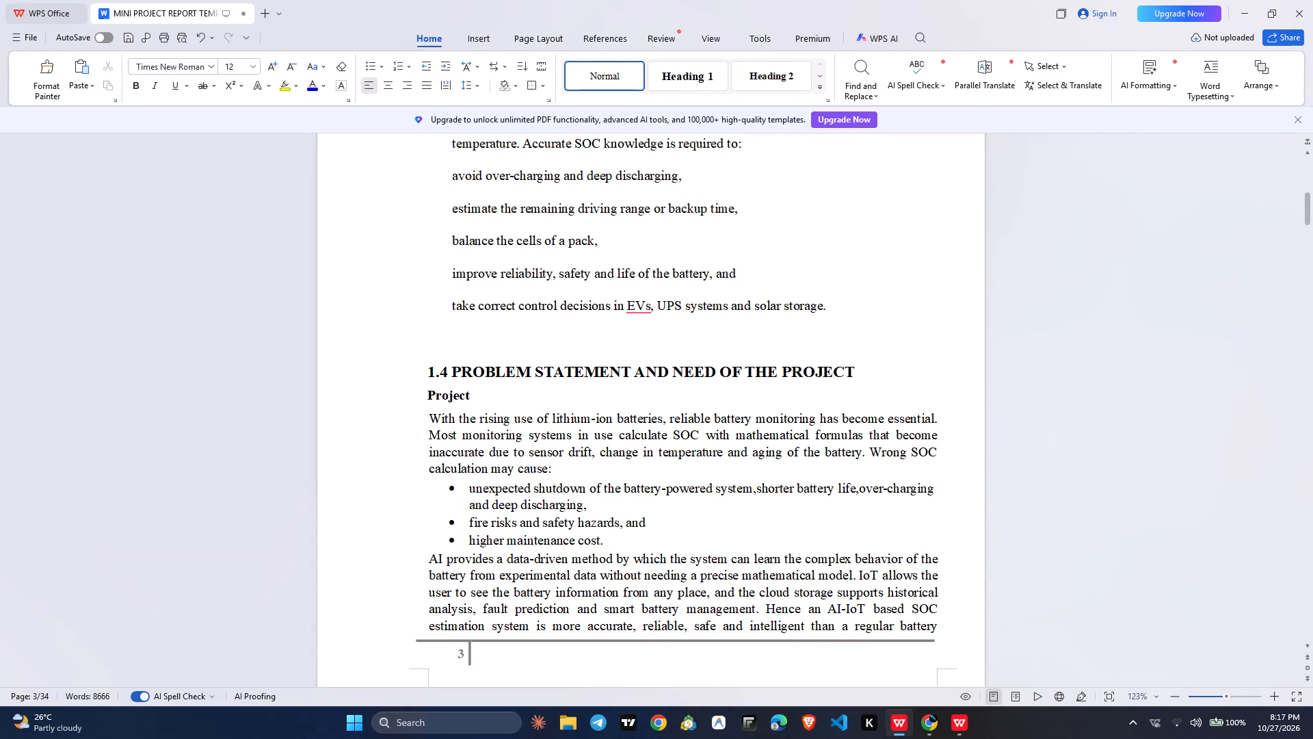
# Set 1.5 line spacing from the line beginning "take correct control decisions" through section 1.4's paragraph on AI.
pyautogui.moveTo(936, 620); pyautogui.dragTo(425, 376)
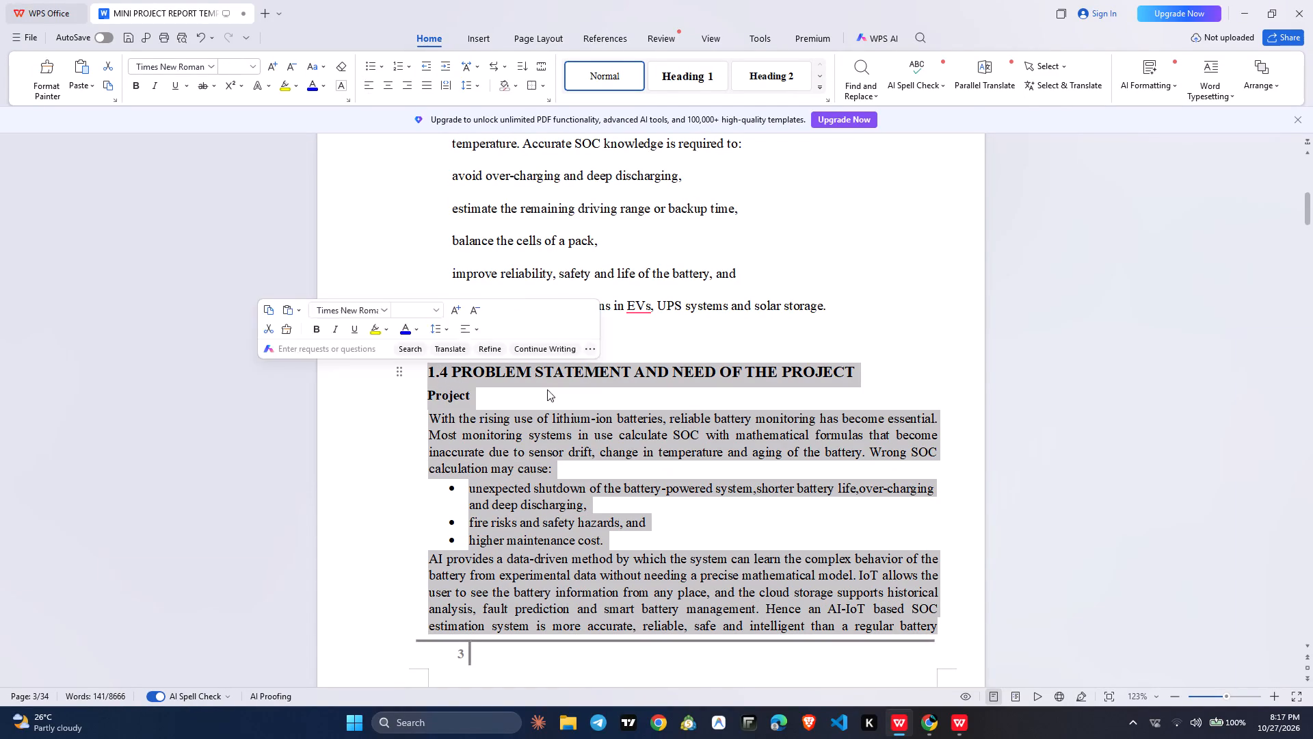
pyautogui.click(598, 455)
pyautogui.moveTo(937, 630); pyautogui.dragTo(507, 303)
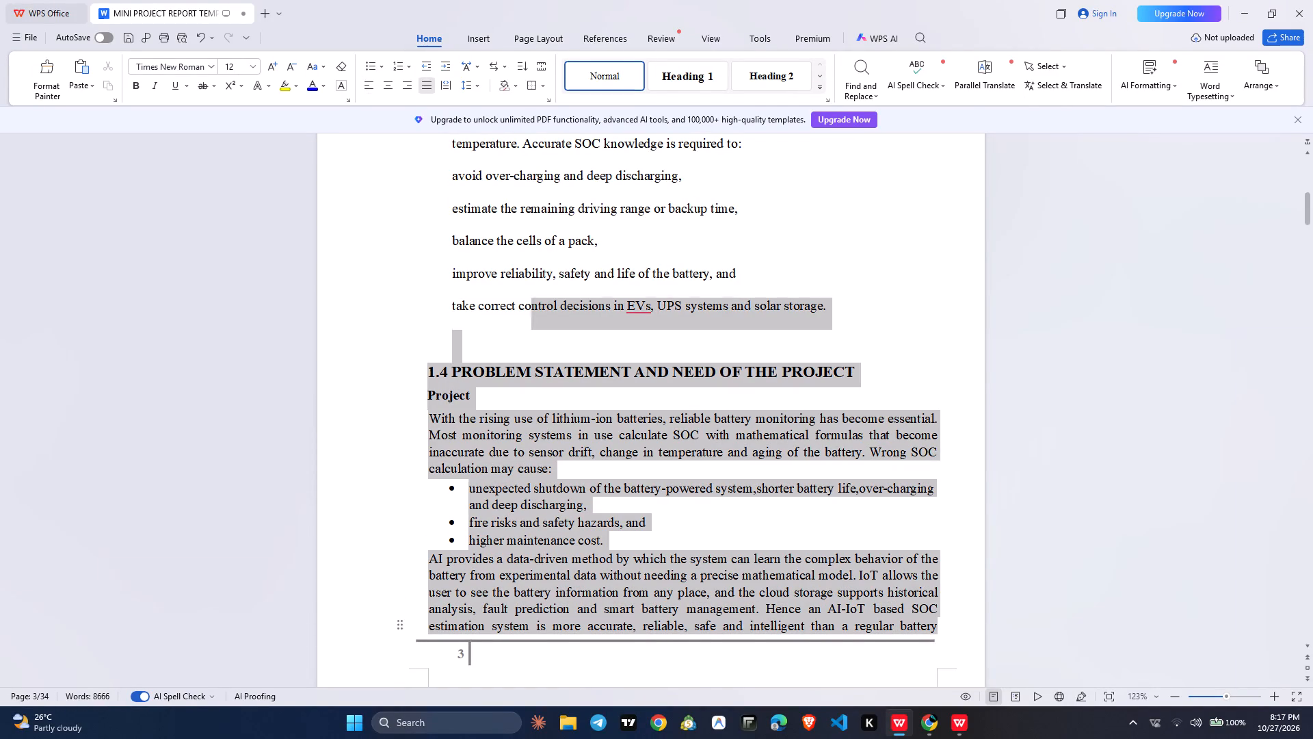
pyautogui.moveTo(507, 303); pyautogui.dragTo(453, 301)
pyautogui.click(461, 261)
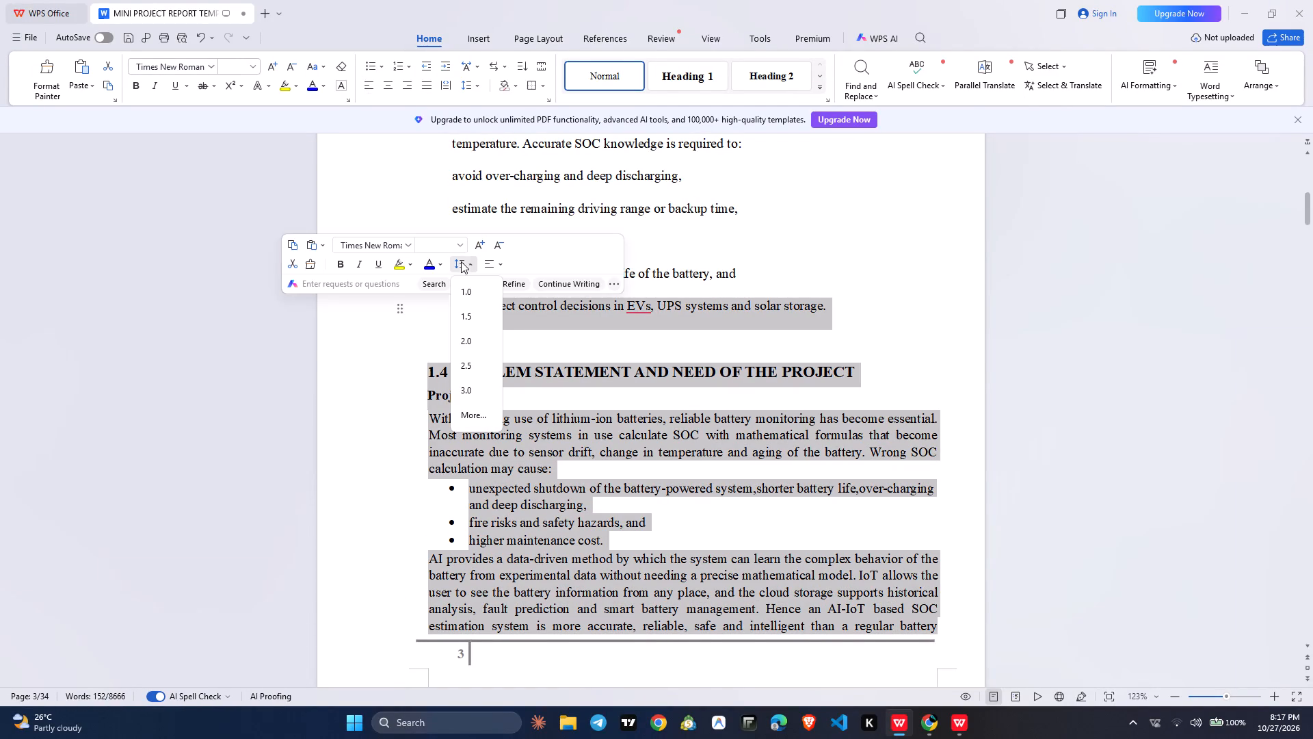
pyautogui.click(475, 316)
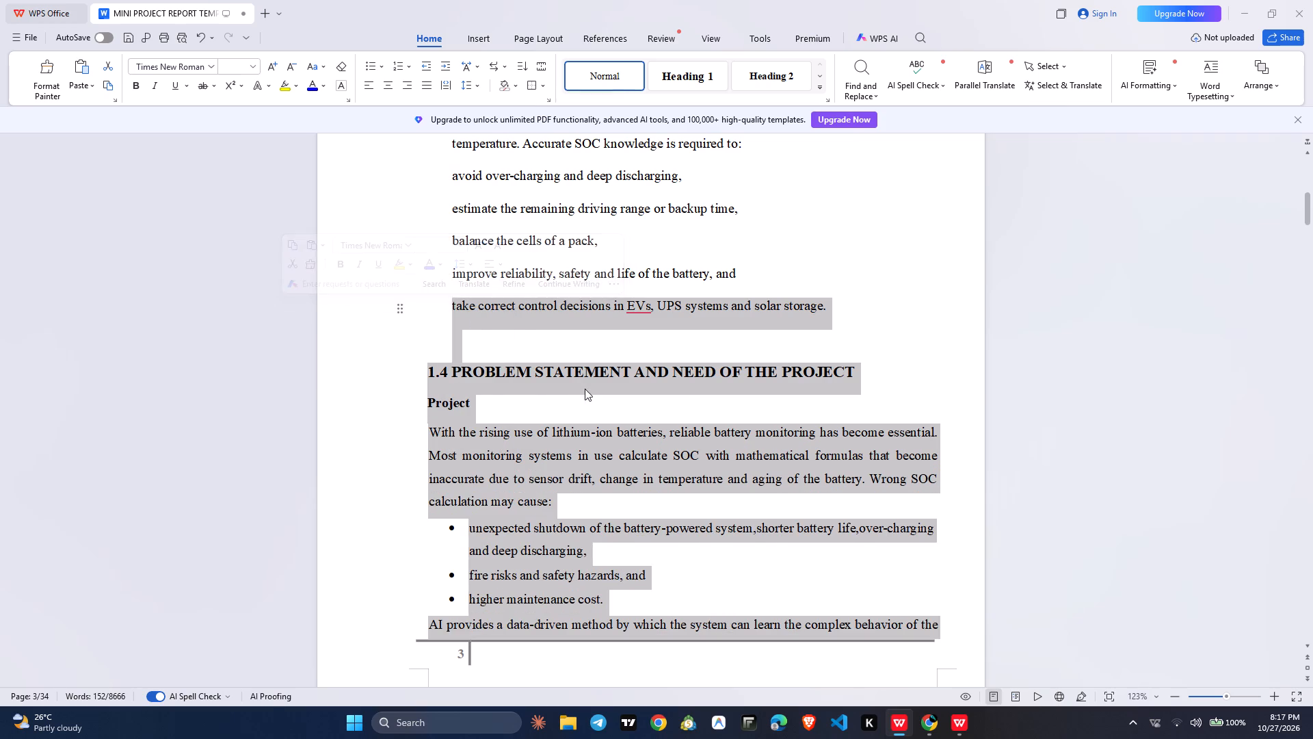
pyautogui.click(585, 389)
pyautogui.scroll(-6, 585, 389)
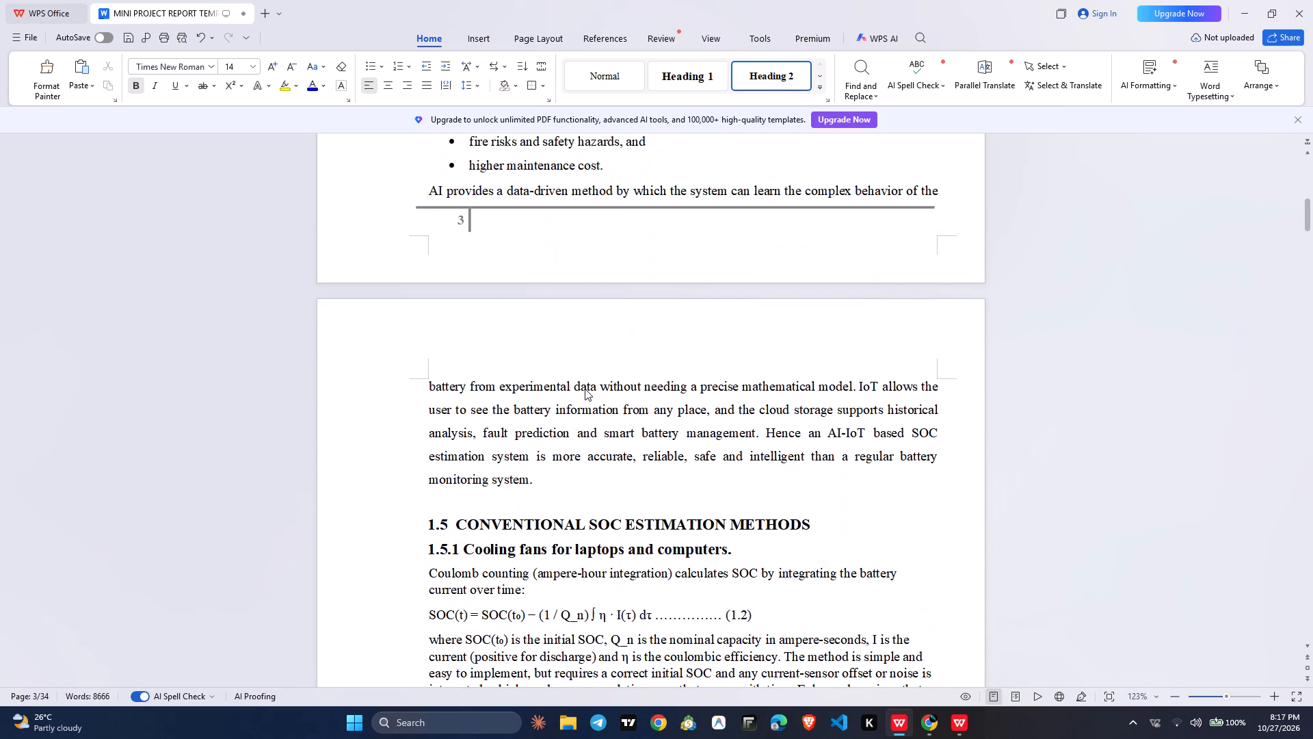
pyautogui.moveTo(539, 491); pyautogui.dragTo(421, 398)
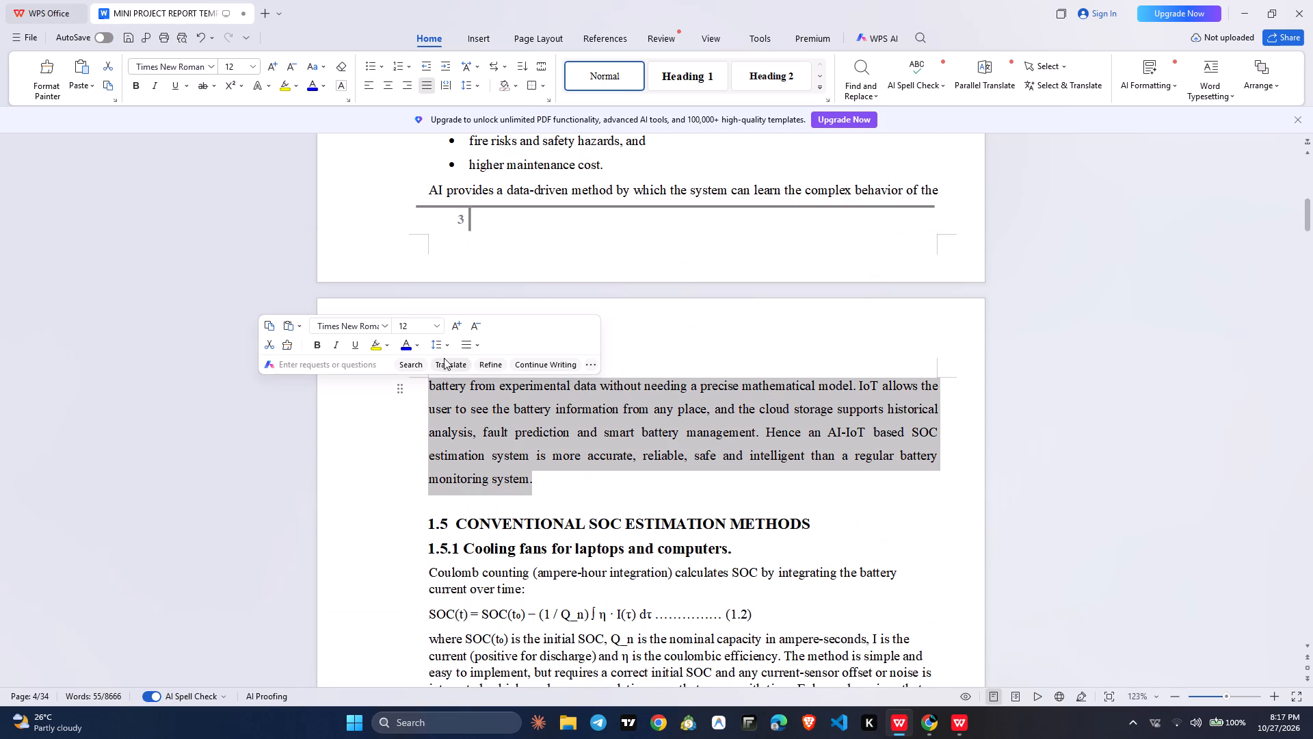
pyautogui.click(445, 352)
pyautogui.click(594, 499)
# Set 1.5 line spacing from the 1.5 Conventional SOC Estimation Methods heading through the end of section 1.5.2.
pyautogui.scroll(-1, 594, 499)
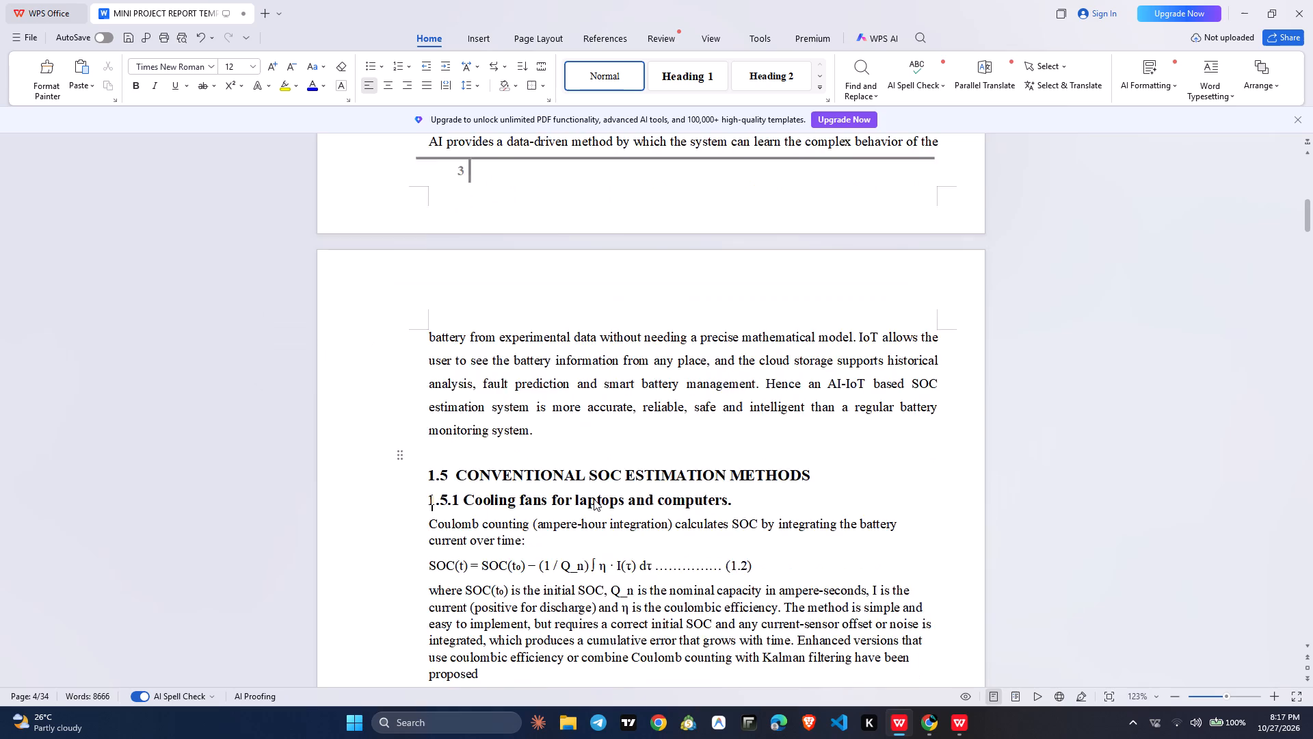
pyautogui.scroll(-3, 594, 499)
pyautogui.moveTo(566, 636); pyautogui.dragTo(555, 625)
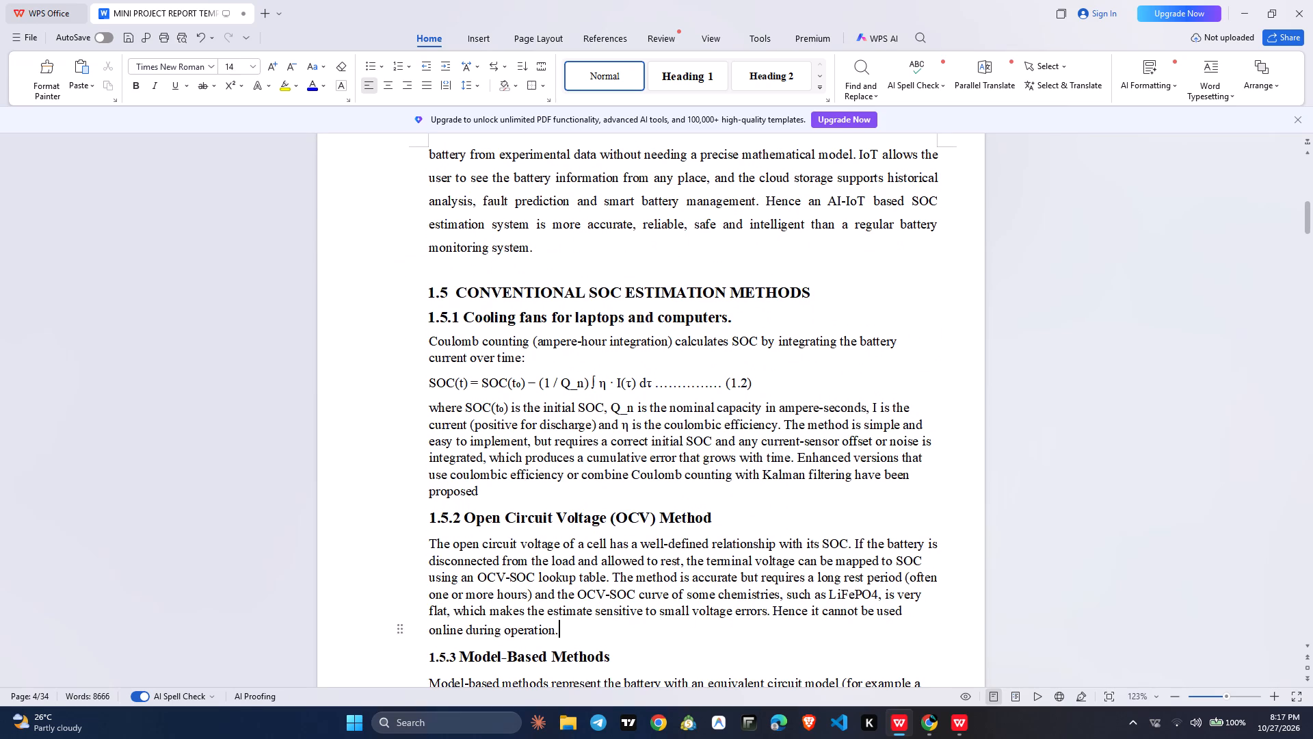
pyautogui.moveTo(555, 625); pyautogui.dragTo(420, 302)
pyautogui.click(437, 249)
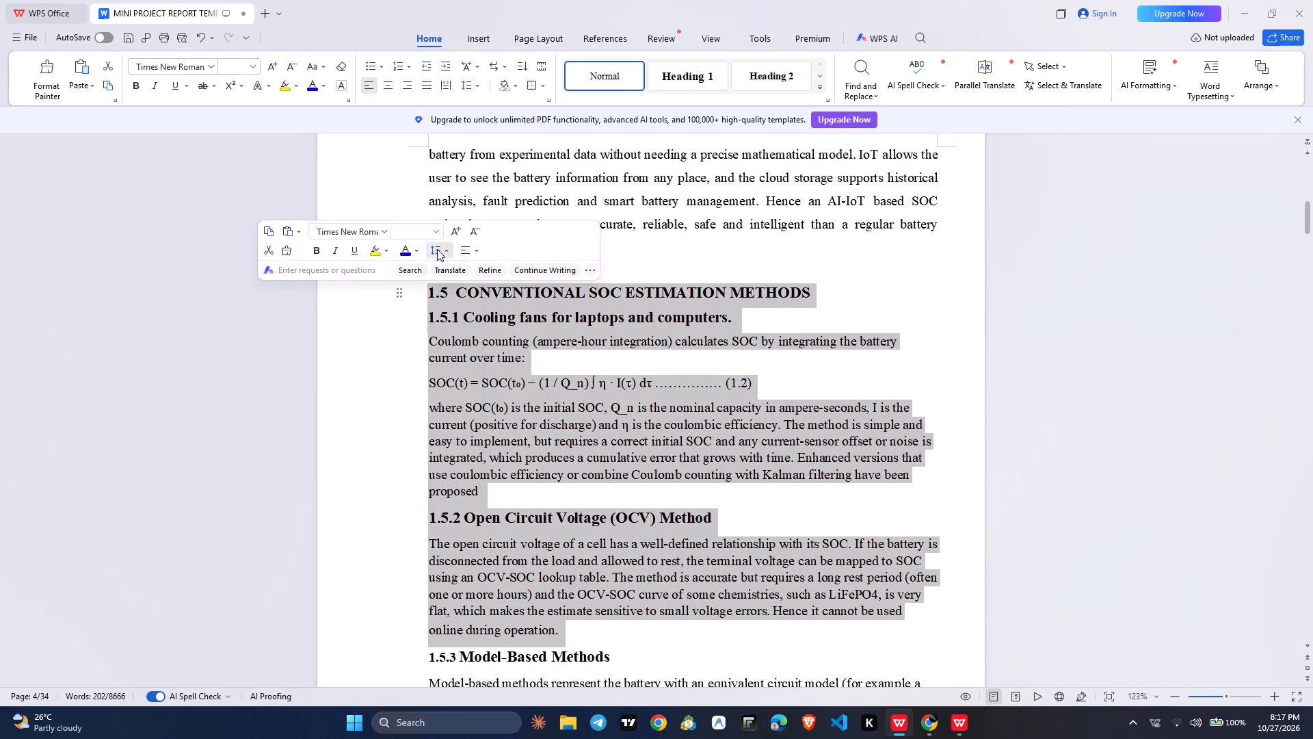
pyautogui.click(449, 298)
pyautogui.click(488, 428)
# Set 1.5 line spacing for the 1.5.3 Model-Based Methods heading and its paragraph.
pyautogui.scroll(-2, 488, 428)
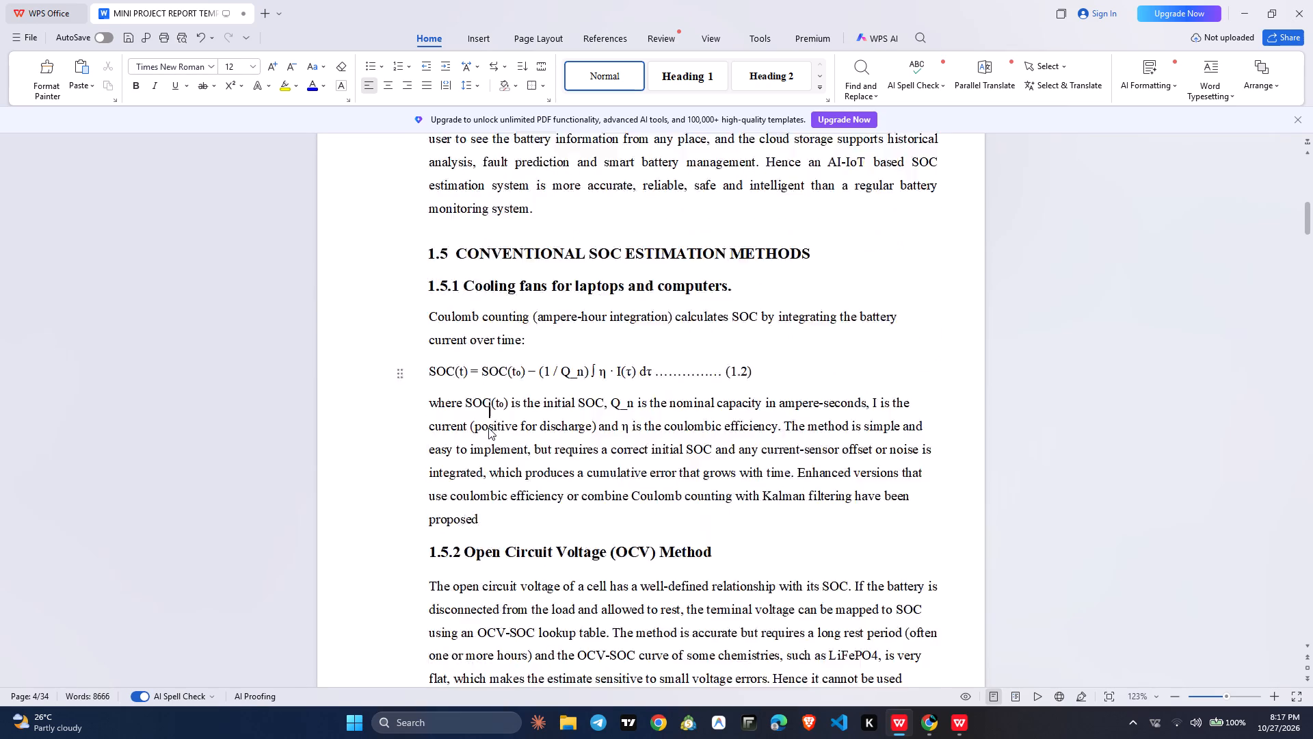
pyautogui.scroll(-2, 488, 428)
pyautogui.scroll(-2, 575, 526)
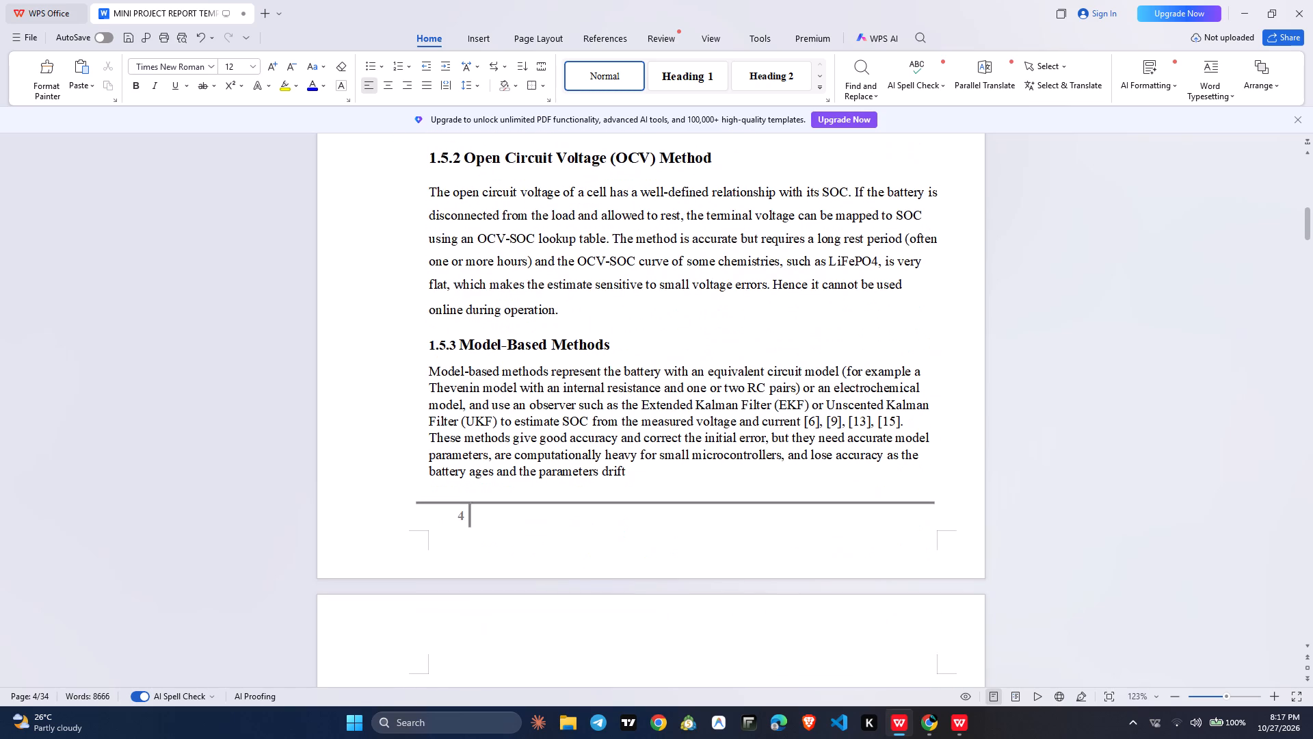
pyautogui.moveTo(641, 484); pyautogui.dragTo(404, 344)
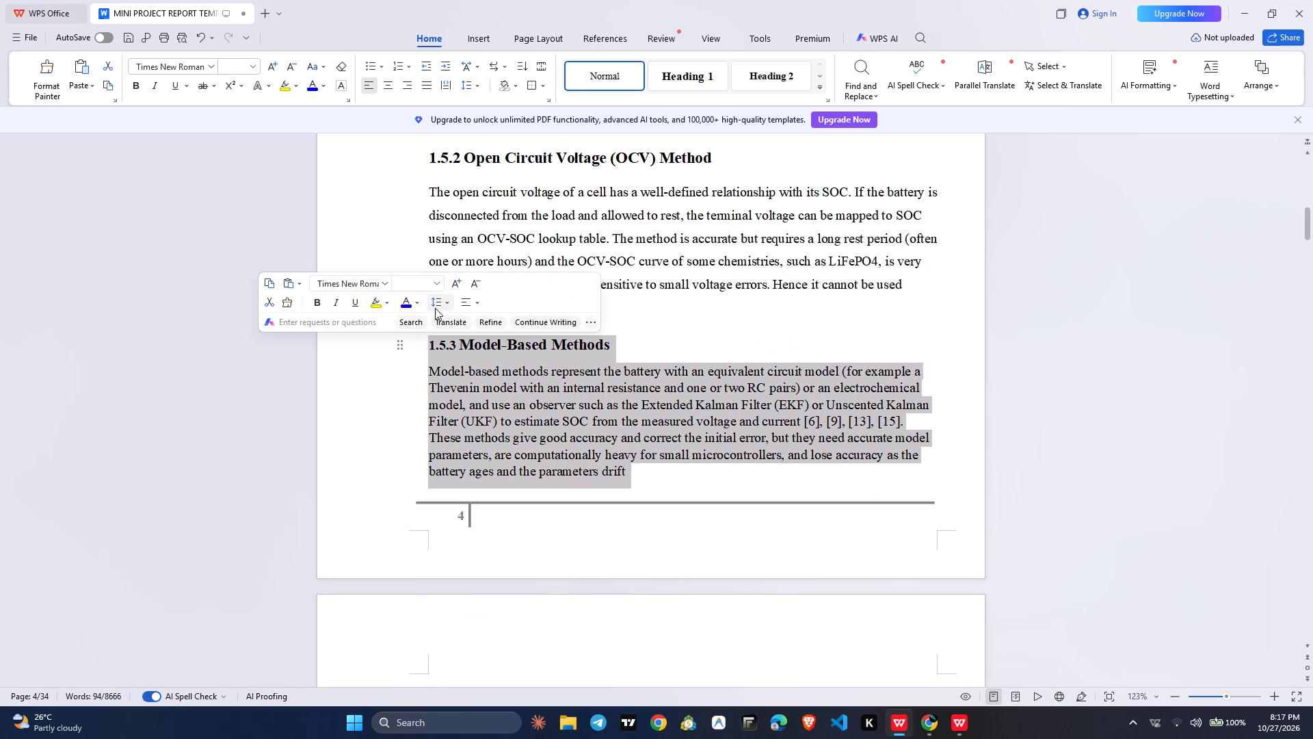
pyautogui.click(436, 304)
pyautogui.click(446, 347)
# Set 1.5 line spacing for the whole of section 1.6 AI Based SOC Estimation, including its list of advantages.
pyautogui.scroll(-1, 466, 437)
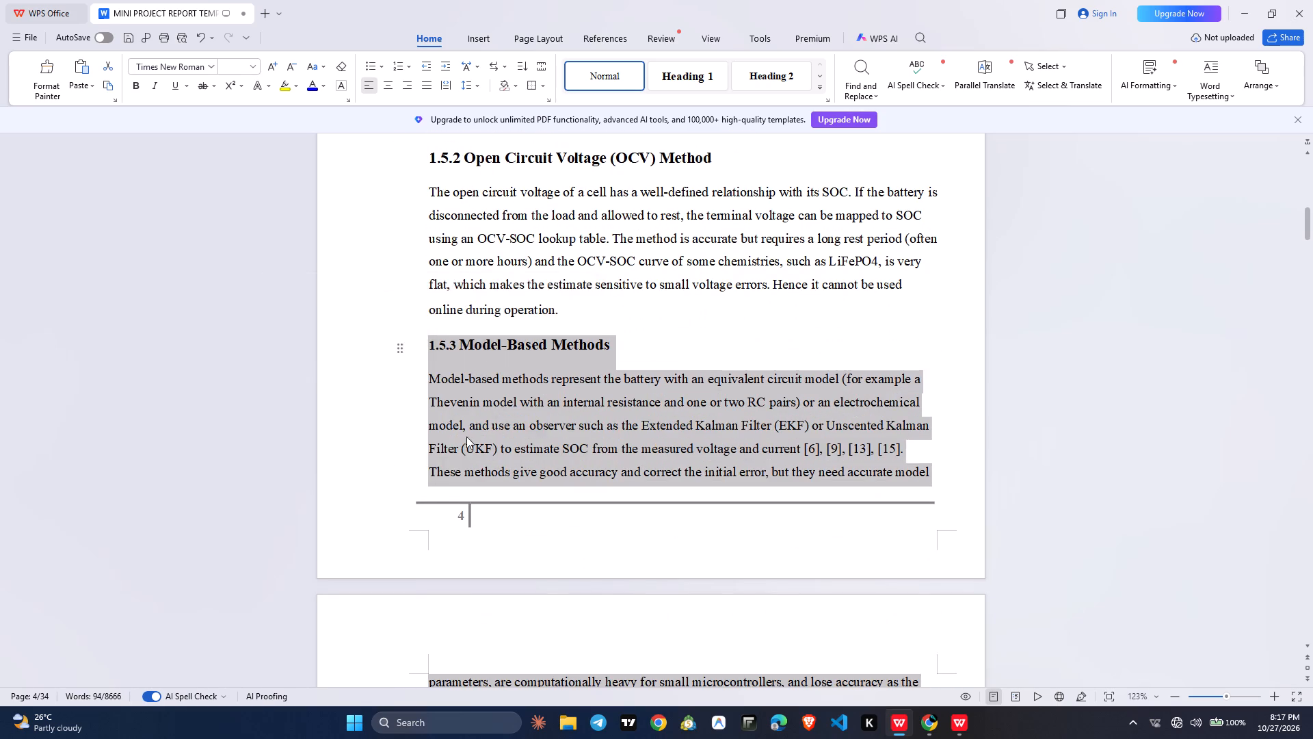
pyautogui.scroll(-4, 466, 437)
pyautogui.scroll(-3, 609, 567)
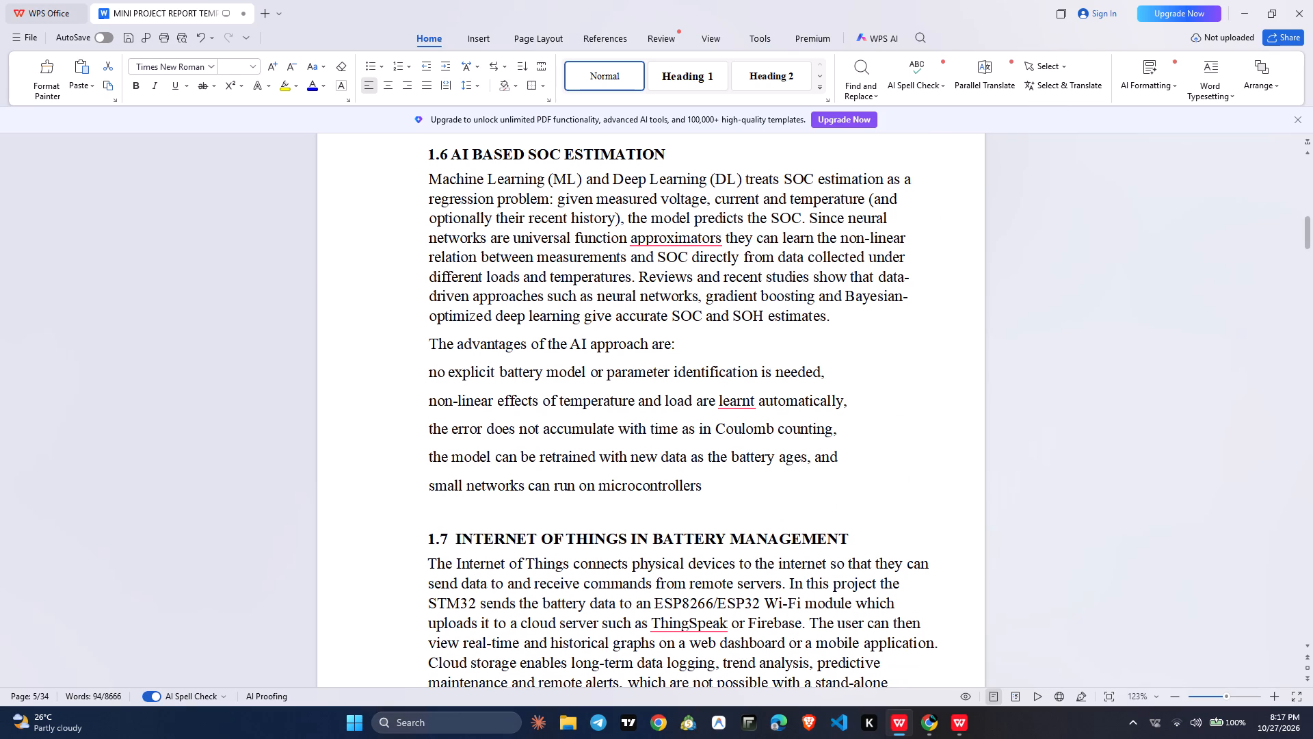
pyautogui.moveTo(716, 511); pyautogui.dragTo(428, 413)
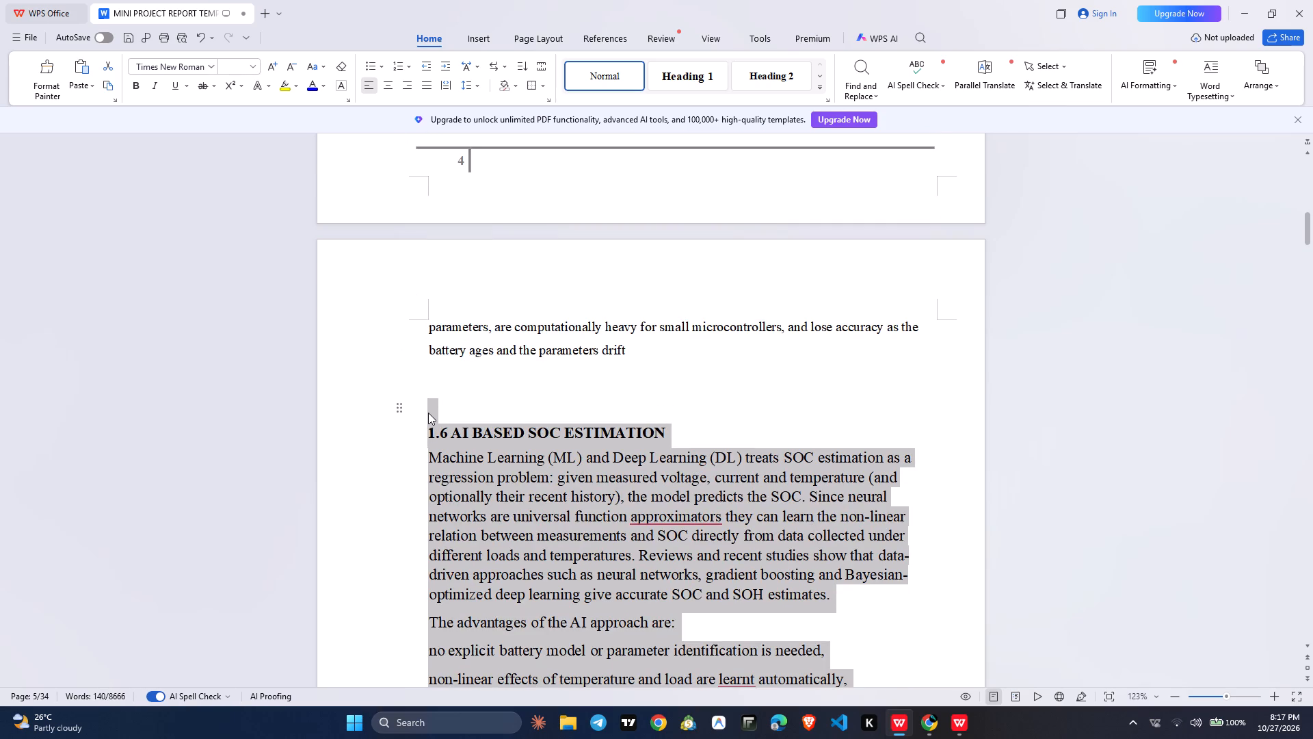
pyautogui.moveTo(428, 413); pyautogui.dragTo(427, 419)
pyautogui.moveTo(444, 364); pyautogui.dragTo(455, 424)
pyautogui.click(455, 424)
pyautogui.click(514, 528)
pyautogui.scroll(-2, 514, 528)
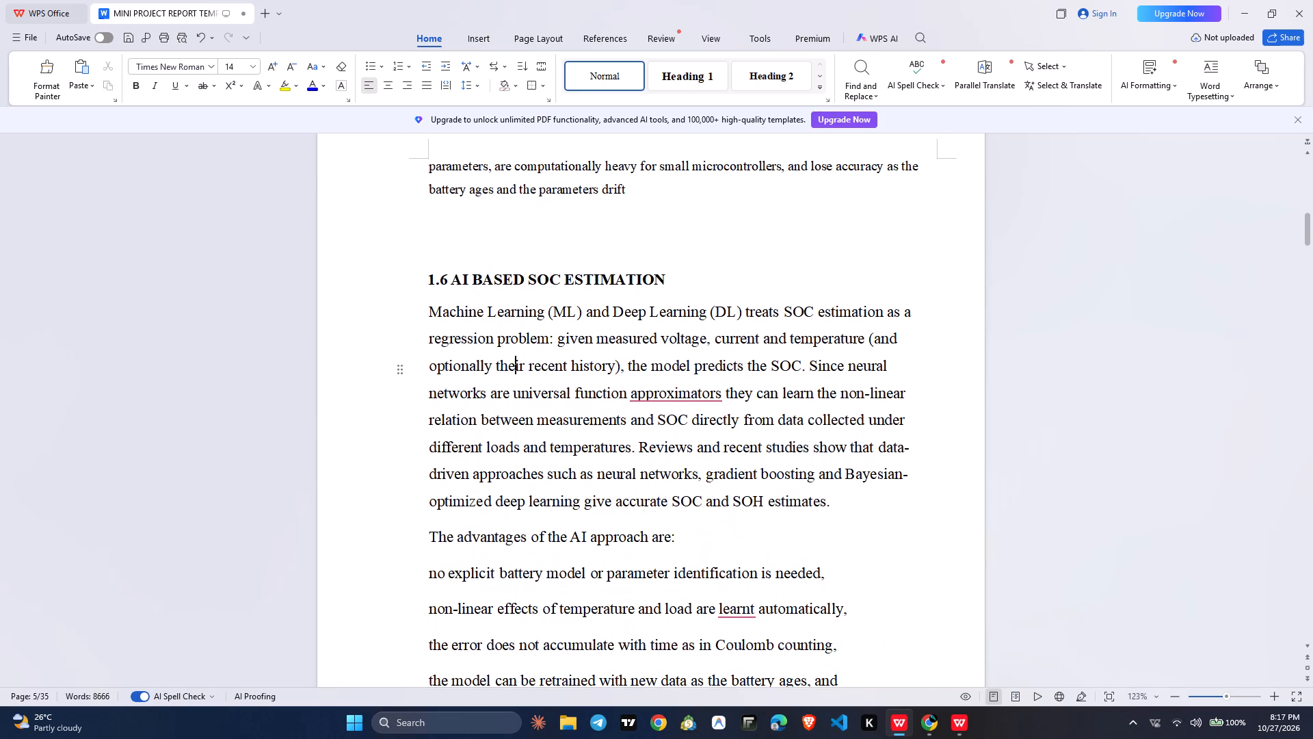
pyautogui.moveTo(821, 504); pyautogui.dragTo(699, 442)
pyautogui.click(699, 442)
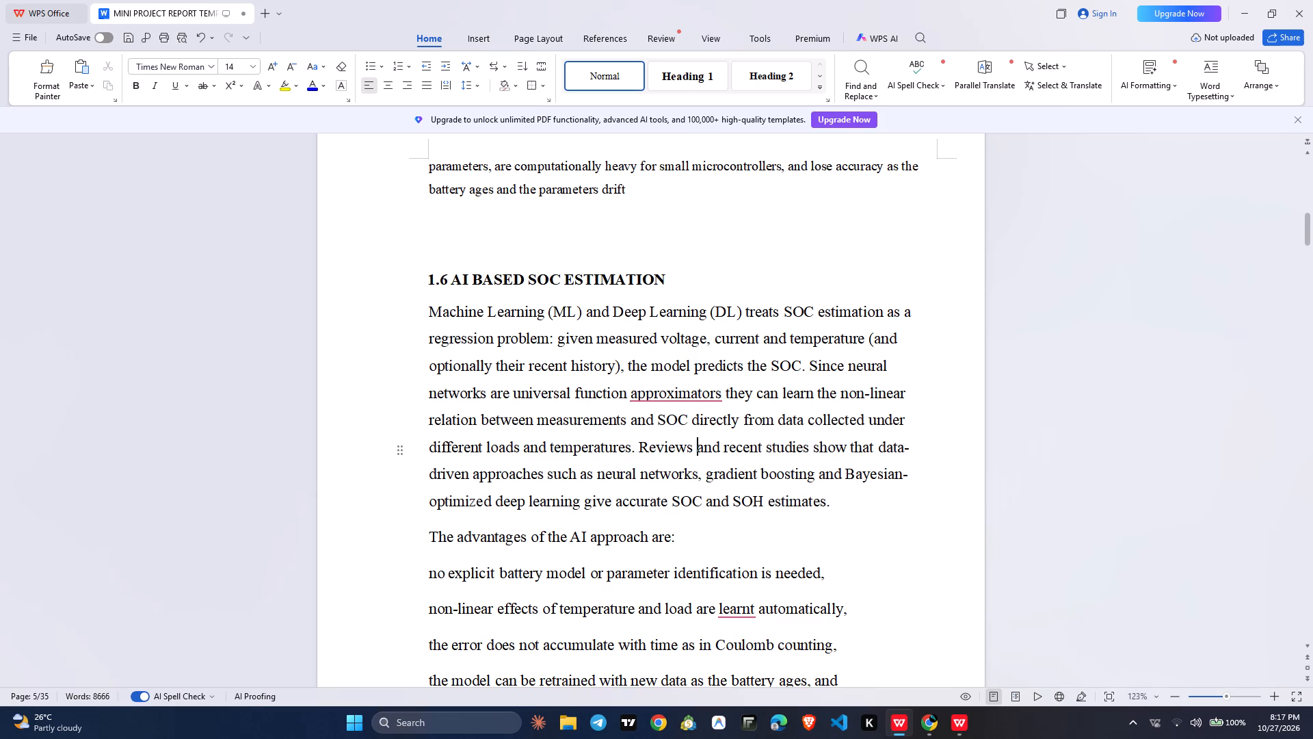
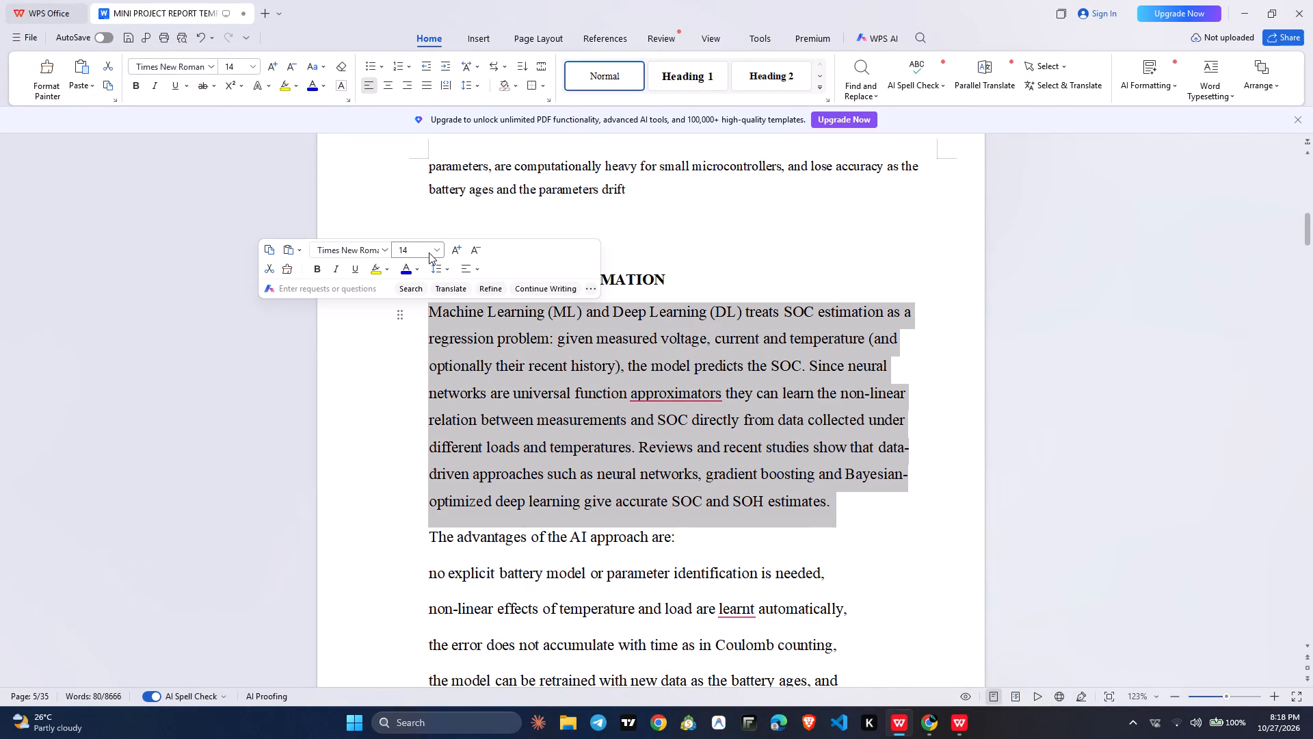
# Set the font size of the Machine Learning and Deep Learning paragraph in the AI-based SOC estimation section to 12.
pyautogui.click(429, 252)
pyautogui.click(436, 249)
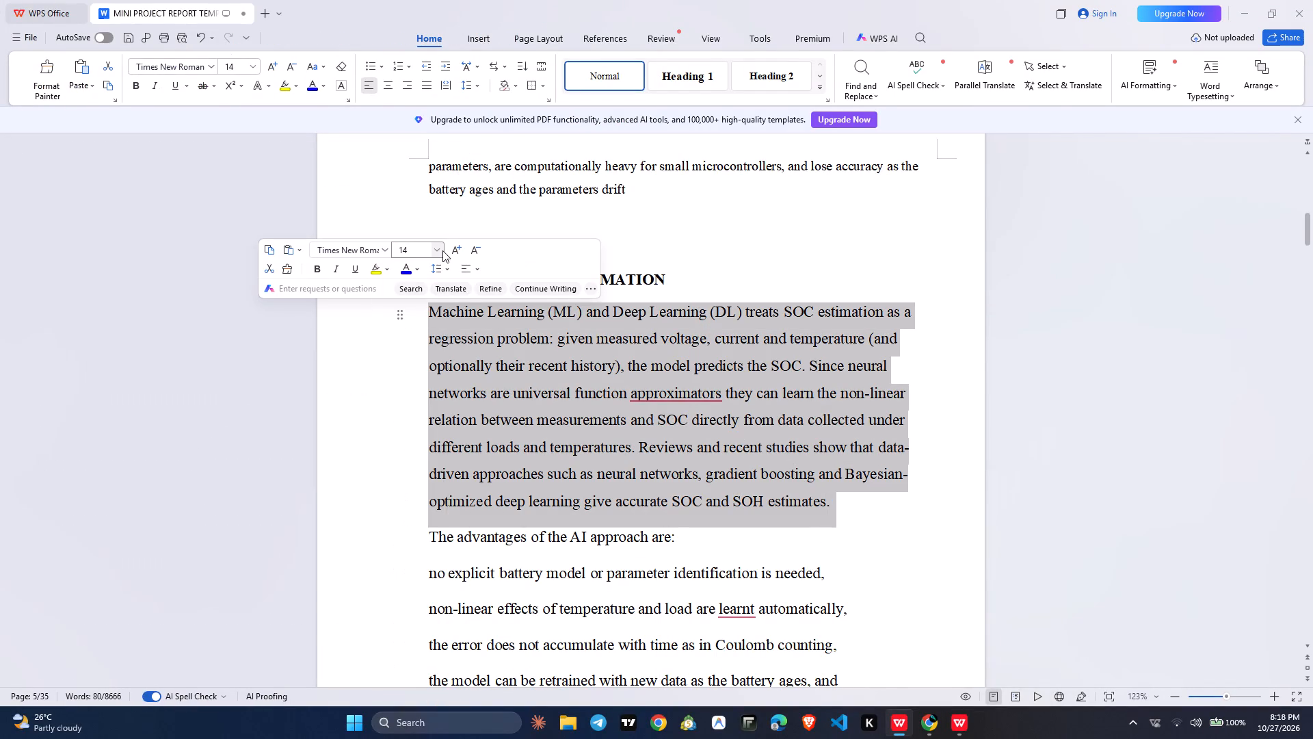
pyautogui.click(442, 250)
pyautogui.click(442, 250)
pyautogui.click(442, 250)
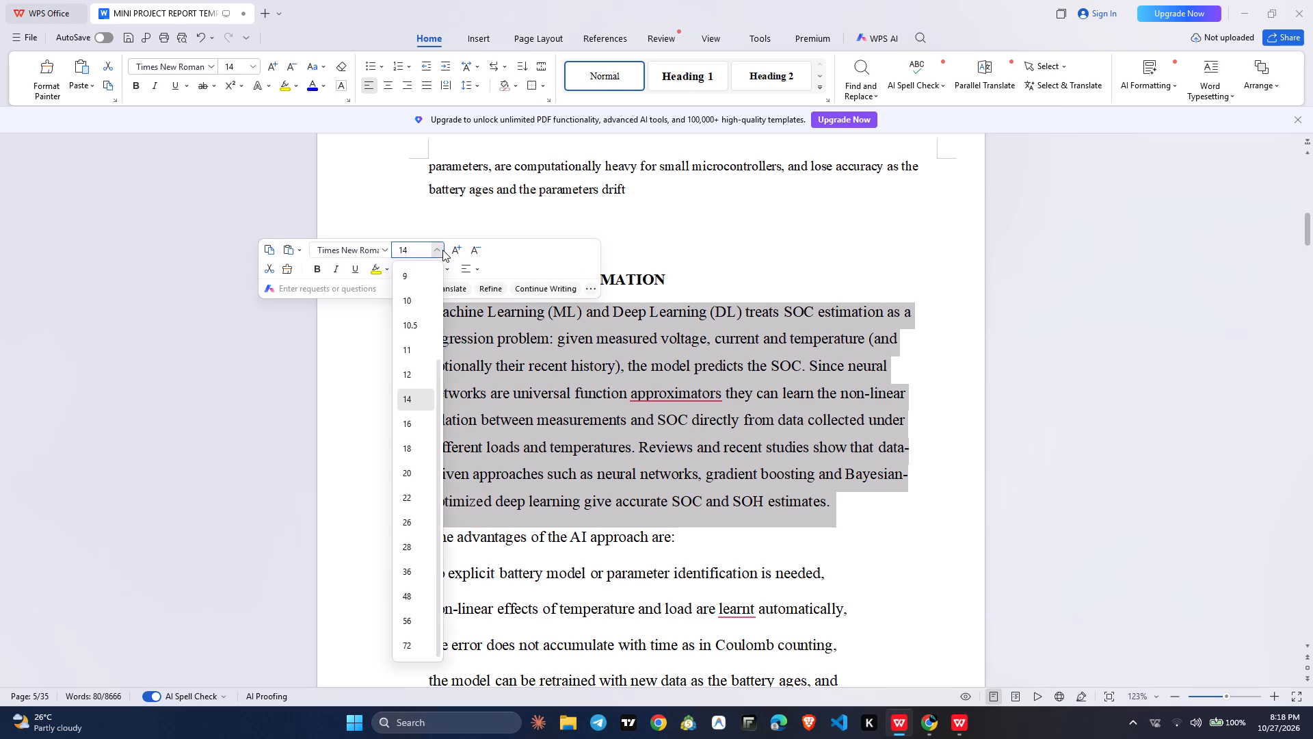
pyautogui.click(442, 250)
pyautogui.click(423, 248)
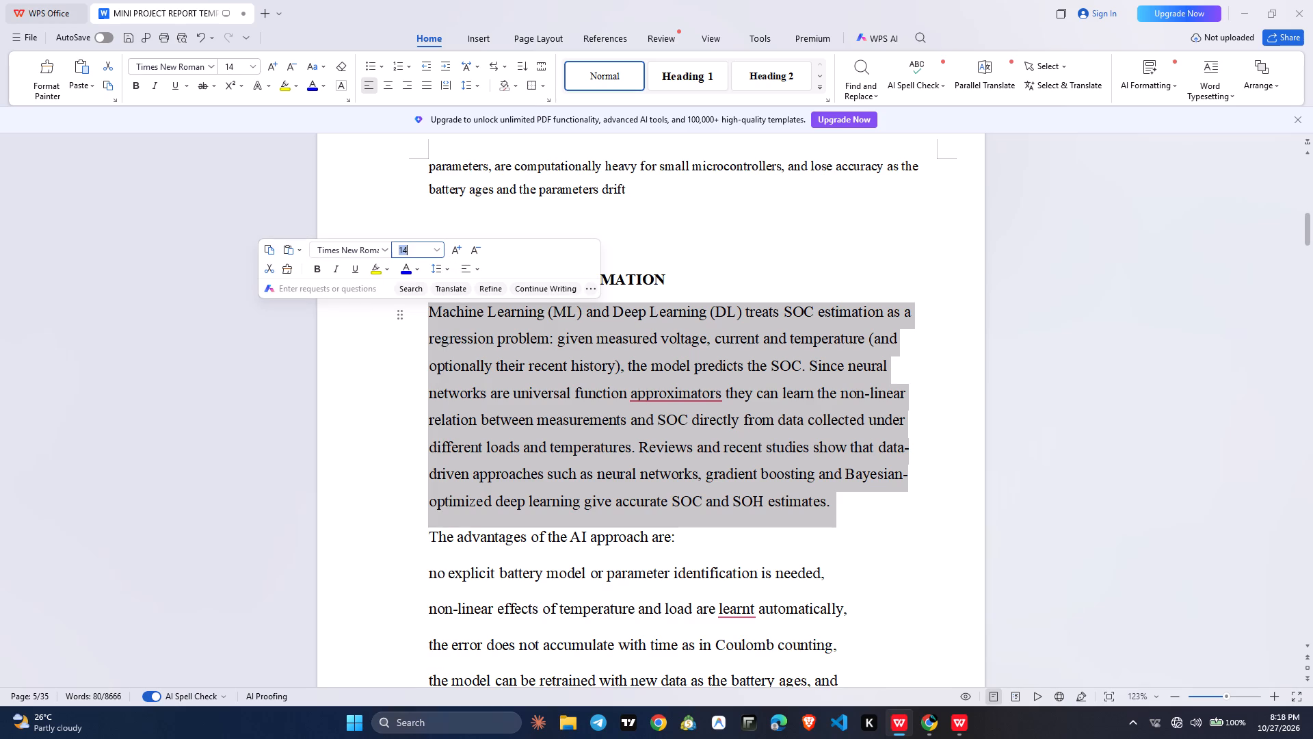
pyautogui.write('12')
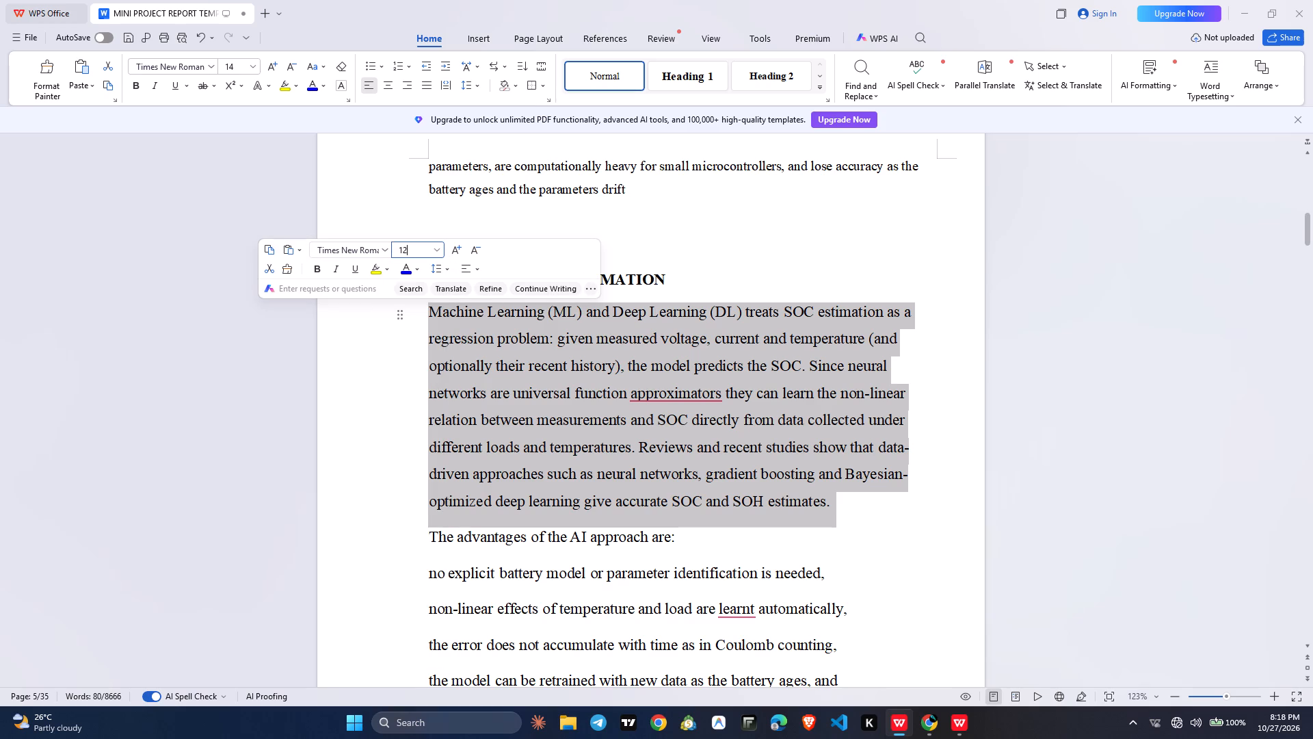
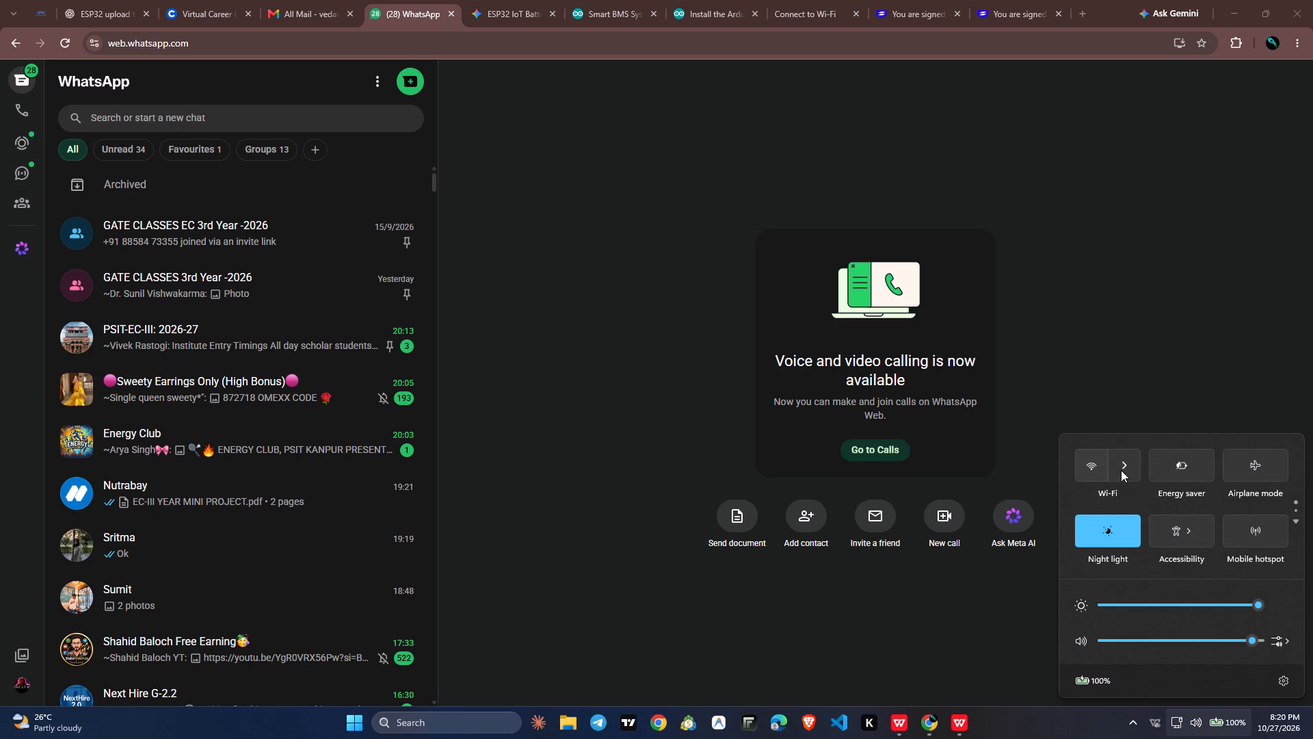
# Turn on the computer's live captions feature.
pyautogui.scroll(-3, 1115, 487)
pyautogui.click(3, 654)
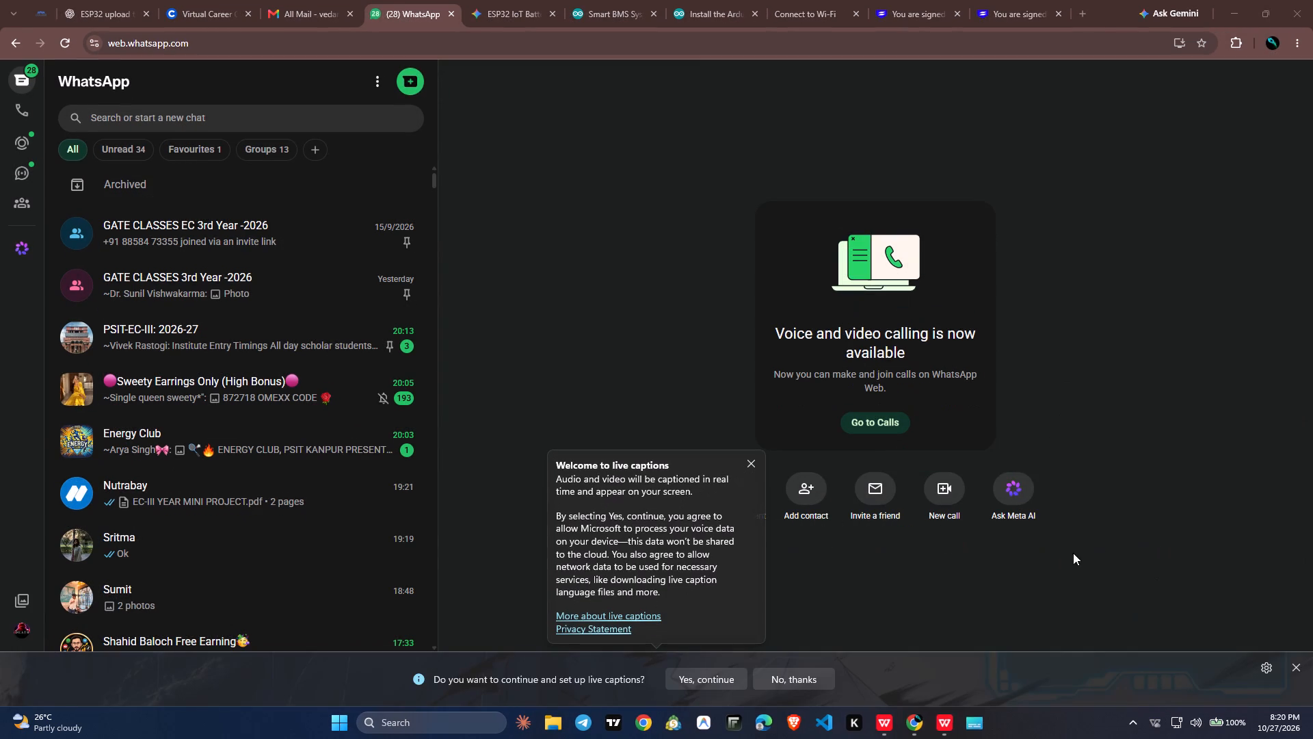
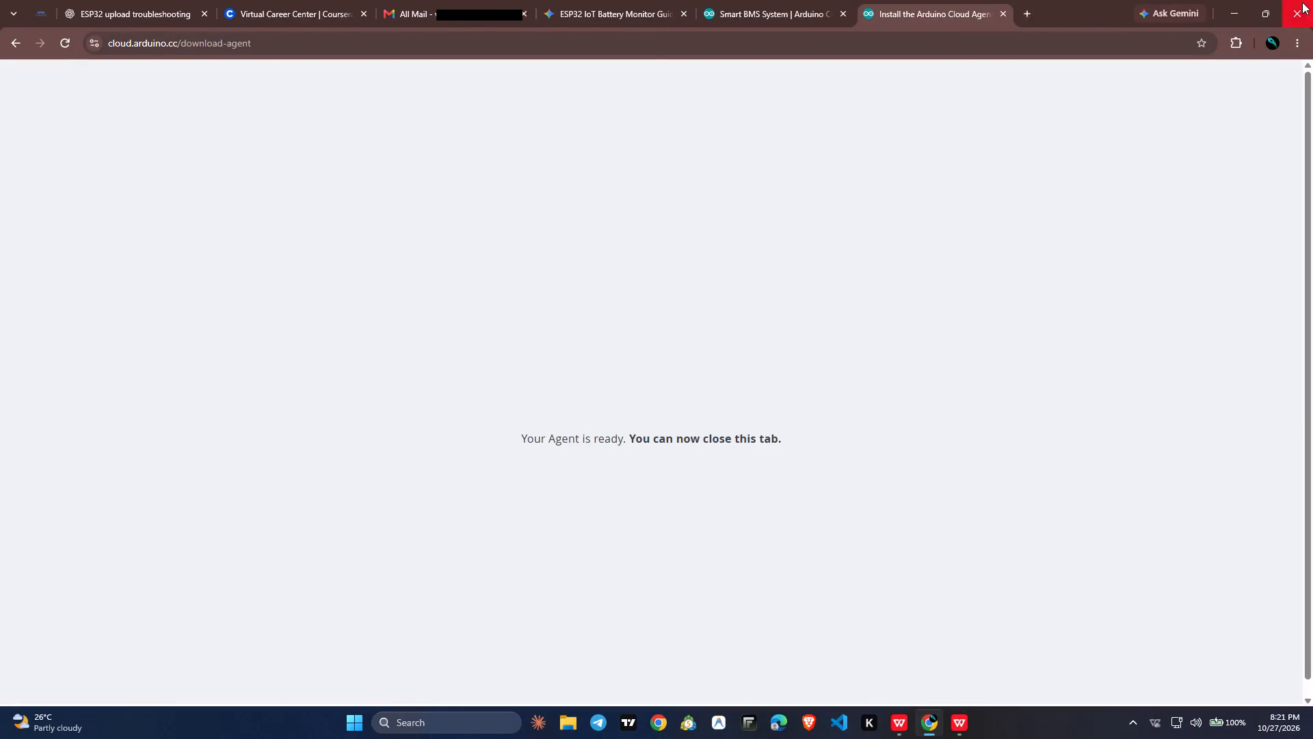
# Return to the report in WPS Office and set section 1.6's list of AI advantages, including its introductory line, to font size 12.
pyautogui.click(1230, 0)
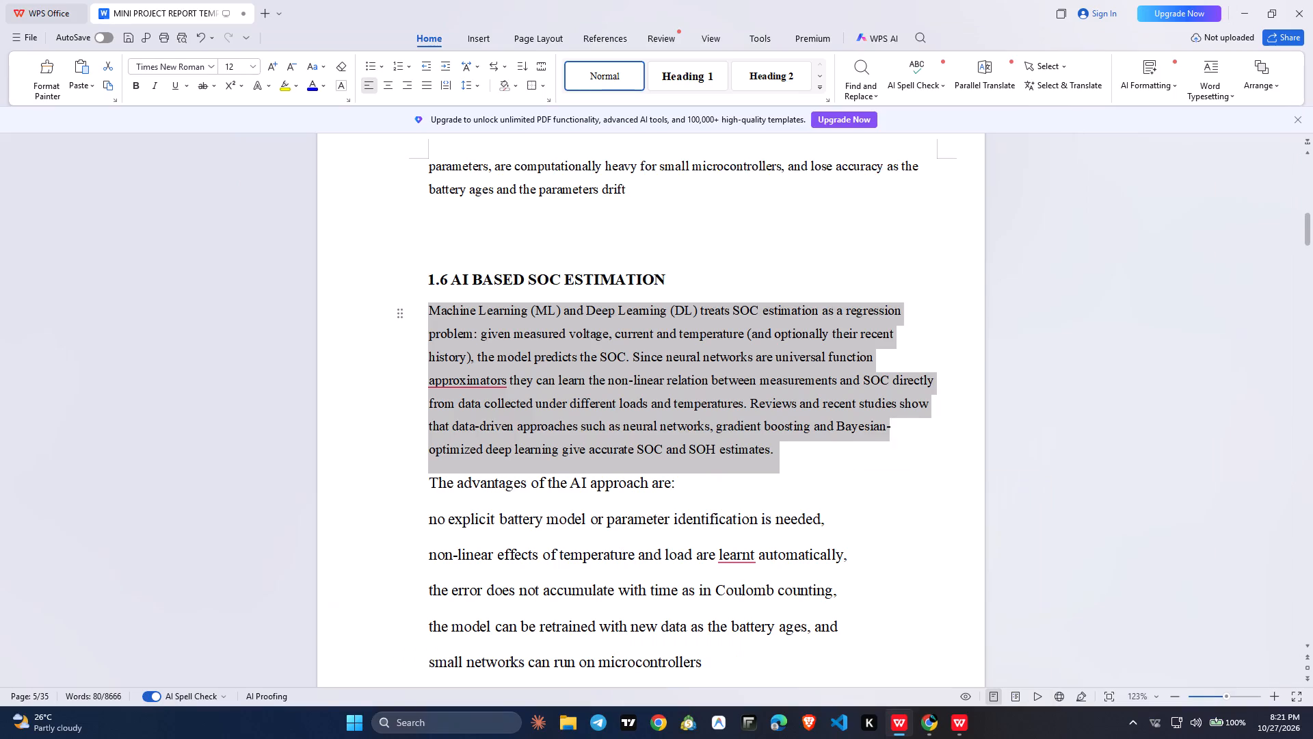
pyautogui.click(533, 536)
pyautogui.scroll(-1, 693, 528)
pyautogui.moveTo(700, 604); pyautogui.dragTo(445, 411)
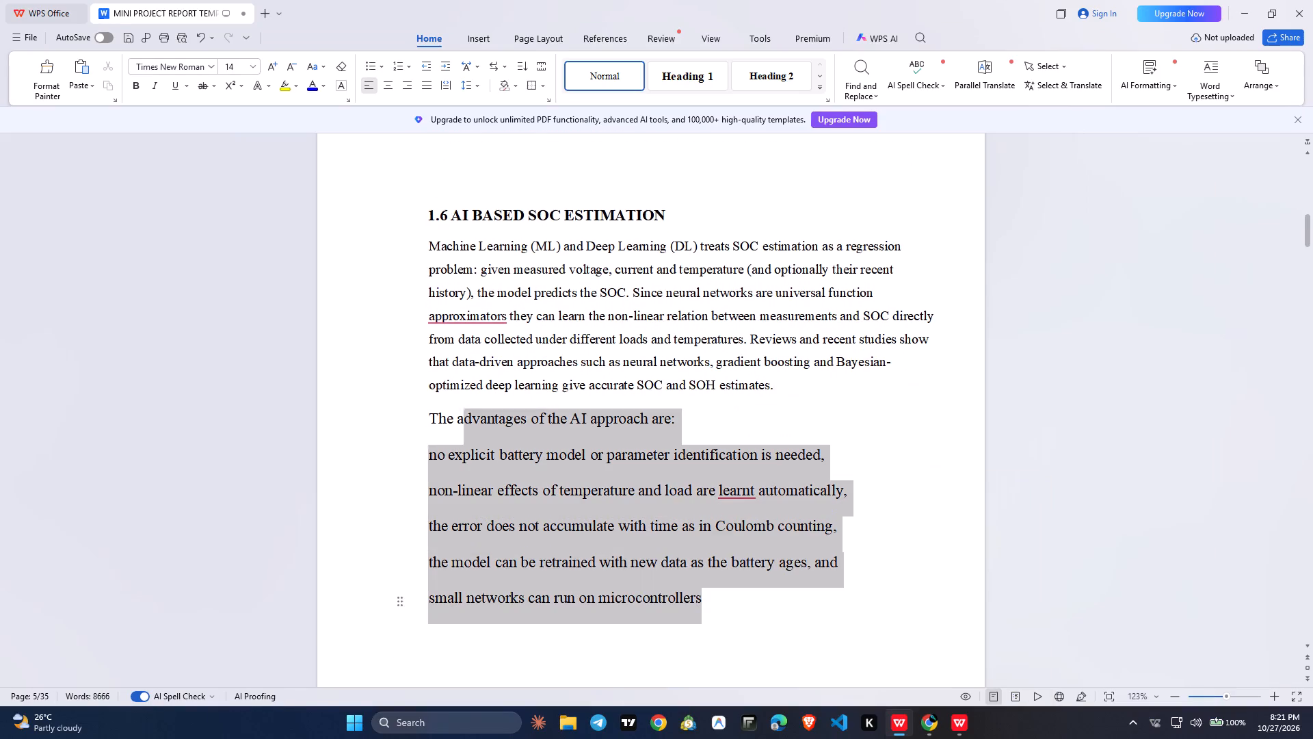
pyautogui.moveTo(445, 411); pyautogui.dragTo(413, 417)
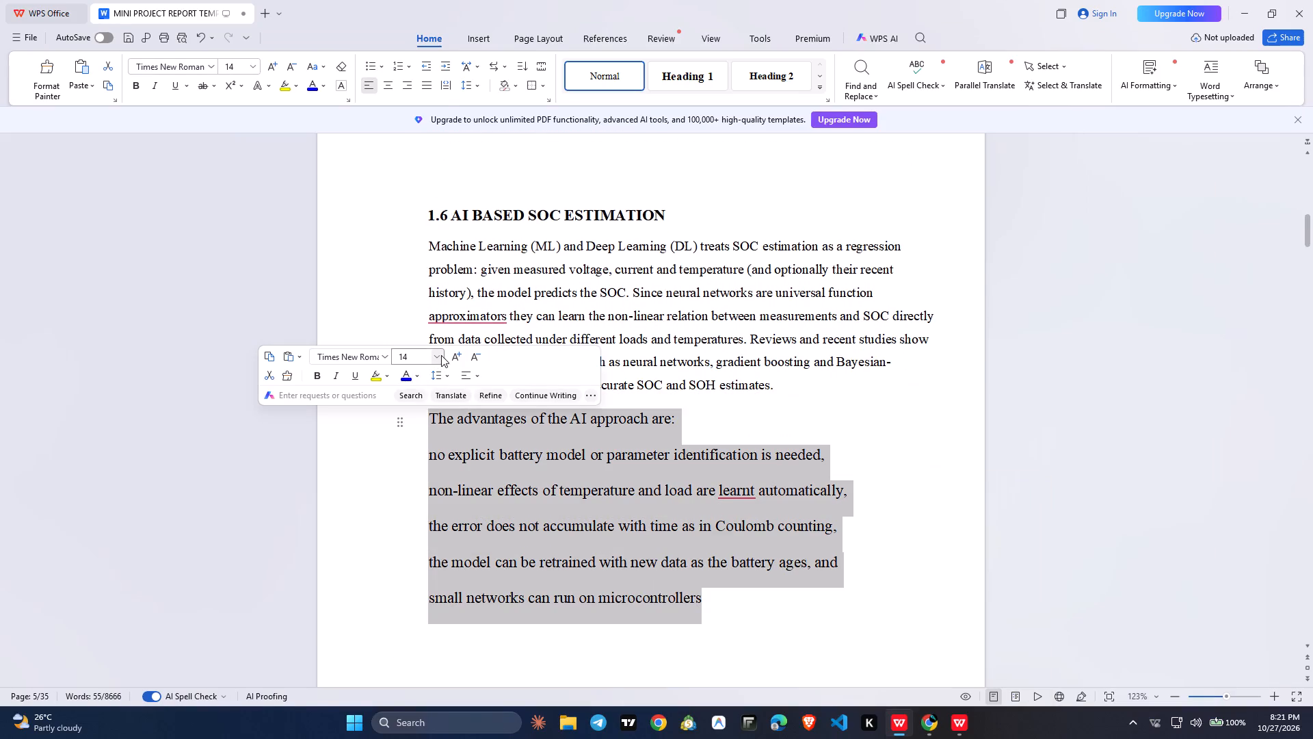
pyautogui.click(441, 355)
pyautogui.click(410, 118)
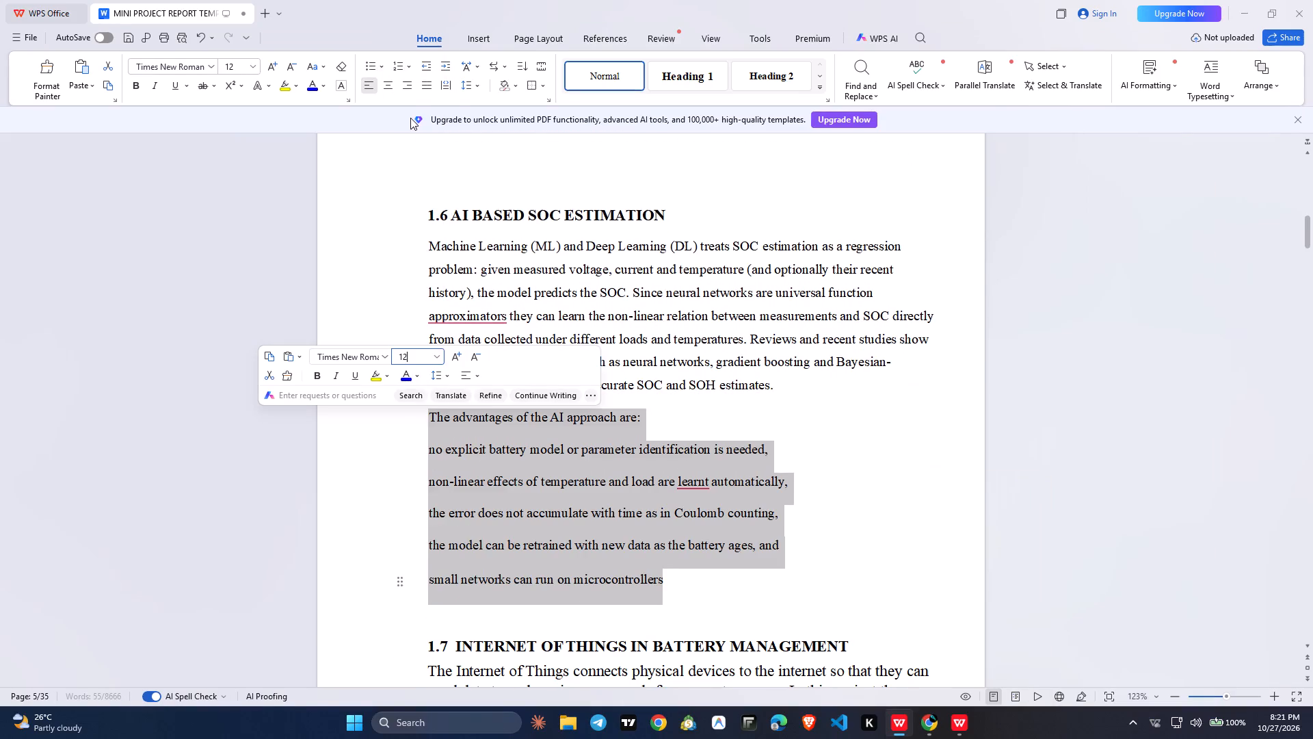
# Set 1.5 line spacing from the end of section 1.5.3 through the last advantage listed in section 1.6.
pyautogui.click(676, 684)
pyautogui.moveTo(686, 583); pyautogui.dragTo(468, 356)
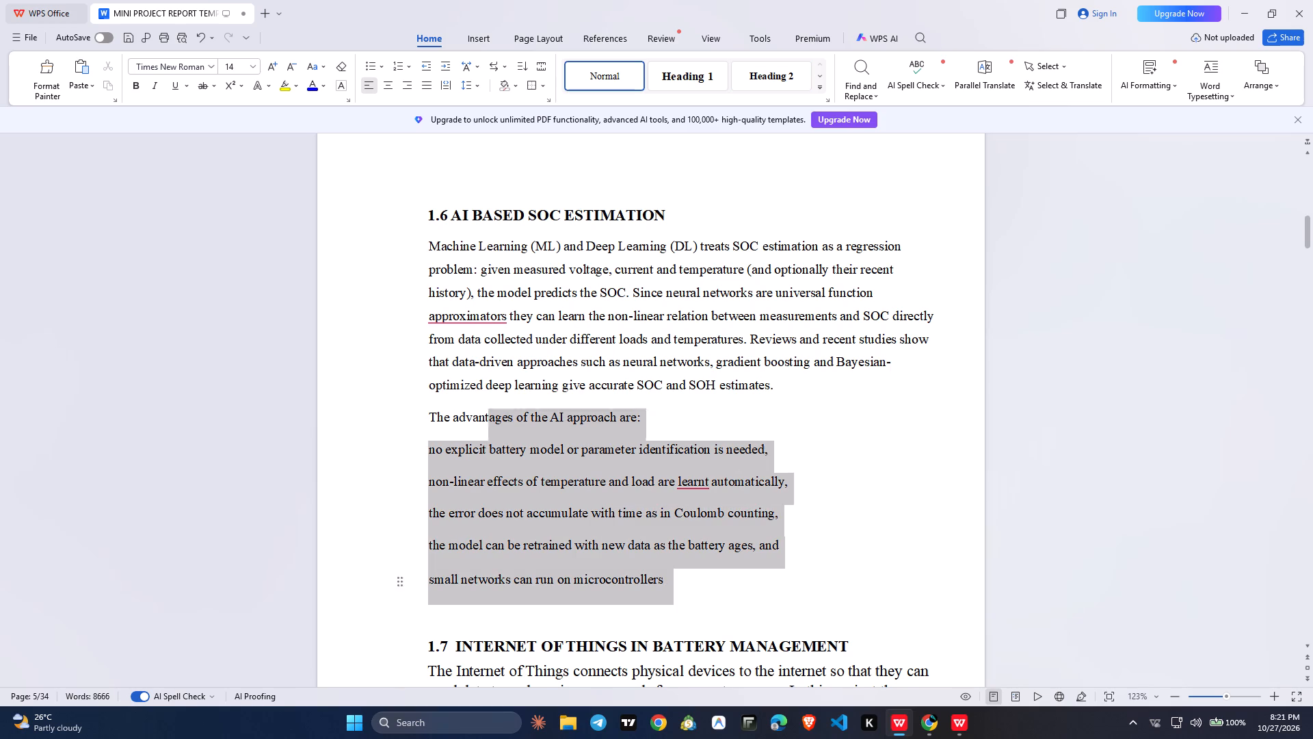
pyautogui.moveTo(468, 356); pyautogui.dragTo(431, 122)
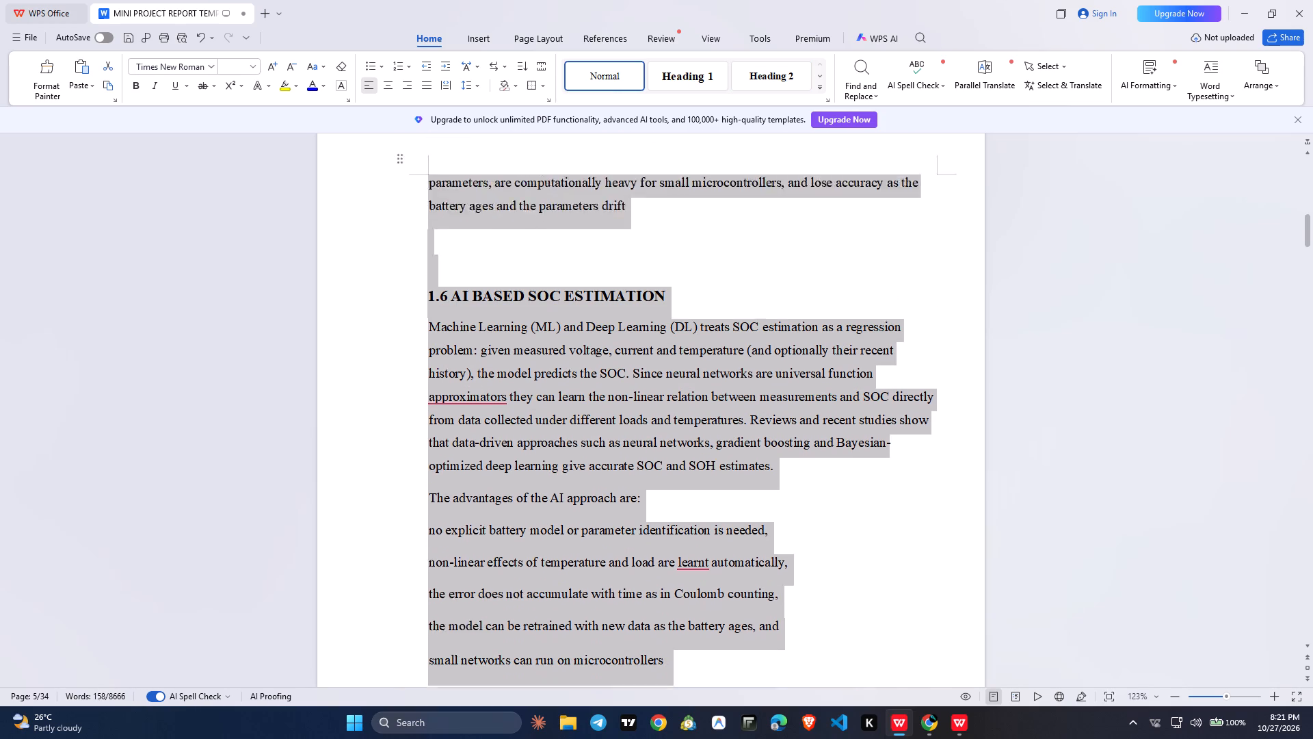
pyautogui.moveTo(431, 122); pyautogui.dragTo(420, 370)
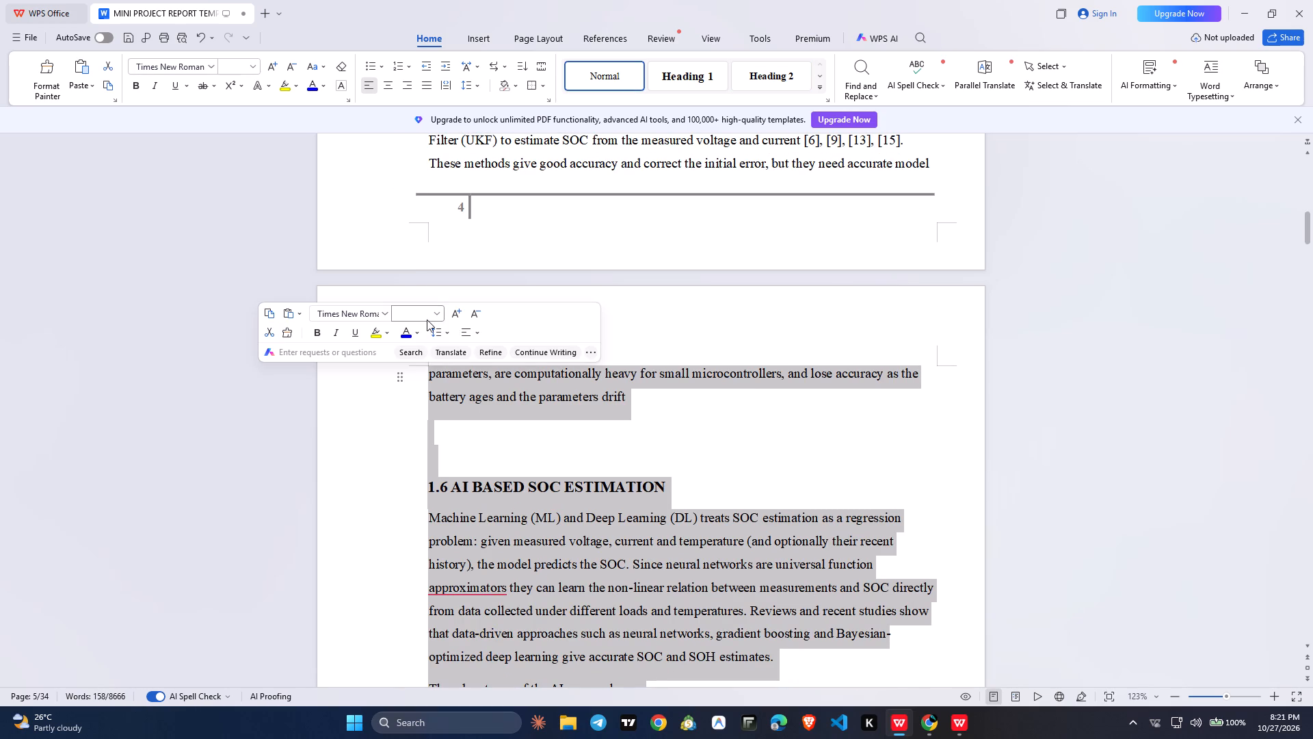
pyautogui.click(448, 326)
pyautogui.click(449, 381)
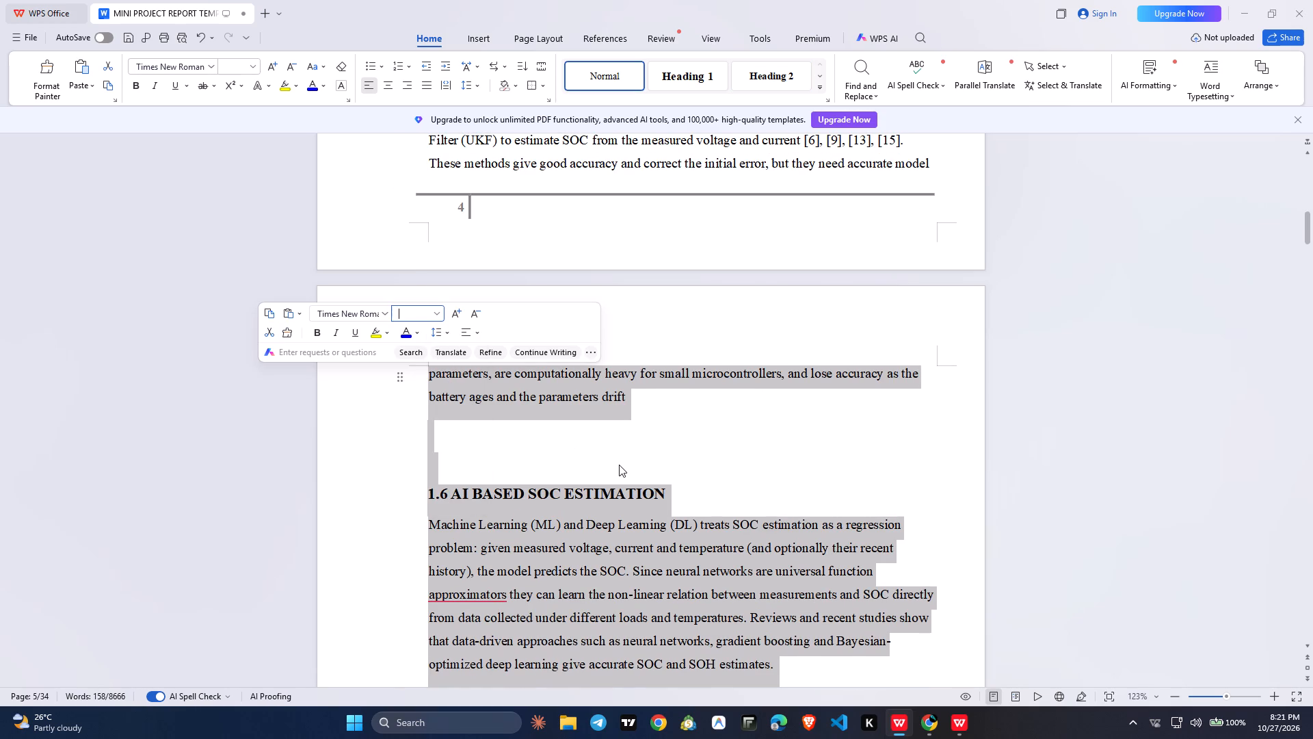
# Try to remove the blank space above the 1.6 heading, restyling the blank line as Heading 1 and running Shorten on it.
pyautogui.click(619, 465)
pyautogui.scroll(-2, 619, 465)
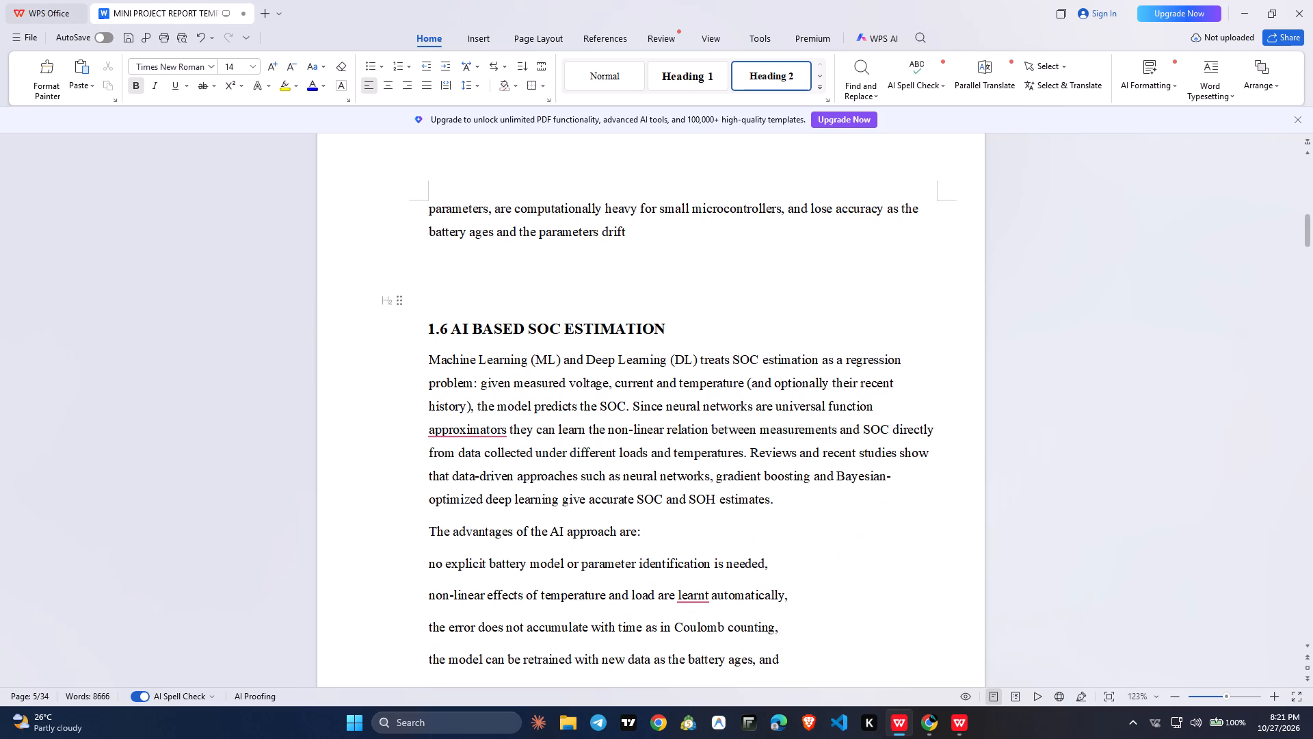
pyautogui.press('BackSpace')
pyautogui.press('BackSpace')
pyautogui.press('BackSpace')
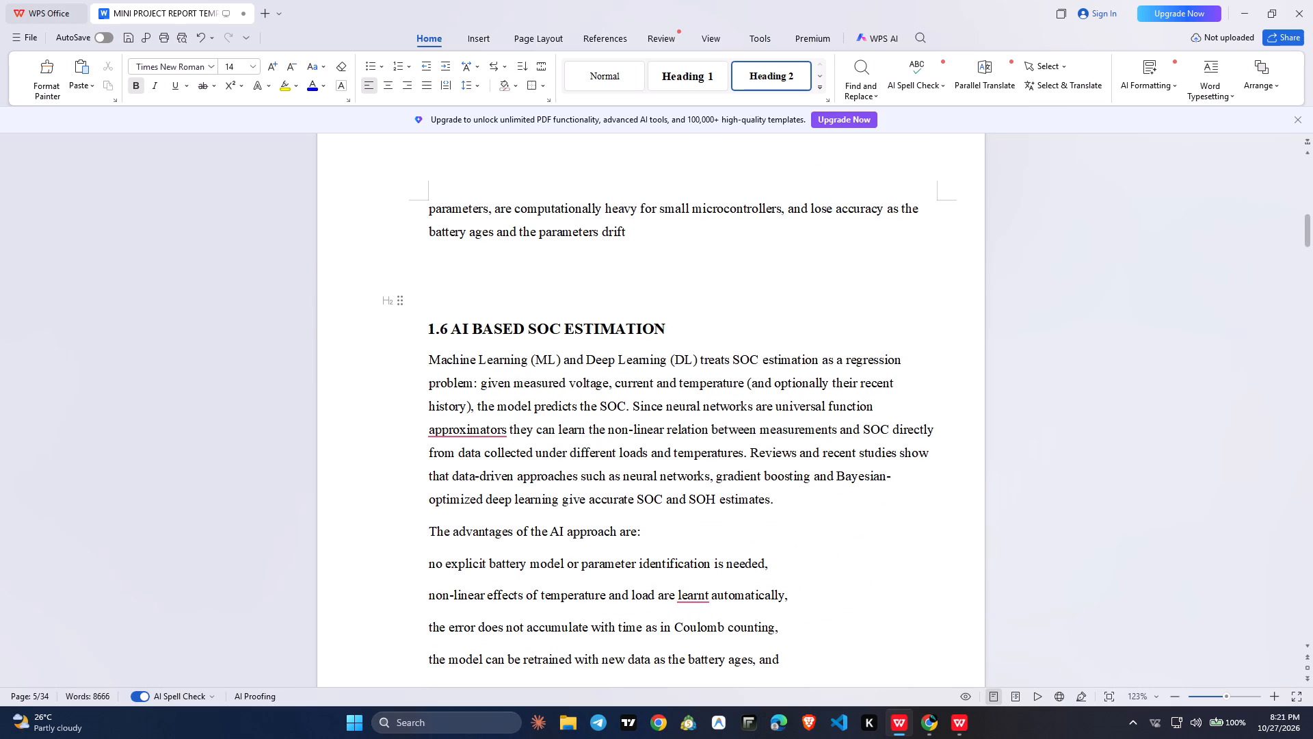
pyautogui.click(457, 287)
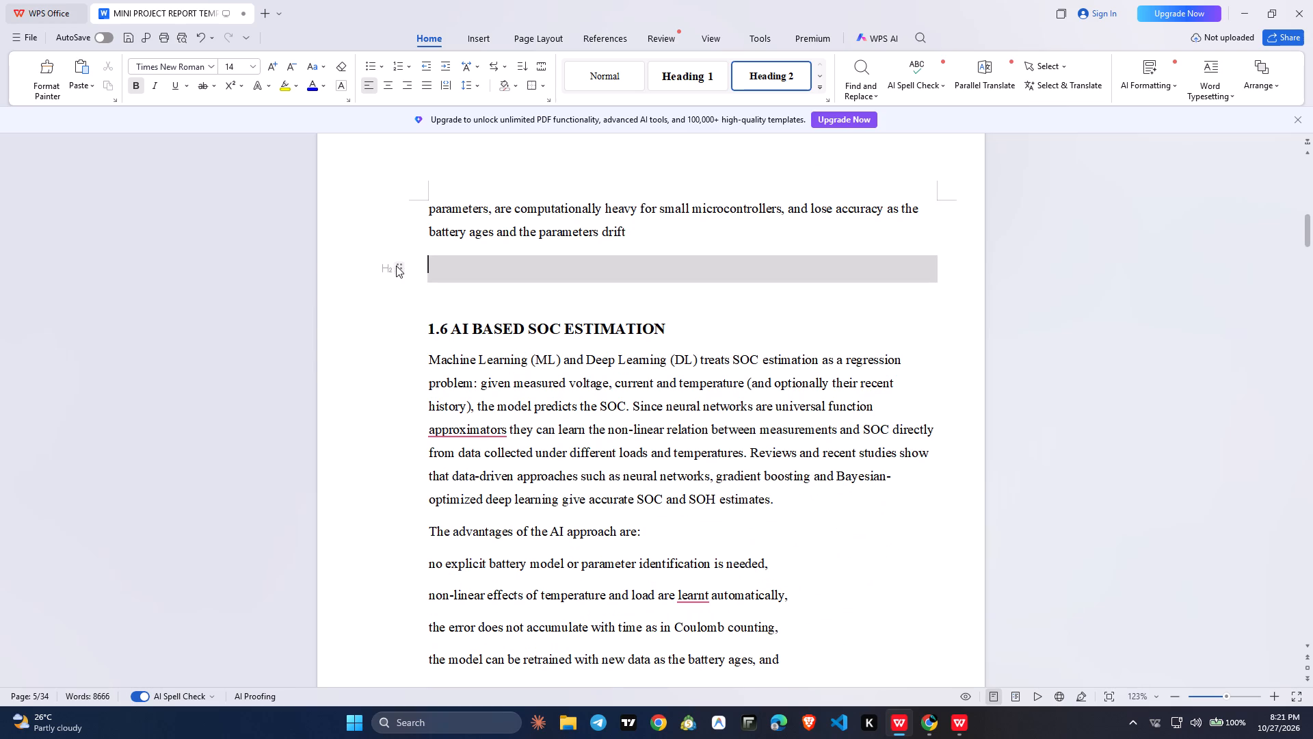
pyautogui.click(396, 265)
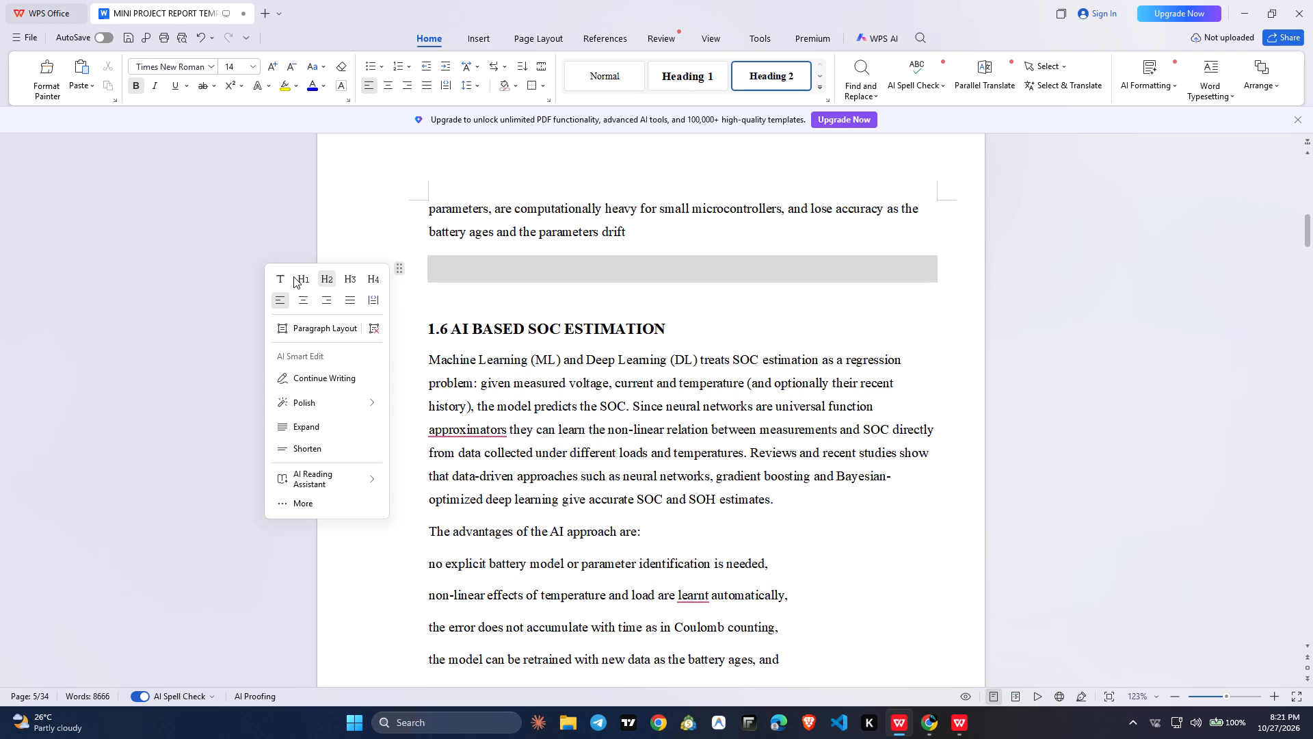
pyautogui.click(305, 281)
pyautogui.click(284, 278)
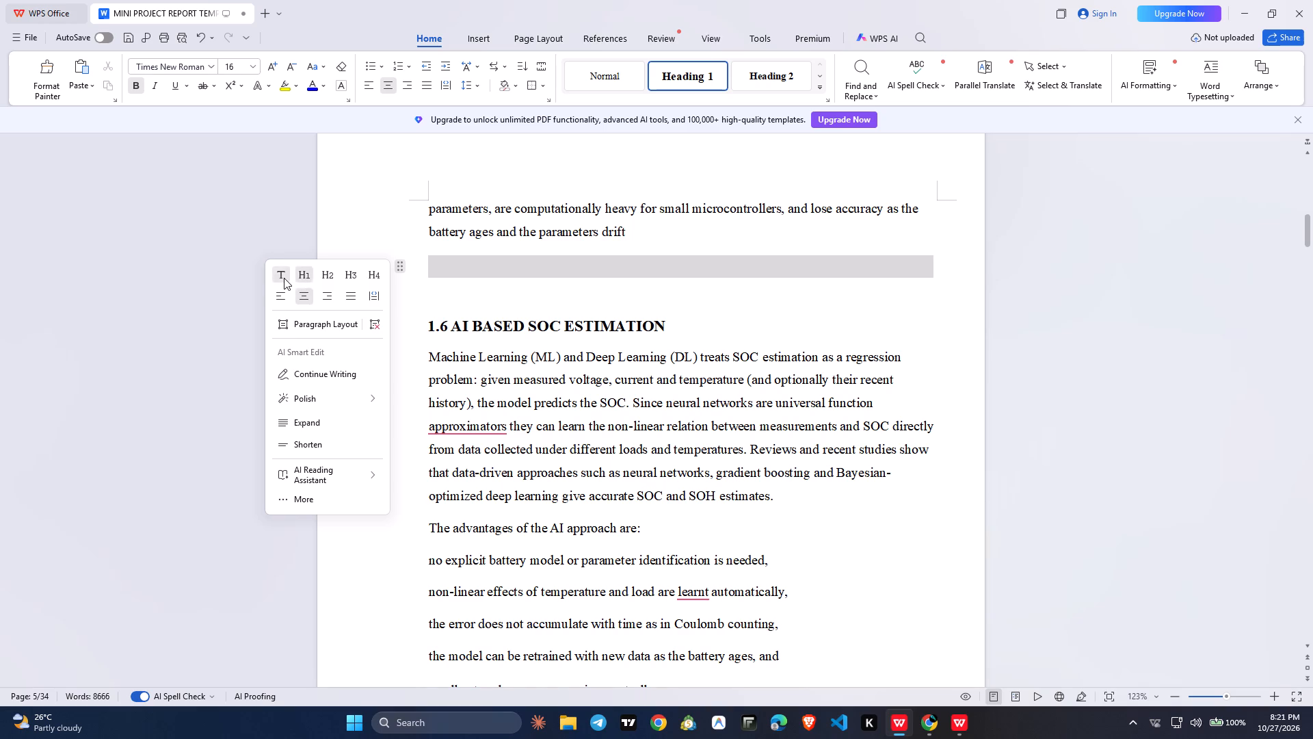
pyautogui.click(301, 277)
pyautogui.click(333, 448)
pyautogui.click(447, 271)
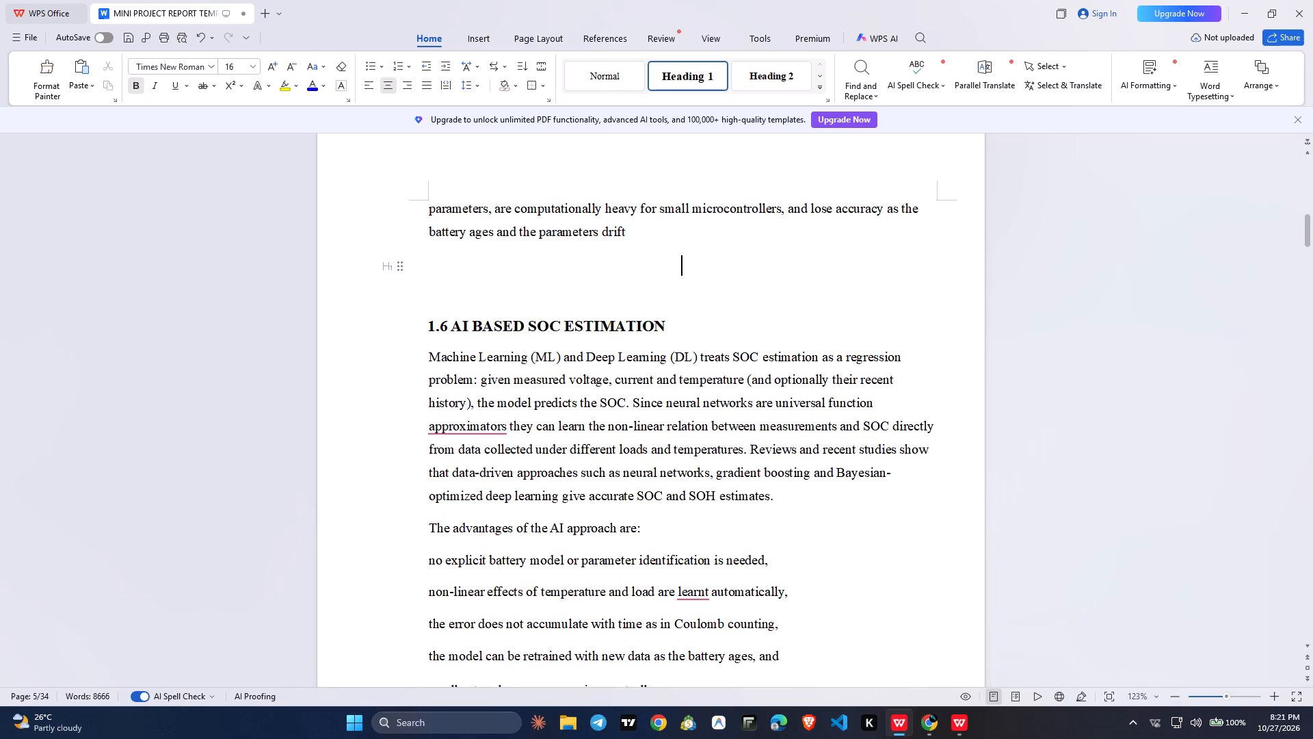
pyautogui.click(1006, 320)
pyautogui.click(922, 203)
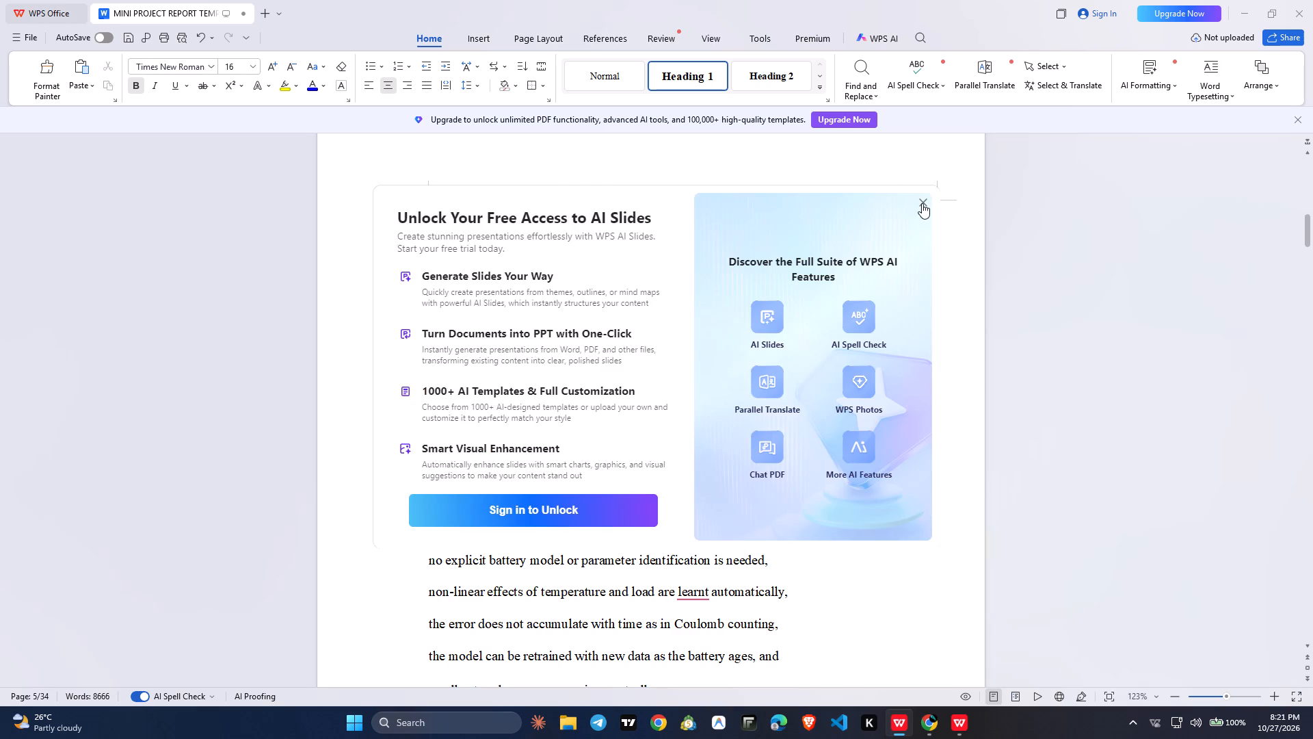
# Reduce the blank lines above the 1.6 AI Based SOC Estimation heading to a single one.
pyautogui.click(474, 302)
pyautogui.press('BackSpace')
pyautogui.press('BackSpace')
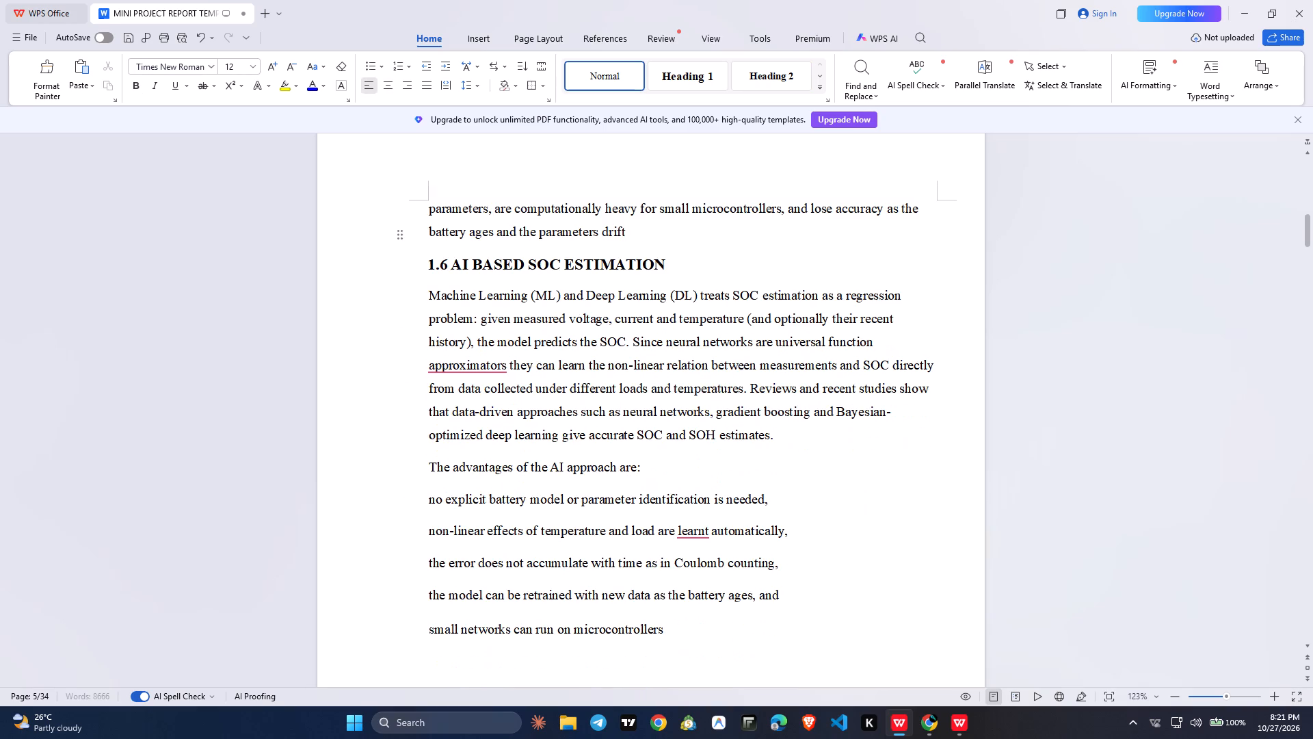
pyautogui.press('Return')
pyautogui.press('Return')
pyautogui.press('BackSpace')
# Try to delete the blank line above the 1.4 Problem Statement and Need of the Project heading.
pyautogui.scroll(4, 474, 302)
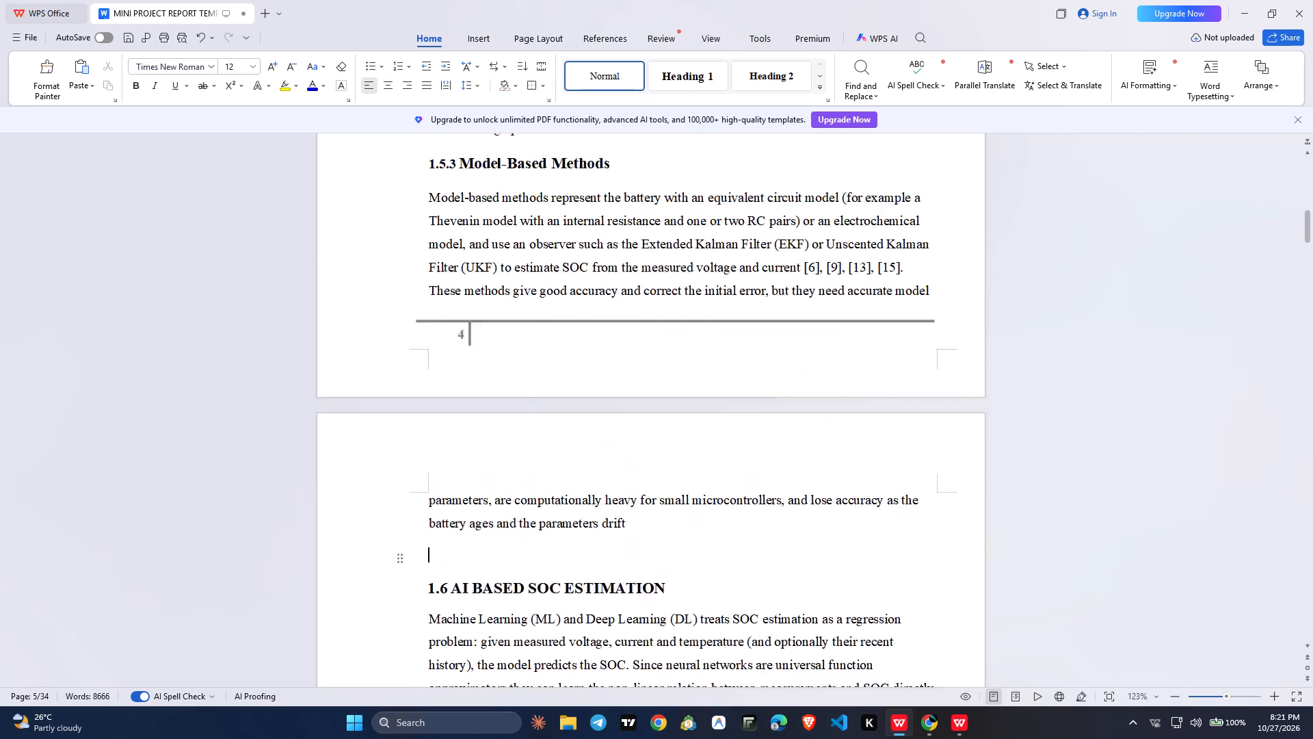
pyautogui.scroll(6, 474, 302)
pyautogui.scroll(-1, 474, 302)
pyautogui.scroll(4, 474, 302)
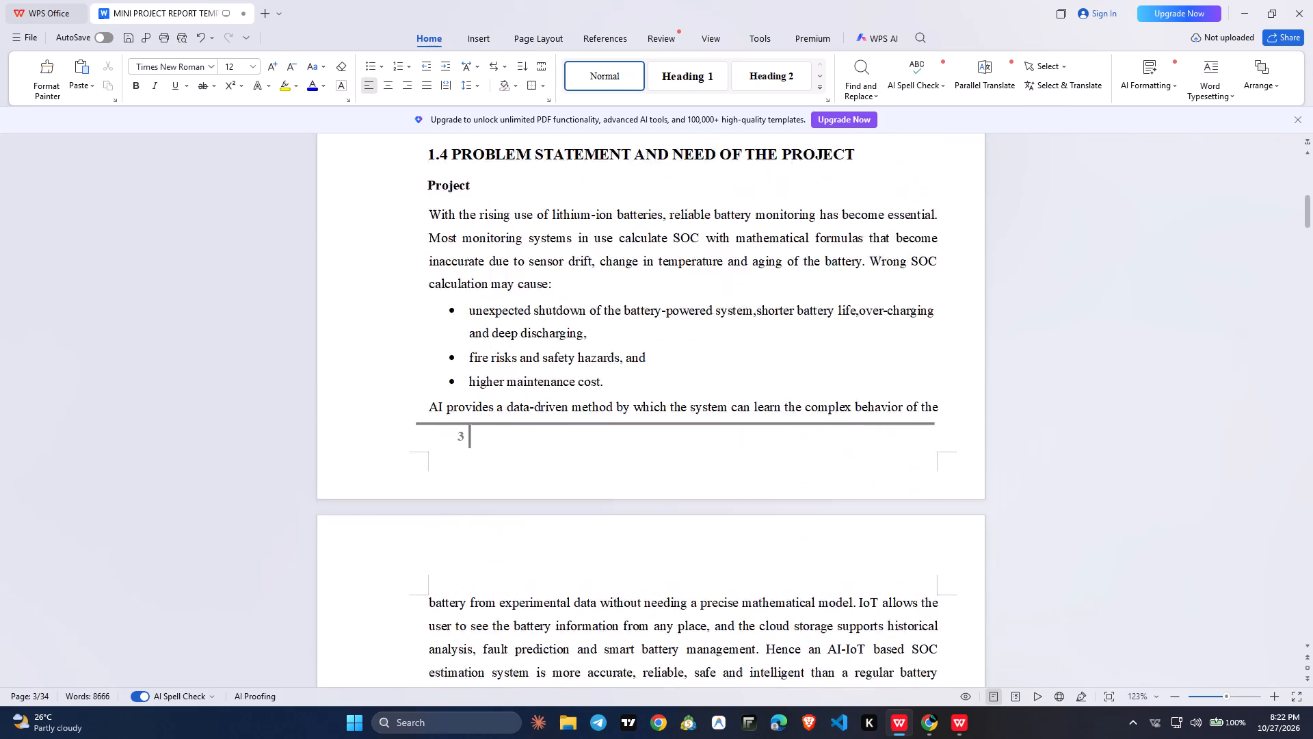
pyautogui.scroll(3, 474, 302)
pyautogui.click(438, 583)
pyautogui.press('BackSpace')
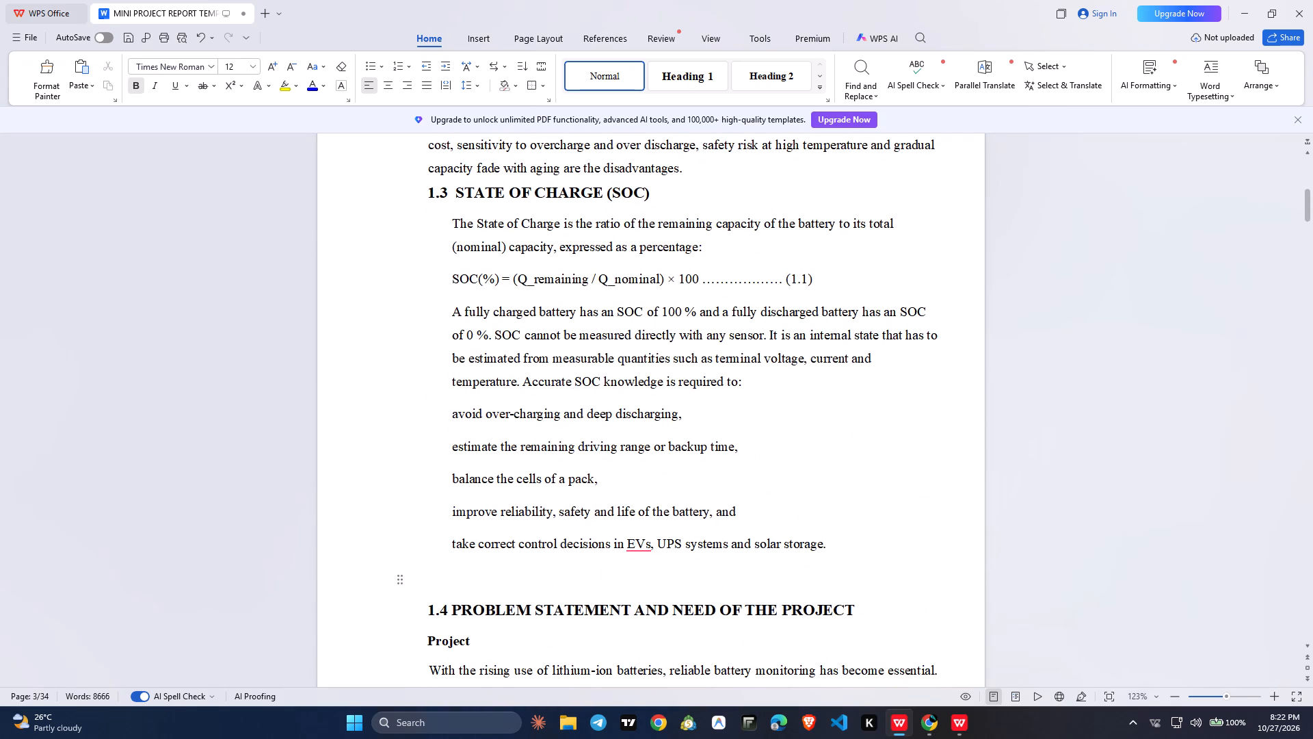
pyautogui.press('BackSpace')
# Insert a blank line between section 1.2's last paragraph and the 1.3 State of Charge (SOC) heading.
pyautogui.scroll(2, 417, 412)
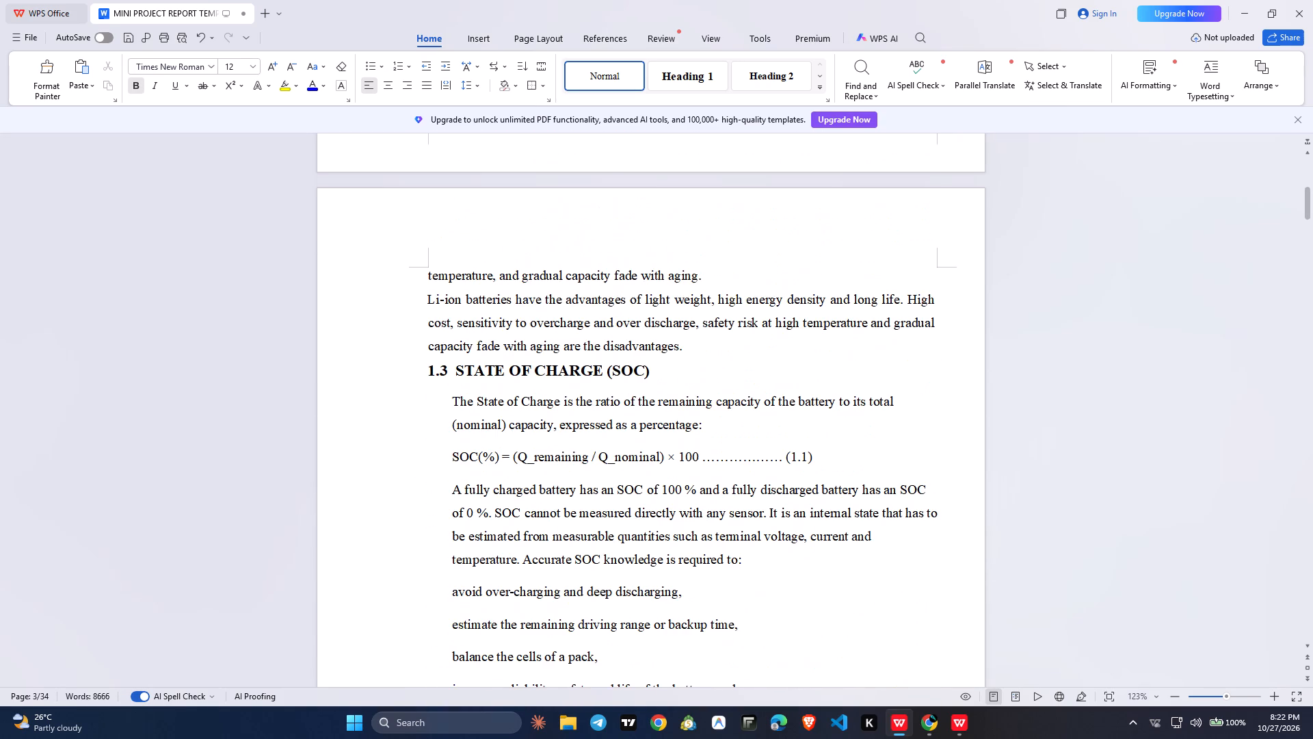
pyautogui.click(697, 344)
pyautogui.press('Return')
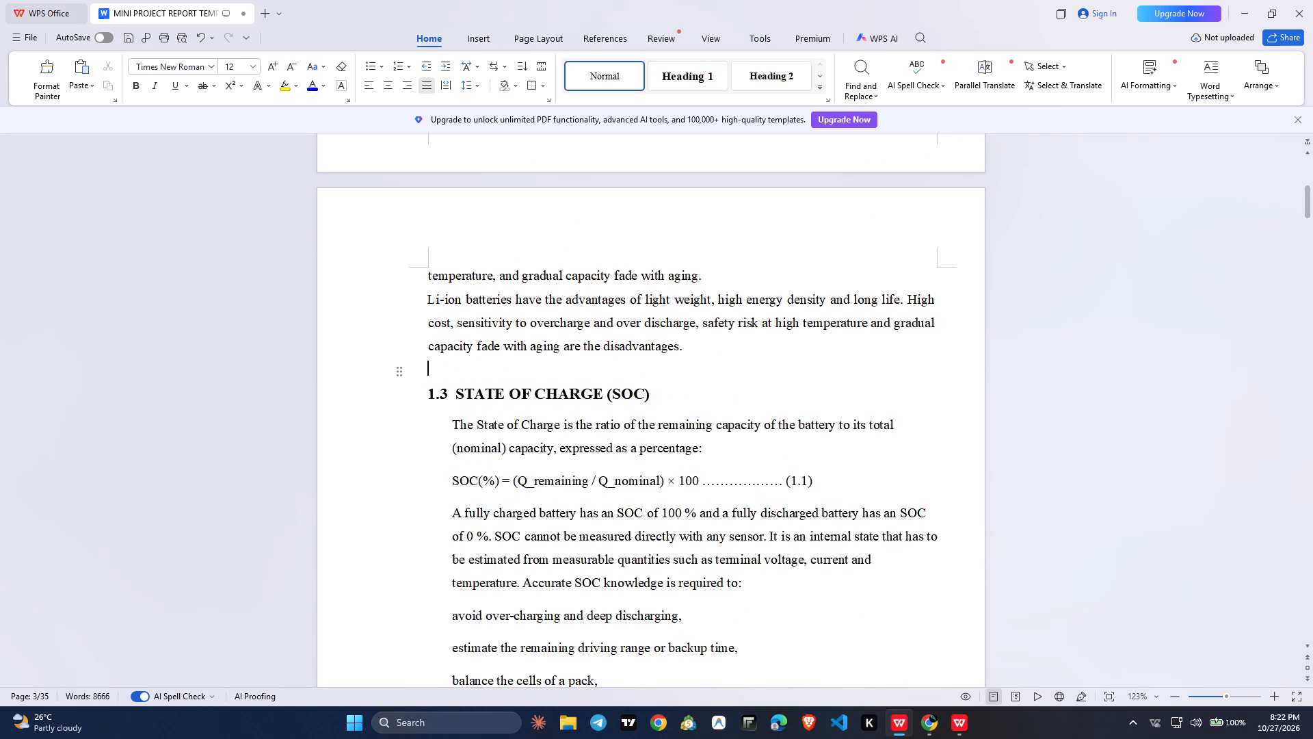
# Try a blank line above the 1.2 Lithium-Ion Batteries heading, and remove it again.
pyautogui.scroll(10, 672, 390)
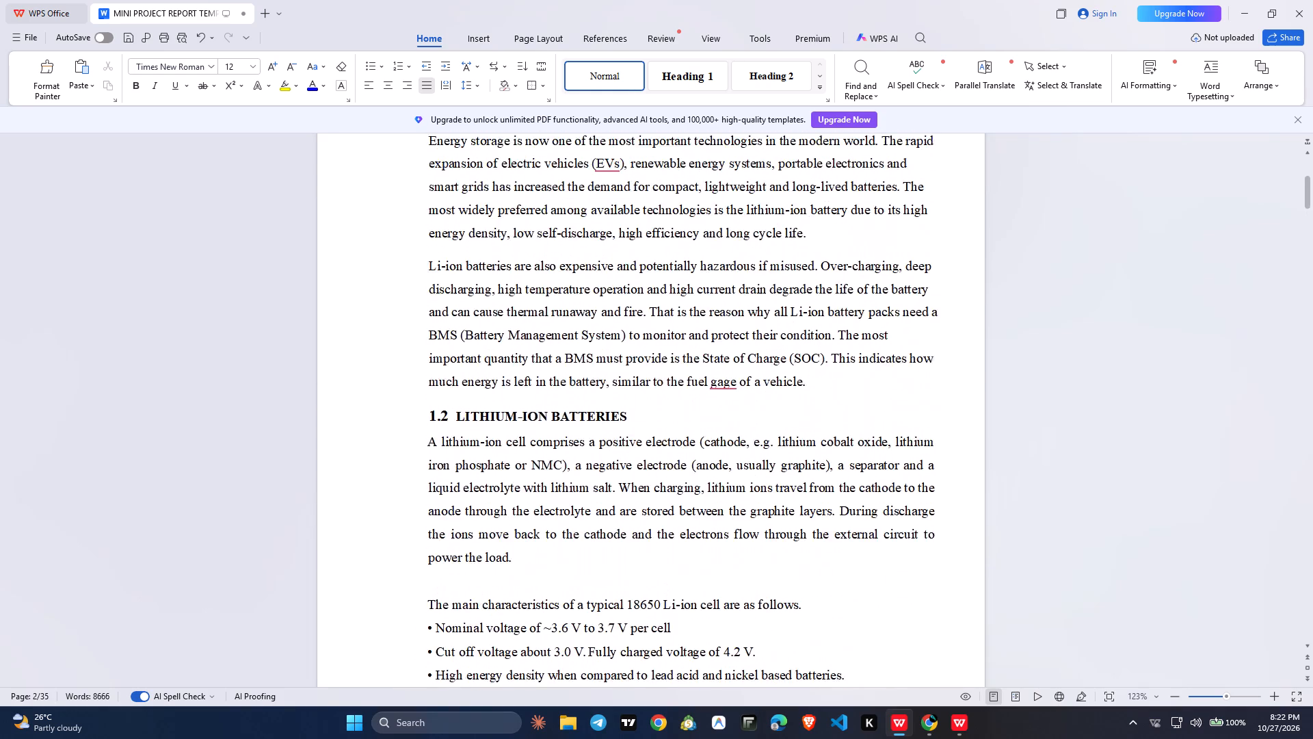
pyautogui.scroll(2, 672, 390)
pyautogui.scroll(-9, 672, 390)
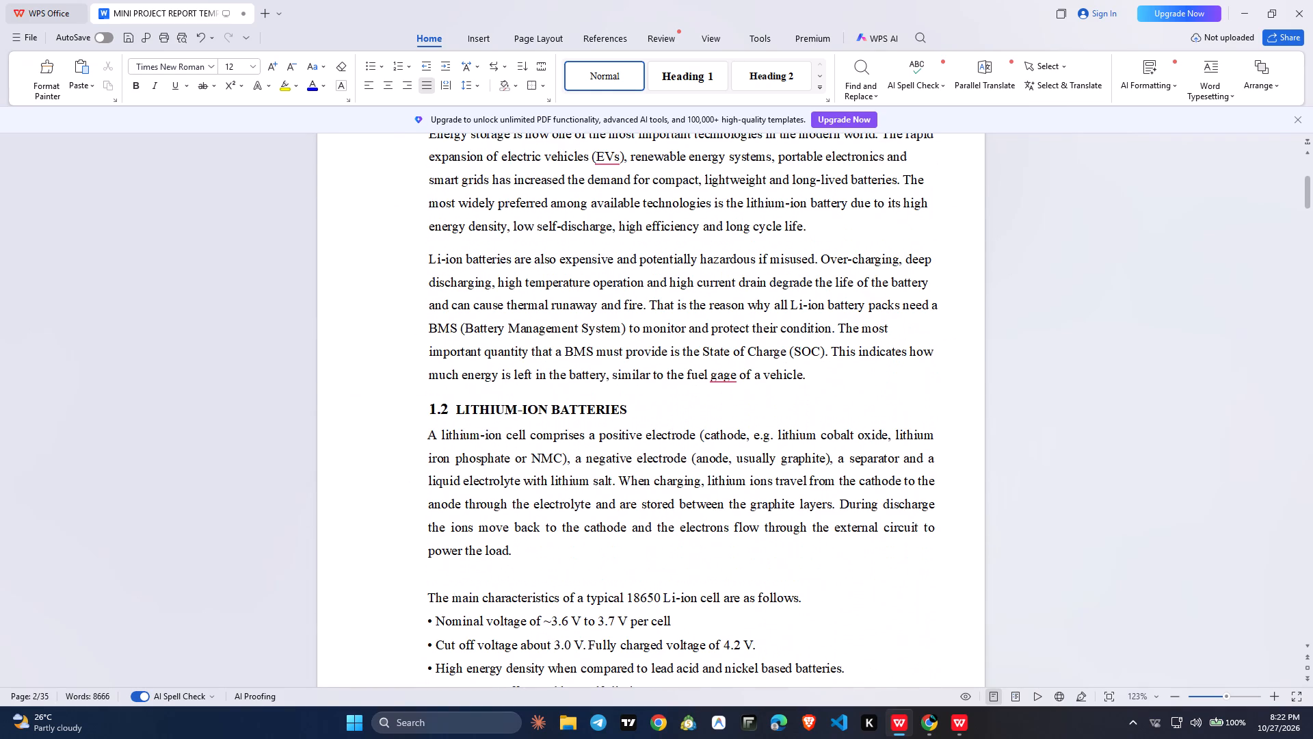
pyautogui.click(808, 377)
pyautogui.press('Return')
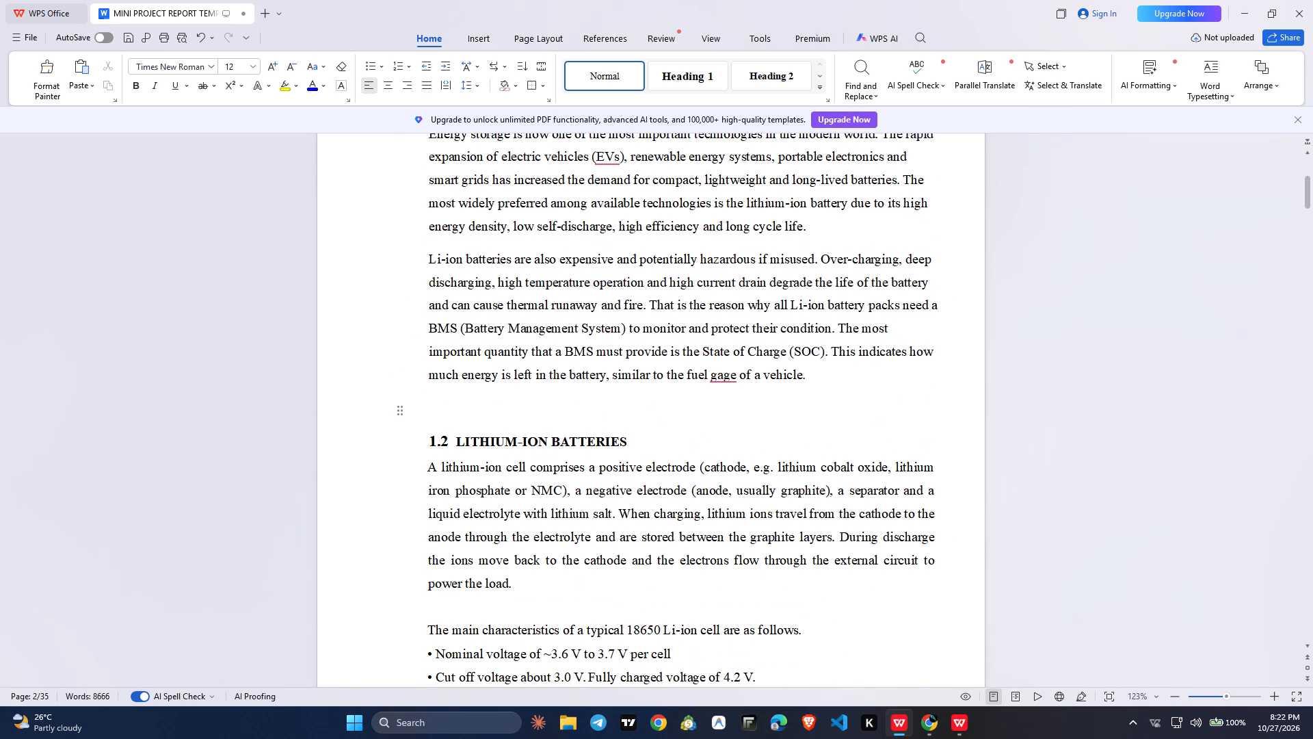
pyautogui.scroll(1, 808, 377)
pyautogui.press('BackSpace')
# Review the spacing between headings and paragraphs from section 1.1 through section 1.5.
pyautogui.scroll(4, 808, 377)
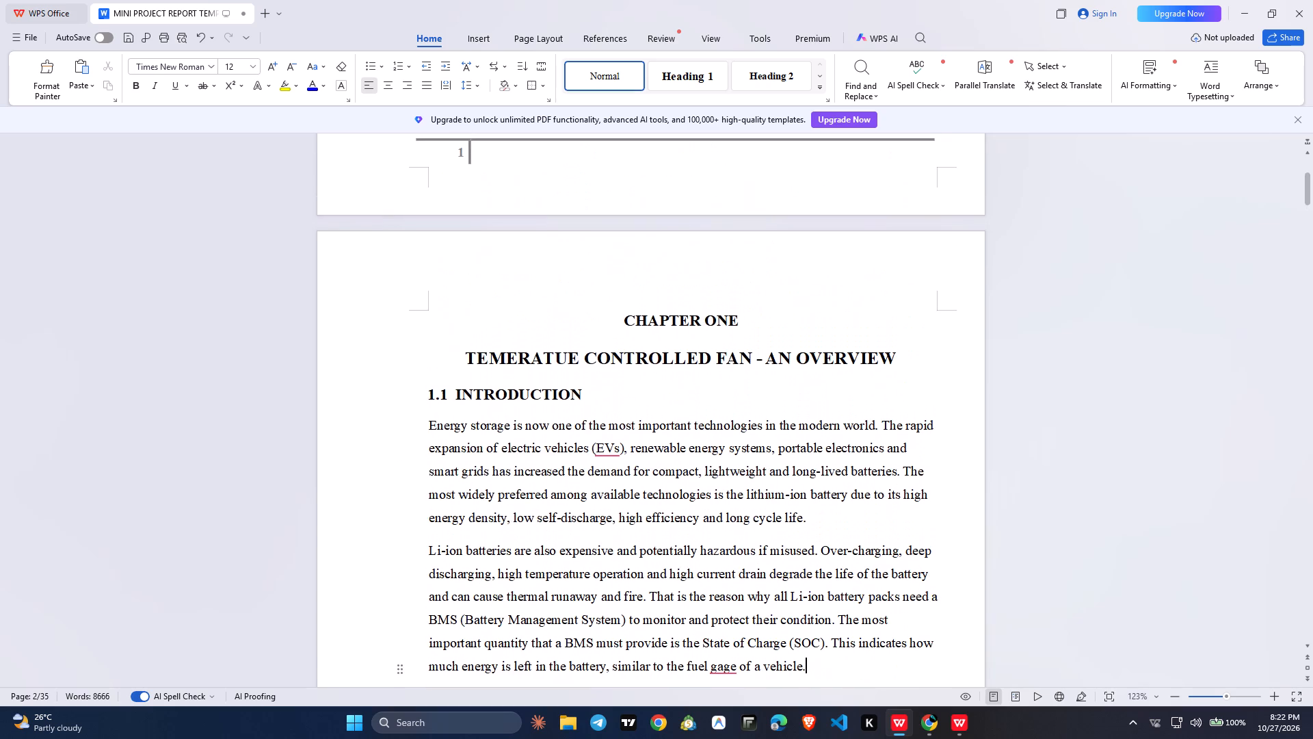
pyautogui.scroll(-10, 650, 409)
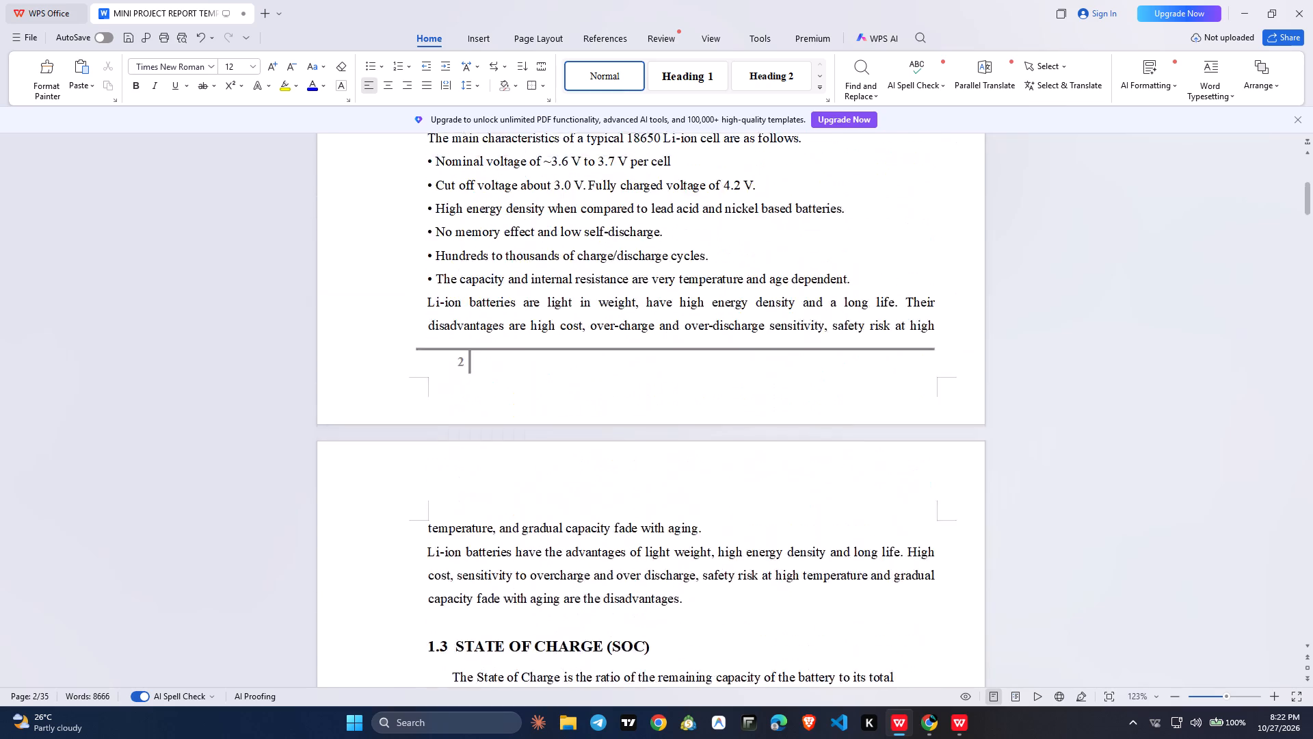
pyautogui.scroll(-3, 650, 409)
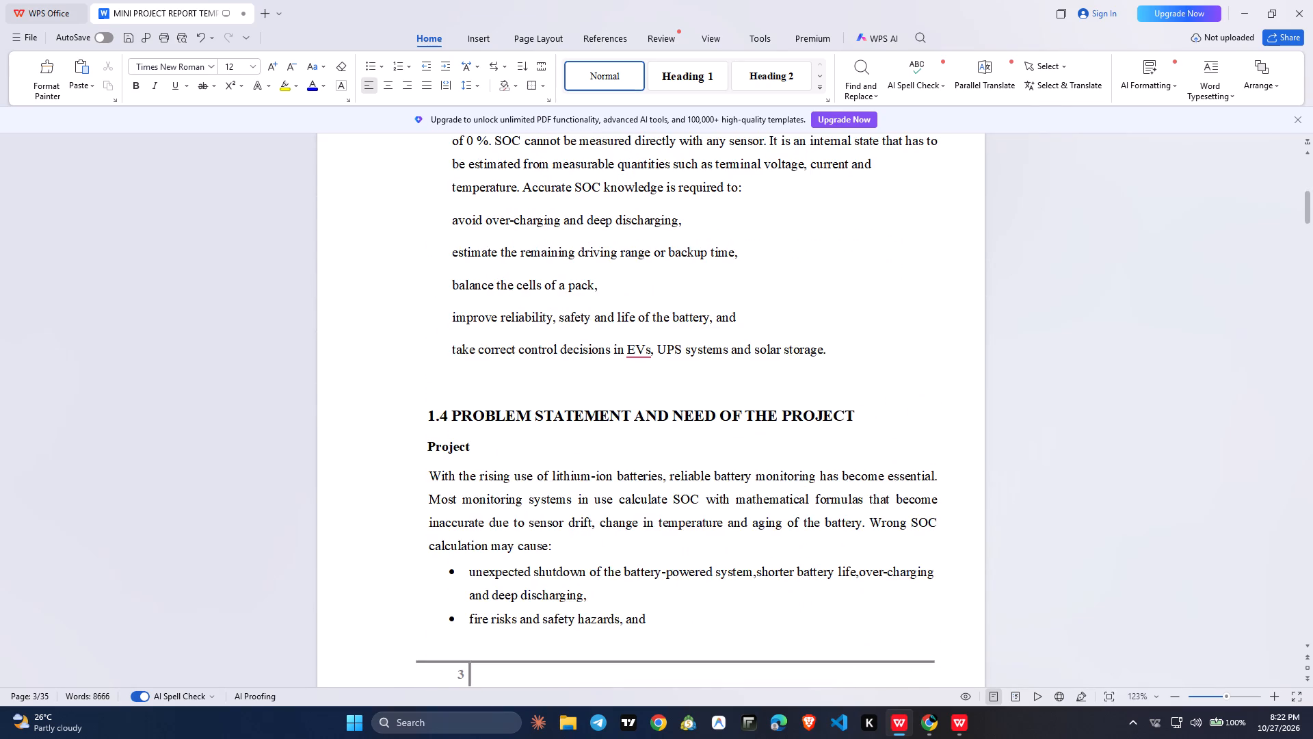
pyautogui.scroll(-3, 650, 409)
pyautogui.scroll(-5, 533, 456)
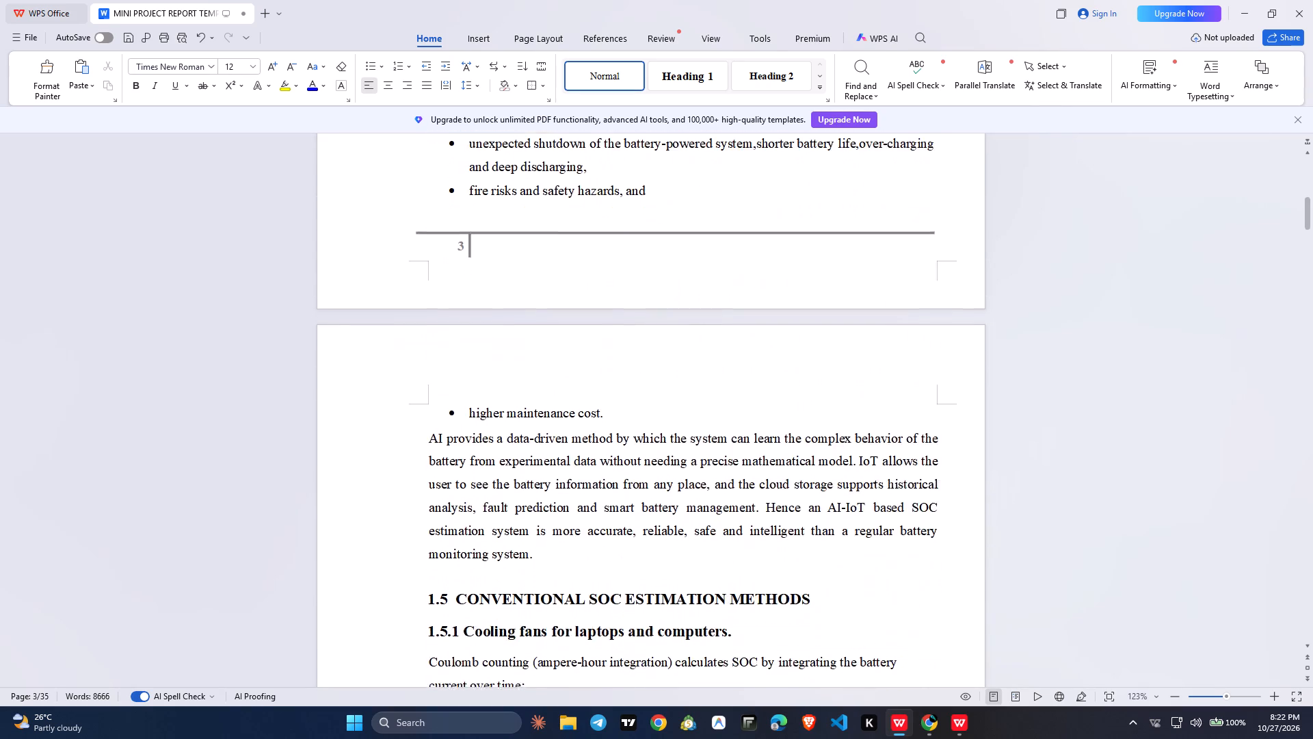
pyautogui.scroll(2, 533, 456)
pyautogui.scroll(-2, 533, 456)
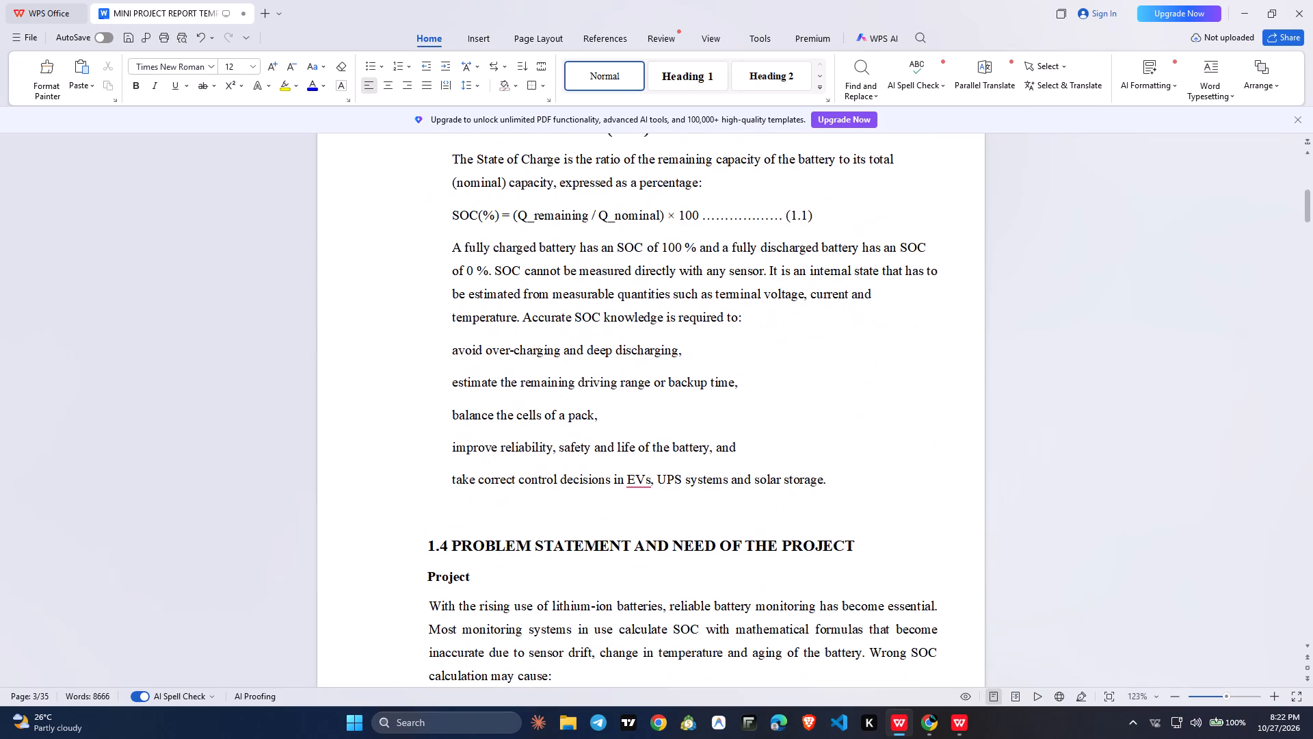
pyautogui.scroll(-1, 554, 574)
pyautogui.scroll(-2, 473, 573)
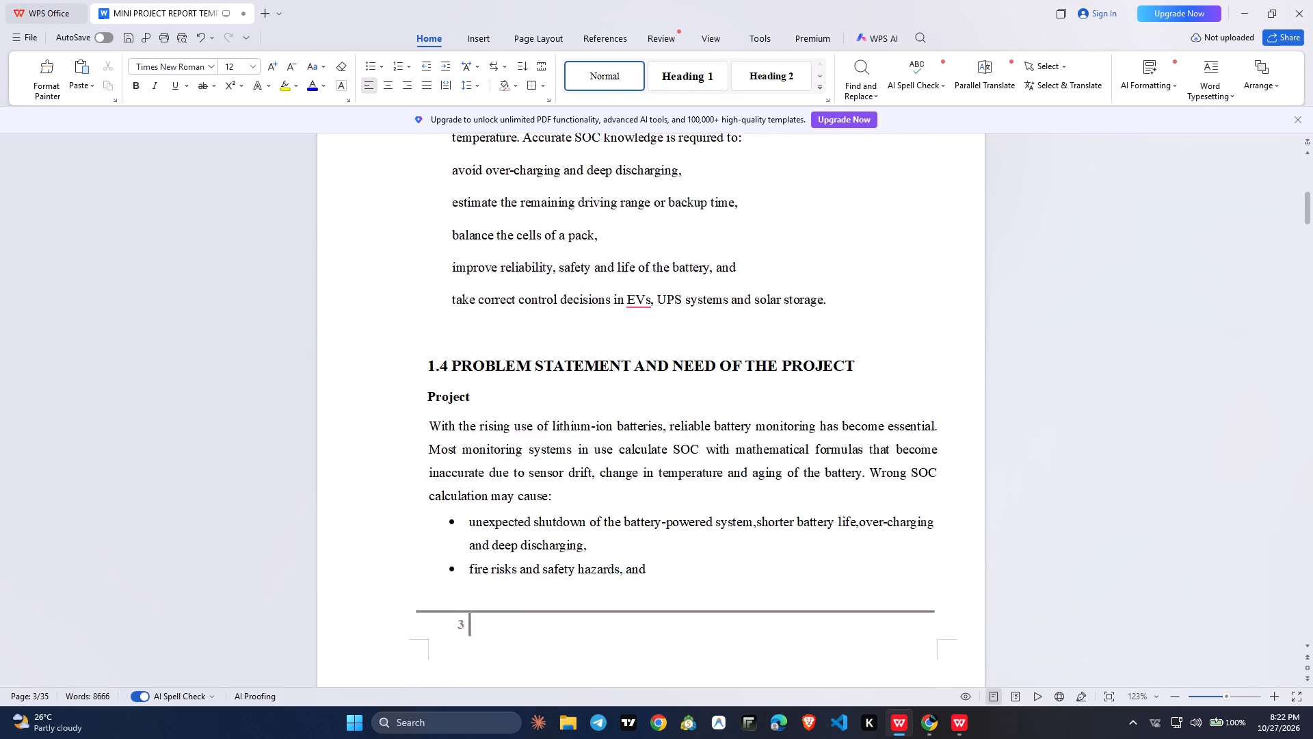
pyautogui.scroll(-7, 473, 573)
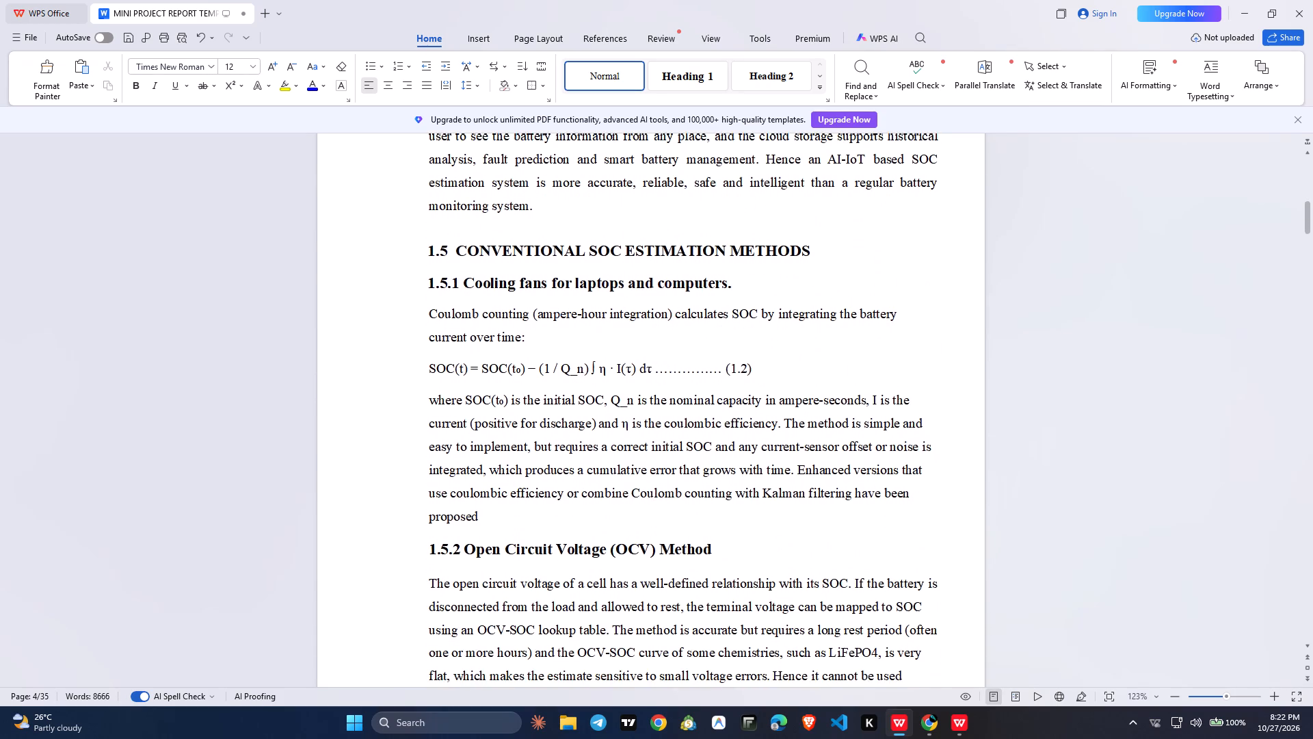
# Delete the remaining blank line between section 1.5.3's paragraph and the 1.6 AI Based SOC Estimation heading.
pyautogui.scroll(-5, 473, 573)
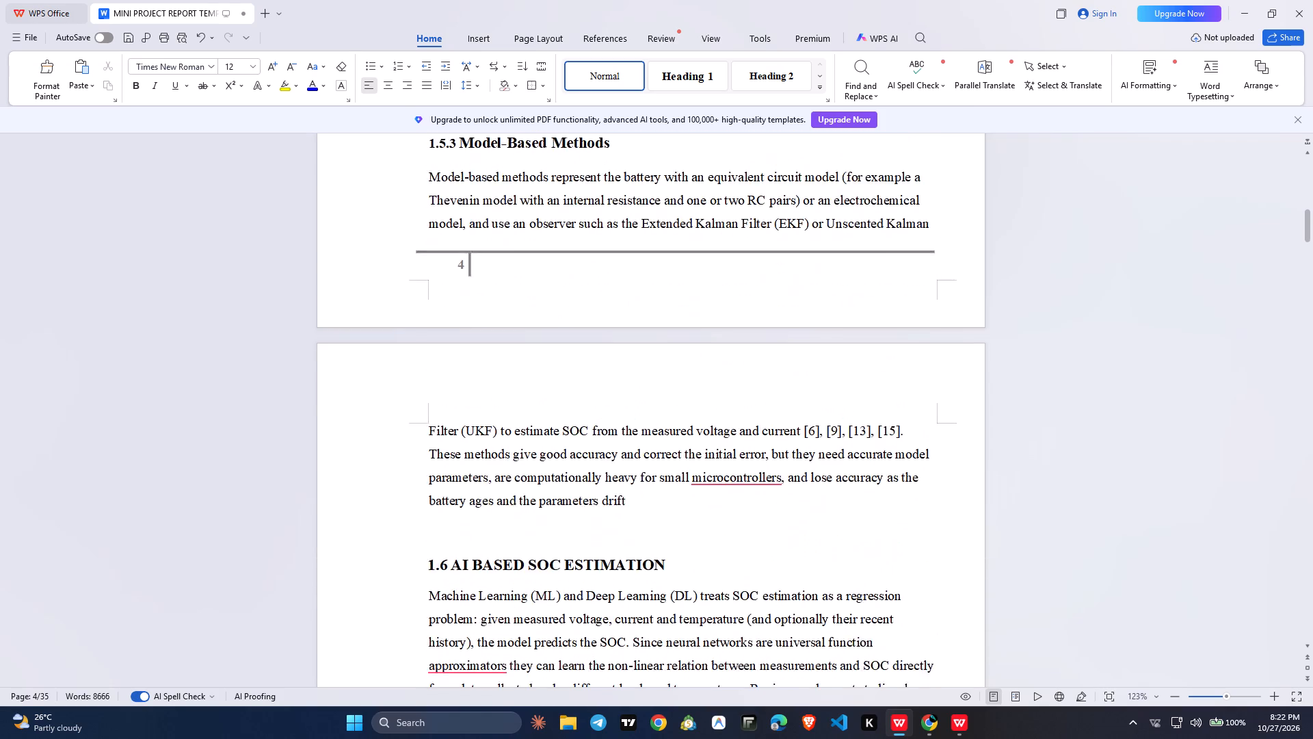
pyautogui.scroll(-2, 473, 573)
pyautogui.click(477, 365)
pyautogui.press('BackSpace')
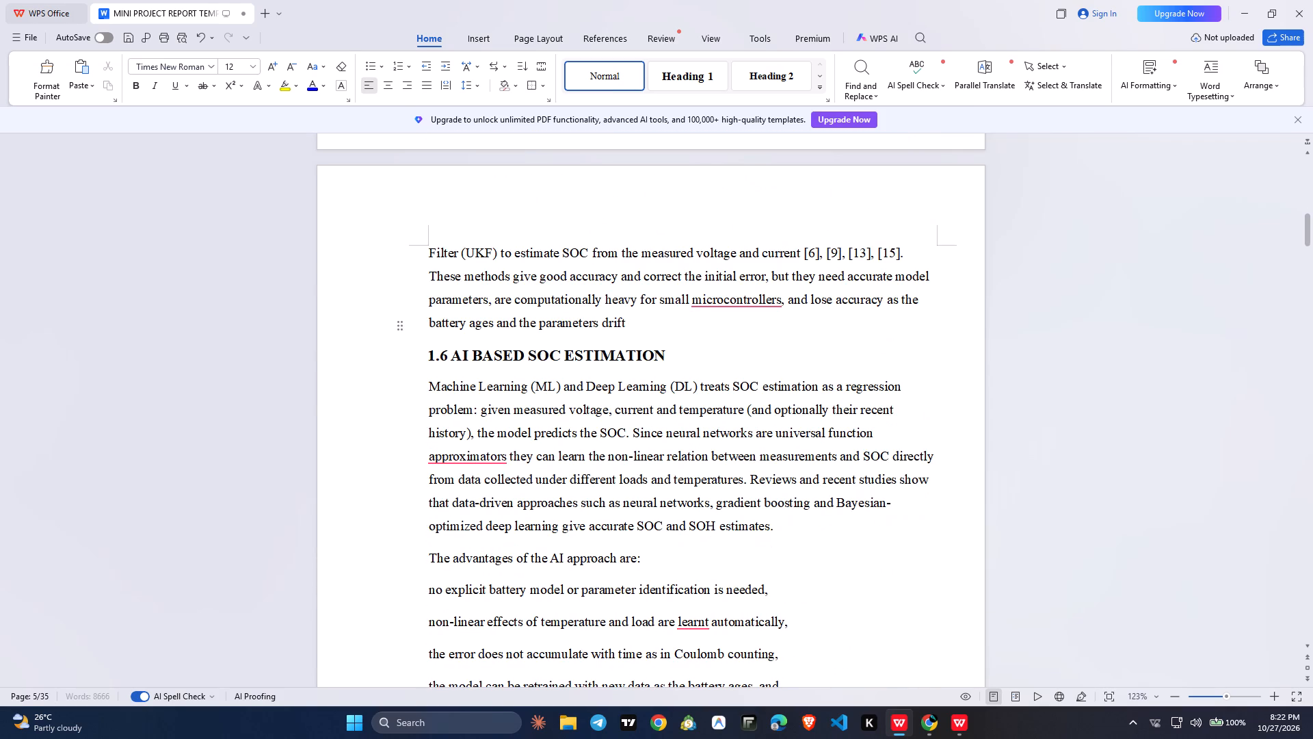
# Format the five advantages of the AI approach in section 1.6 as a bulleted list with solid round bullets.
pyautogui.scroll(-2, 477, 365)
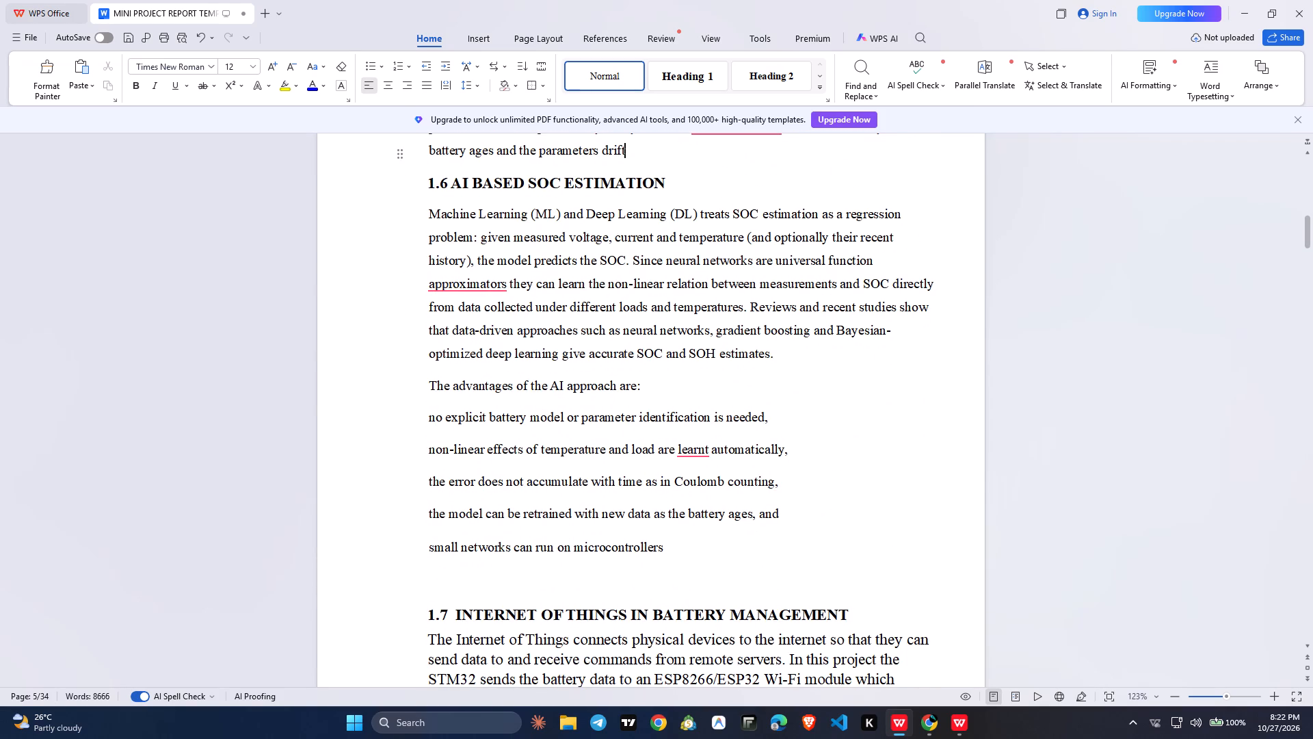
pyautogui.scroll(-2, 632, 534)
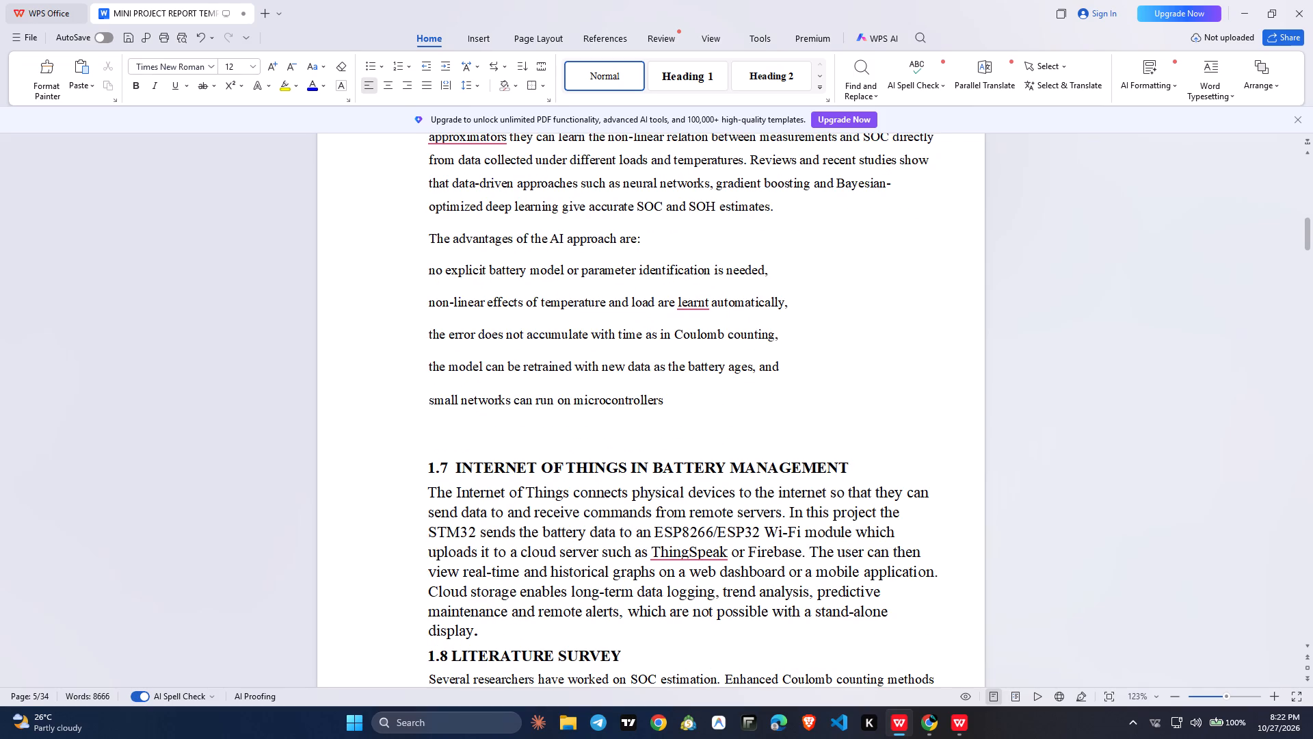
pyautogui.moveTo(693, 417); pyautogui.dragTo(408, 280)
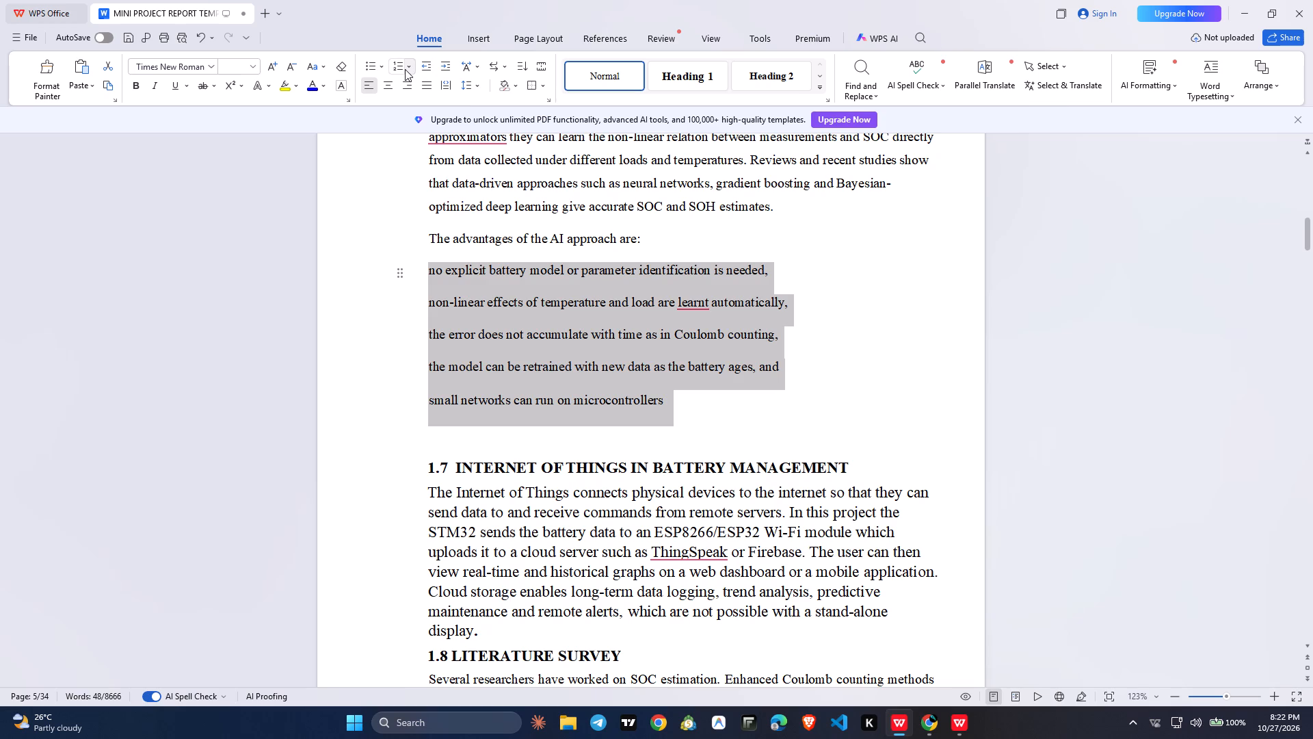
pyautogui.click(373, 69)
pyautogui.click(618, 396)
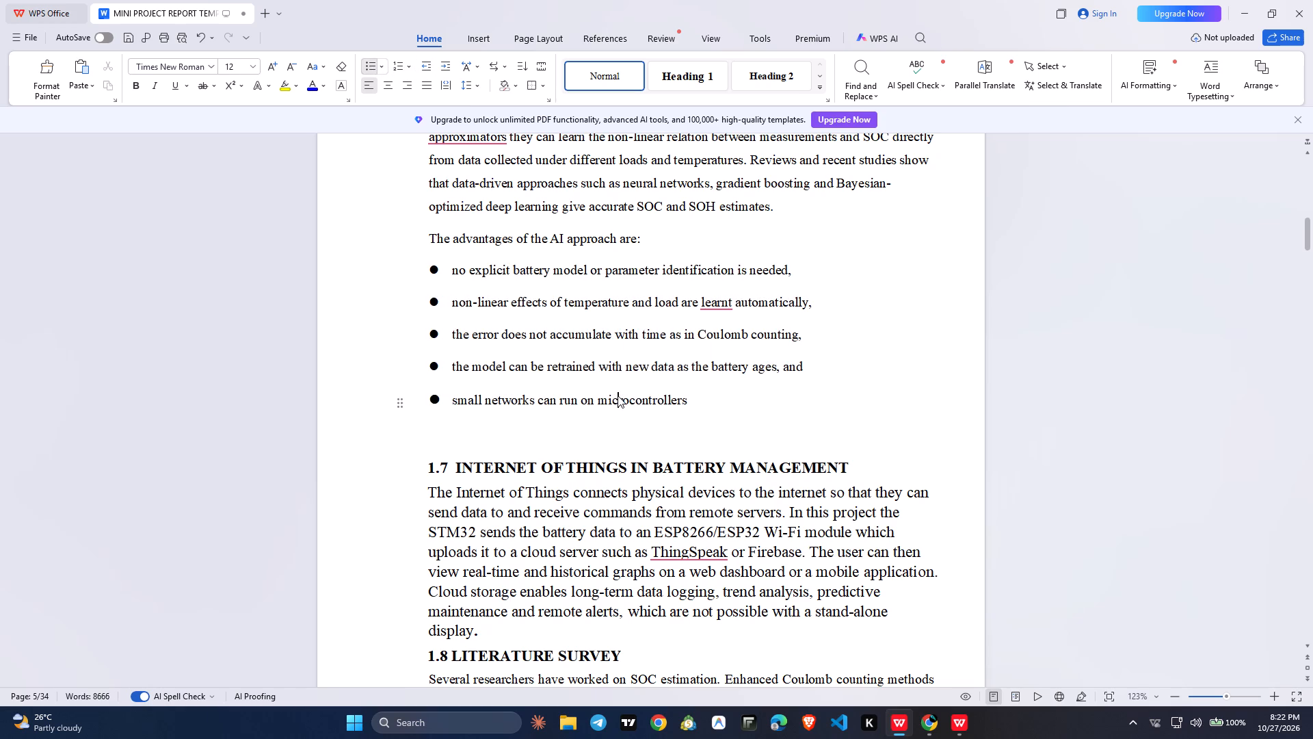
pyautogui.click(698, 398)
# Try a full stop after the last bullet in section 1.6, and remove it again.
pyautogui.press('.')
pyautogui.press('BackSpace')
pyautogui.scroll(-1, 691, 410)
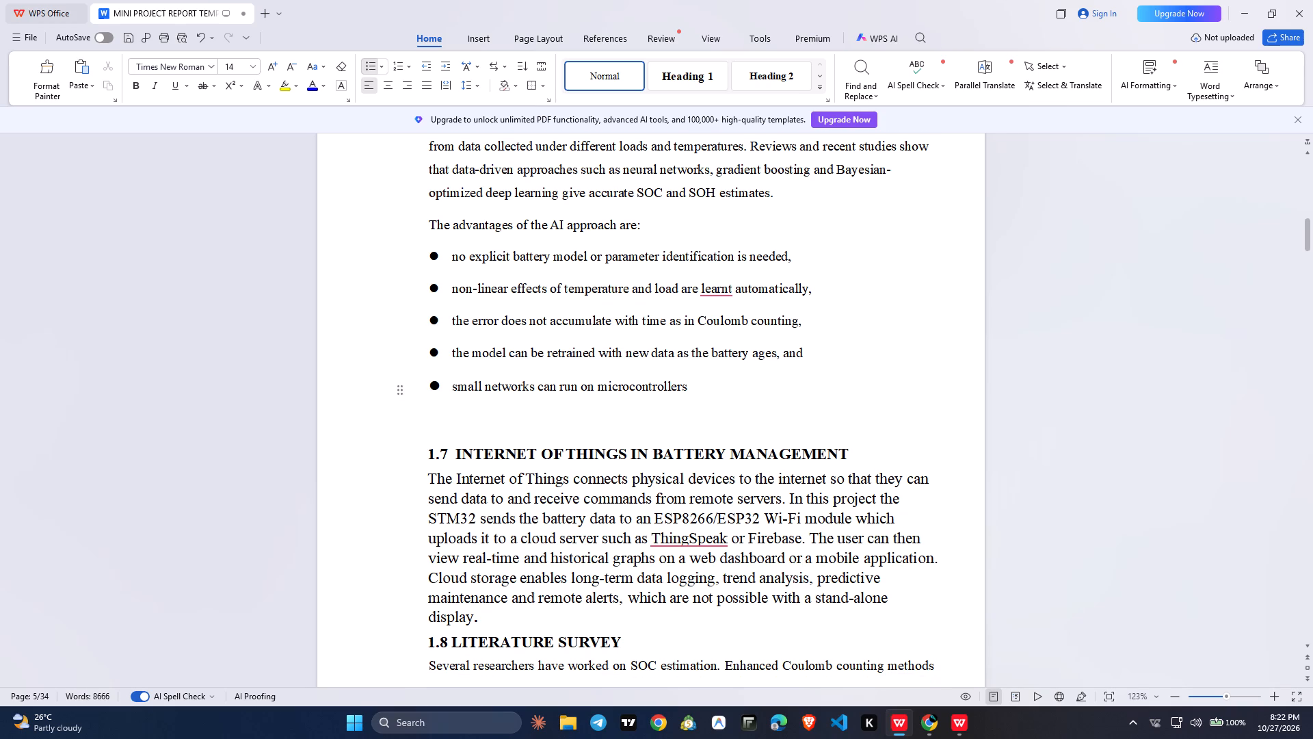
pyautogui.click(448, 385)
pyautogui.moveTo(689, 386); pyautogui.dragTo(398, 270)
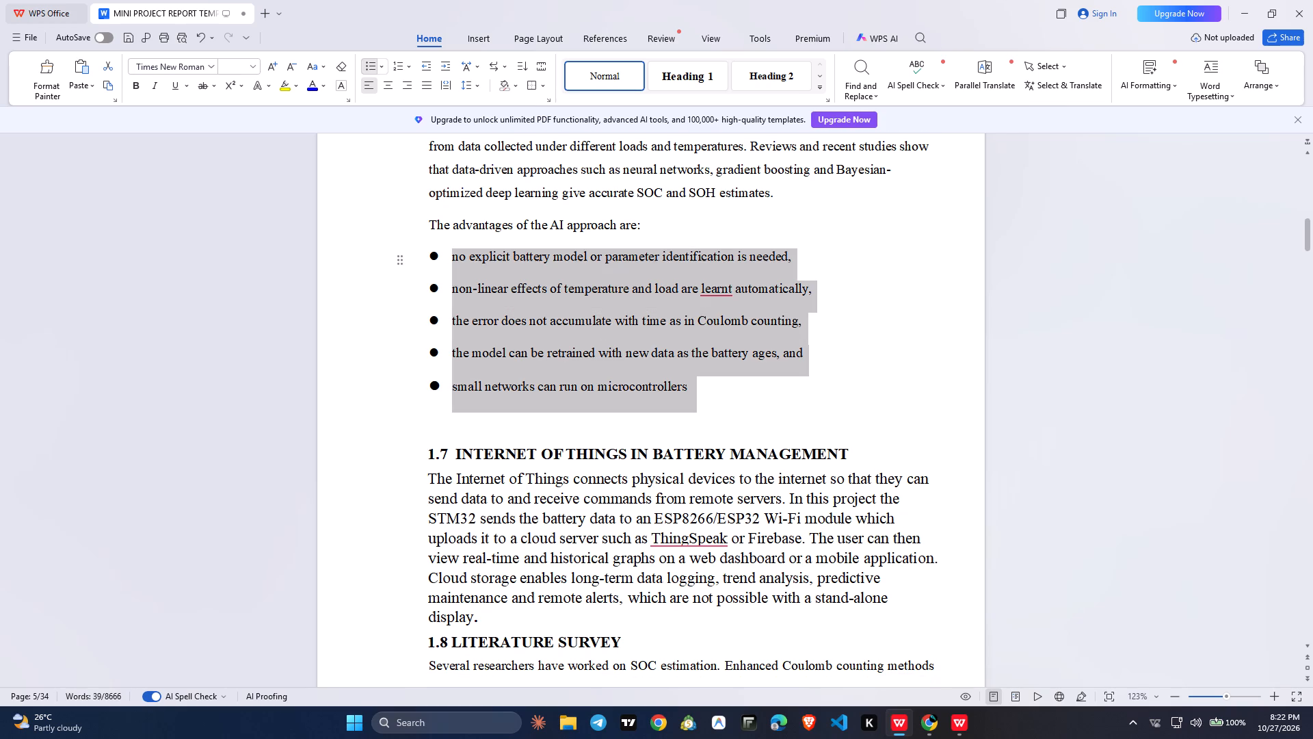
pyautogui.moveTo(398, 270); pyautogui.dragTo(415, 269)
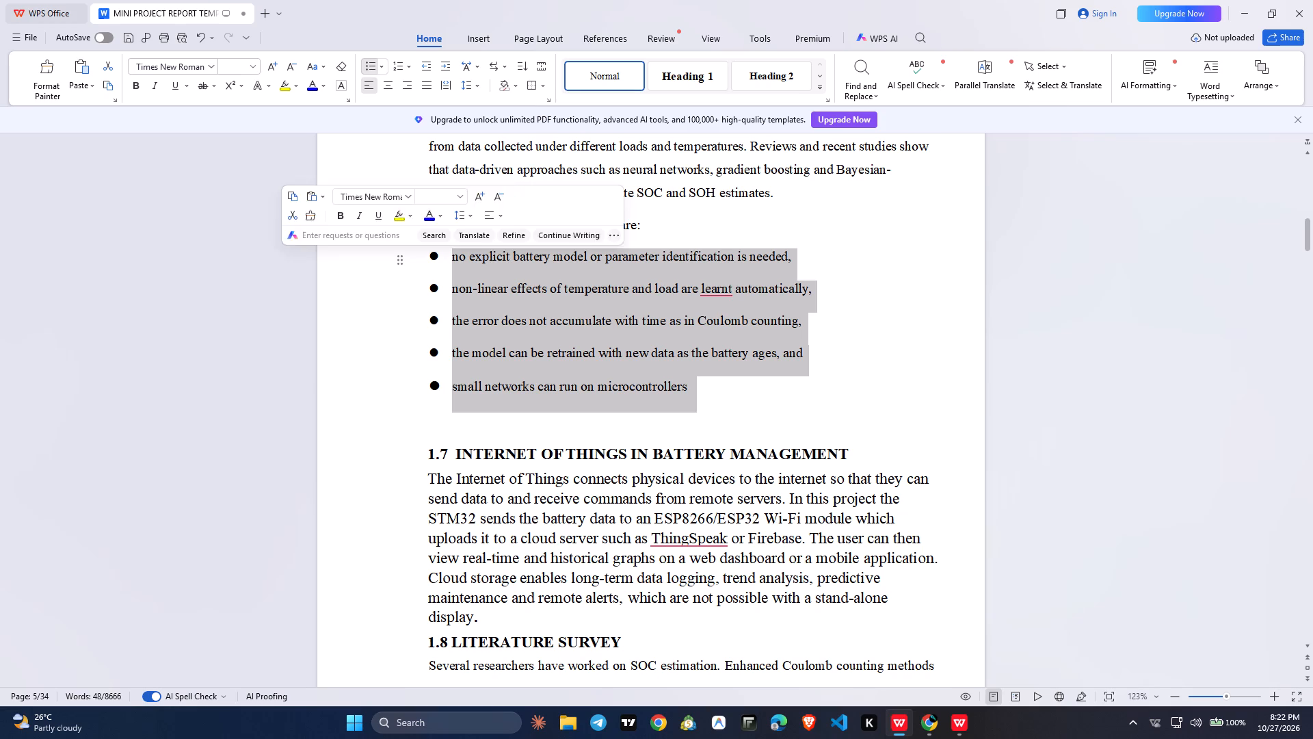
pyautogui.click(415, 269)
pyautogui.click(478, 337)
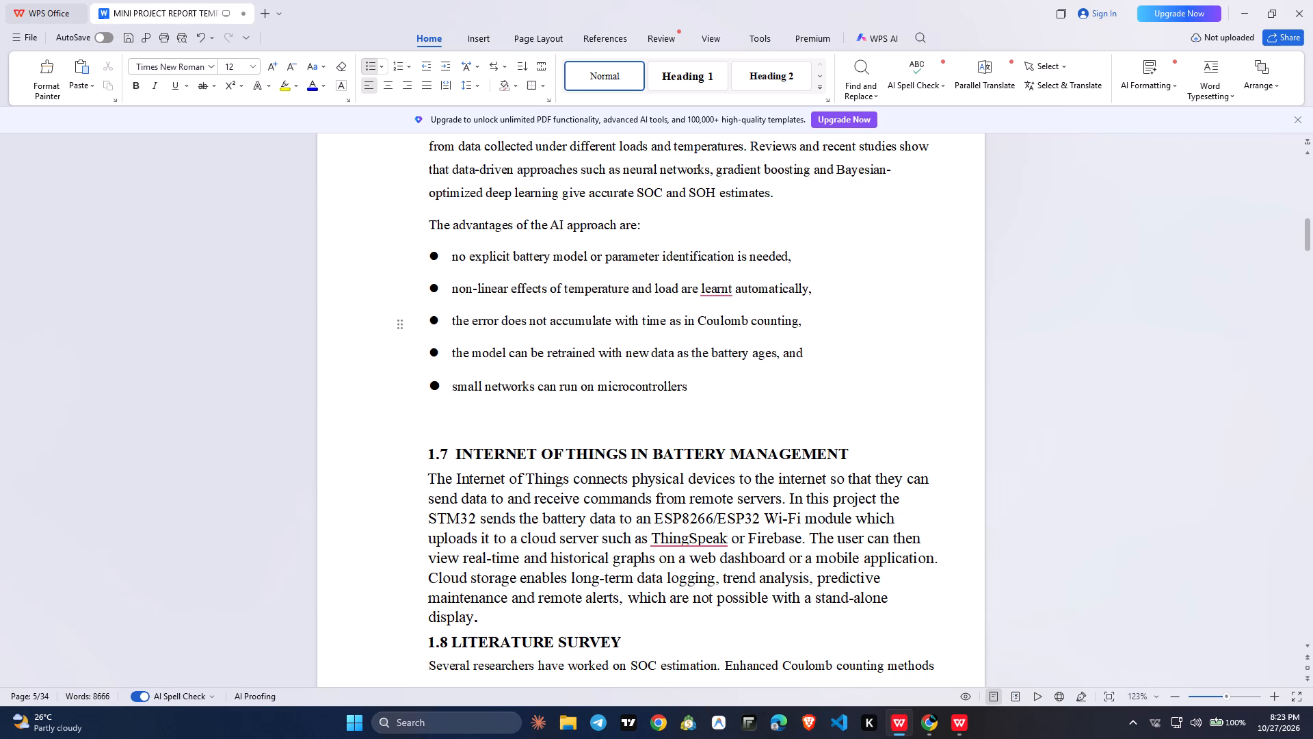
# Set the body paragraph of section 1.7 Internet of Things in Battery Management to font size 12.
pyautogui.scroll(-1, 805, 454)
pyautogui.moveTo(476, 516); pyautogui.dragTo(414, 350)
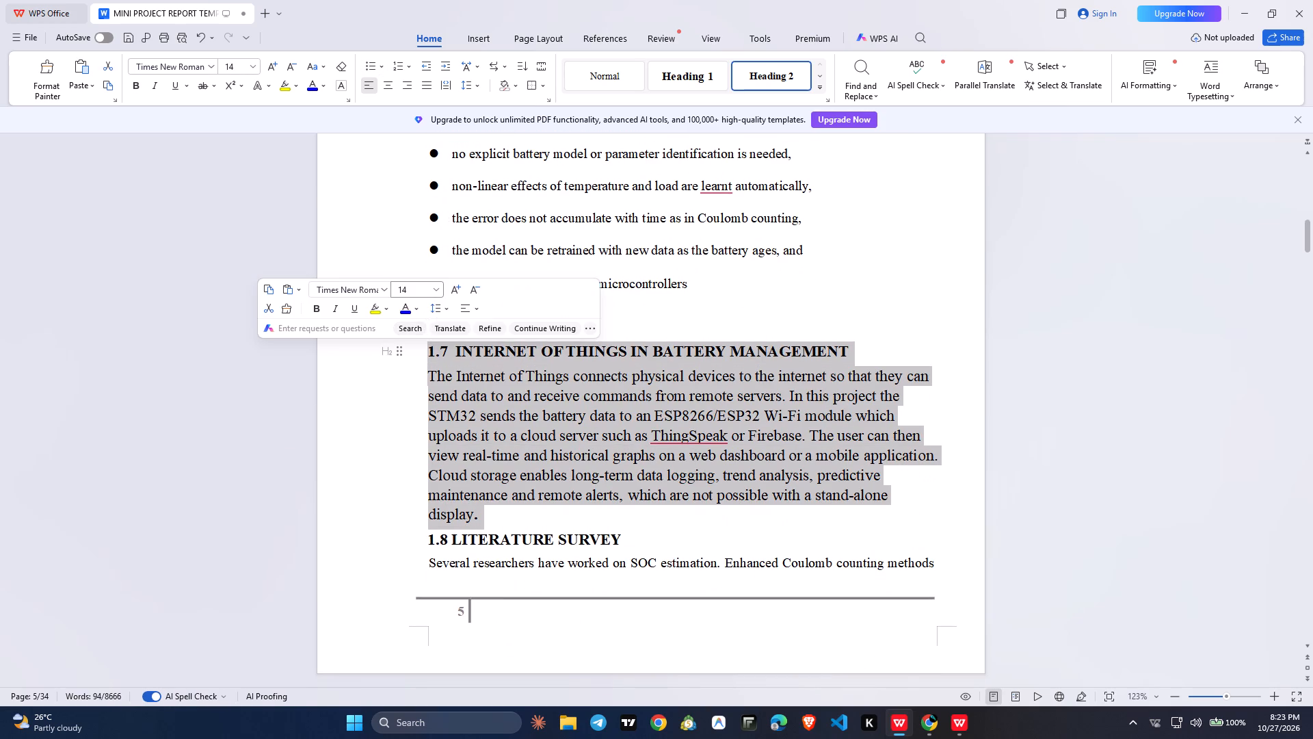
pyautogui.click(418, 287)
pyautogui.click(466, 411)
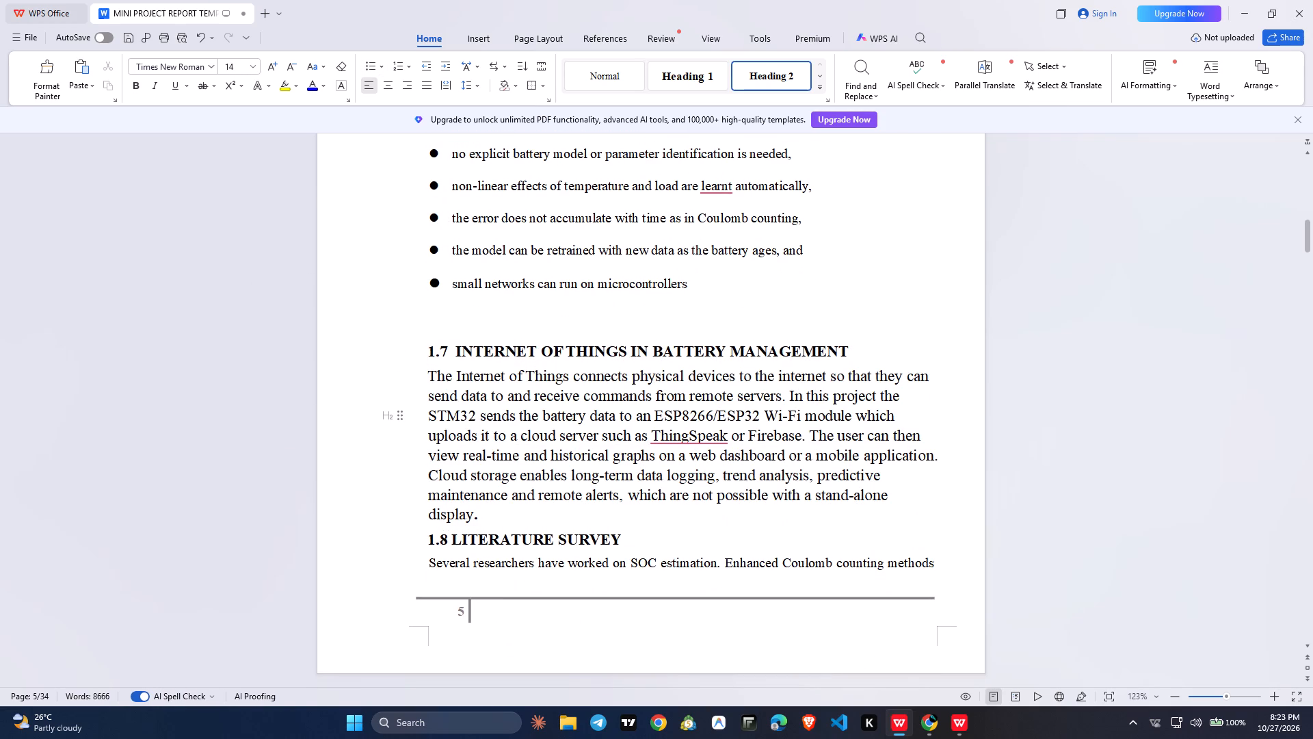
pyautogui.moveTo(482, 512); pyautogui.dragTo(426, 385)
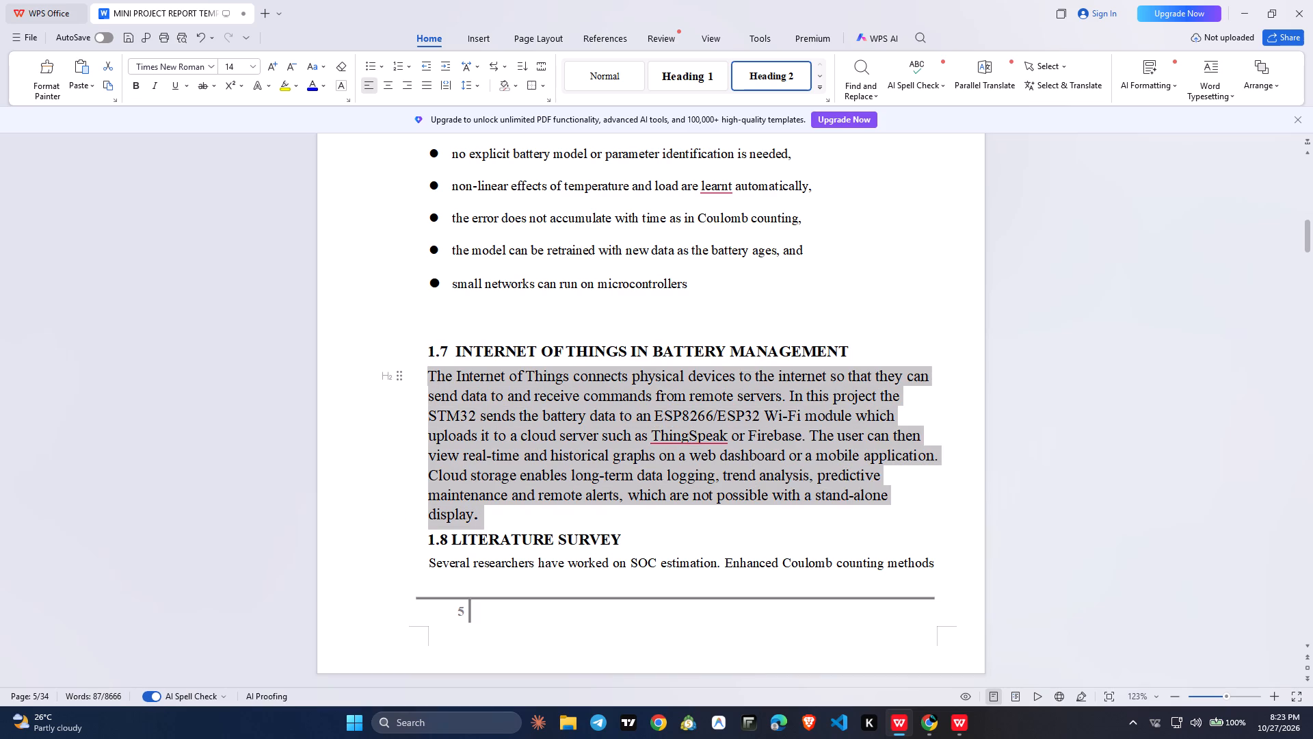
pyautogui.moveTo(426, 385); pyautogui.dragTo(428, 375)
pyautogui.click(419, 313)
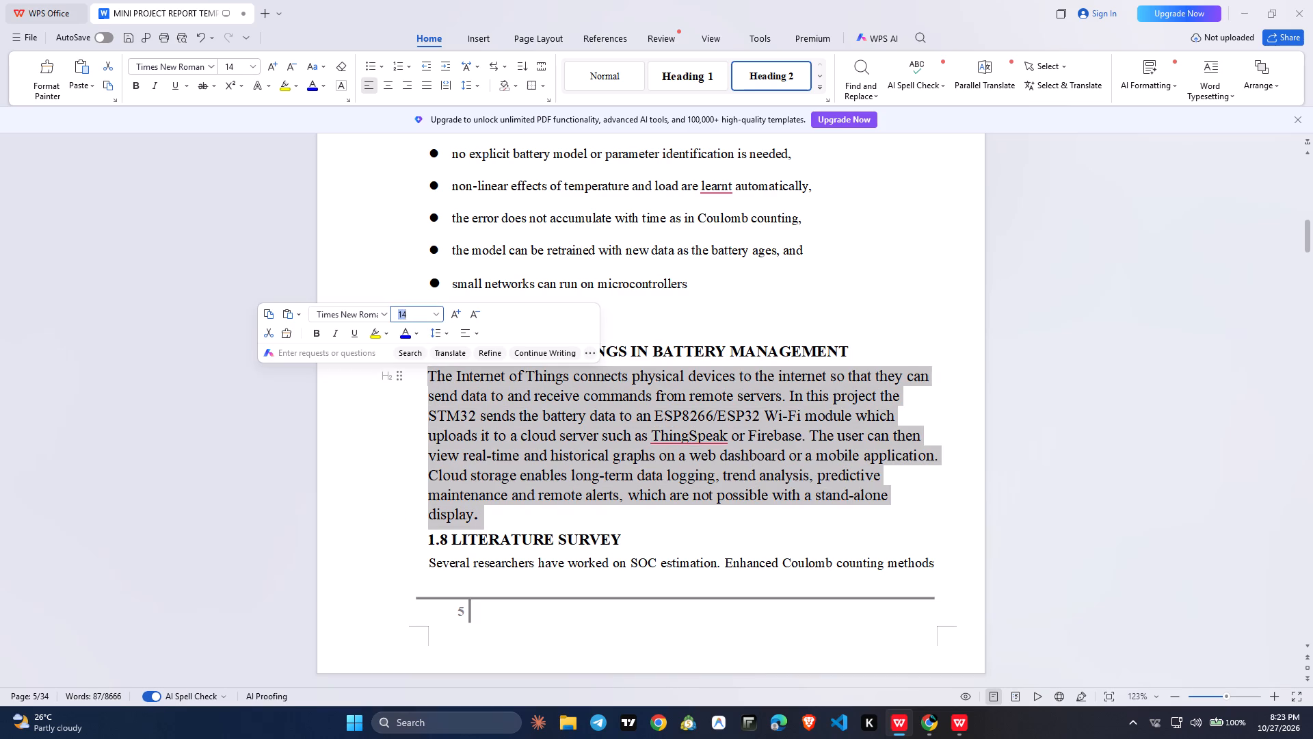
pyautogui.write('12')
pyautogui.press('Return')
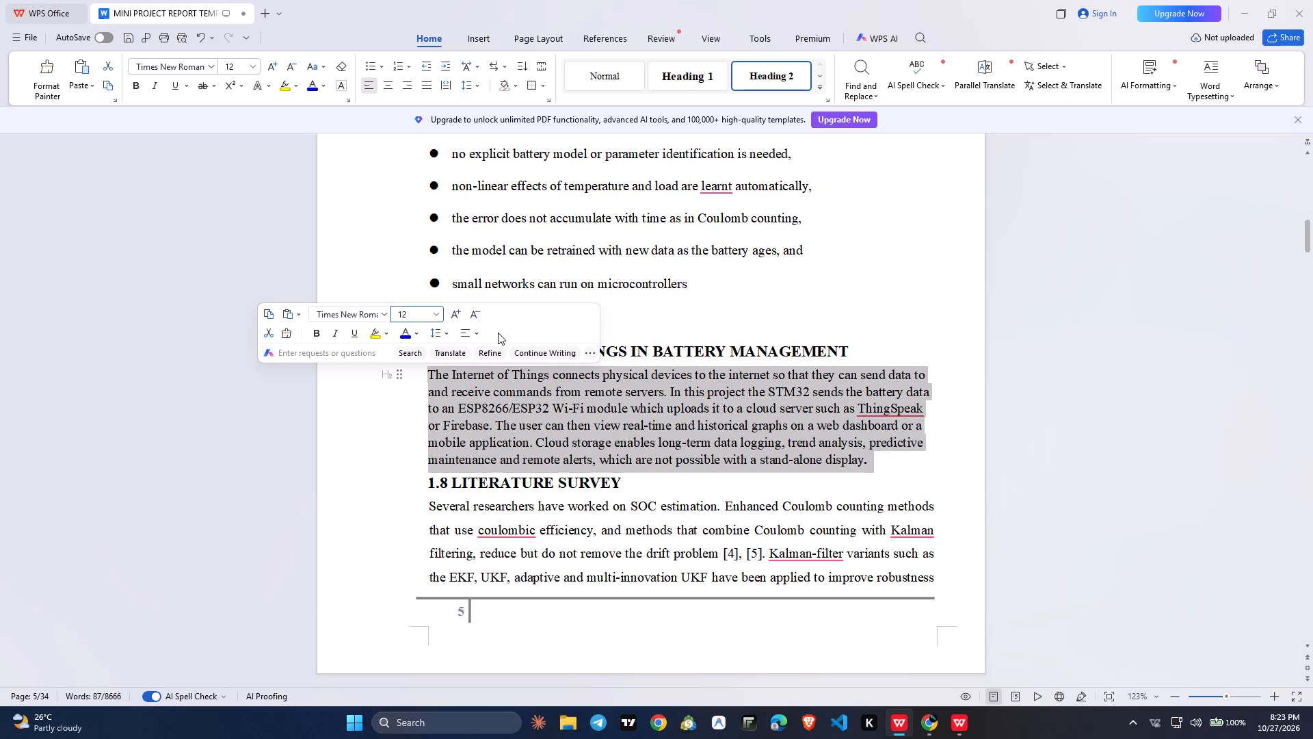
# Apply 1.5 line spacing to section 1.7, including both its paragraph and its heading.
pyautogui.click(431, 333)
pyautogui.click(462, 375)
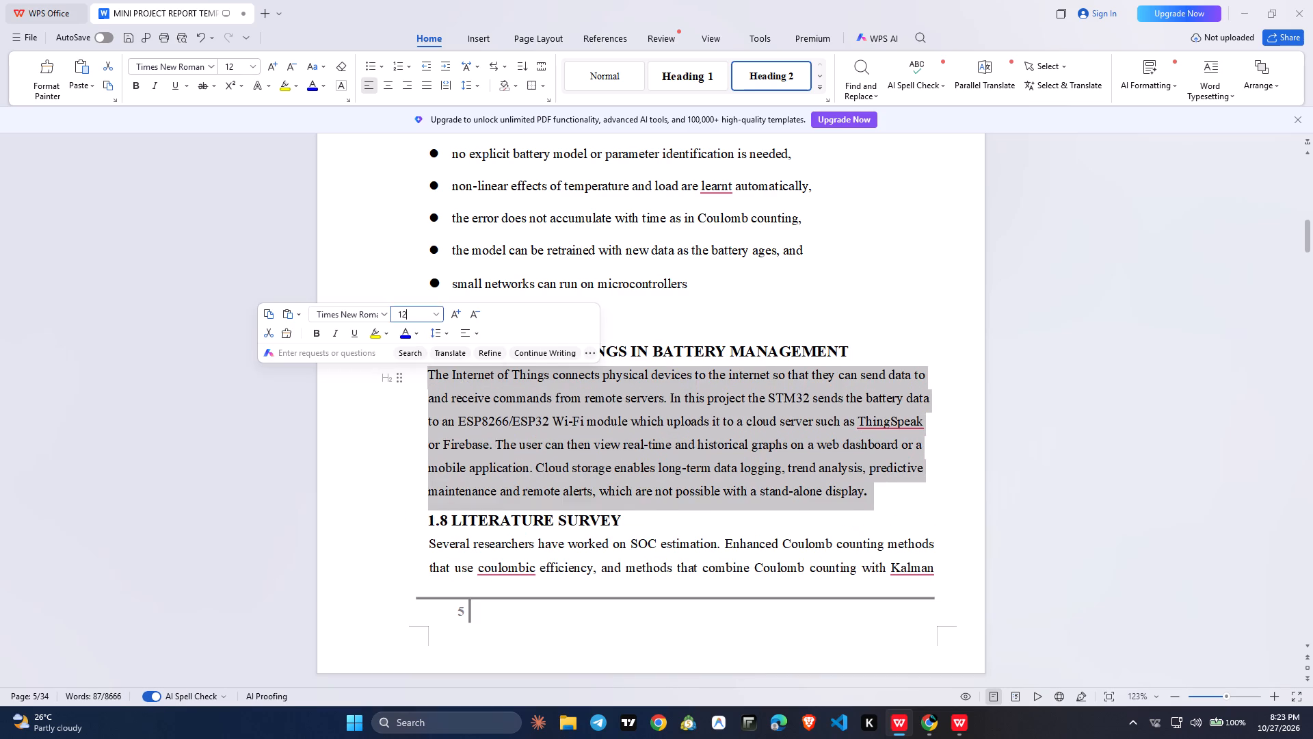
pyautogui.click(845, 526)
pyautogui.moveTo(885, 502); pyautogui.dragTo(422, 329)
pyautogui.click(449, 272)
pyautogui.click(445, 326)
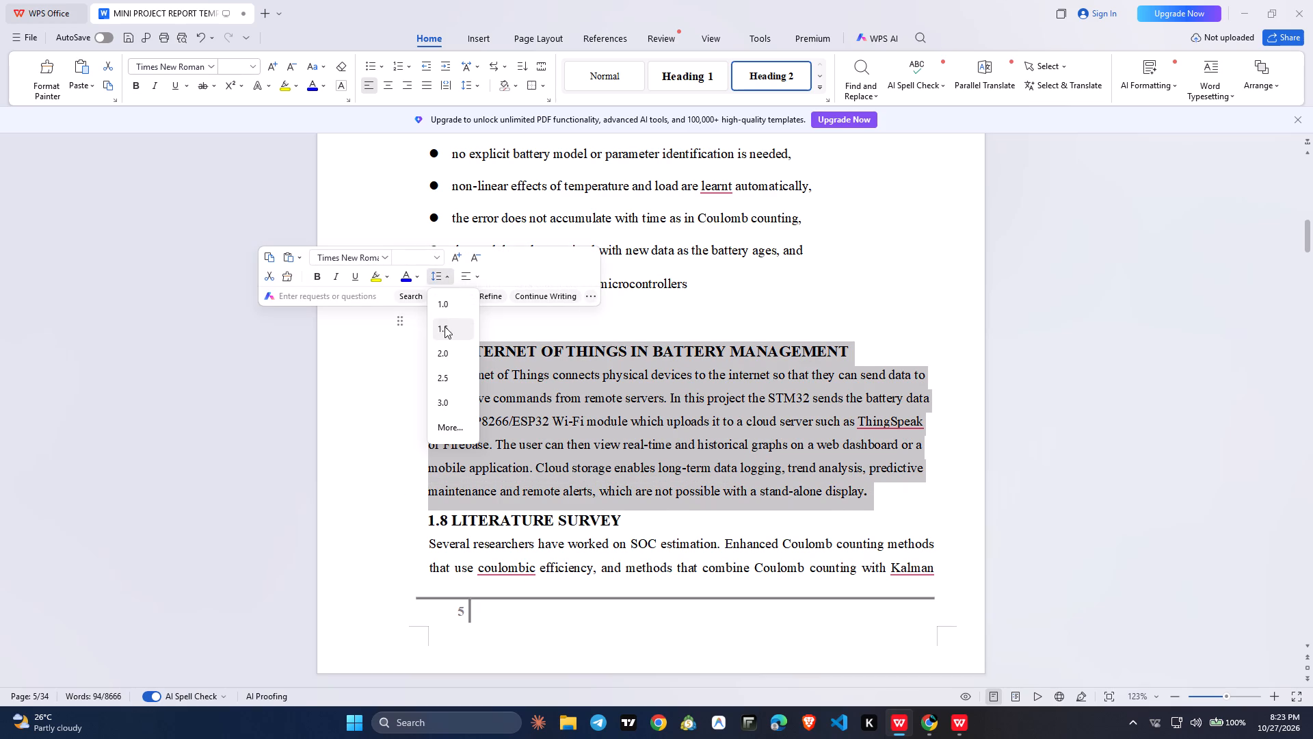
# Delete the blank line between the last bullet of section 1.6 and the 1.7 heading.
pyautogui.click(468, 333)
pyautogui.press('BackSpace')
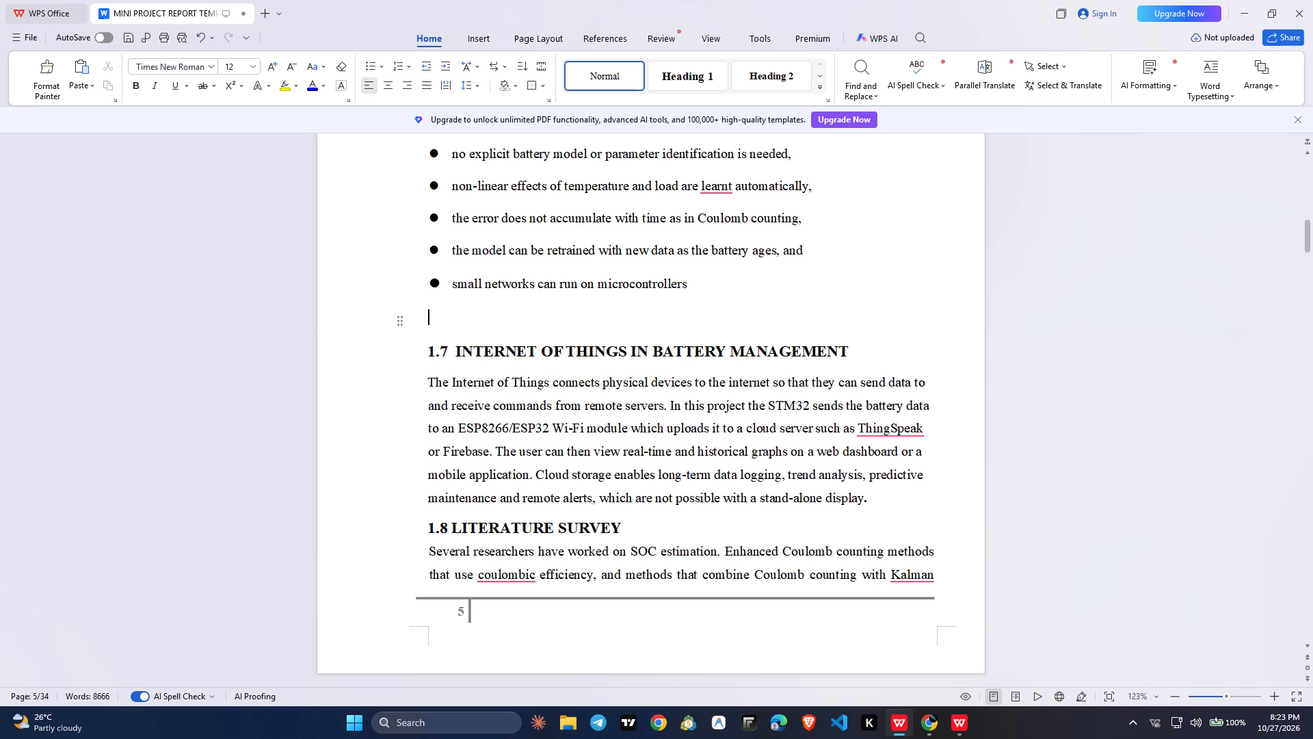
pyautogui.press('BackSpace')
# Apply 1.5 line spacing to everything from the 1.8 Literature Survey heading through the end of section 1.11.
pyautogui.scroll(-1, 454, 327)
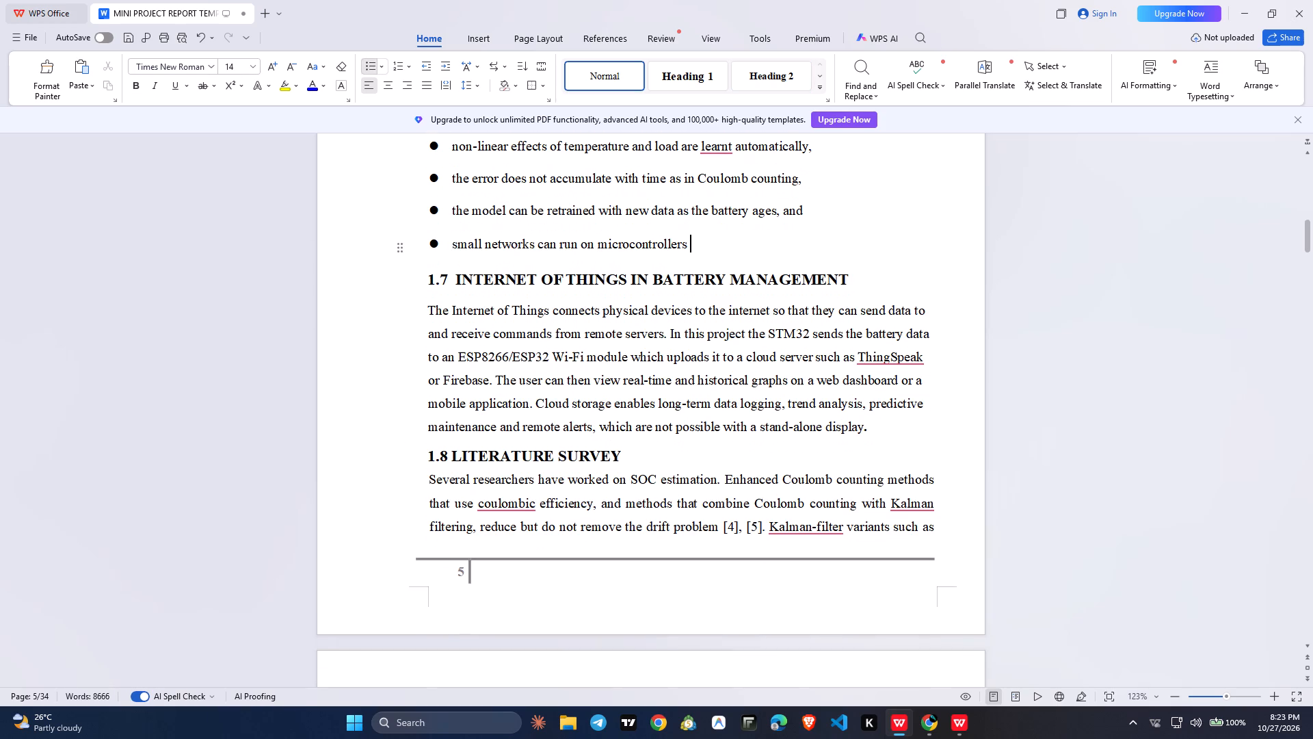
pyautogui.scroll(-1, 454, 327)
pyautogui.scroll(-1, 599, 517)
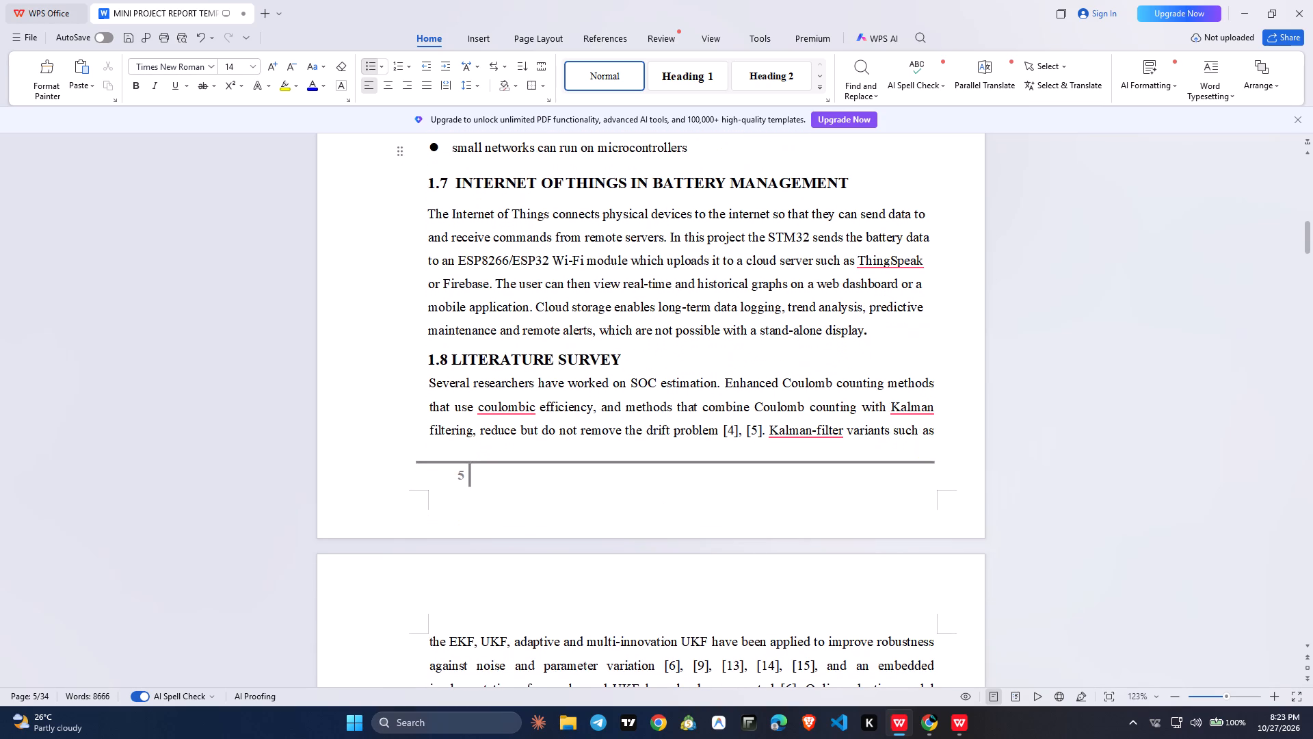
pyautogui.moveTo(427, 352); pyautogui.dragTo(793, 424)
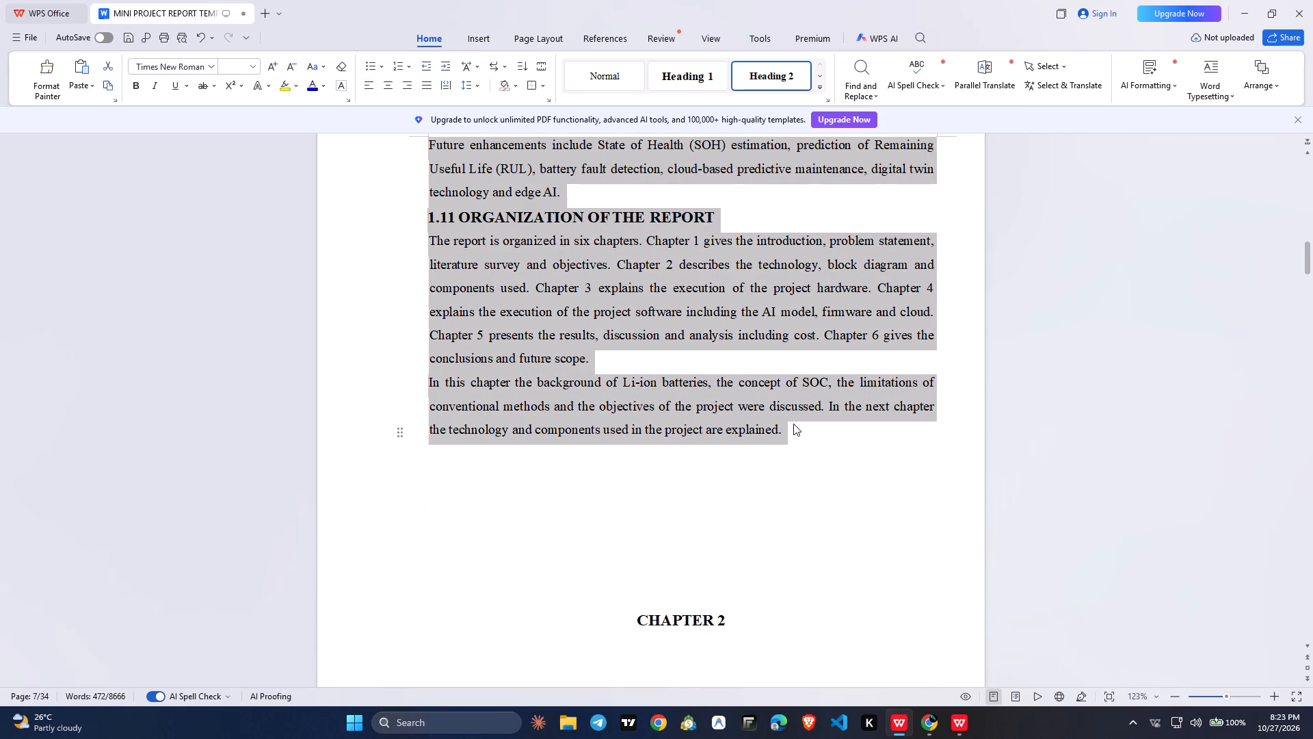
pyautogui.moveTo(793, 424); pyautogui.dragTo(794, 430)
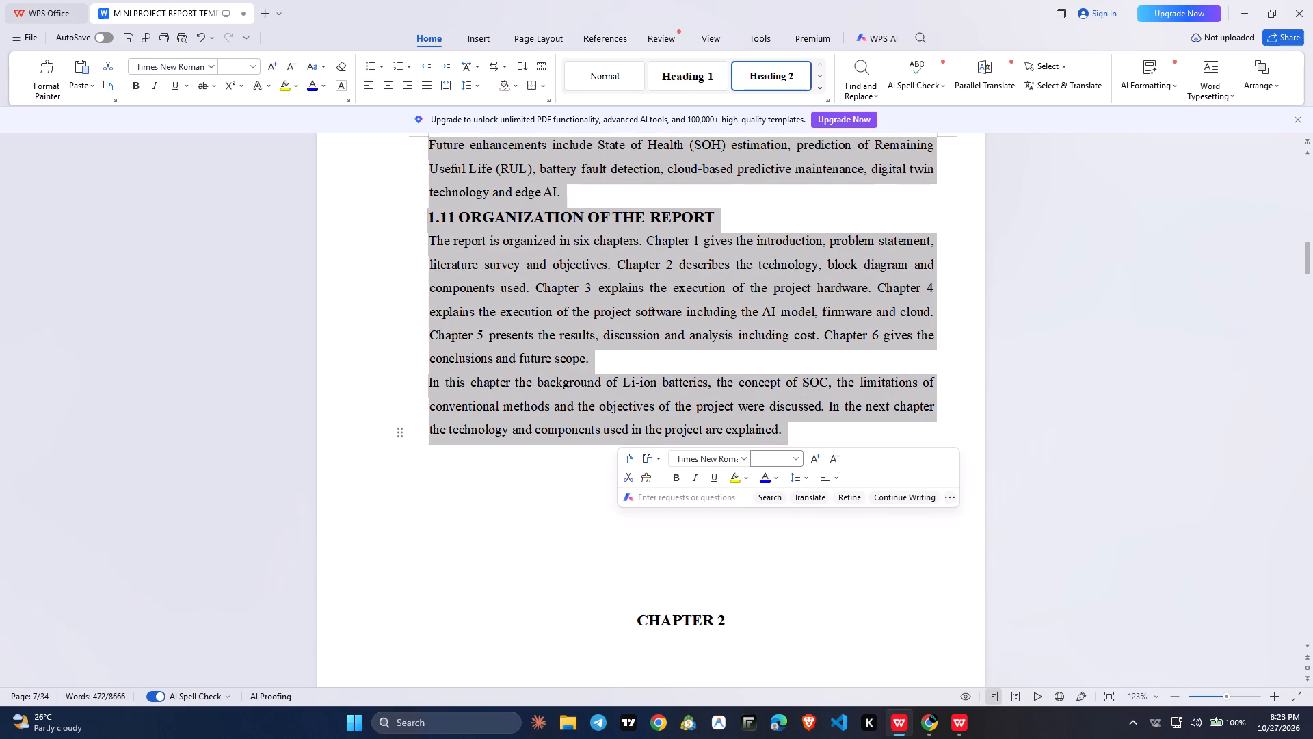
pyautogui.click(775, 457)
pyautogui.click(813, 474)
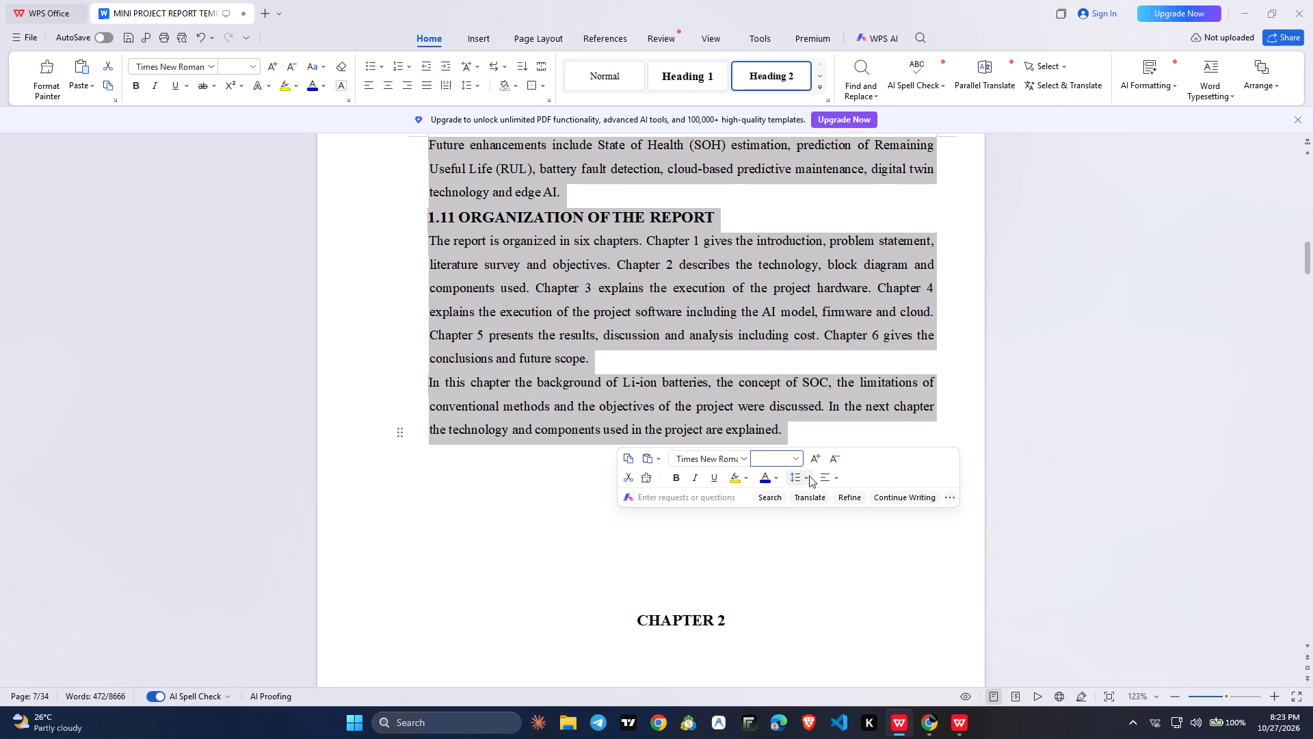
pyautogui.click(809, 476)
pyautogui.click(817, 534)
pyautogui.click(817, 534)
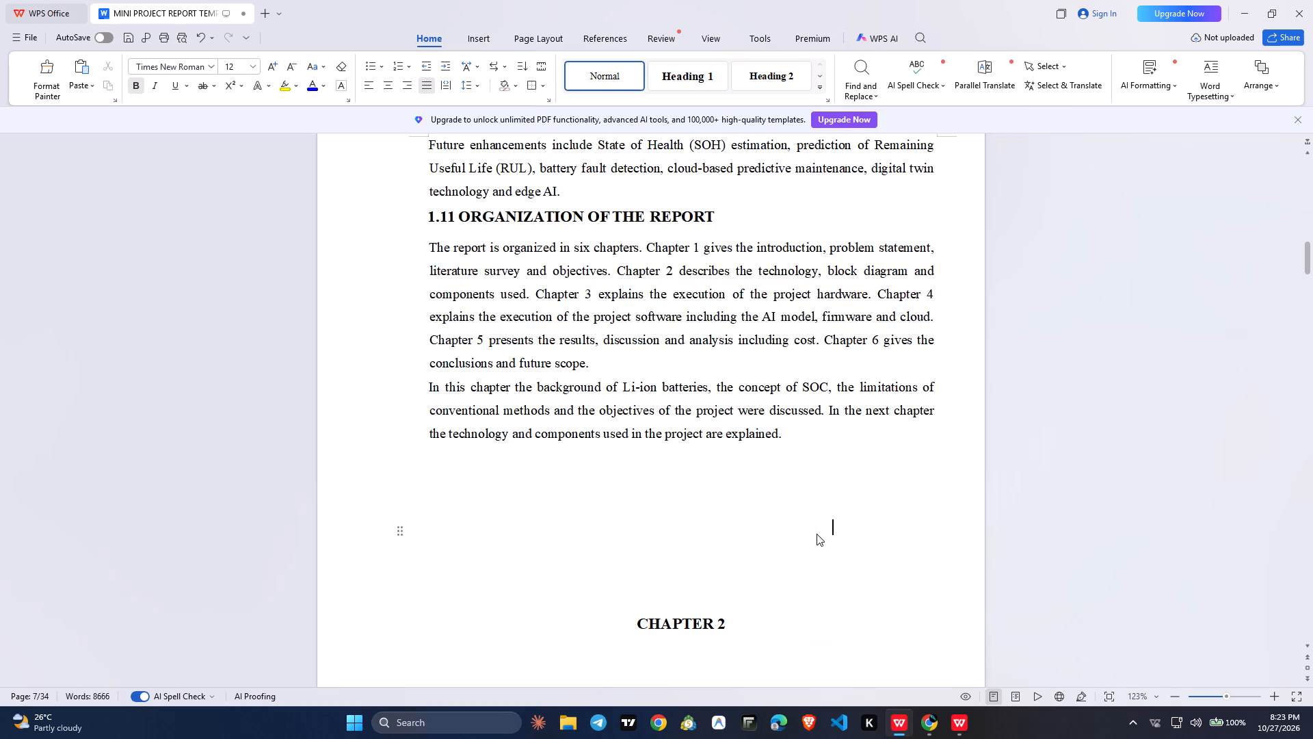
# Insert one blank line above each of the headings 1.11, 1.10, 1.9 and 1.8, working backwards through the chapter.
pyautogui.scroll(1, 758, 517)
pyautogui.click(576, 296)
pyautogui.press('Return')
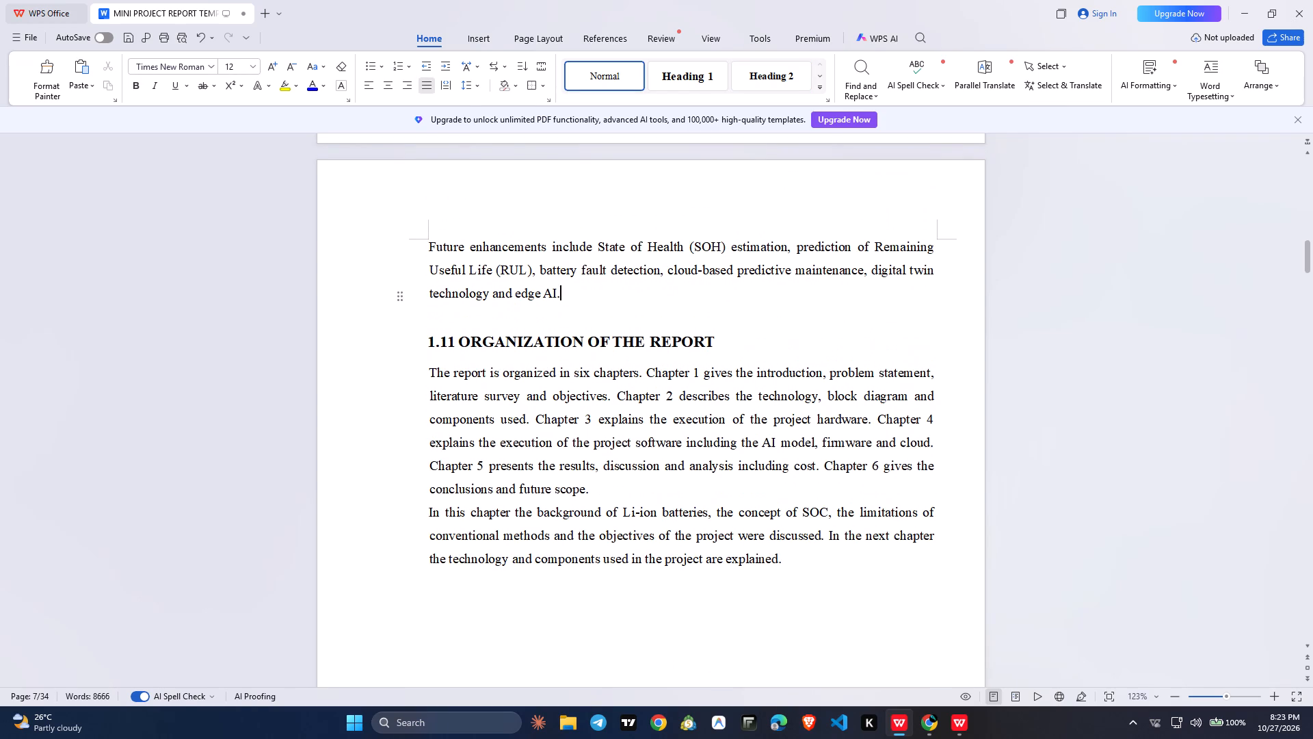
pyautogui.scroll(6, 576, 296)
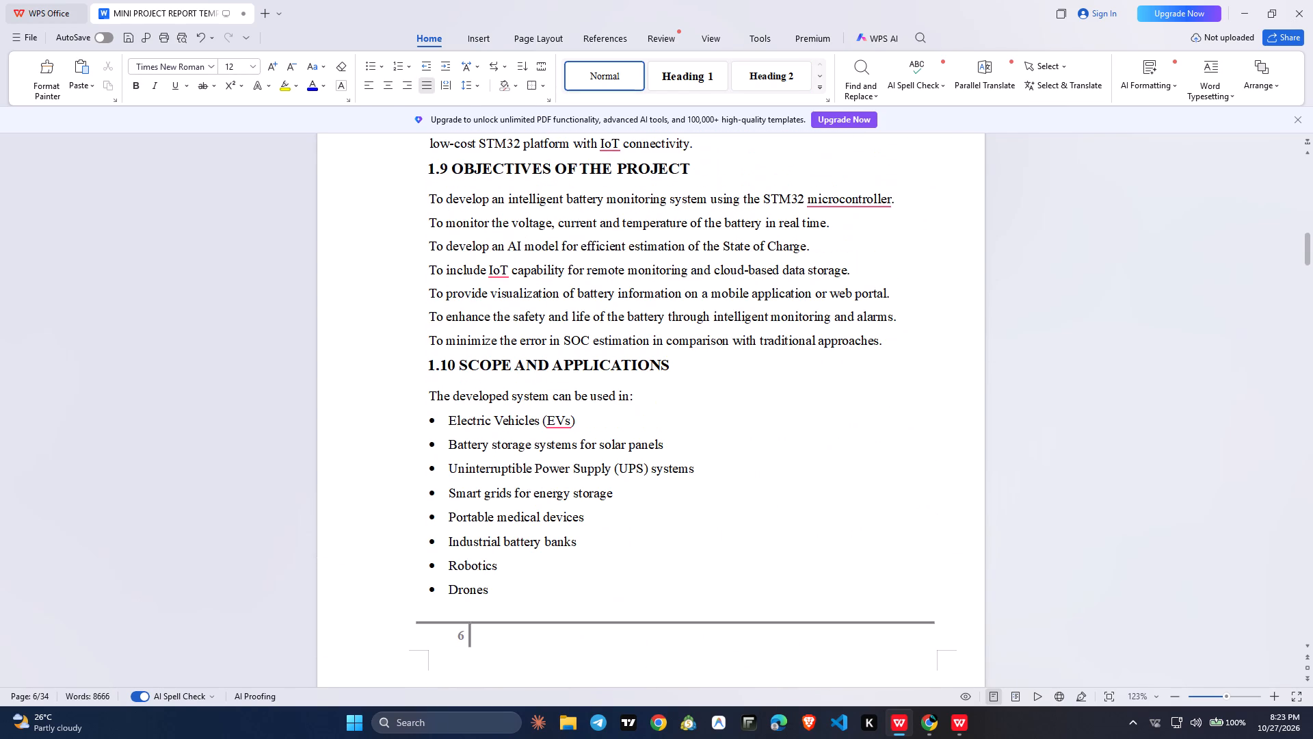
pyautogui.click(897, 348)
pyautogui.click(898, 342)
pyautogui.press('Return')
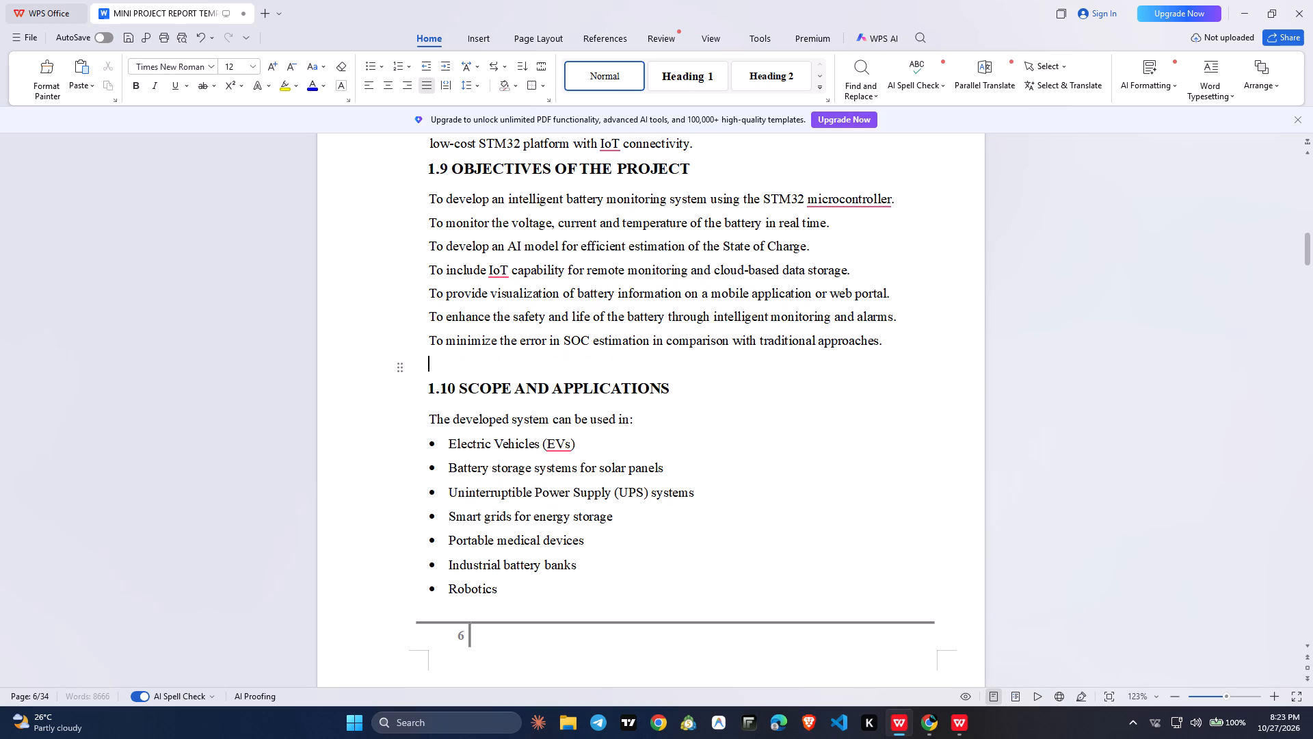
pyautogui.scroll(3, 834, 396)
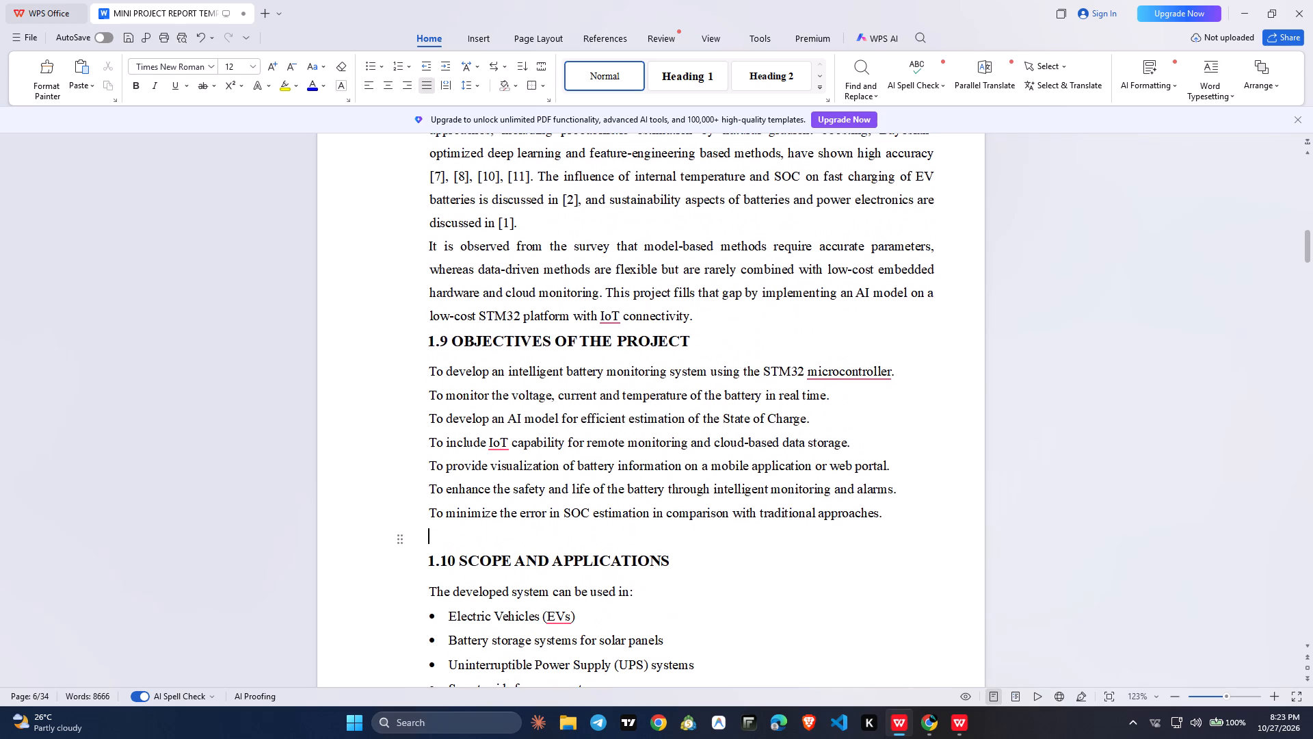
pyautogui.click(698, 322)
pyautogui.press('Return')
pyautogui.scroll(3, 698, 322)
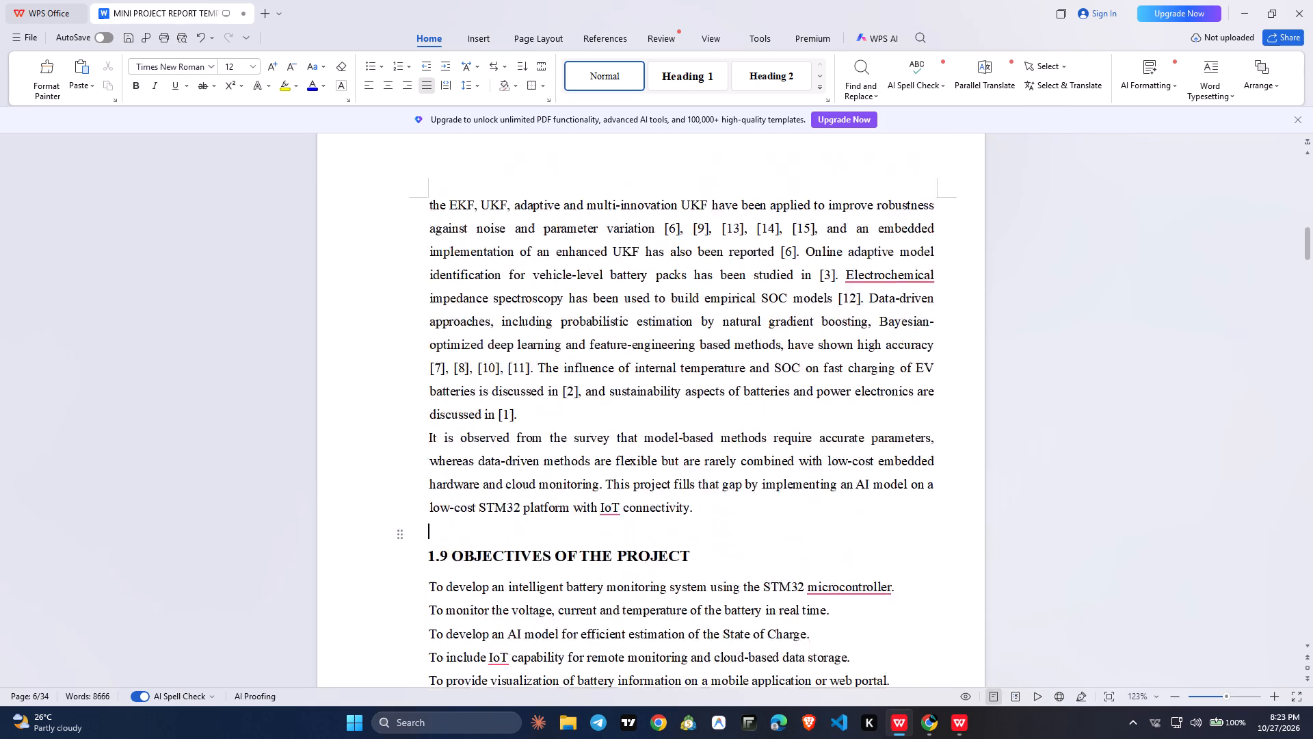
pyautogui.scroll(4, 698, 322)
pyautogui.click(879, 272)
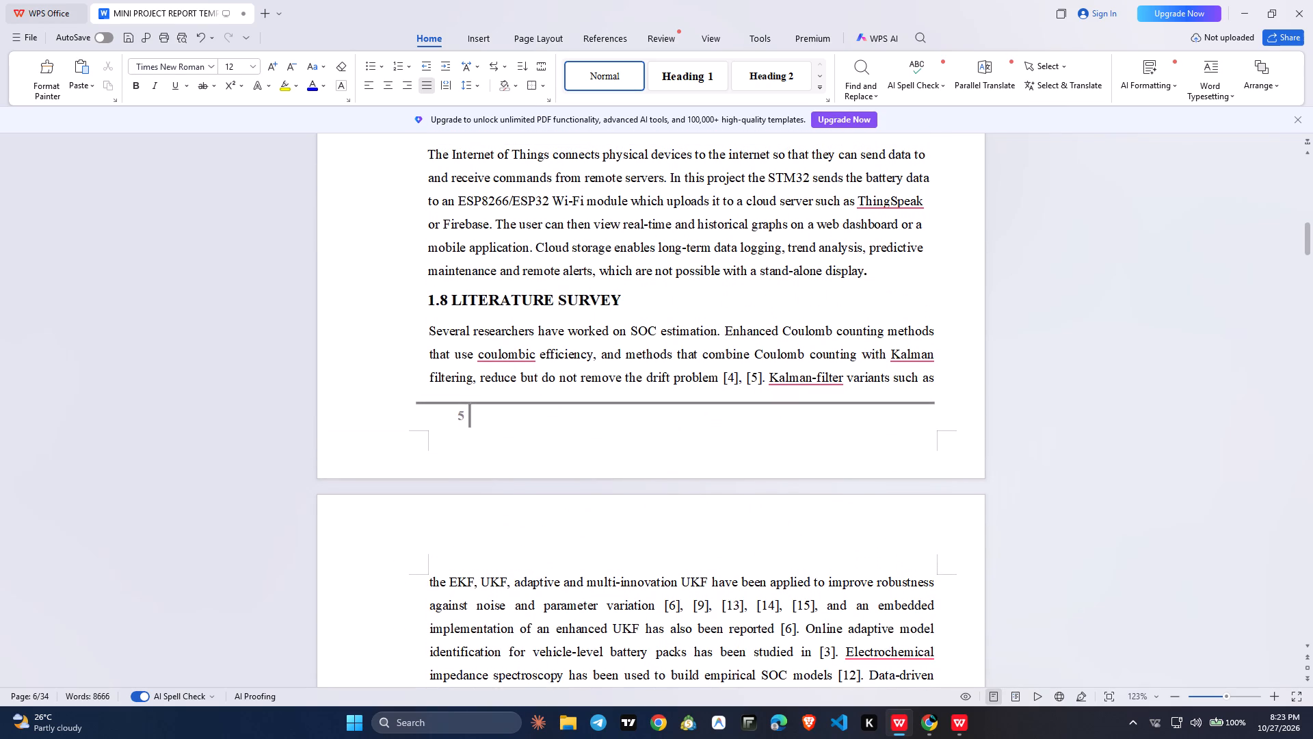
pyautogui.press('Return')
# Add a new line after the last bullet of section 1.6, above the 1.7 heading, and remove its bullet.
pyautogui.scroll(3, 879, 272)
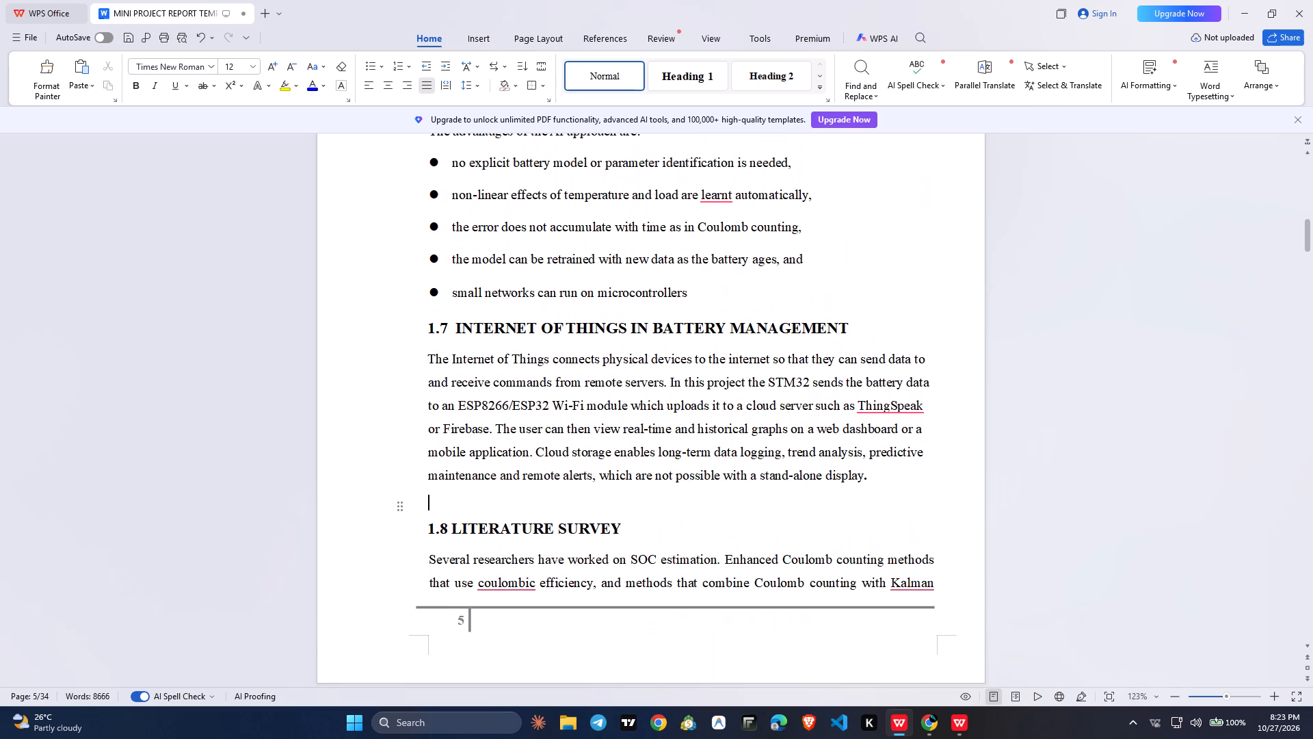
pyautogui.click(728, 285)
pyautogui.press('Return')
pyautogui.scroll(1, 728, 285)
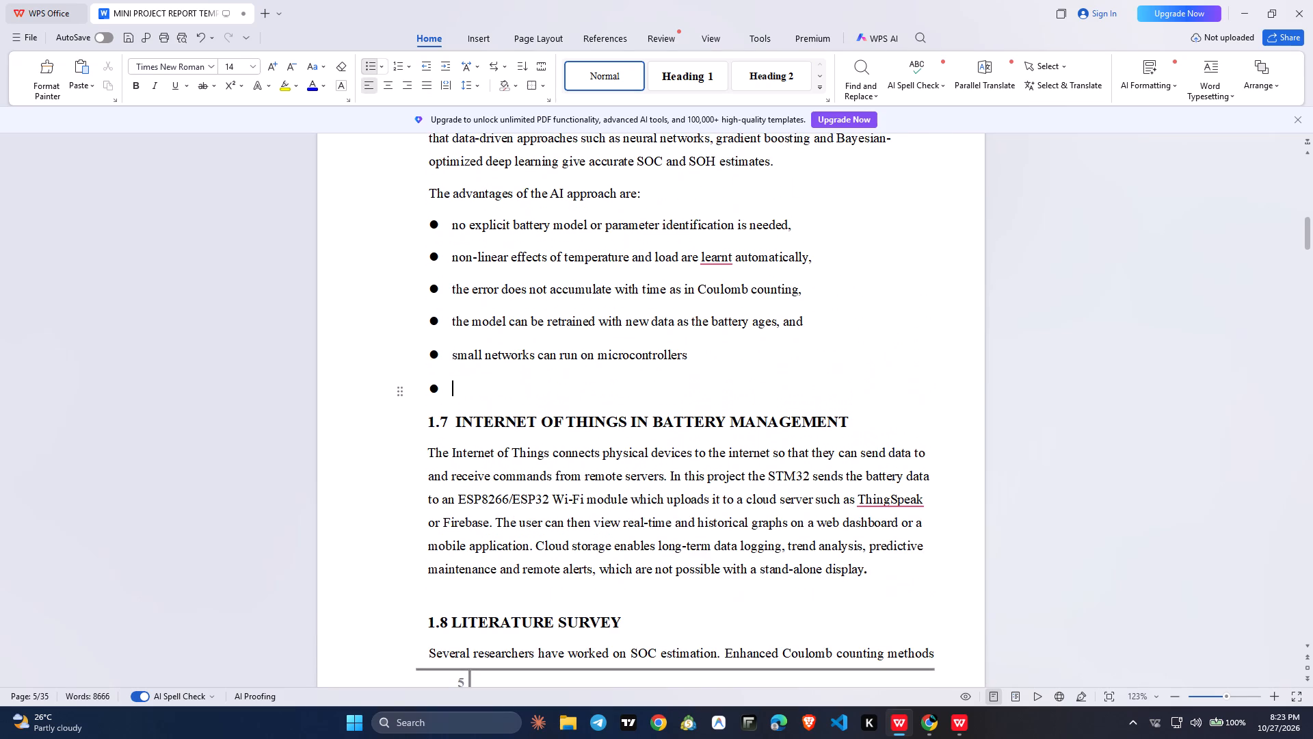
pyautogui.press('BackSpace')
# Insert five blank lines above the CHAPTER 2 title at the end of Chapter 1 so it starts on the following page.
pyautogui.scroll(-3, 559, 361)
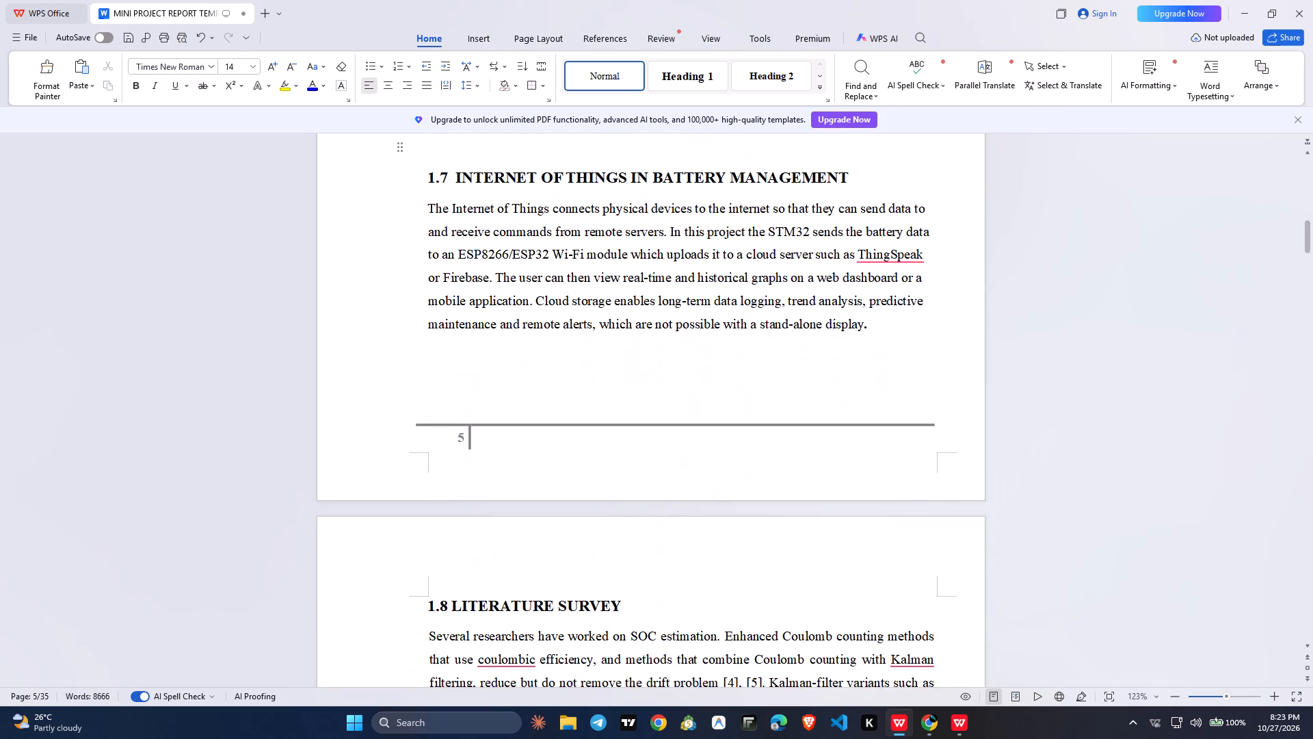
pyautogui.scroll(1, 502, 184)
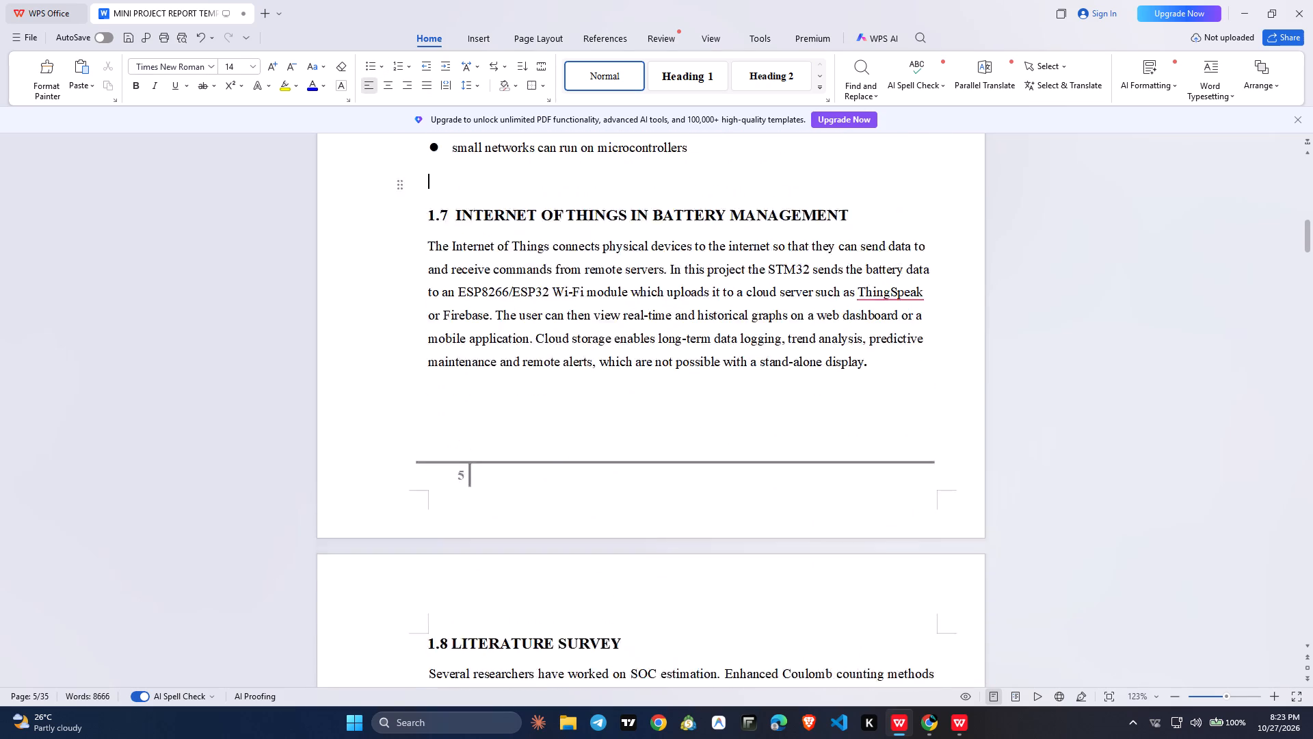
pyautogui.scroll(2, 502, 184)
pyautogui.scroll(-12, 502, 184)
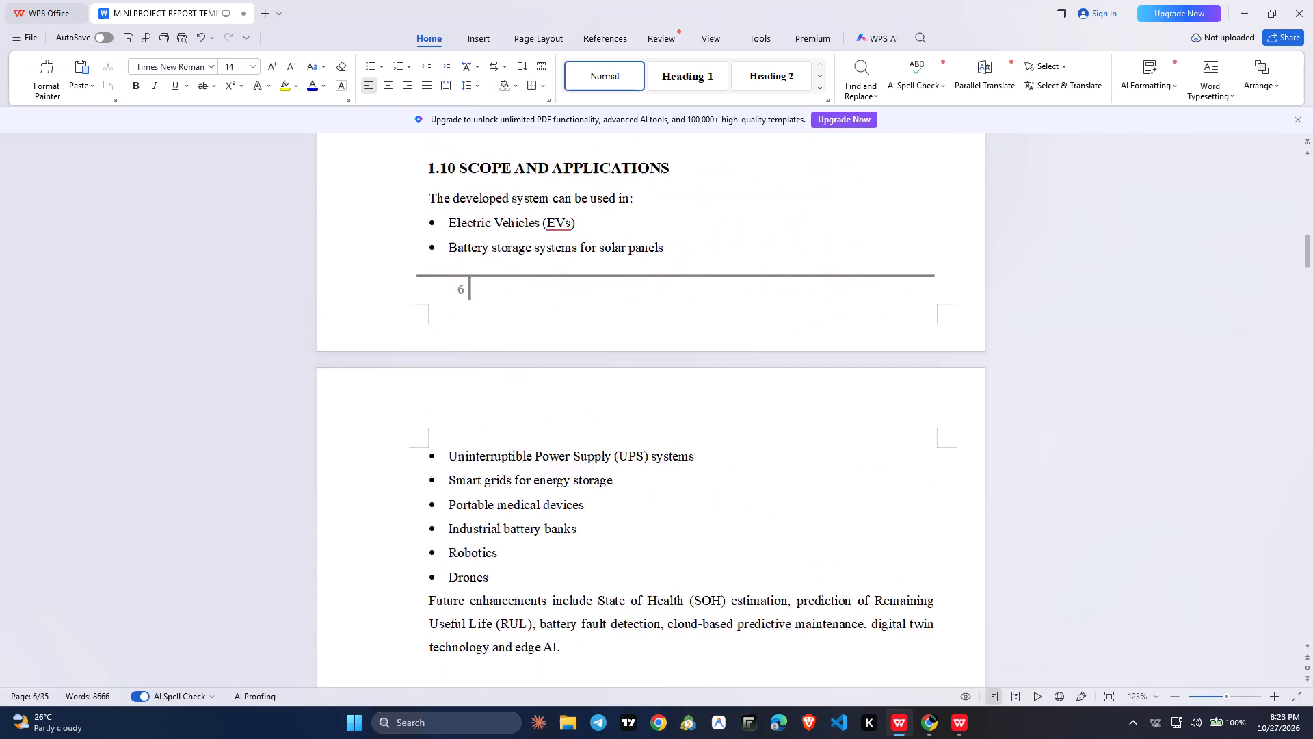
pyautogui.scroll(-2, 502, 184)
pyautogui.scroll(1, 502, 184)
pyautogui.scroll(1, 570, 253)
pyautogui.scroll(-1, 570, 253)
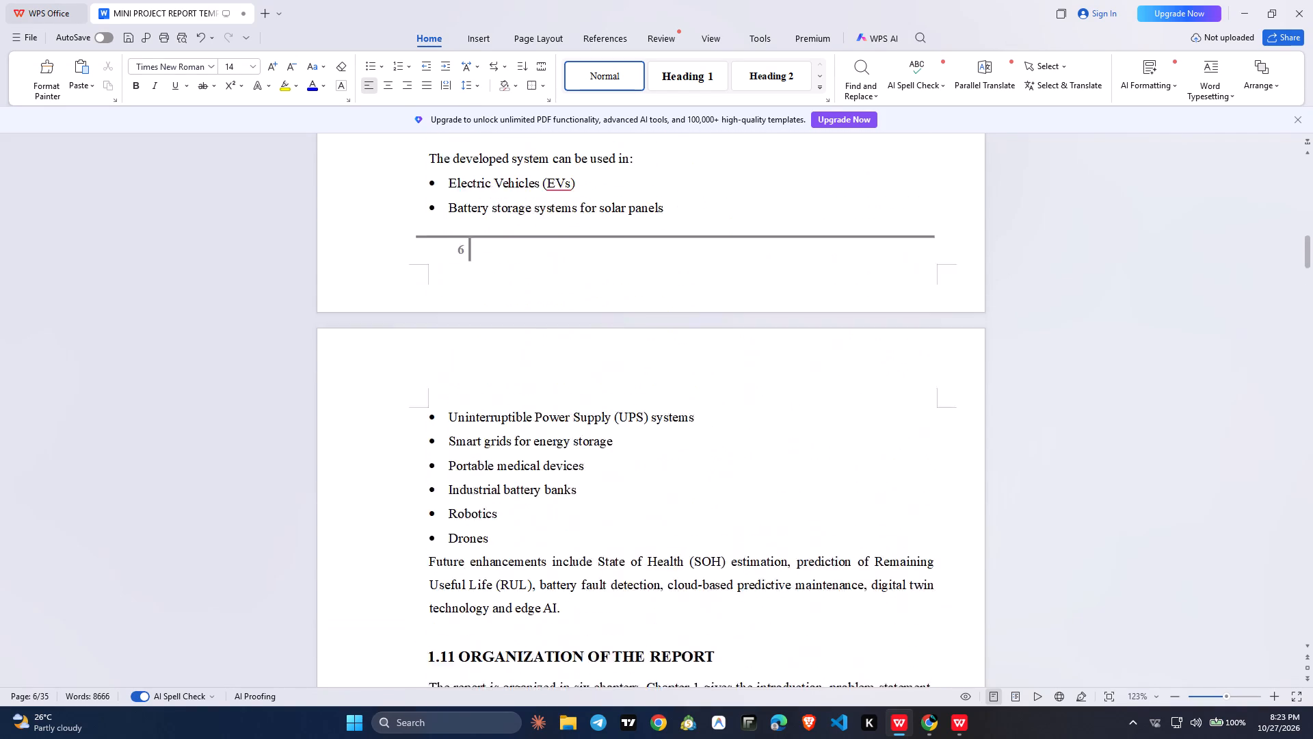
pyautogui.scroll(-1, 570, 253)
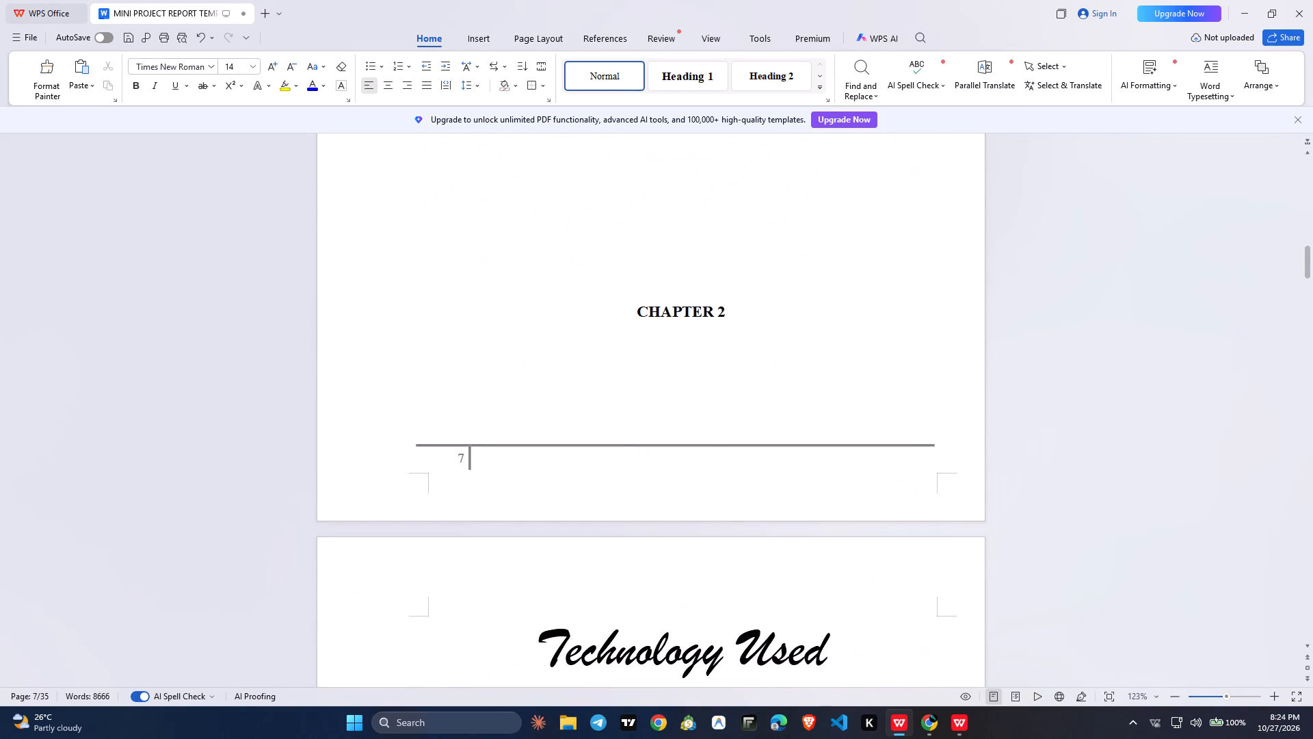
pyautogui.click(626, 315)
pyautogui.press('Return')
pyautogui.press('Return')
pyautogui.press('Return')
pyautogui.press('Return')
pyautogui.press('Return')
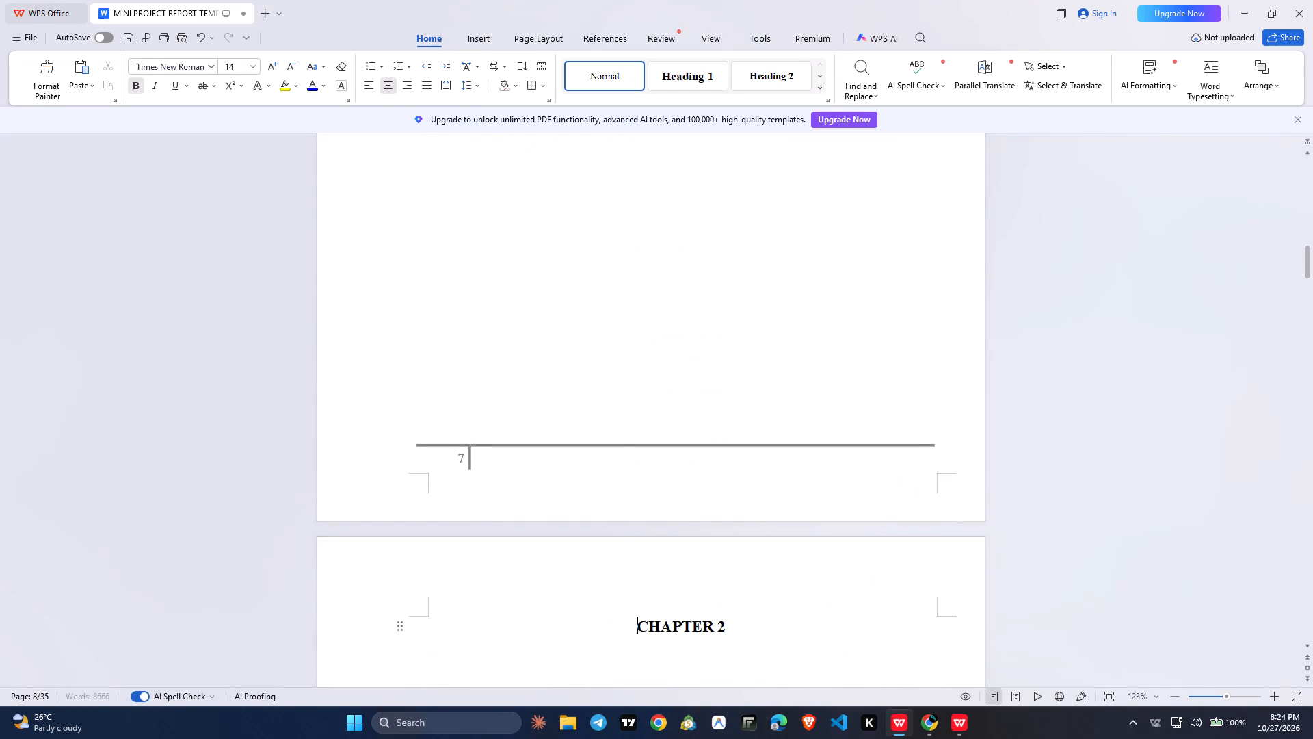
# Apply 1.5 line spacing to the Chapter 2 title block, from CHAPTER 2 through the TECHNOLOGY USED heading.
pyautogui.scroll(-3, 626, 315)
pyautogui.scroll(1, 626, 315)
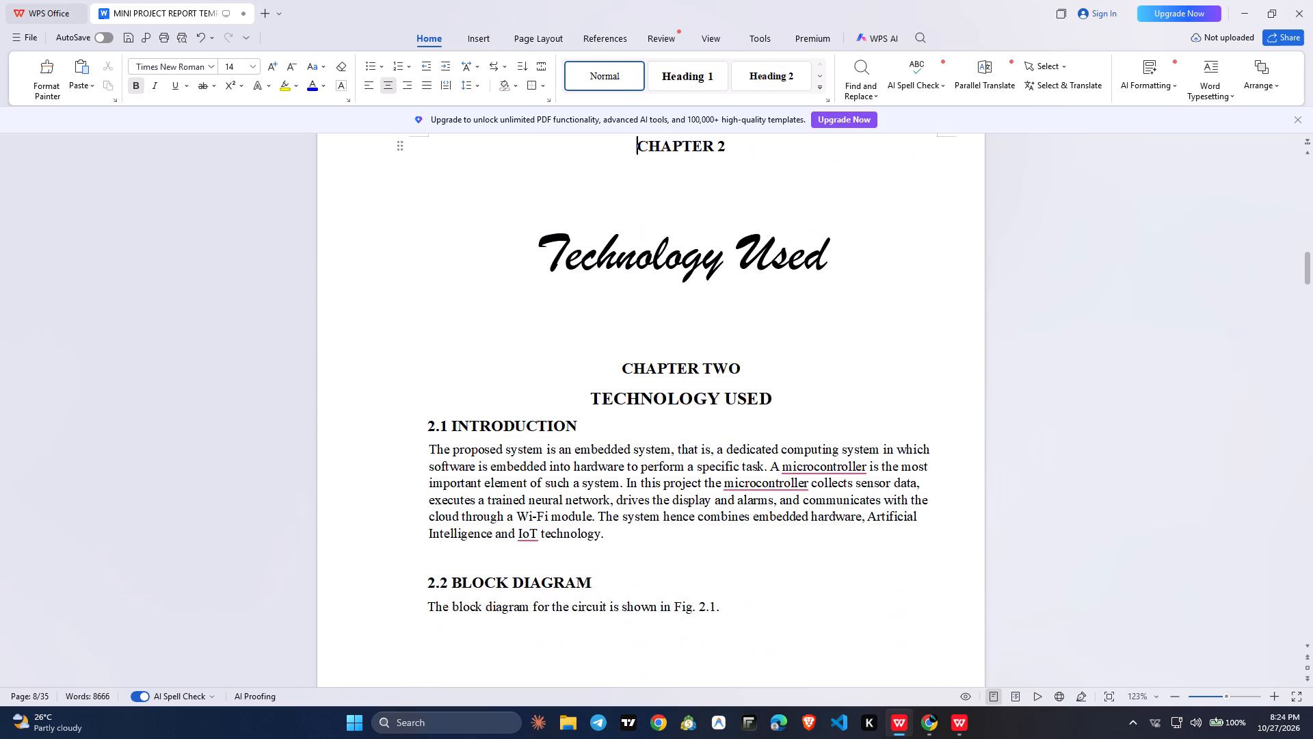
pyautogui.scroll(1, 626, 315)
pyautogui.click(628, 335)
pyautogui.moveTo(773, 415); pyautogui.dragTo(628, 155)
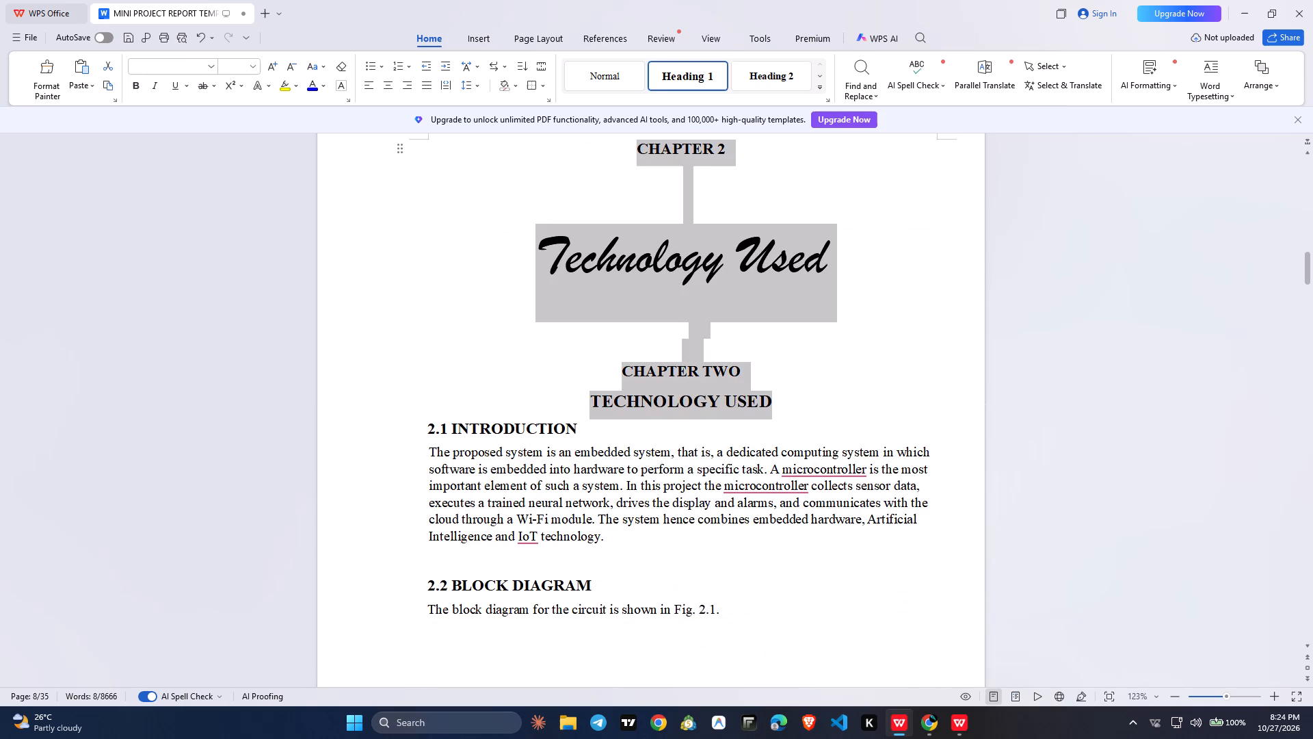
pyautogui.moveTo(628, 155); pyautogui.dragTo(613, 148)
pyautogui.click(643, 112)
pyautogui.click(654, 148)
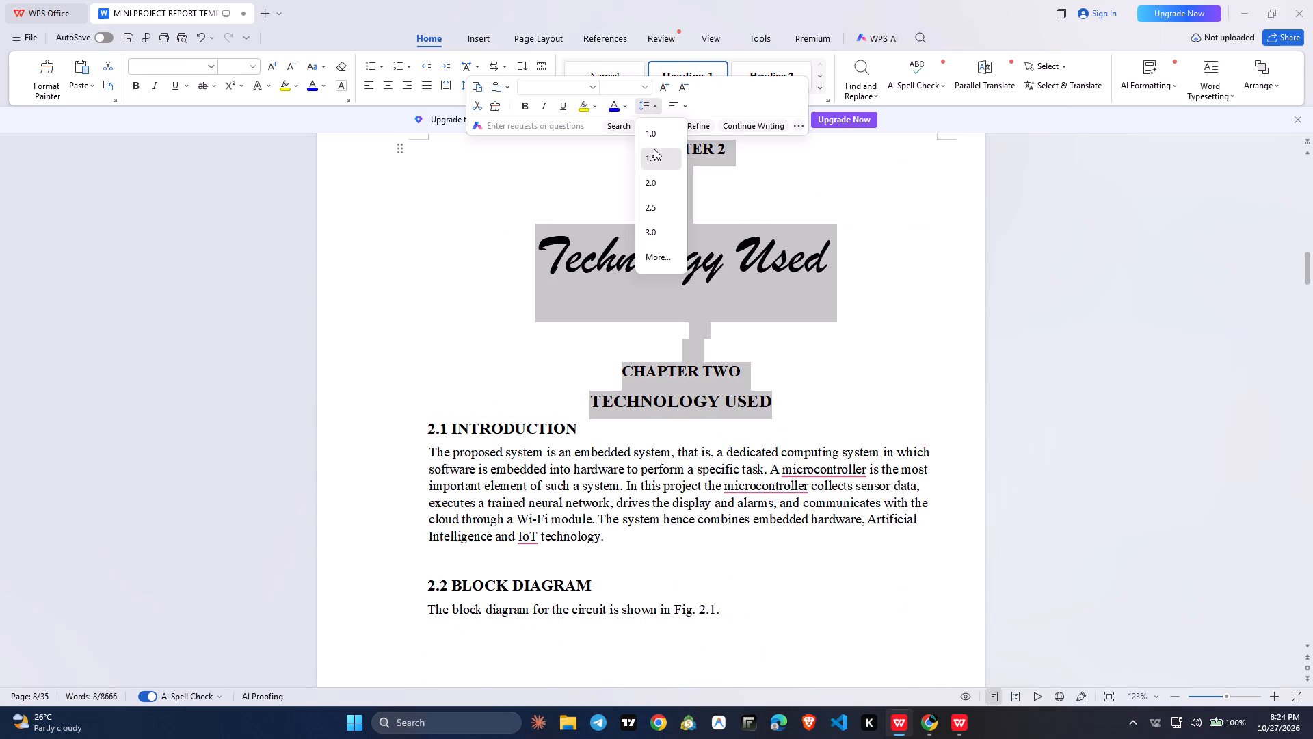
pyautogui.click(718, 289)
# Select the section 1.11 Organization of the Report text, from its heading into the first body paragraph.
pyautogui.scroll(9, 718, 289)
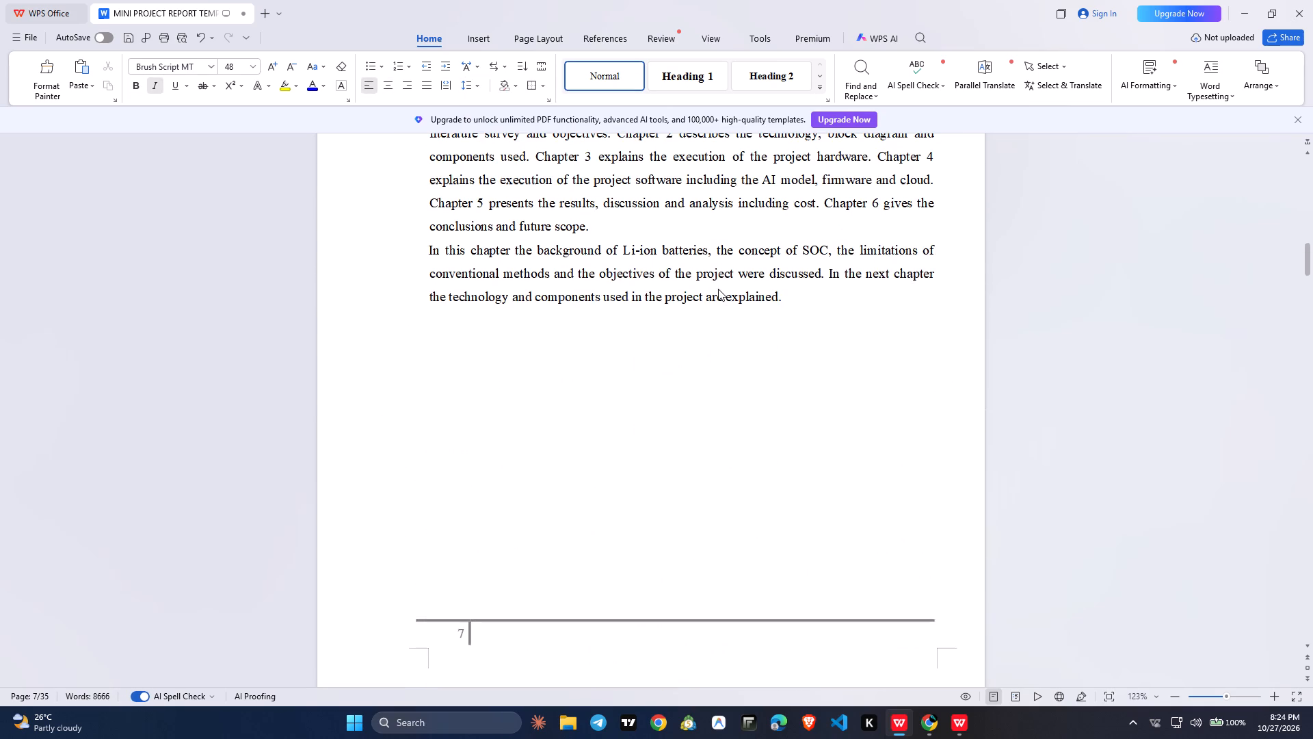
pyautogui.scroll(2, 663, 355)
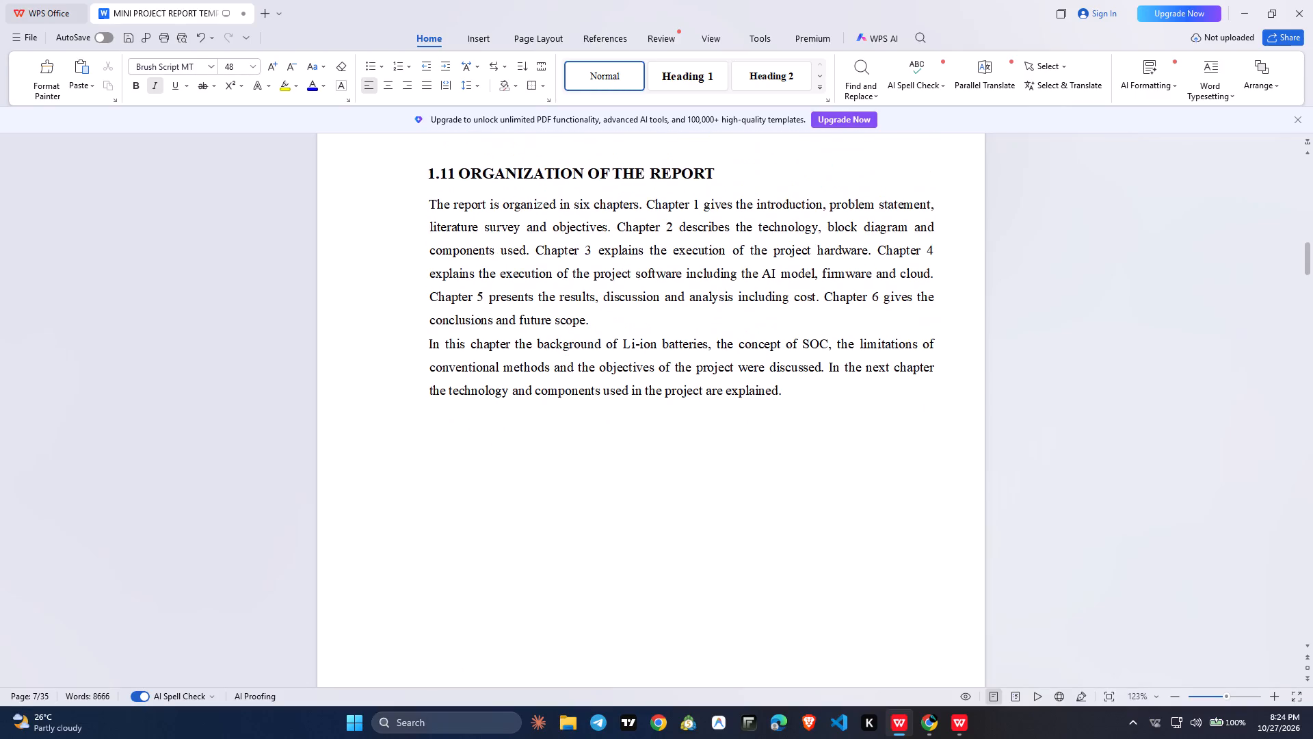
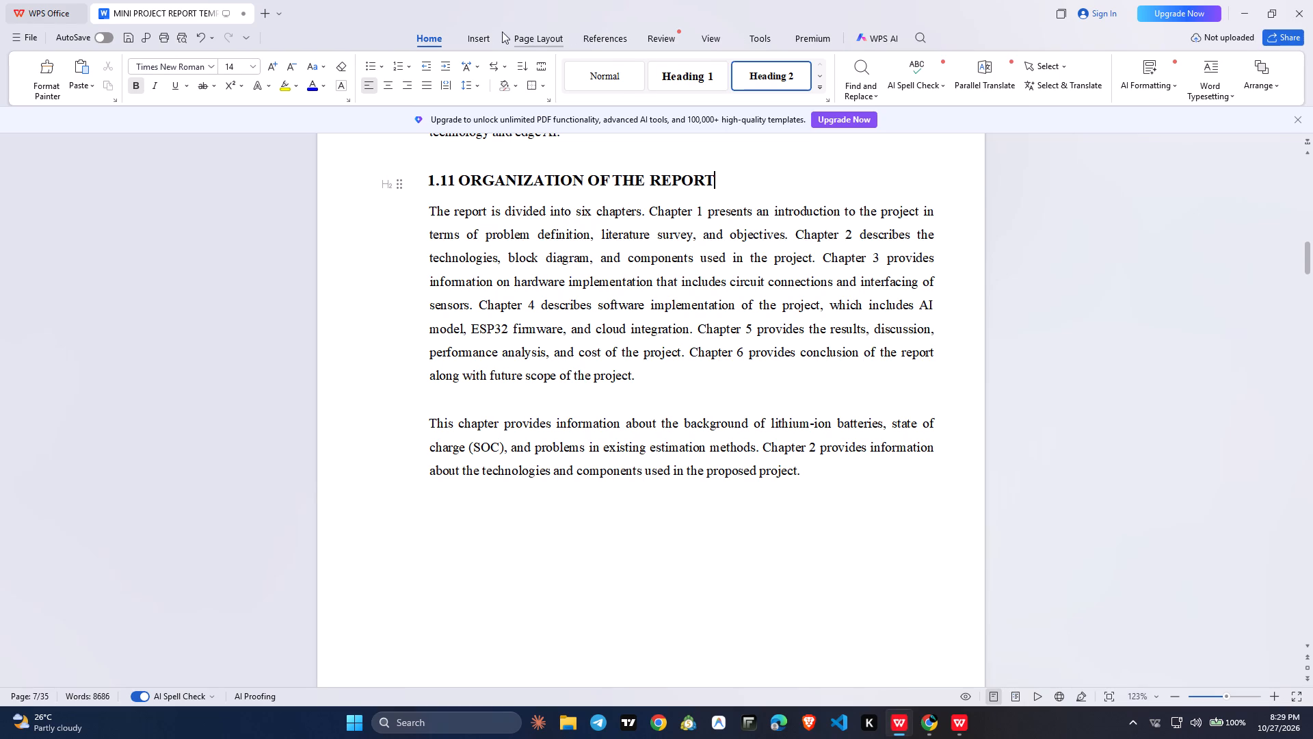
pyautogui.click(105, 35)
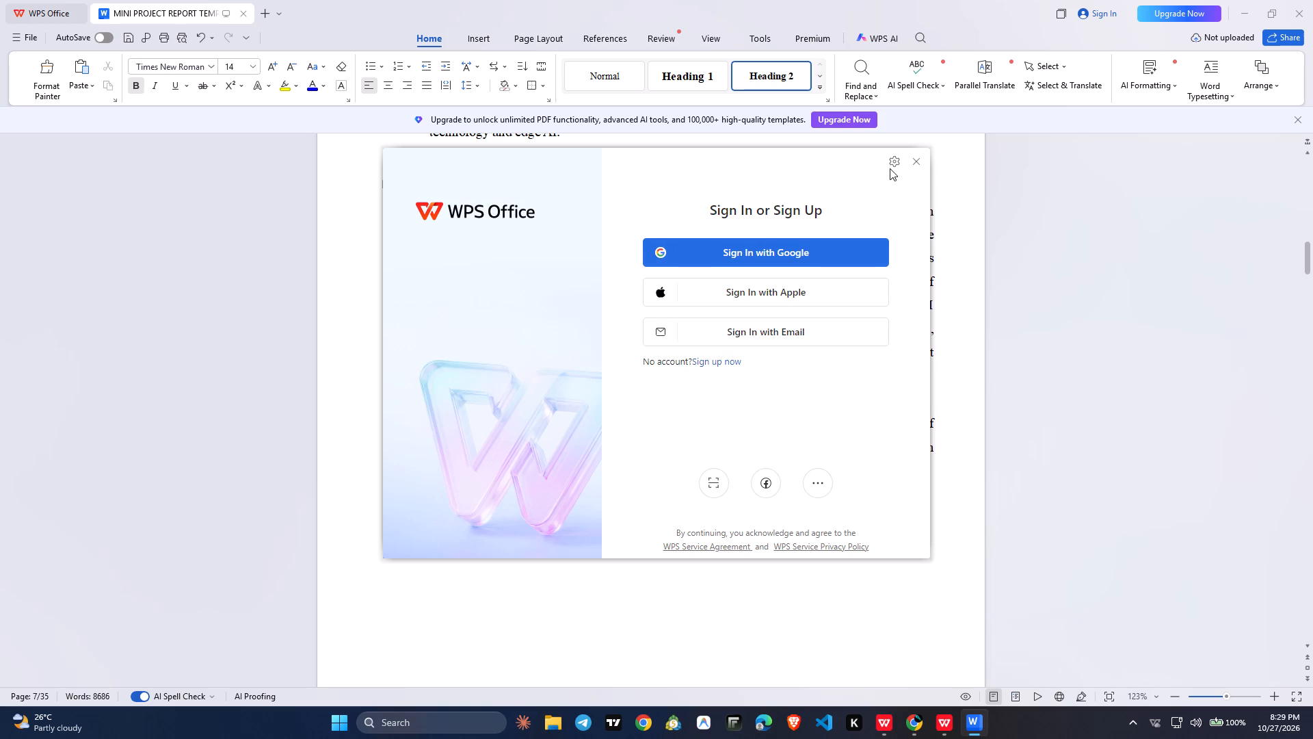
pyautogui.click(920, 157)
pyautogui.click(165, 40)
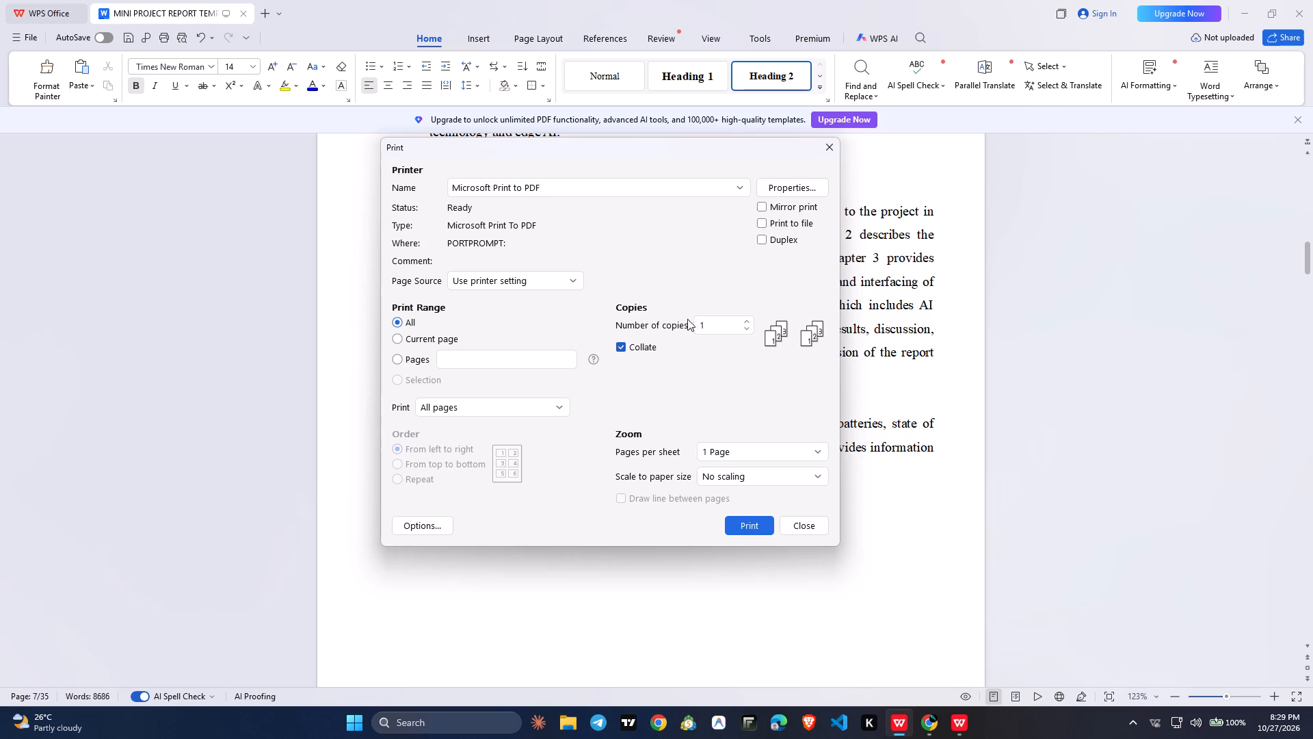
pyautogui.click(793, 519)
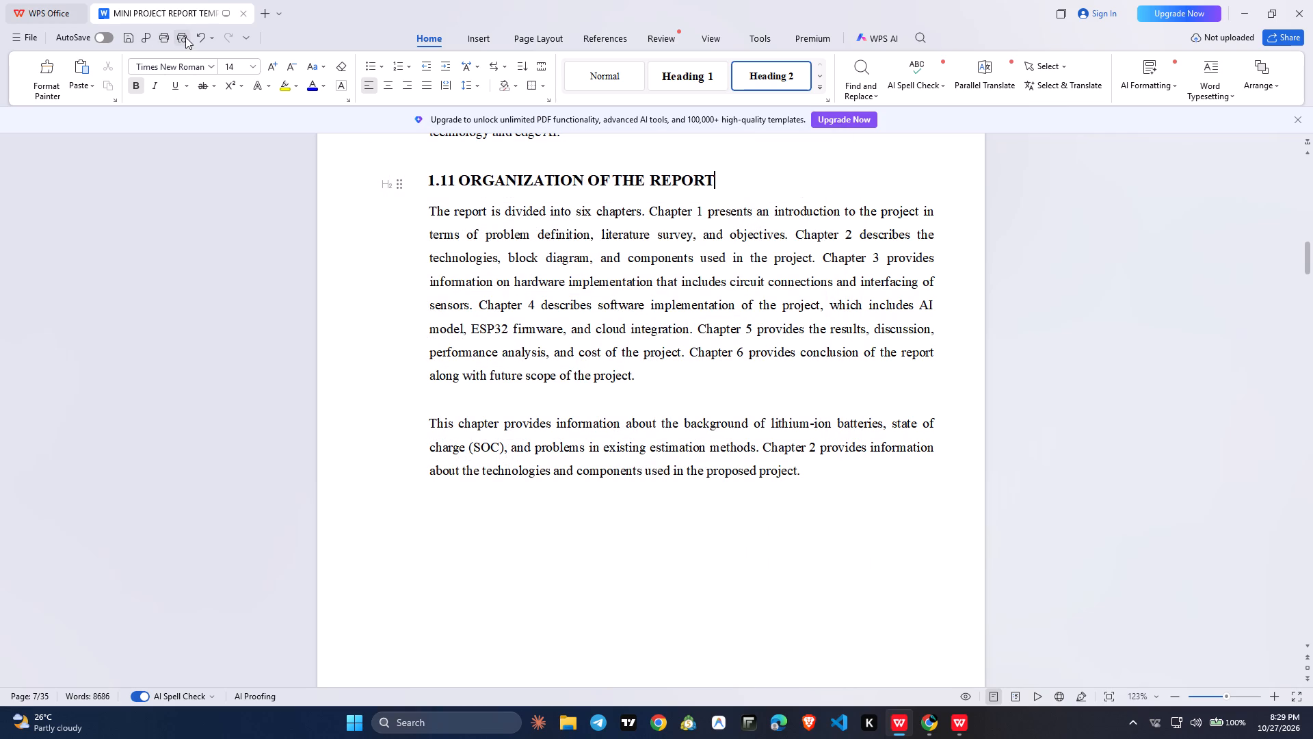
pyautogui.click(125, 41)
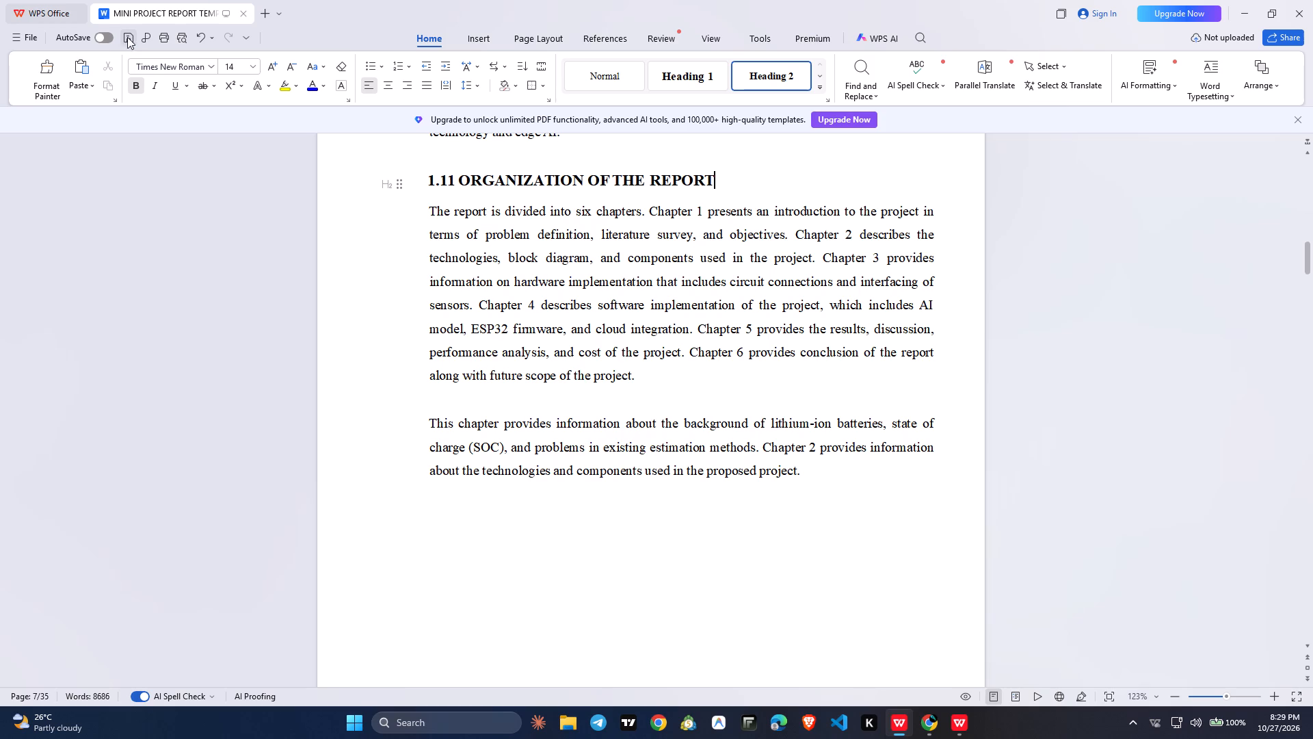
pyautogui.click(129, 34)
# Open the MINI PROJECT REPORT TEMP CONT FAN IN INDUSTRY@comp document from the Downloads folder in File Explorer.
pyautogui.scroll(1, 611, 430)
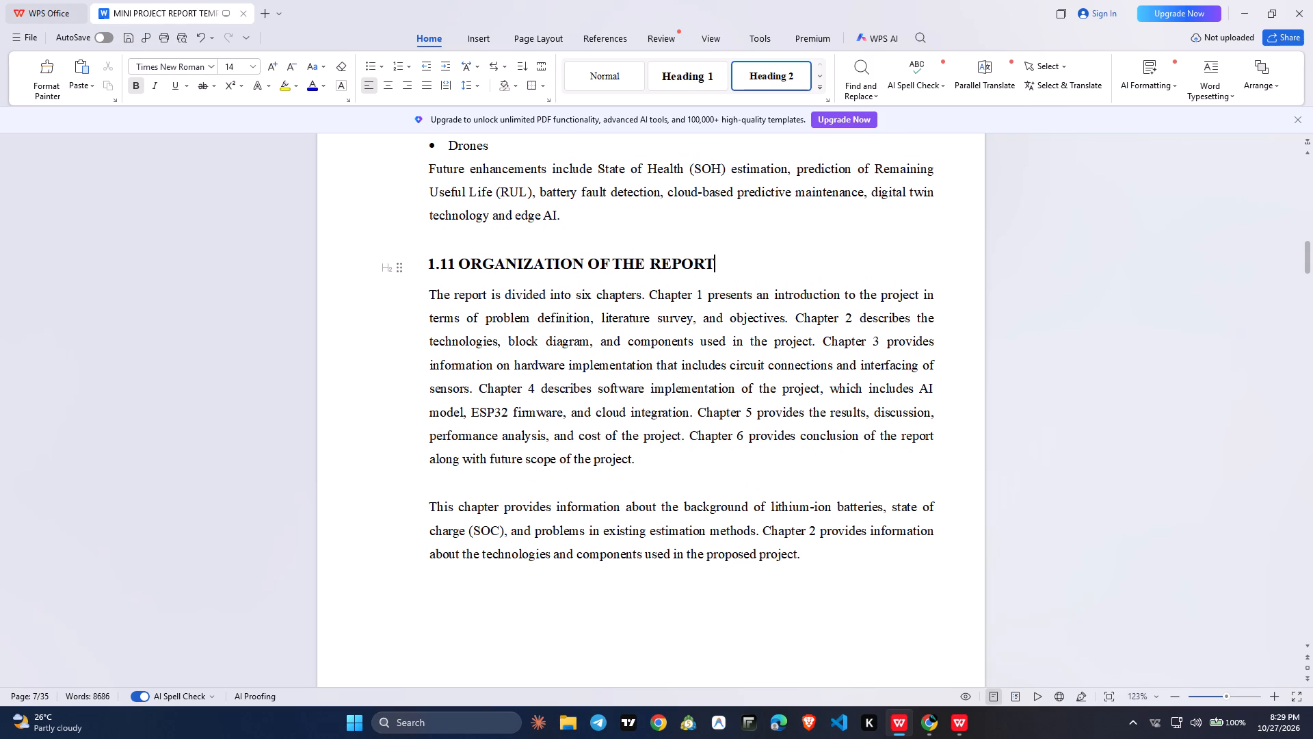
pyautogui.press('super+e')
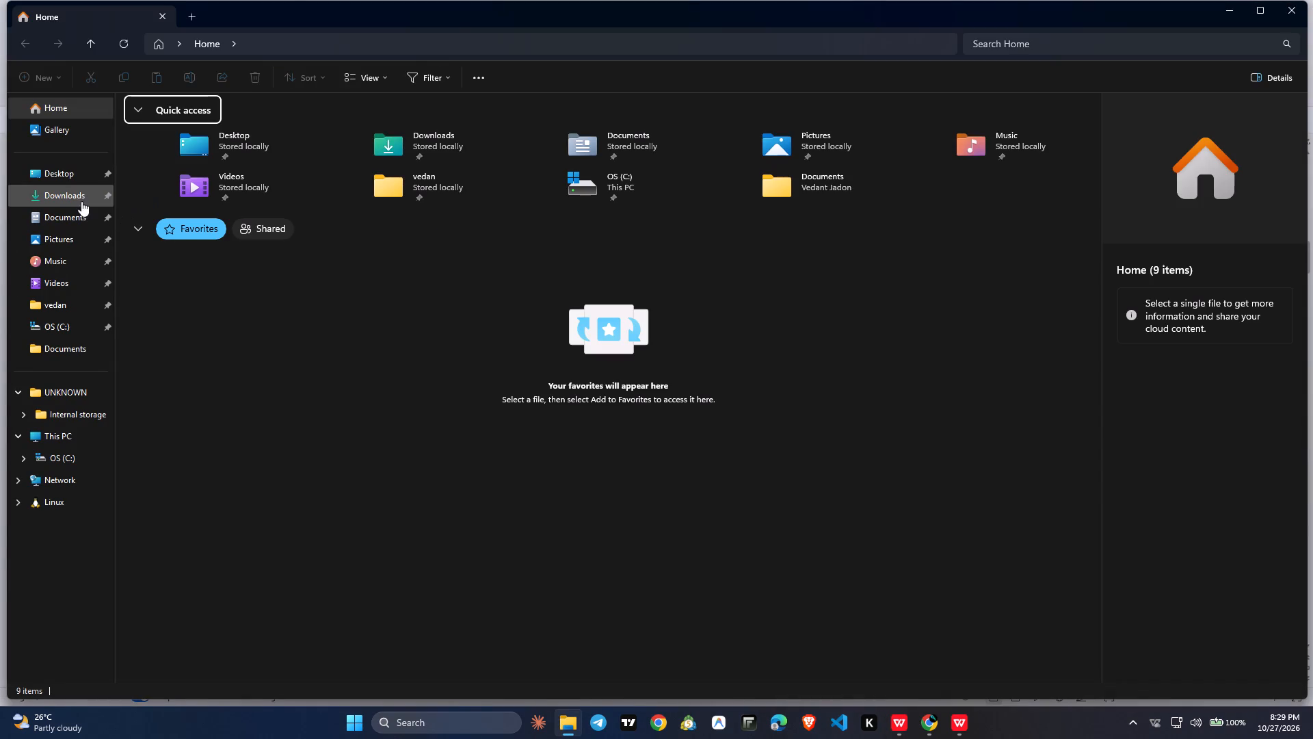
pyautogui.click(75, 191)
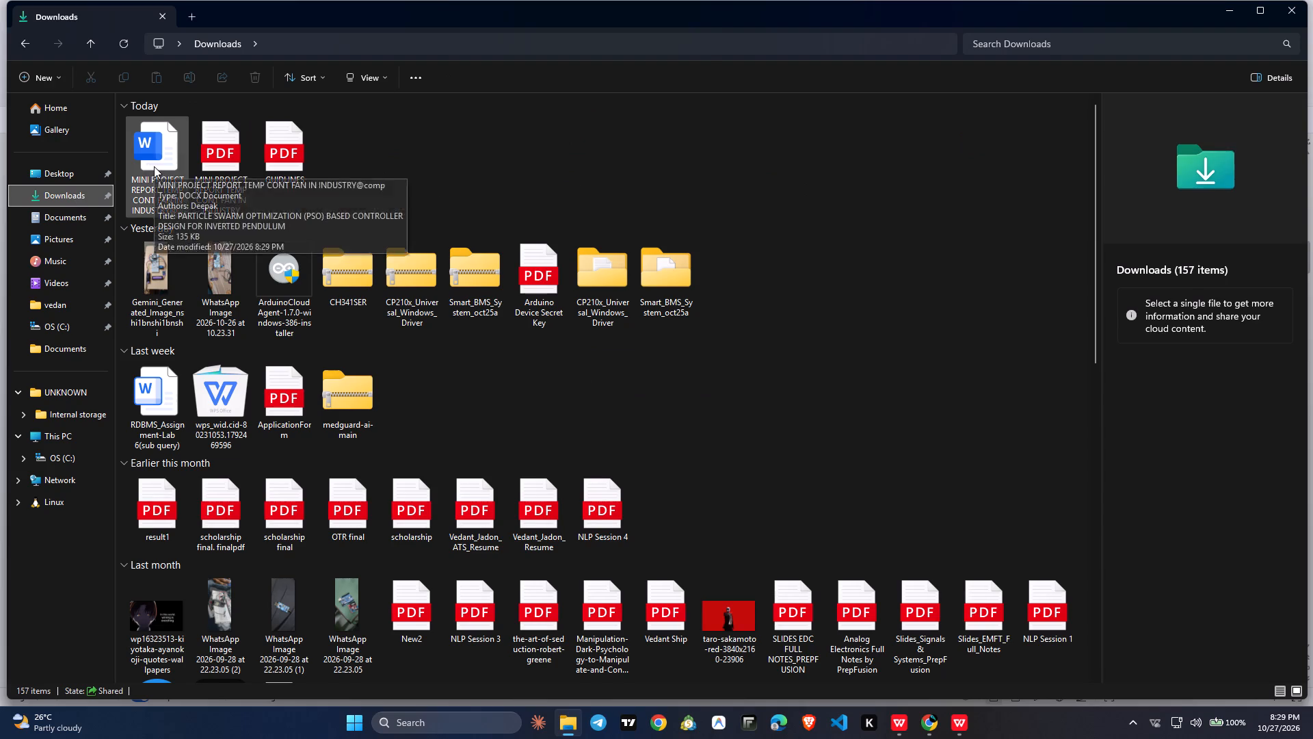
pyautogui.click(154, 166)
pyautogui.rightClick(154, 166)
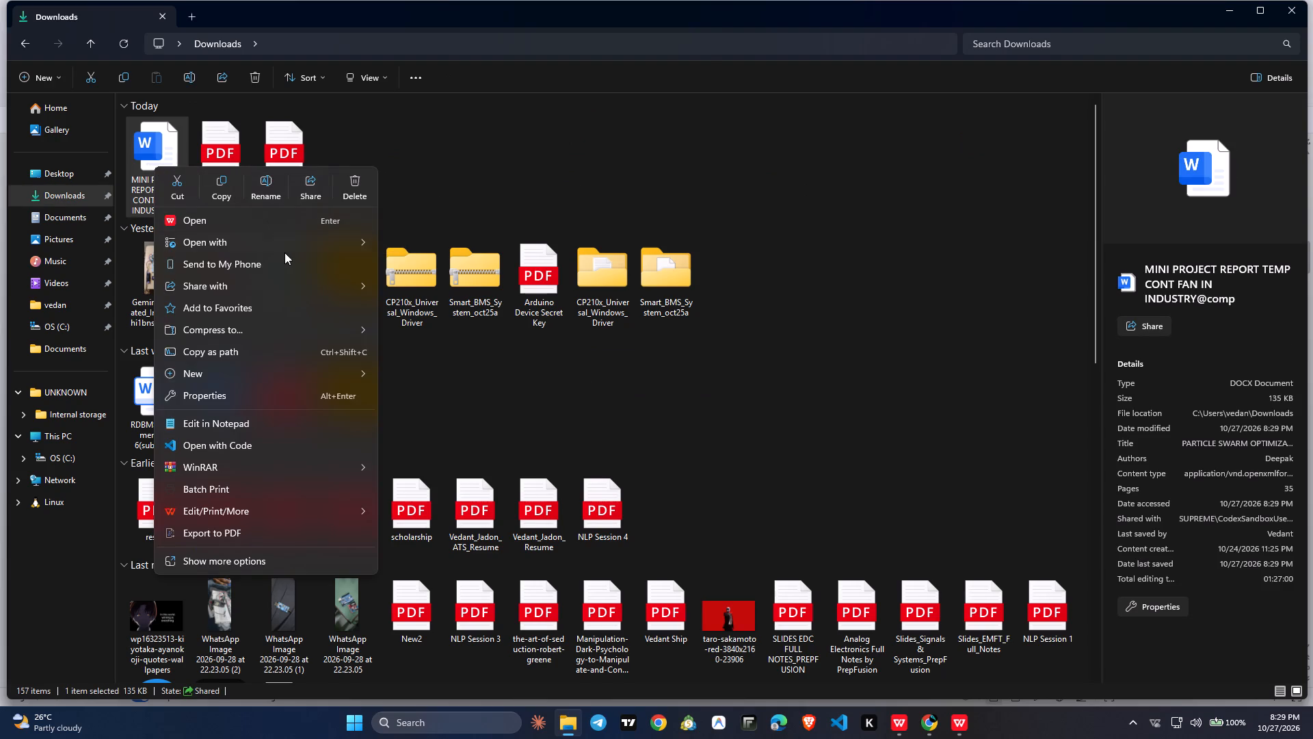
pyautogui.click(226, 223)
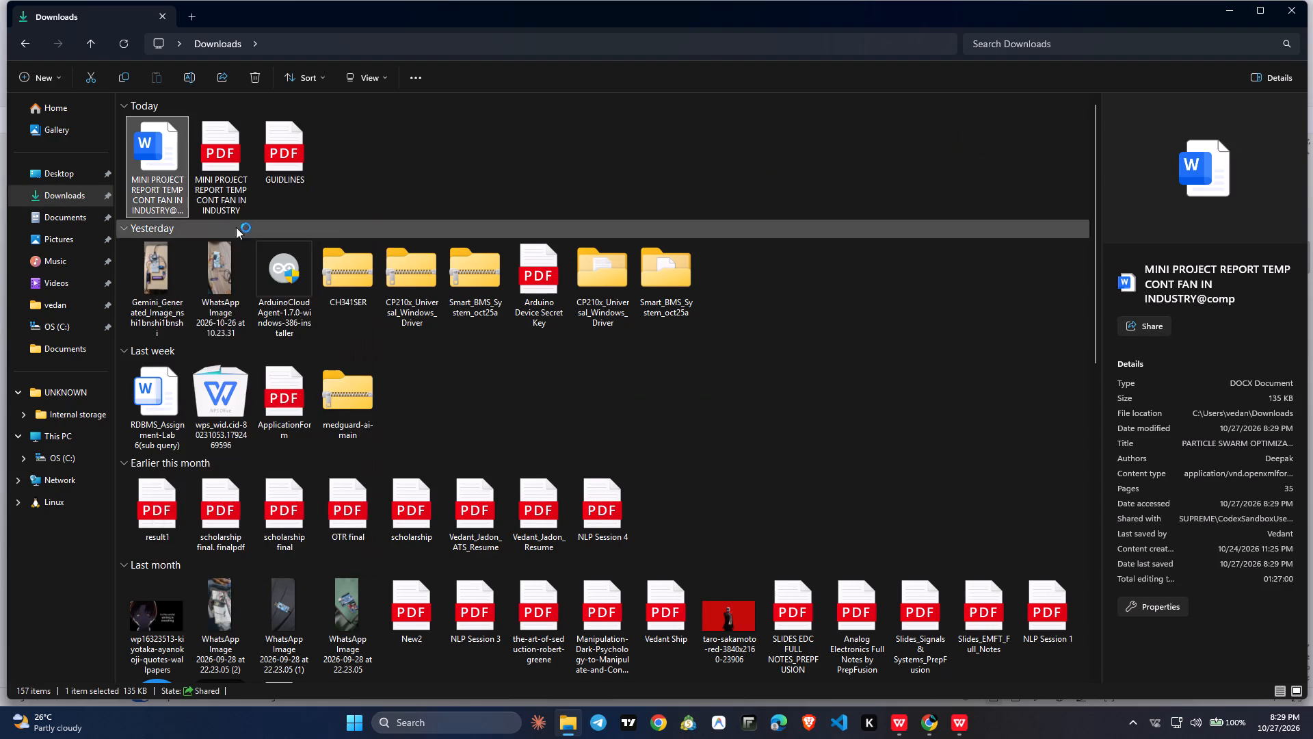
# Review the end of the applications list, the future enhancements paragraph and section 1.11 in the report.
pyautogui.scroll(4, 872, 523)
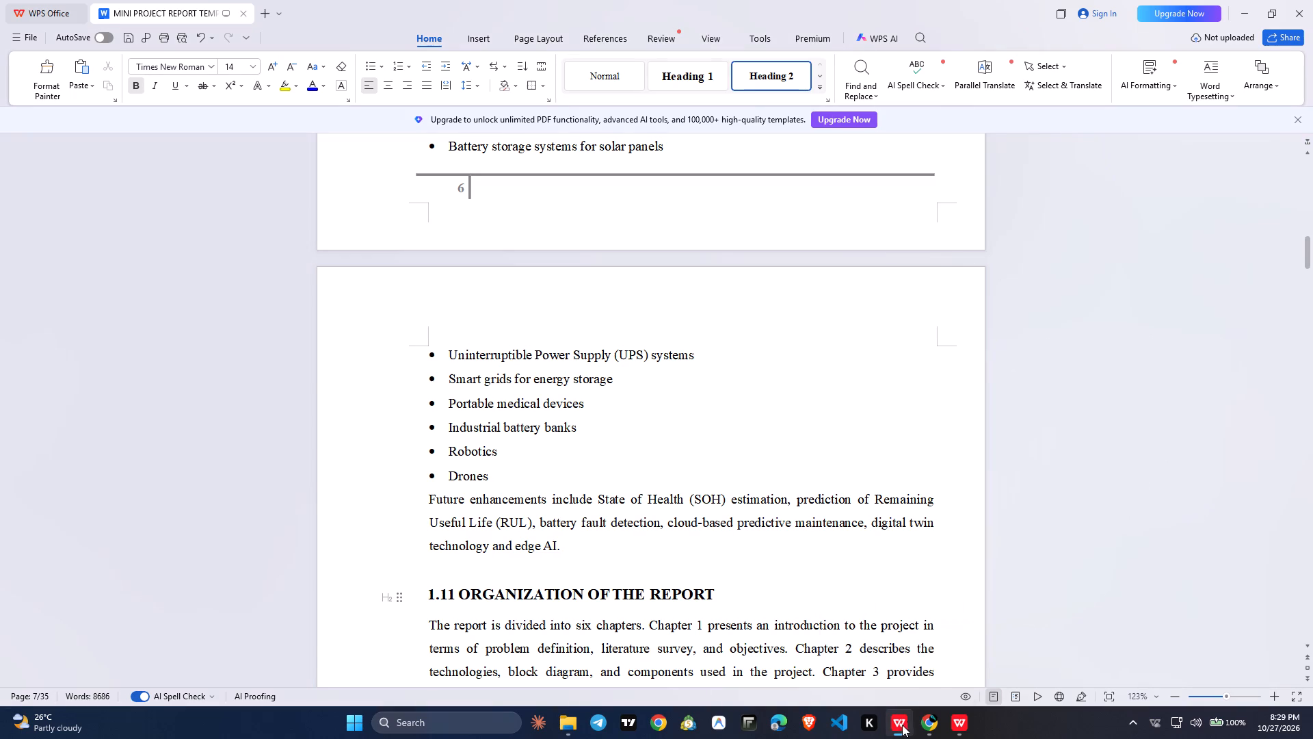
pyautogui.click(1076, 405)
pyautogui.scroll(-2, 1076, 405)
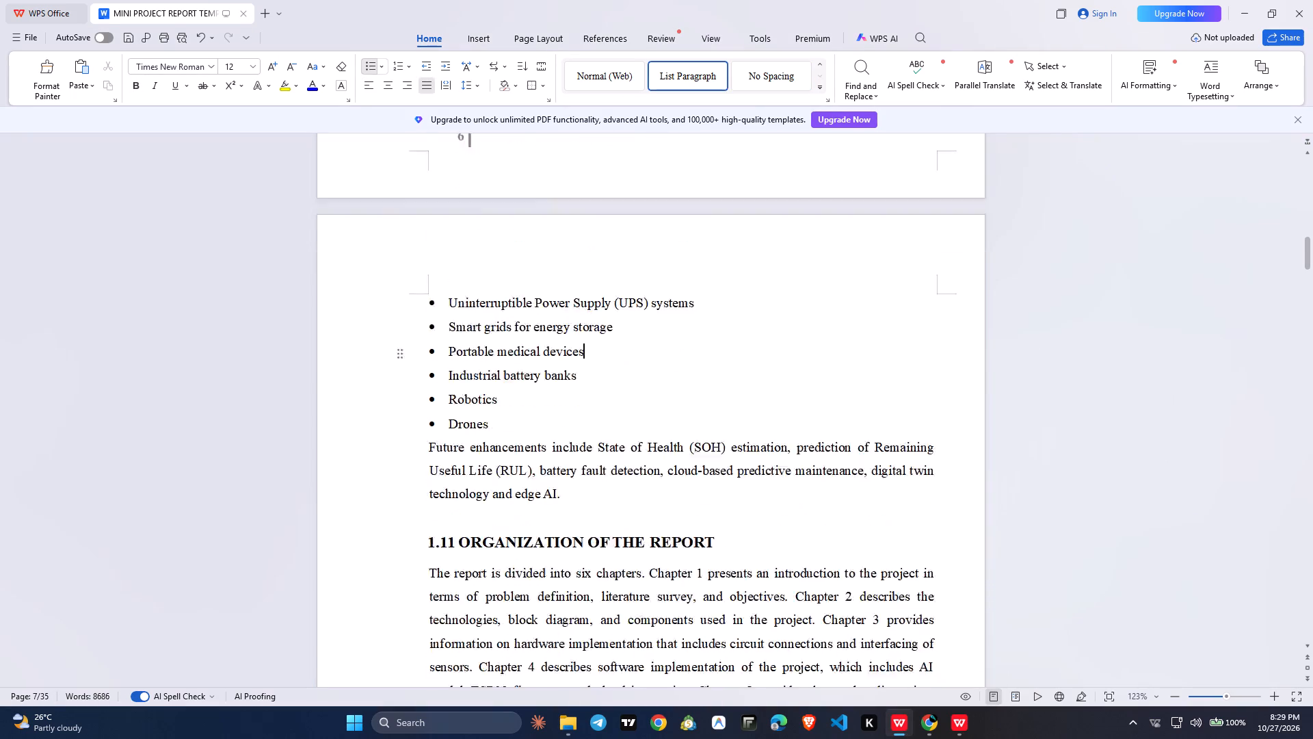
pyautogui.scroll(-3, 1076, 405)
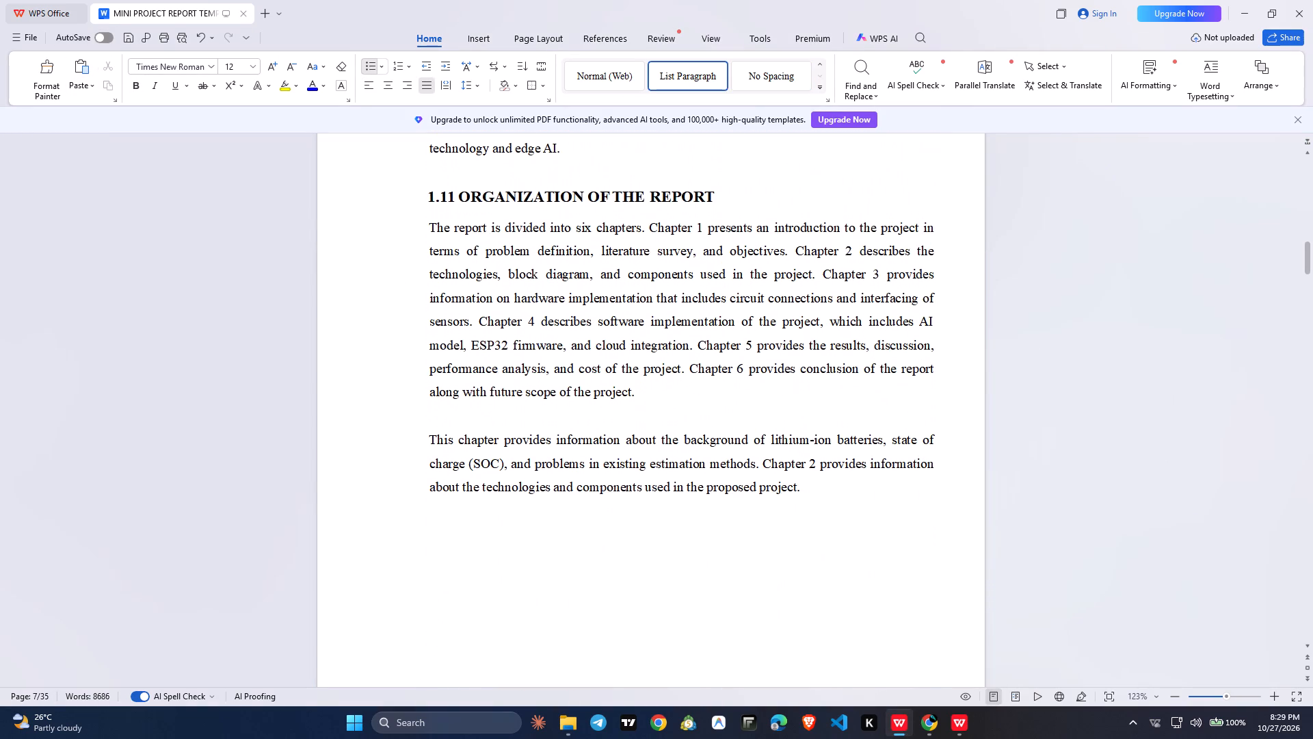
pyautogui.scroll(3, 598, 302)
pyautogui.scroll(-1, 598, 302)
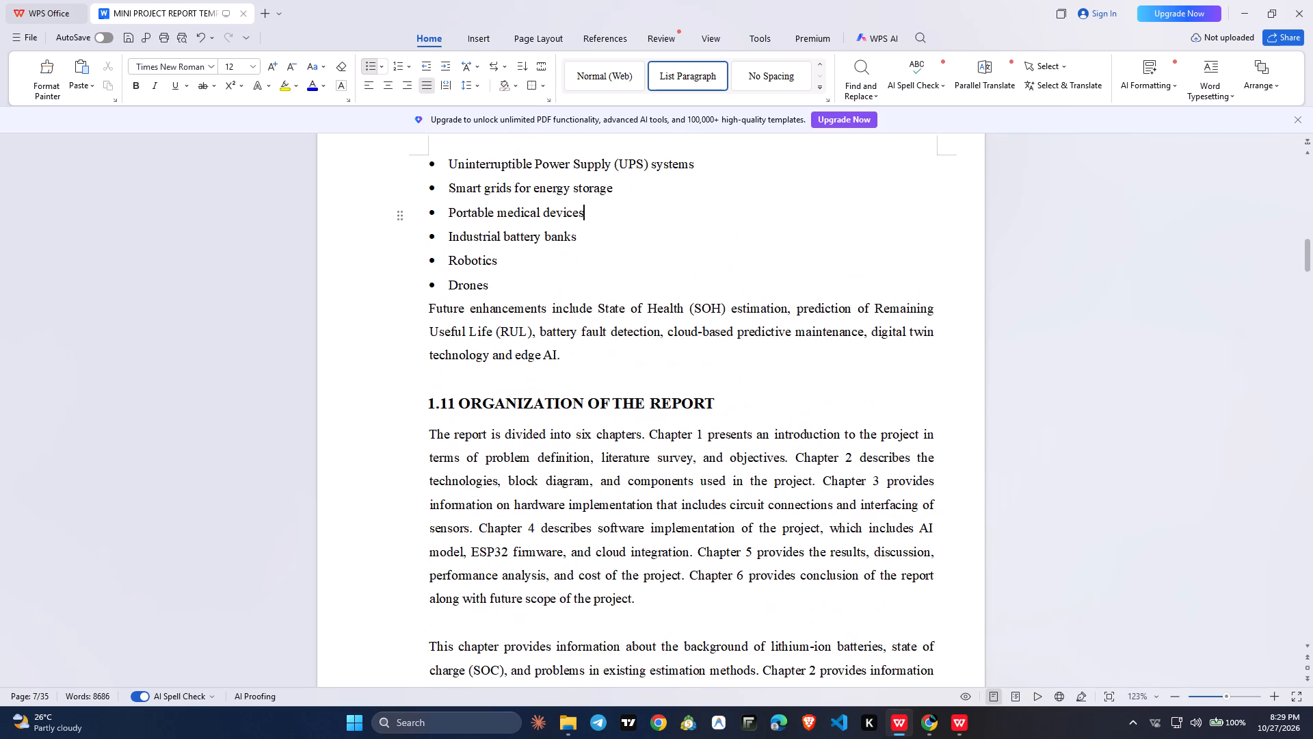
pyautogui.scroll(-1, 598, 302)
# Close the report window, reopen the mini project report document from Downloads, and maximize its WPS window.
pyautogui.click(1312, 0)
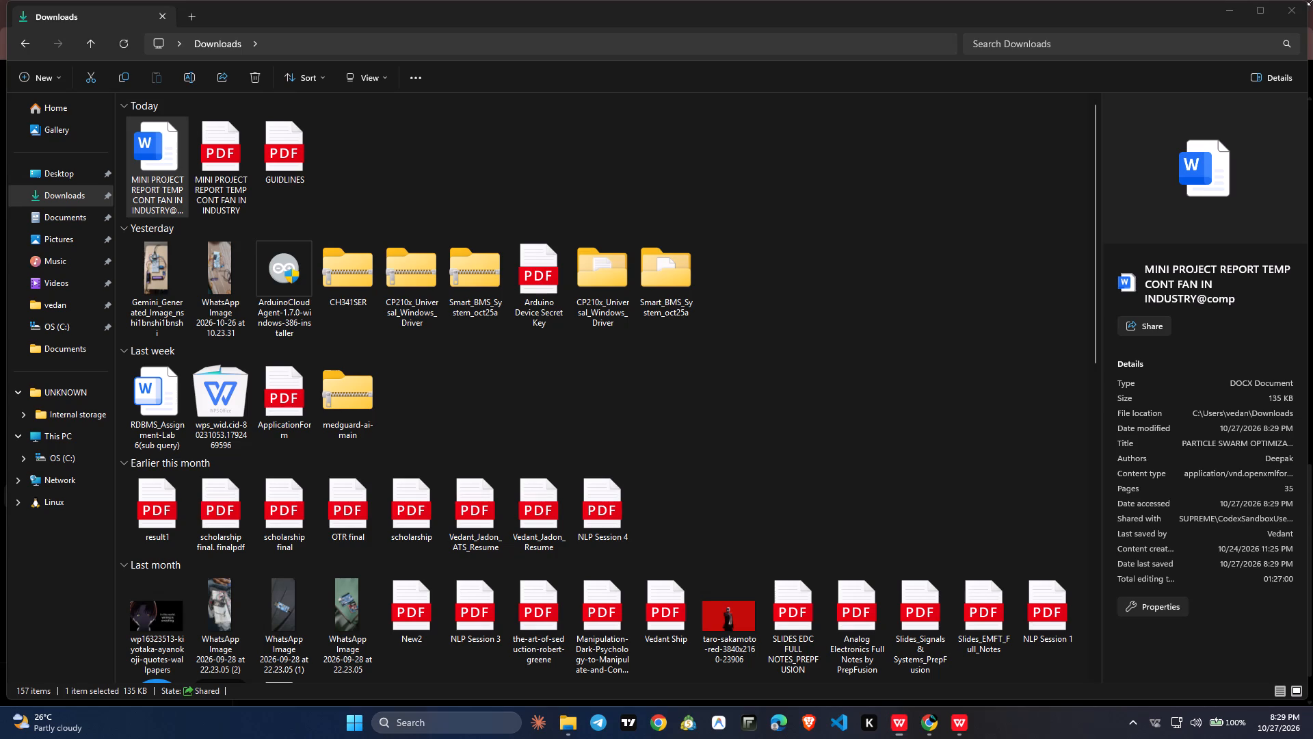
pyautogui.click(148, 149)
pyautogui.press('Return')
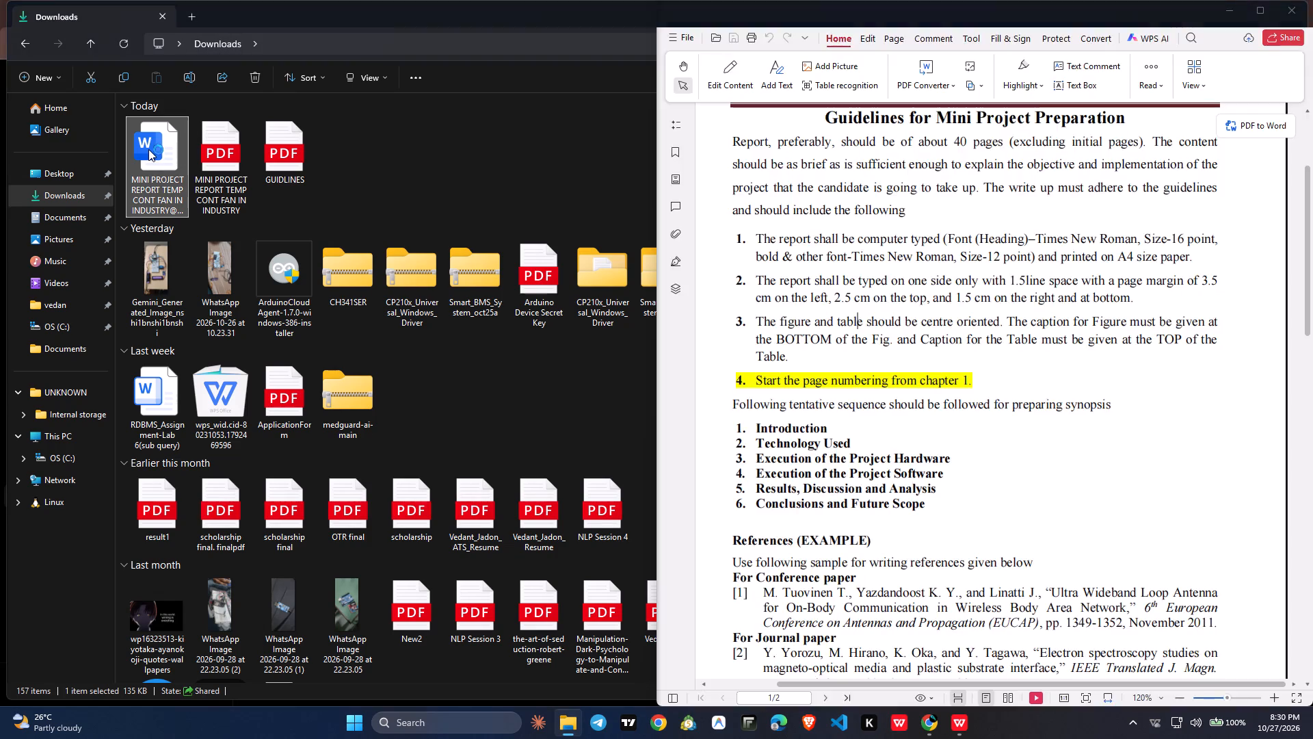
pyautogui.click(1256, 12)
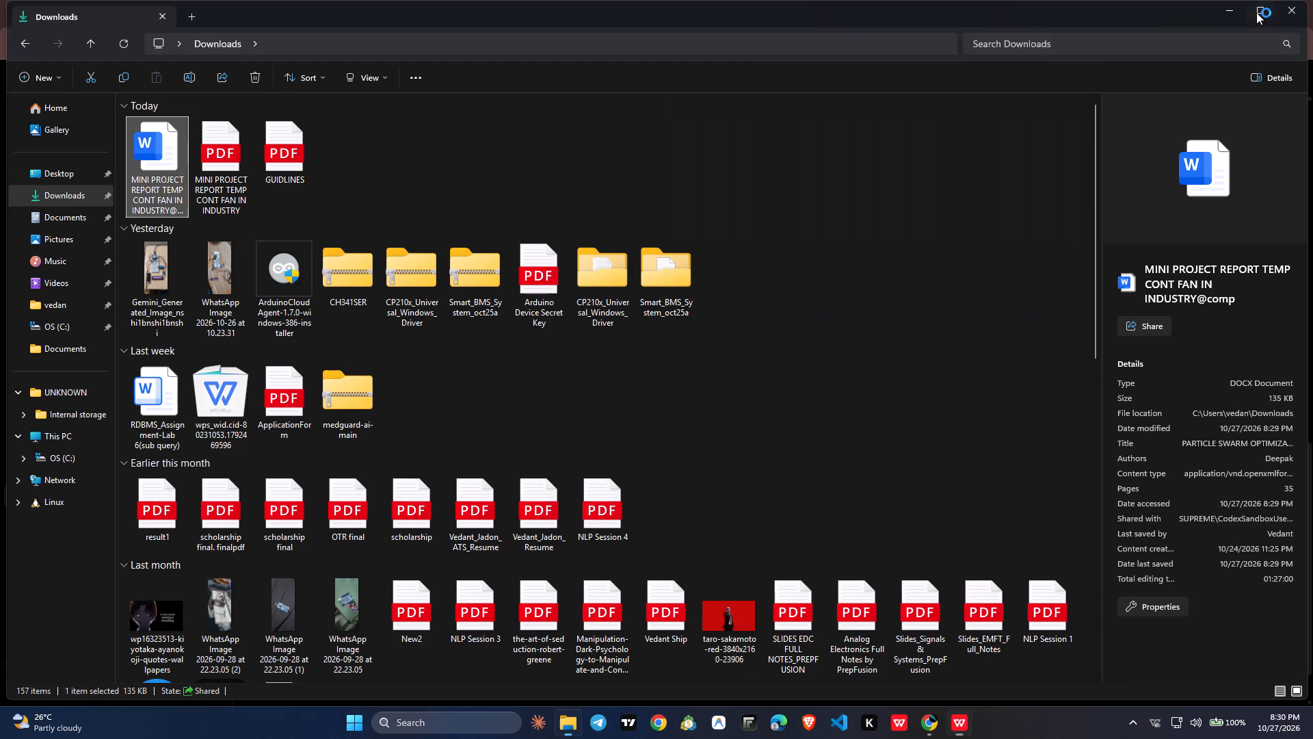
pyautogui.click(959, 734)
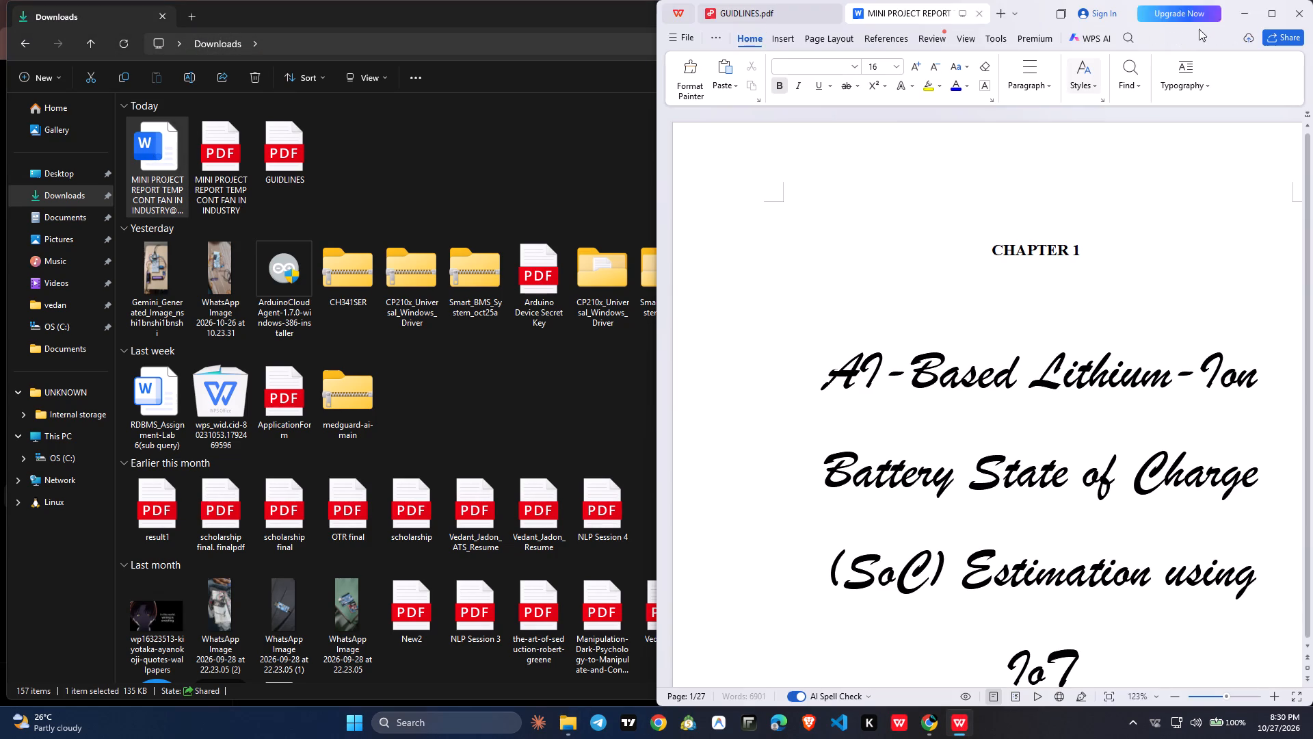
pyautogui.click(1273, 14)
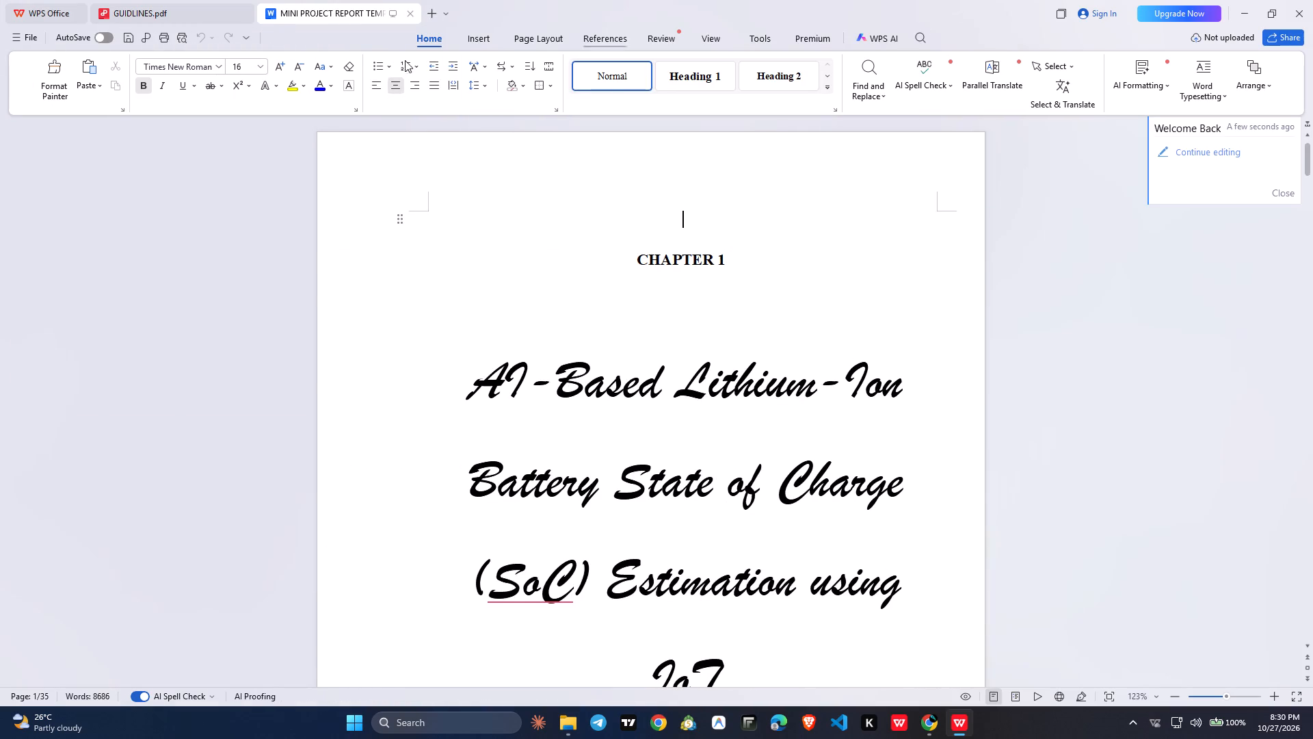
# Detach GUIDLINES.pdf into its own maximized window and minimize it to return to the report.
pyautogui.moveTo(182, 9); pyautogui.dragTo(230, 263)
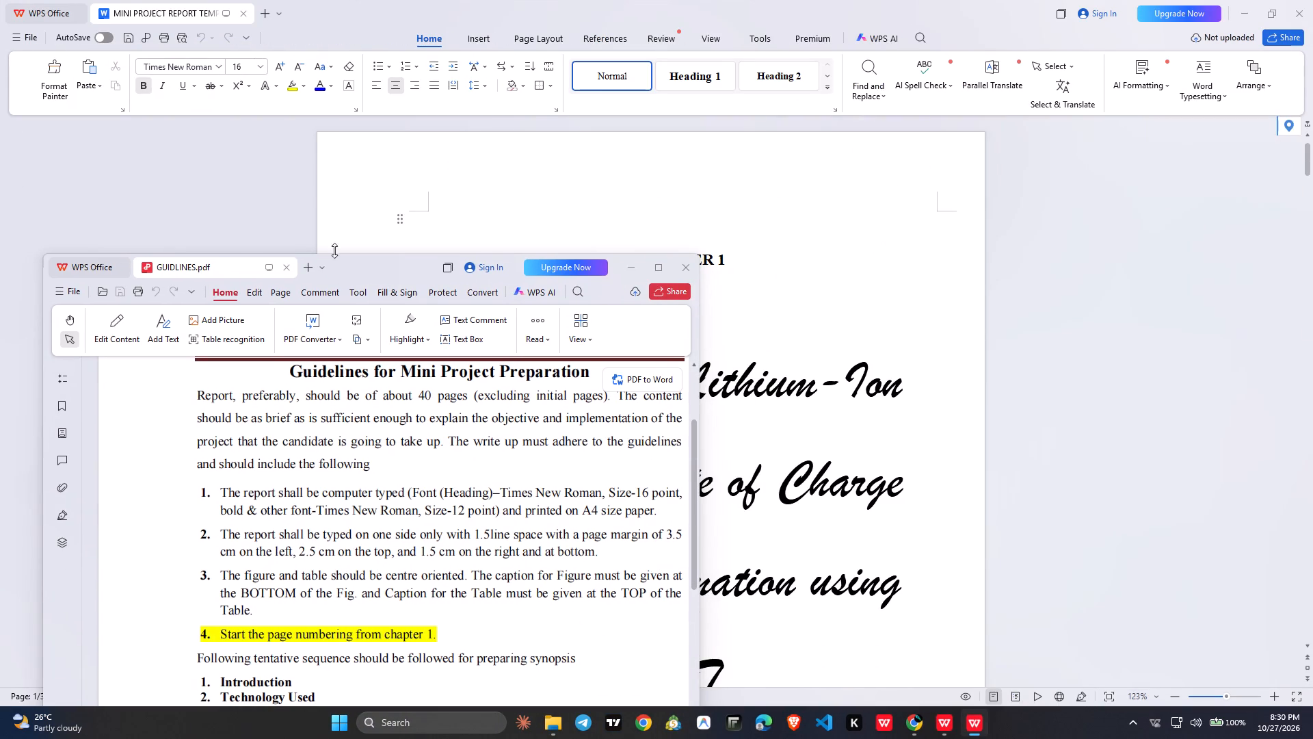
pyautogui.click(646, 263)
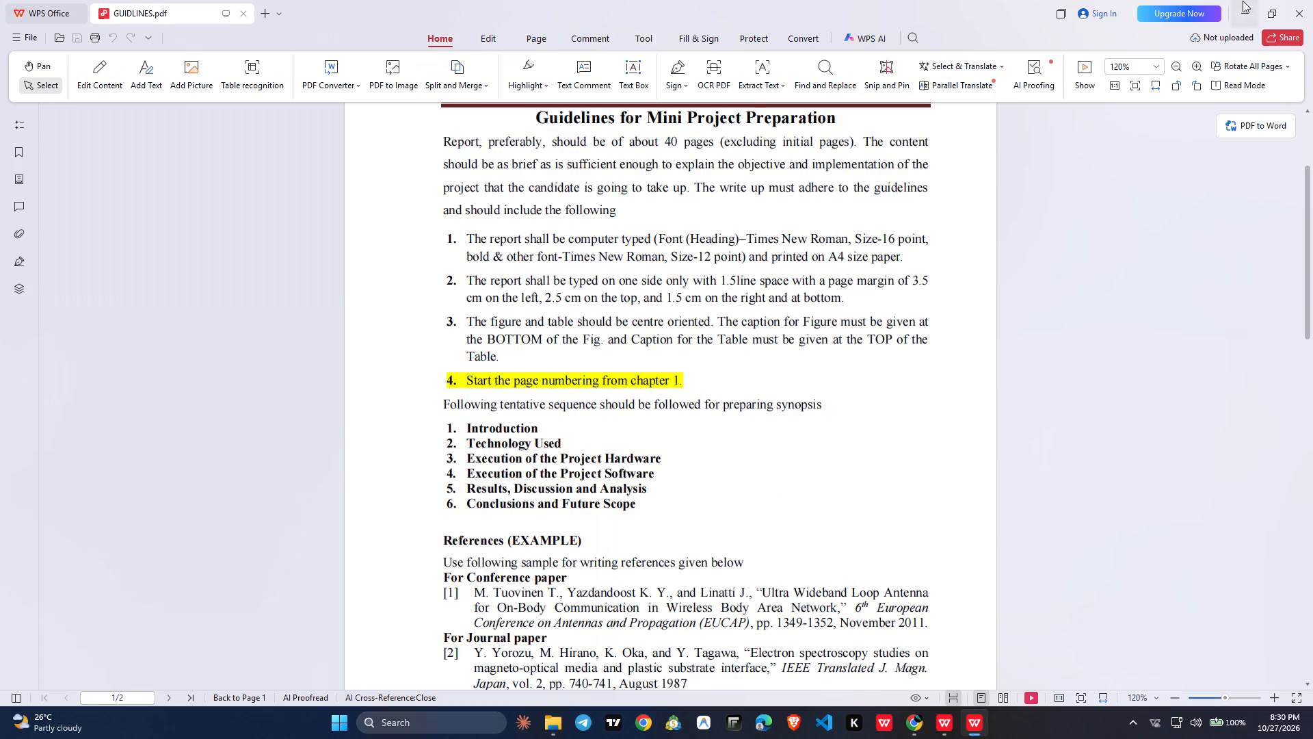
pyautogui.click(1251, 2)
# Look through chapter 1 of the mini project report, from the title page to the end of section 1.11.
pyautogui.scroll(-2, 531, 278)
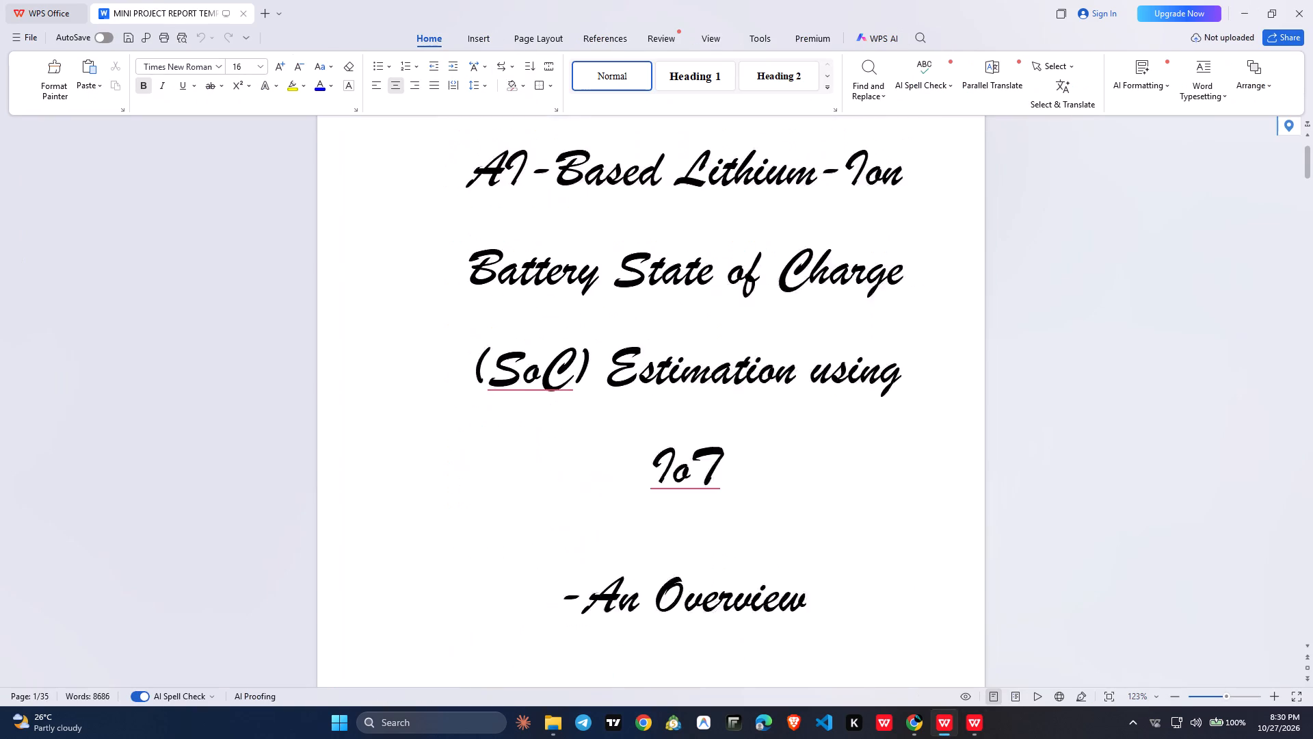
pyautogui.scroll(-18, 531, 278)
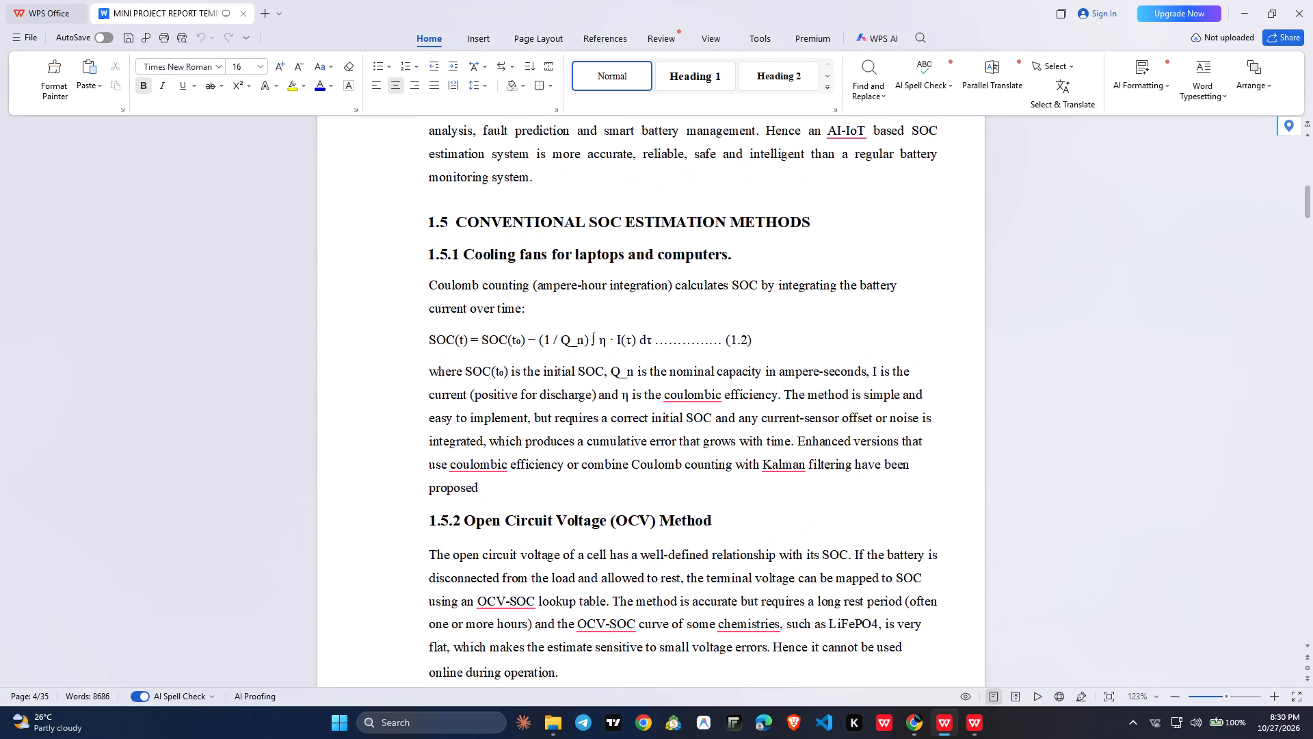
pyautogui.scroll(-9, 531, 278)
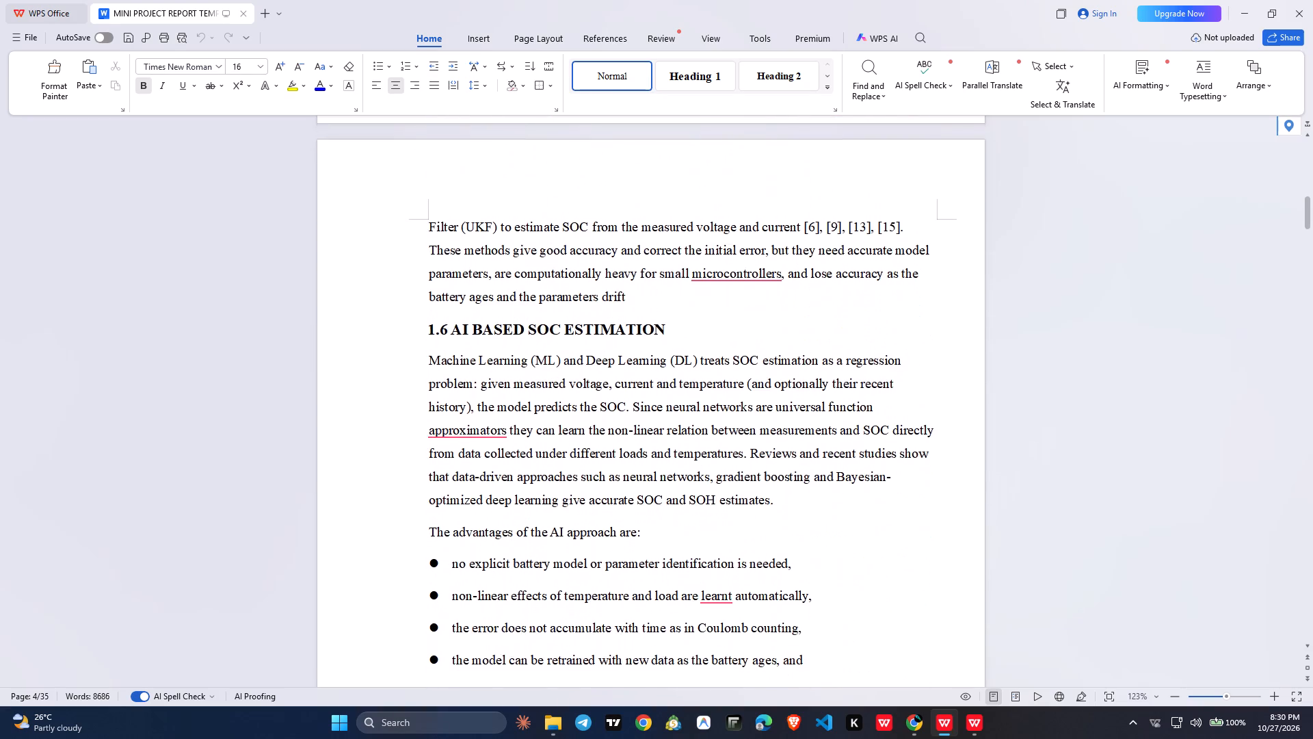
pyautogui.scroll(-7, 531, 278)
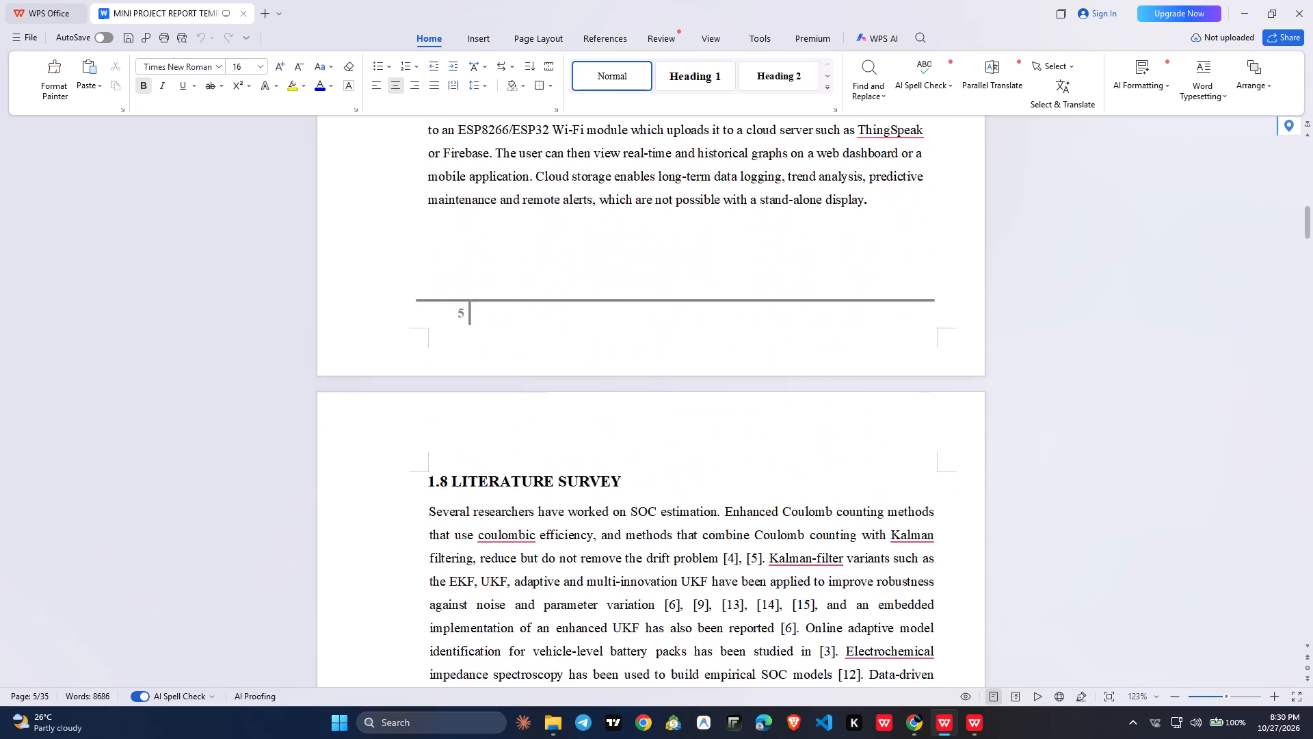
pyautogui.scroll(-9, 531, 278)
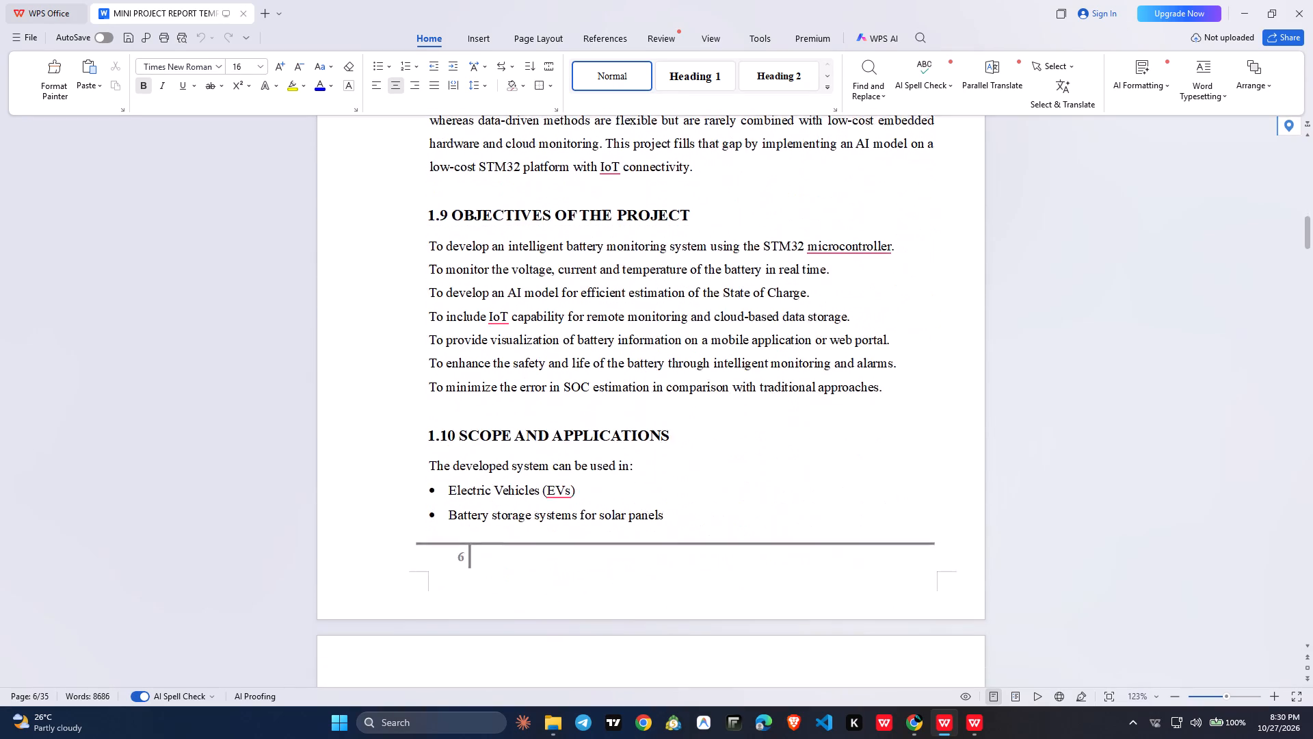
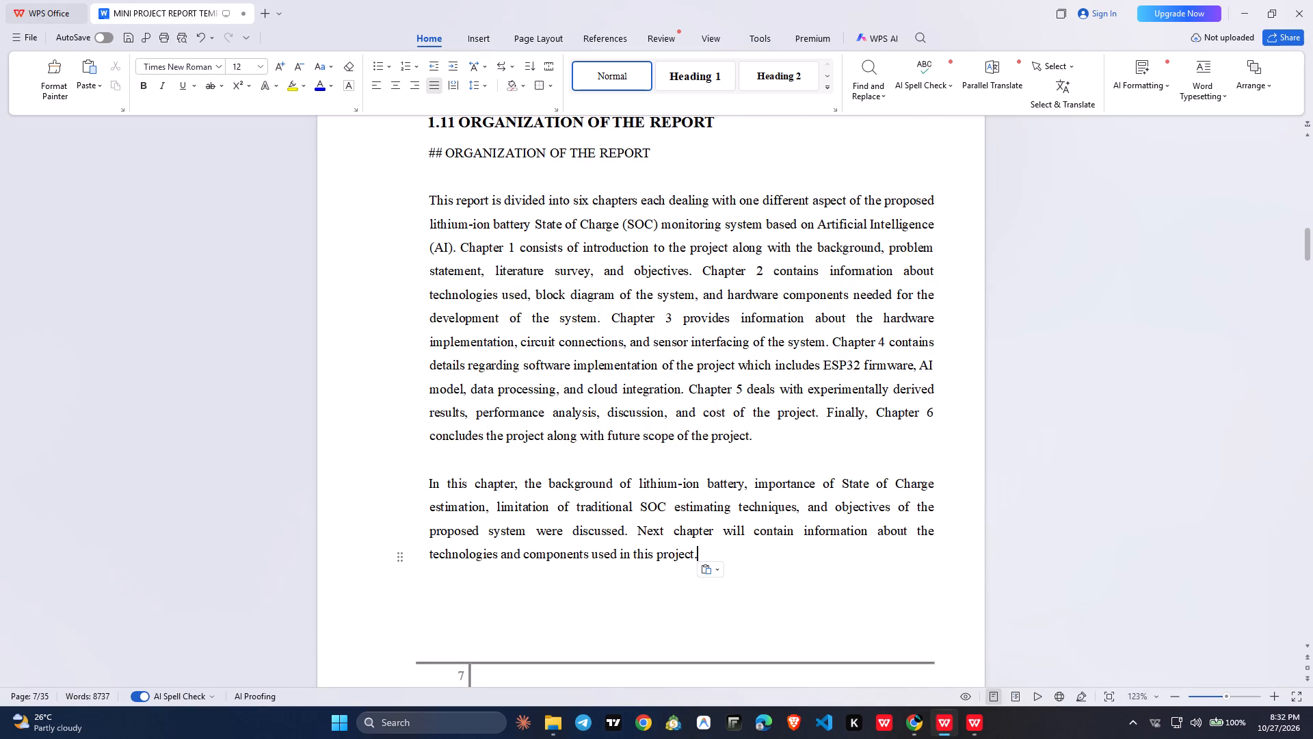
# Delete the pasted "## ORGANIZATION OF THE REPORT" line under the 1.11 heading.
pyautogui.moveTo(669, 172); pyautogui.dragTo(424, 144)
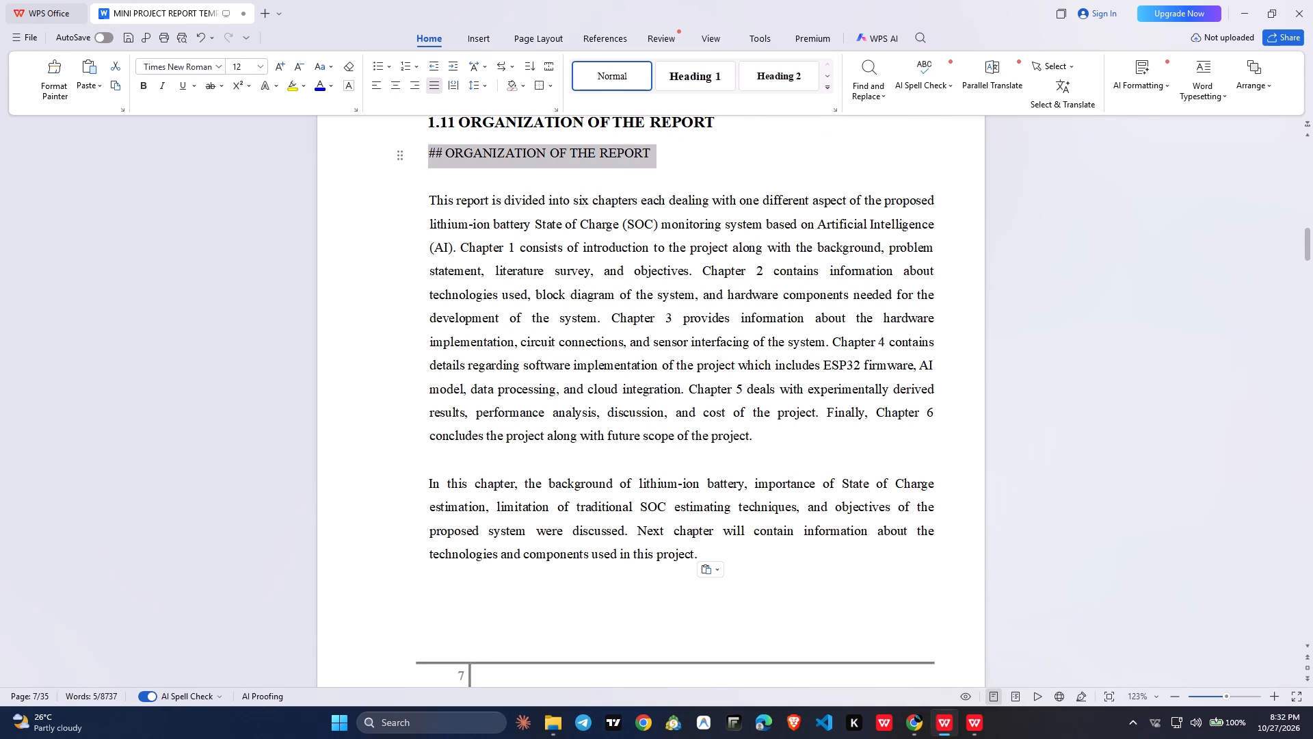
pyautogui.moveTo(424, 144); pyautogui.dragTo(414, 146)
pyautogui.press('BackSpace')
pyautogui.press('BackSpace')
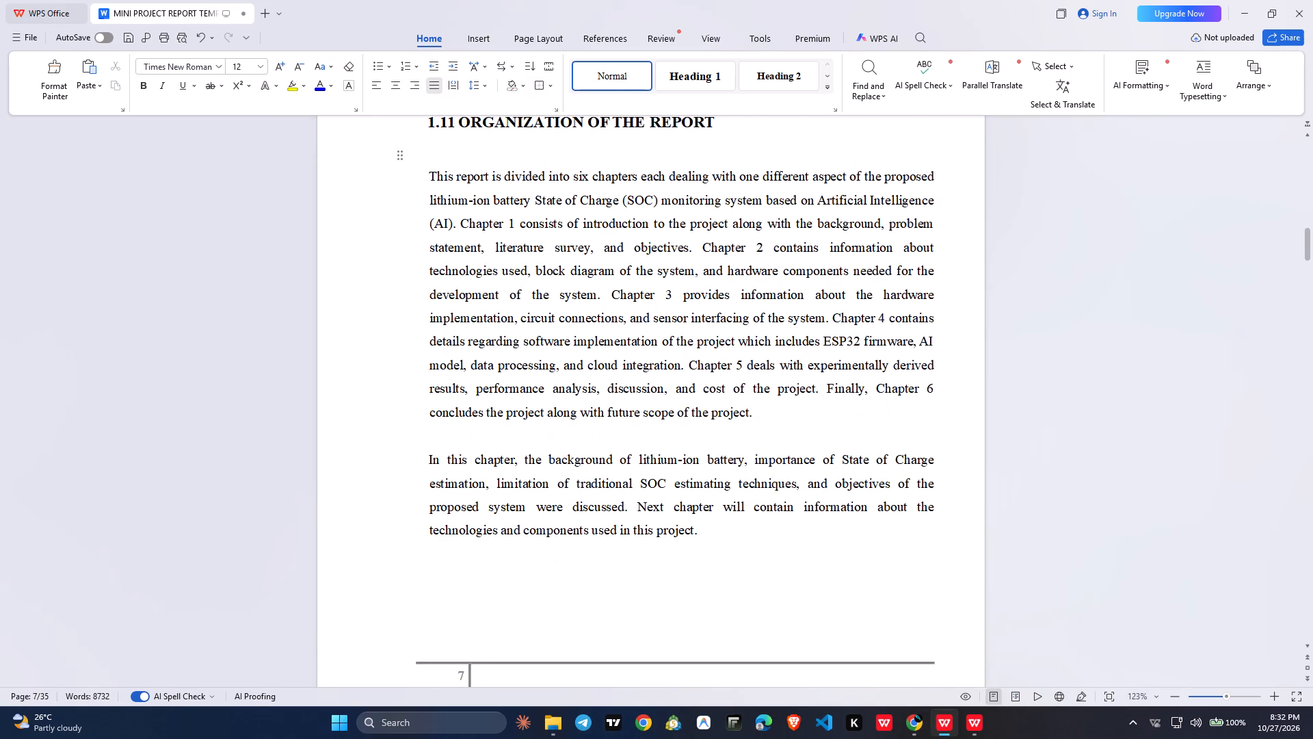
# Remove the empty line between the 1.11 heading and its first paragraph, dismissing the AI Slides promotion.
pyautogui.click(401, 152)
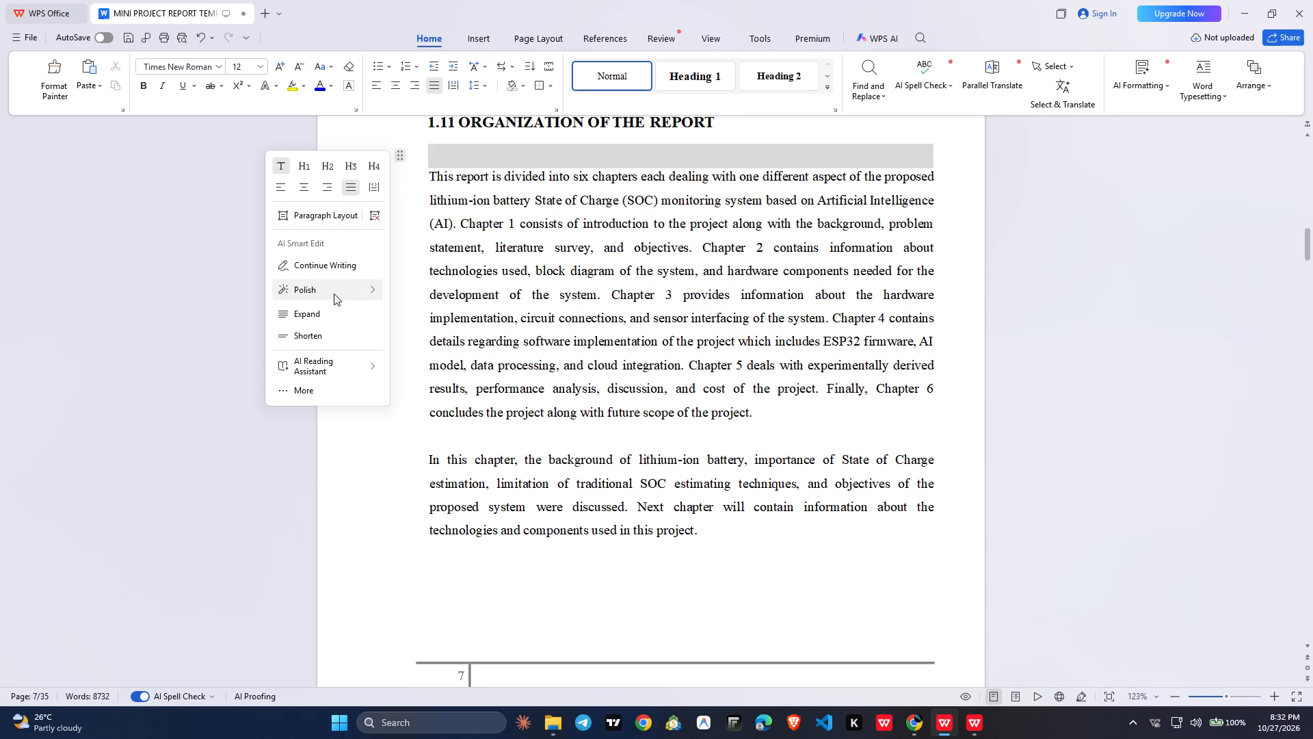
pyautogui.click(330, 326)
pyautogui.click(330, 329)
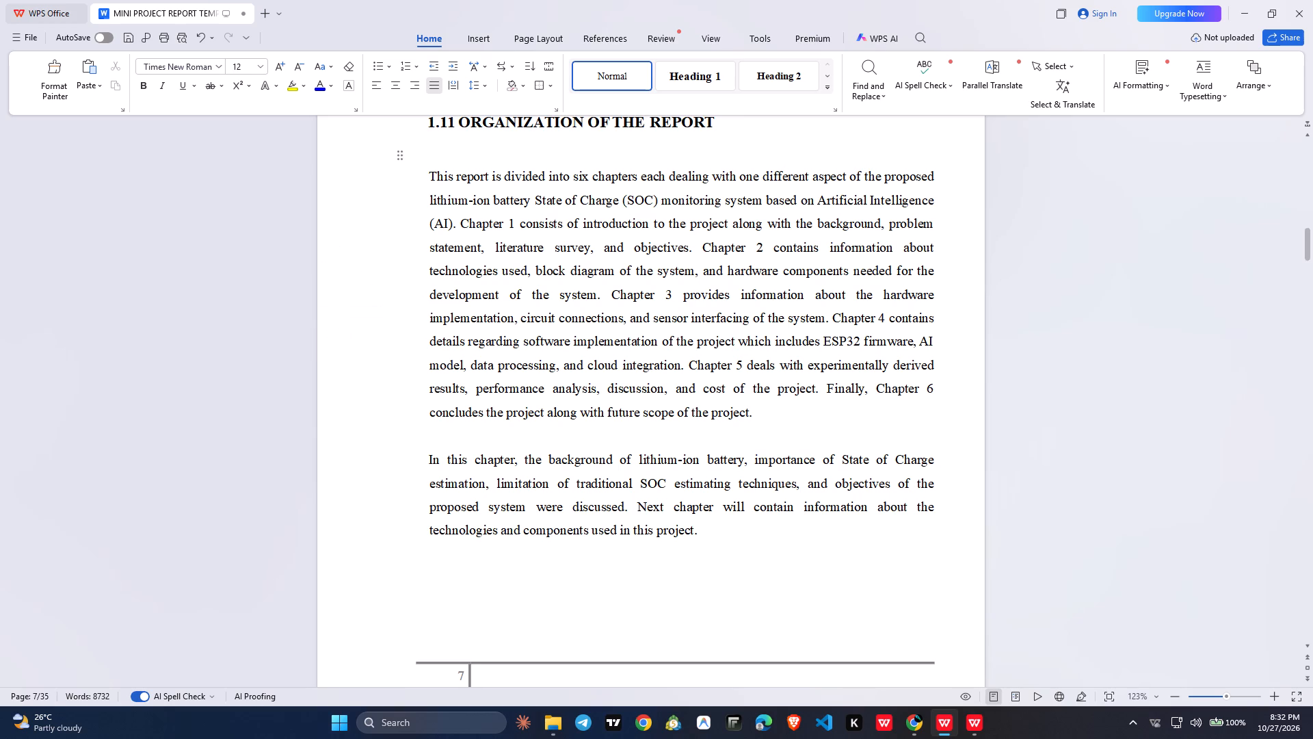
pyautogui.press('BackSpace')
pyautogui.press('BackSpace')
pyautogui.press('BackSpace')
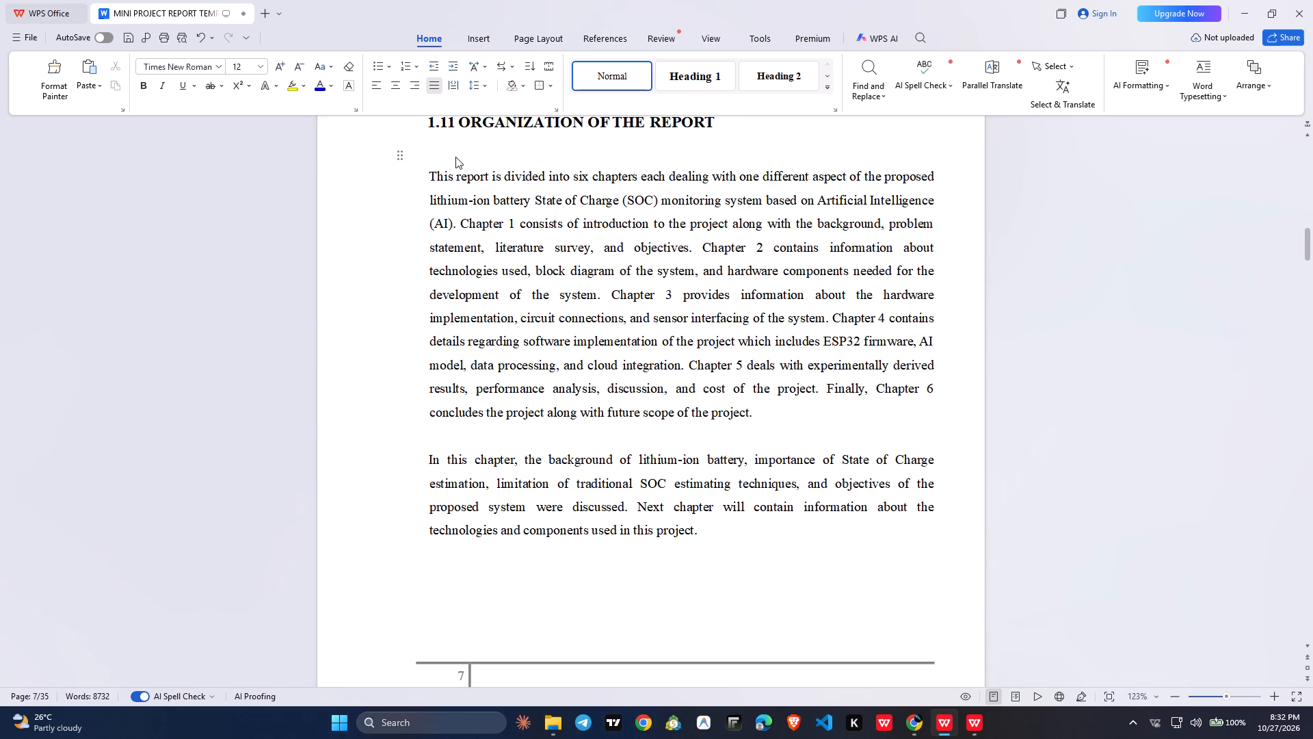
pyautogui.click(455, 157)
pyautogui.click(438, 151)
pyautogui.press('BackSpace')
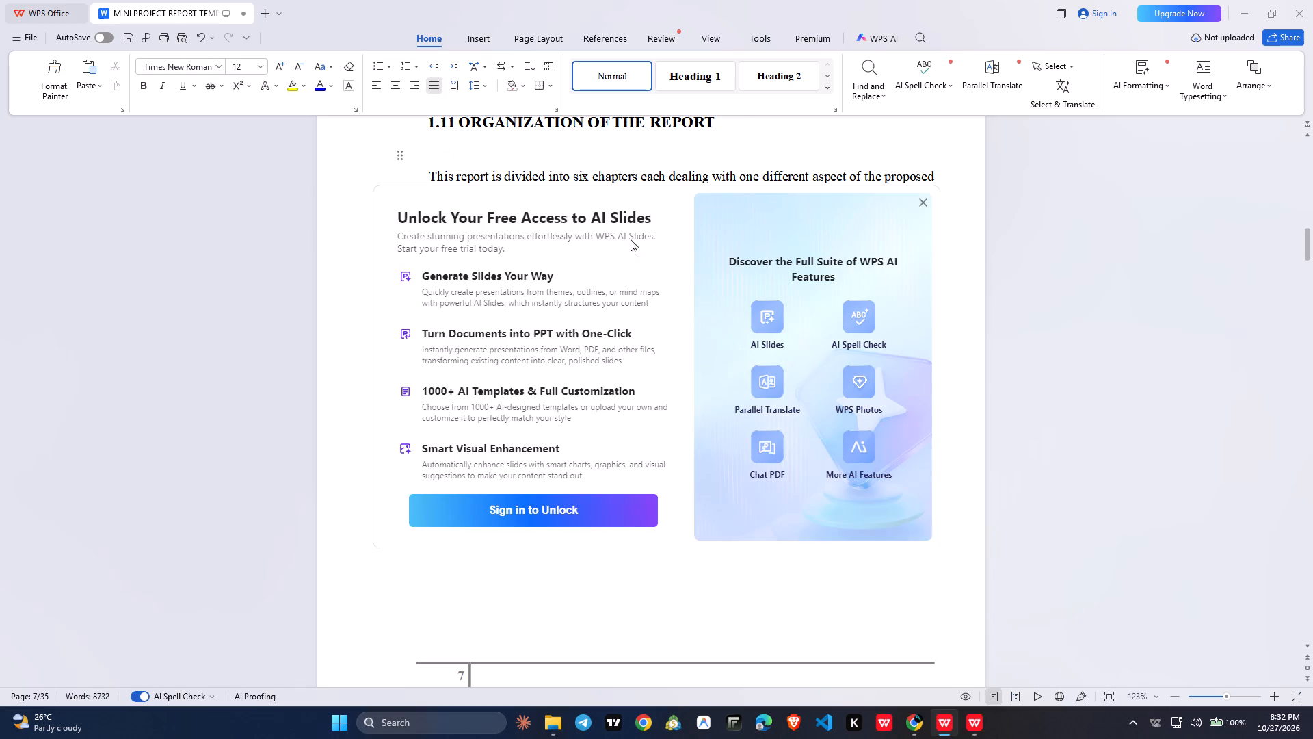
pyautogui.click(918, 196)
pyautogui.click(922, 198)
pyautogui.click(925, 203)
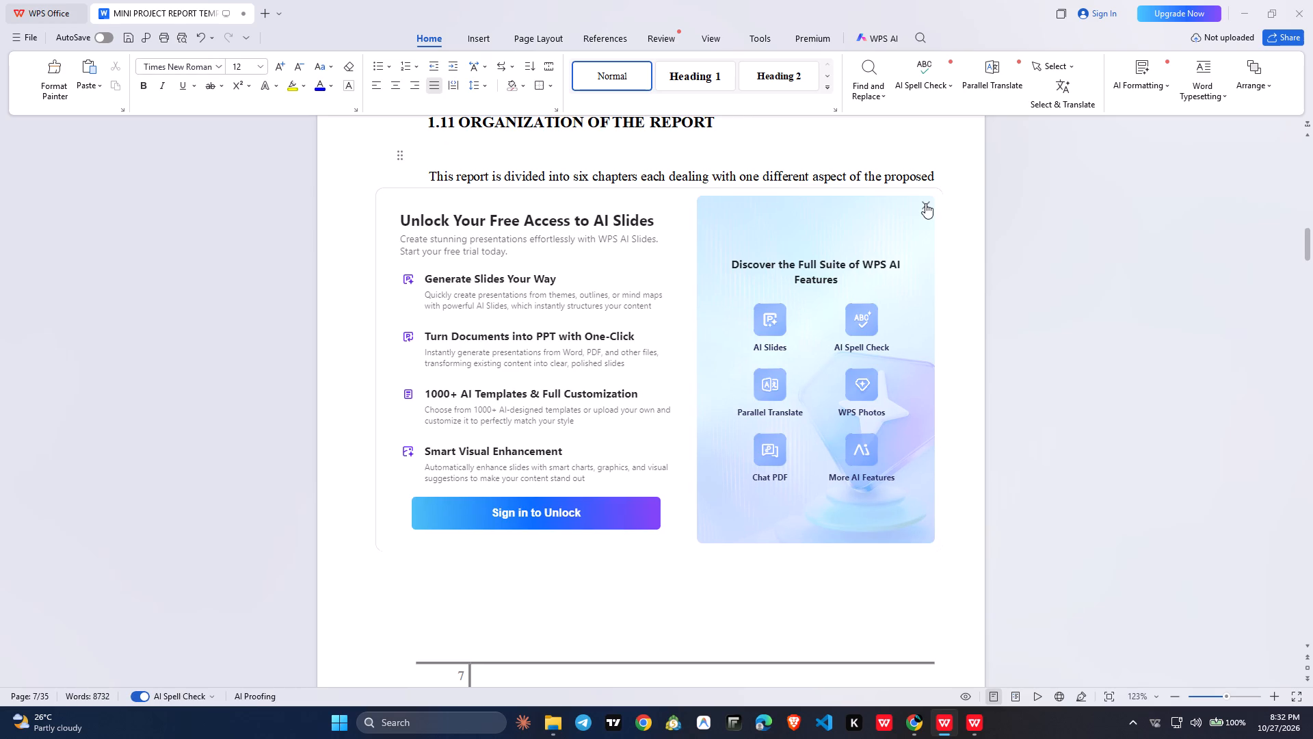
pyautogui.click(441, 156)
pyautogui.press('BackSpace')
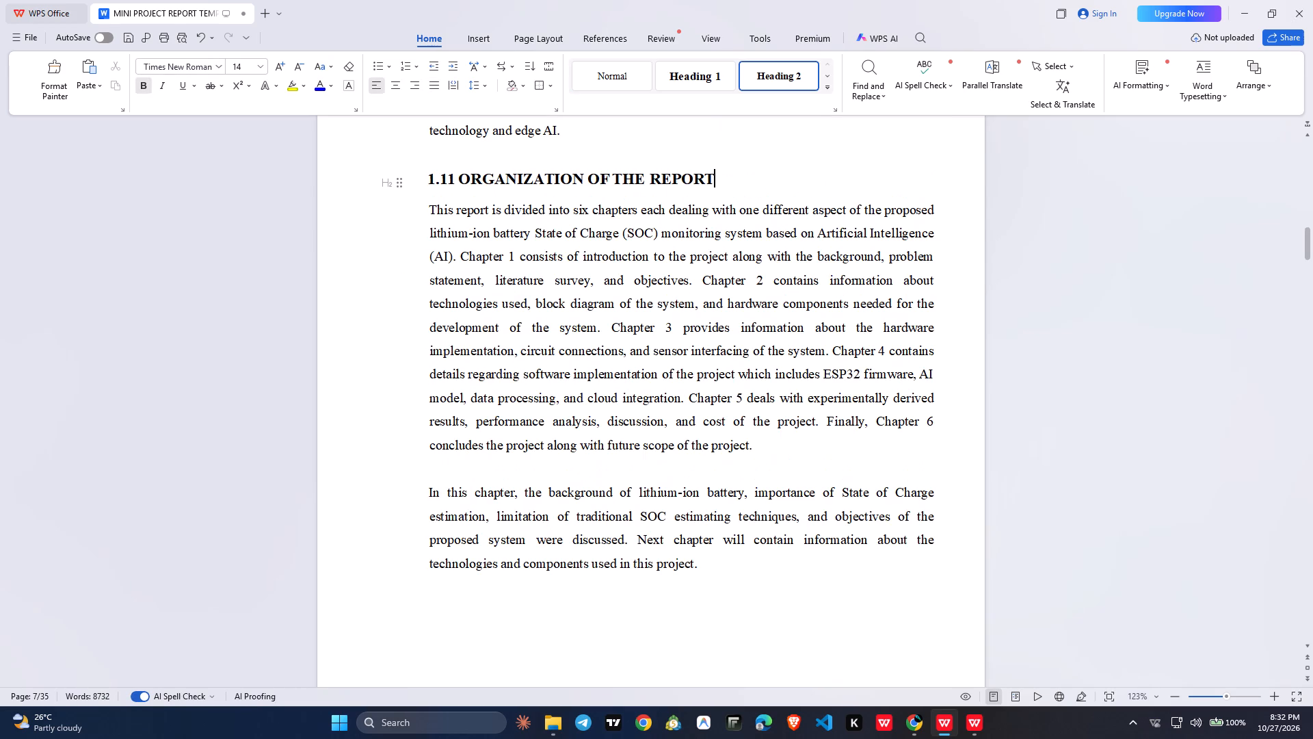
# Check the line spacing of the new text in section 1.11.
pyautogui.moveTo(713, 608); pyautogui.dragTo(422, 224)
pyautogui.click(437, 170)
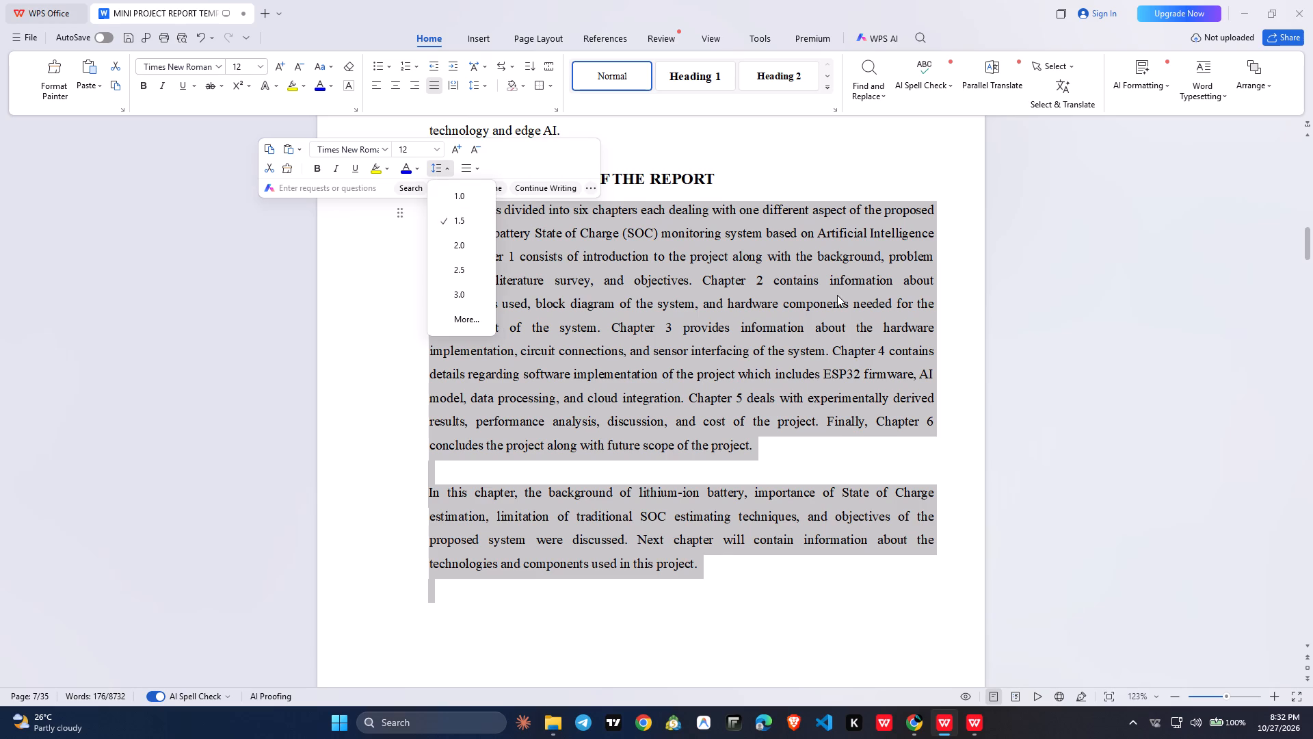
pyautogui.click(837, 295)
# Set the line spacing of the Chapter 2 title block, from CHAPTER 2 through "Technology Used", to 1.5.
pyautogui.scroll(-8, 837, 295)
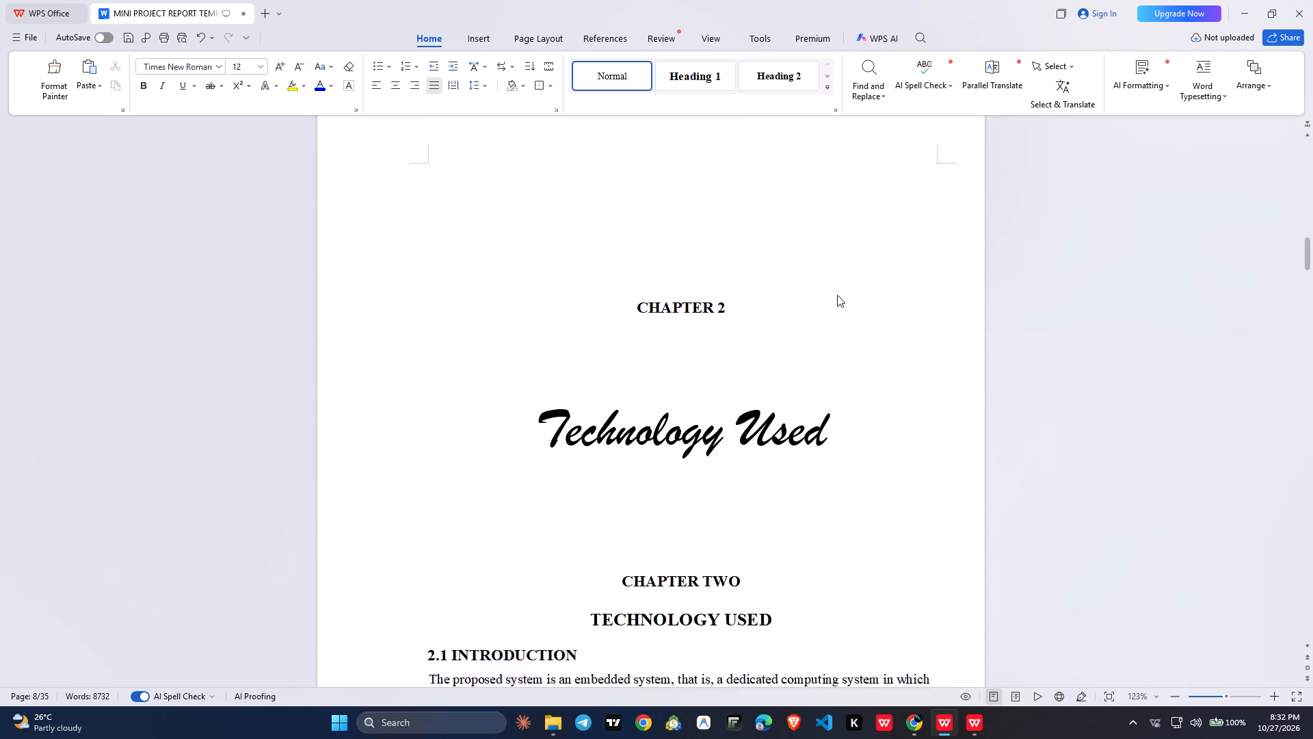
pyautogui.scroll(-1, 837, 295)
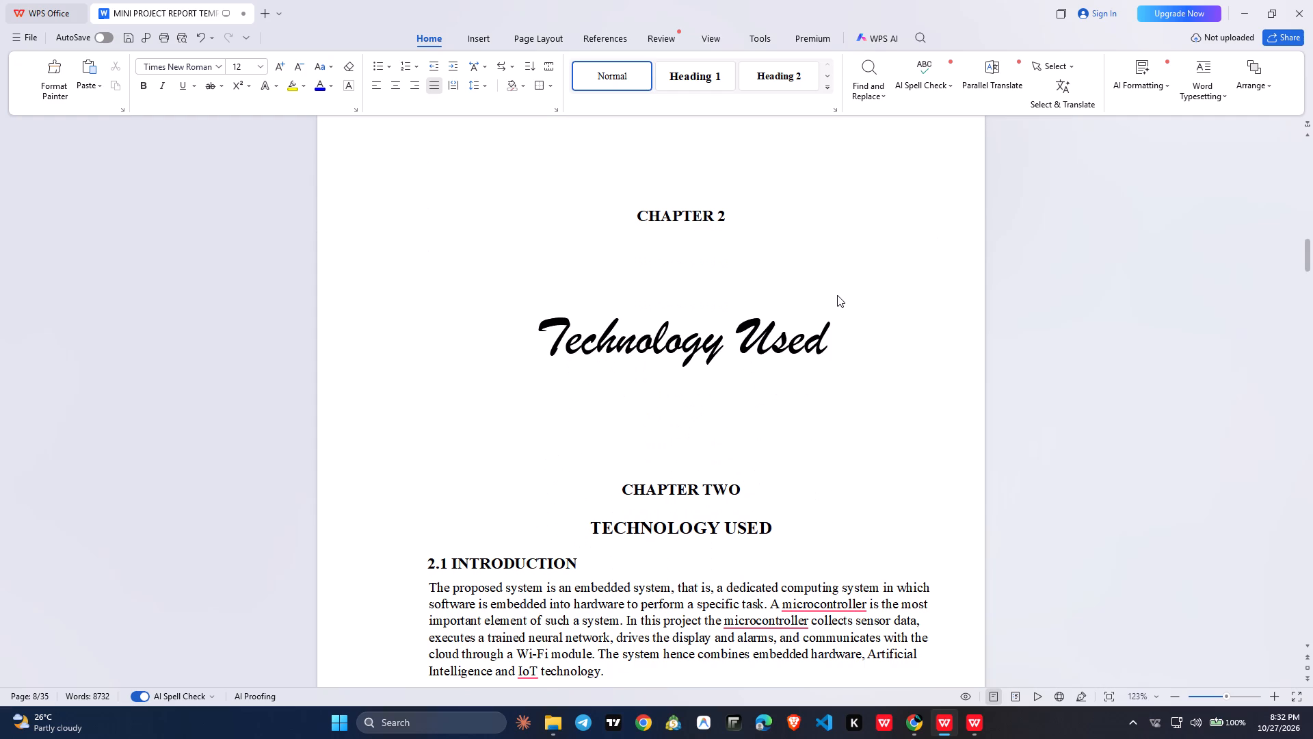
pyautogui.moveTo(748, 469); pyautogui.dragTo(566, 182)
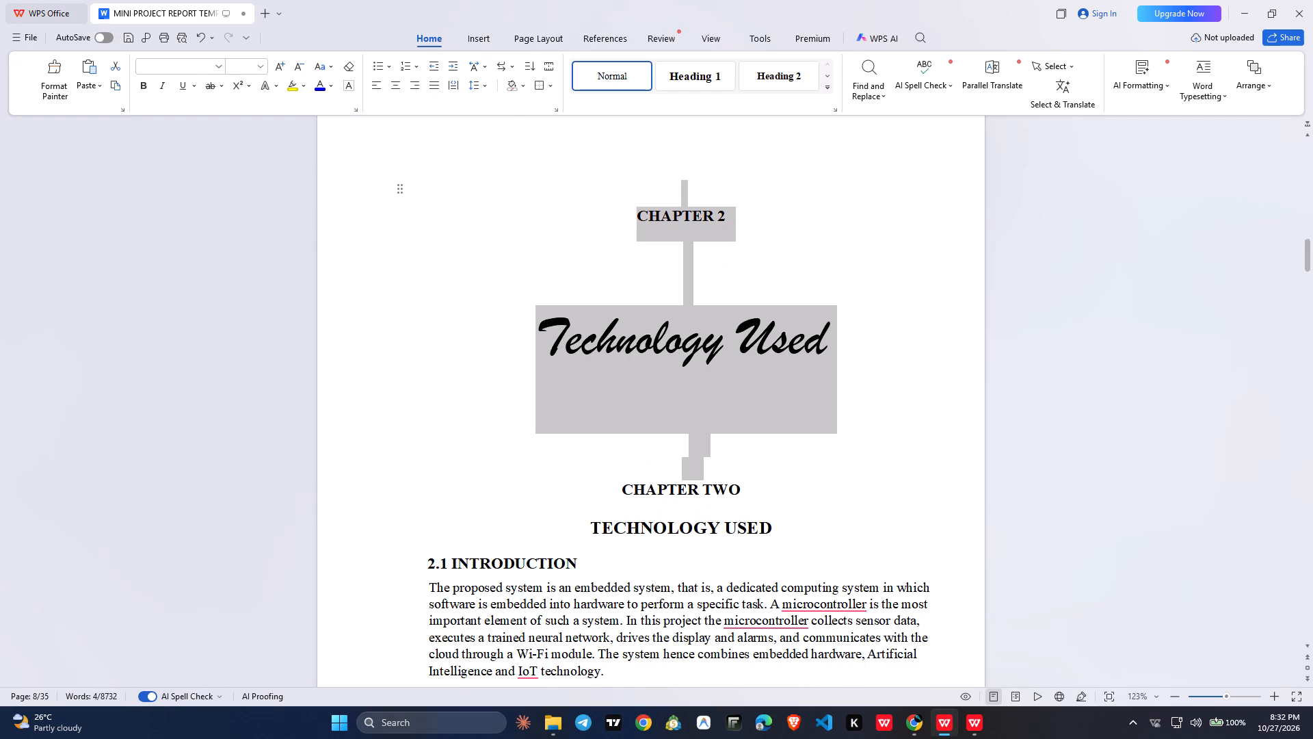
pyautogui.moveTo(566, 182); pyautogui.dragTo(566, 184)
pyautogui.click(706, 153)
pyautogui.click(705, 200)
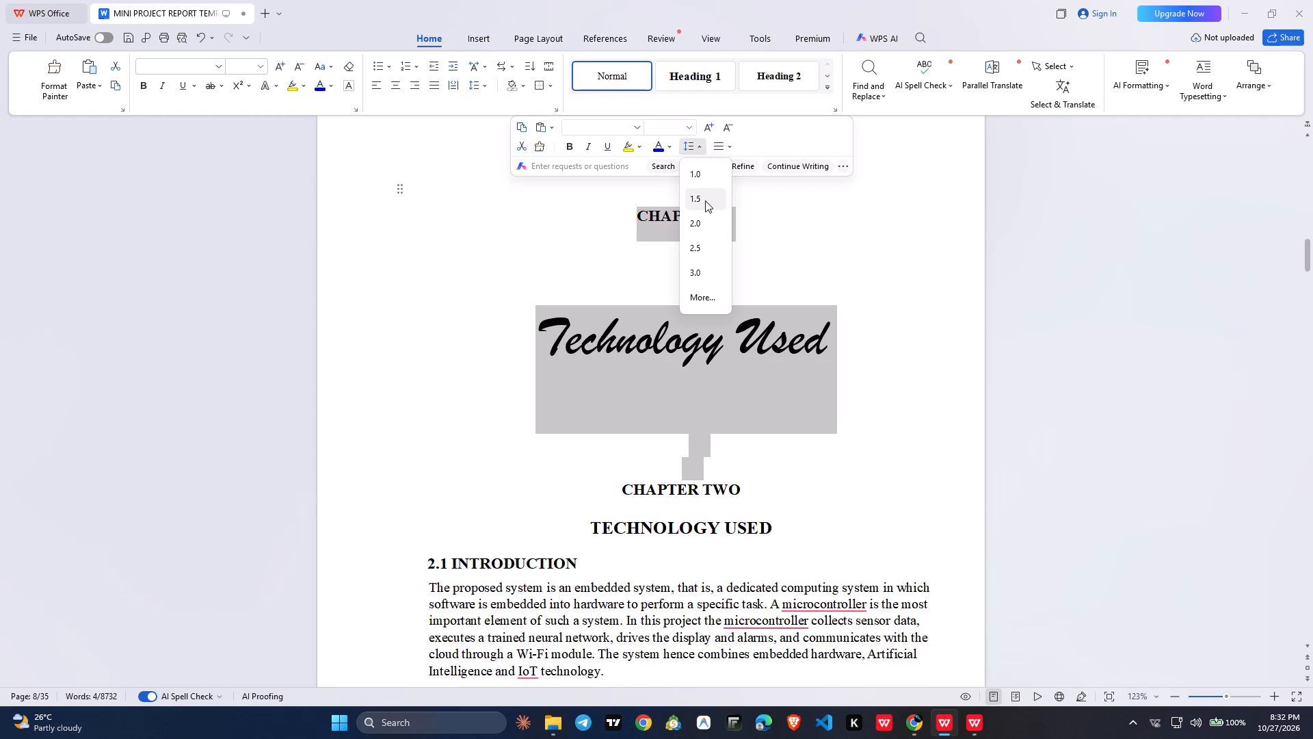
pyautogui.click(743, 359)
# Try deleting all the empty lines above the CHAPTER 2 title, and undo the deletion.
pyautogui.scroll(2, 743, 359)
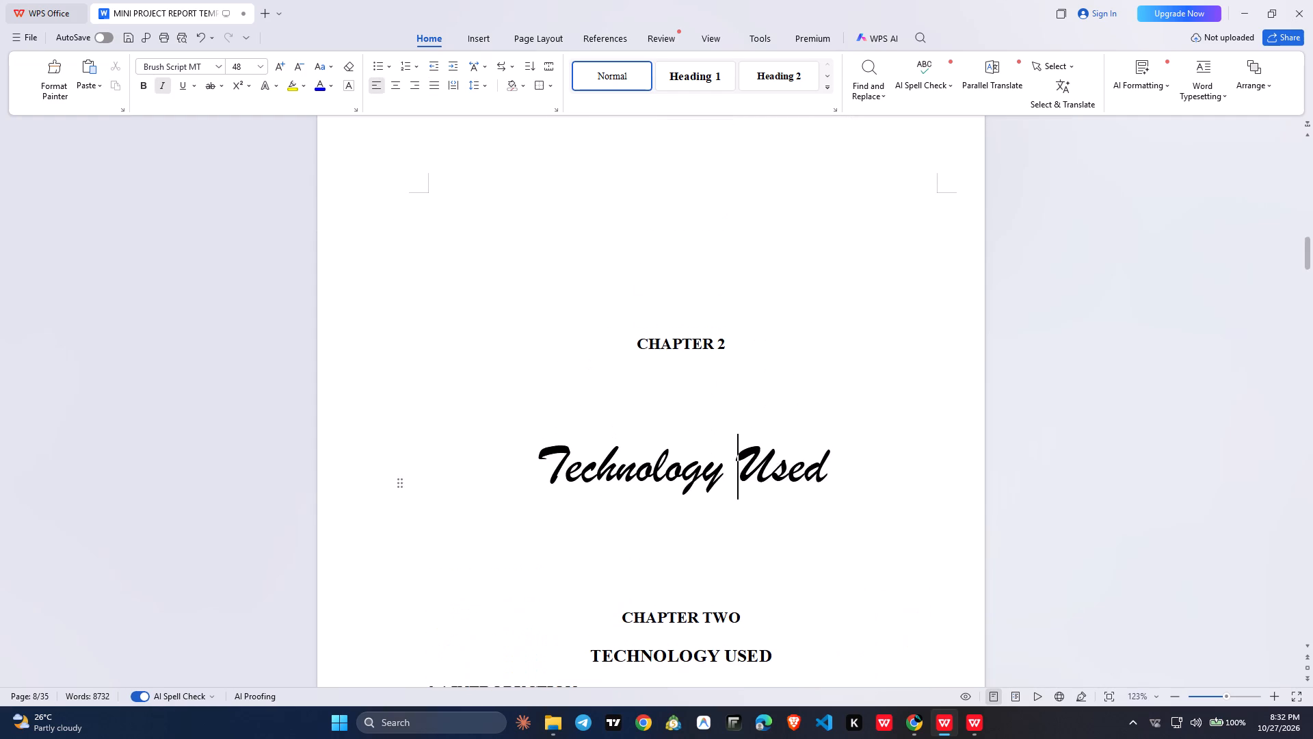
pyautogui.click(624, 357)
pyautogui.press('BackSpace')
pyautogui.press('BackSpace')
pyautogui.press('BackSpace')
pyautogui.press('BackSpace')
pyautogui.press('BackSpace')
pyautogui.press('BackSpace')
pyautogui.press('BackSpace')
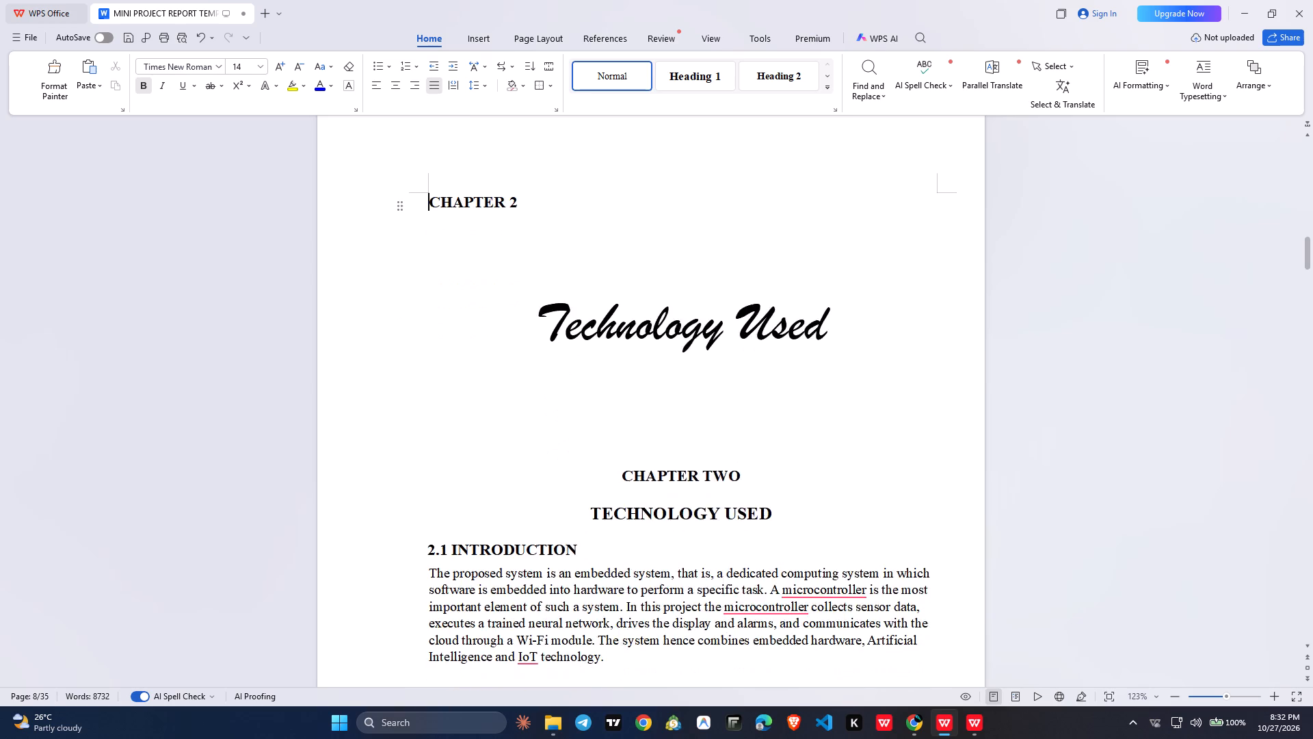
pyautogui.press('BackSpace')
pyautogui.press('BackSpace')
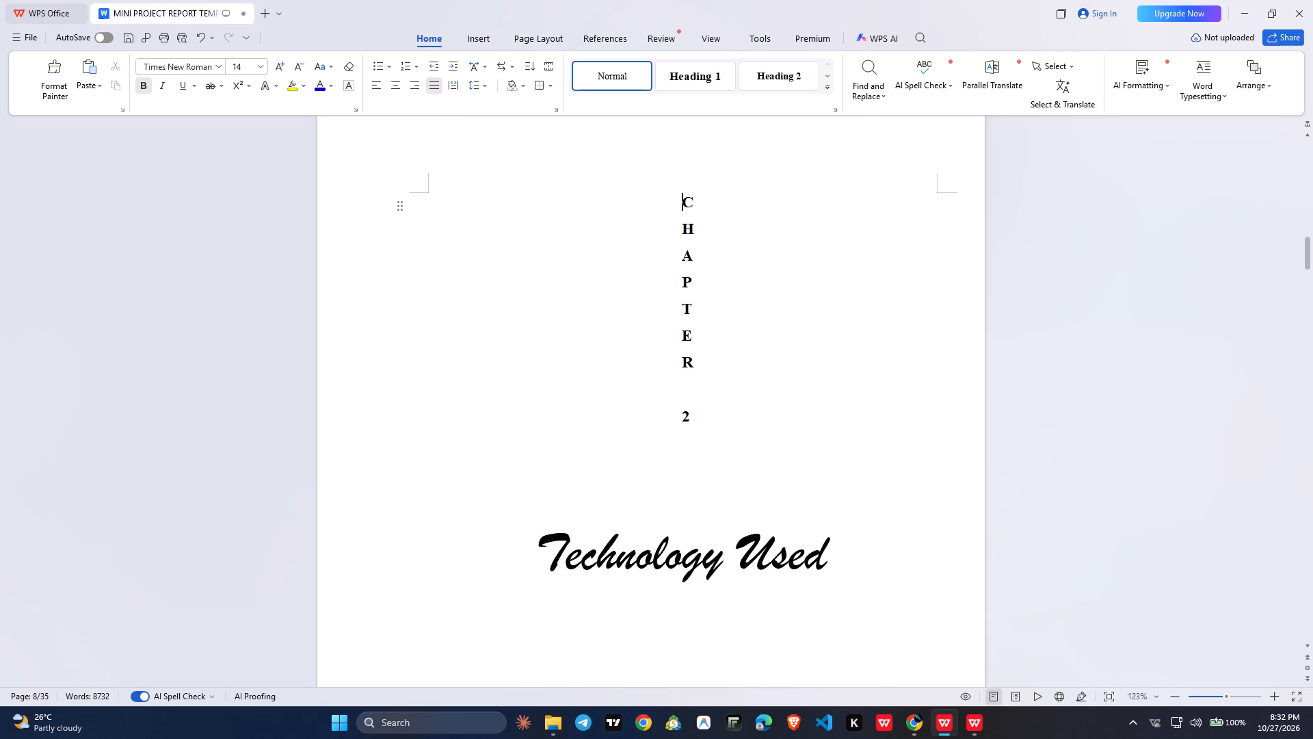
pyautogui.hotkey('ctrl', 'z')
# Delete surplus empty lines above the CHAPTER 2 title to bring it near the top of its page.
pyautogui.moveTo(555, 365); pyautogui.dragTo(432, 333)
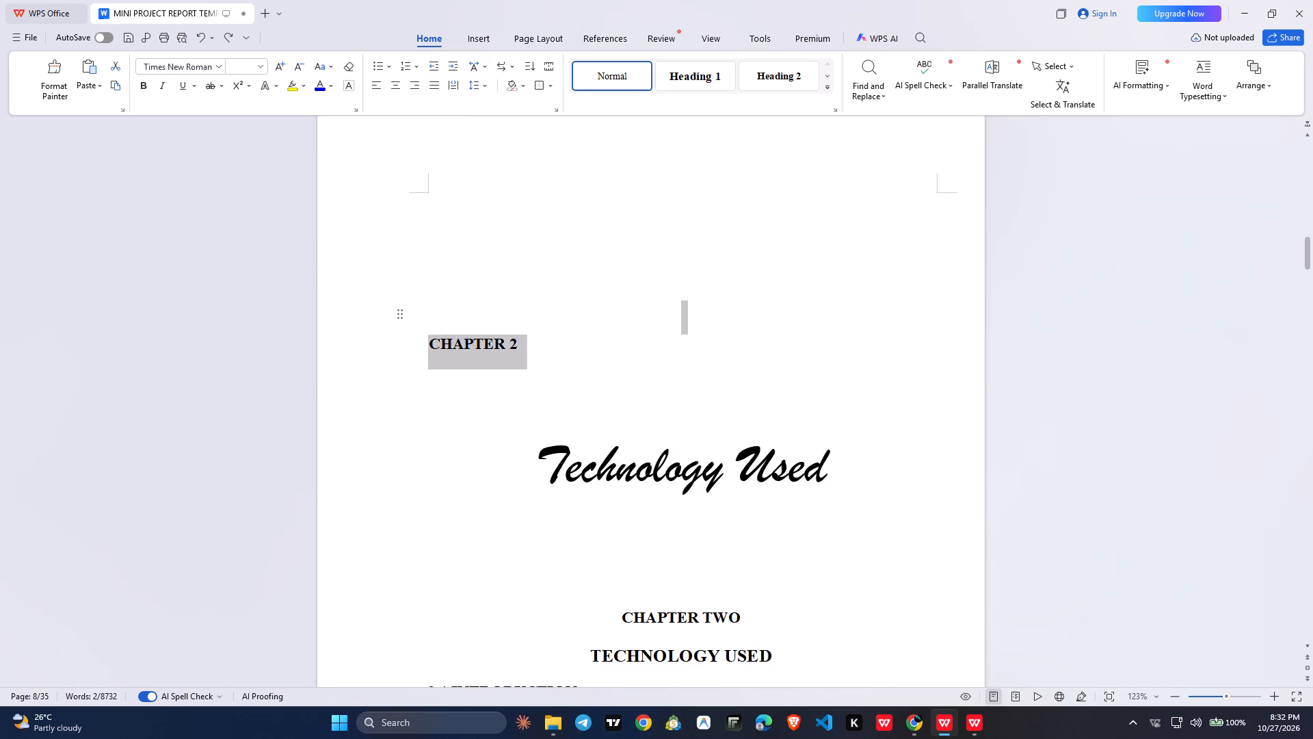
pyautogui.moveTo(432, 333); pyautogui.dragTo(425, 330)
pyautogui.click(496, 341)
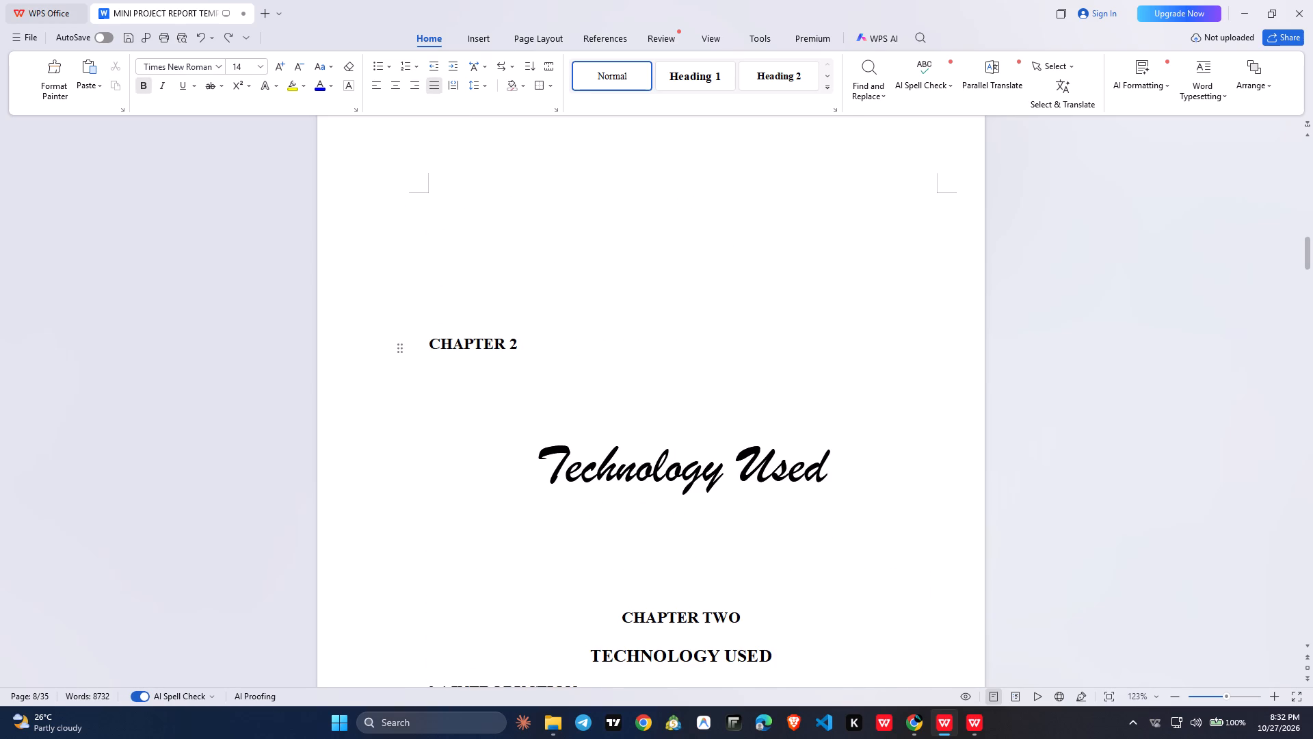
pyautogui.click(431, 341)
pyautogui.press('BackSpace')
pyautogui.press('BackSpace')
pyautogui.press('BackSpace')
pyautogui.scroll(1, 431, 341)
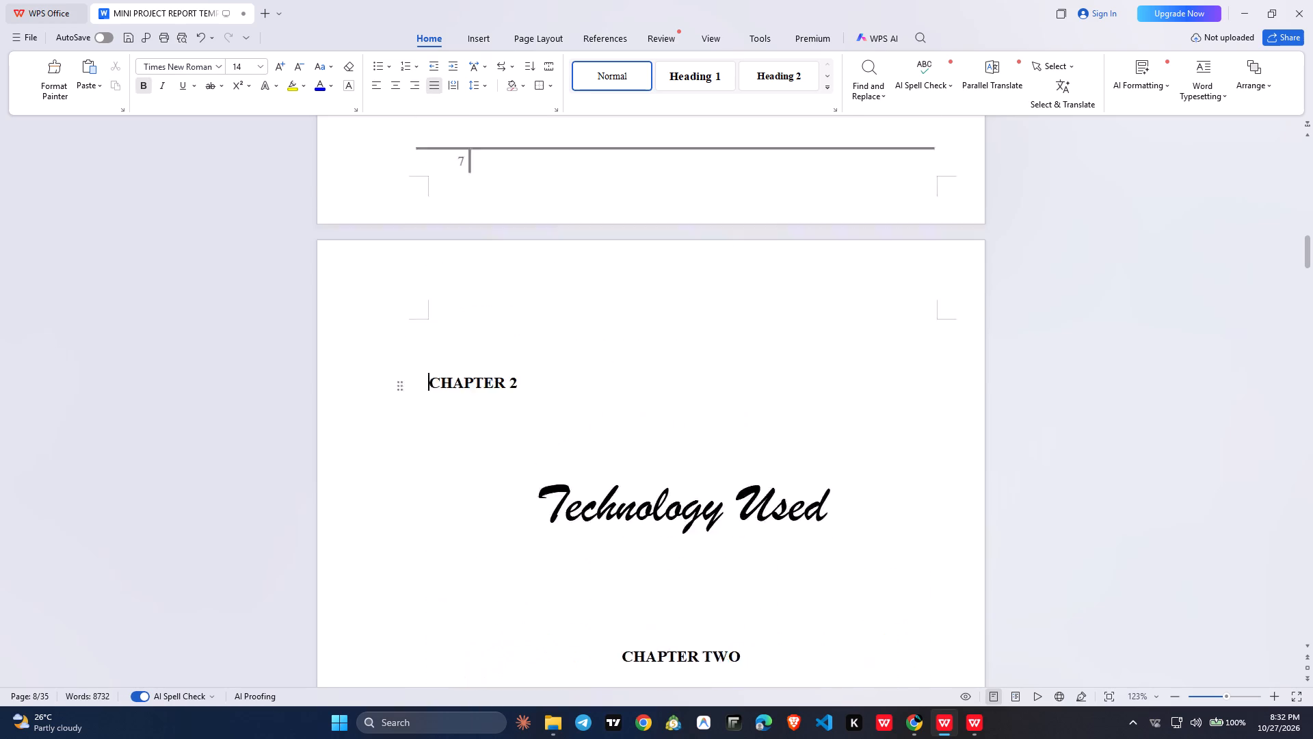
pyautogui.scroll(2, 431, 341)
pyautogui.press('BackSpace')
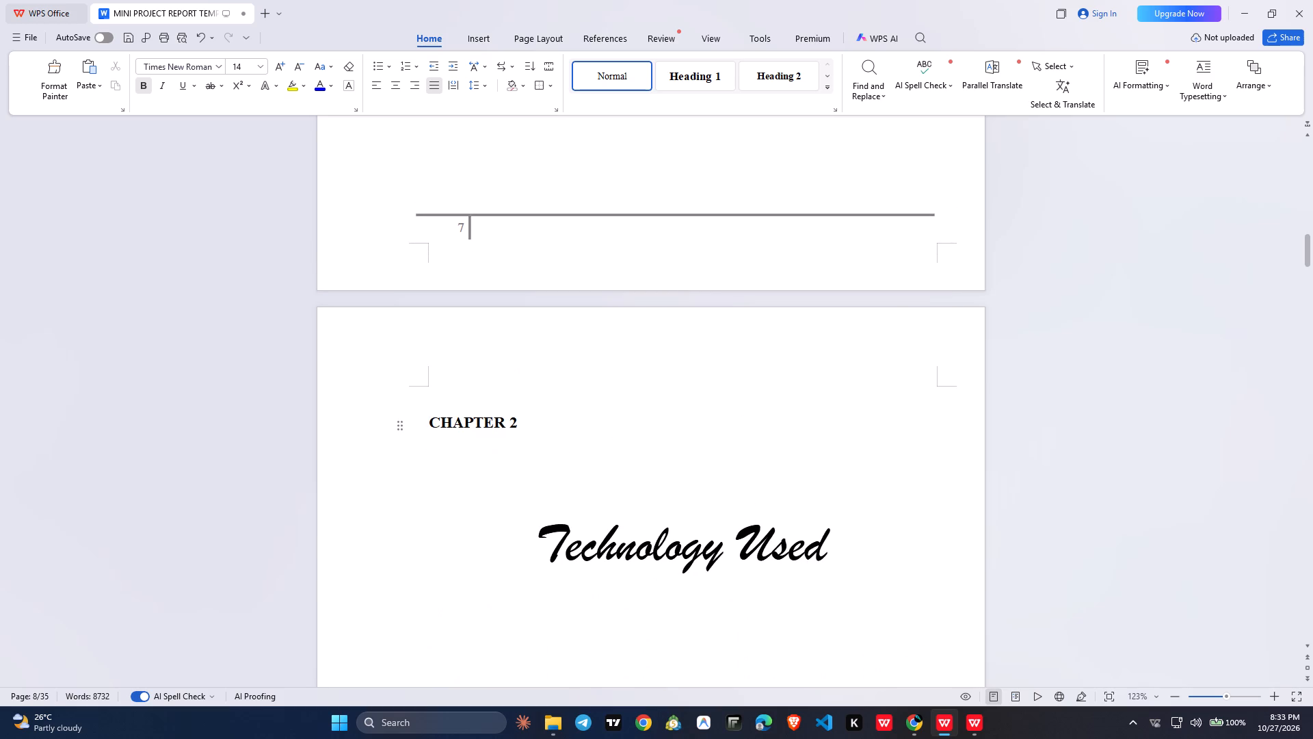
# Centre the CHAPTER 2 title on the page.
pyautogui.moveTo(578, 435); pyautogui.dragTo(432, 416)
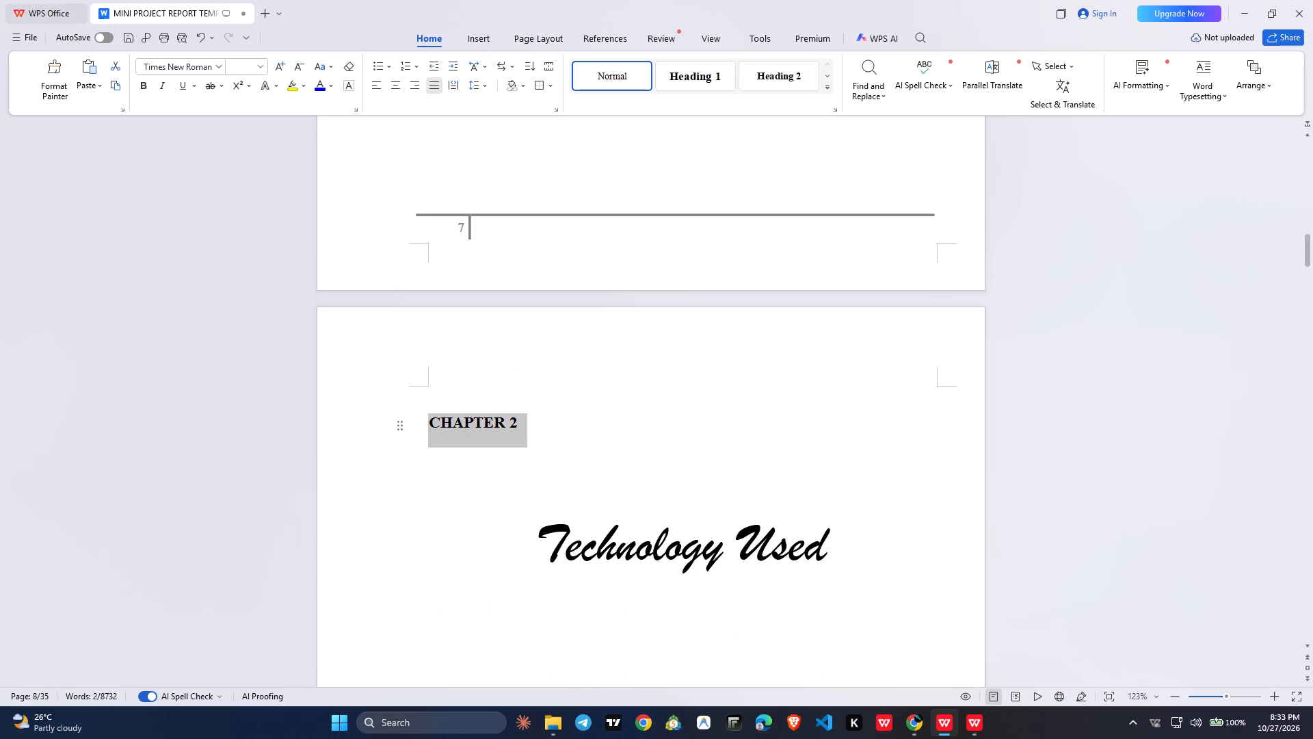
pyautogui.moveTo(432, 416); pyautogui.dragTo(425, 415)
pyautogui.click(437, 383)
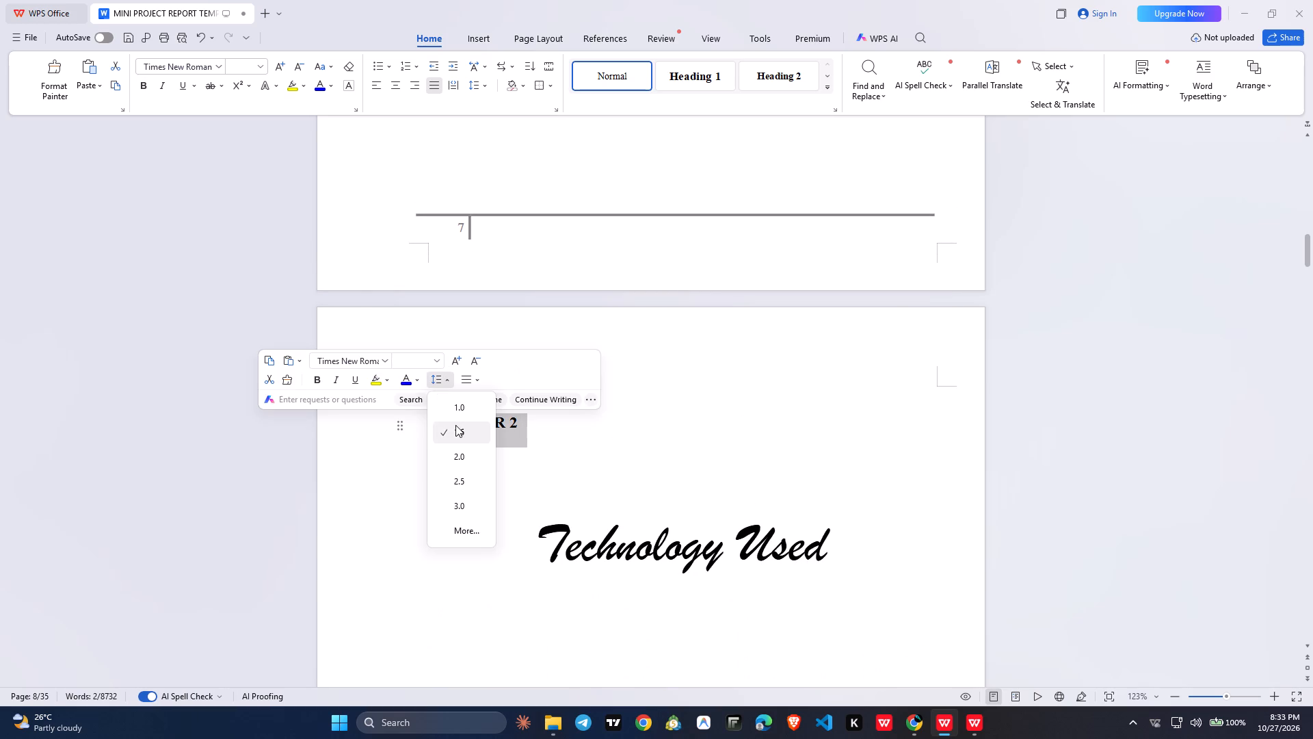
pyautogui.moveTo(451, 369); pyautogui.dragTo(466, 380)
pyautogui.click(466, 380)
pyautogui.click(492, 423)
pyautogui.click(734, 534)
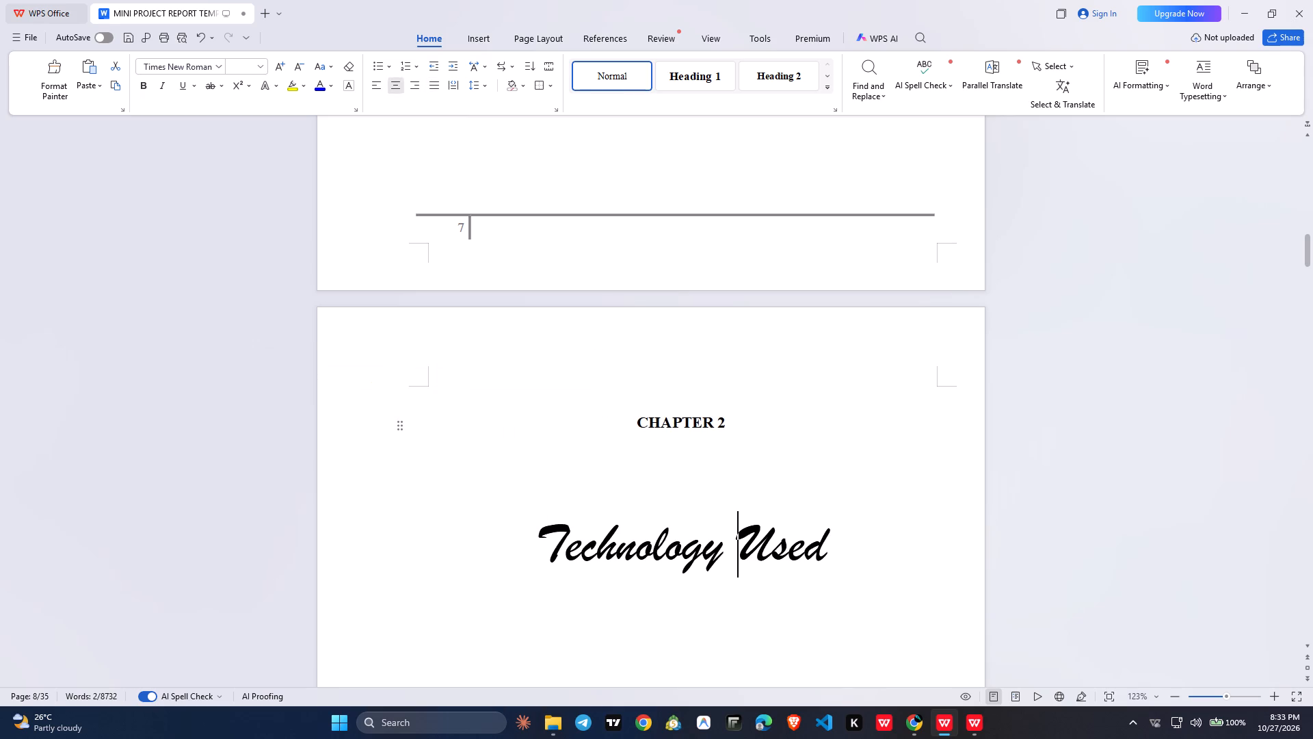
# Delete the CHAPTER TWO line and the spacing above the TECHNOLOGY USED heading, undoing the last deletion.
pyautogui.scroll(-4, 810, 658)
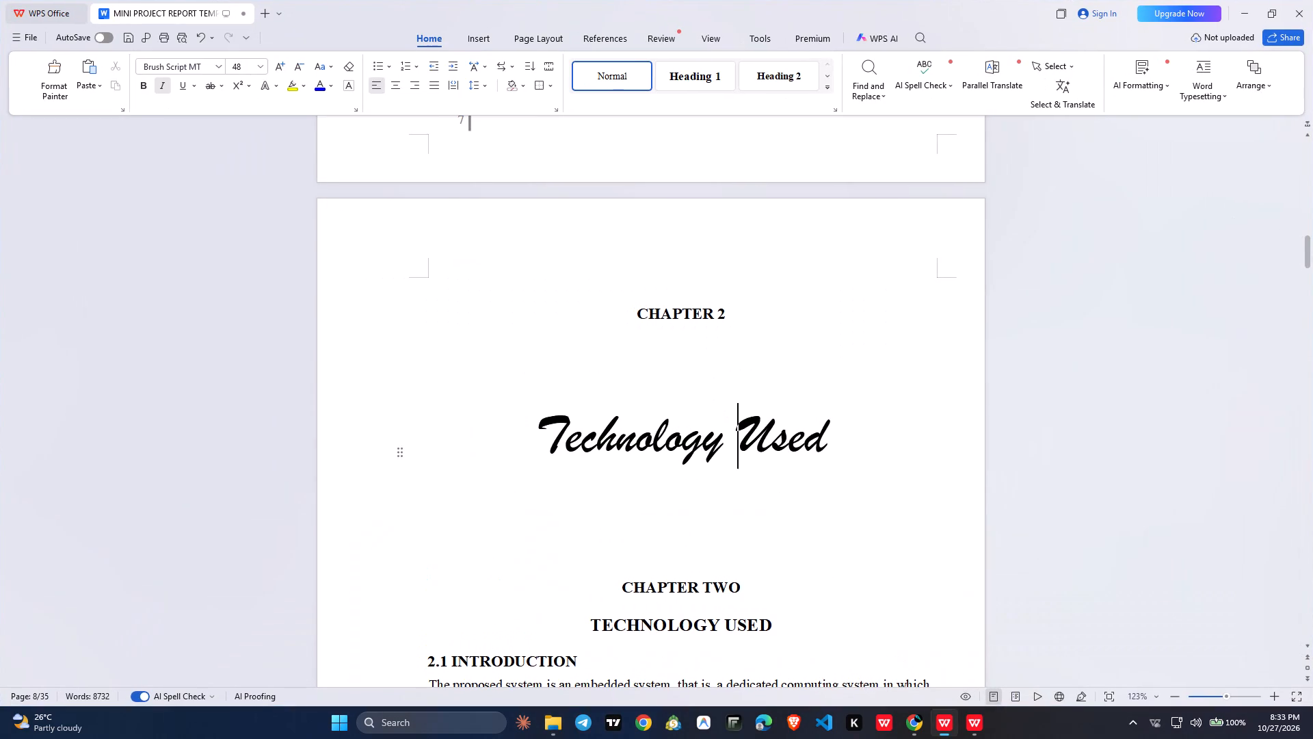
pyautogui.doubleClick(782, 583)
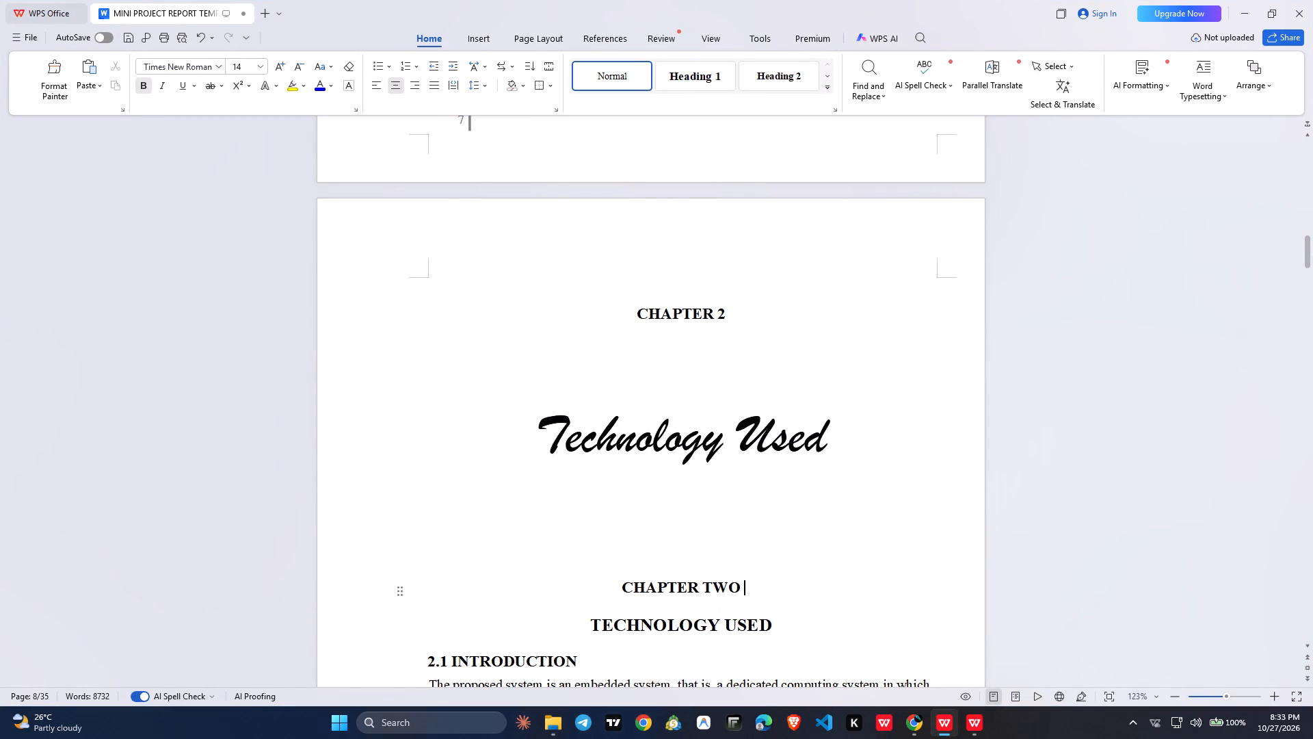
pyautogui.moveTo(750, 580); pyautogui.dragTo(604, 574)
pyautogui.press('BackSpace')
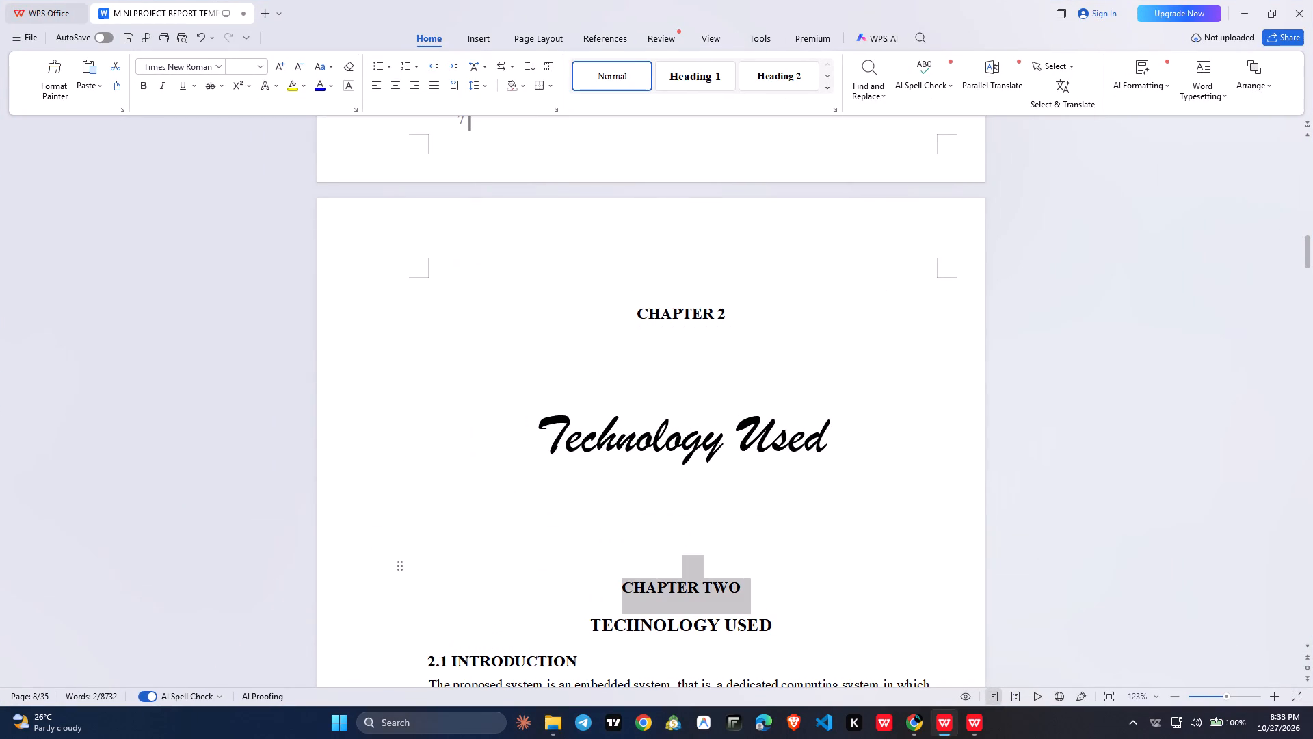
pyautogui.press('BackSpace')
pyautogui.press('BackSpace')
pyautogui.press('BackSpace')
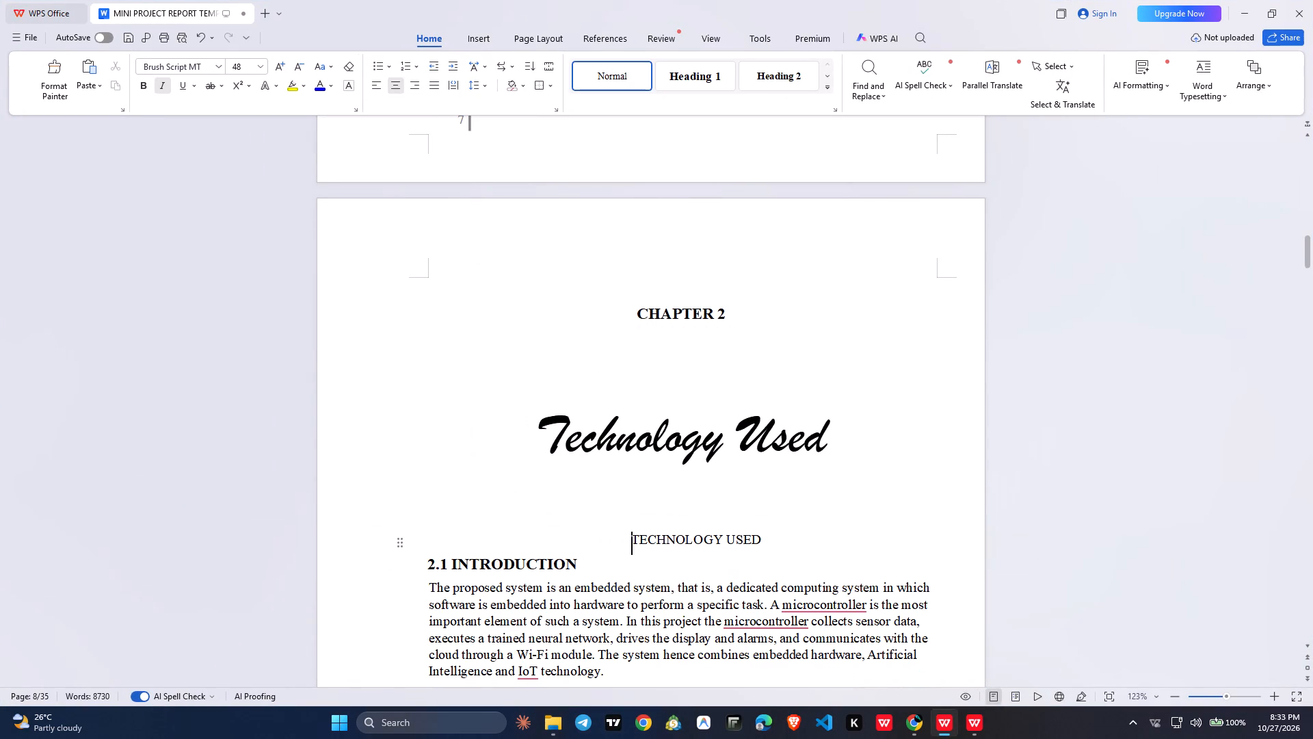
pyautogui.hotkey('ctrl', 'z')
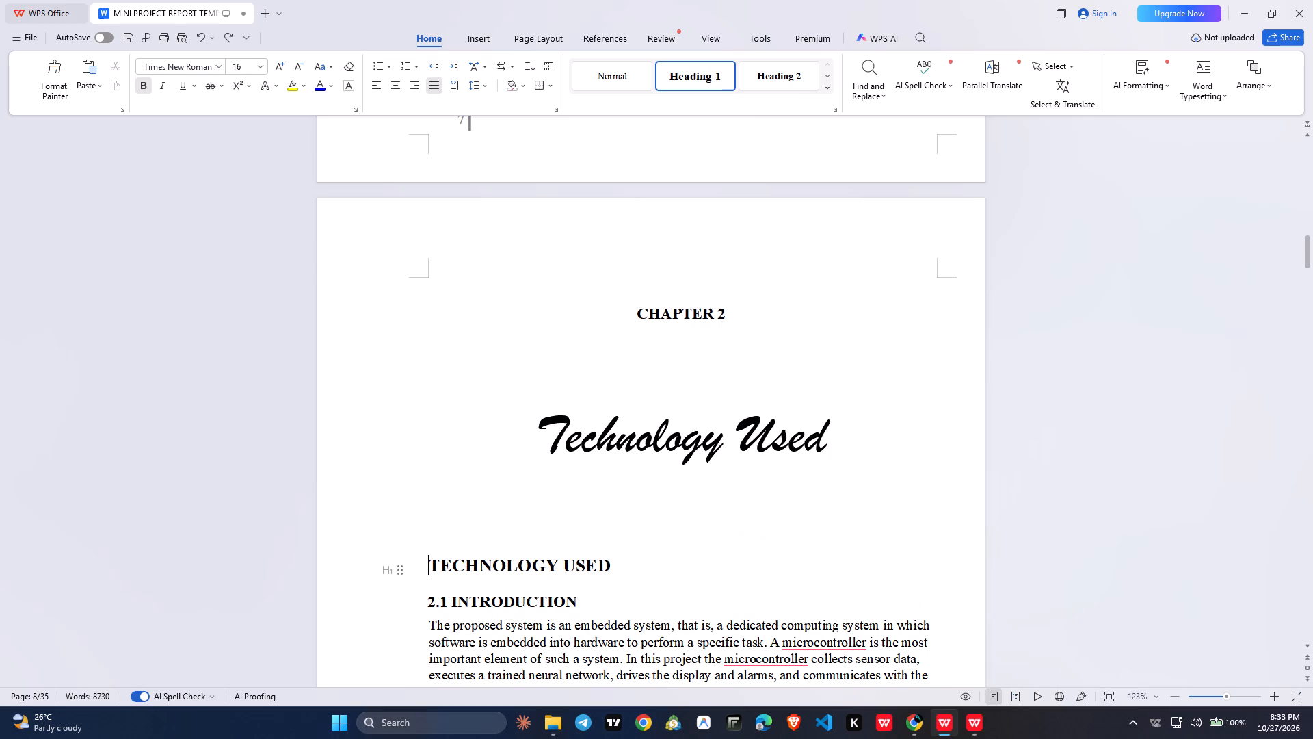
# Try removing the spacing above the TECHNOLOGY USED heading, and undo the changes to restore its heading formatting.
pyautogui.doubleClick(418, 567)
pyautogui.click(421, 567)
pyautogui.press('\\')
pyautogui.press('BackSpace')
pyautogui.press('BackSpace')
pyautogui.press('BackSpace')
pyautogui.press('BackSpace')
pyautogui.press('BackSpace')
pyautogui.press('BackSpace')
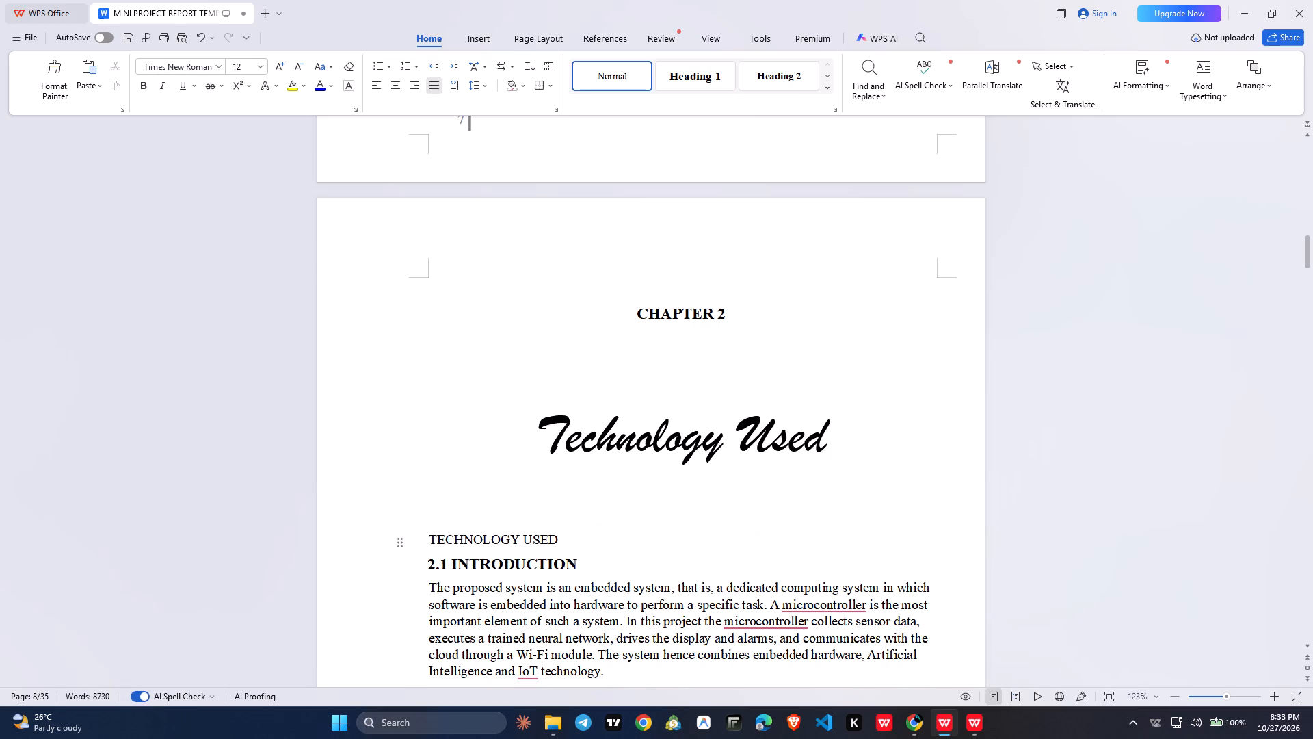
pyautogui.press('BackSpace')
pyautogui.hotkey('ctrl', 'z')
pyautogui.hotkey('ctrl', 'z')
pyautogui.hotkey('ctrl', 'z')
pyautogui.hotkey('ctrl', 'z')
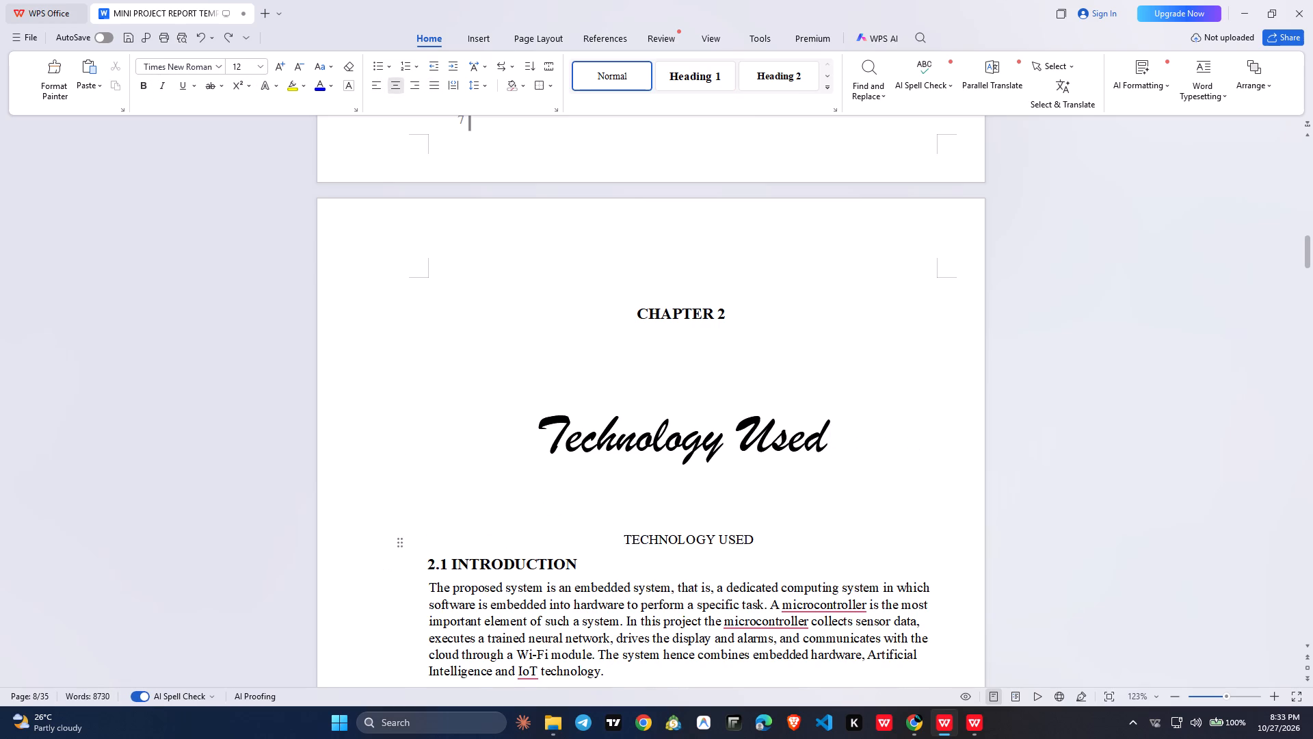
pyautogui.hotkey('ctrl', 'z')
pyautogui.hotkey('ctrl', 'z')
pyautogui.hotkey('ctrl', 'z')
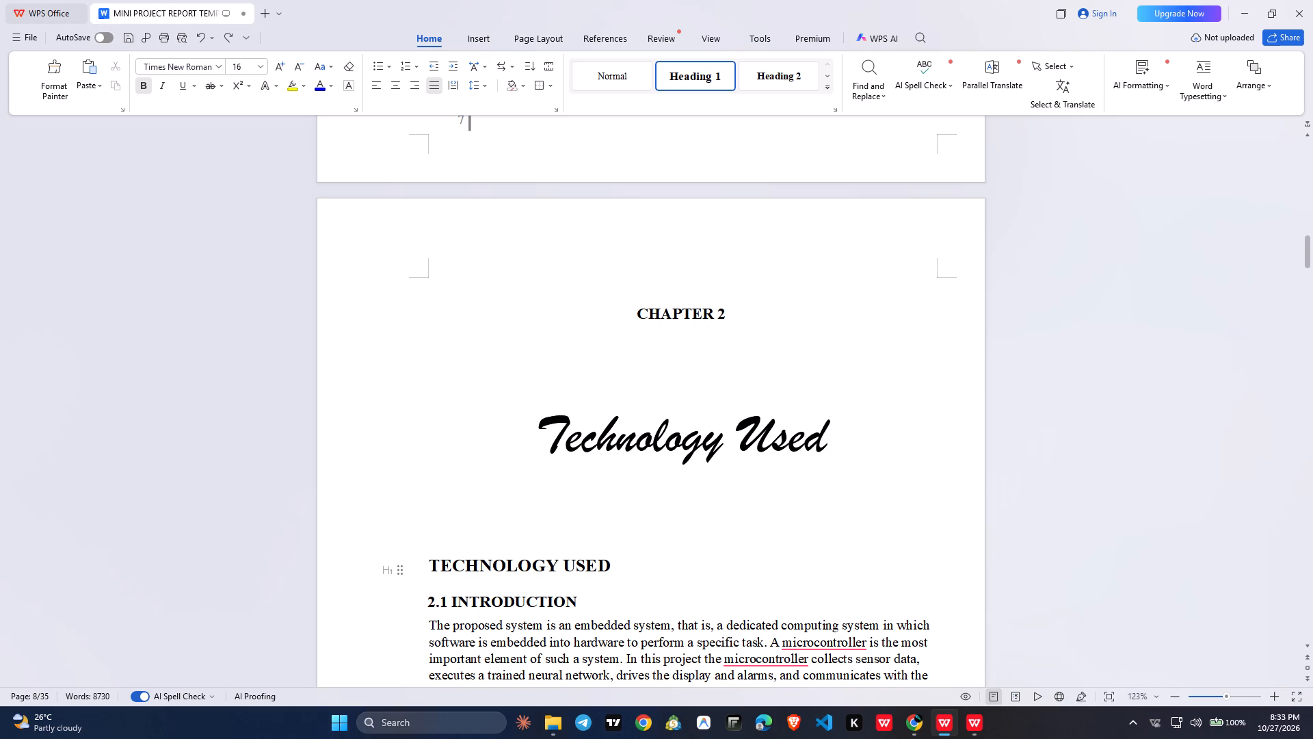
# Centre the TECHNOLOGY USED heading on the page.
pyautogui.click(436, 559)
pyautogui.moveTo(630, 561); pyautogui.dragTo(442, 543)
pyautogui.click(723, 497)
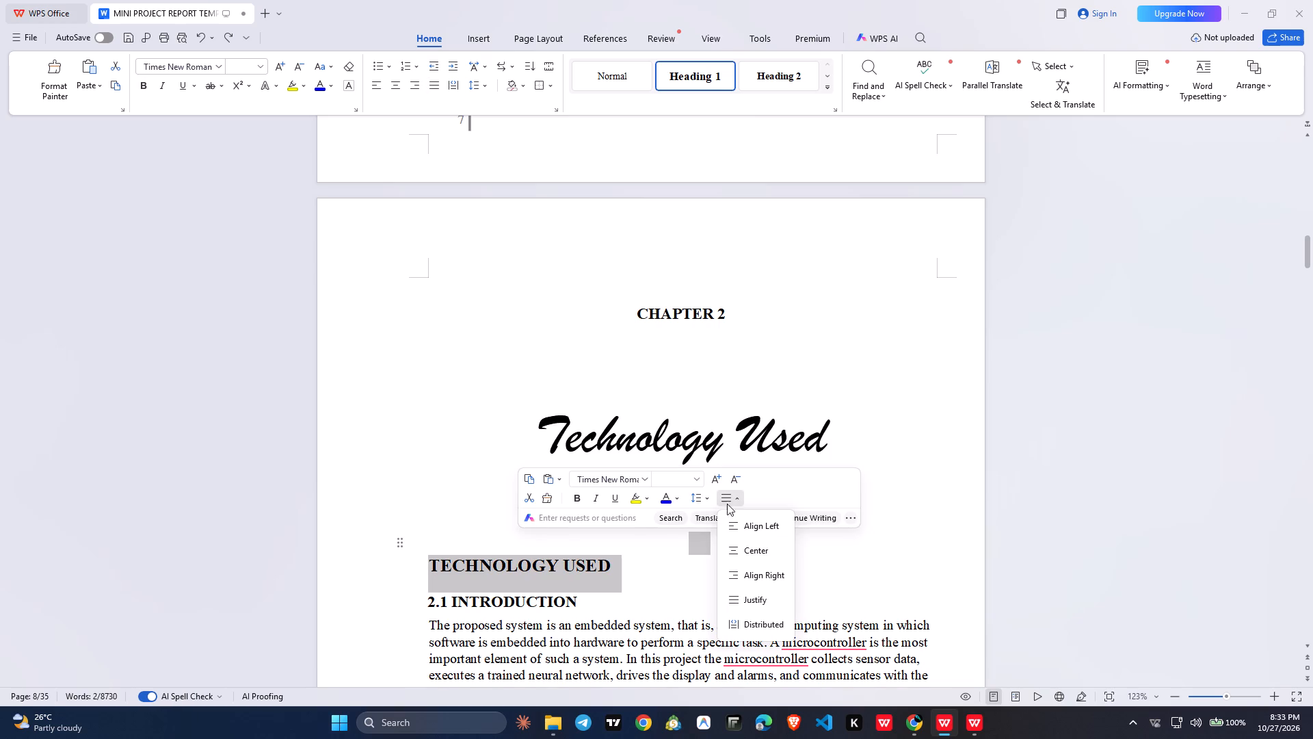
pyautogui.click(762, 554)
# Set the line spacing to 1.5 for the title block from CHAPTER 2 through the TECHNOLOGY USED heading.
pyautogui.click(792, 585)
pyautogui.moveTo(792, 585); pyautogui.dragTo(633, 308)
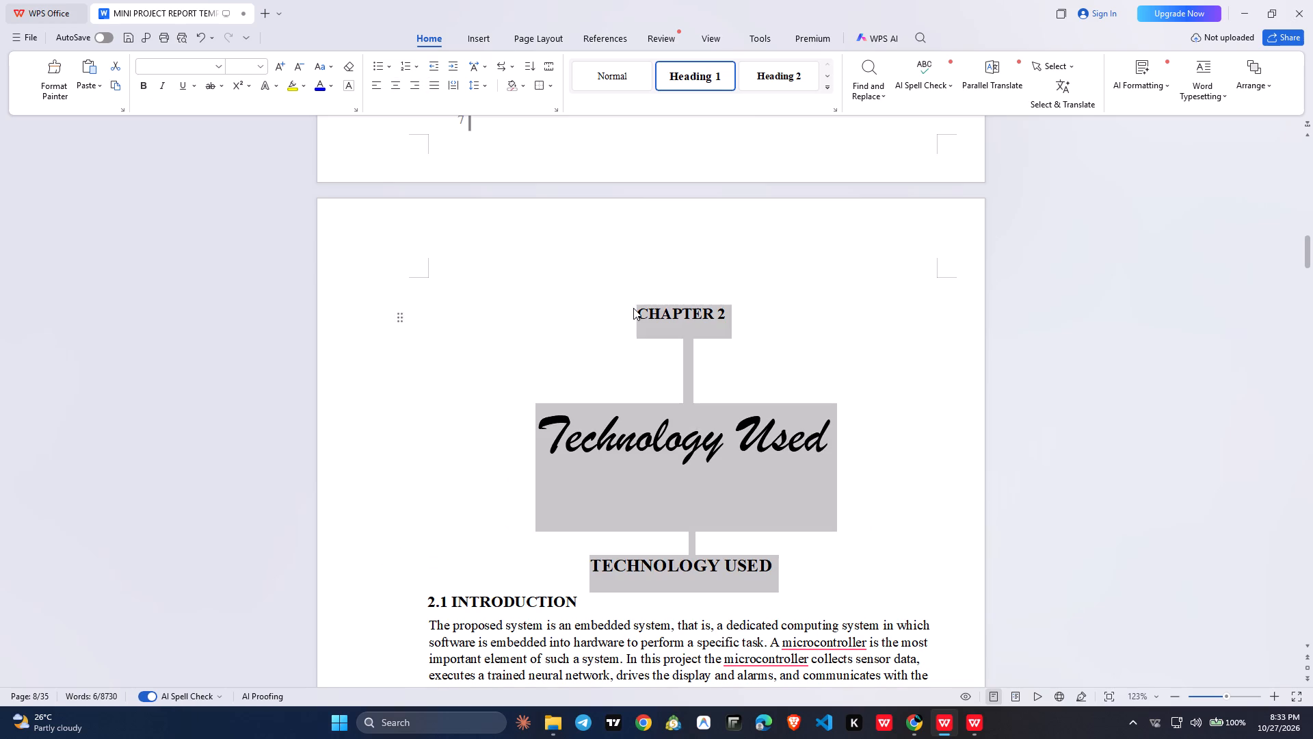
pyautogui.moveTo(633, 308); pyautogui.dragTo(628, 247)
pyautogui.click(693, 247)
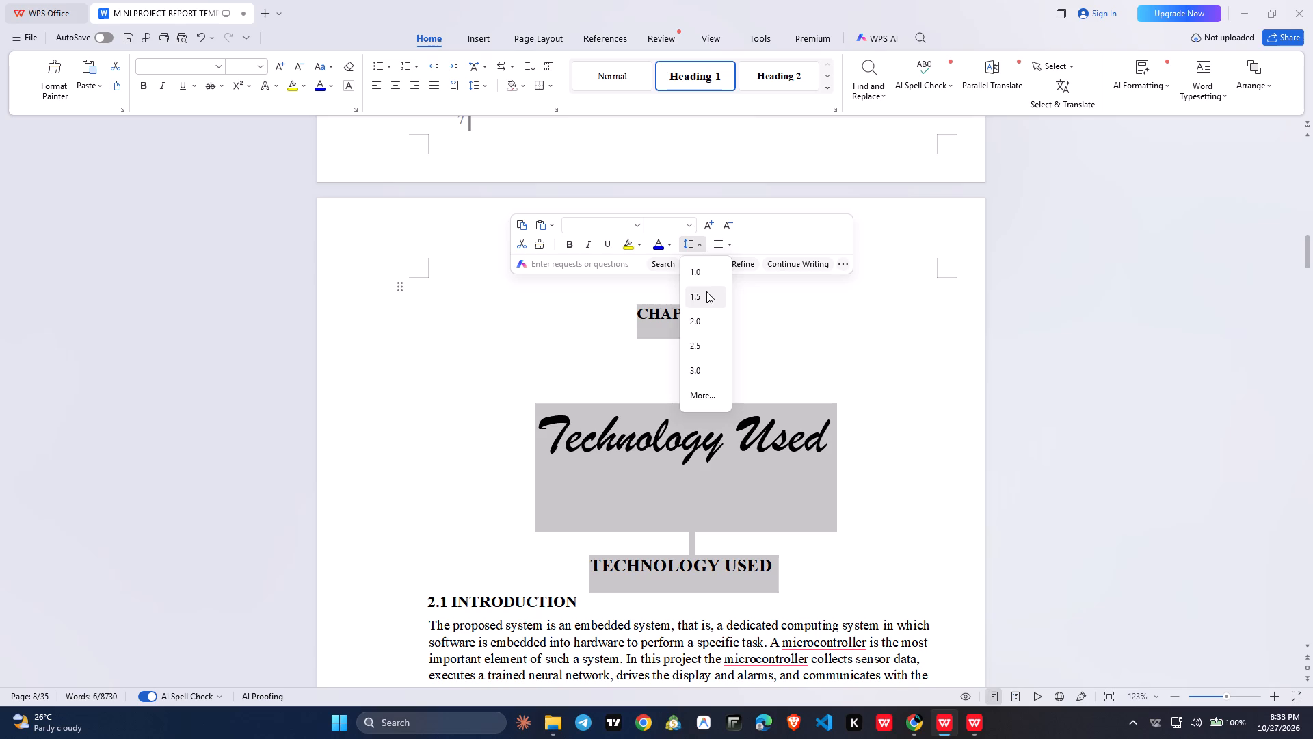
pyautogui.click(706, 291)
pyautogui.click(783, 443)
# Set the line spacing to 1.5 from the TECHNOLOGY USED heading through the sentence under 2.2 BLOCK DIAGRAM.
pyautogui.scroll(-3, 783, 443)
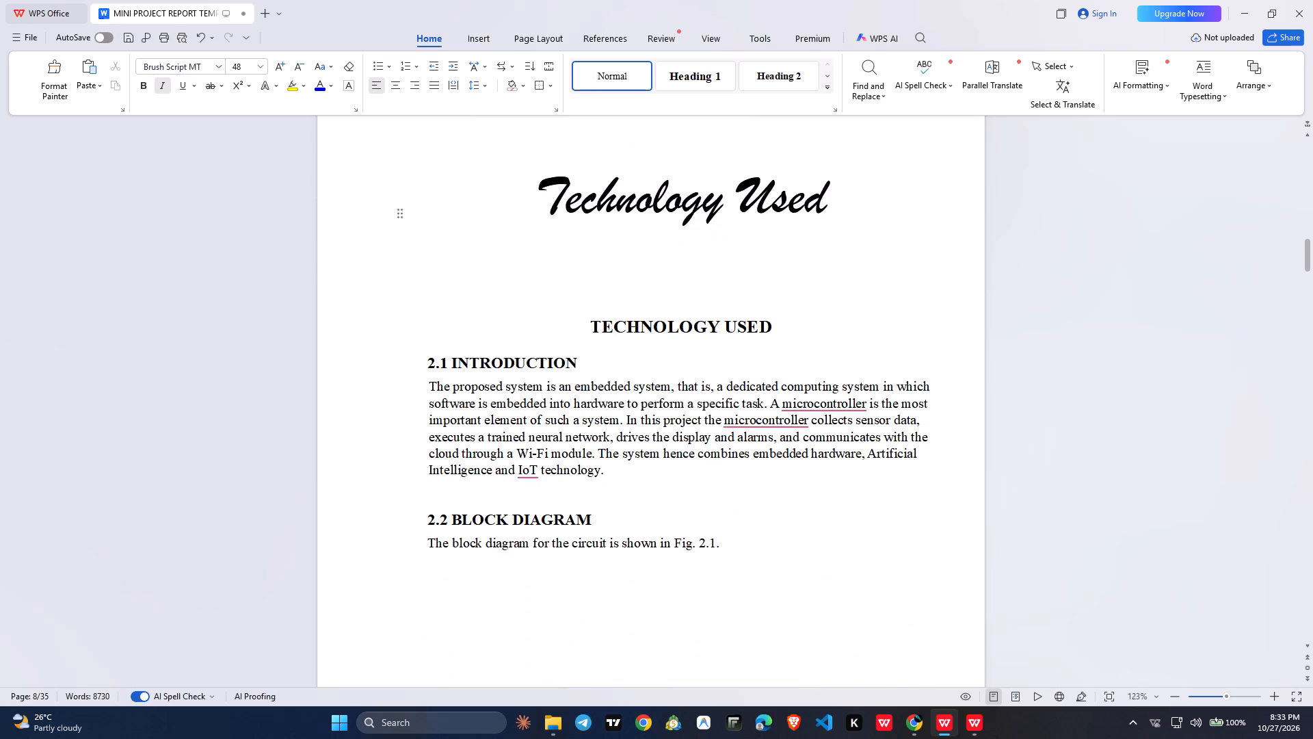
pyautogui.moveTo(750, 549); pyautogui.dragTo(442, 327)
pyautogui.click(600, 286)
pyautogui.click(607, 334)
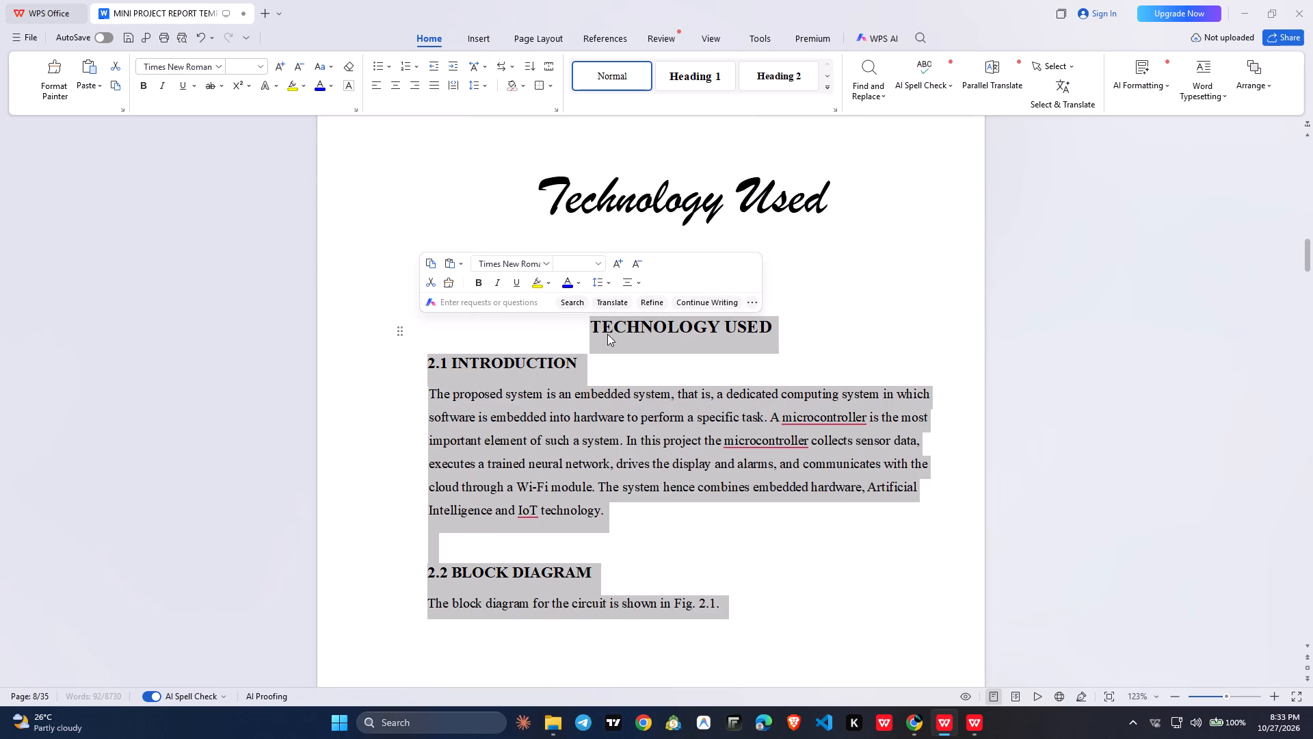
pyautogui.click(667, 506)
# Examine the layout of section 2.2 BLOCK DIAGRAM and the page break before its diagram.
pyautogui.scroll(-1, 676, 572)
pyautogui.click(596, 465)
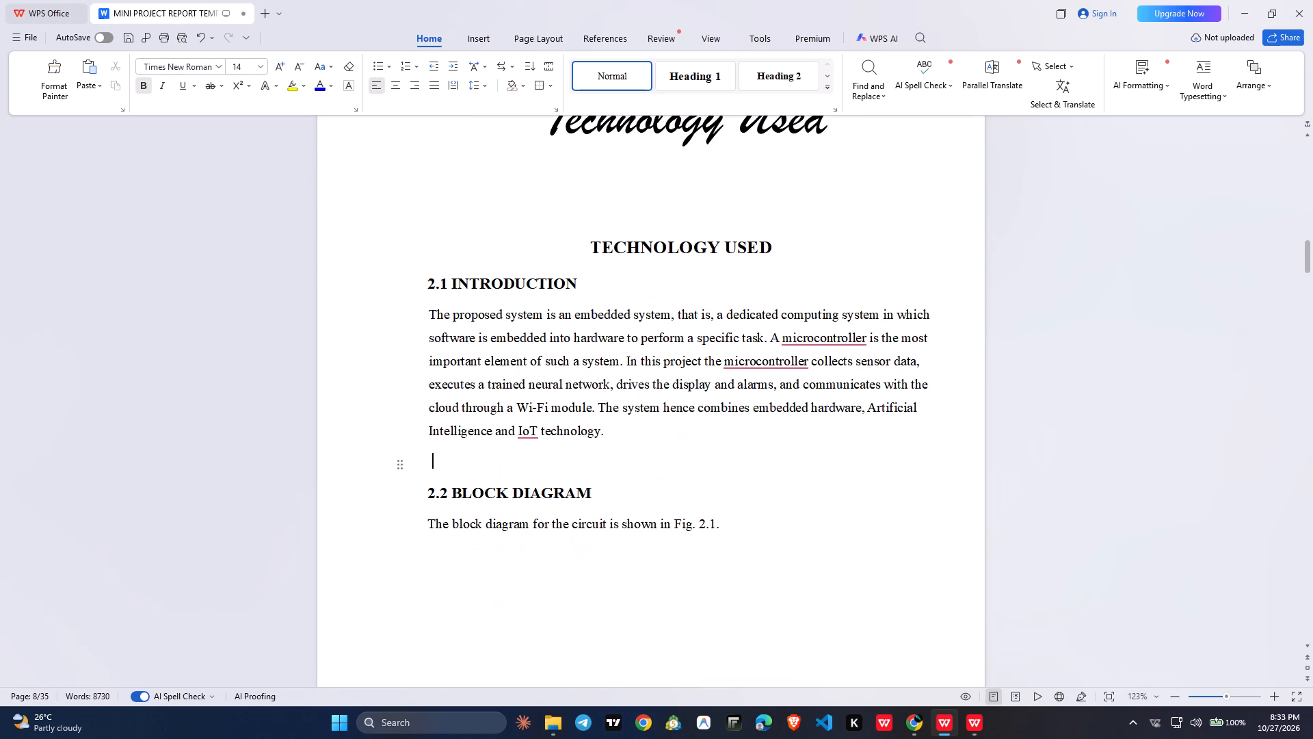
pyautogui.scroll(-2, 596, 465)
pyautogui.click(563, 374)
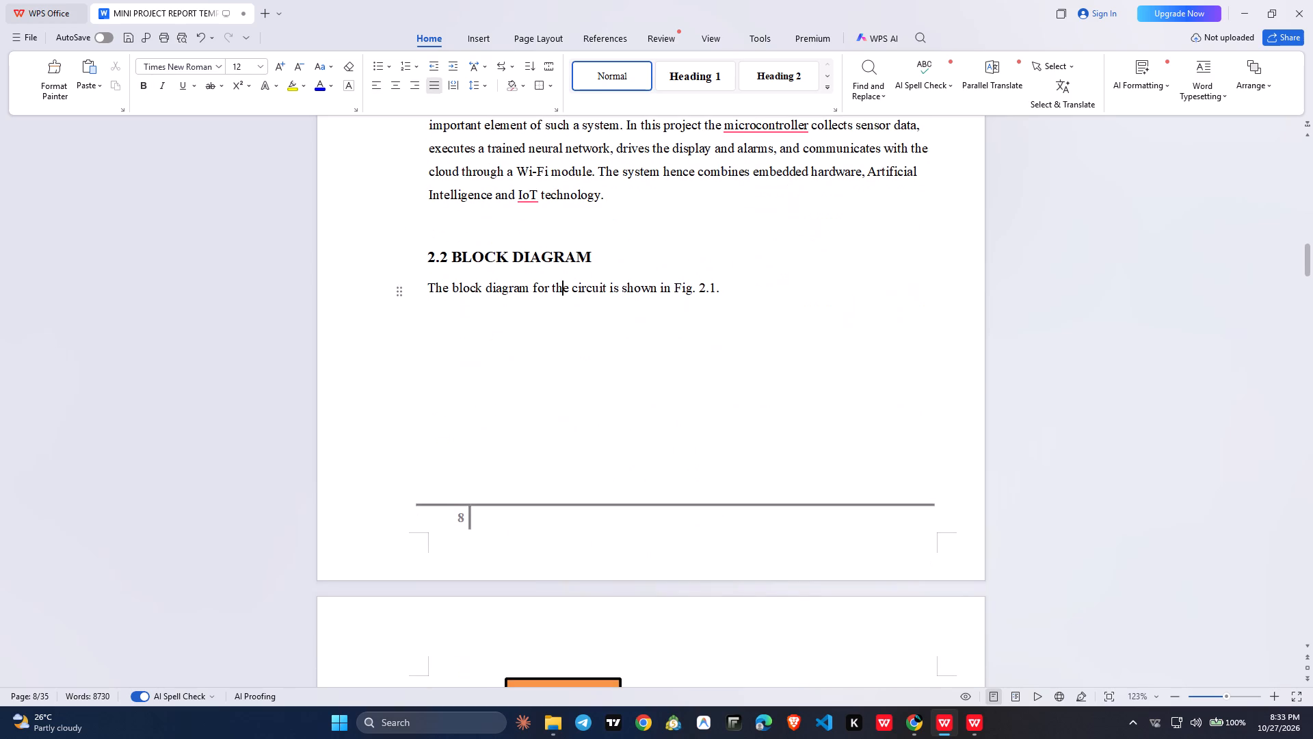
pyautogui.scroll(-3, 563, 374)
pyautogui.scroll(3, 563, 374)
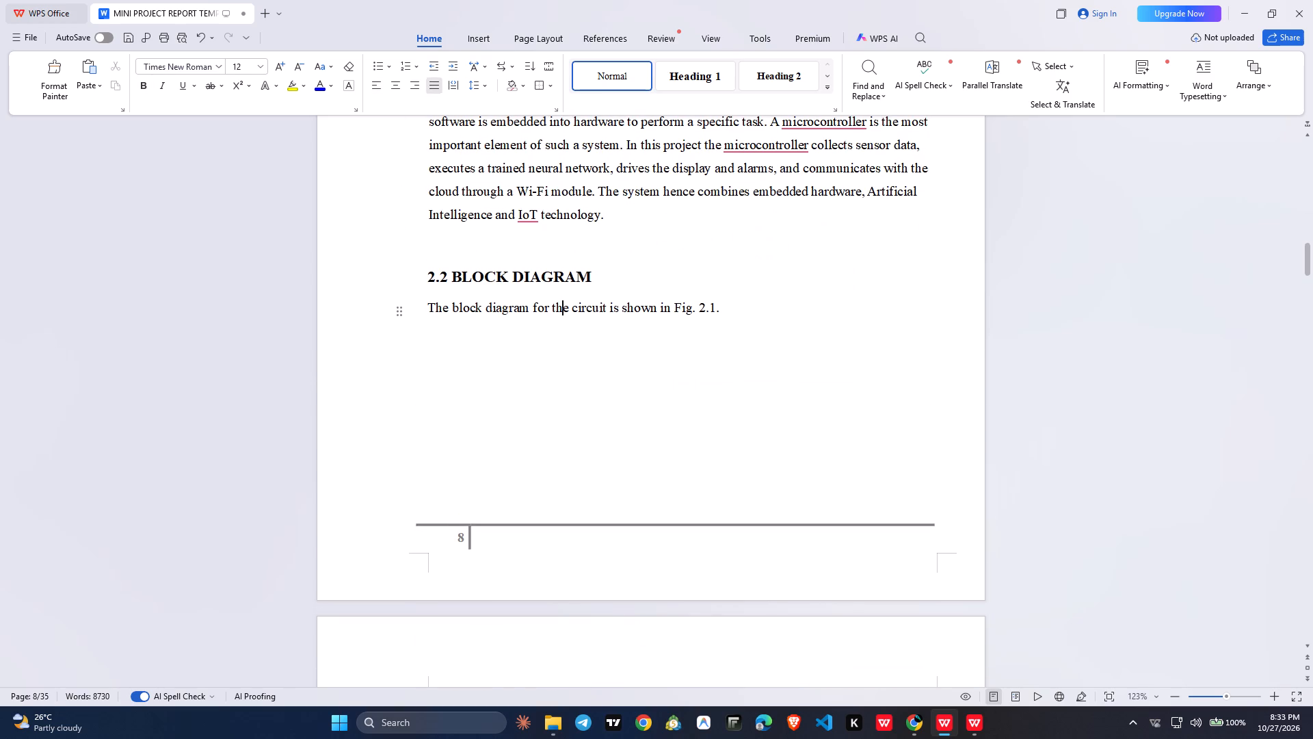
pyautogui.click(743, 312)
pyautogui.scroll(-3, 743, 312)
pyautogui.scroll(4, 743, 312)
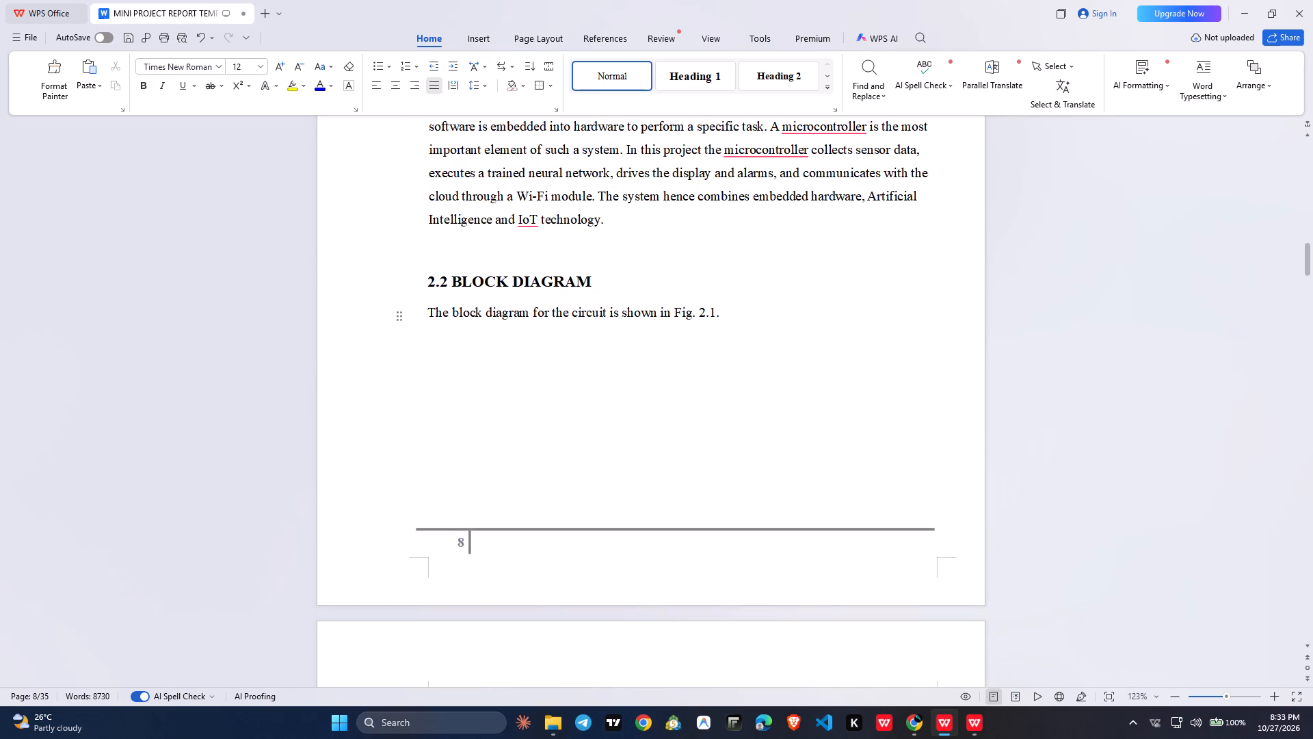
pyautogui.scroll(1, 412, 355)
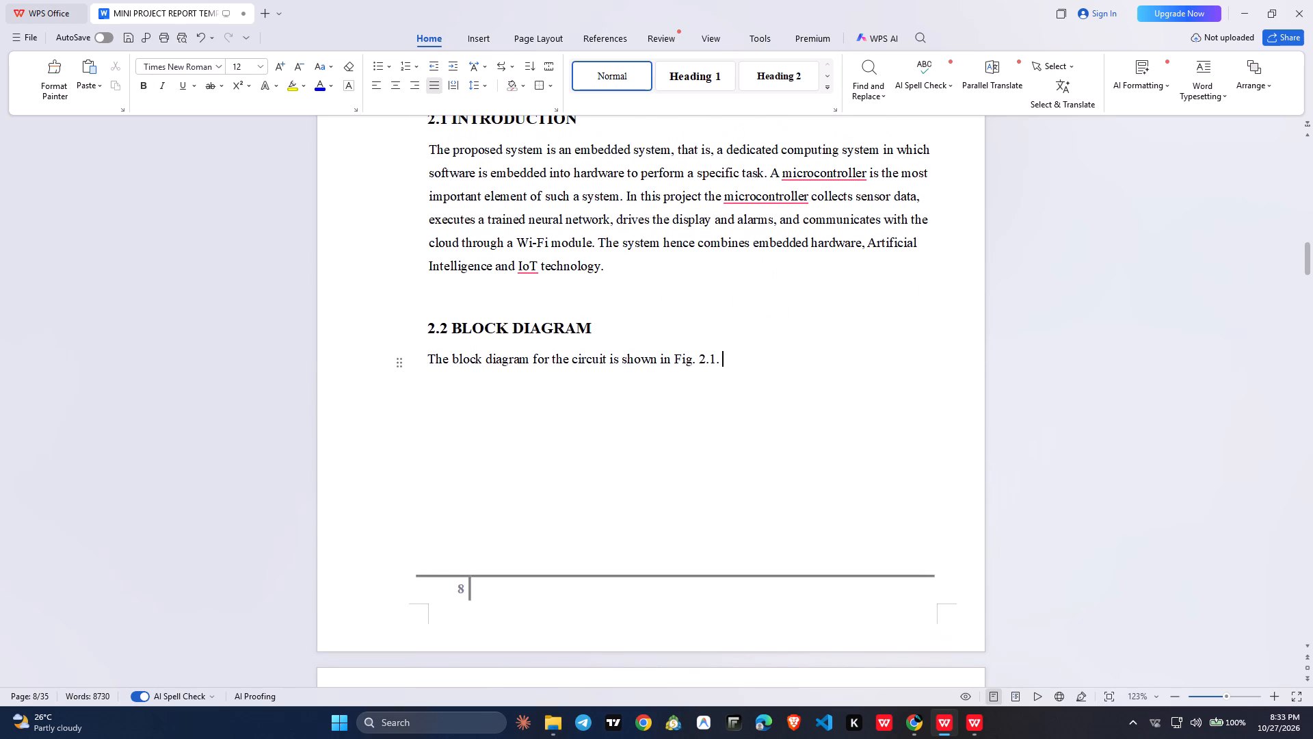
# Insert several empty lines above the 2.2 BLOCK DIAGRAM heading, adjusting their number so it sits near the bottom of page 8.
pyautogui.click(425, 332)
pyautogui.press('Return')
pyautogui.press('Return')
pyautogui.press('Return')
pyautogui.press('Return')
pyautogui.press('Return')
pyautogui.press('Return')
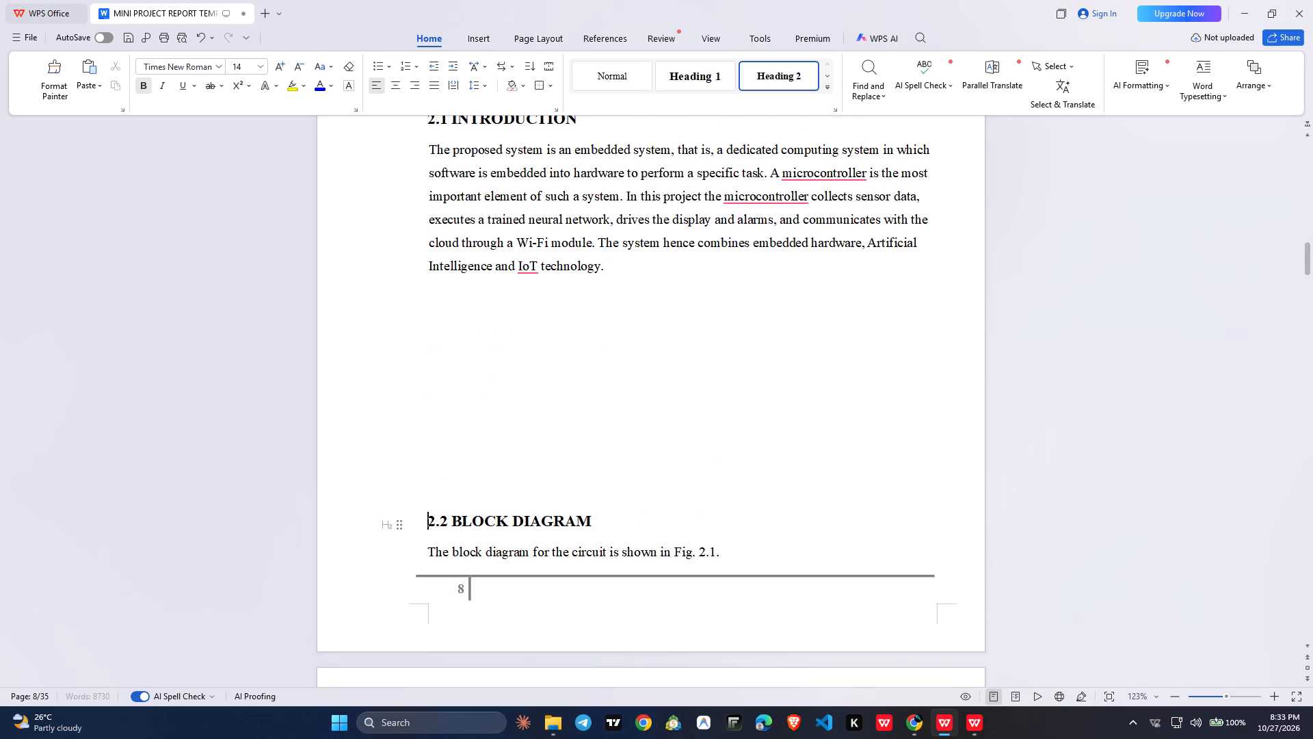
pyautogui.press('Return')
pyautogui.scroll(1, 425, 332)
pyautogui.scroll(-3, 425, 332)
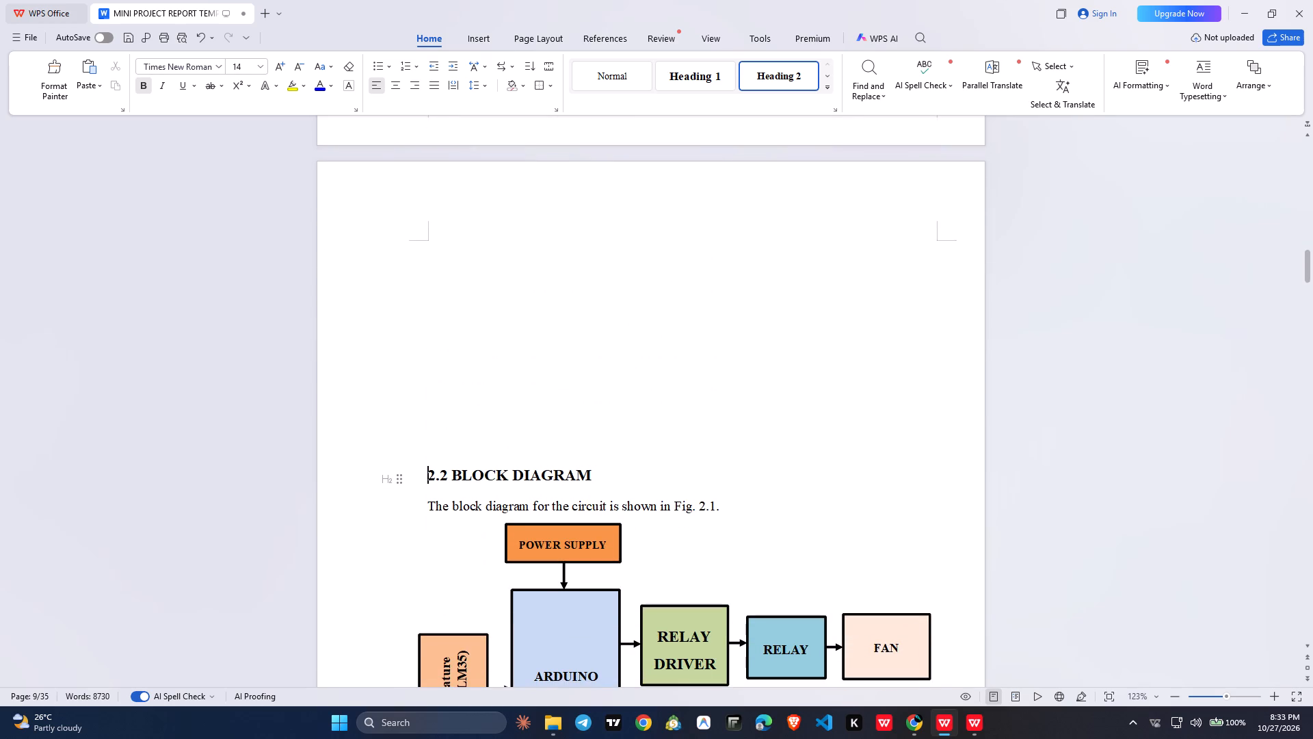
pyautogui.press('BackSpace')
pyautogui.press('BackSpace')
pyautogui.press('BackSpace')
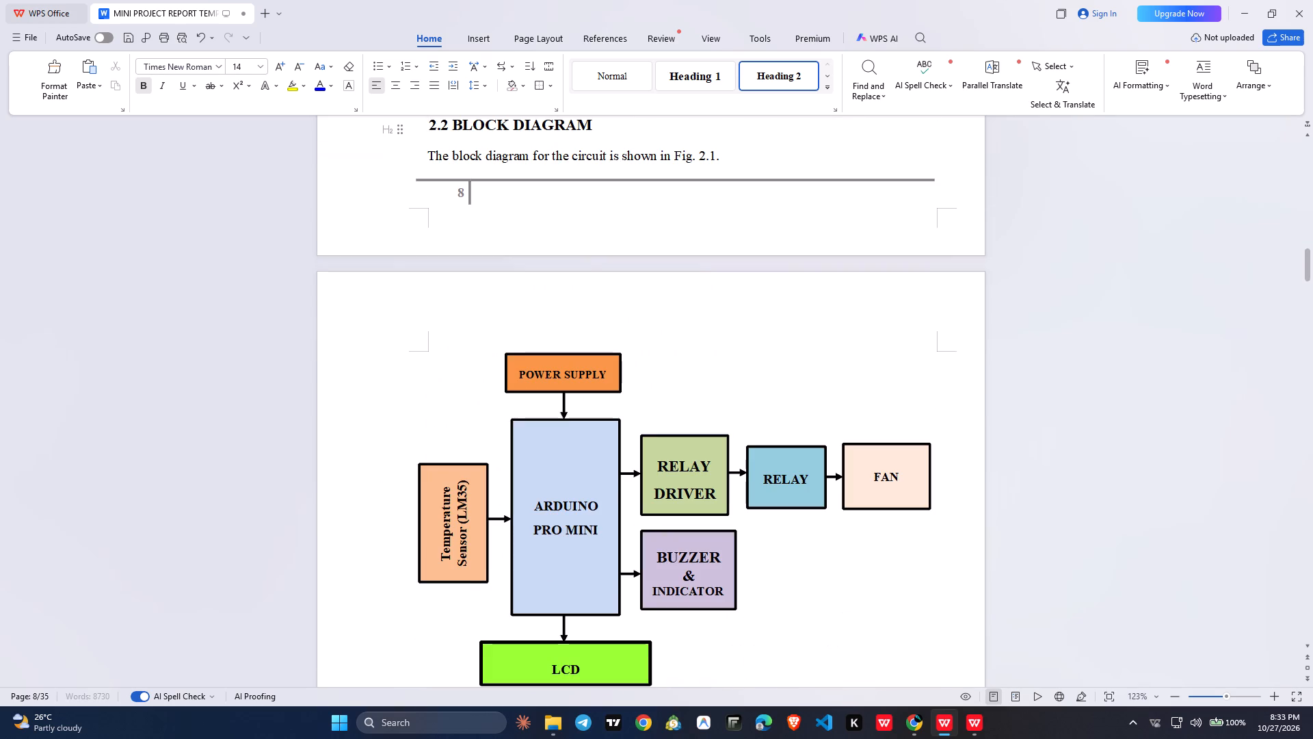
pyautogui.press('Return')
# Cut the body paragraph under the 2.1 INTRODUCTION heading.
pyautogui.scroll(4, 409, 430)
pyautogui.scroll(2, 658, 323)
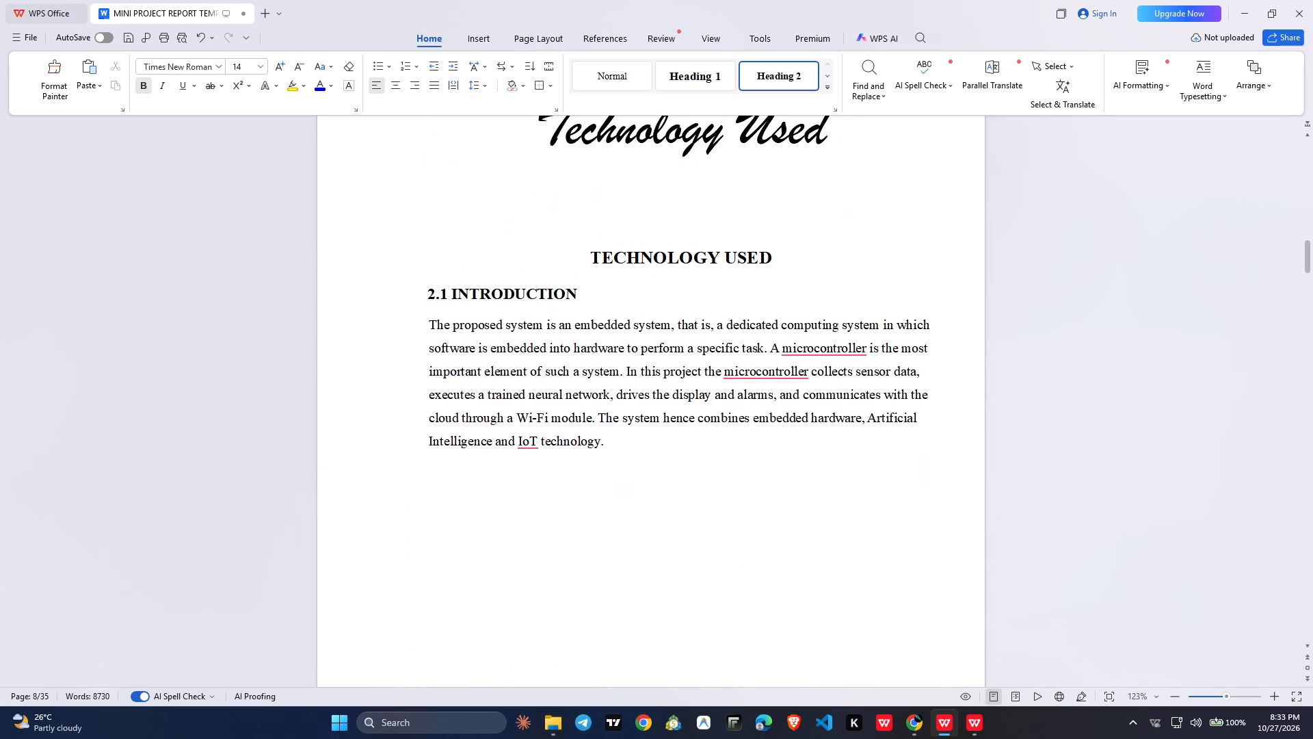
pyautogui.click(613, 465)
pyautogui.moveTo(613, 465); pyautogui.dragTo(435, 356)
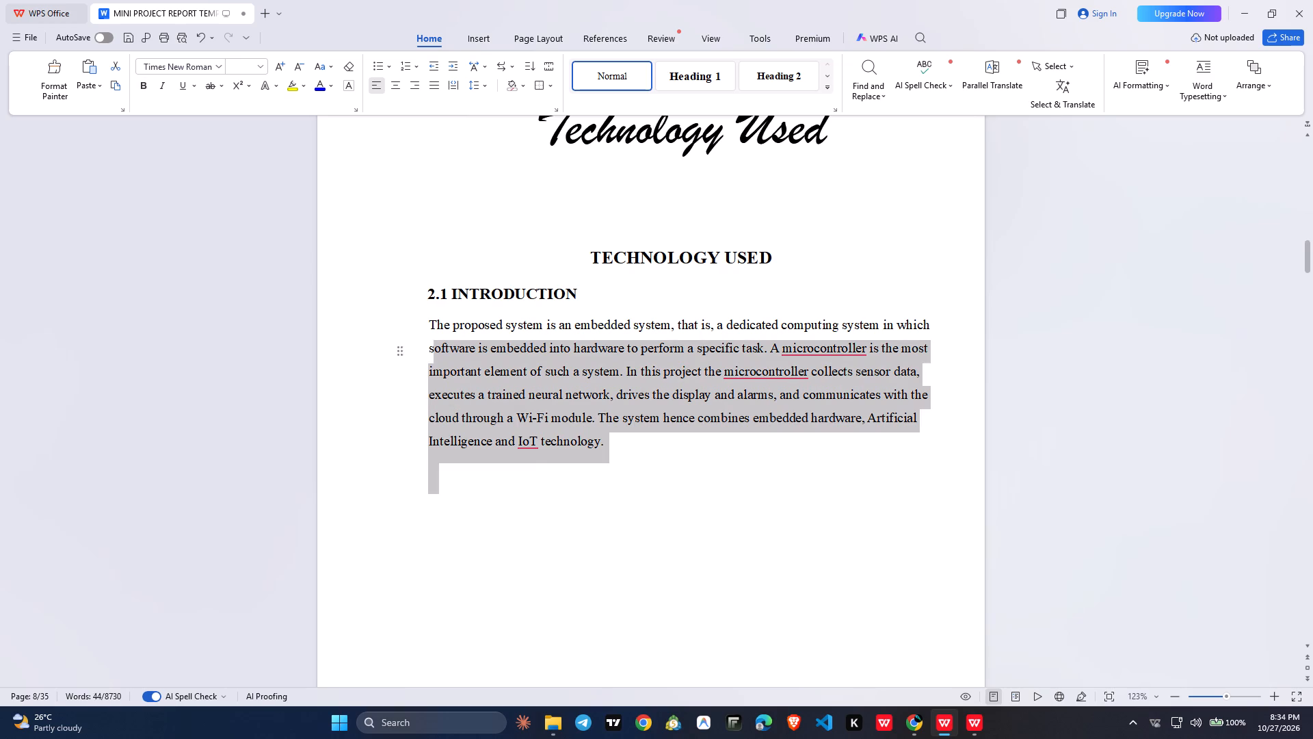
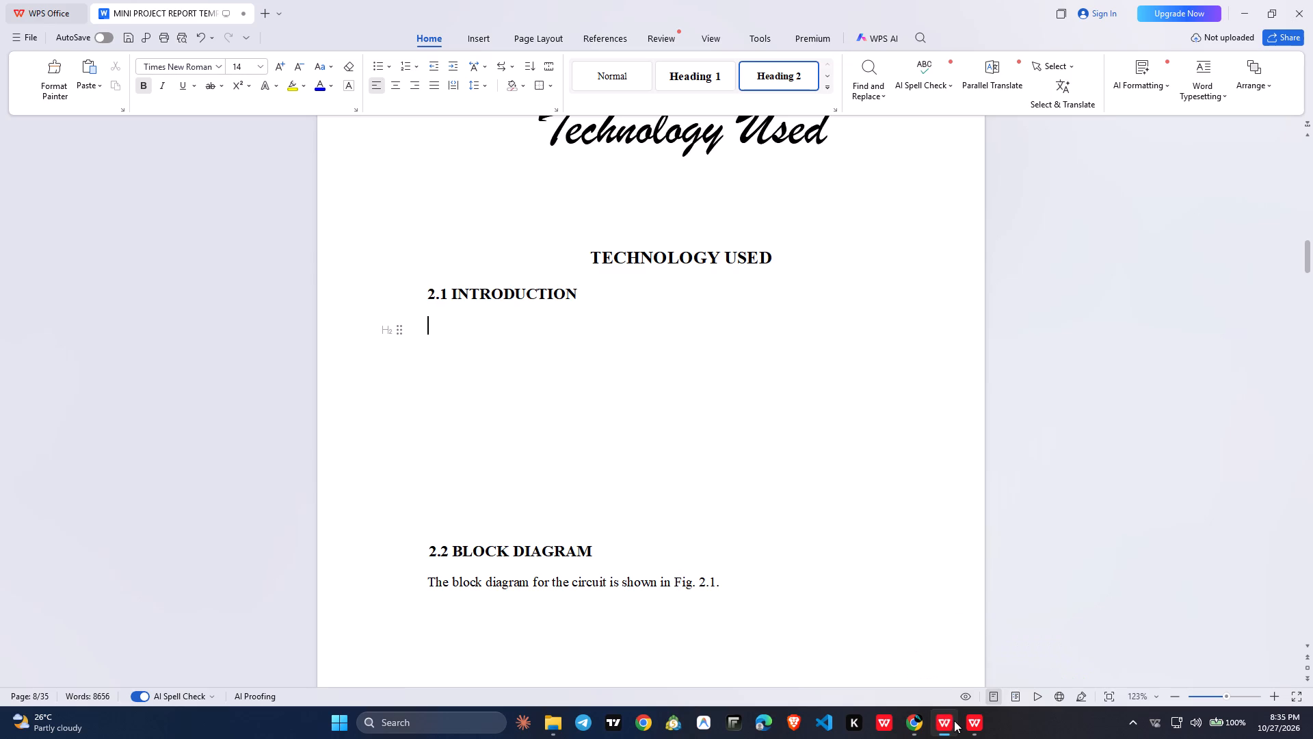
# Check the empty space under the 2.1 INTRODUCTION heading and return to the rewritten text on the Humanize AI page in Chrome.
pyautogui.scroll(-8, 773, 526)
pyautogui.scroll(2, 773, 526)
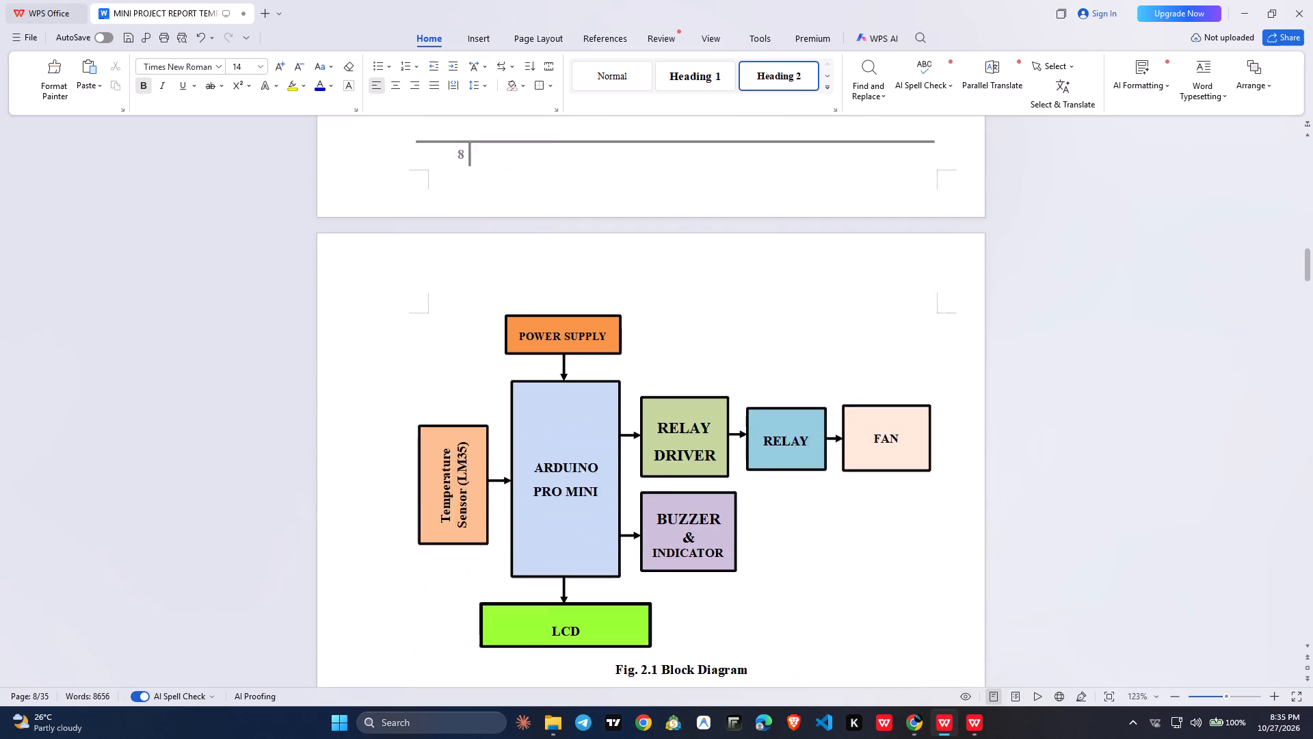
pyautogui.scroll(8, 773, 526)
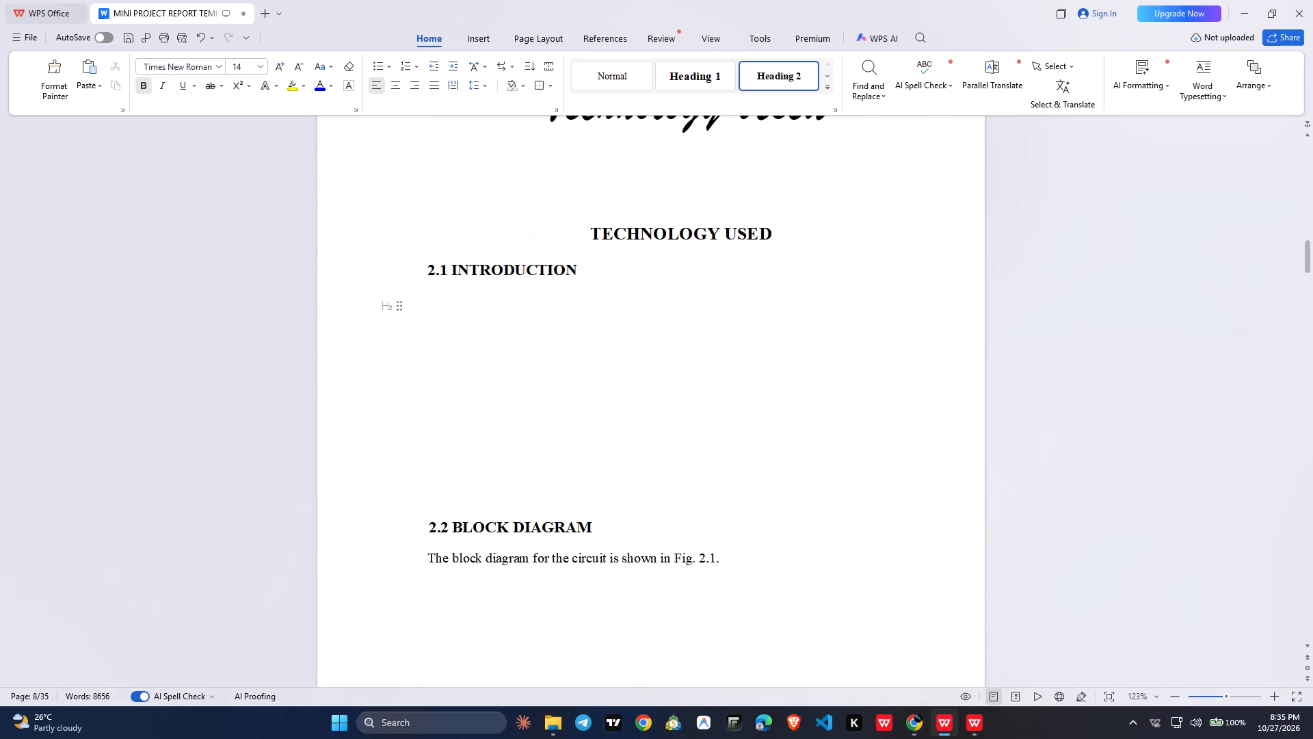
pyautogui.click(936, 732)
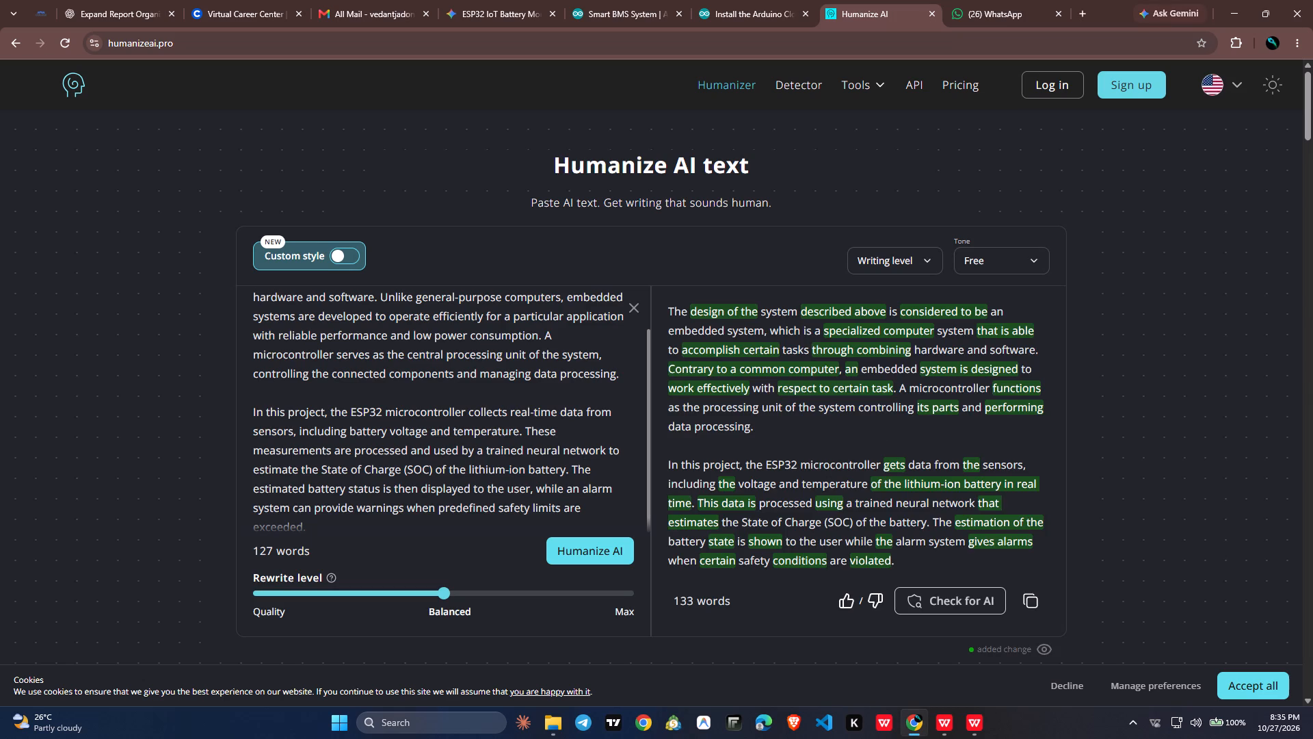
# Copy the rewritten text from Humanize AI and paste it under the 2.1 INTRODUCTION heading in the report in WPS Office.
pyautogui.click(1032, 607)
pyautogui.click(916, 727)
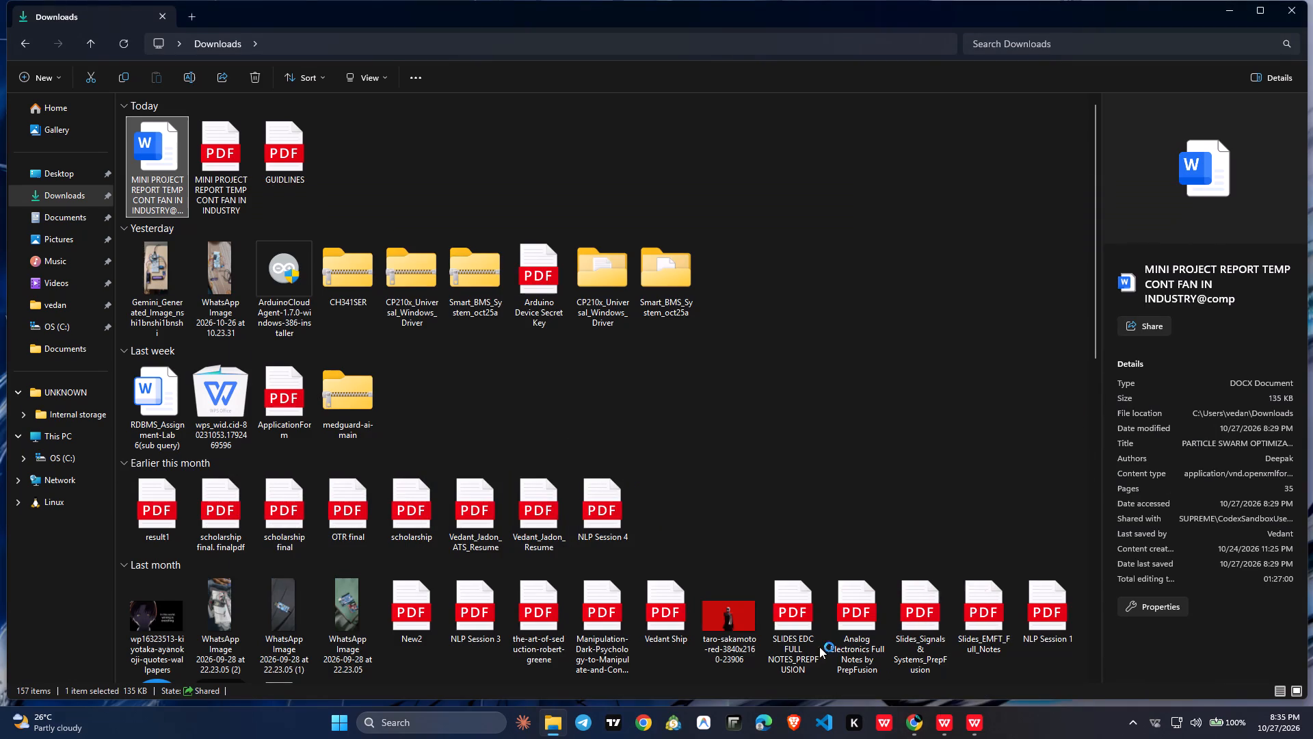
pyautogui.click(949, 738)
pyautogui.hotkey('ctrl', 'v')
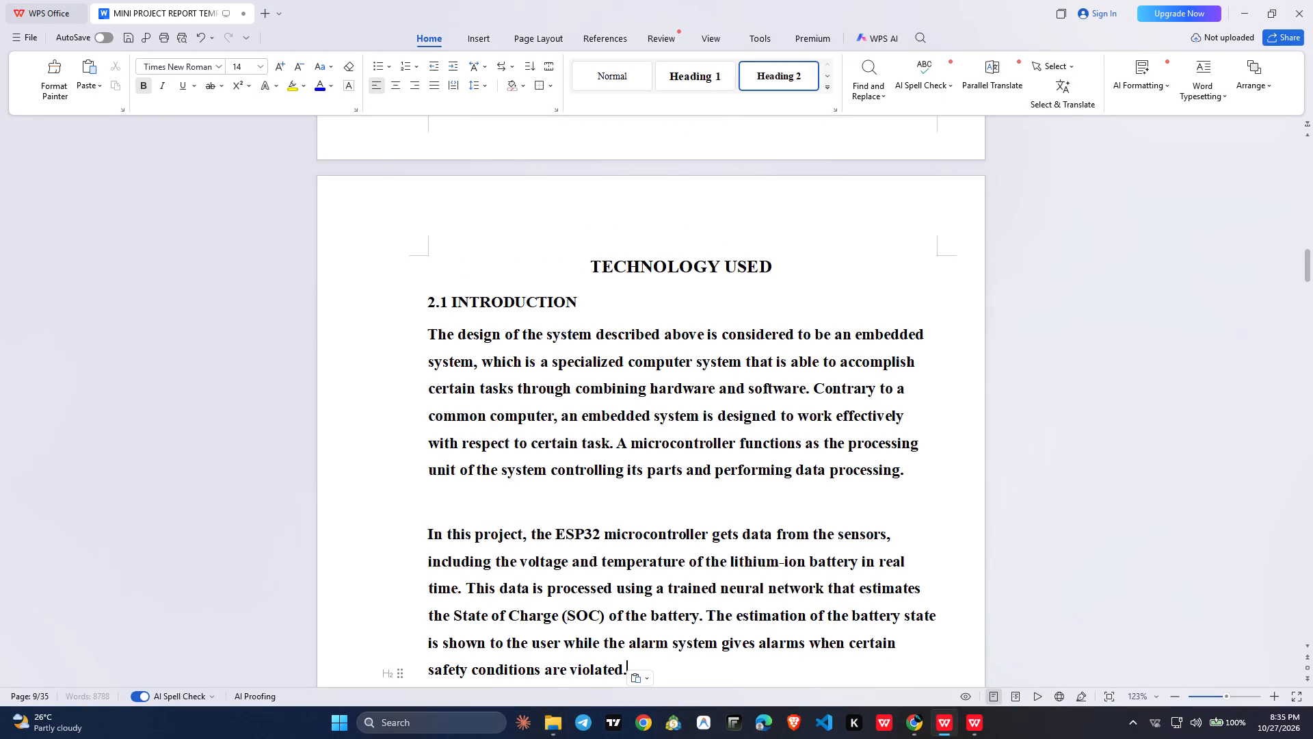
# Remove the bold formatting from the two pasted 2.1 INTRODUCTION paragraphs and set their font size to 12.
pyautogui.scroll(-3, 571, 357)
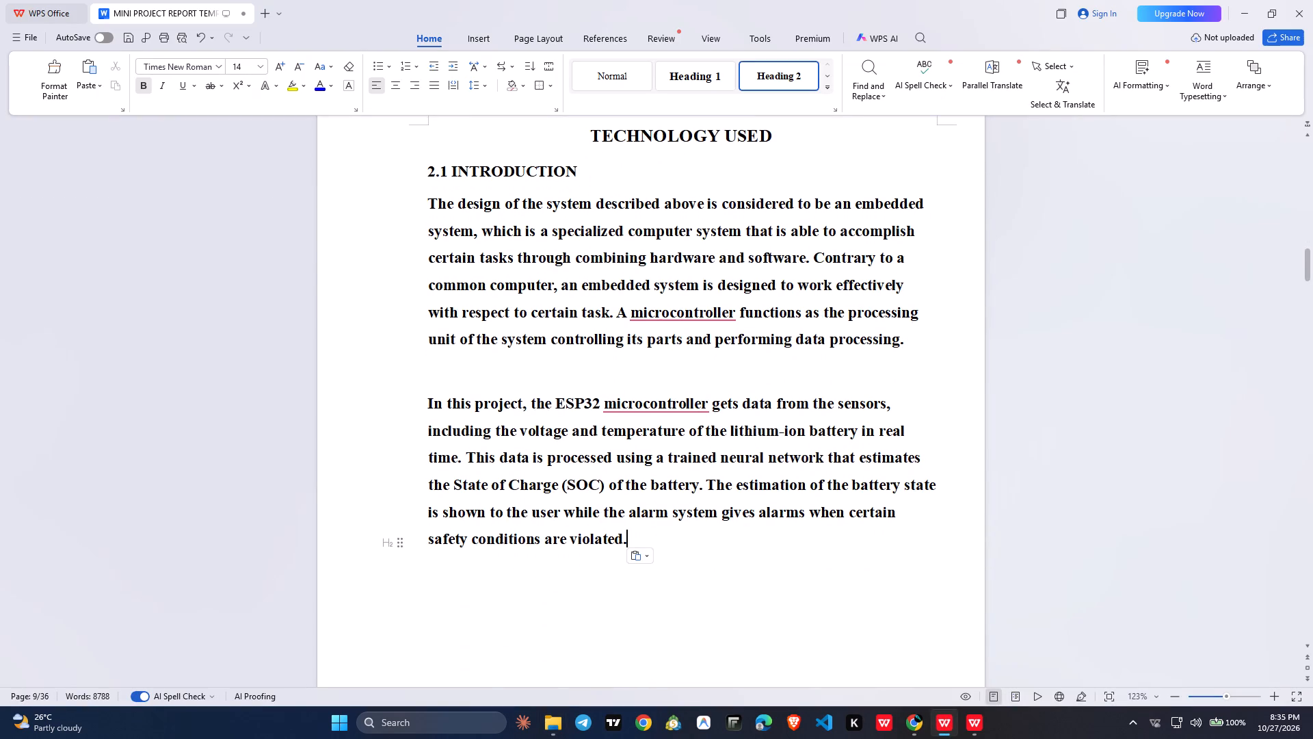
pyautogui.moveTo(637, 534); pyautogui.dragTo(429, 209)
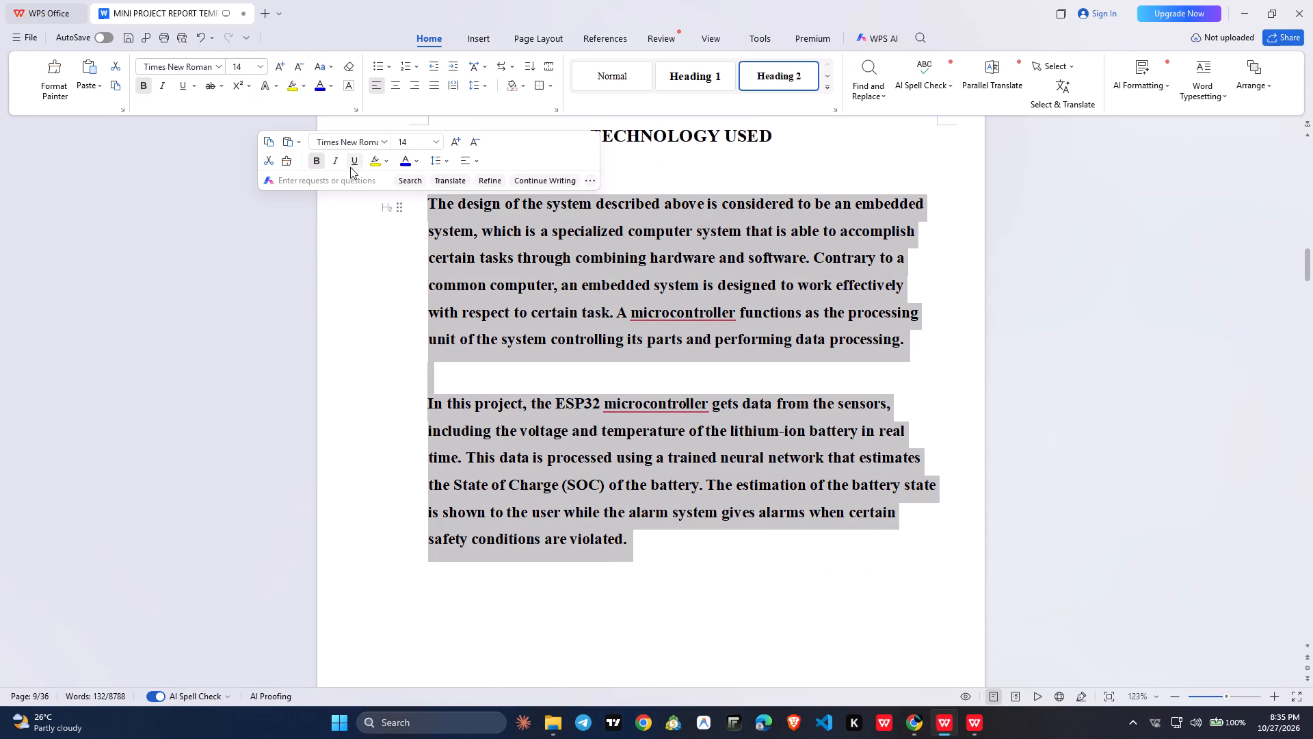
pyautogui.click(317, 161)
pyautogui.click(417, 138)
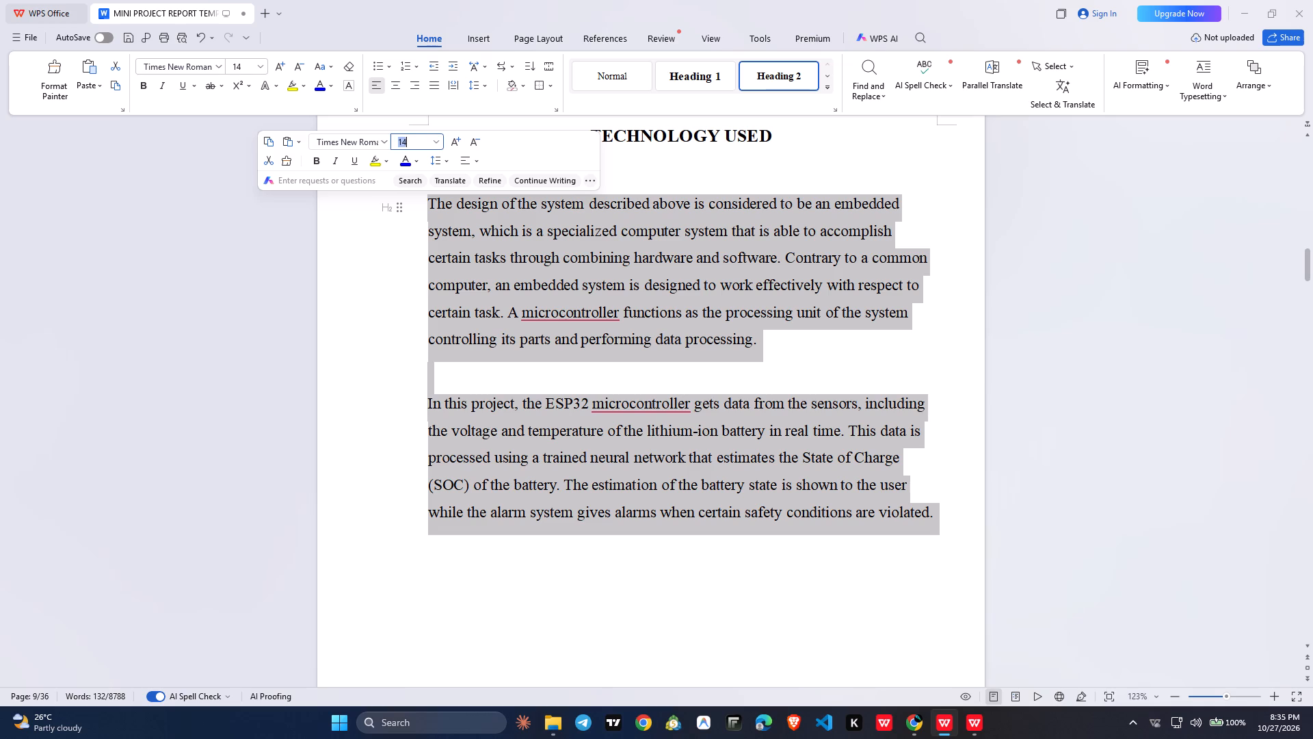
pyautogui.write('12')
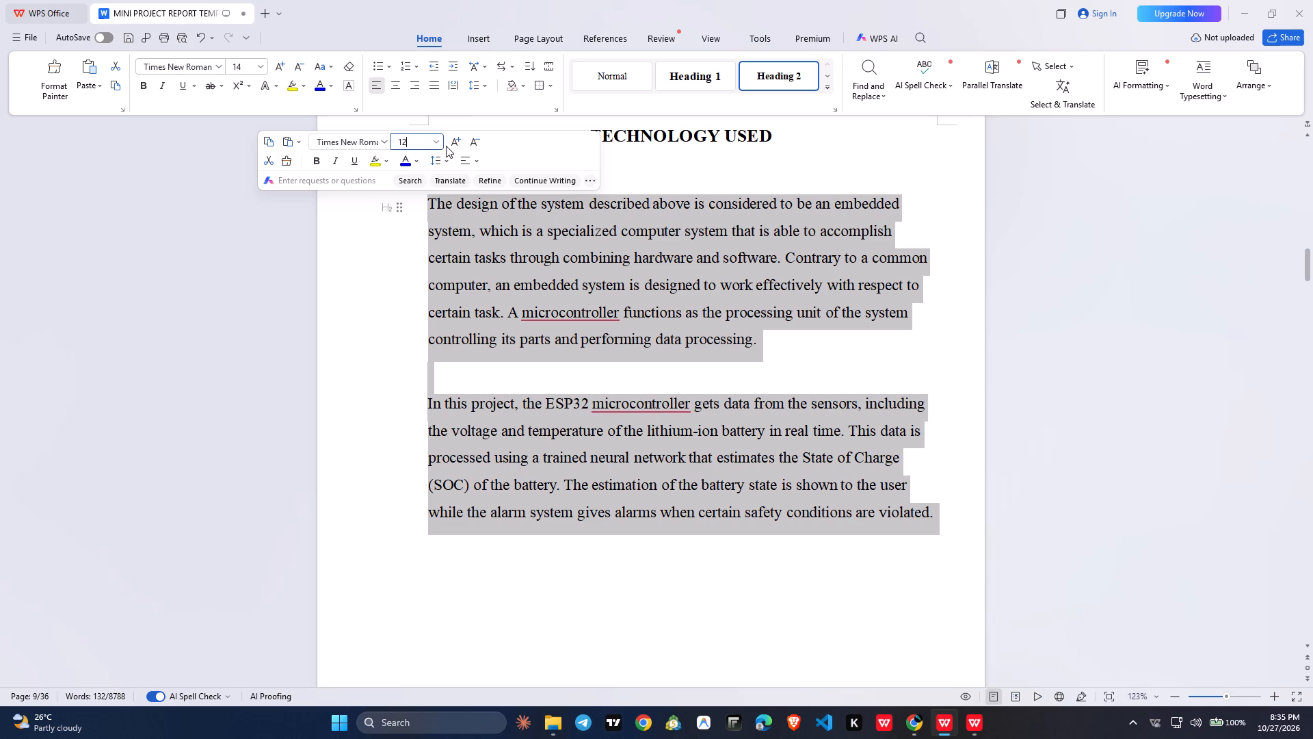
pyautogui.moveTo(446, 146); pyautogui.dragTo(446, 155)
pyautogui.click(446, 155)
pyautogui.click(462, 219)
pyautogui.click(446, 162)
pyautogui.click(418, 140)
pyautogui.write('12')
pyautogui.press('Return')
pyautogui.click(538, 417)
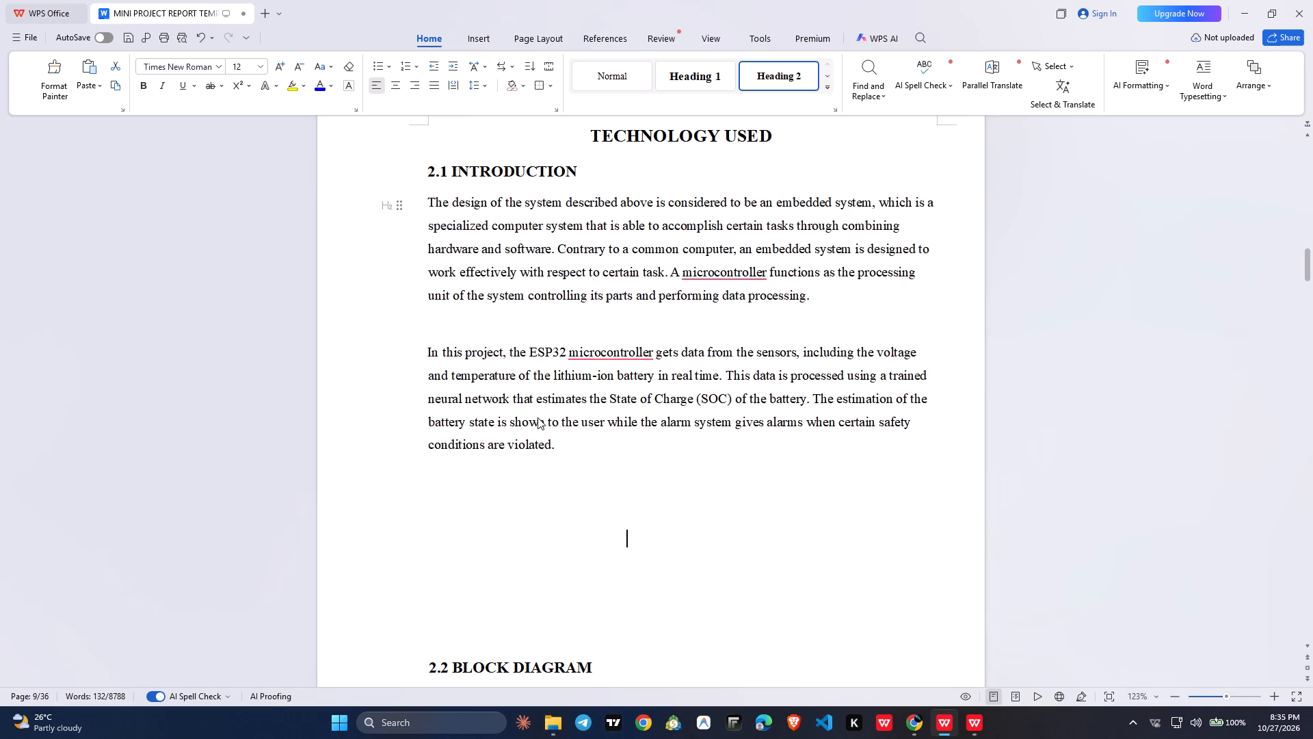
# Delete the blank space between the two body paragraphs under the 2.1 INTRODUCTION heading.
pyautogui.scroll(-1, 576, 463)
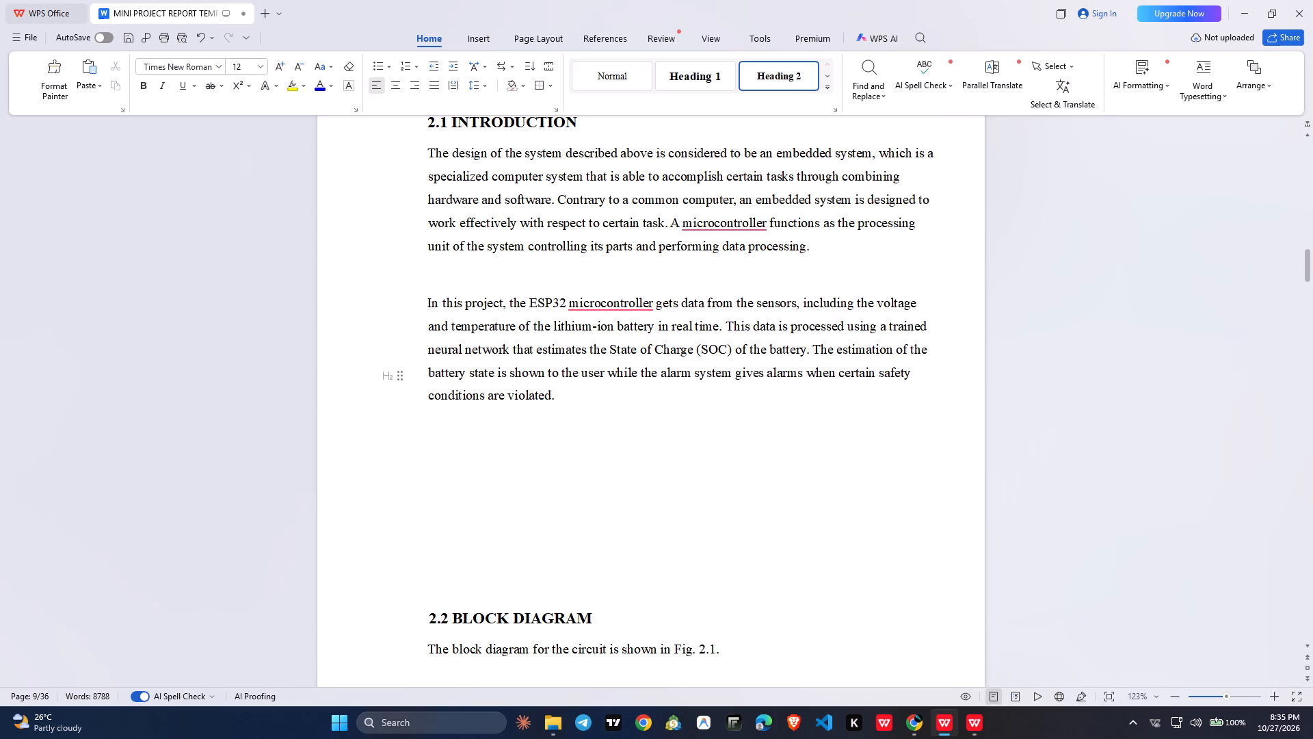
pyautogui.click(429, 300)
pyautogui.press('BackSpace')
pyautogui.press('BackSpace')
pyautogui.press('BackSpace')
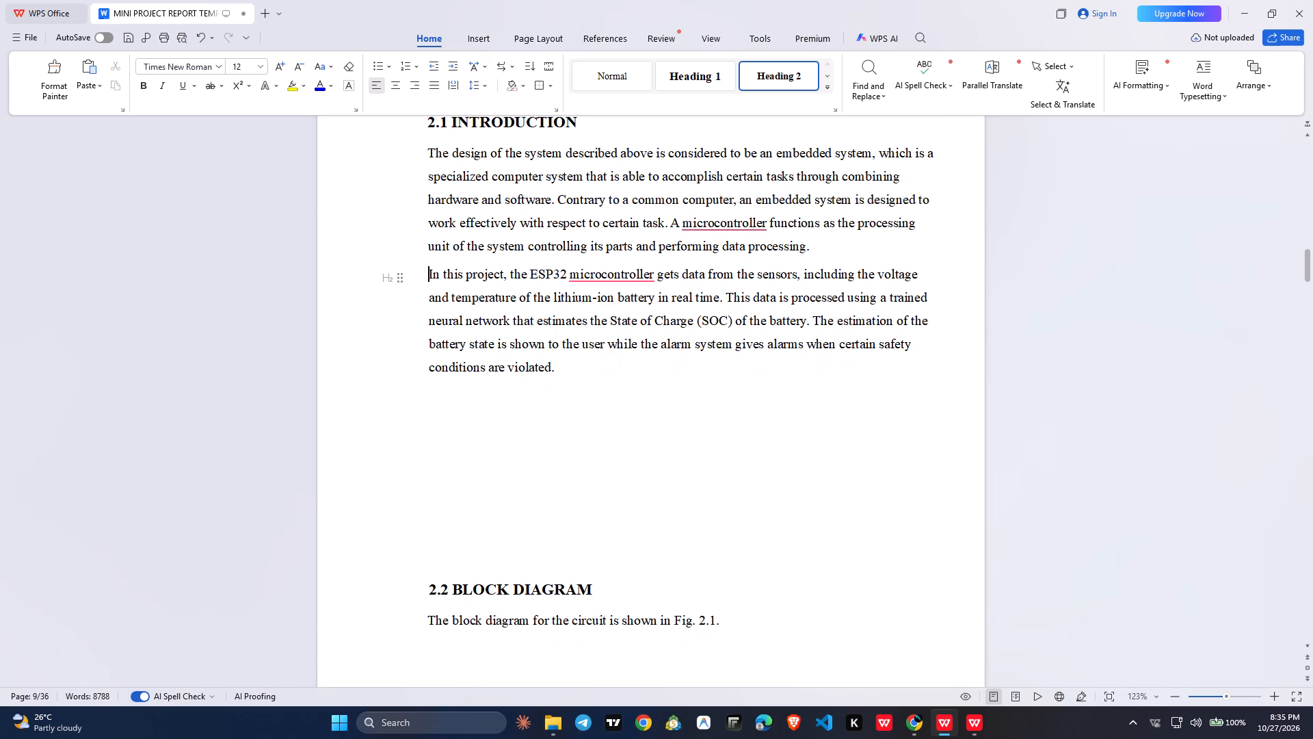
# Switch to the Expand Report Organization conversation in ChatGPT in Chrome and copy the closing passage starting with "Furthermore, the ESP32's built-in Wi-Fi capability".
pyautogui.click(581, 369)
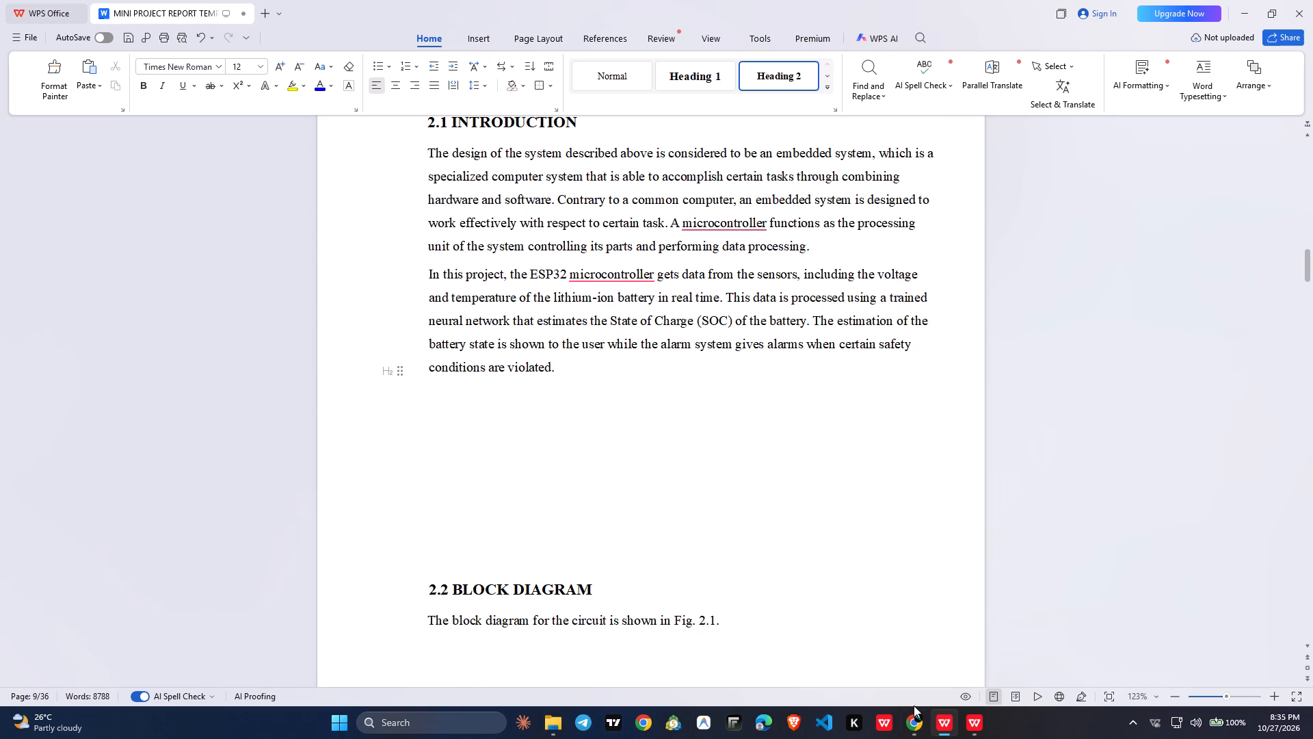
pyautogui.click(913, 715)
pyautogui.click(144, 0)
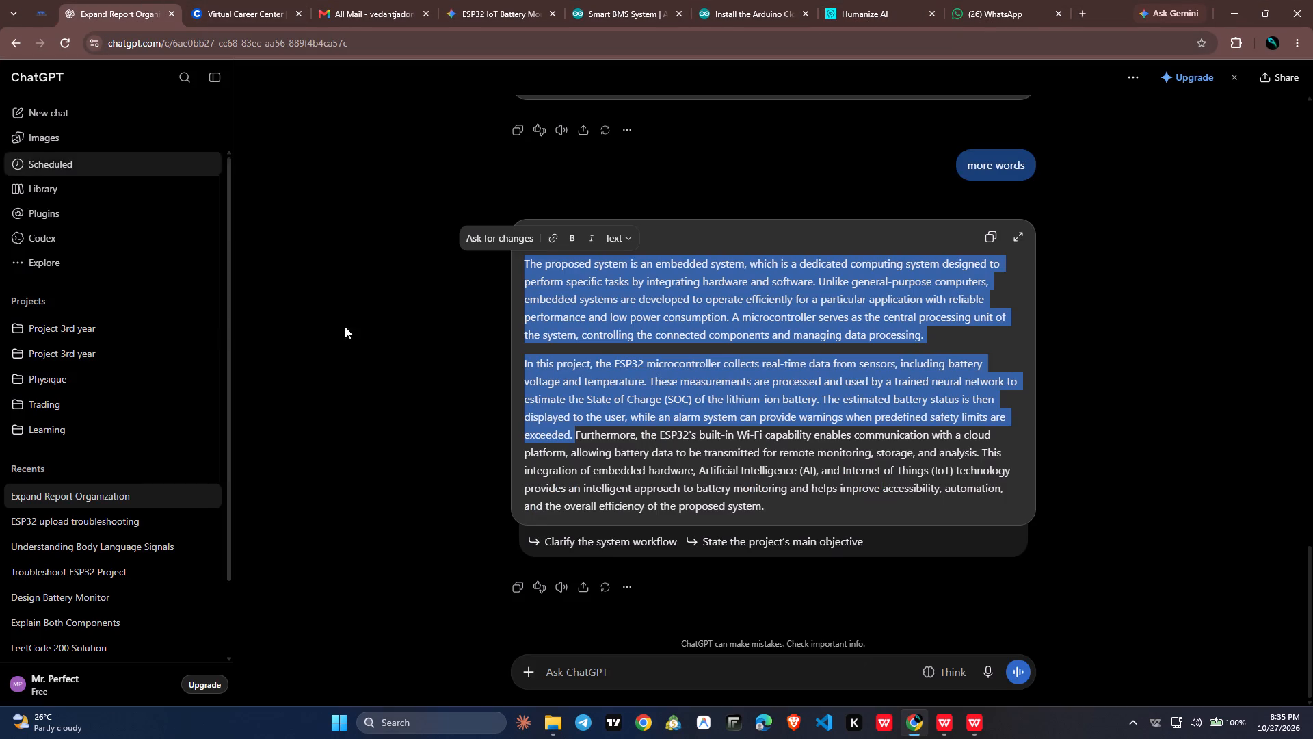
pyautogui.click(576, 432)
pyautogui.click(576, 432)
pyautogui.moveTo(576, 432); pyautogui.dragTo(783, 512)
pyautogui.hotkey('ctrl', 'c')
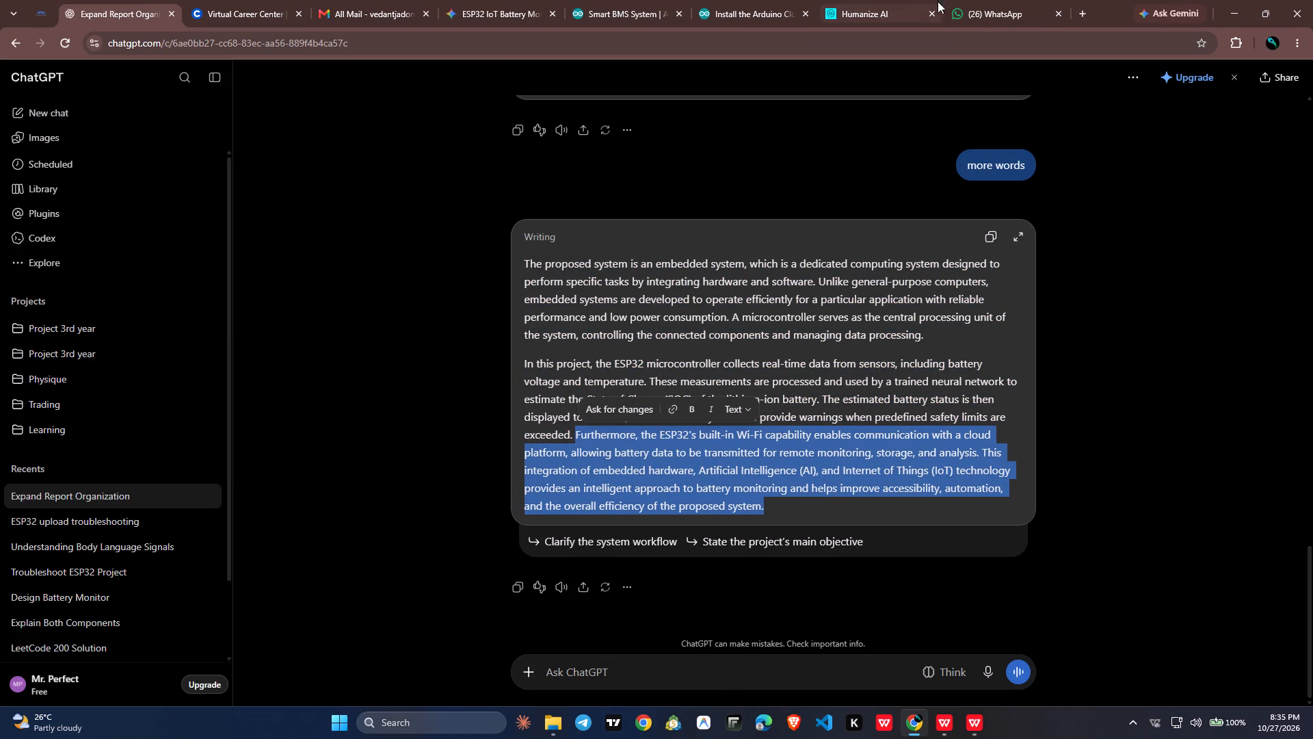
# Replace the source text in Humanize AI with the copied passage and humanize it, accepting the site's cookies.
pyautogui.click(883, 0)
pyautogui.click(501, 331)
pyautogui.click(637, 311)
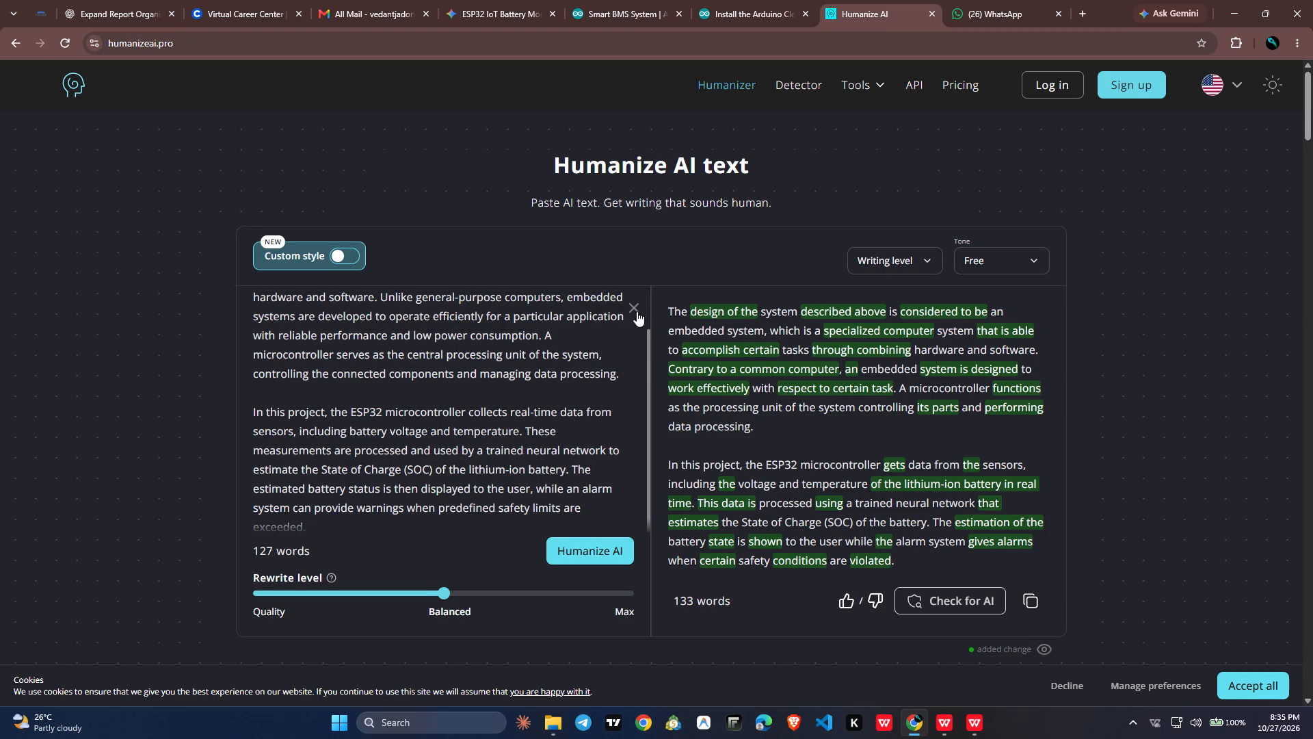
pyautogui.hotkey('ctrl', 'v')
pyautogui.click(473, 373)
pyautogui.hotkey('ctrl', 'v')
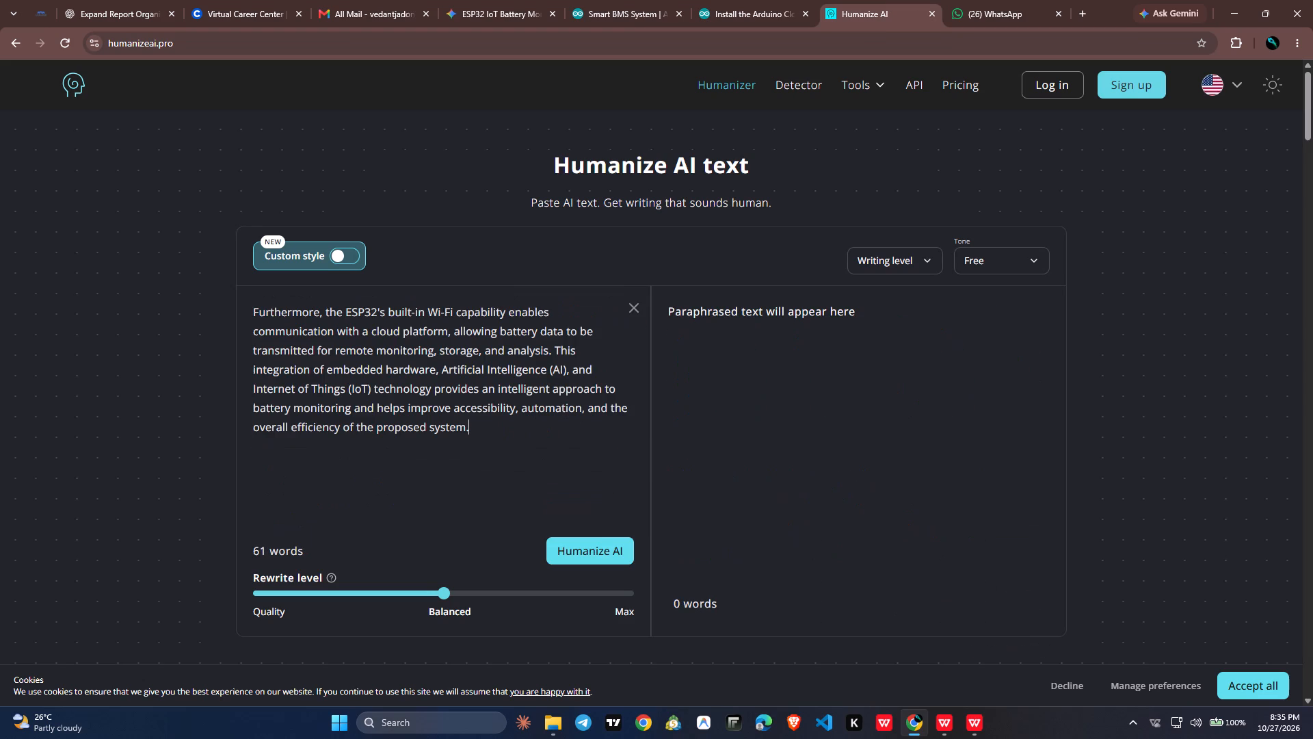
pyautogui.click(580, 547)
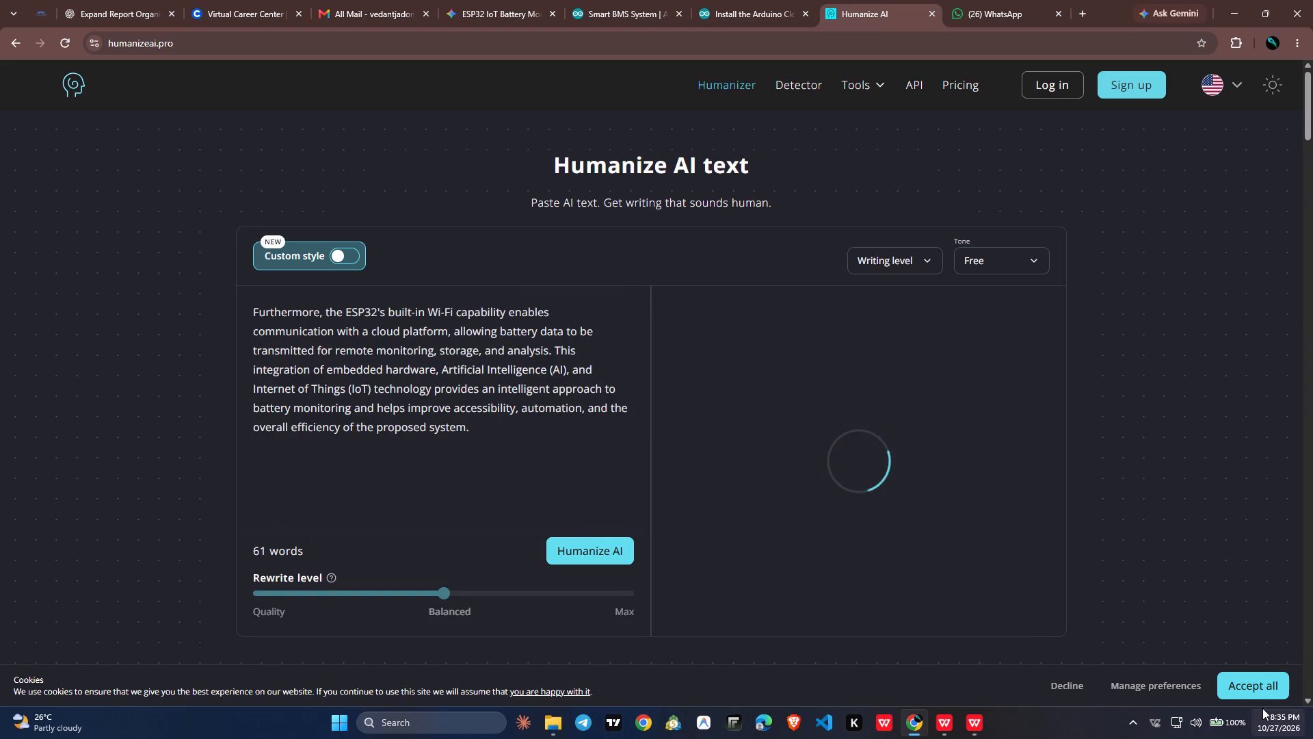
pyautogui.click(1250, 684)
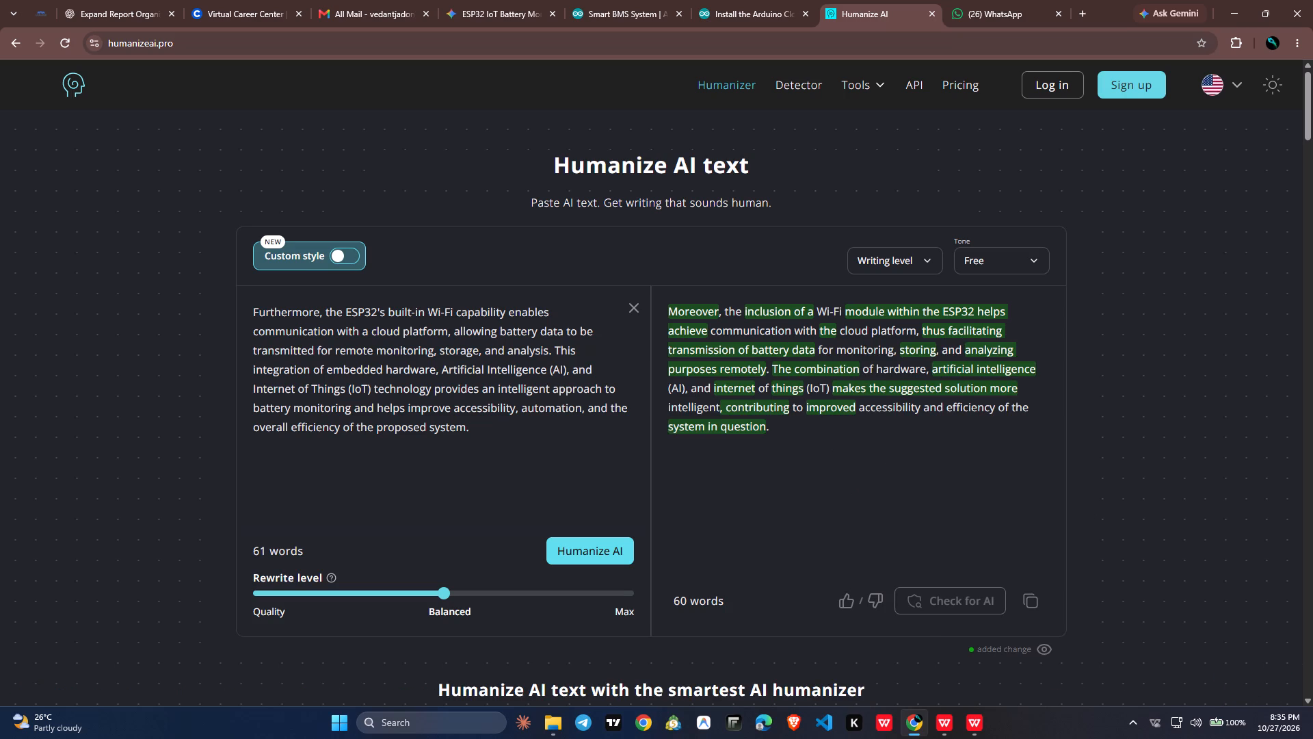
# Copy the humanized passage and paste it as a new third paragraph under 2.1 INTRODUCTION in the report in WPS Office.
pyautogui.click(1031, 592)
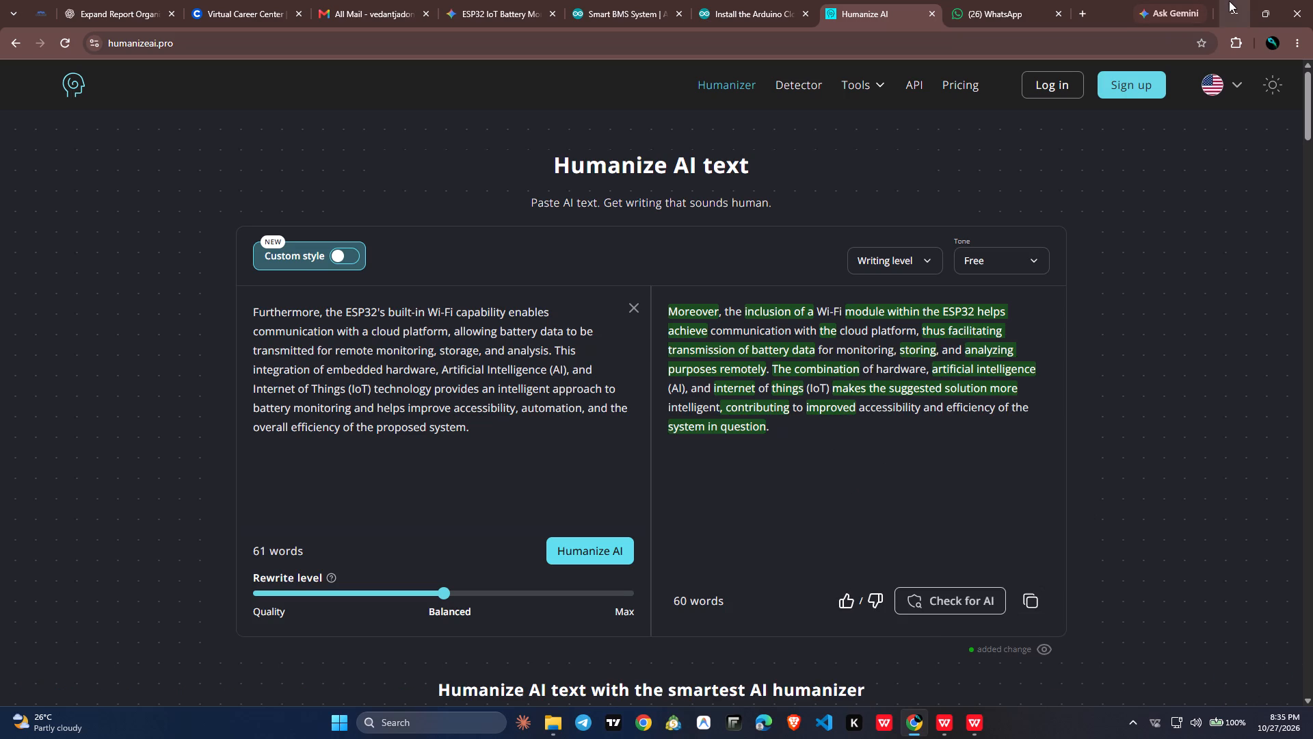
pyautogui.click(1236, 6)
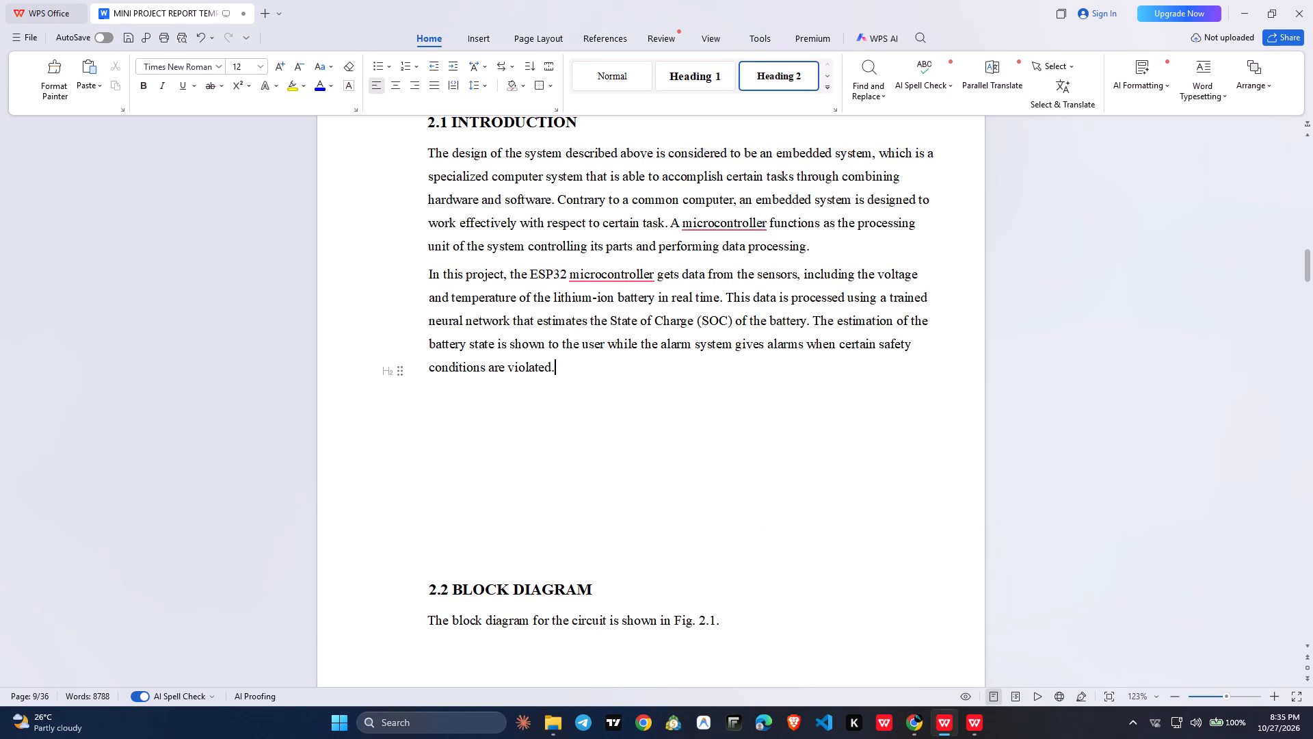
pyautogui.press('Return')
pyautogui.scroll(2, 674, 464)
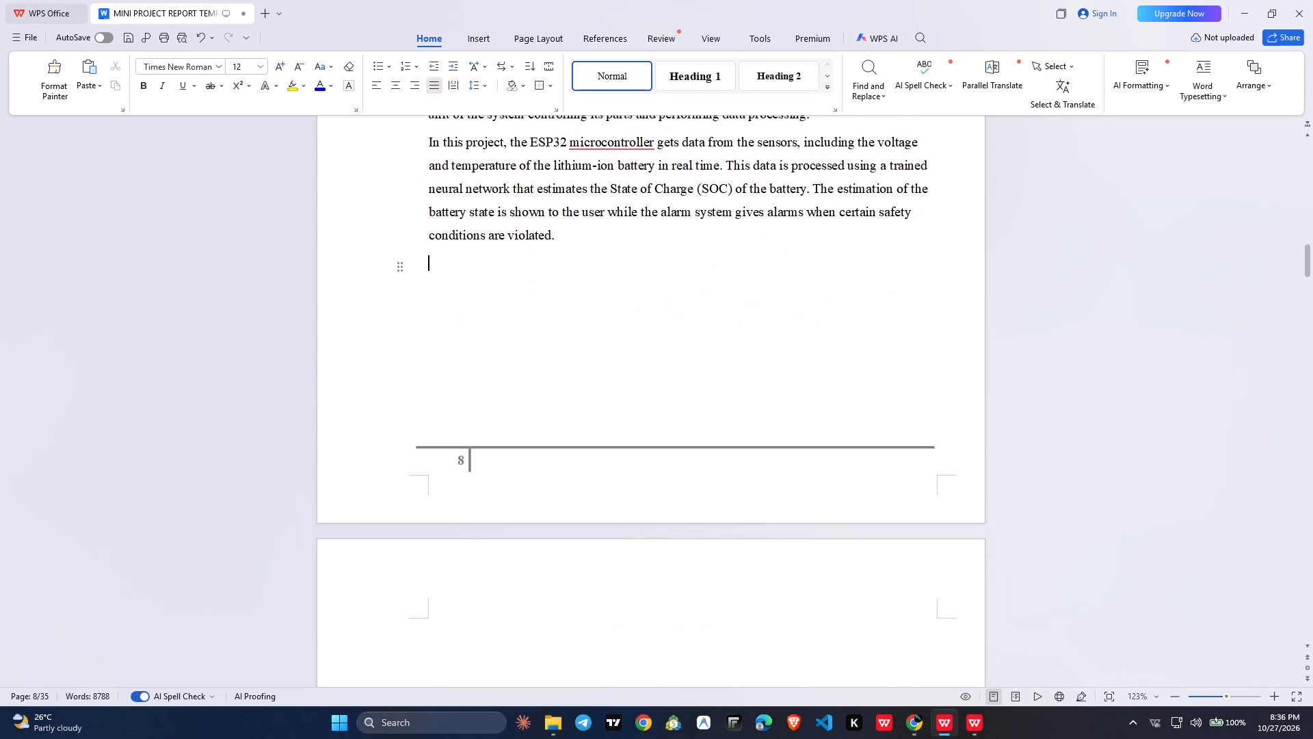
pyautogui.hotkey('ctrl', 'v')
# Delete the blank lines above the 2.2 BLOCK DIAGRAM heading, keeping one empty line after the 2.1 INTRODUCTION text.
pyautogui.scroll(-2, 726, 522)
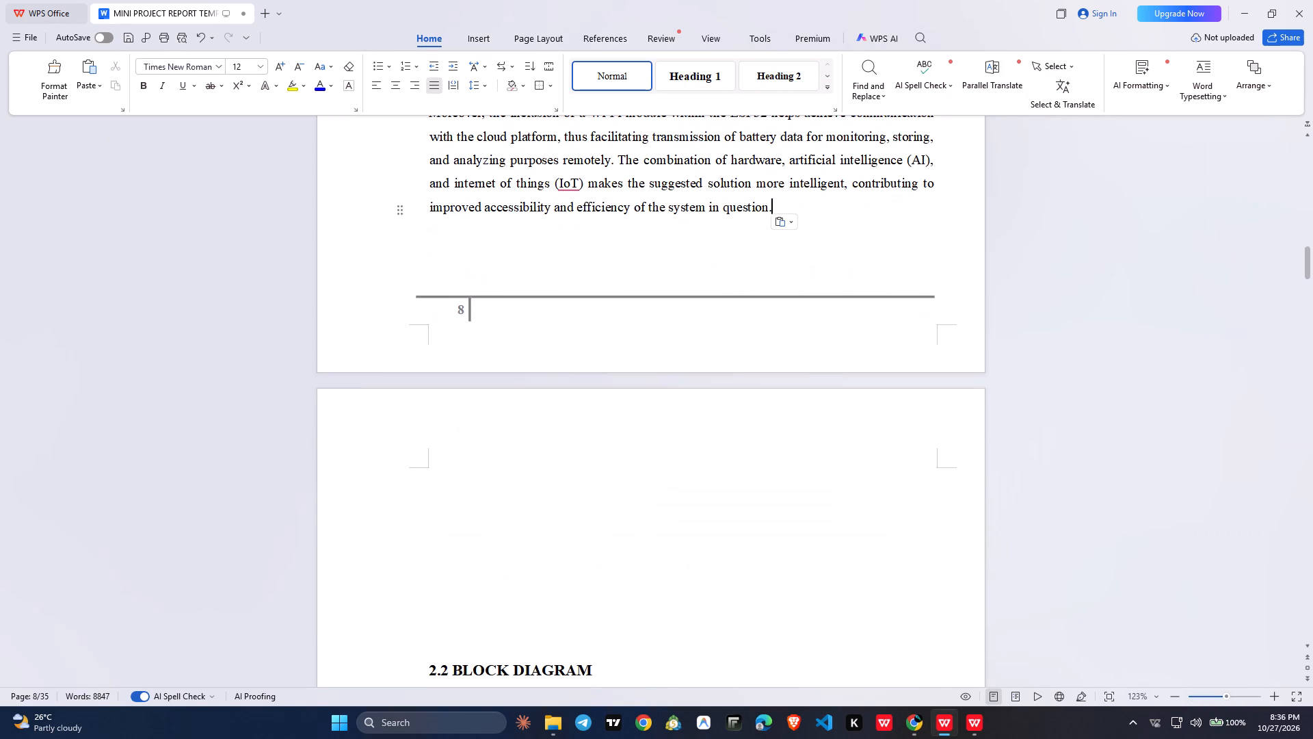
pyautogui.scroll(-1, 454, 632)
pyautogui.click(429, 604)
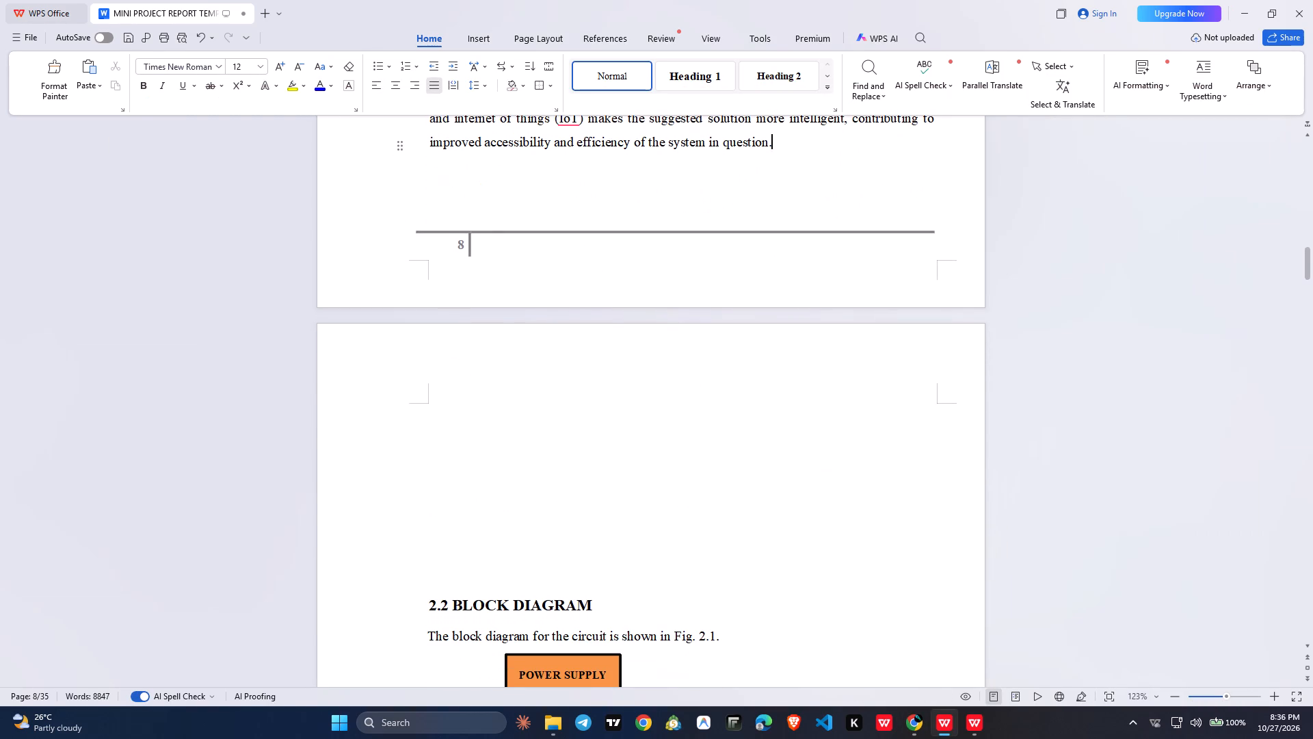
pyautogui.moveTo(505, 546); pyautogui.dragTo(449, 495)
pyautogui.press('BackSpace')
pyautogui.press('BackSpace')
pyautogui.press('BackSpace')
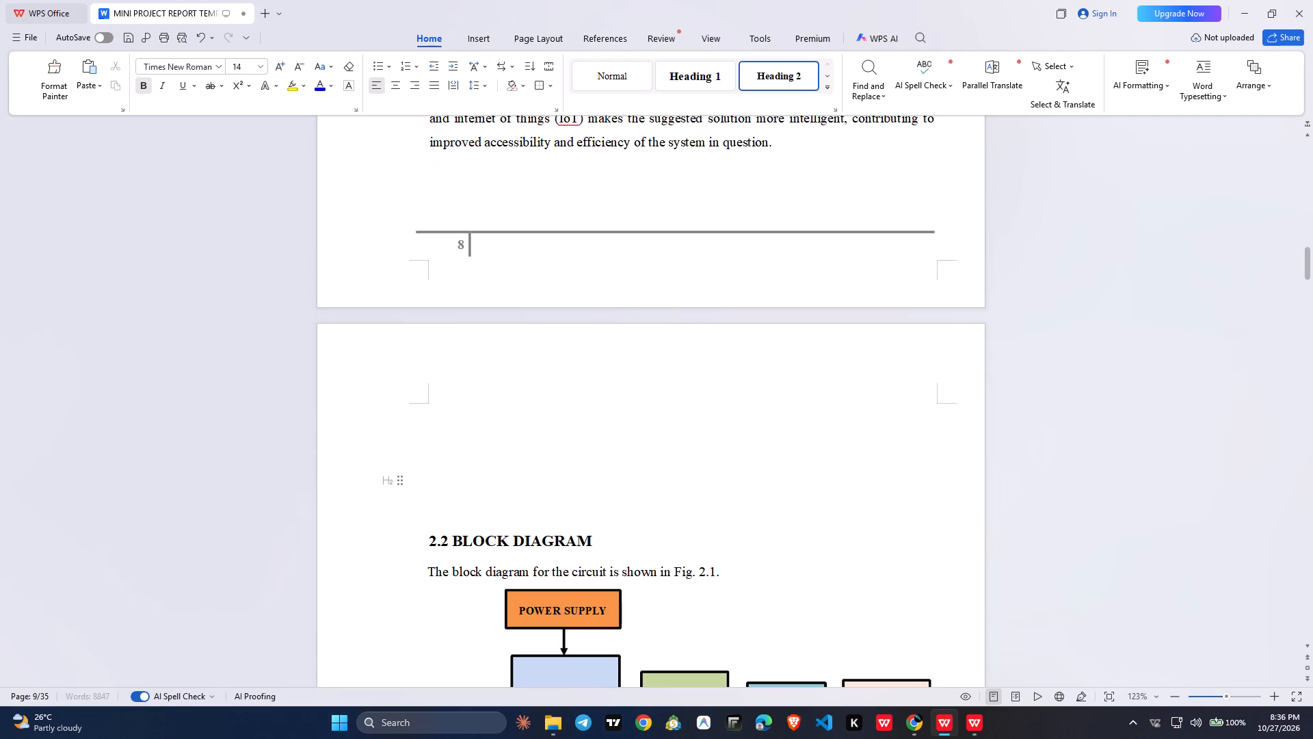
pyautogui.moveTo(461, 509); pyautogui.dragTo(422, 440)
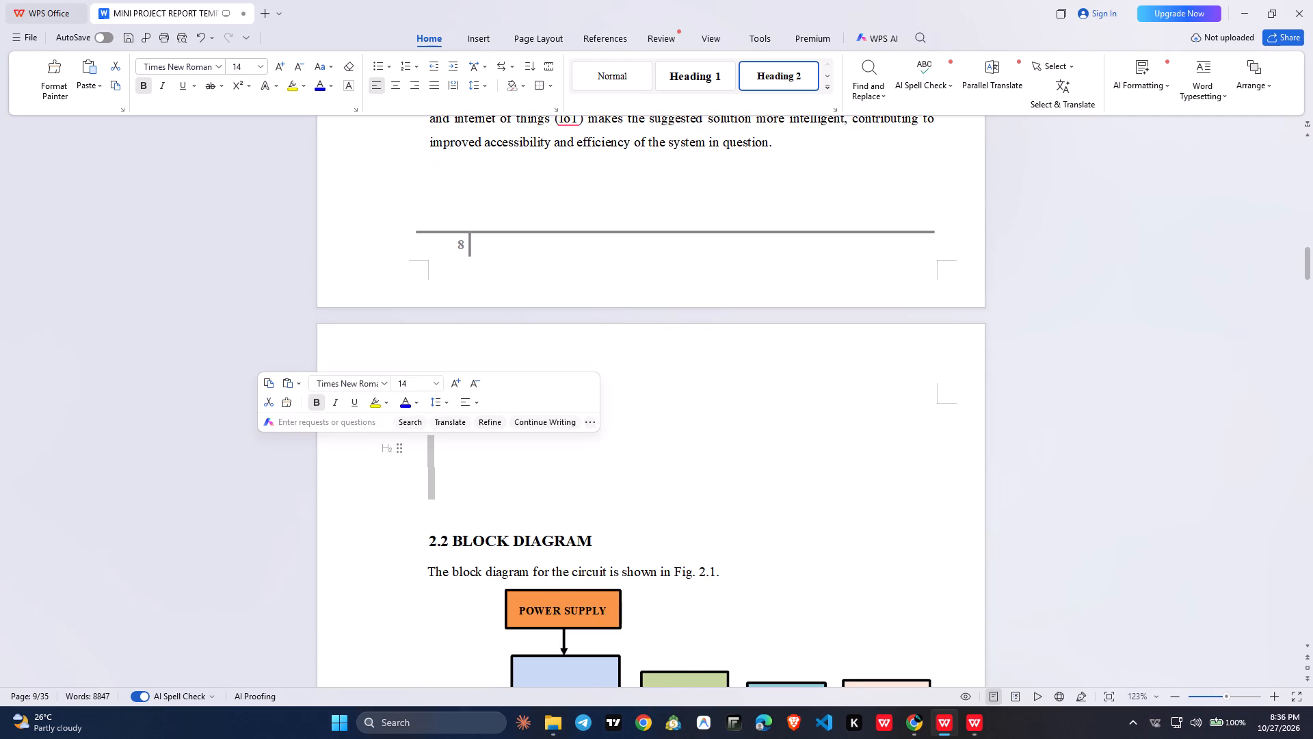
pyautogui.press('BackSpace')
pyautogui.press('BackSpace')
pyautogui.moveTo(442, 429); pyautogui.dragTo(425, 414)
pyautogui.press('BackSpace')
pyautogui.press('Return')
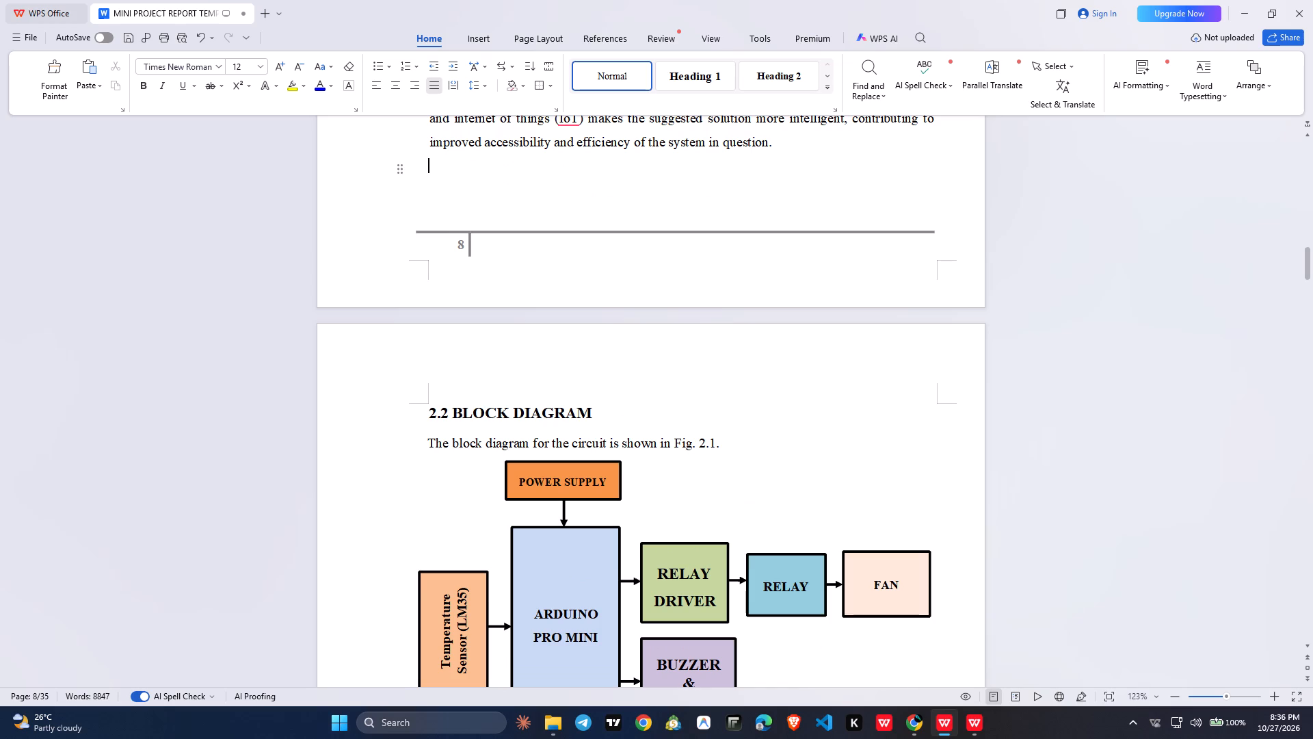
# Select the 2.2 BLOCK DIAGRAM section from its heading through the Fig. 2.1 caption and open its font size for editing.
pyautogui.moveTo(607, 407); pyautogui.dragTo(429, 405)
pyautogui.click(429, 405)
pyautogui.click(438, 493)
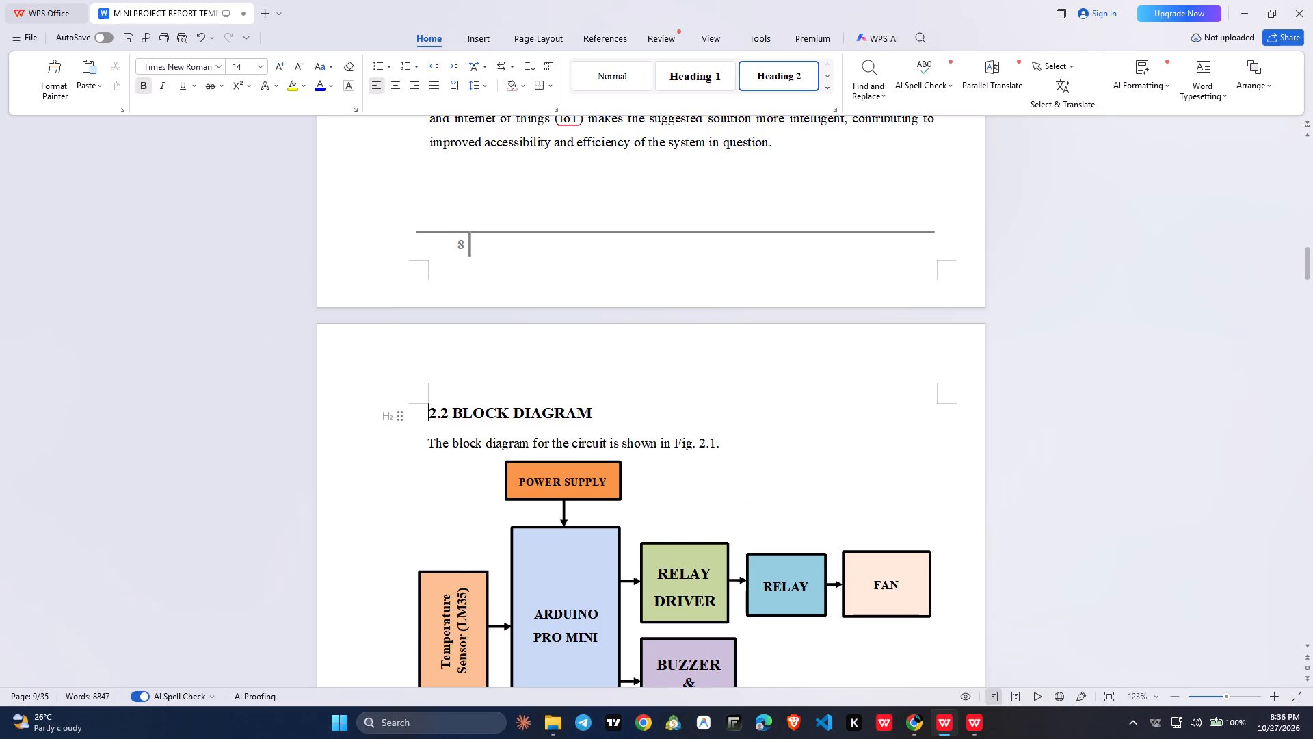
pyautogui.scroll(-3, 762, 621)
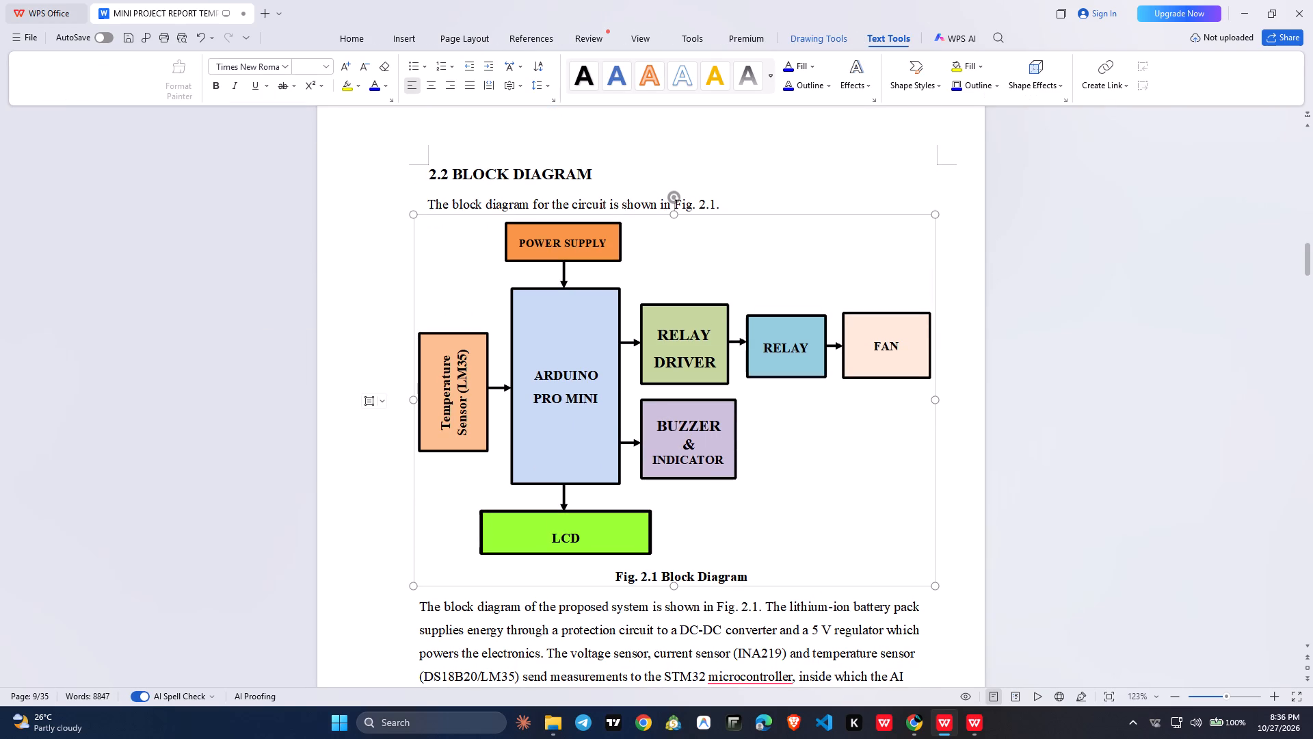
pyautogui.moveTo(968, 586); pyautogui.dragTo(422, 142)
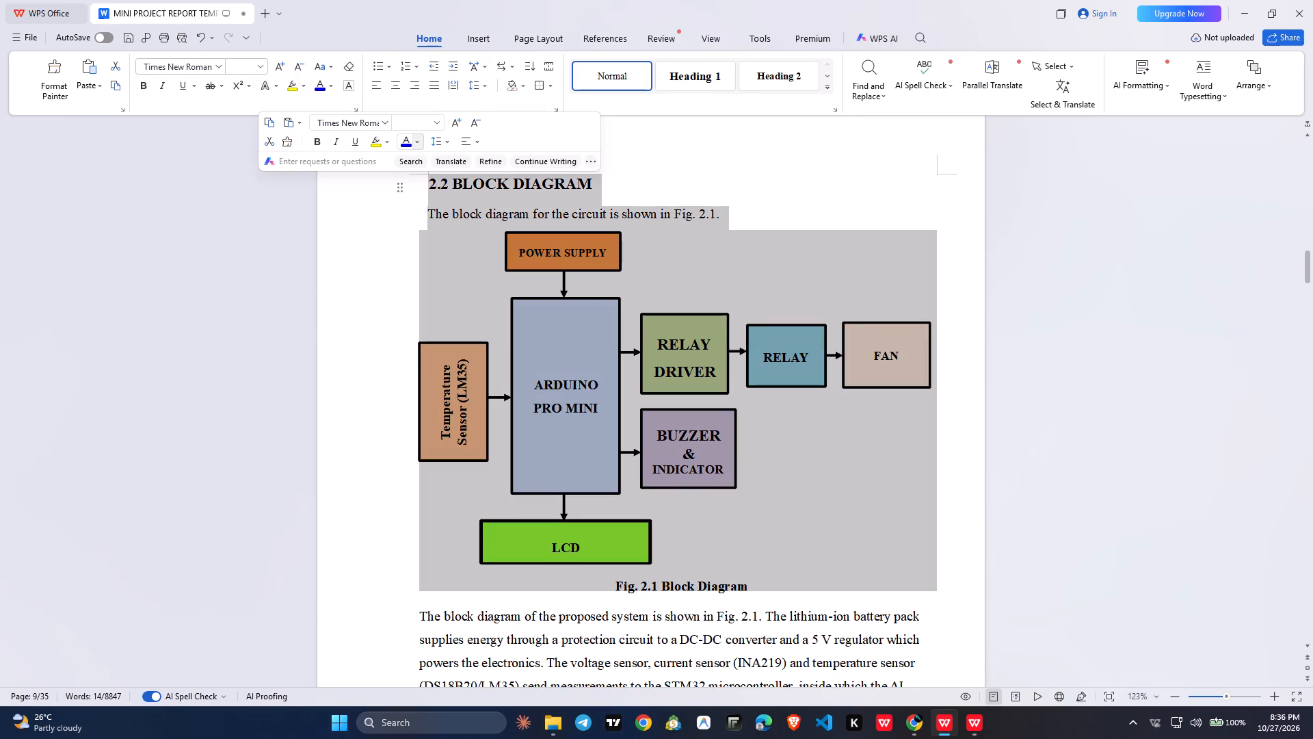
pyautogui.click(439, 137)
pyautogui.click(448, 186)
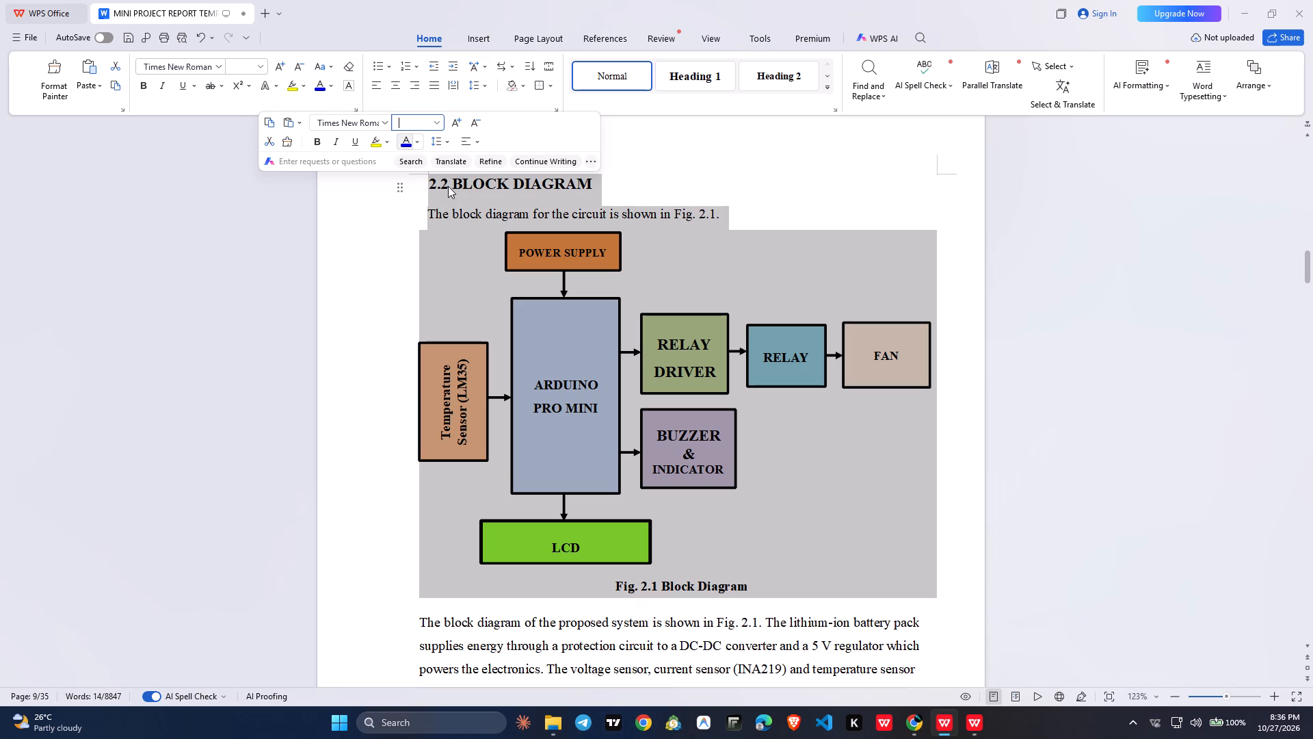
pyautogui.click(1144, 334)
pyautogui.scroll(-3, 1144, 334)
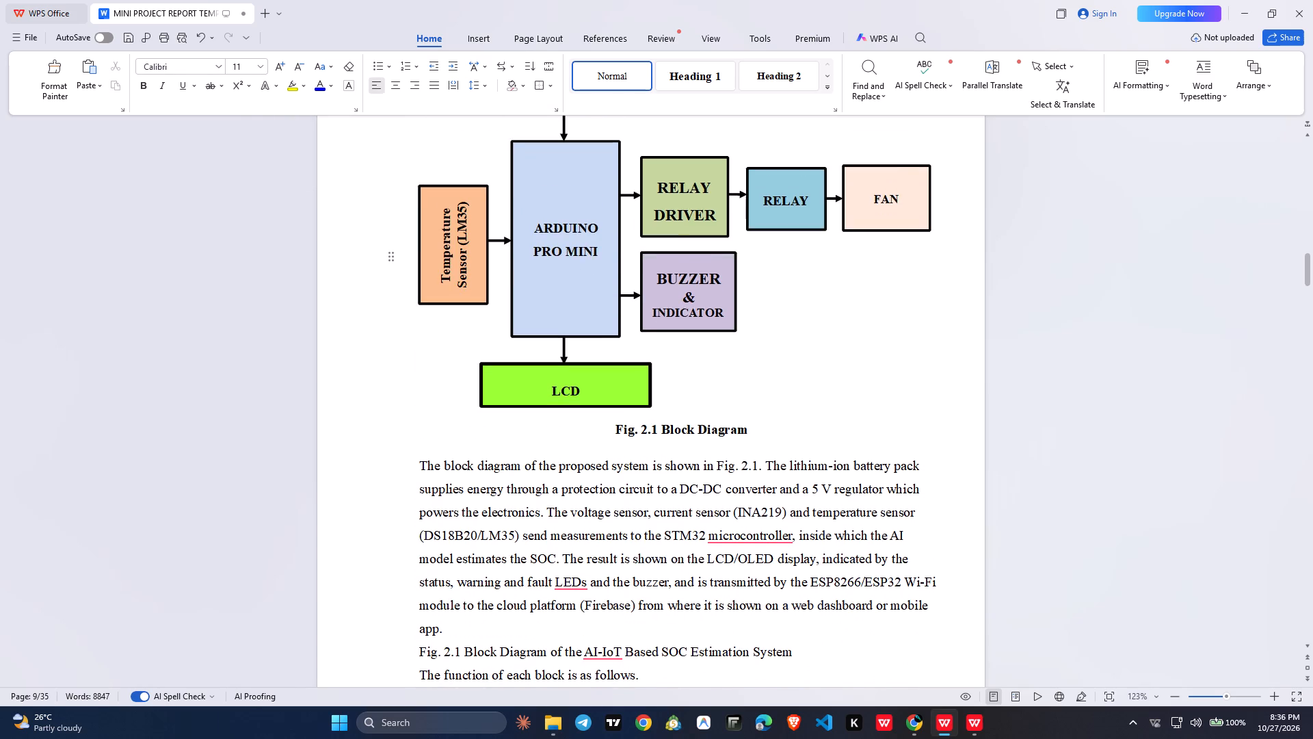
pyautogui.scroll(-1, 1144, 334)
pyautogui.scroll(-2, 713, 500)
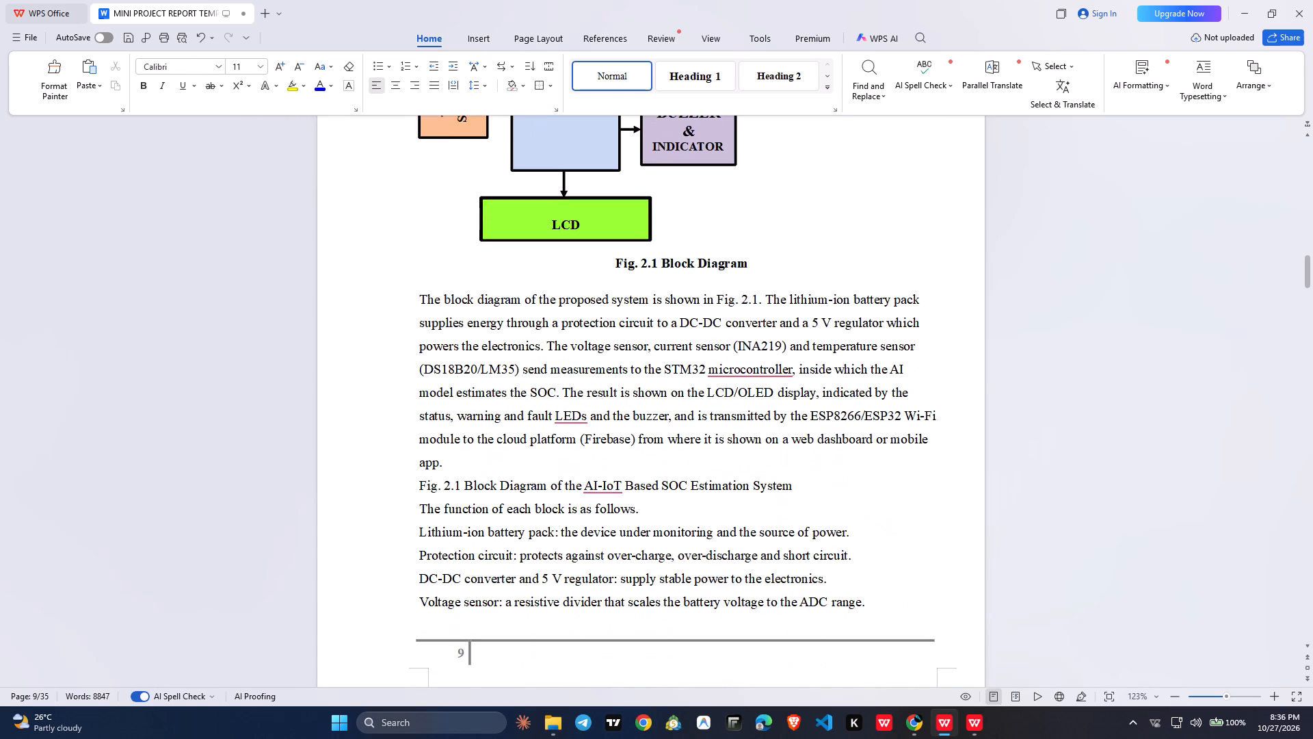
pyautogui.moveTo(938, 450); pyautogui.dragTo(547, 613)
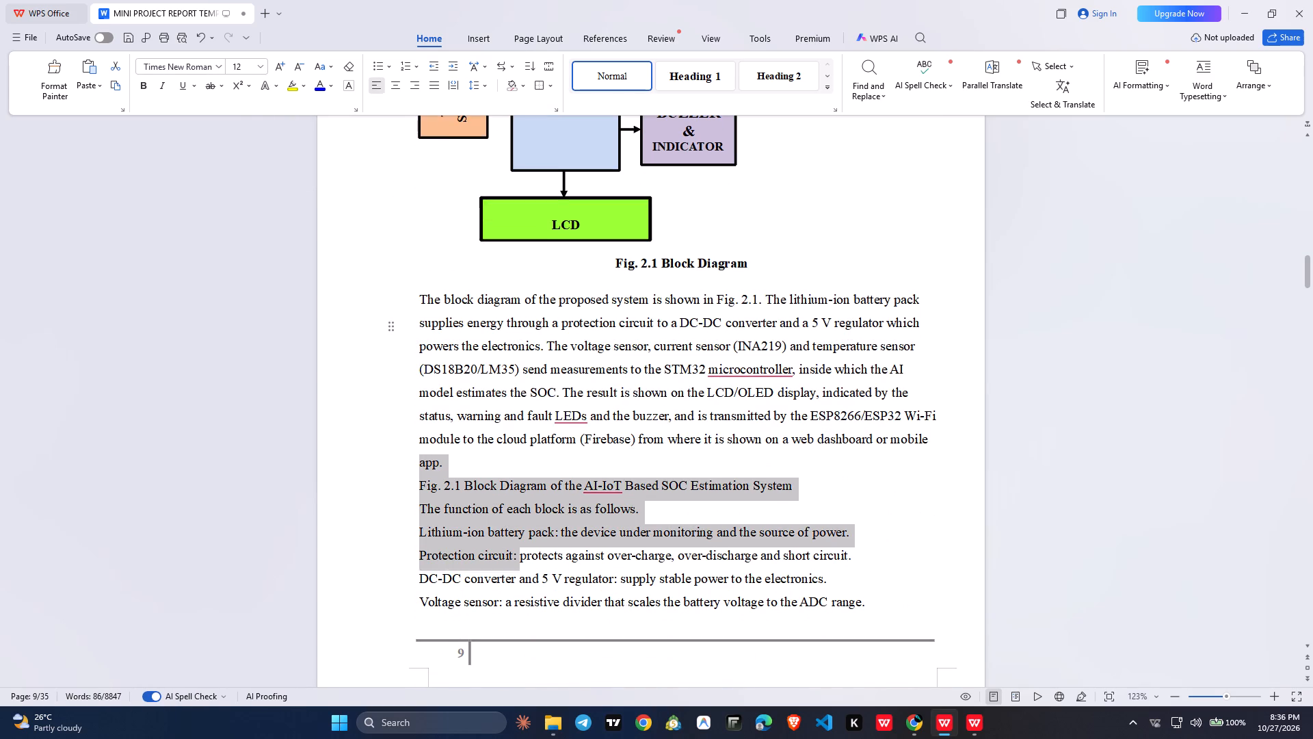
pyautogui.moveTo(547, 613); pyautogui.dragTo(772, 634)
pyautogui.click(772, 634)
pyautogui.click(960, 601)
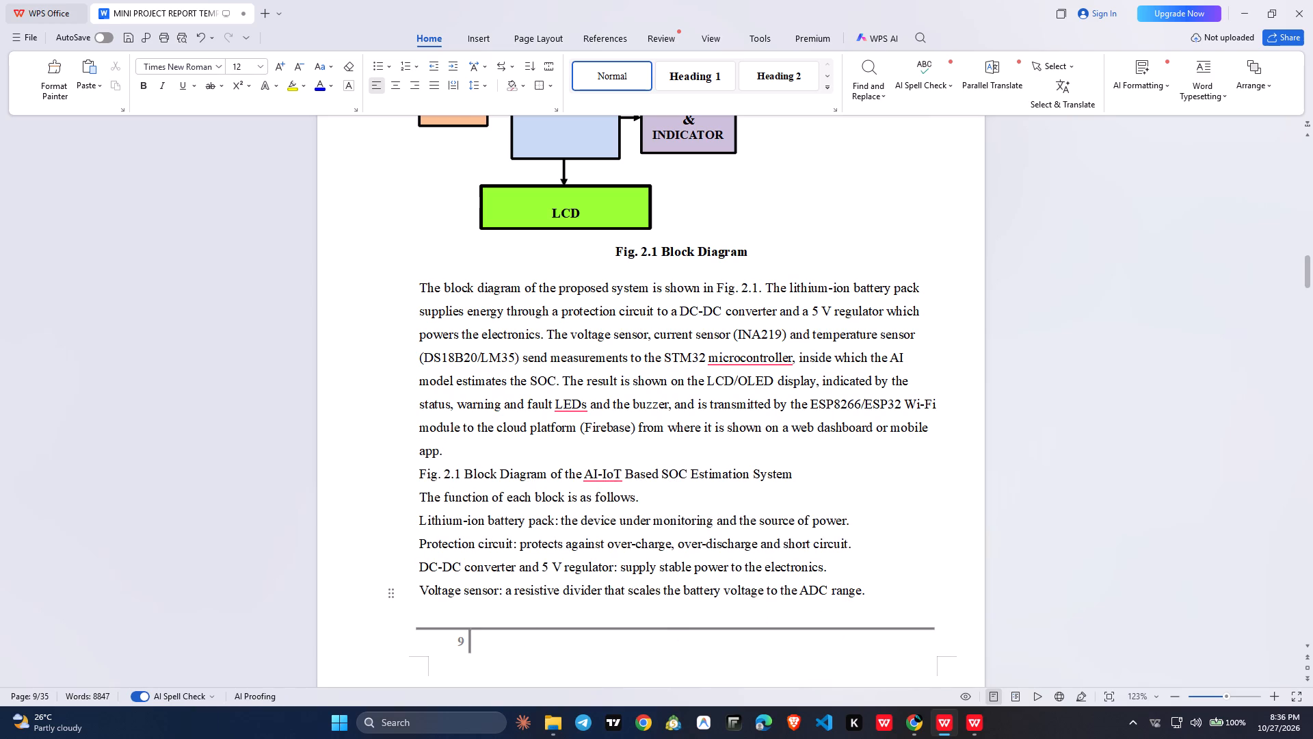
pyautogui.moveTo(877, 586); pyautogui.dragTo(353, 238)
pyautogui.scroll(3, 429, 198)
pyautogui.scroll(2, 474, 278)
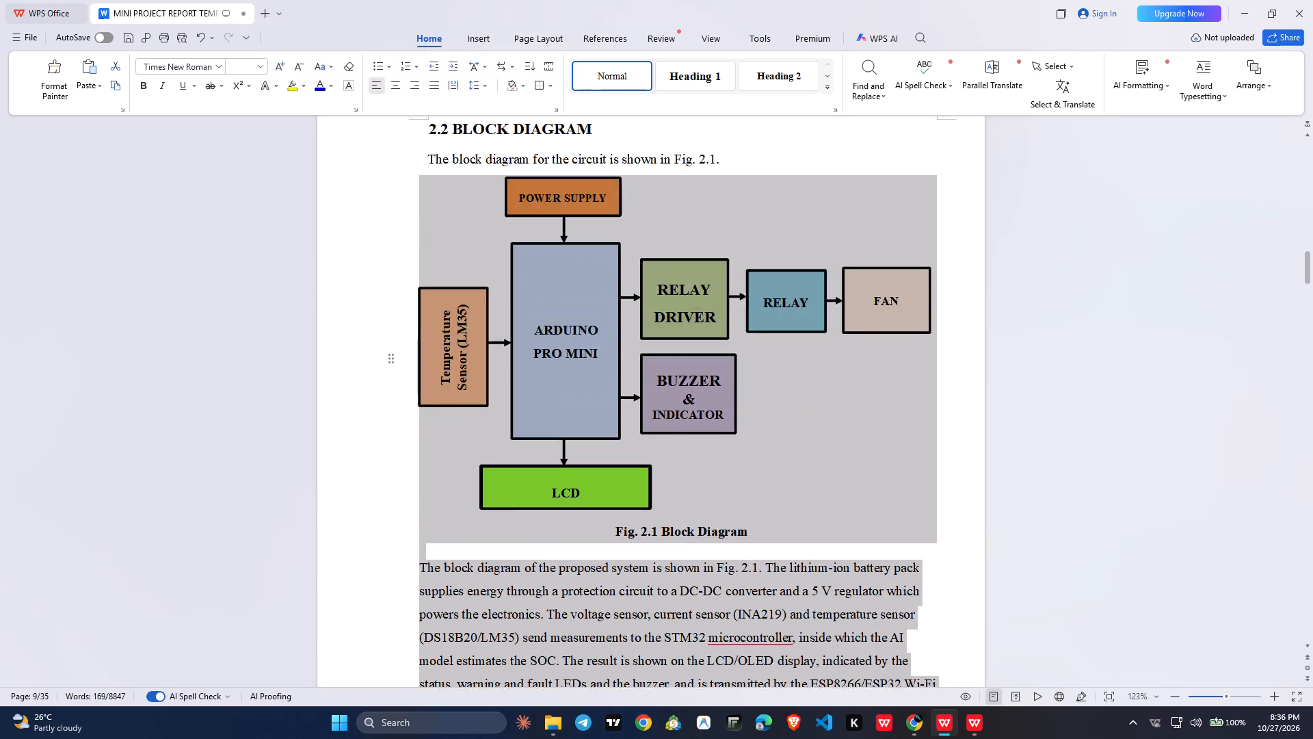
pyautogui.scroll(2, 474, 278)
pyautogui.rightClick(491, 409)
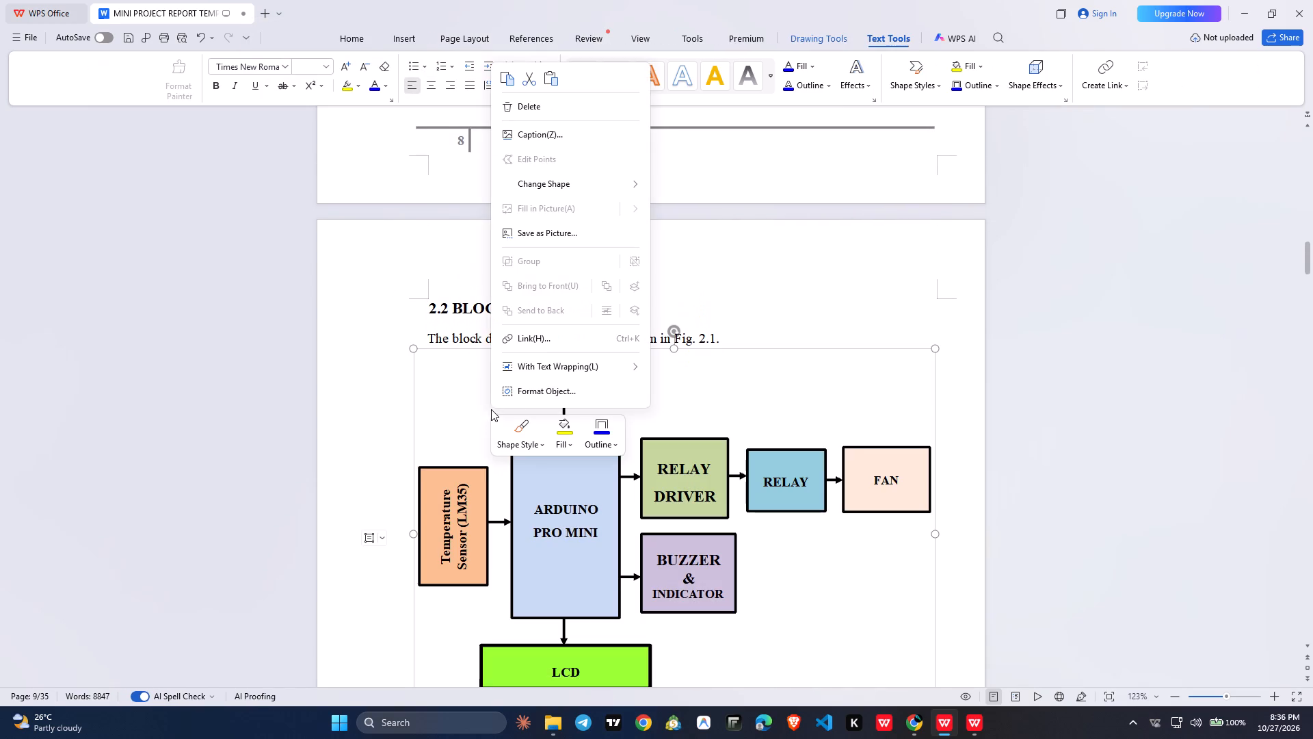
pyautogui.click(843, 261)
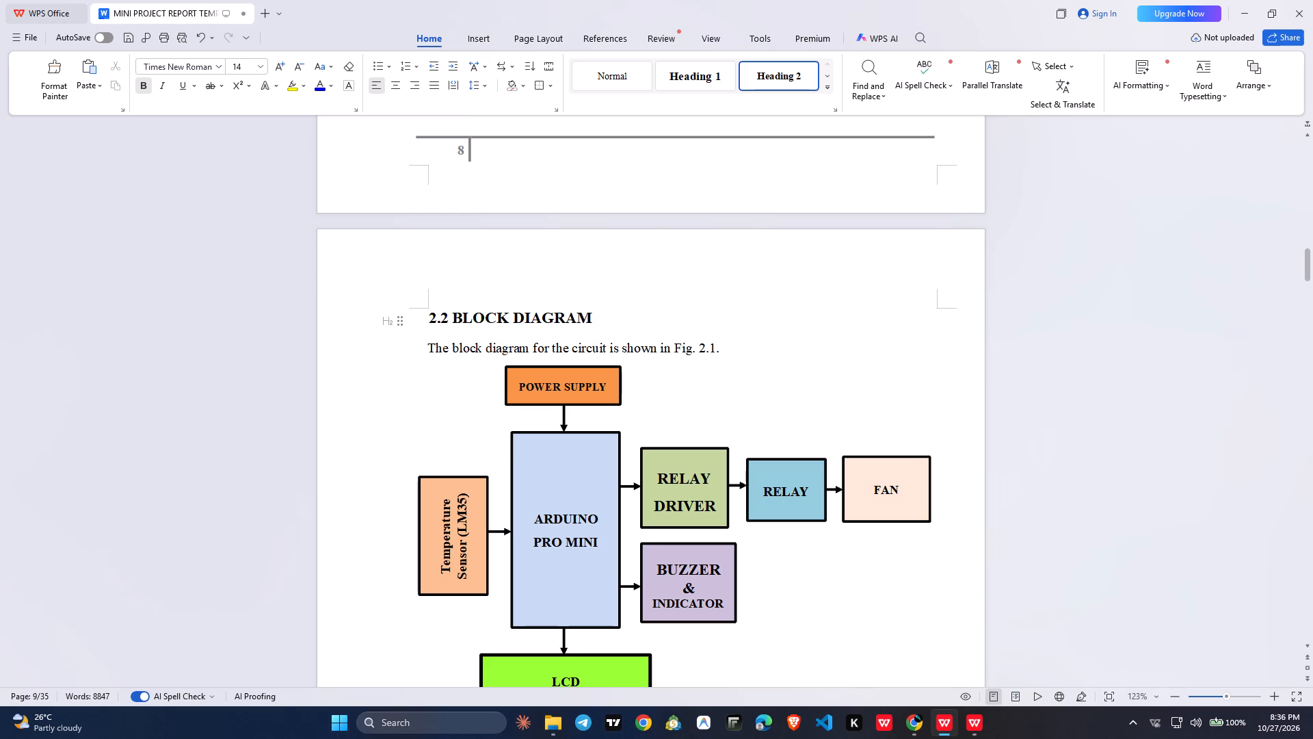
# Set the line spacing to 1.5 from the 2.2 BLOCK DIAGRAM heading through the description below the diagram.
pyautogui.moveTo(425, 317); pyautogui.dragTo(851, 706)
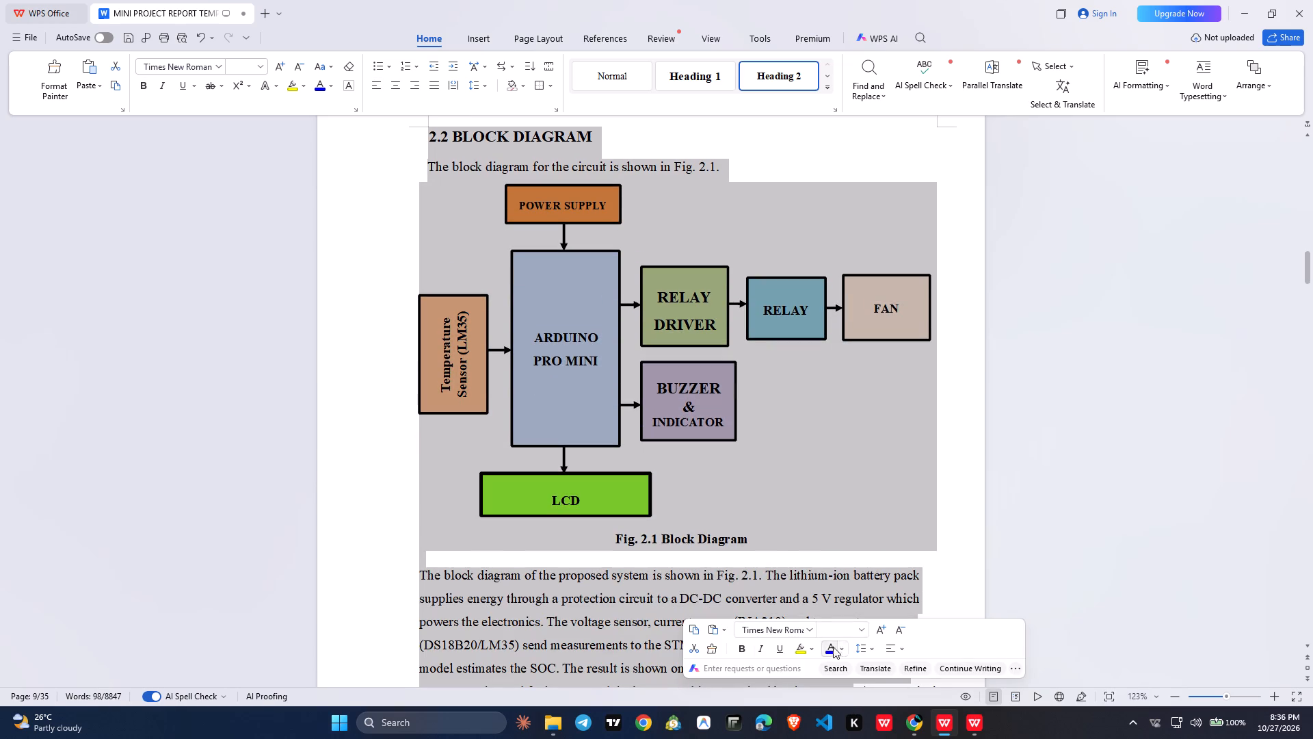
pyautogui.click(851, 643)
pyautogui.click(871, 523)
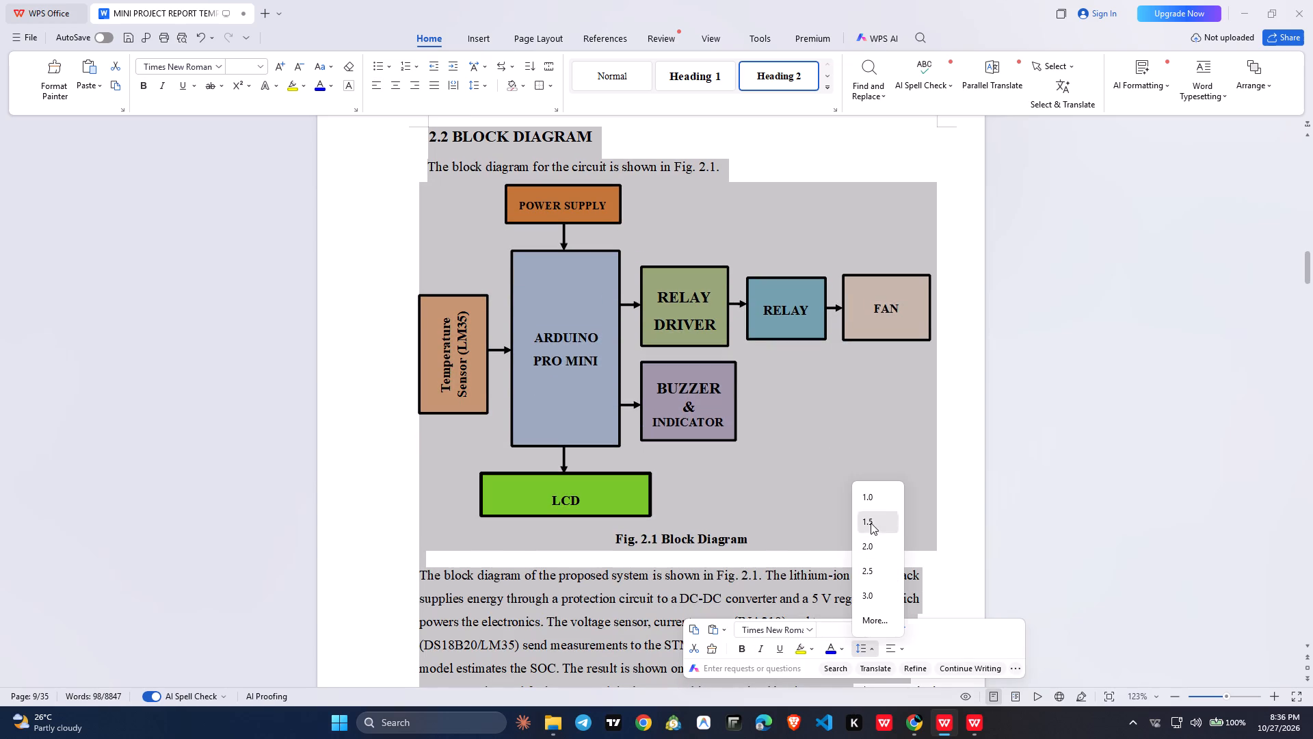
pyautogui.click(990, 559)
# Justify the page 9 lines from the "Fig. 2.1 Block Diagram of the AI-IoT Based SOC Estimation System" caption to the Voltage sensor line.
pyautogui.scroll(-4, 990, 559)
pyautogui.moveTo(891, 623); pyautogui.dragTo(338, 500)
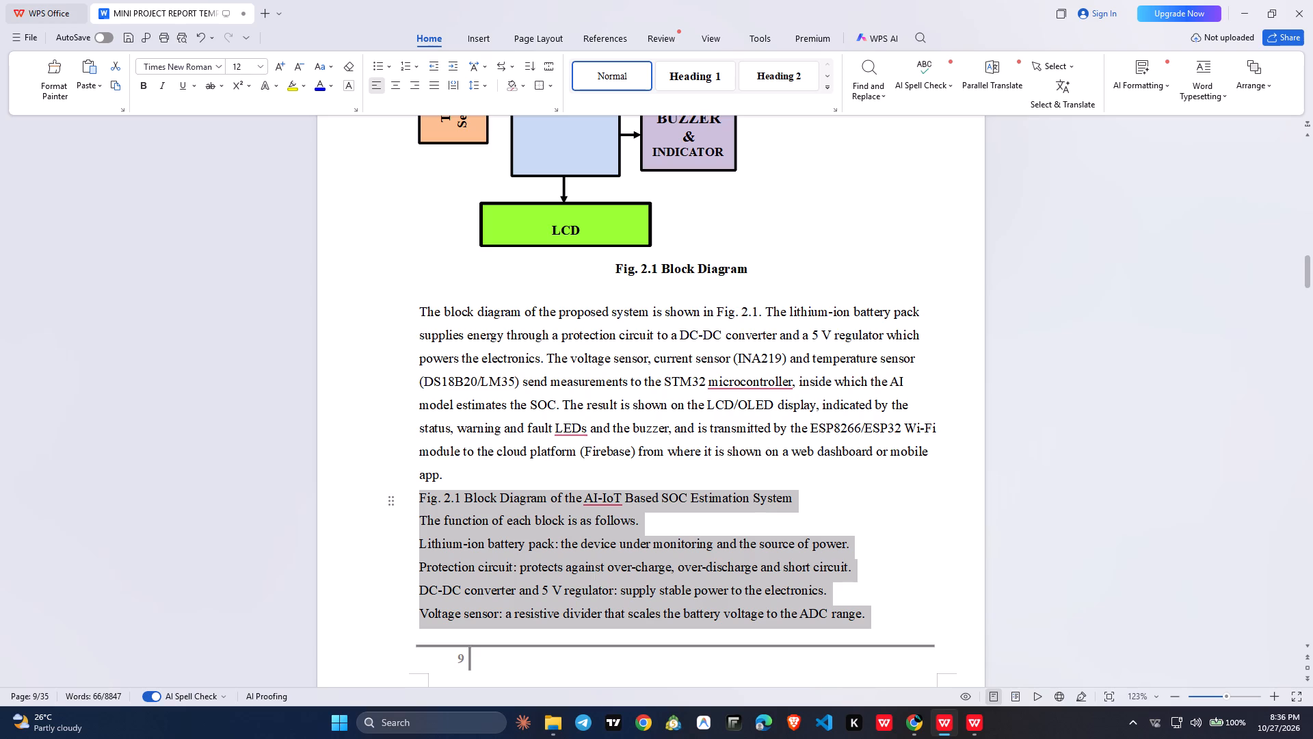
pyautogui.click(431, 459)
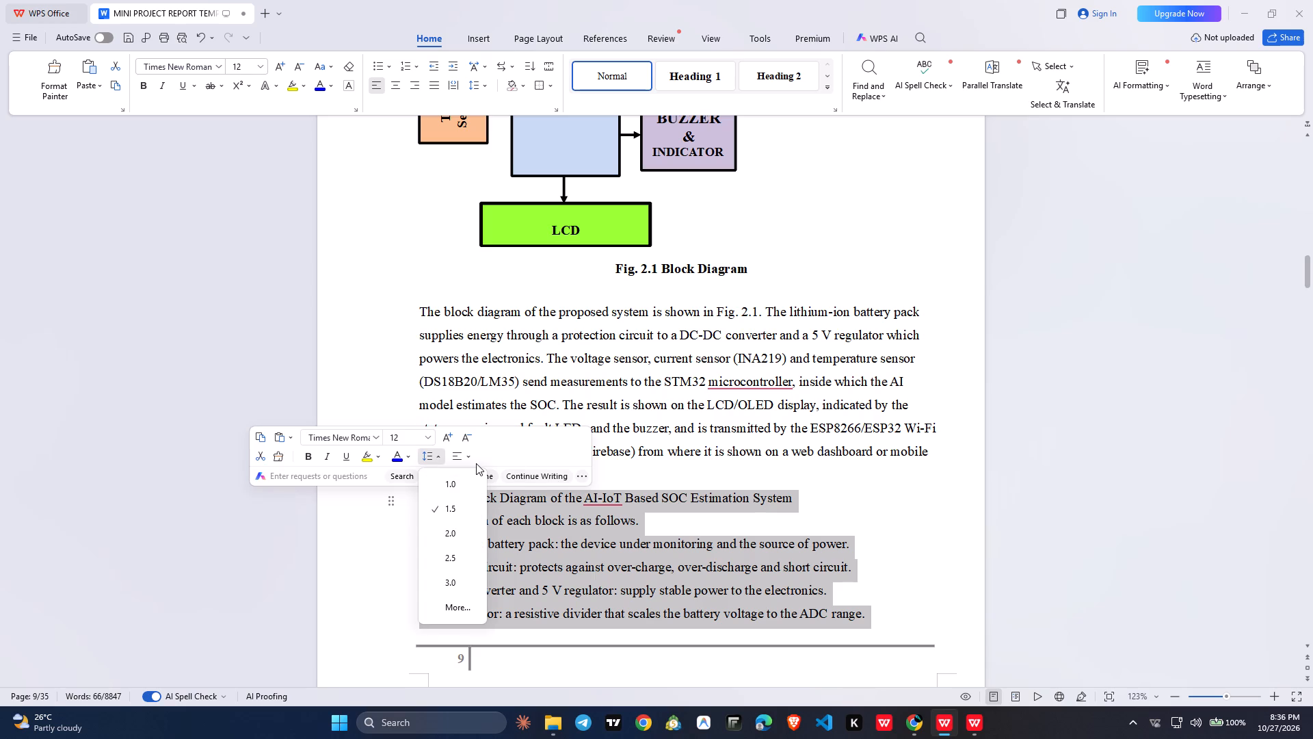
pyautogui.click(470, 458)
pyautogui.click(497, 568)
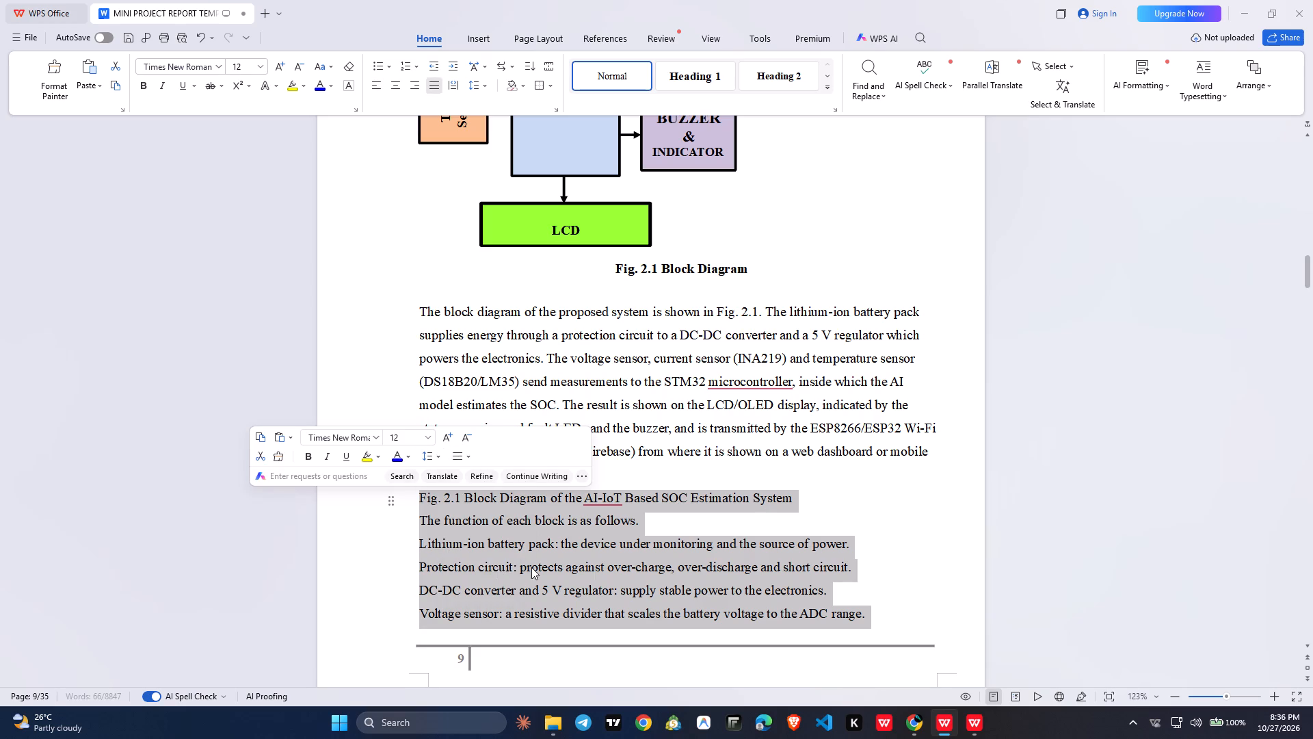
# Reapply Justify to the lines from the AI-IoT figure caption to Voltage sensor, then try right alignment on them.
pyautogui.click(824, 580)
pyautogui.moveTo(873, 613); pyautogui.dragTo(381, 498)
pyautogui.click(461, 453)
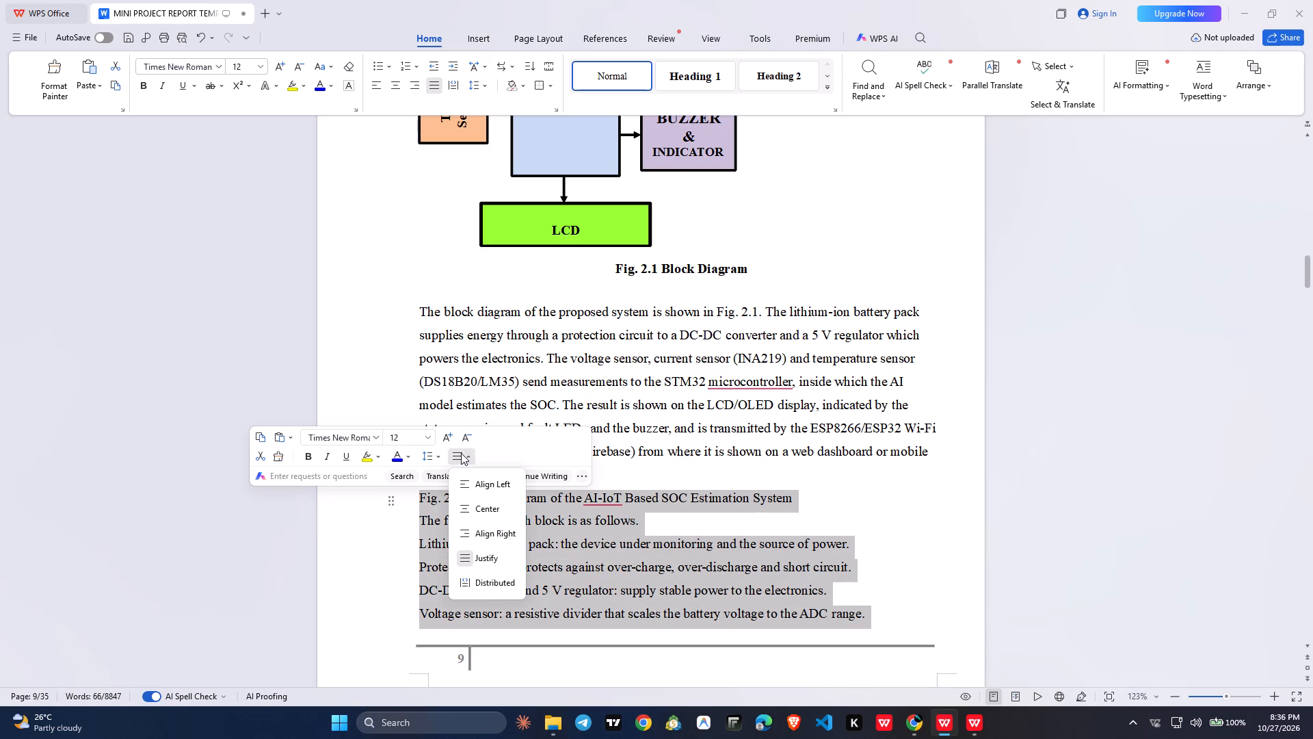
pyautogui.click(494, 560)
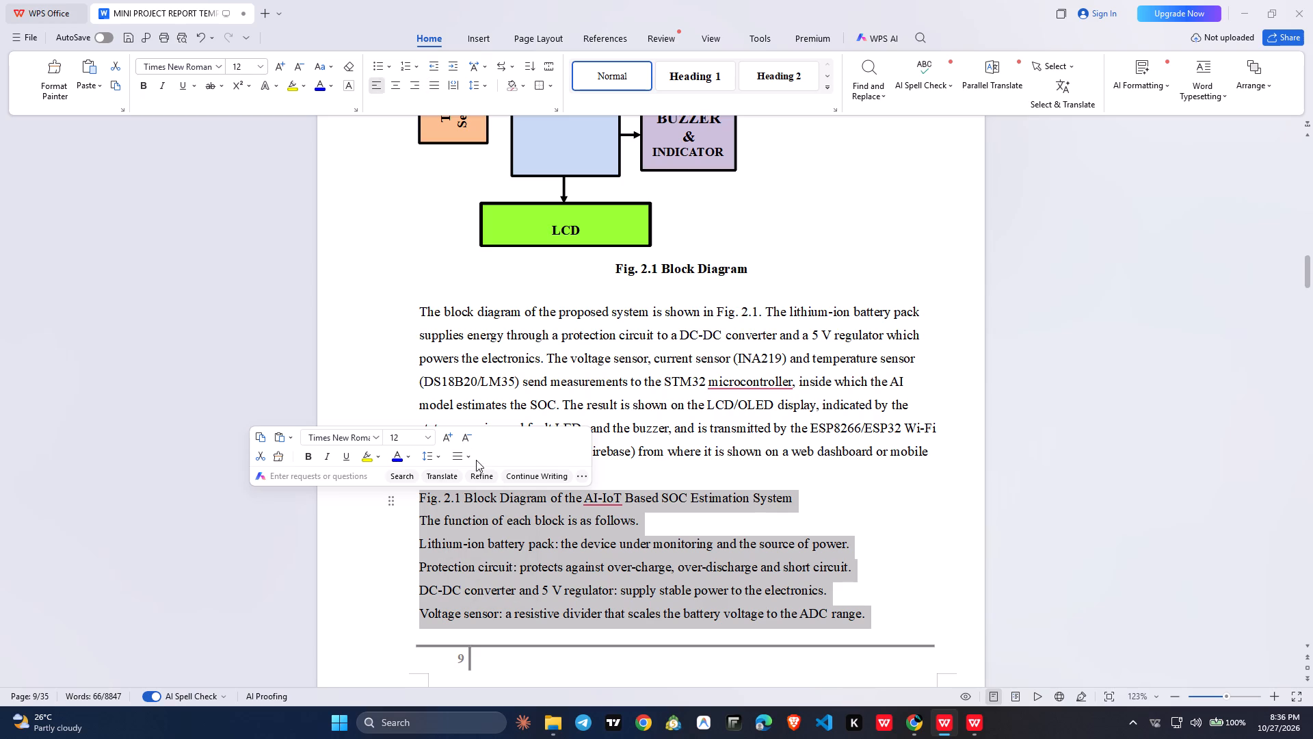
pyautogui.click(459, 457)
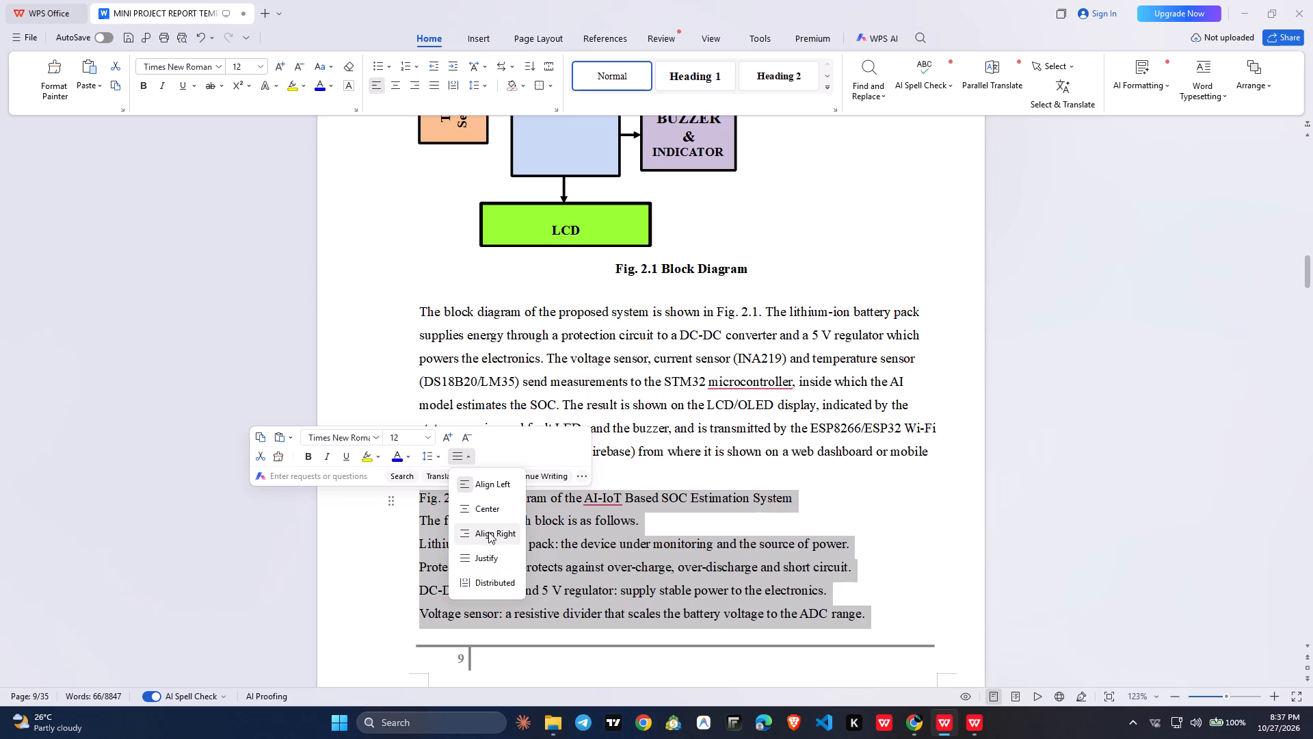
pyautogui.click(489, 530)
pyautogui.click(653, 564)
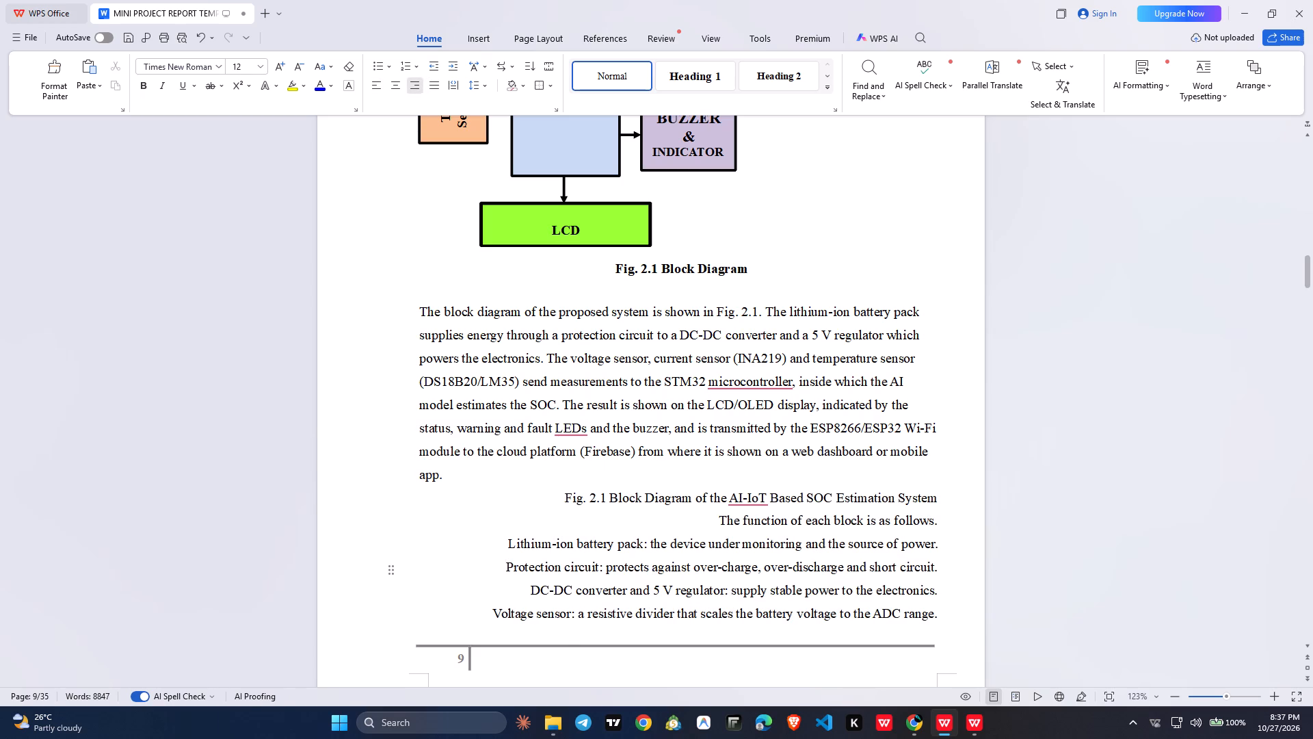
# Justify the right-aligned lines from the AI-IoT figure caption to the Voltage sensor description on page 9.
pyautogui.moveTo(940, 615); pyautogui.dragTo(559, 491)
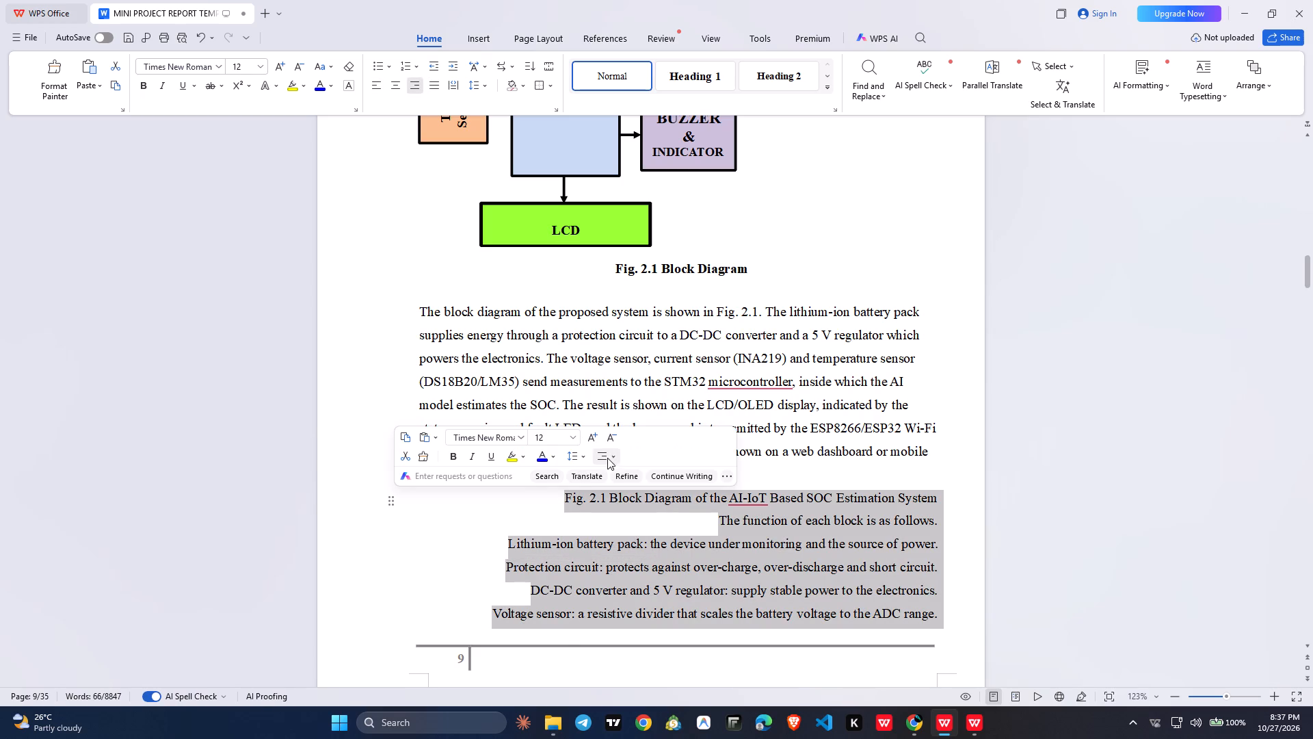
pyautogui.click(593, 456)
pyautogui.click(638, 566)
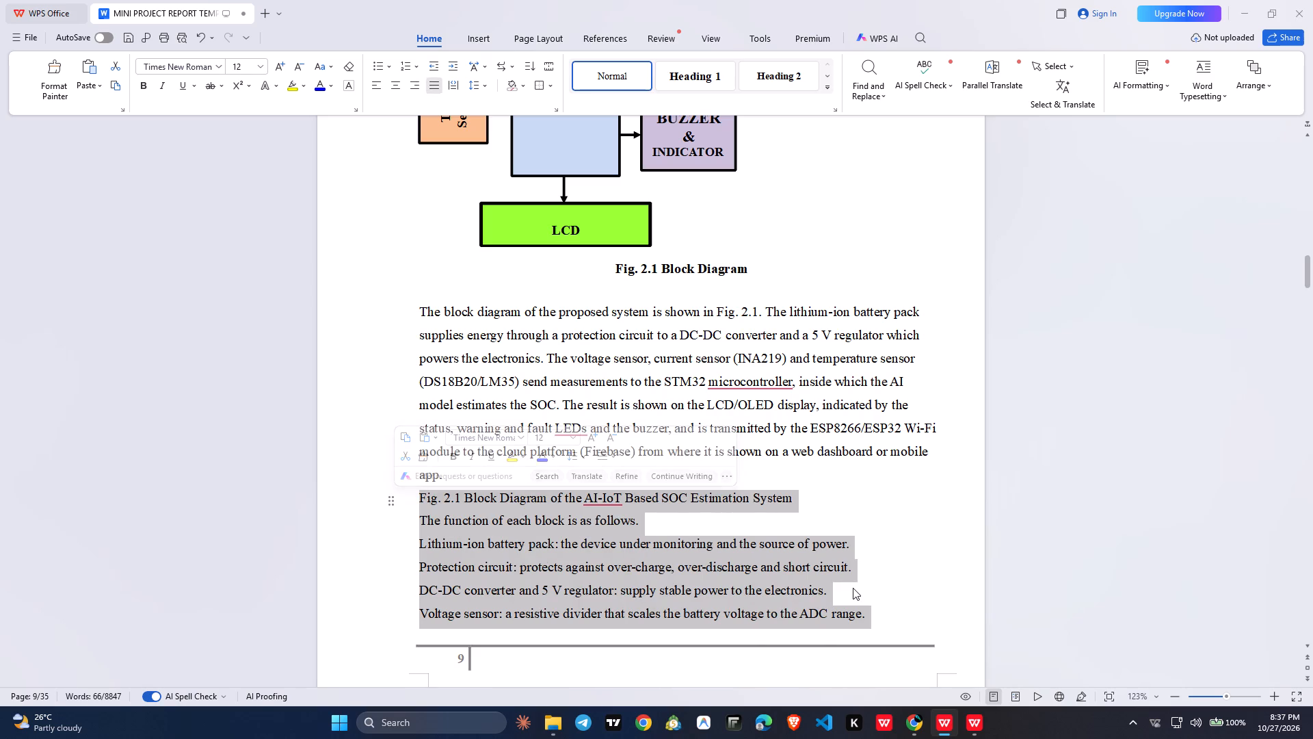
pyautogui.click(853, 588)
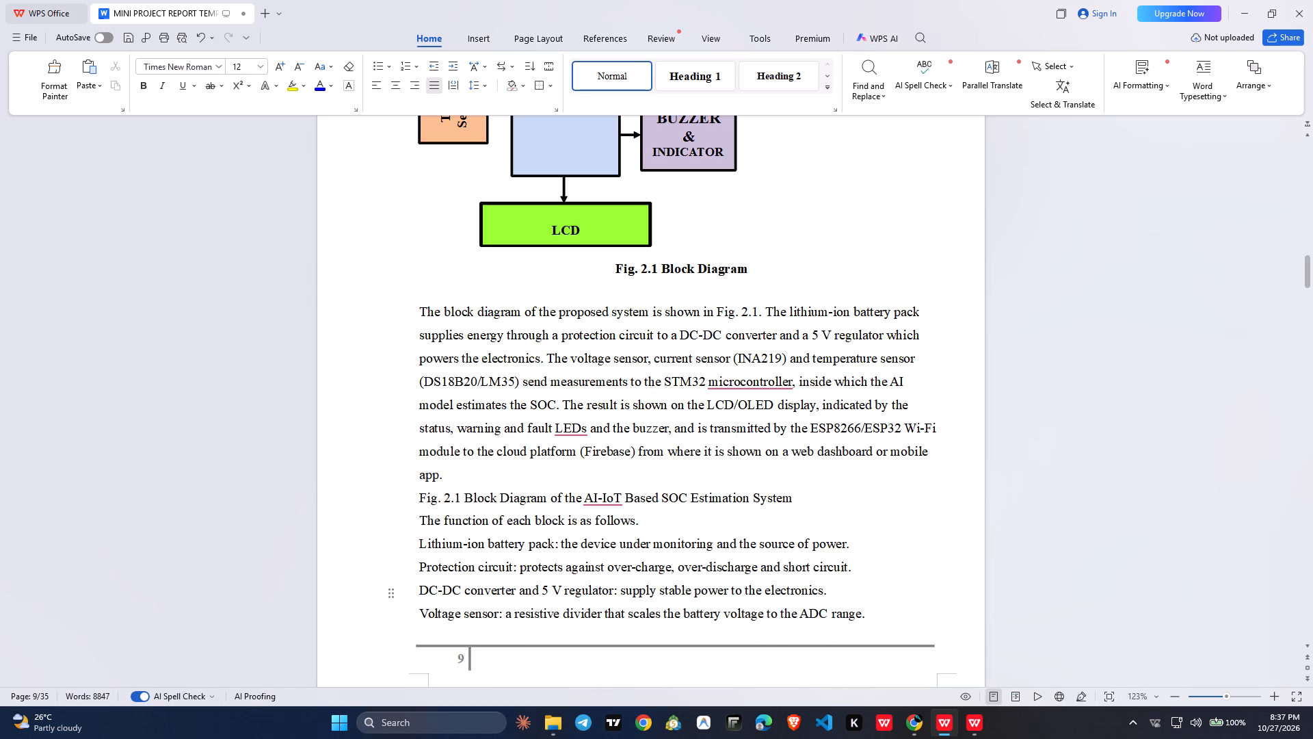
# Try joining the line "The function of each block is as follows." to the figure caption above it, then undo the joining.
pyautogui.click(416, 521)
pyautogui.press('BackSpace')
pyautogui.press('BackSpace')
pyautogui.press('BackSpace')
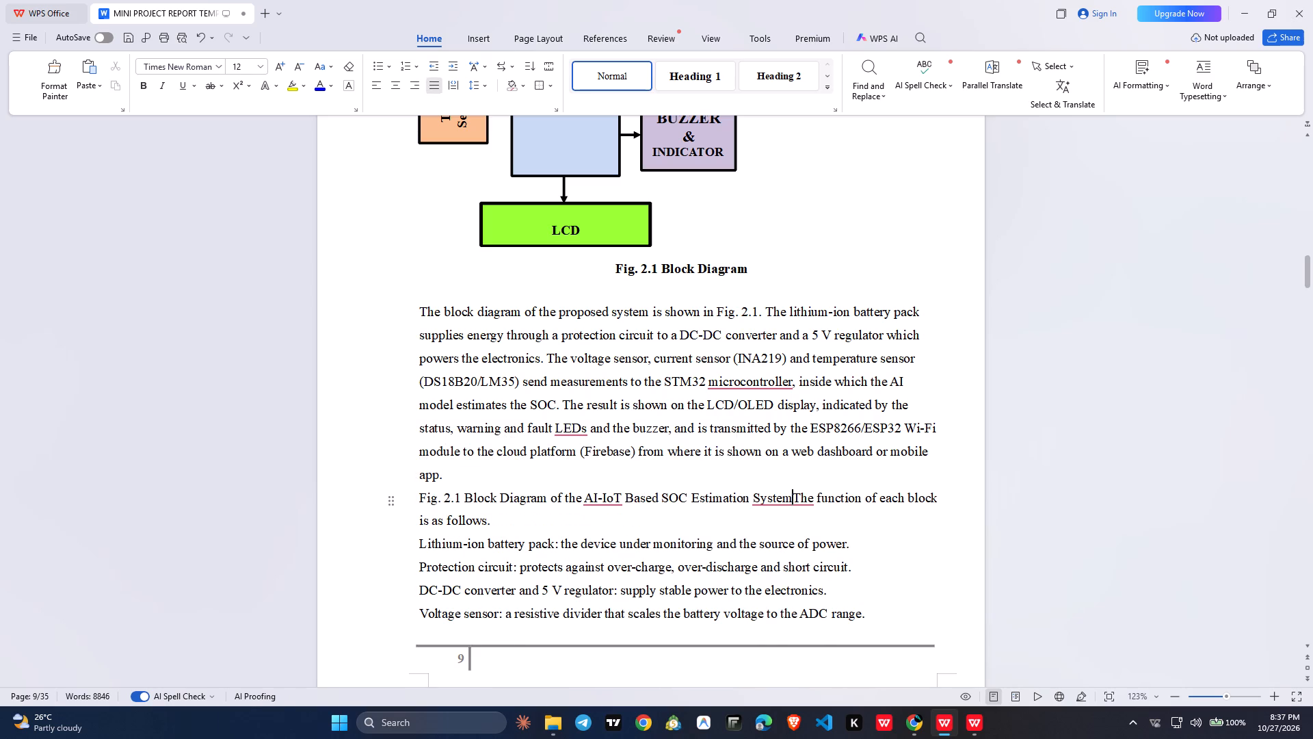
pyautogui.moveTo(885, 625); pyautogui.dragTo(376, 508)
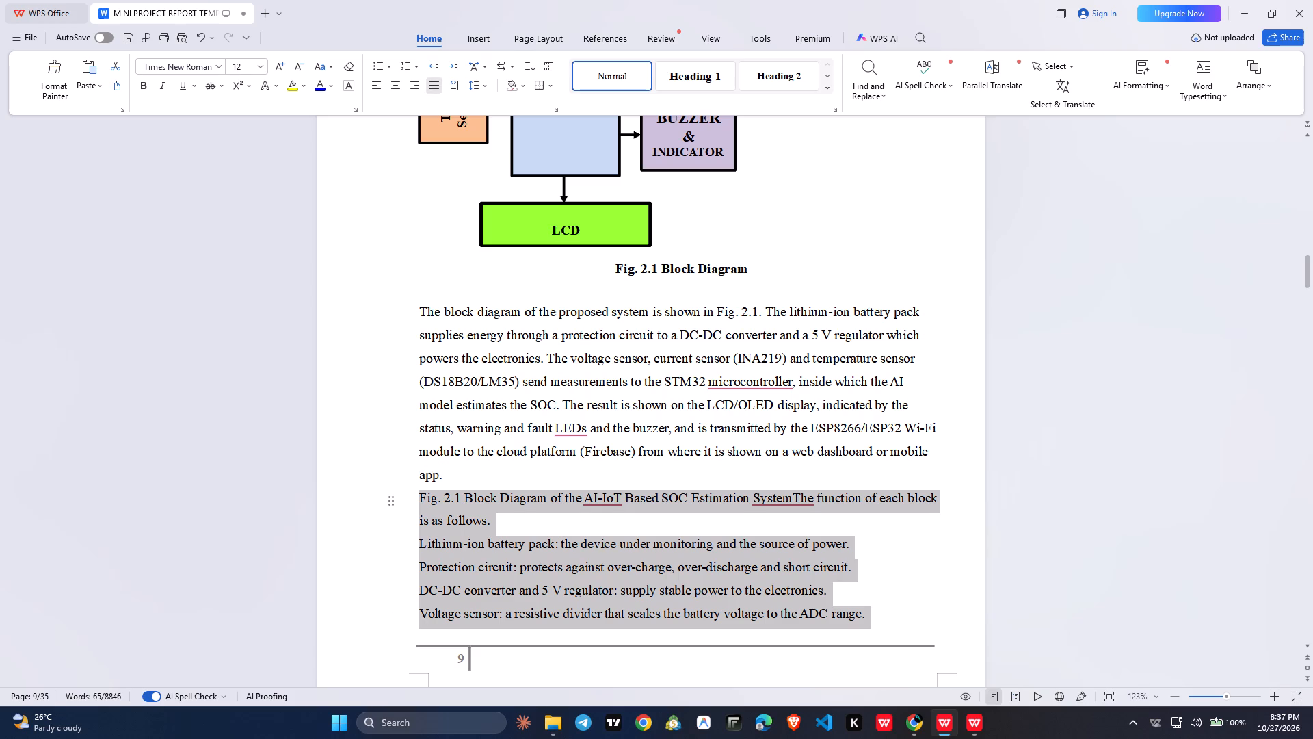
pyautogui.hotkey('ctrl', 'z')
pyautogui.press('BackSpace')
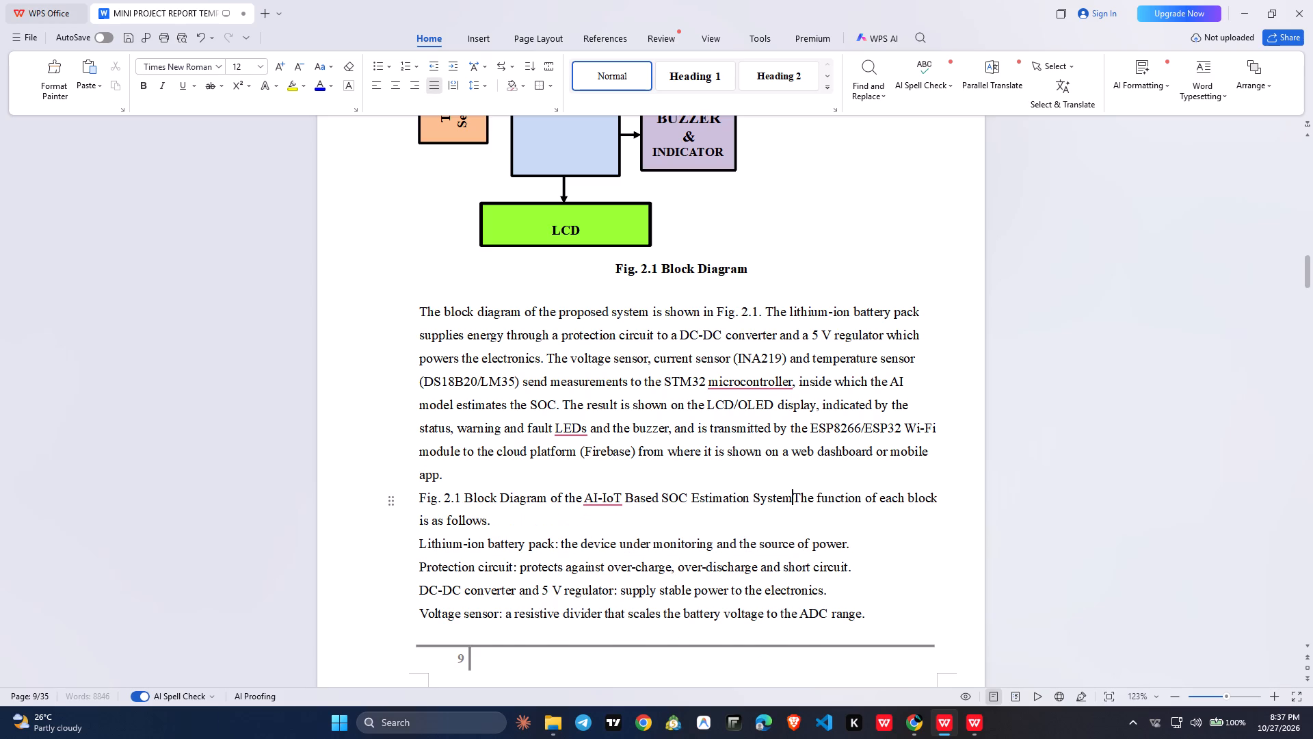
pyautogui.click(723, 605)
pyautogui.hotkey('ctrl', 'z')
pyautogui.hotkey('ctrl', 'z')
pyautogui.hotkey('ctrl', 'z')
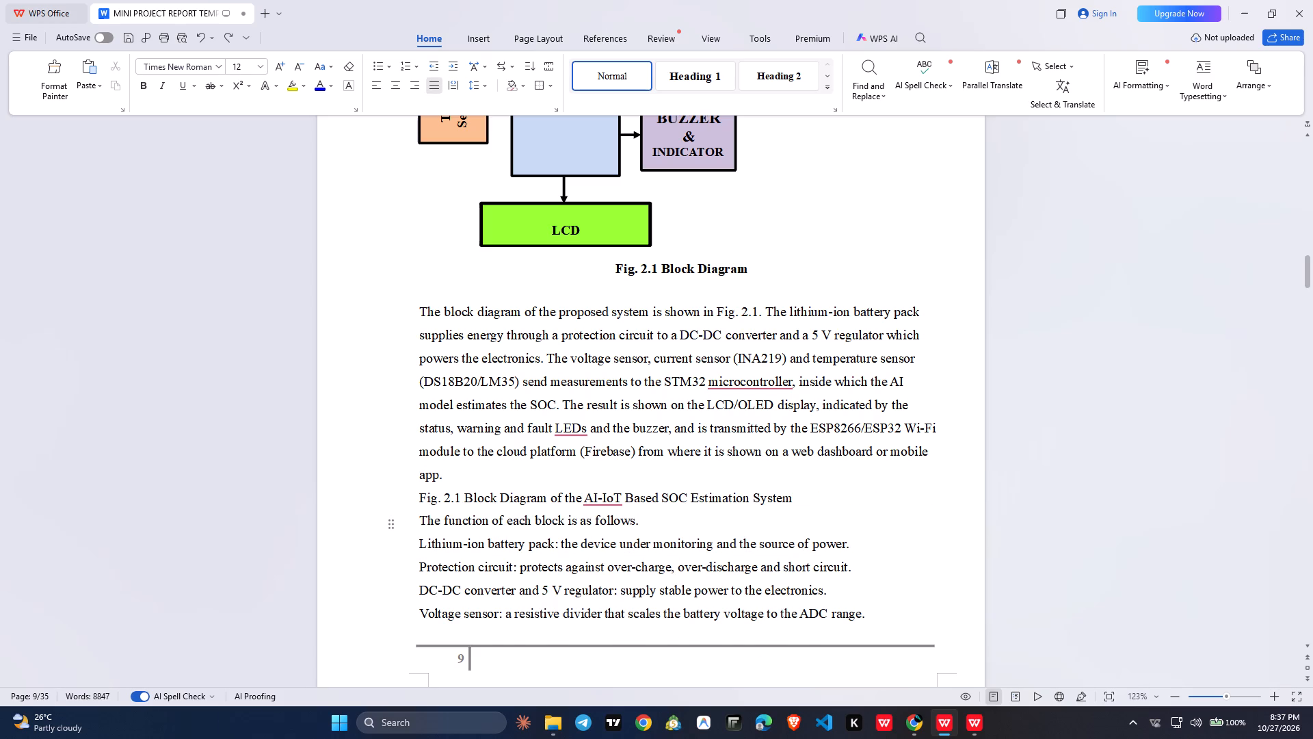
# Copy the page 9 lines from the "Fig. 2.1 Block Diagram of the AI-IoT Based SOC Estimation System" caption through the Voltage sensor description.
pyautogui.moveTo(879, 614); pyautogui.dragTo(434, 496)
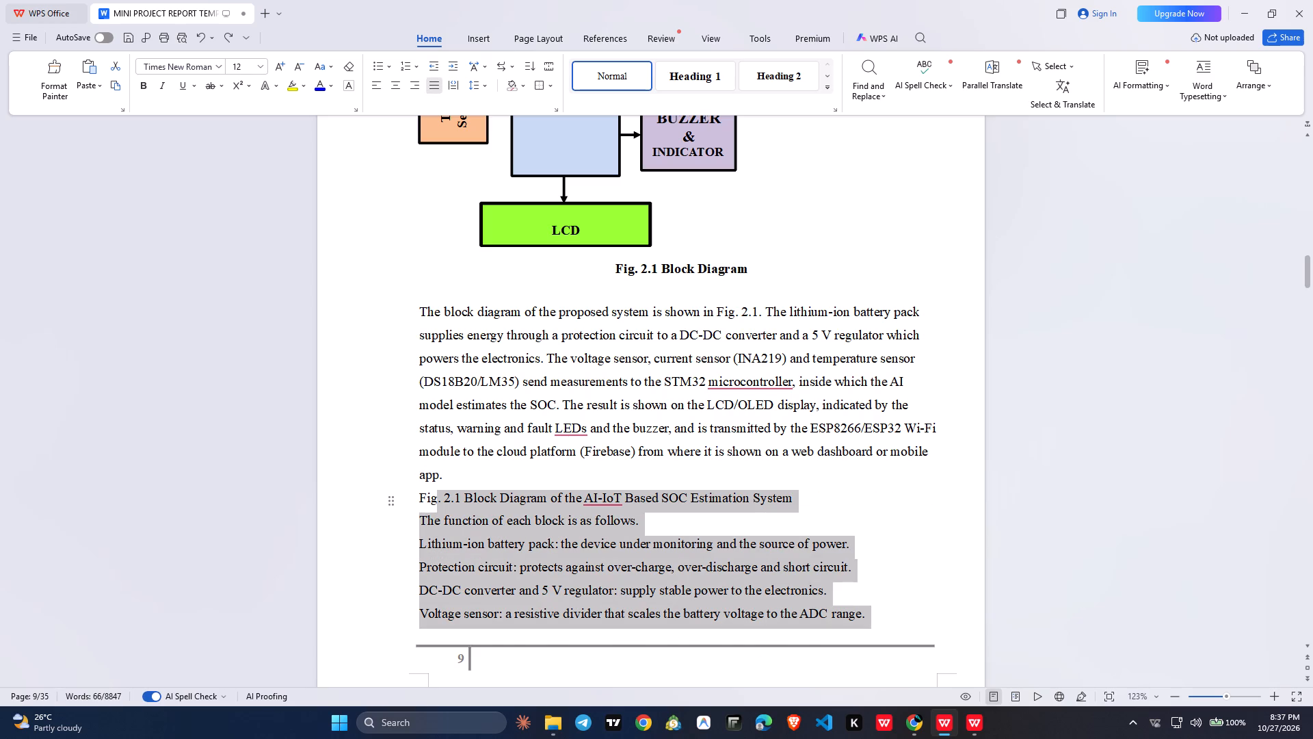
pyautogui.moveTo(434, 496); pyautogui.dragTo(419, 499)
pyautogui.hotkey('ctrl', 'c')
pyautogui.click(910, 720)
pyautogui.click(127, 0)
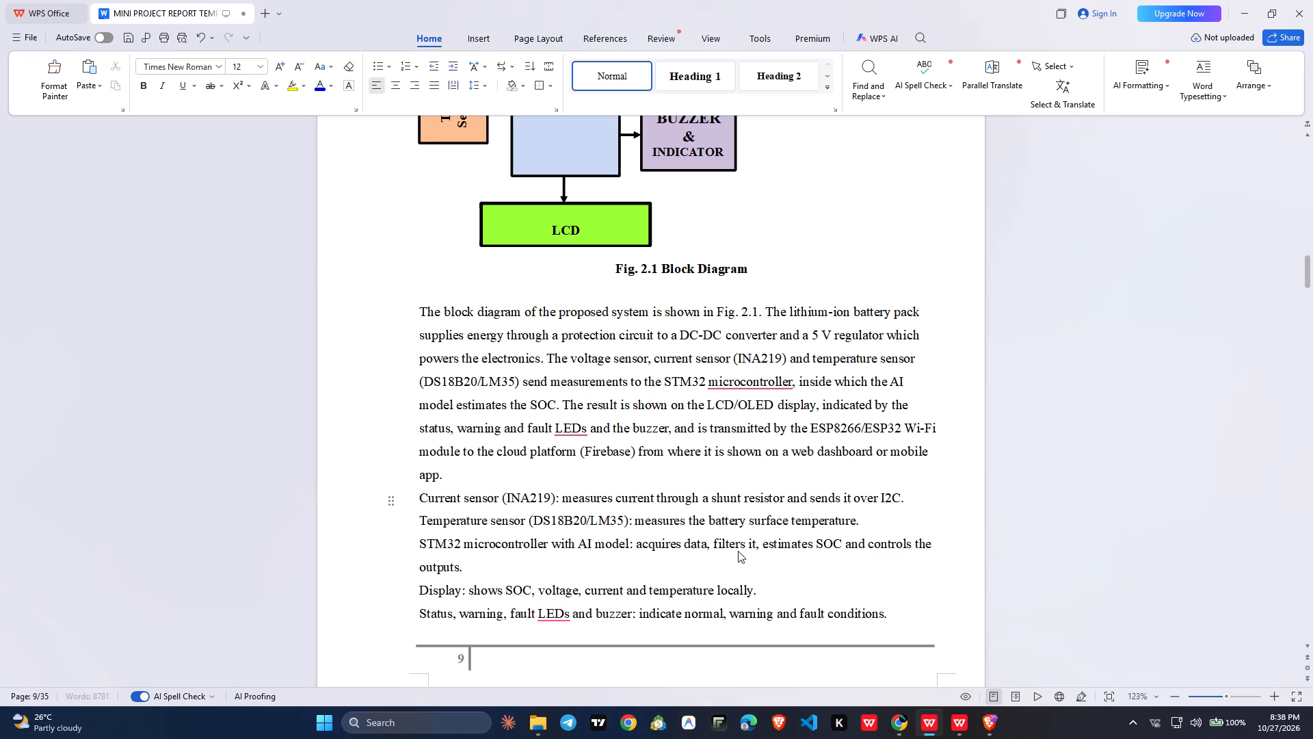
# Paste the rewritten figure caption and block descriptions before the Current sensor (INA219) line on page 9.
pyautogui.hotkey('ctrl', 'v')
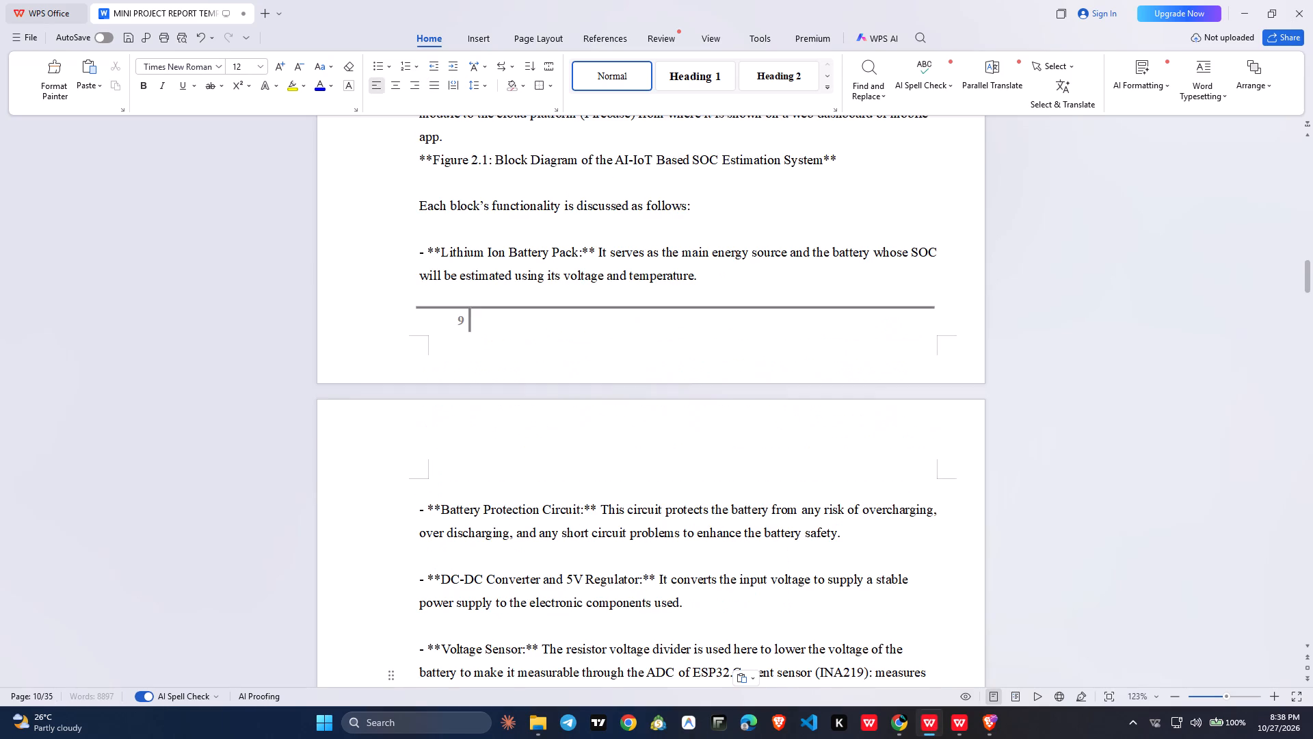
# Remove the double asterisks at both ends of the pasted caption "Figure 2.1: Block Diagram of the AI-IoT Based SOC Estimation System".
pyautogui.scroll(3, 738, 551)
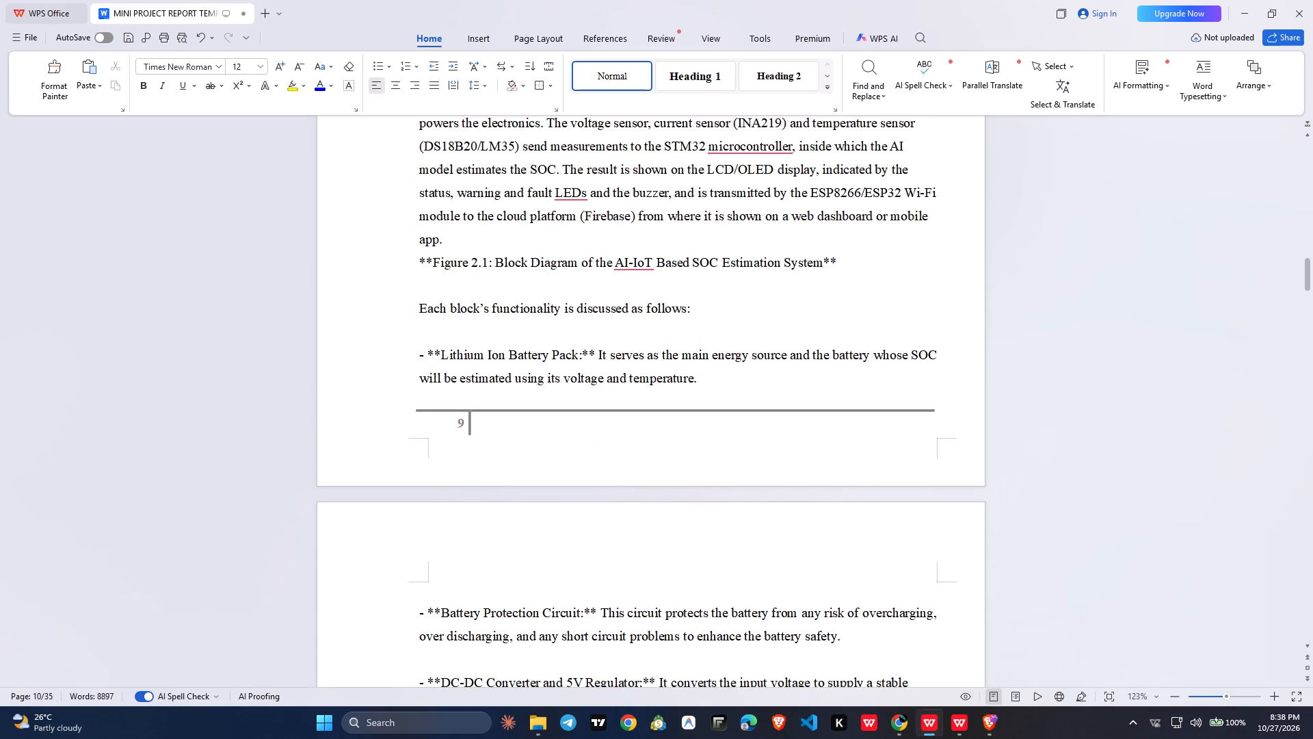
pyautogui.click(434, 263)
pyautogui.press('BackSpace')
pyautogui.press('BackSpace')
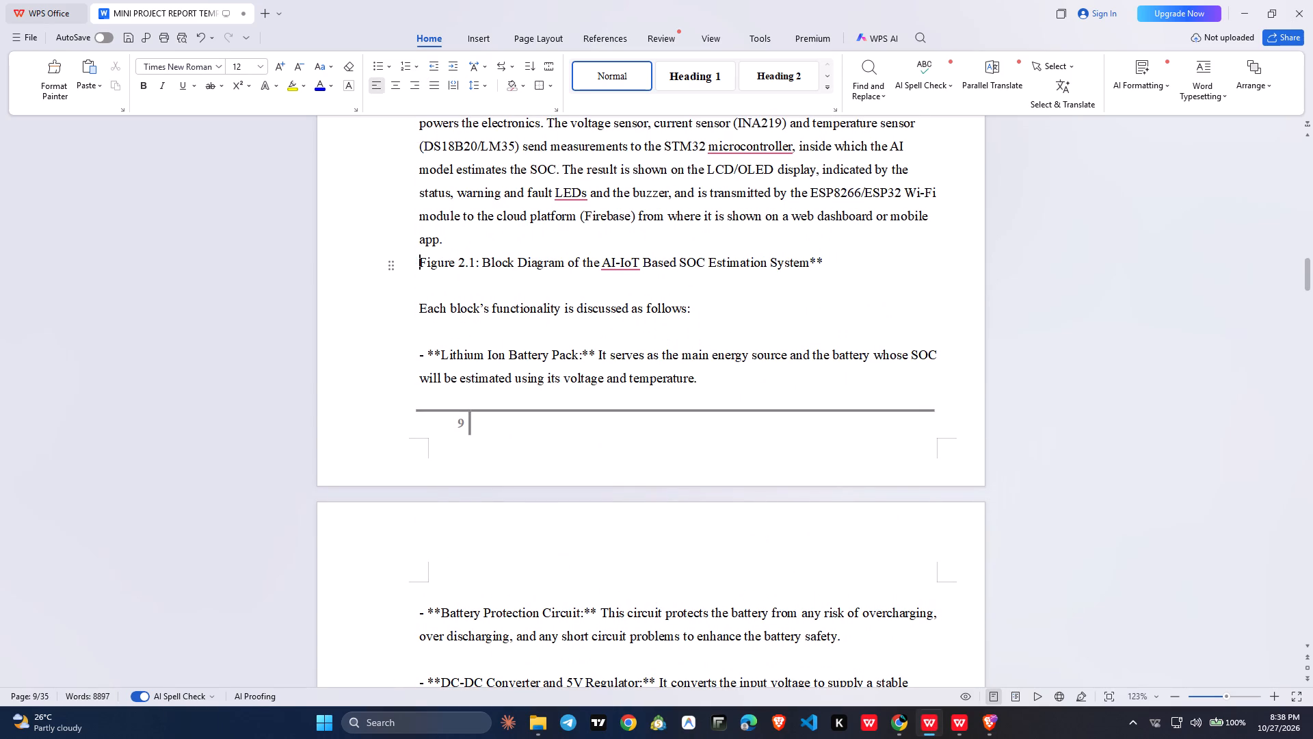
pyautogui.click(841, 264)
pyautogui.press('BackSpace')
pyautogui.press('BackSpace')
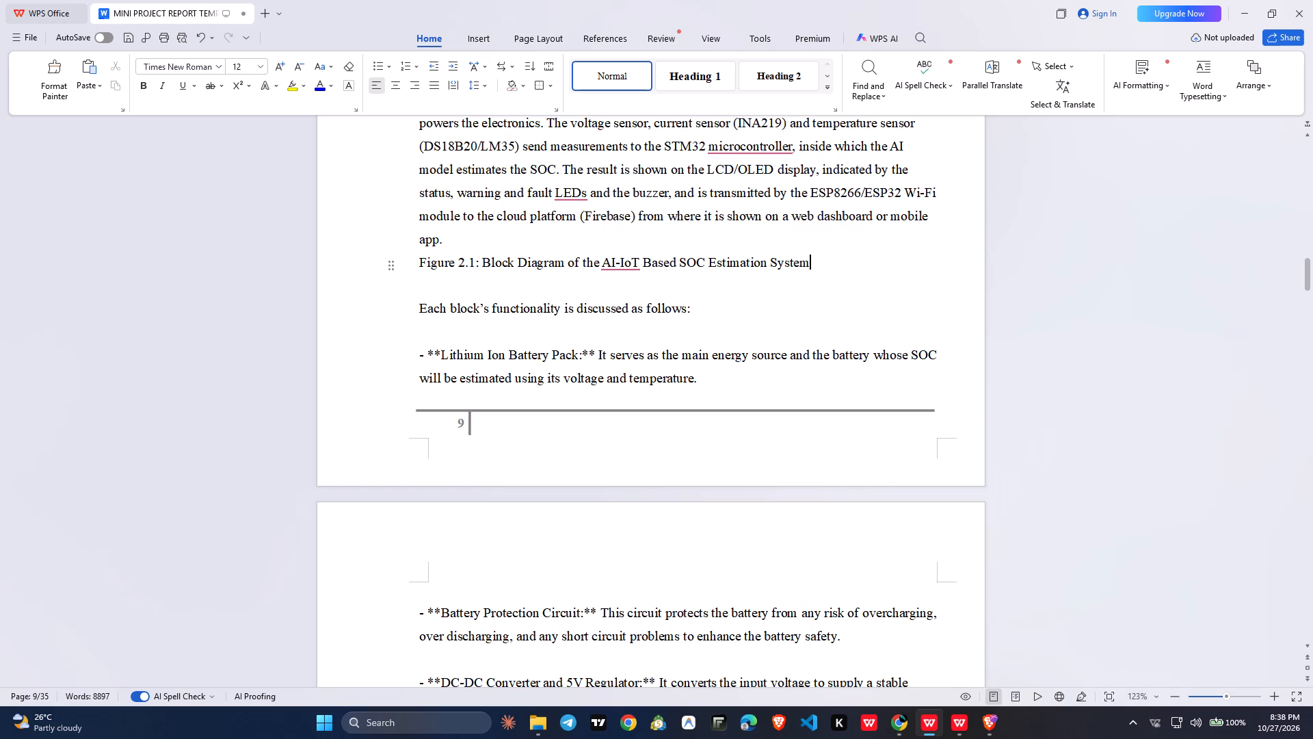
# Remove the double asterisks in front of the "Lithium Ion Battery Pack:" label in the block descriptions.
pyautogui.doubleClick(440, 359)
pyautogui.press('BackSpace')
pyautogui.press('BackSpace')
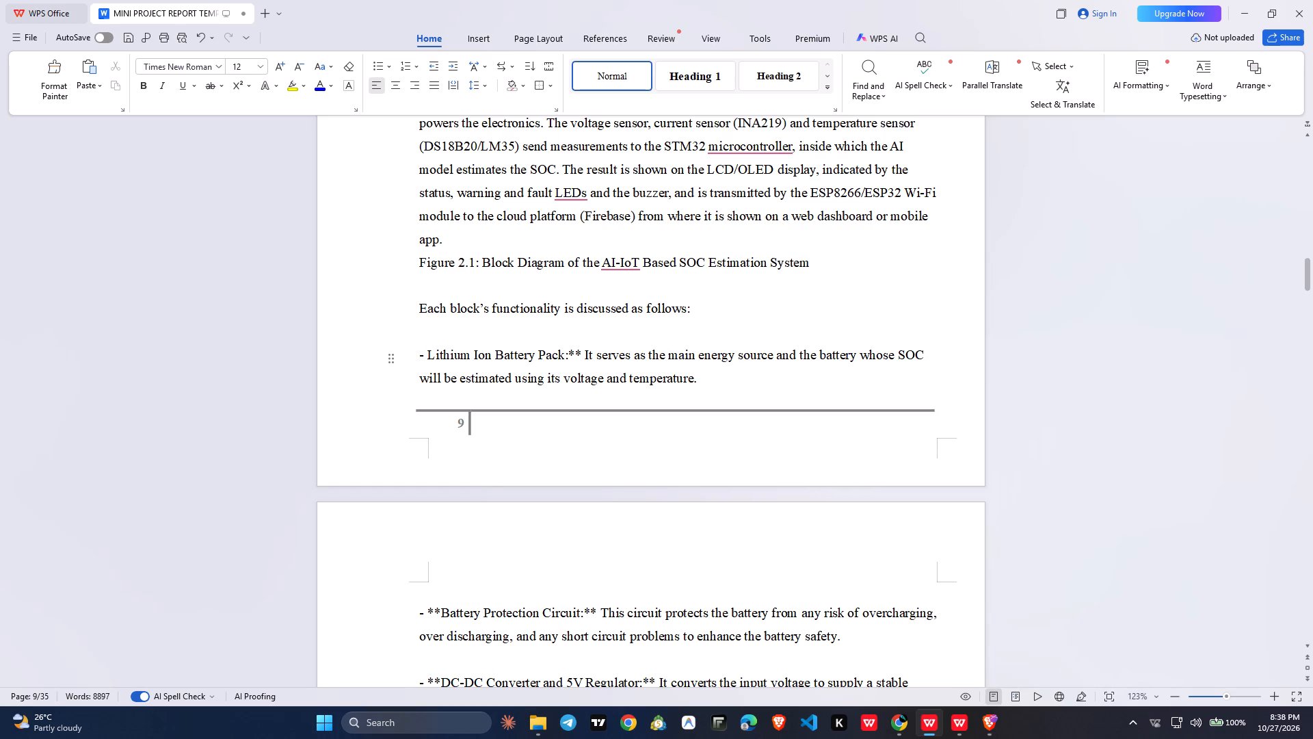
pyautogui.scroll(-4, 843, 508)
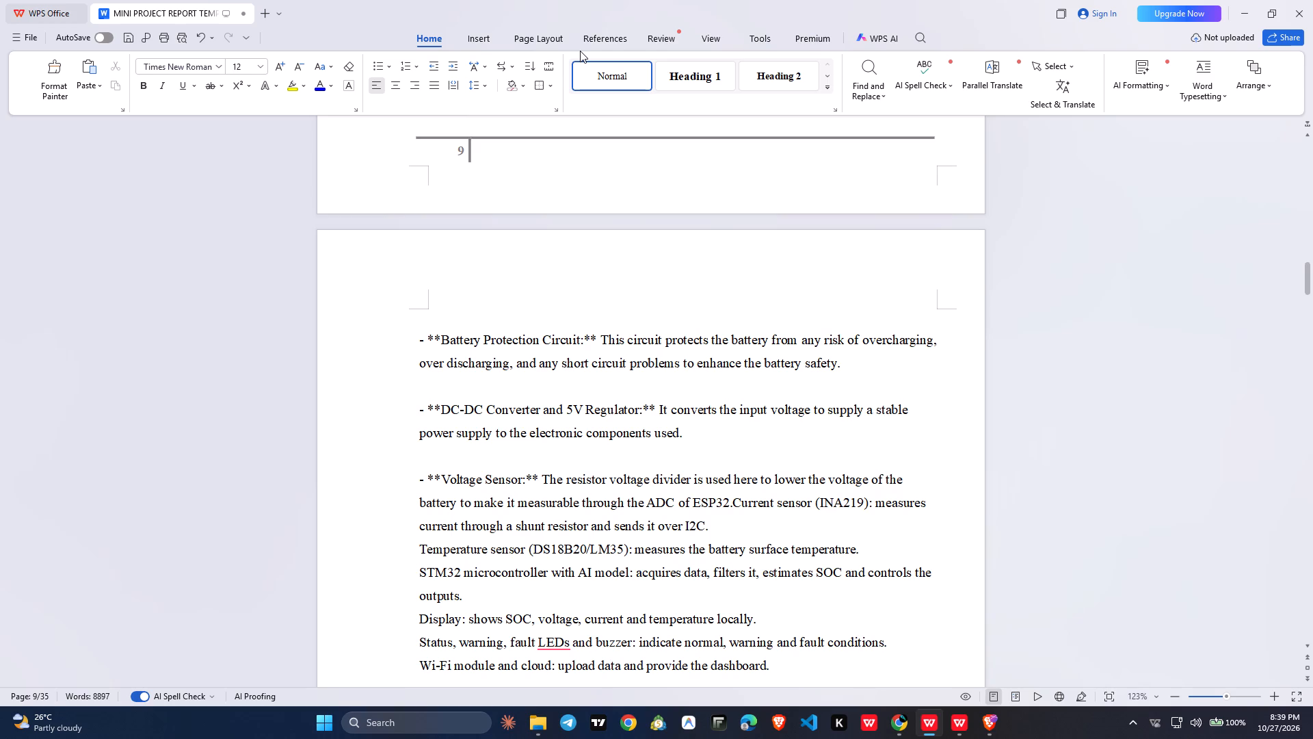
pyautogui.scroll(-1, 590, 204)
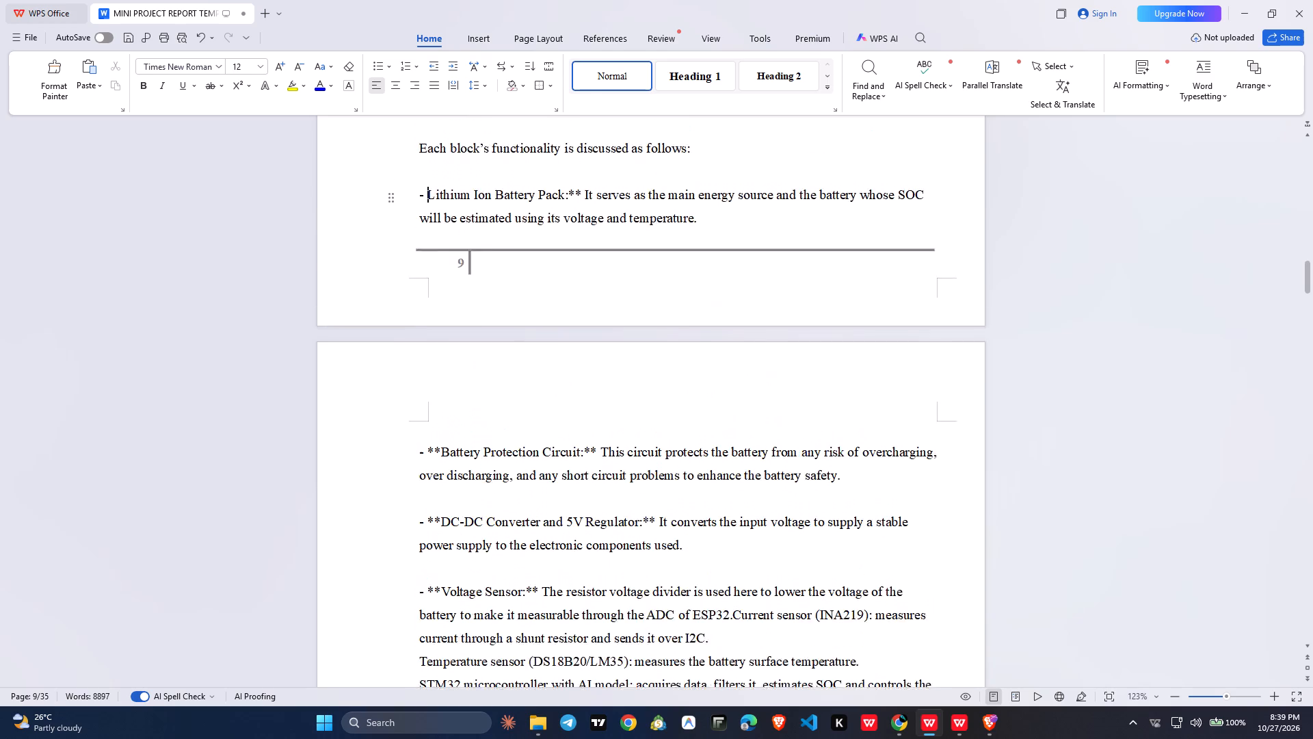
# Undo the pasted rewrite of the figure caption and block descriptions on page 9, back to the original lines.
pyautogui.scroll(-1, 590, 204)
pyautogui.scroll(1, 590, 204)
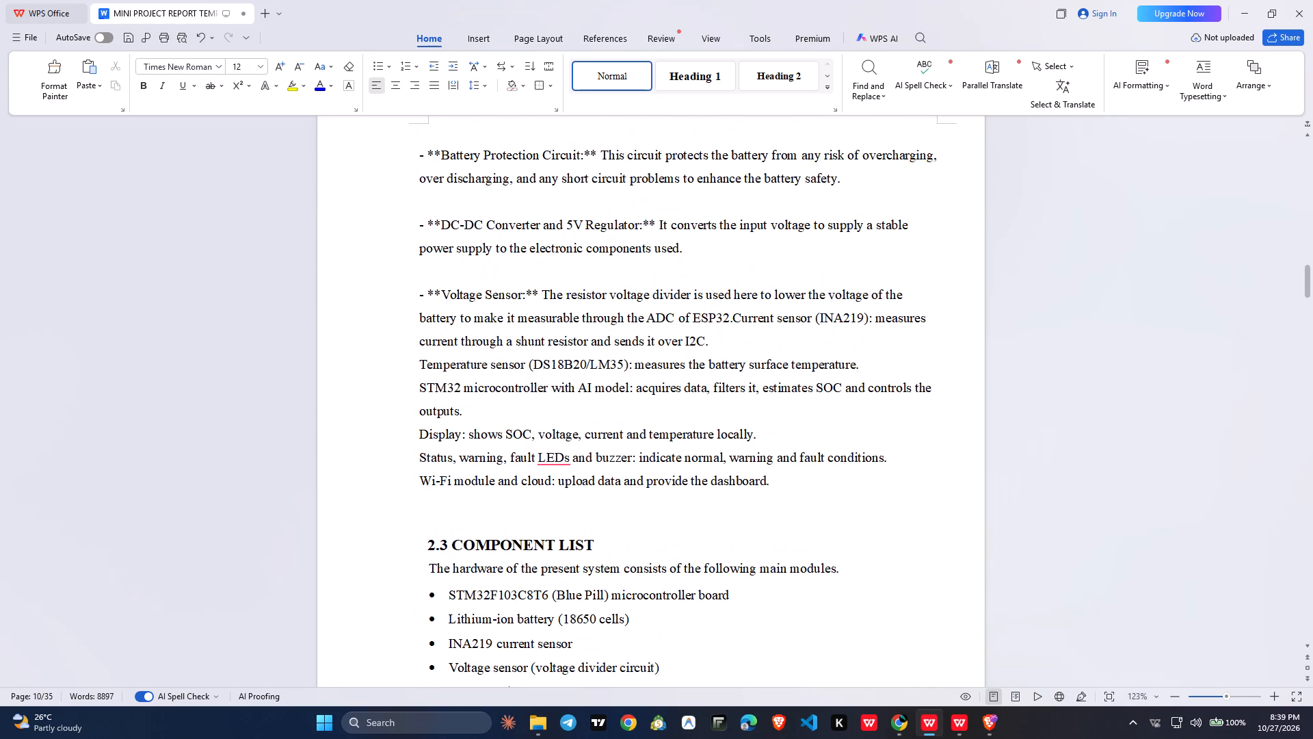
pyautogui.hotkey('ctrl', 'z')
pyautogui.hotkey('ctrl', 'z')
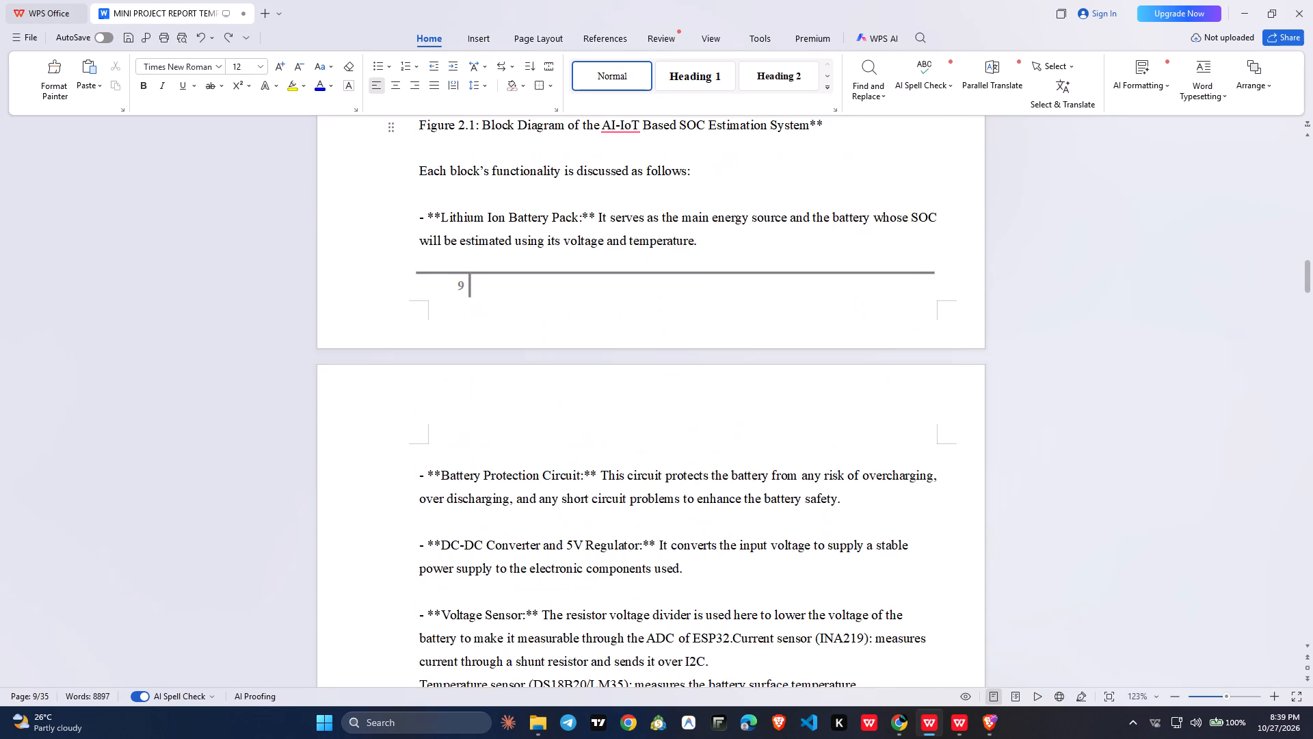
pyautogui.hotkey('ctrl', 'z')
pyautogui.hotkey('ctrl', 'z')
pyautogui.hotkey('ctrl', 'z')
pyautogui.scroll(1, 787, 485)
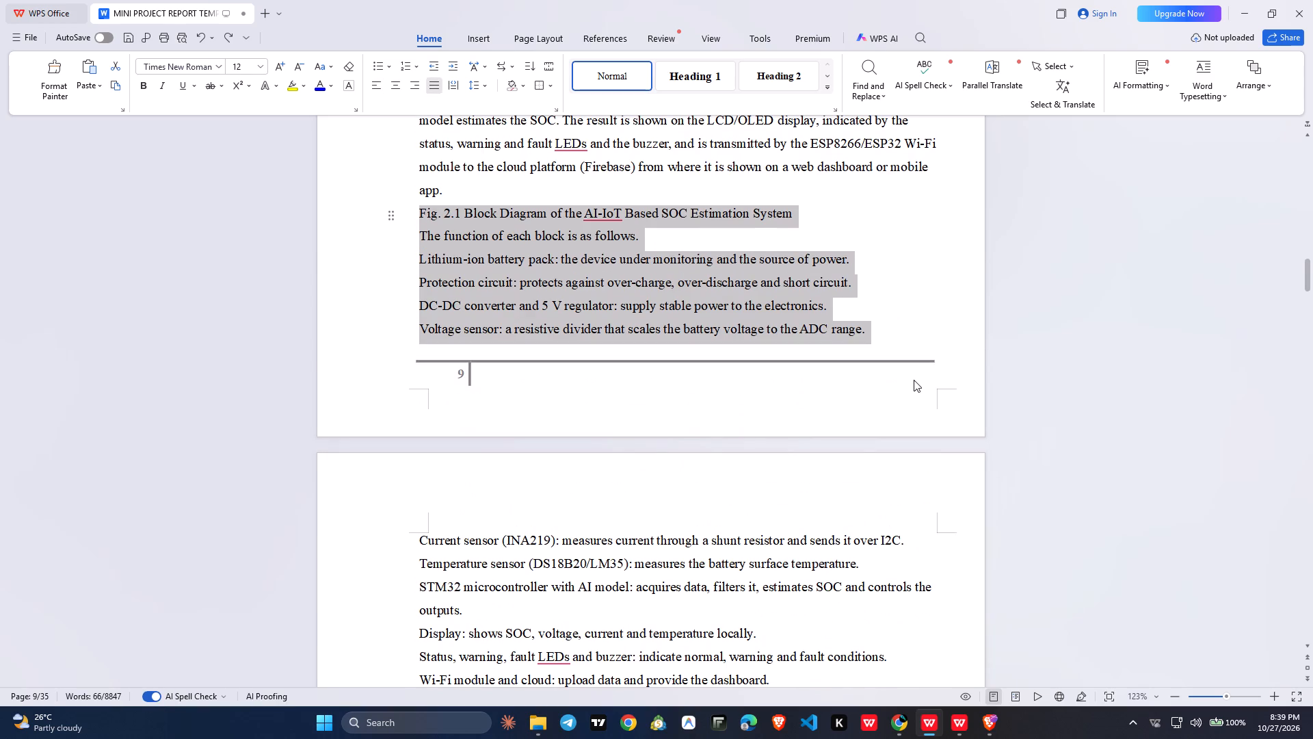
pyautogui.click(914, 380)
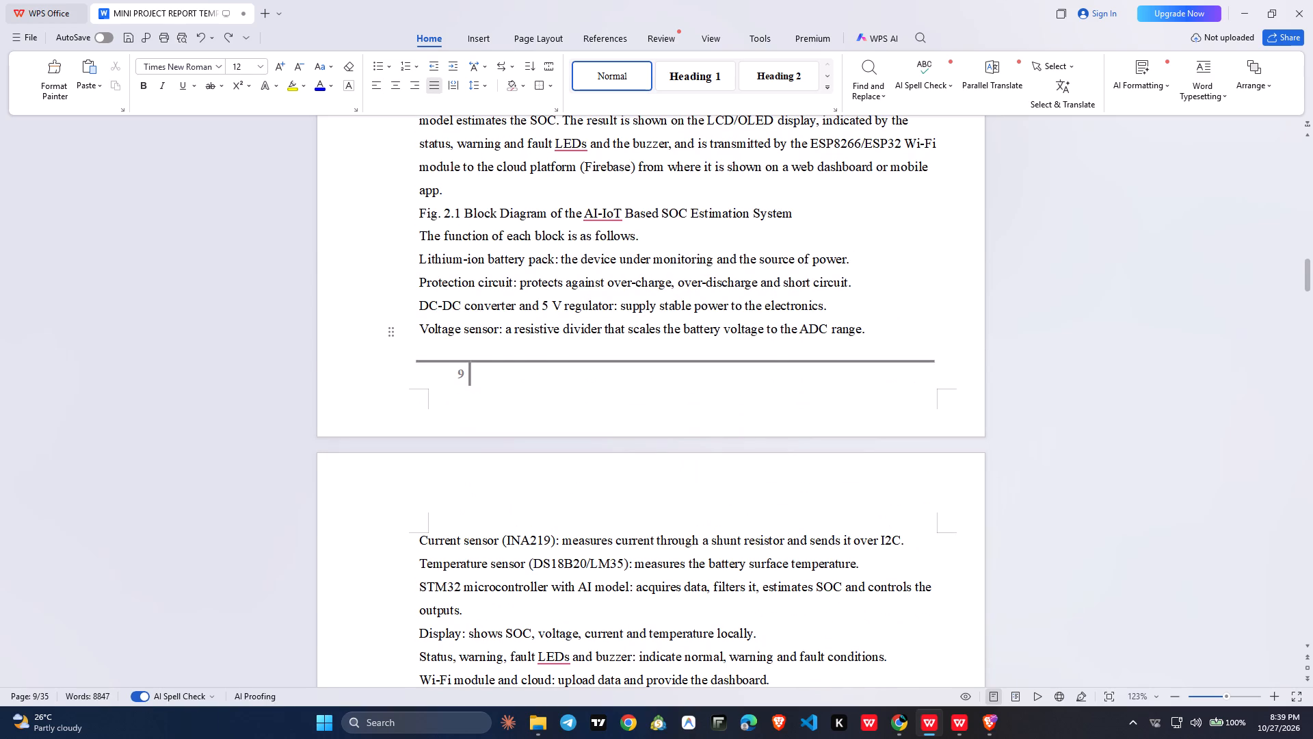
# Make the four lines from "Lithium-ion battery pack" through "Voltage sensor" on page 9 a round-bulleted list.
pyautogui.moveTo(880, 337); pyautogui.dragTo(414, 253)
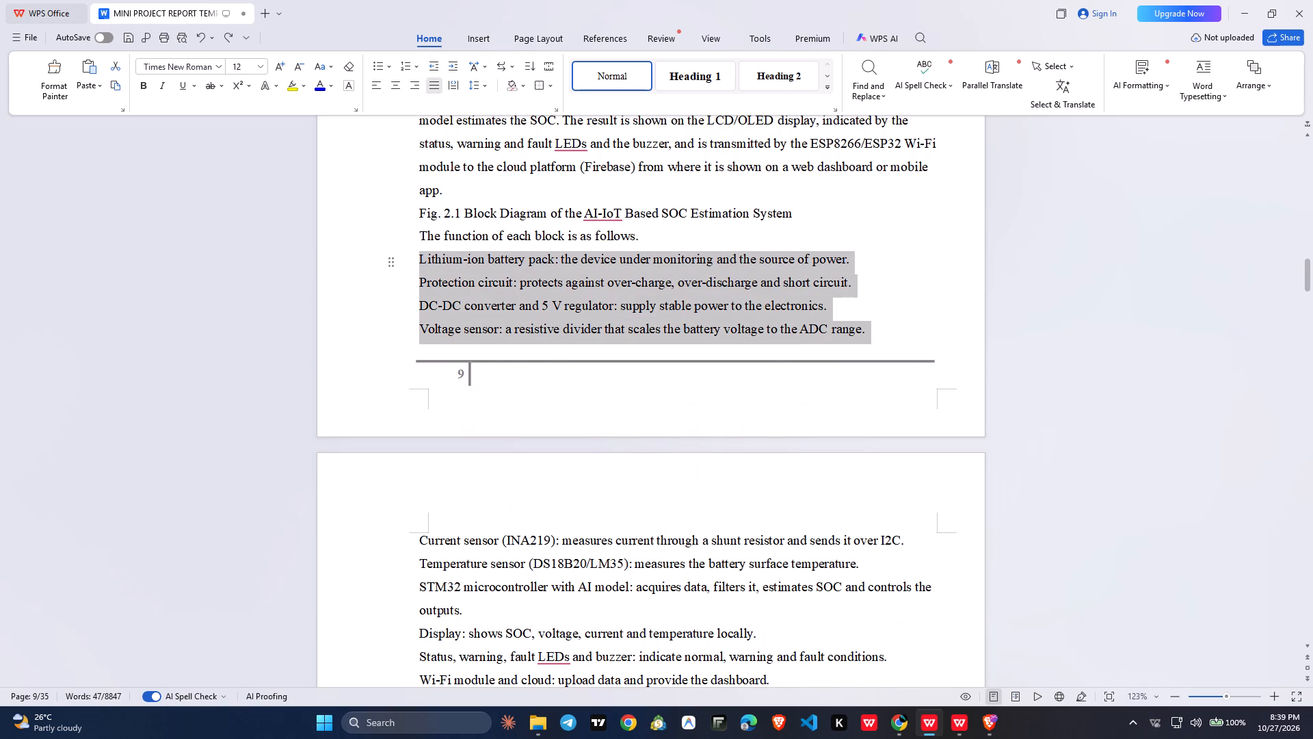
pyautogui.moveTo(414, 253); pyautogui.dragTo(412, 261)
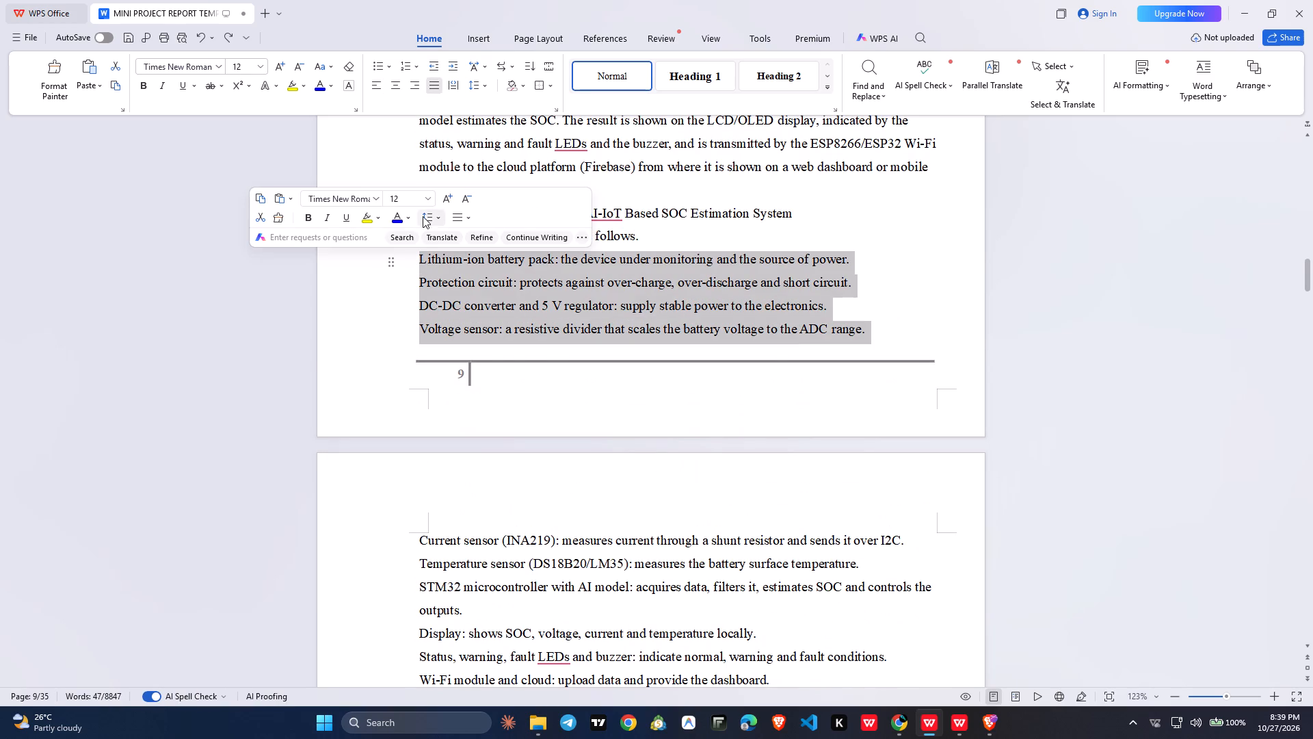
pyautogui.click(380, 70)
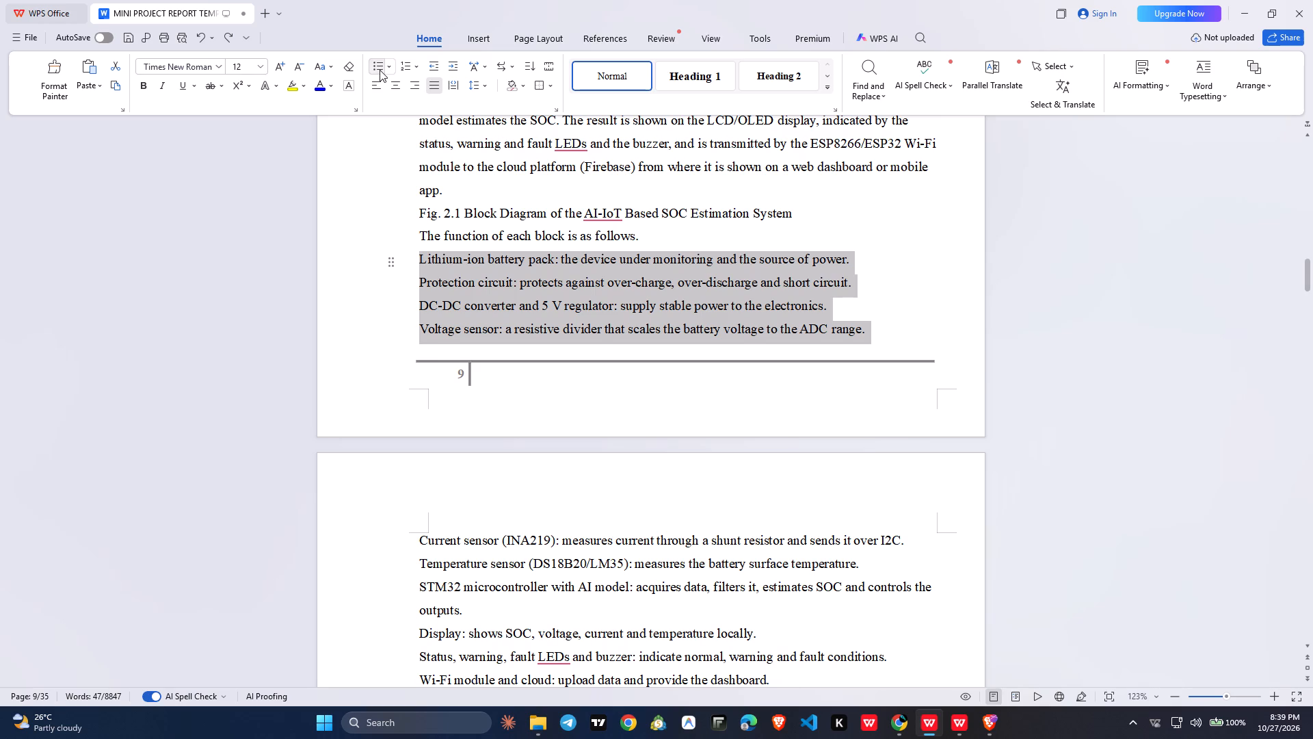
pyautogui.click(527, 293)
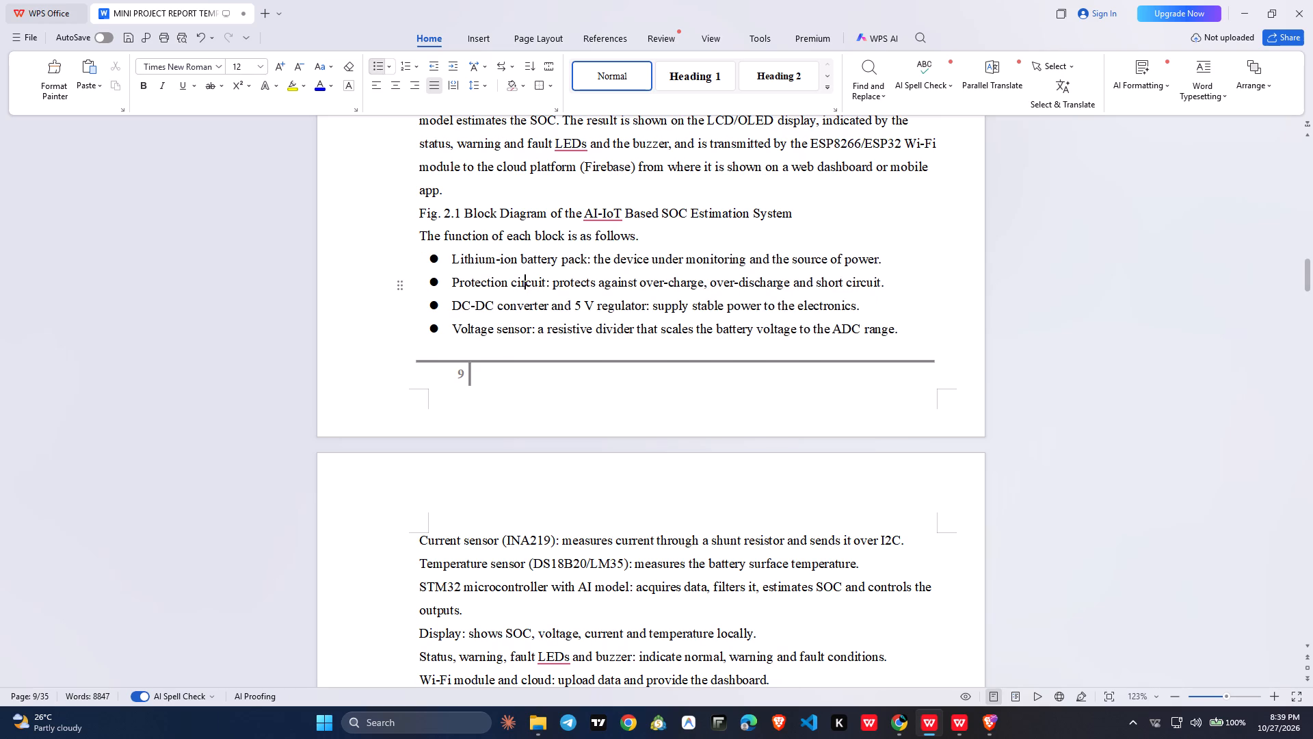
# Copy the line "Fig. 2.1 Block Diagram of the AI-IoT Based SOC Estimation System" above the block function list.
pyautogui.click(825, 218)
pyautogui.scroll(4, 520, 328)
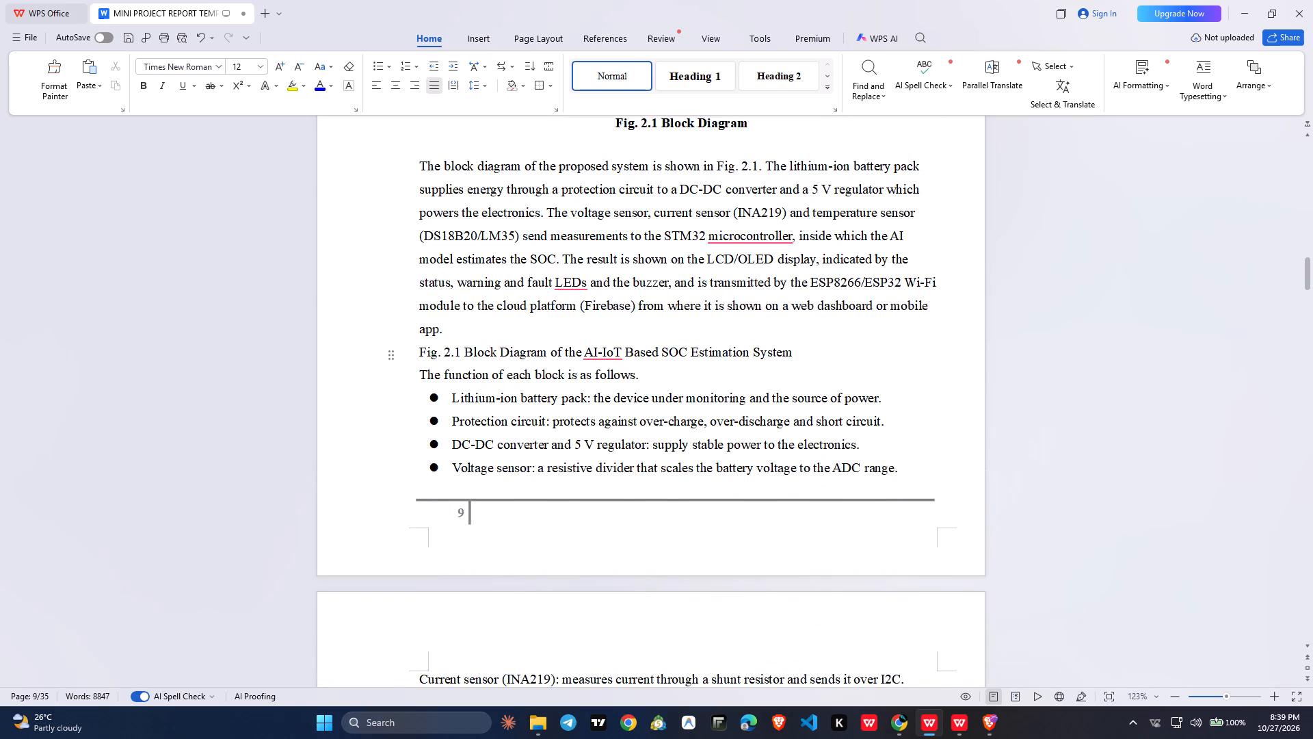
pyautogui.scroll(1, 503, 378)
pyautogui.moveTo(806, 393); pyautogui.dragTo(449, 387)
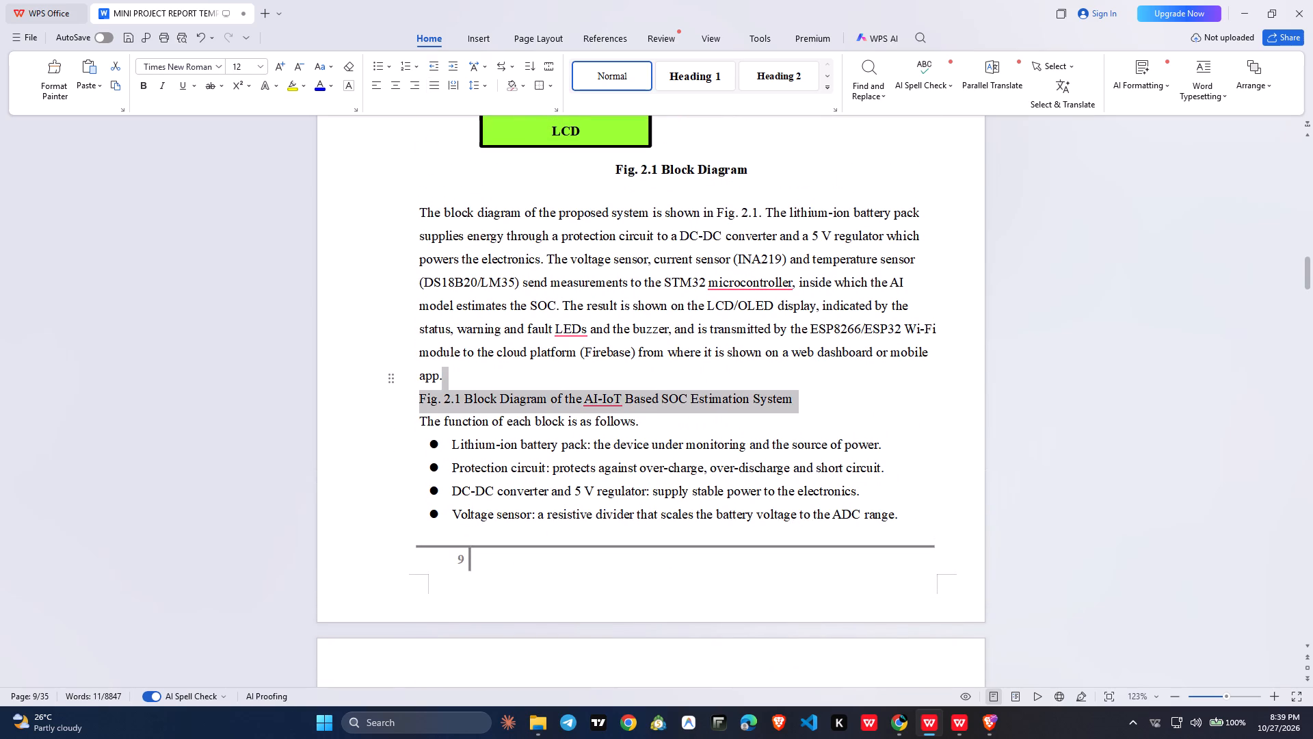
pyautogui.moveTo(449, 387); pyautogui.dragTo(412, 402)
pyautogui.hotkey('ctrl', 'c')
# Replace the "Fig. 2.1 Block Diagram" label in the text box under the block diagram with the copied full caption.
pyautogui.click(762, 165)
pyautogui.press('BackSpace')
pyautogui.press('BackSpace')
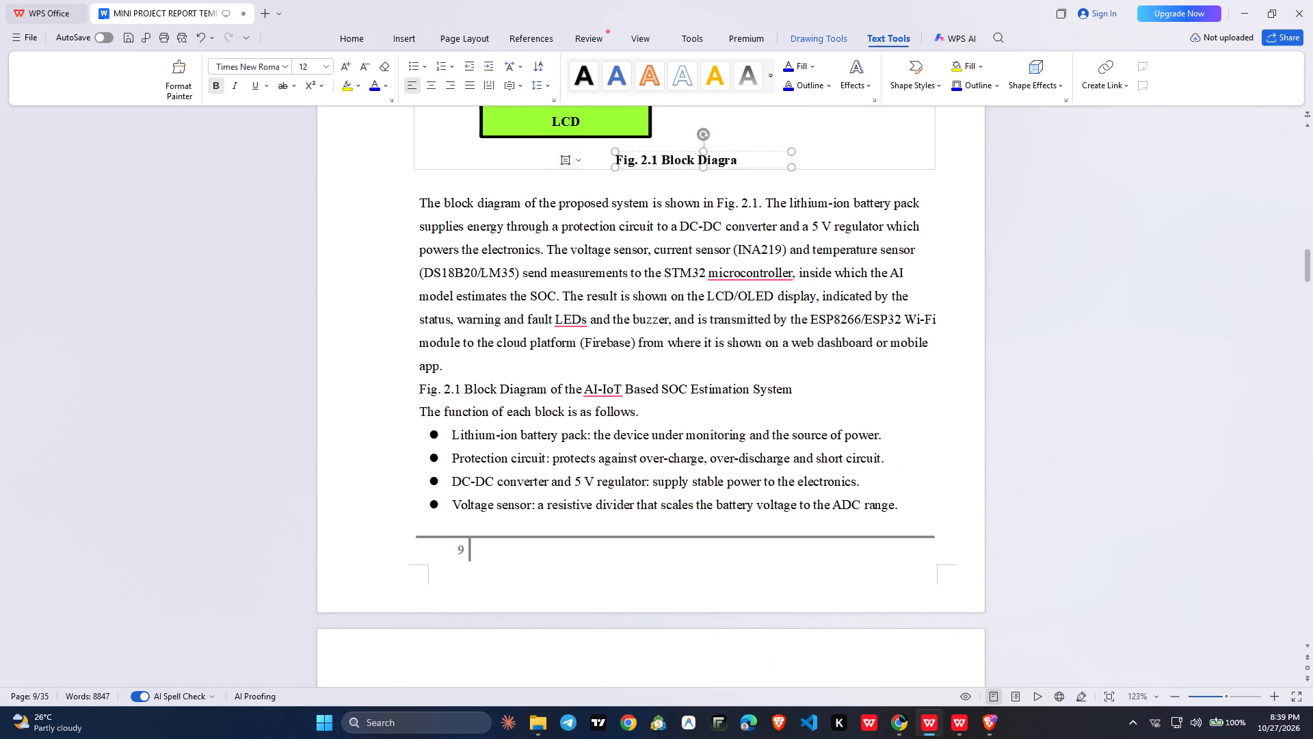
pyautogui.press('BackSpace')
pyautogui.press('BackSpace')
pyautogui.press('BackSpace')
pyautogui.press('BackSpace')
pyautogui.press('BackSpace')
pyautogui.press('BackSpace')
pyautogui.press('BackSpace')
pyautogui.press('BackSpace')
pyautogui.press('BackSpace')
pyautogui.press('BackSpace')
pyautogui.press('BackSpace')
pyautogui.press('BackSpace')
pyautogui.press('BackSpace')
pyautogui.press('BackSpace')
pyautogui.press('BackSpace')
pyautogui.press('BackSpace')
pyautogui.press('BackSpace')
pyautogui.press('BackSpace')
pyautogui.press('BackSpace')
pyautogui.press('BackSpace')
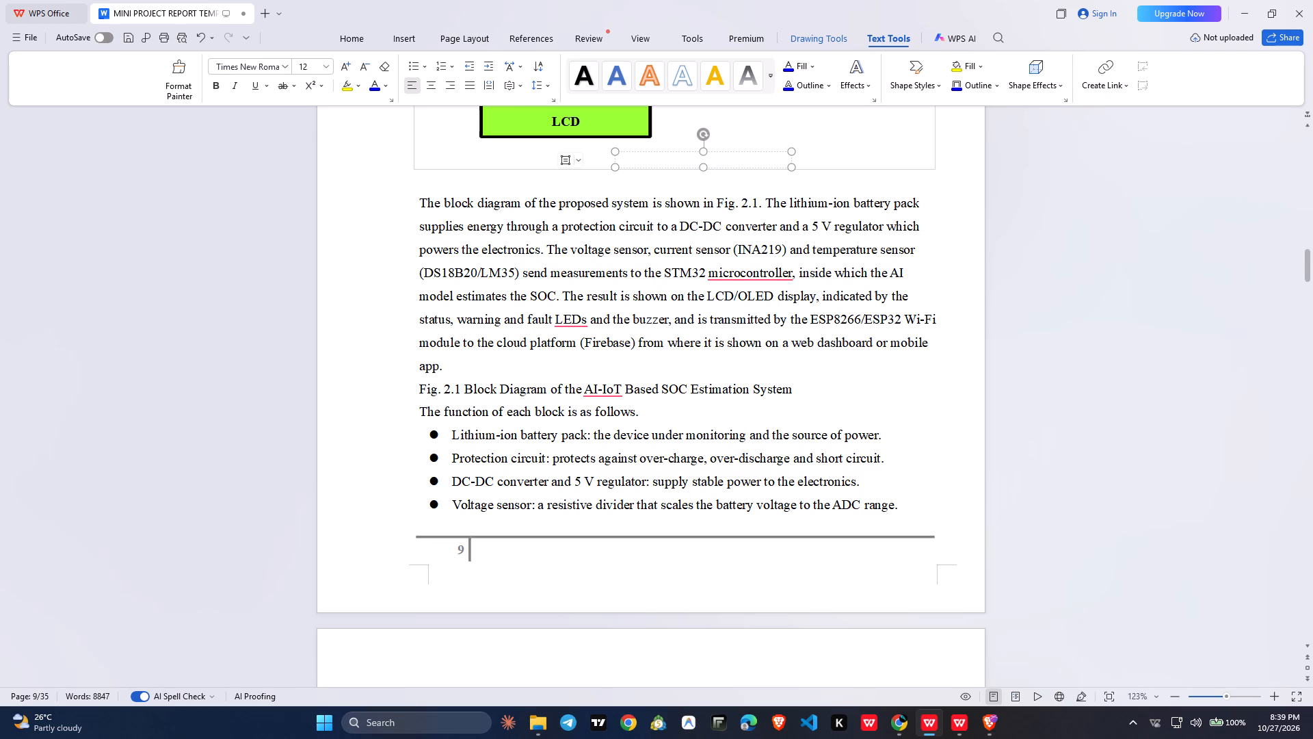
pyautogui.hotkey('ctrl', 'v')
pyautogui.click(782, 158)
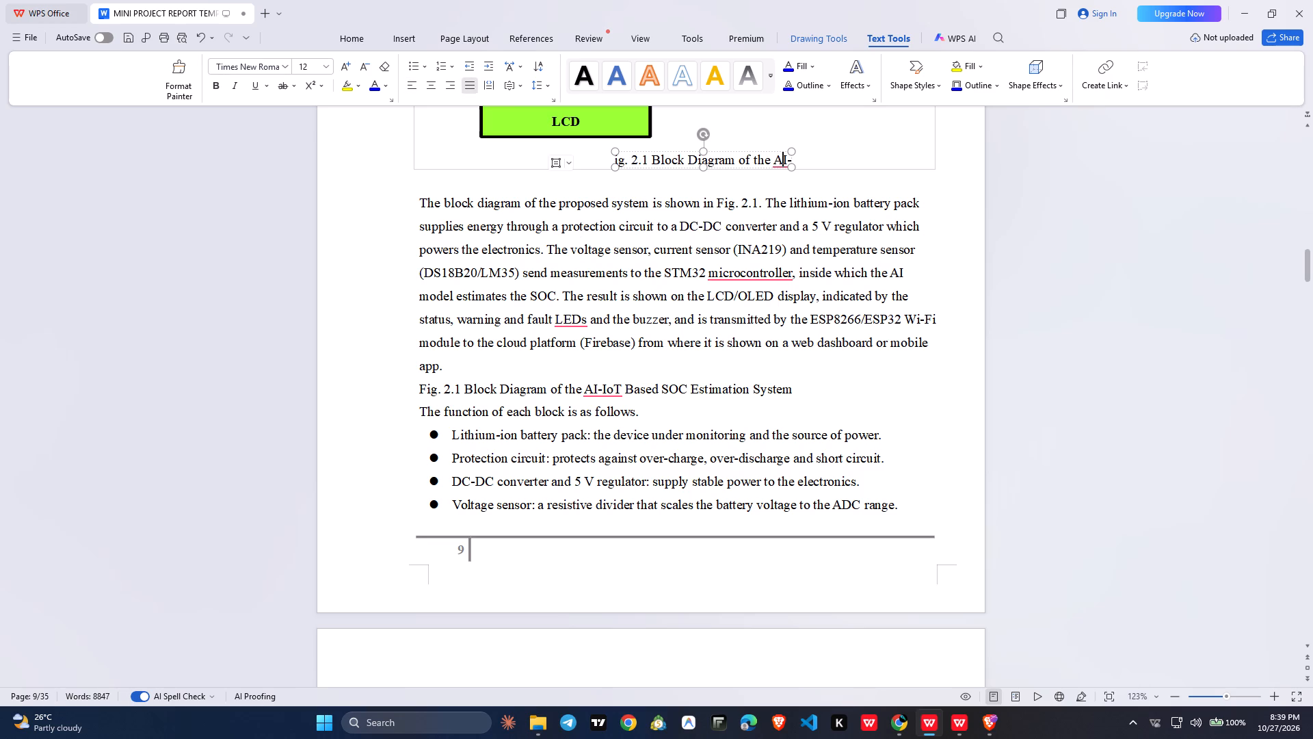
pyautogui.click(671, 216)
pyautogui.click(808, 191)
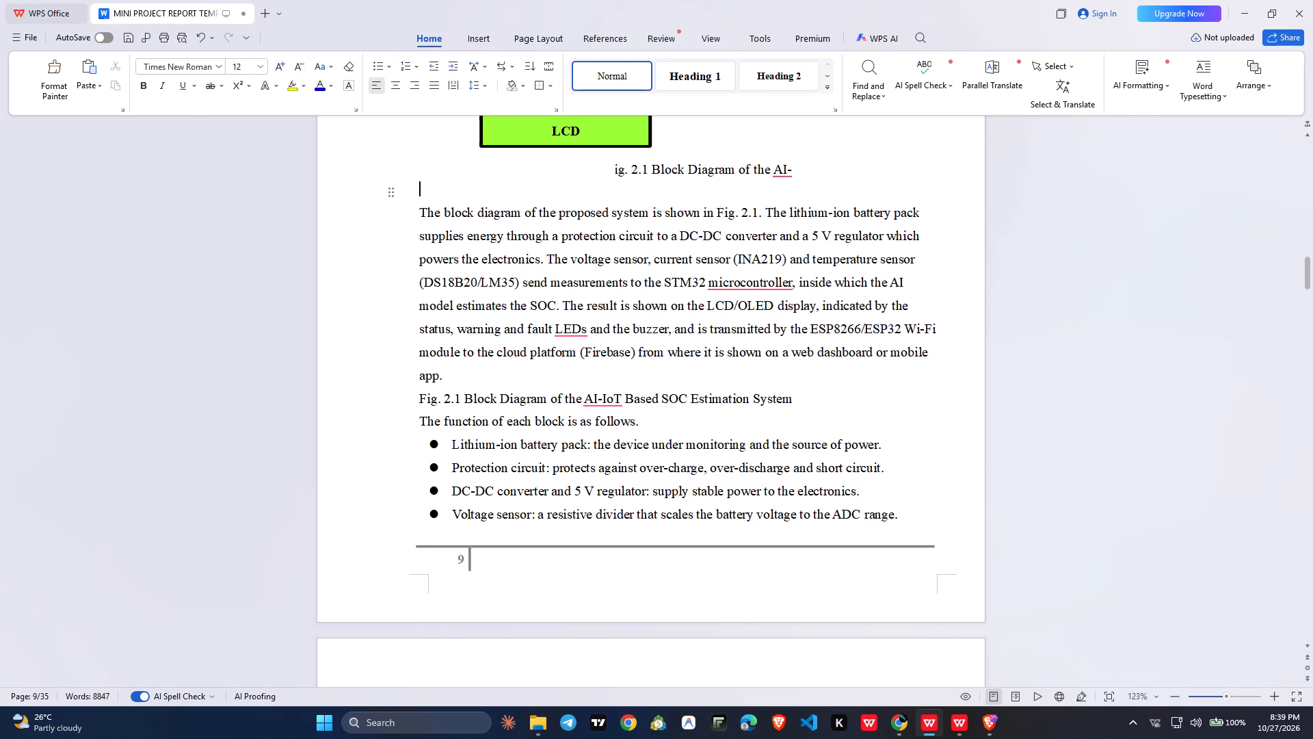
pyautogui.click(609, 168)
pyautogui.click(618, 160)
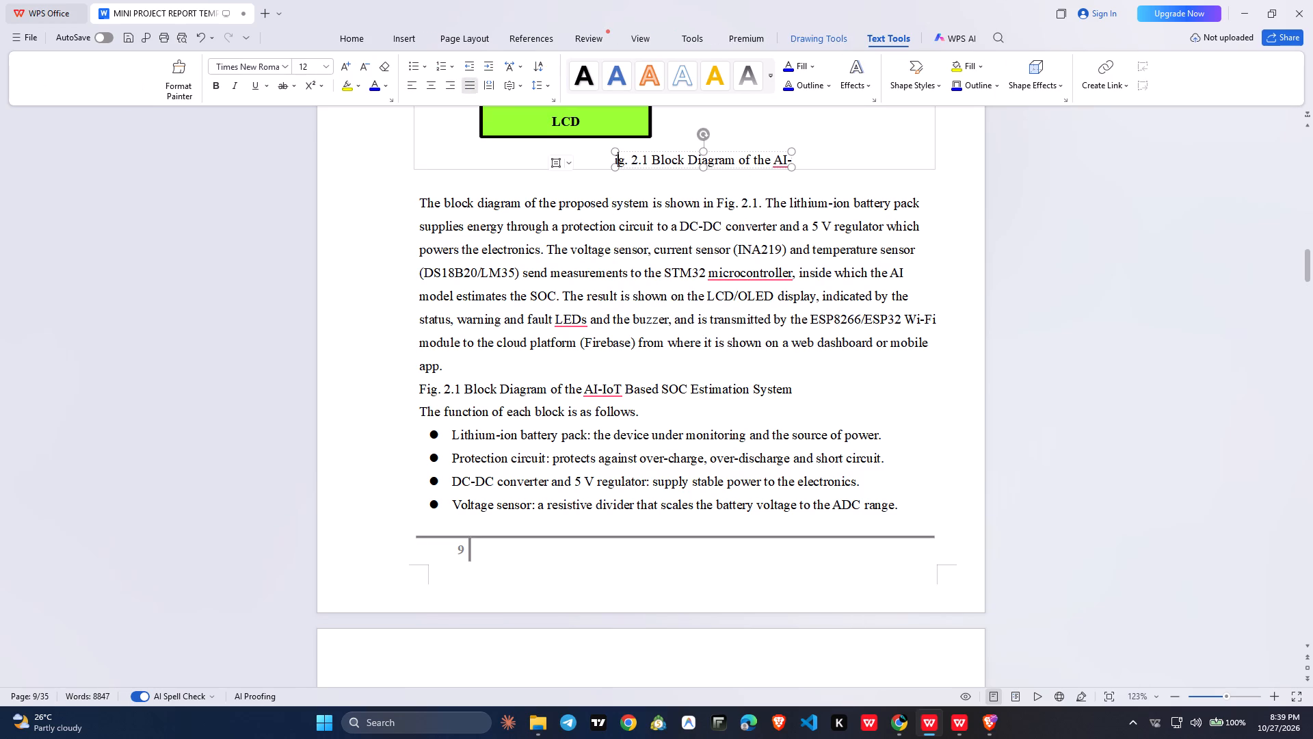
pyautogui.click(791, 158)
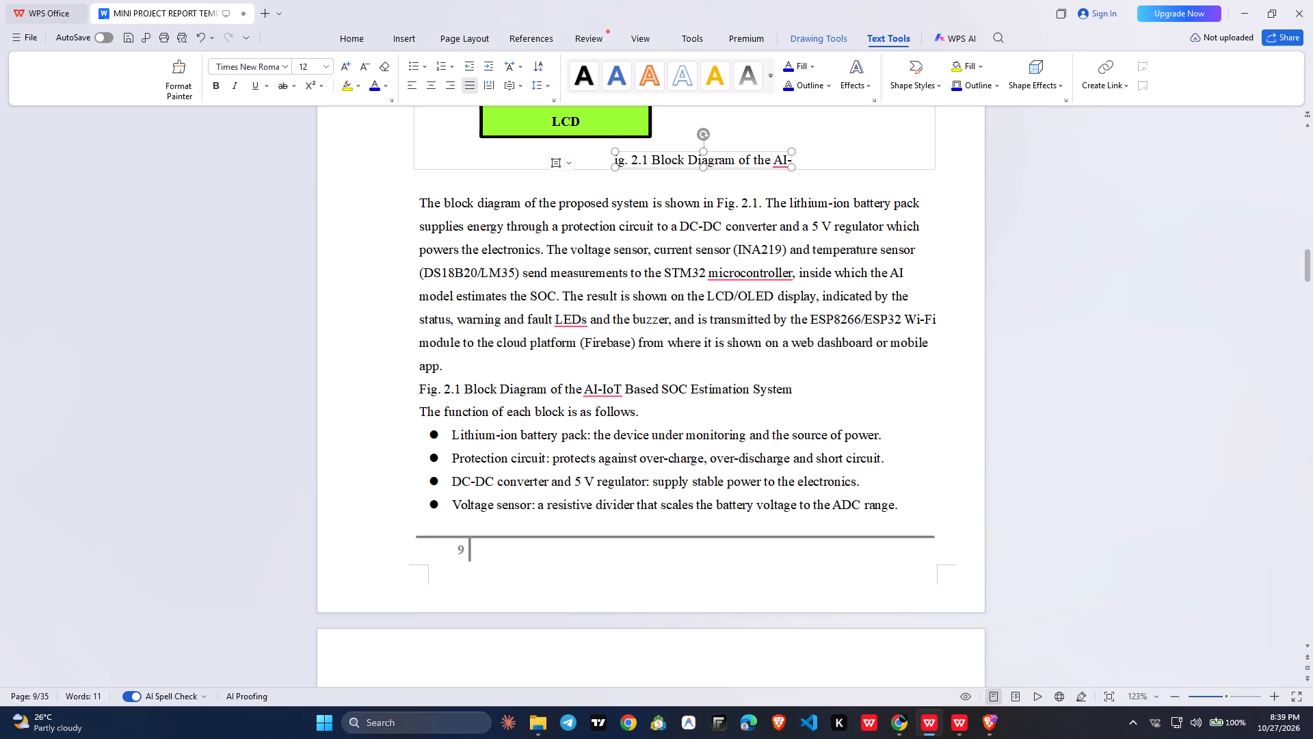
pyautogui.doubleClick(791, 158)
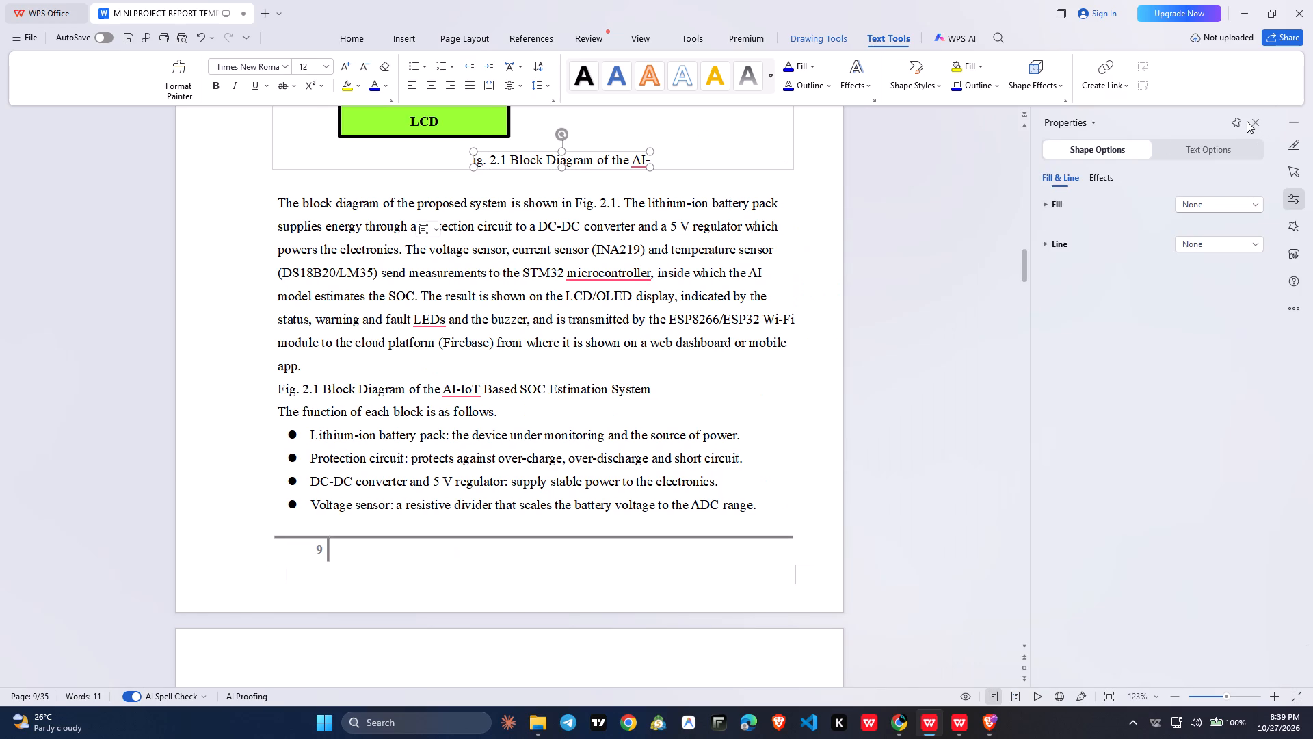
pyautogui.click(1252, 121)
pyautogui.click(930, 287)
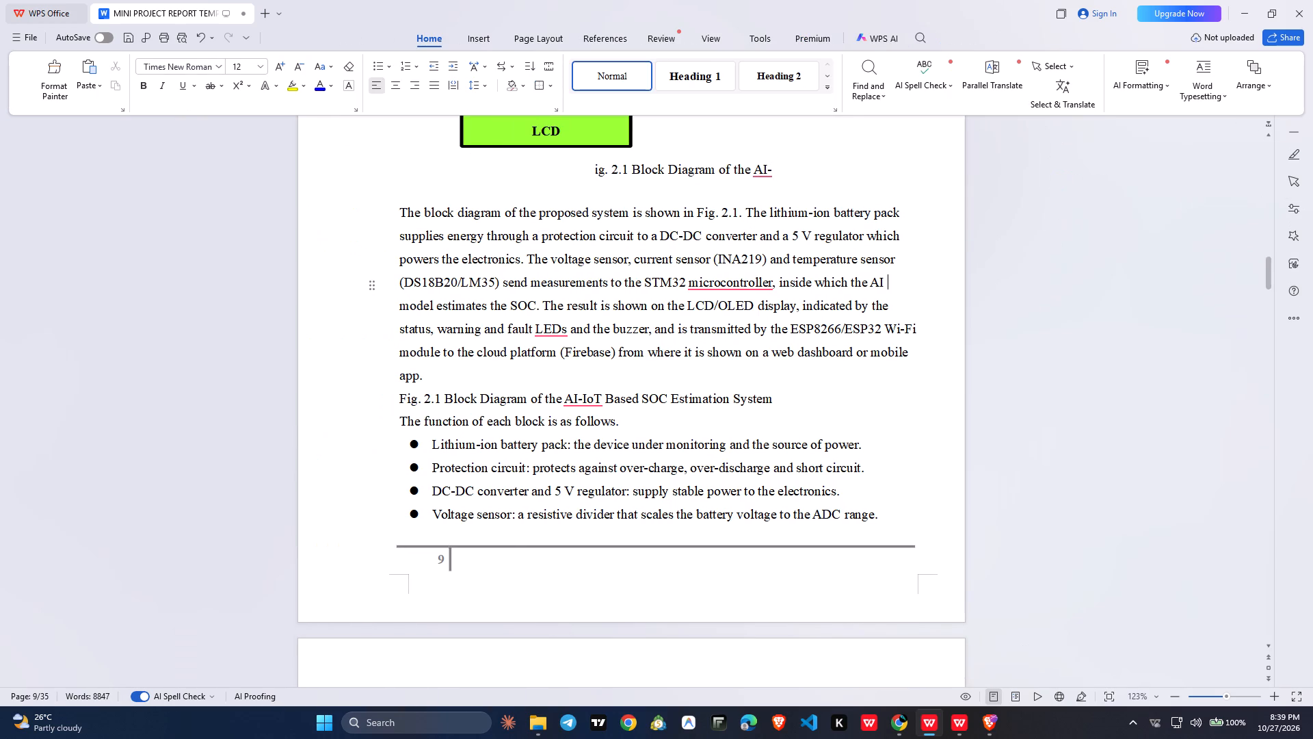
# Widen the caption text box under the block diagram on both sides until the full caption fits on one line.
pyautogui.click(726, 164)
pyautogui.click(756, 156)
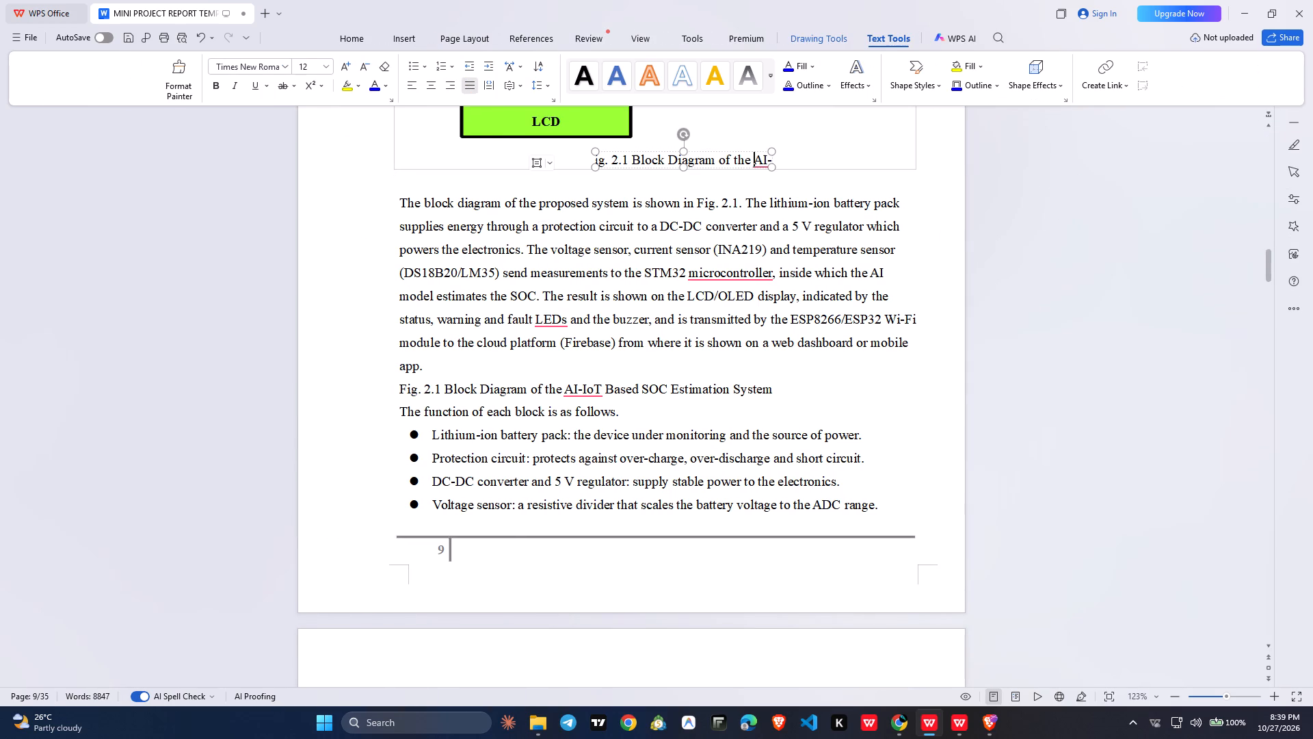
pyautogui.moveTo(771, 155); pyautogui.dragTo(827, 156)
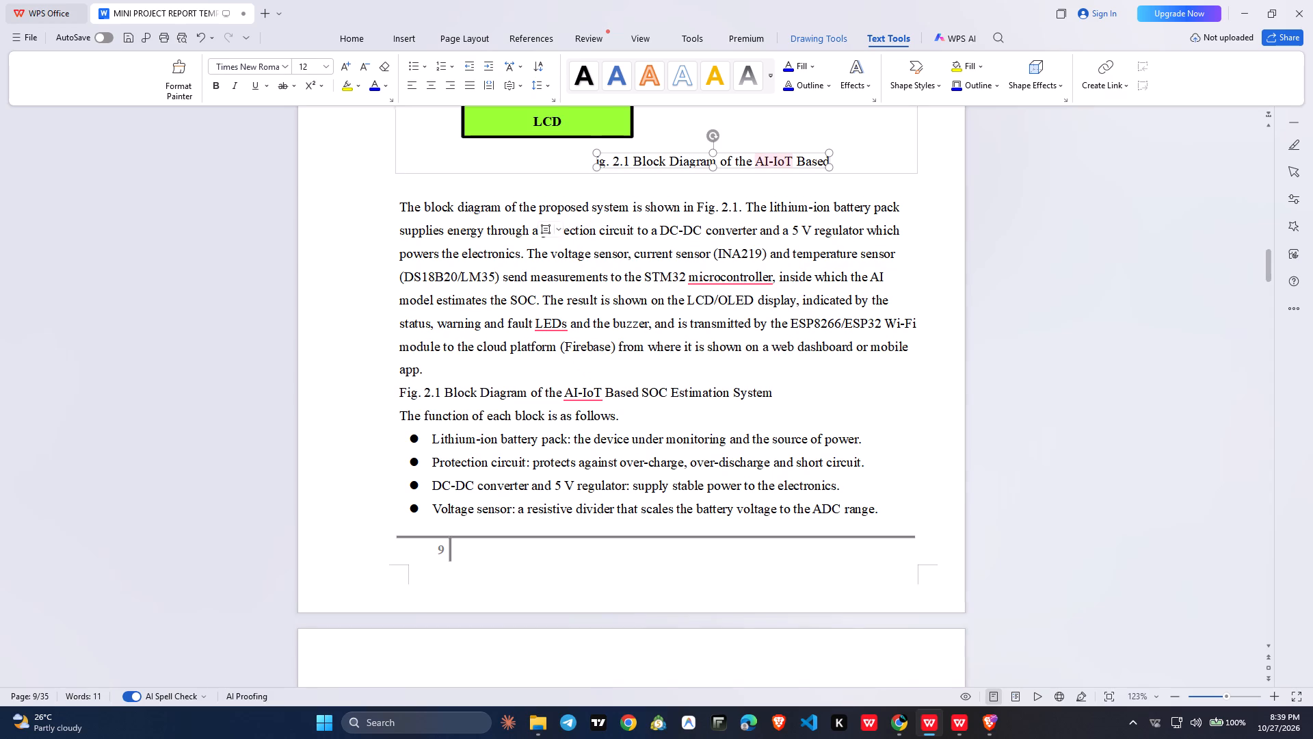
pyautogui.moveTo(597, 157); pyautogui.dragTo(517, 153)
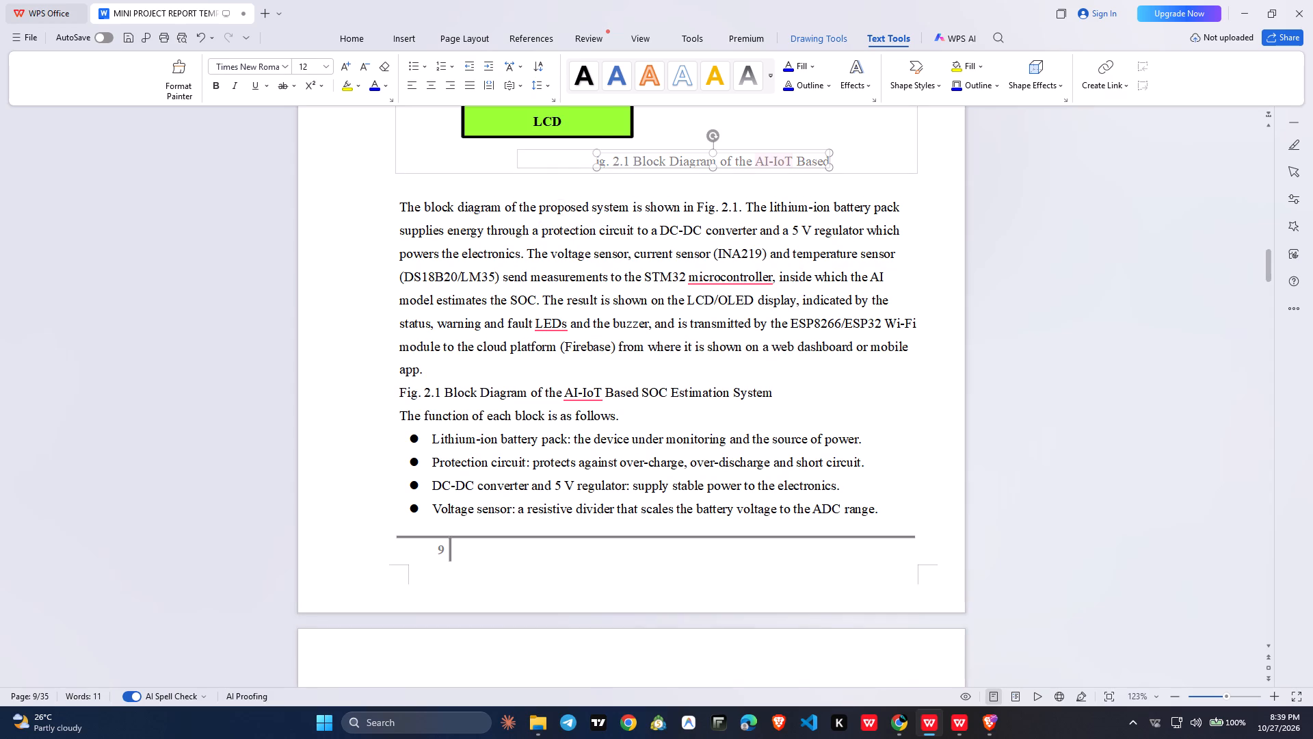
pyautogui.moveTo(517, 153); pyautogui.dragTo(516, 160)
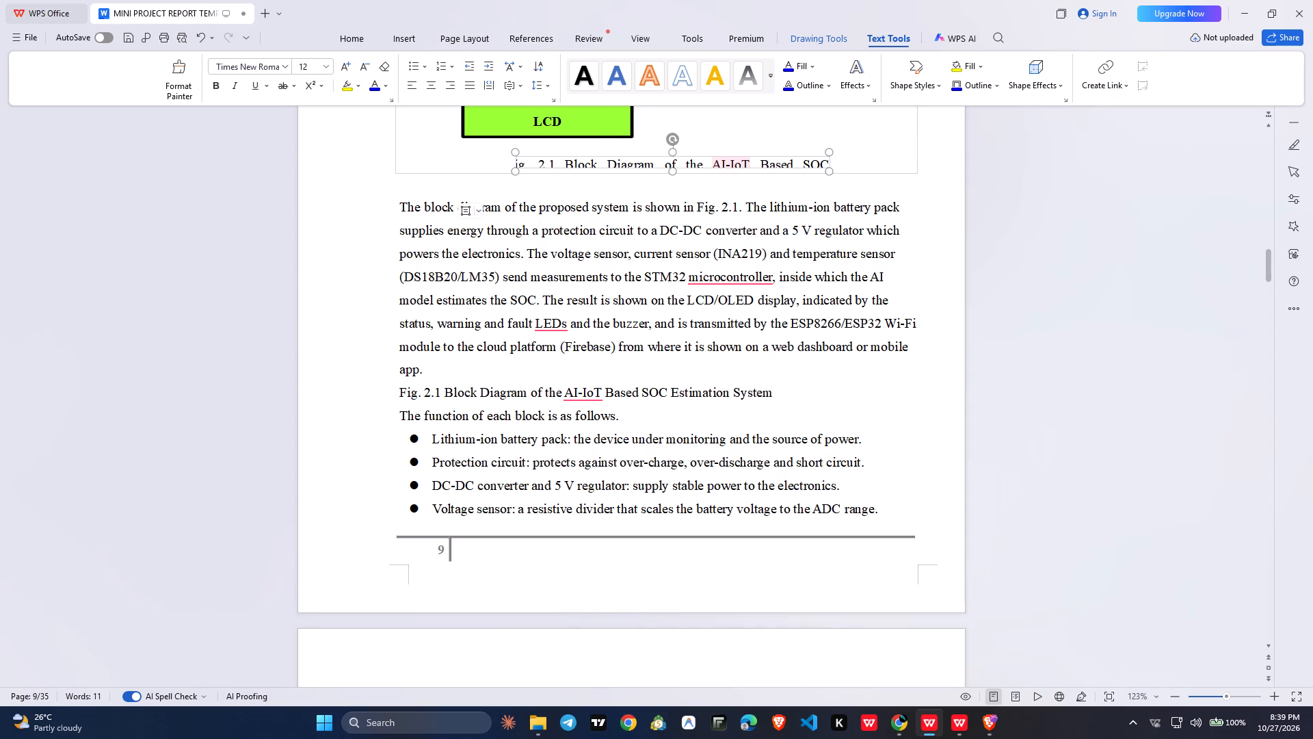
pyautogui.click(669, 172)
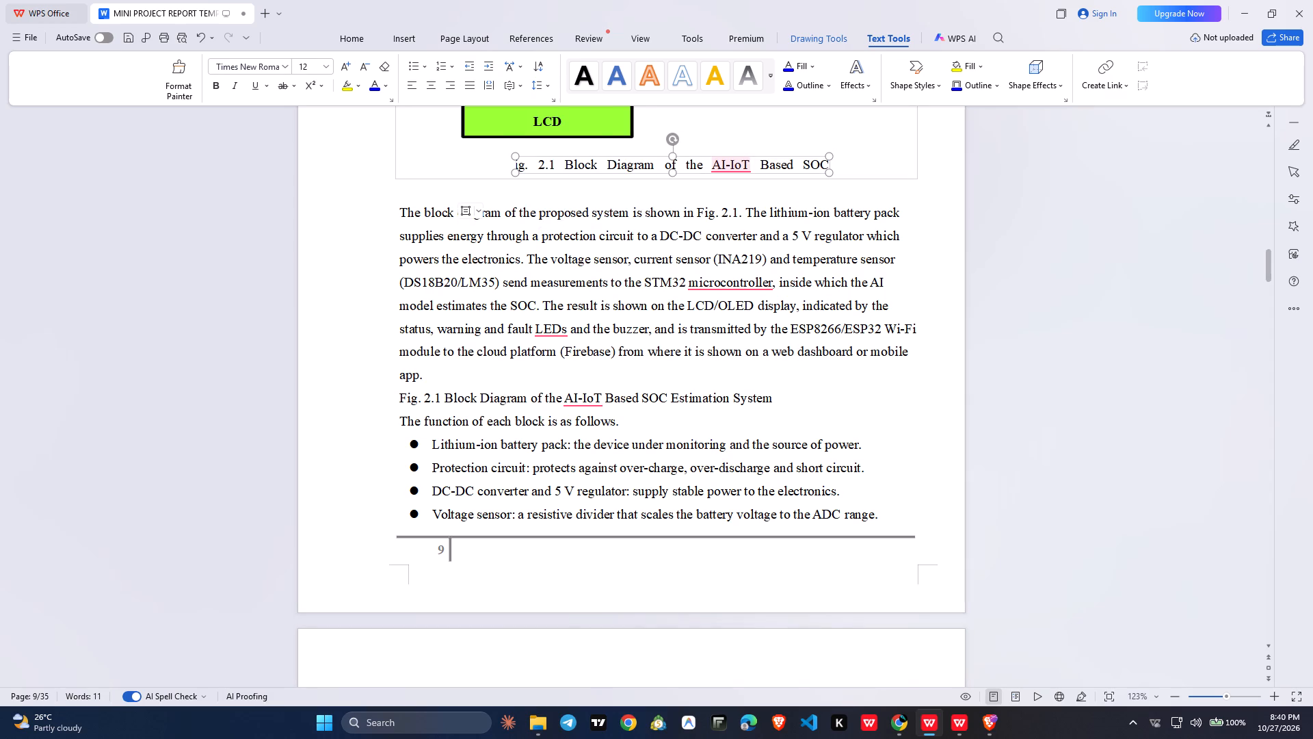
pyautogui.moveTo(828, 154); pyautogui.dragTo(849, 155)
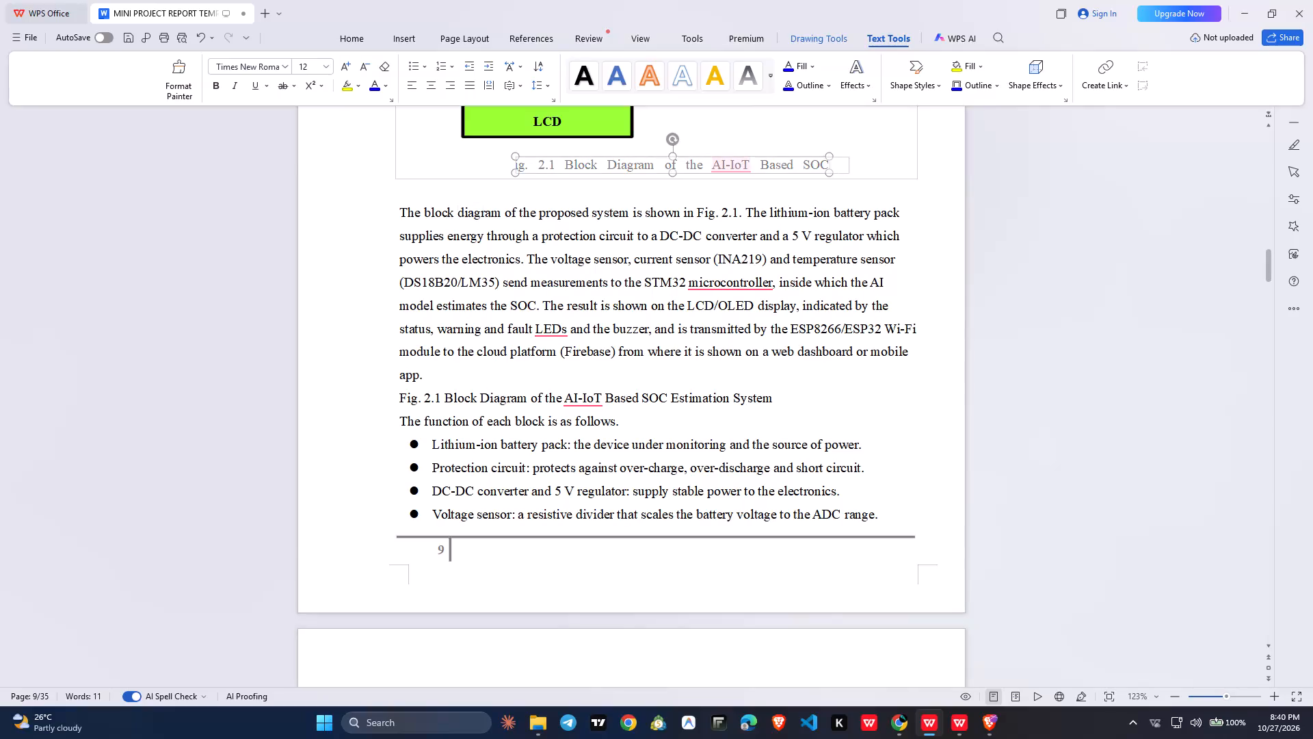
pyautogui.moveTo(849, 155); pyautogui.dragTo(865, 155)
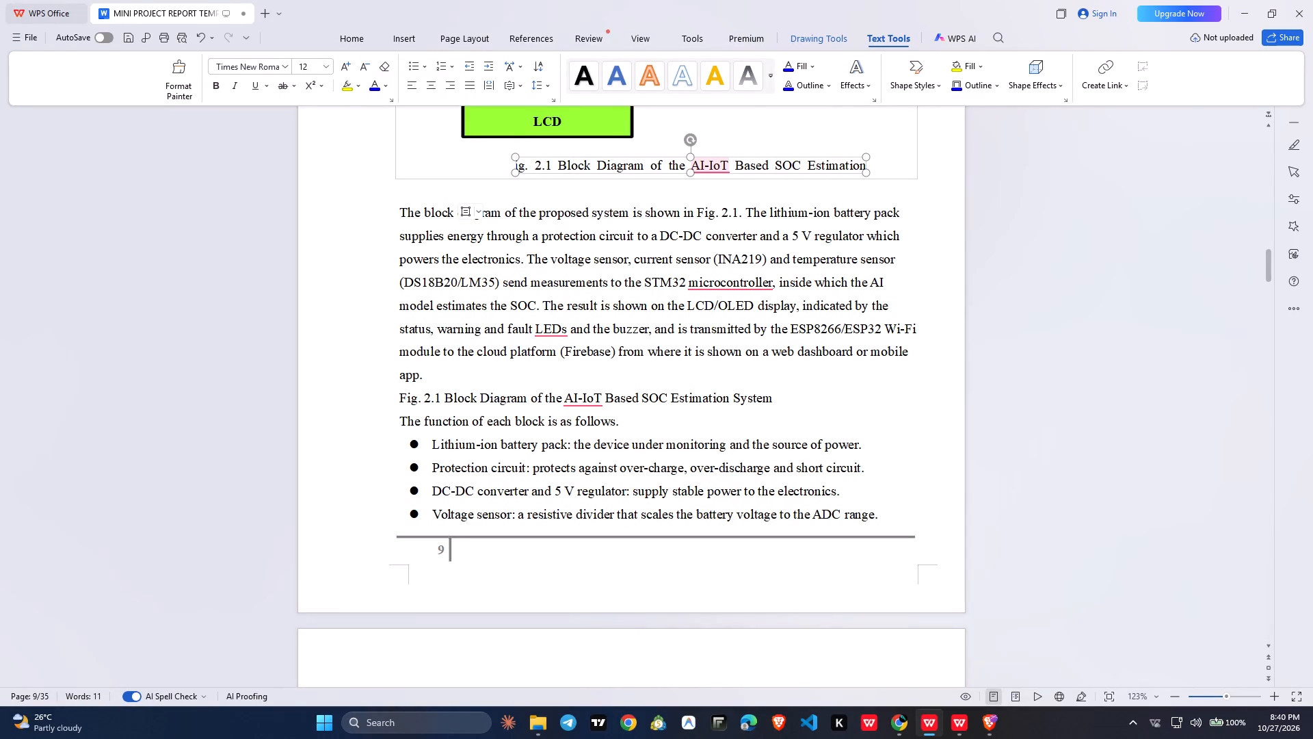
pyautogui.moveTo(514, 171); pyautogui.dragTo(476, 170)
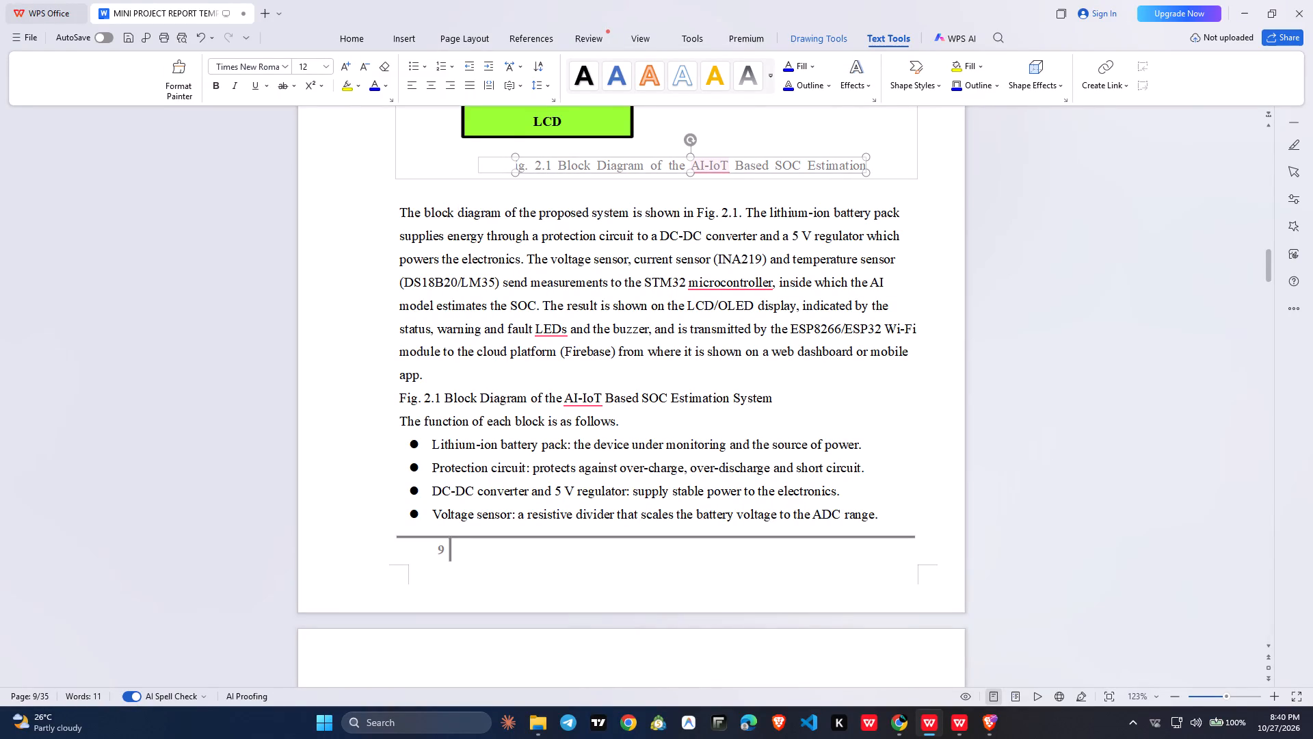
pyautogui.moveTo(476, 170); pyautogui.dragTo(474, 172)
# Clear the clipped caption from the text box under the block diagram and widen the box further at its left edge.
pyautogui.click(548, 164)
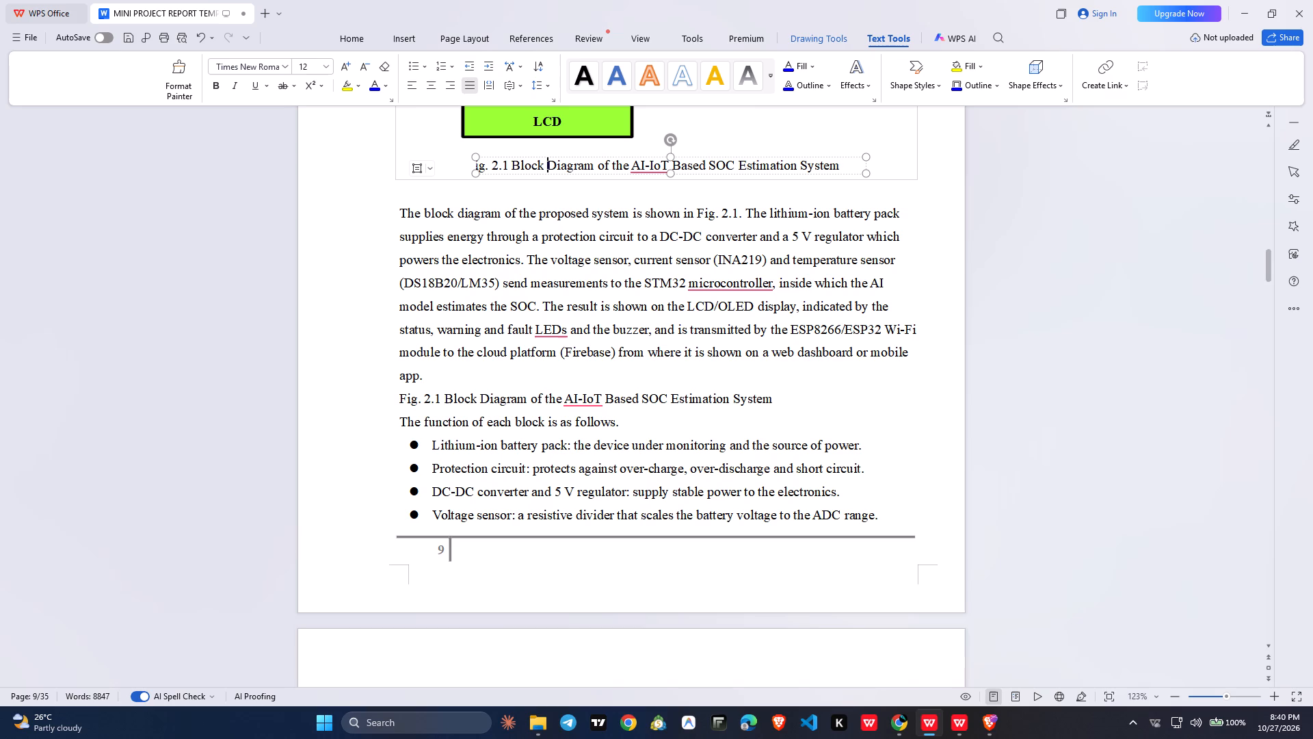
pyautogui.moveTo(843, 161); pyautogui.dragTo(477, 168)
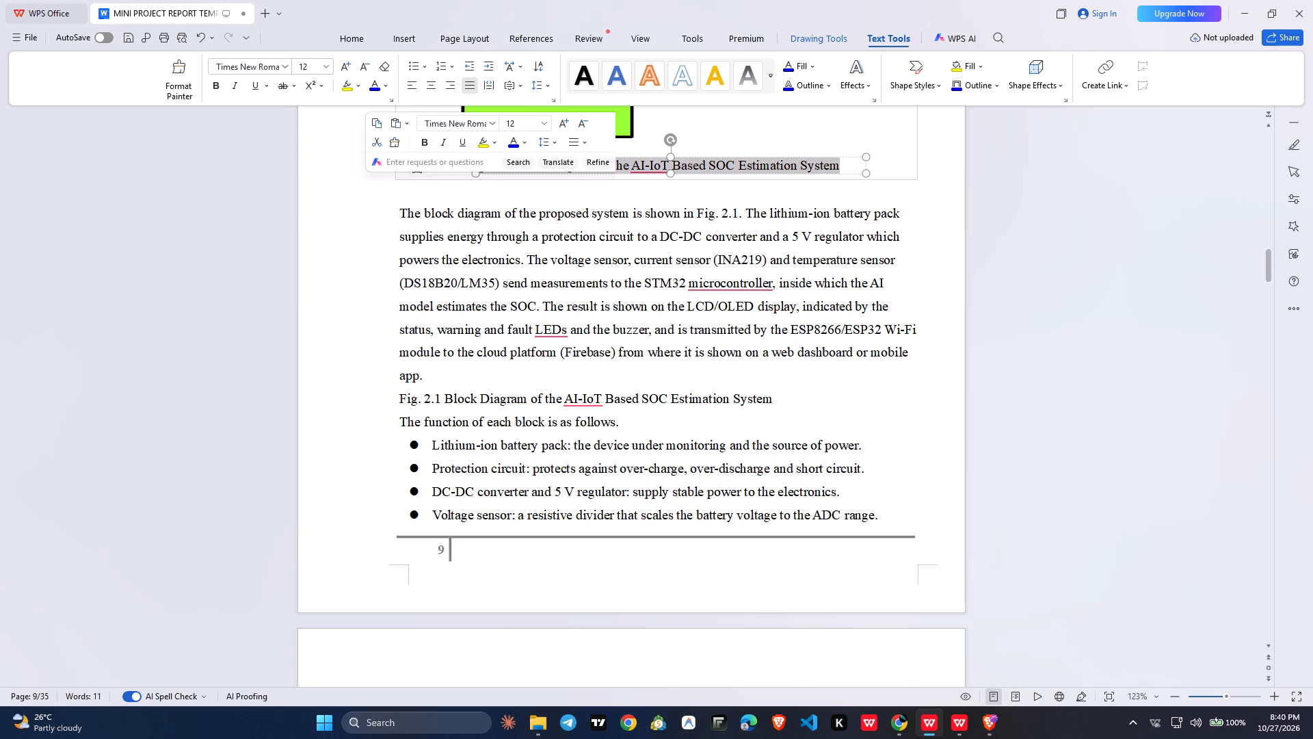
pyautogui.press('BackSpace')
pyautogui.press('BackSpace')
pyautogui.press('BackSpace')
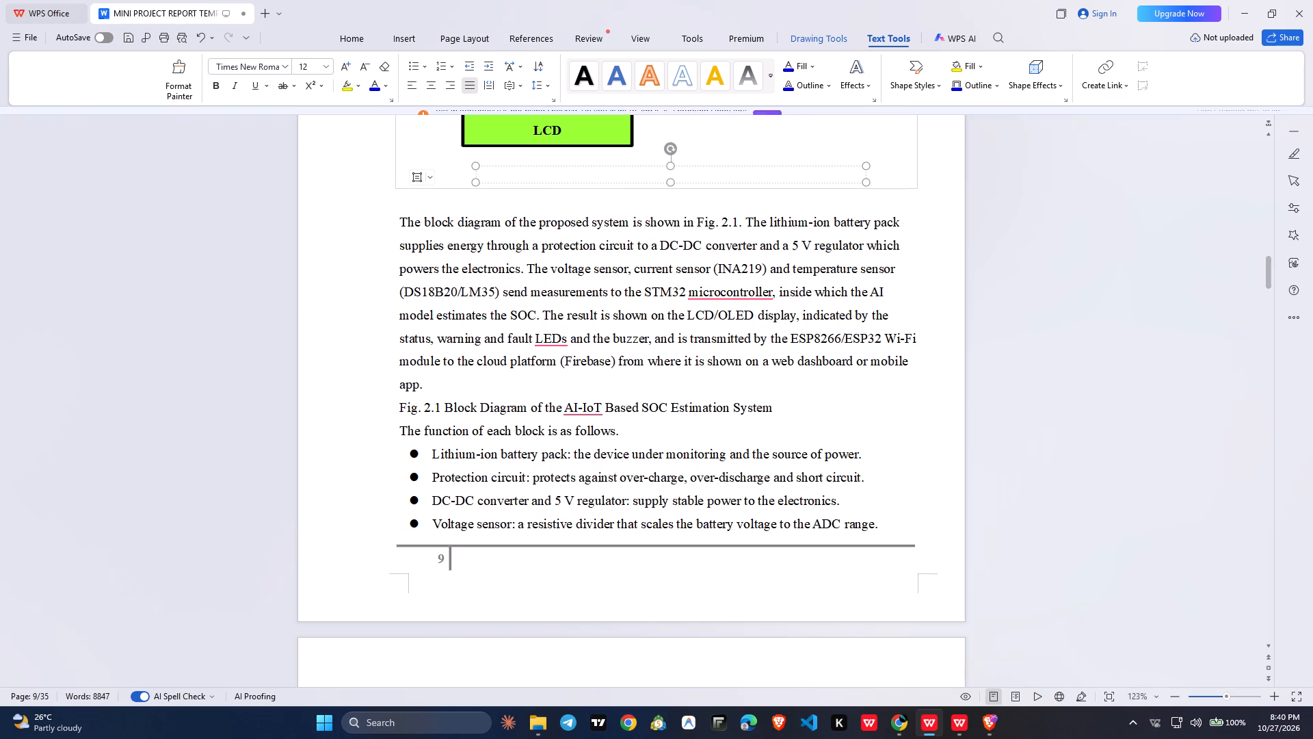
pyautogui.write('Fi')
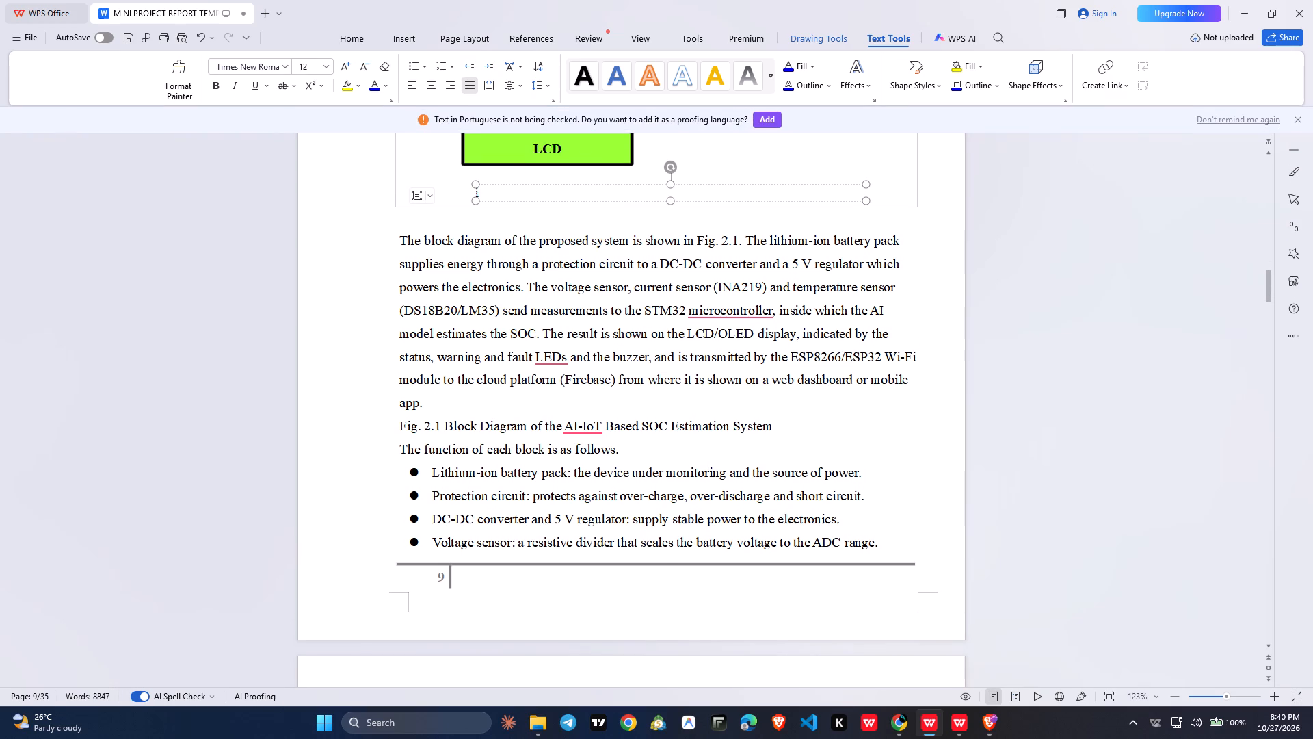
pyautogui.moveTo(474, 198); pyautogui.dragTo(445, 200)
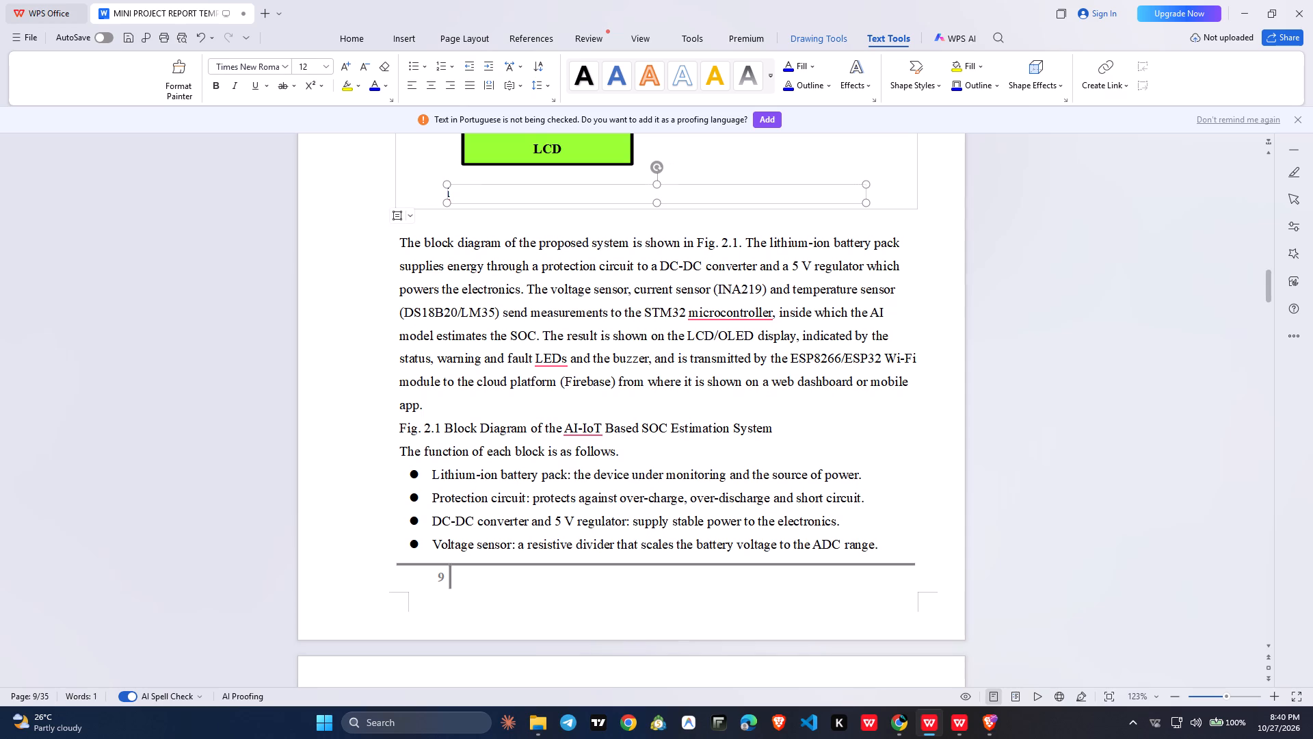
pyautogui.click(489, 198)
pyautogui.press('BackSpace')
pyautogui.press('BackSpace')
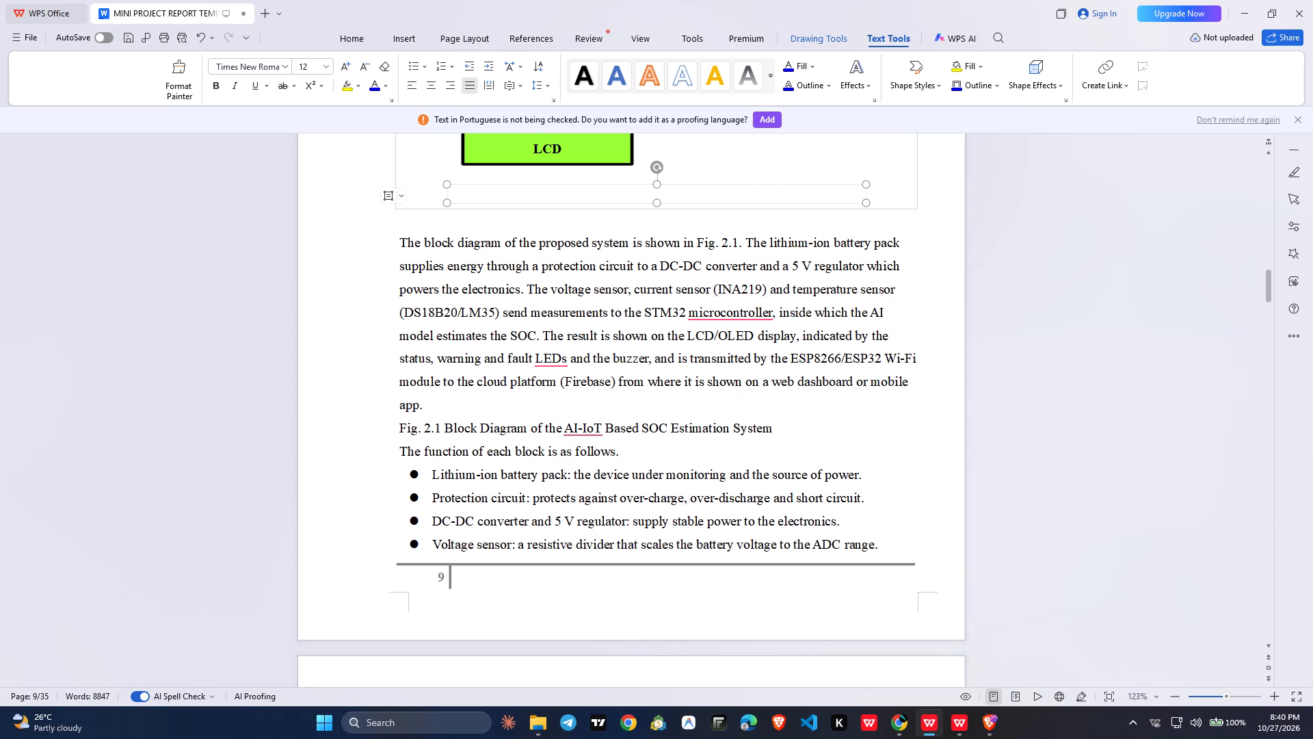
pyautogui.press('BackSpace')
# Enter the caption "Fig.2.1 Block Diagram of The AI-IoT Based SOC Estimation System" in the text box under the block diagram.
pyautogui.write('ff')
pyautogui.press('BackSpace')
pyautogui.press('BackSpace')
pyautogui.write('Fig')
pyautogui.write('.')
pyautogui.press('space')
pyautogui.press('BackSpace')
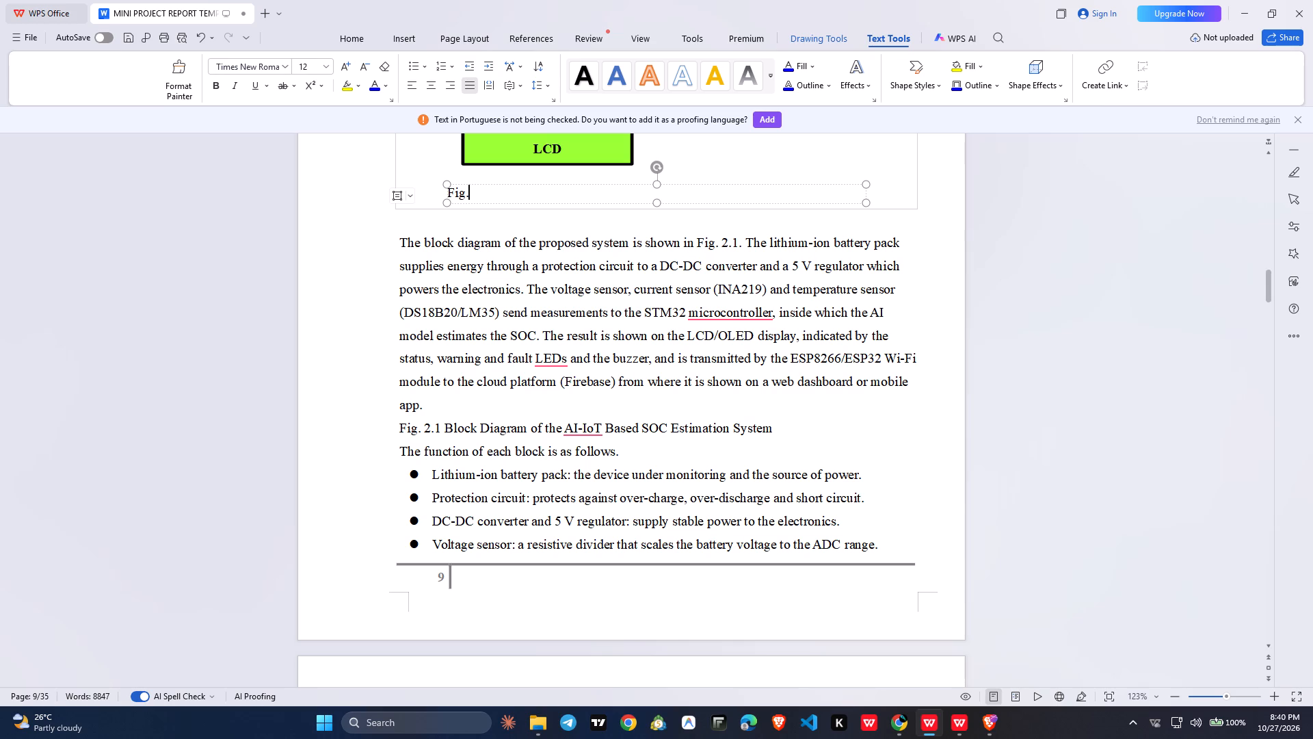
pyautogui.press('2')
pyautogui.write('.1')
pyautogui.press('space')
pyautogui.write('B;lack')
pyautogui.press('BackSpace')
pyautogui.press('BackSpace')
pyautogui.press('BackSpace')
pyautogui.press('BackSpace')
pyautogui.press('BackSpace')
pyautogui.write('lock Diagram of')
pyautogui.press('space')
pyautogui.write('The')
pyautogui.press('BackSpace')
pyautogui.press('BackSpace')
pyautogui.press('BackSpace')
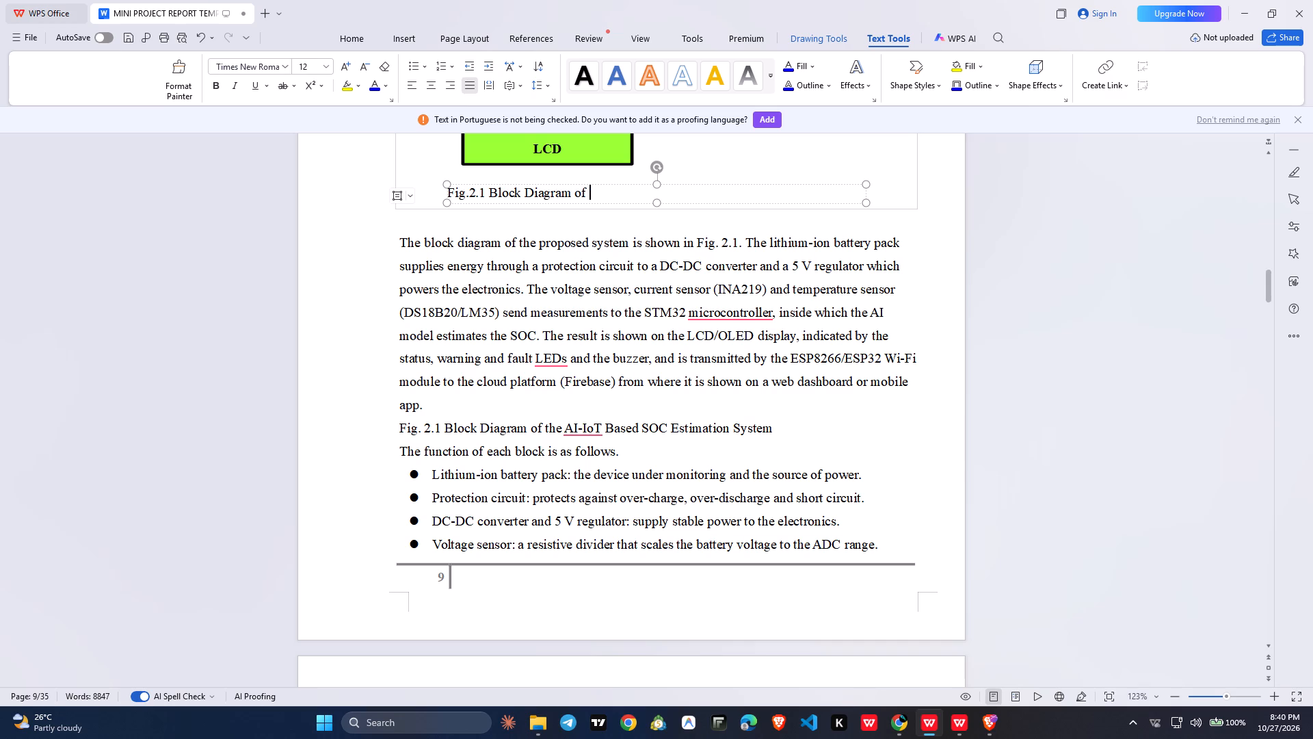
pyautogui.write('The')
pyautogui.press('space')
pyautogui.write('AI-IoT Bae')
pyautogui.press('BackSpace')
pyautogui.write('sed O')
pyautogui.hotkey('shift', 'BackSpace')
pyautogui.write('SOC Estimation S')
pyautogui.press('u')
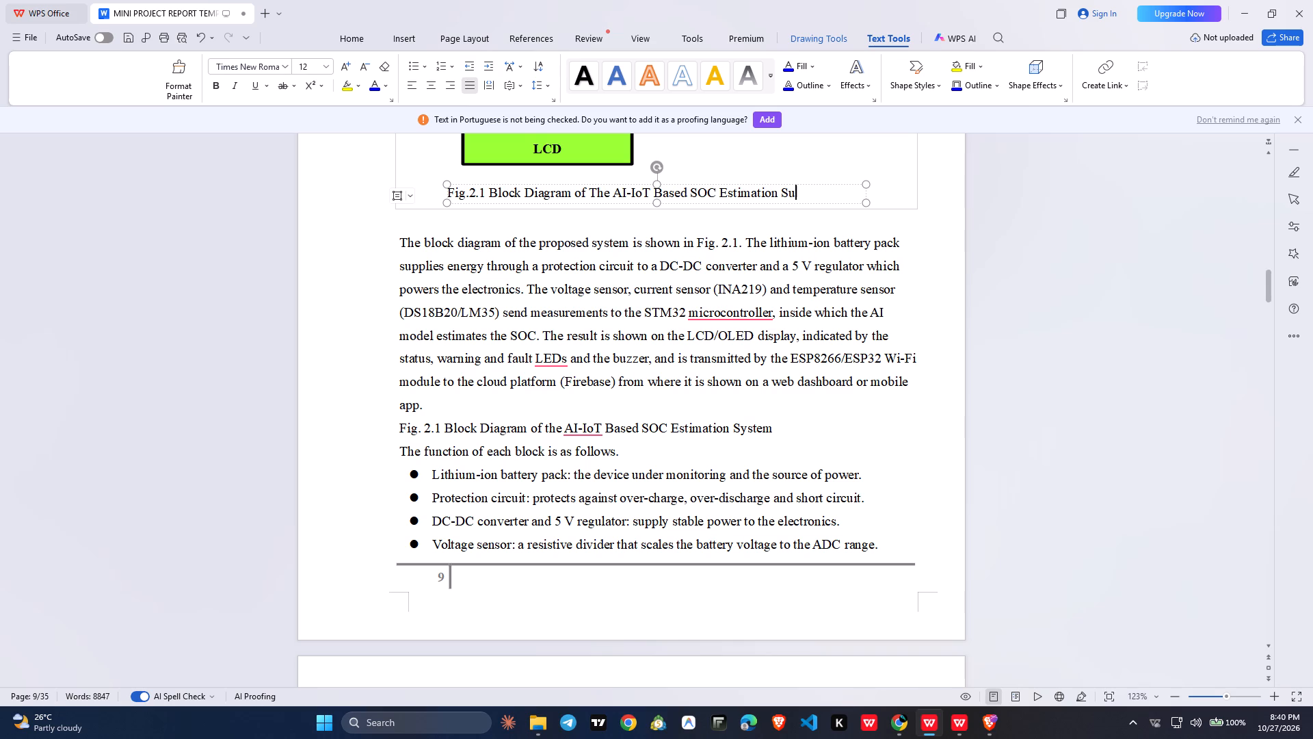
pyautogui.press('BackSpace')
pyautogui.write('ystem')
# Center the new Fig.2.1 caption in its text box and make it bold.
pyautogui.moveTo(835, 192); pyautogui.dragTo(442, 187)
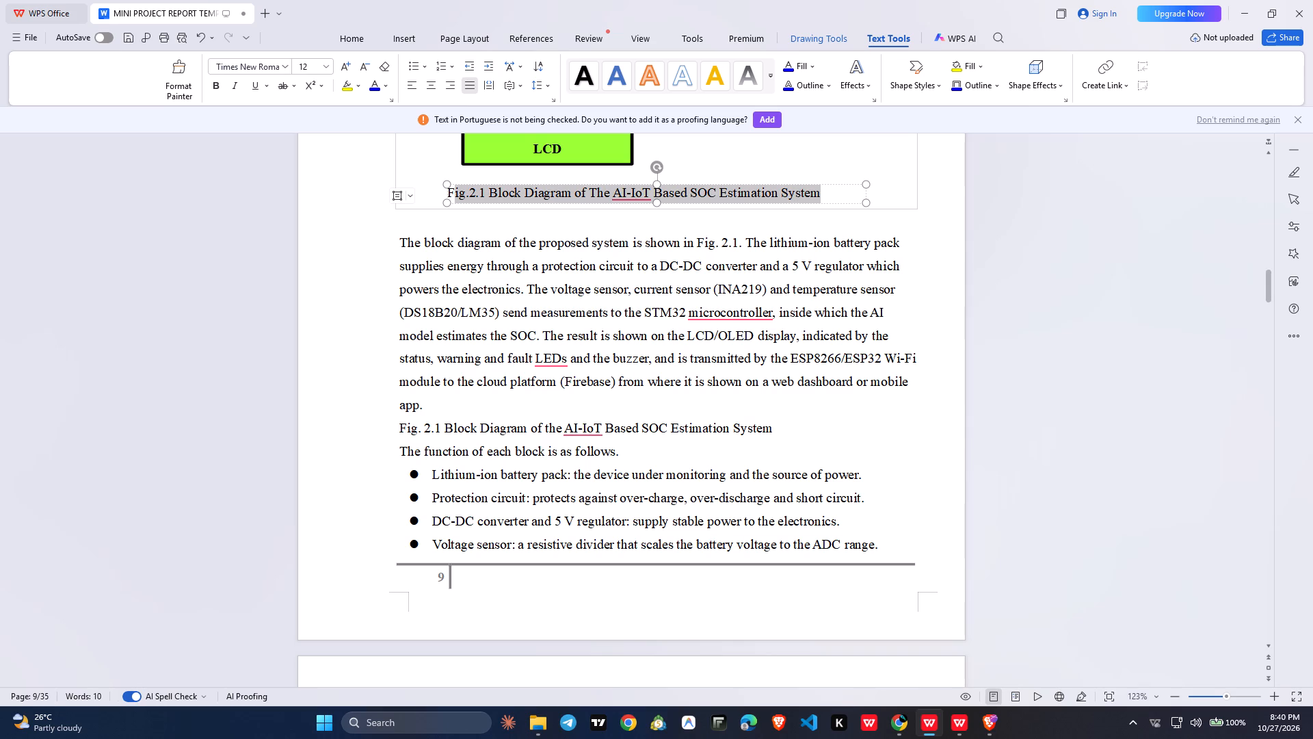
pyautogui.moveTo(442, 187); pyautogui.dragTo(441, 191)
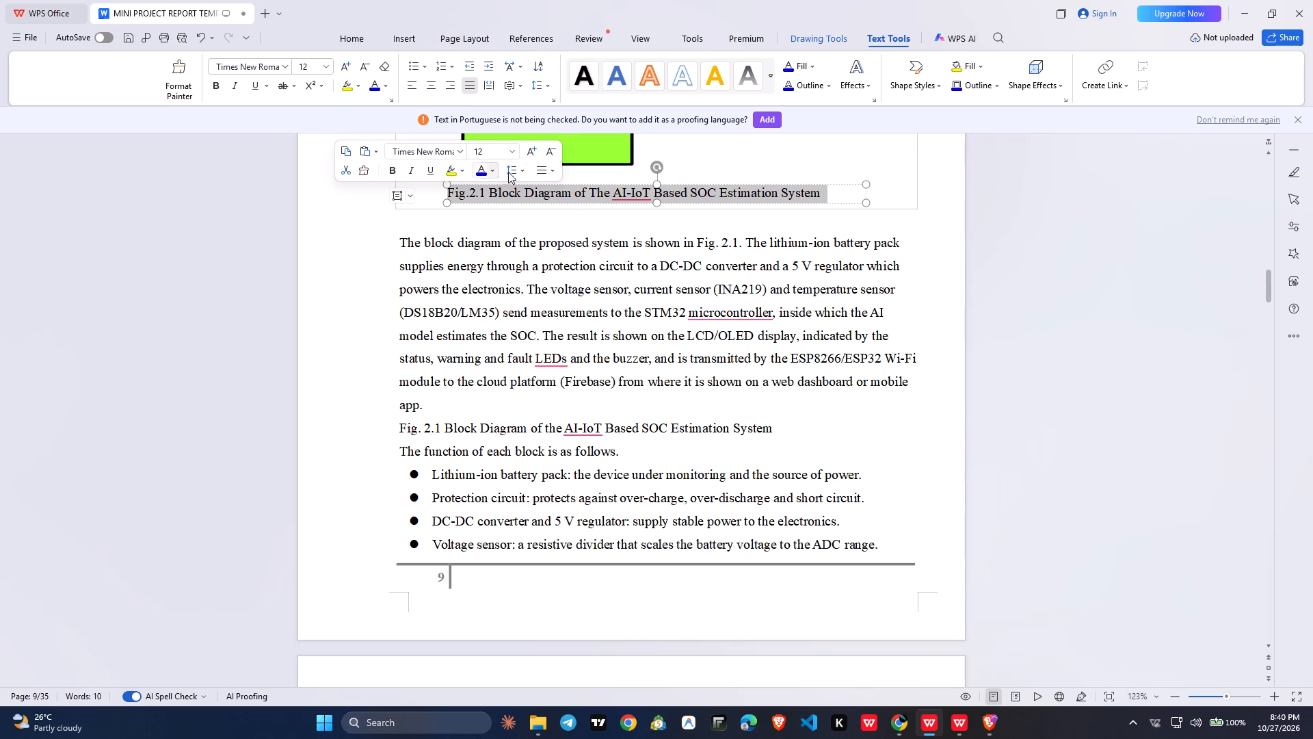
pyautogui.doubleClick(521, 166)
pyautogui.click(540, 167)
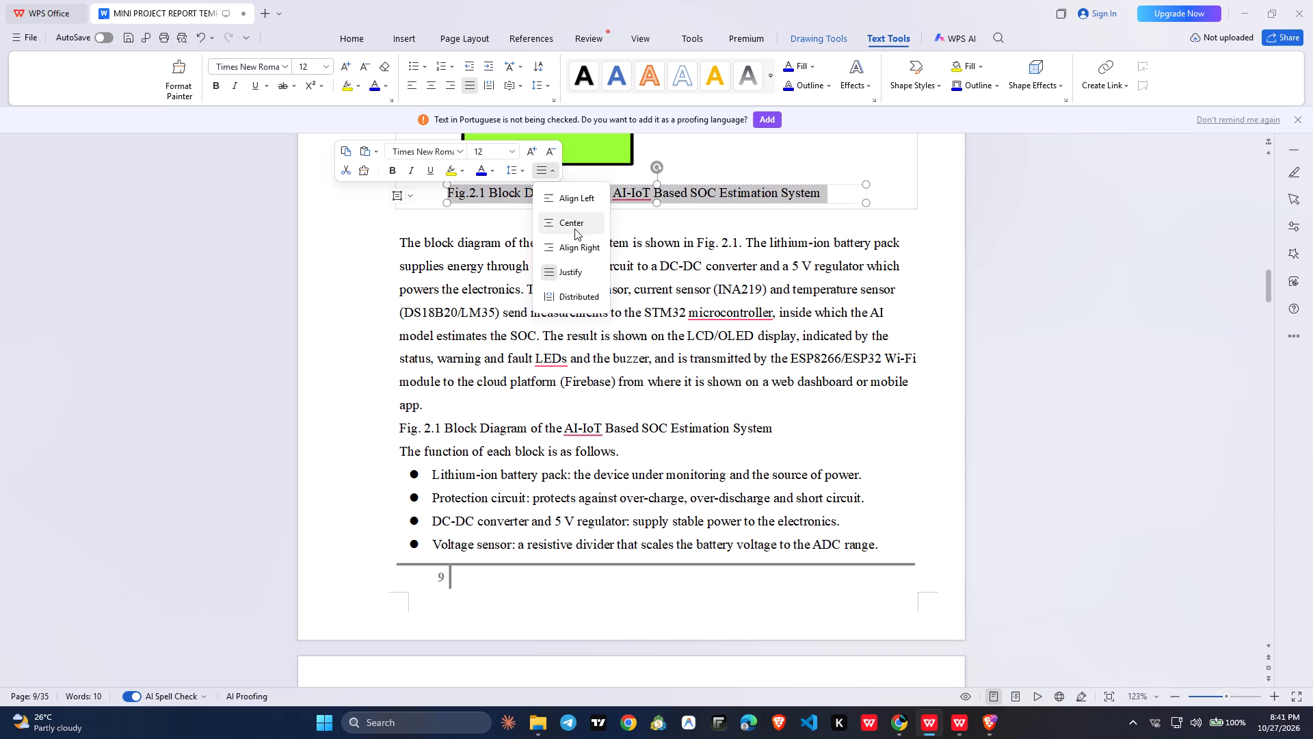
pyautogui.click(576, 224)
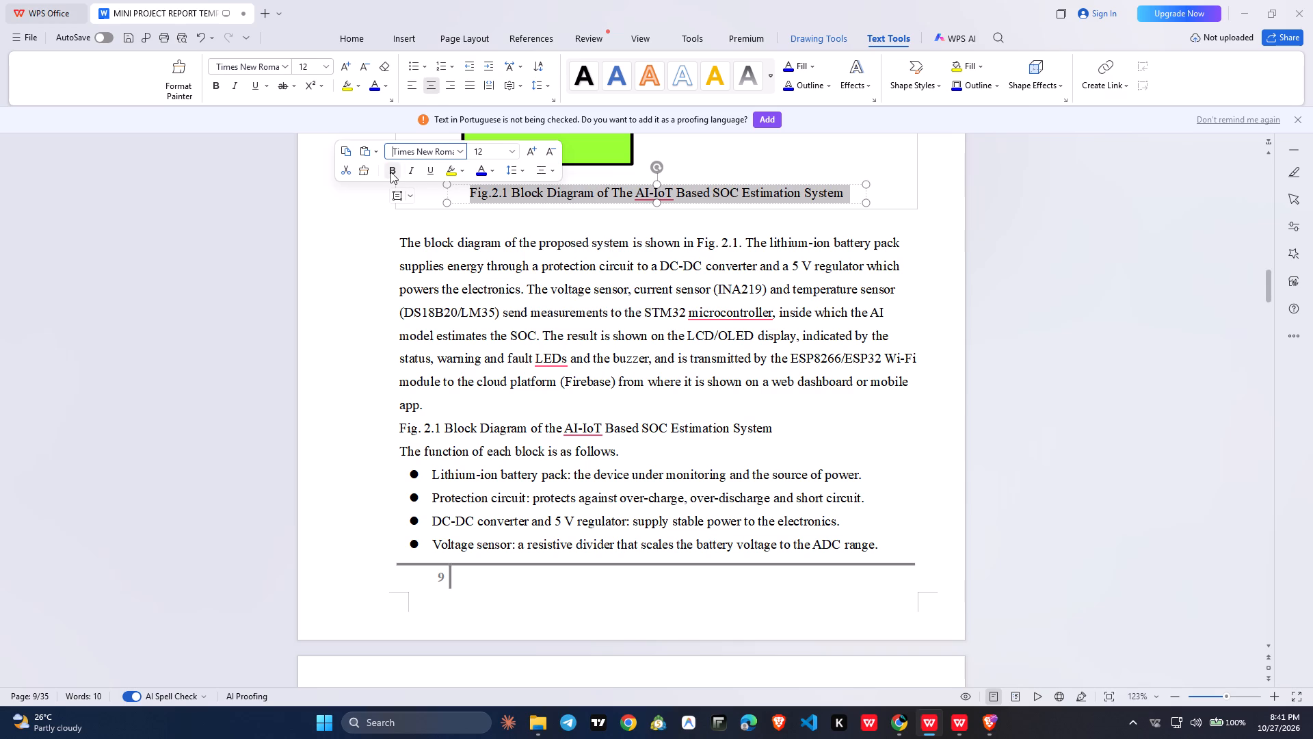
pyautogui.click(388, 172)
pyautogui.click(1052, 383)
# Select from the block diagram through its description paragraph on page 9 and open the line spacing options.
pyautogui.scroll(2, 1052, 383)
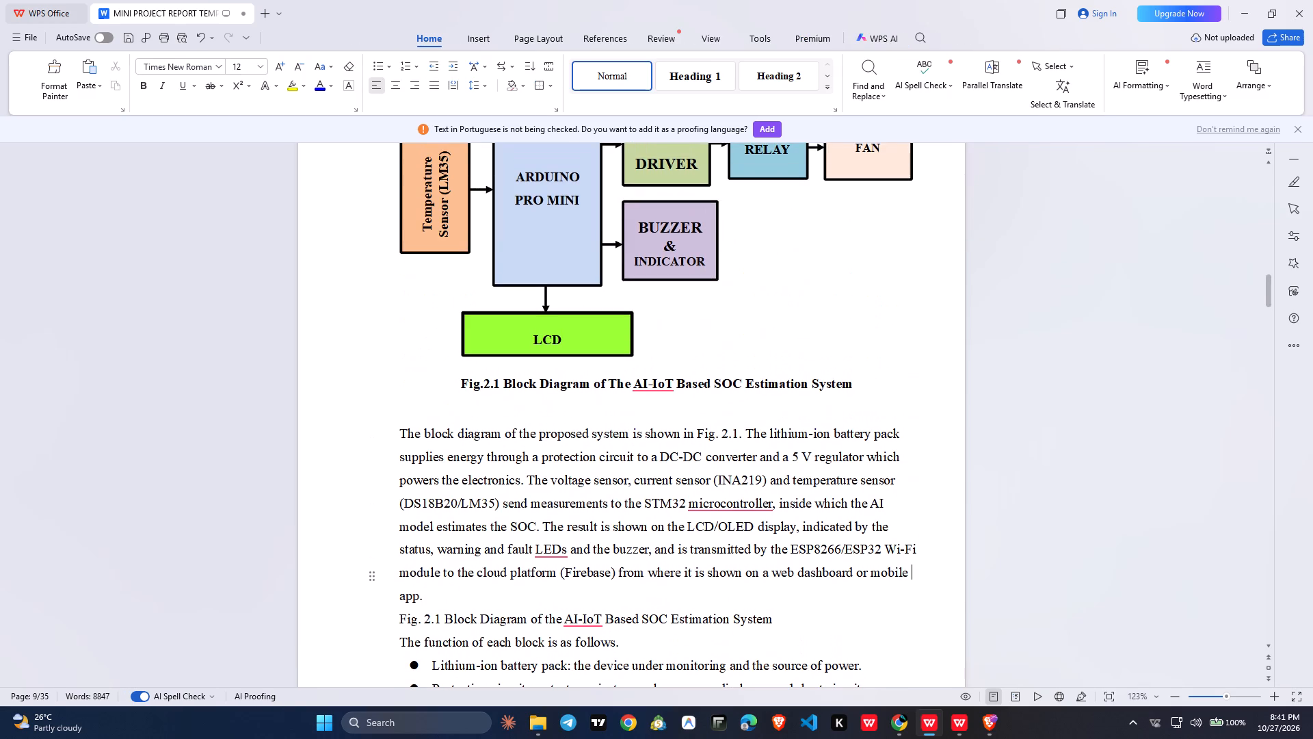
pyautogui.scroll(1, 756, 413)
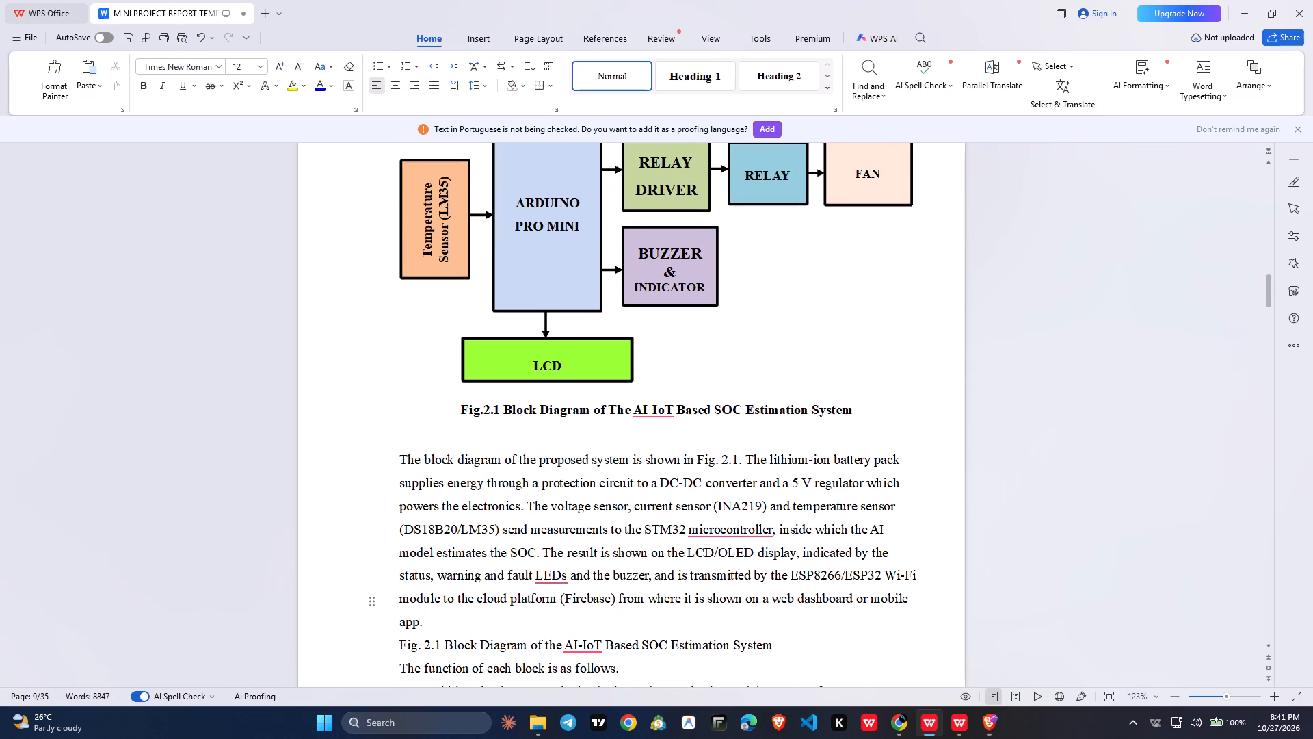
pyautogui.moveTo(929, 606); pyautogui.dragTo(507, 399)
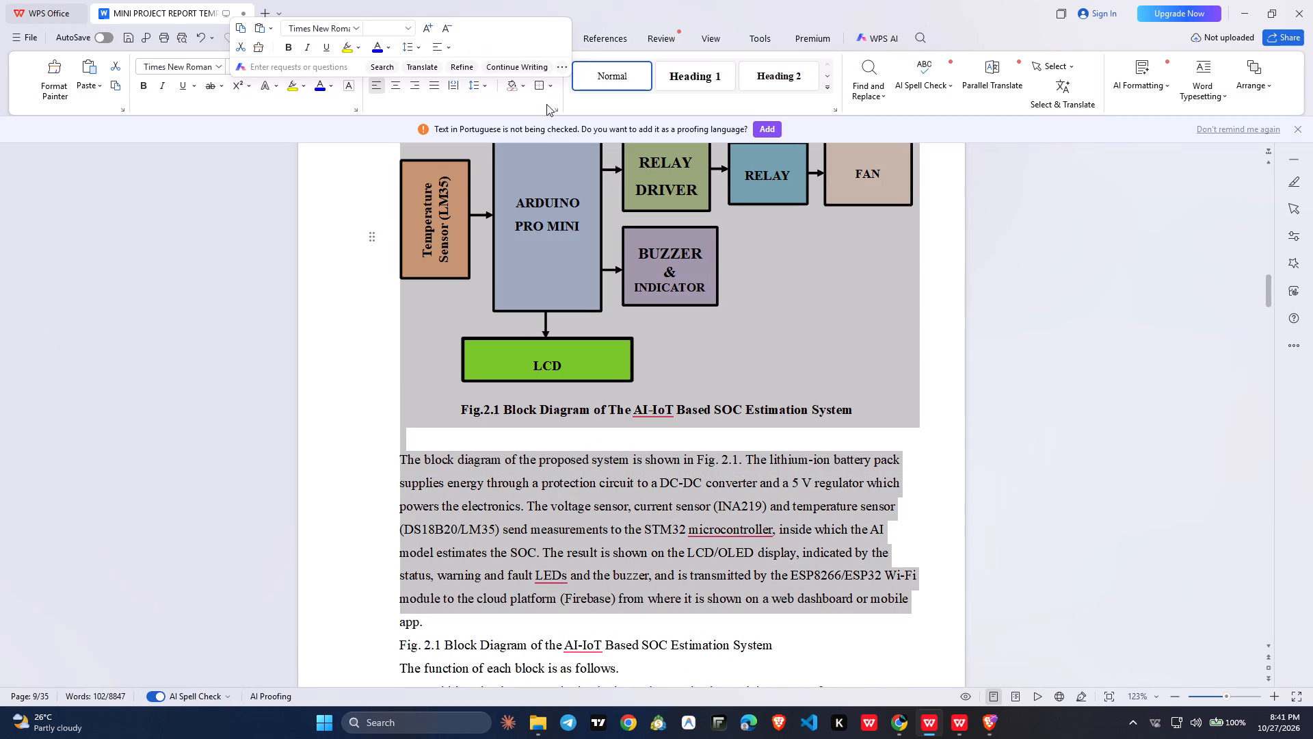
pyautogui.click(423, 50)
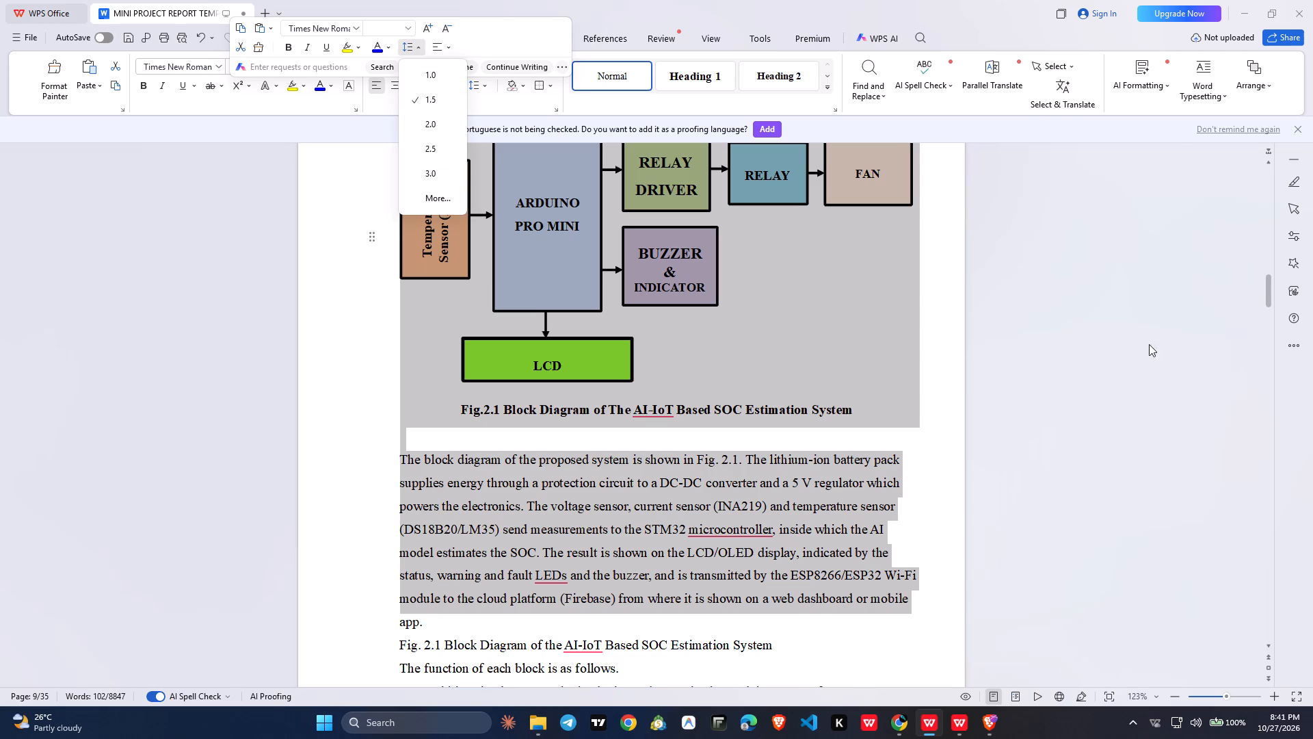
# Delete the duplicate Fig. 2.1 caption line below the block diagram description, keeping "The function of each block is as follows." on its own line.
pyautogui.click(1226, 434)
pyautogui.scroll(-5, 1226, 434)
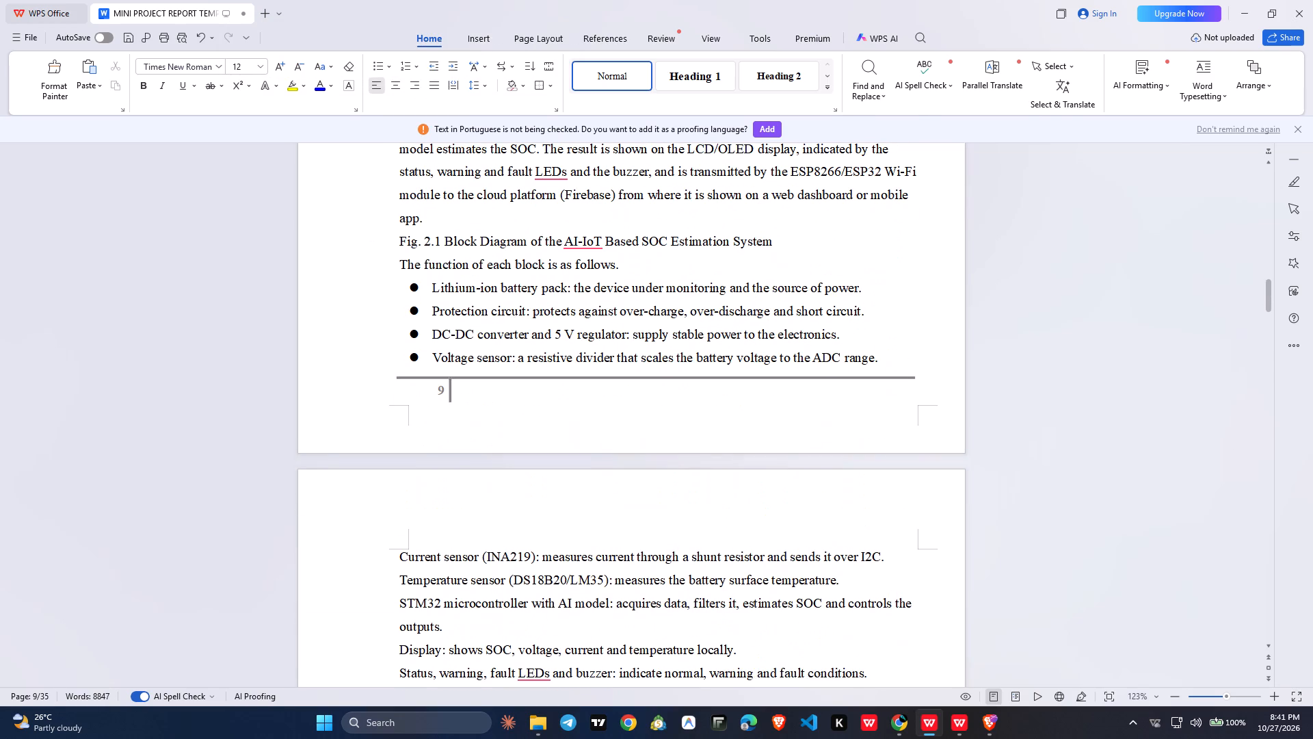
pyautogui.moveTo(793, 241); pyautogui.dragTo(412, 235)
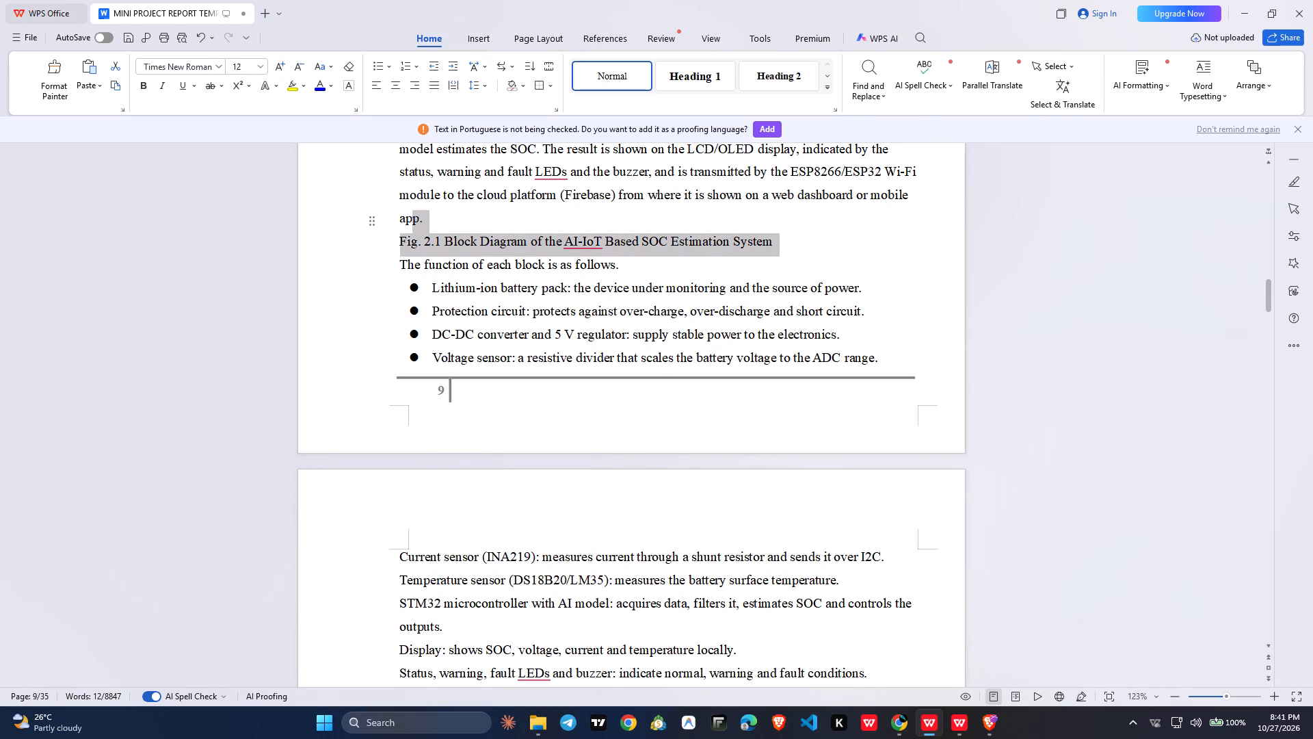
pyautogui.moveTo(412, 235); pyautogui.dragTo(327, 247)
pyautogui.press('BackSpace')
pyautogui.press('BackSpace')
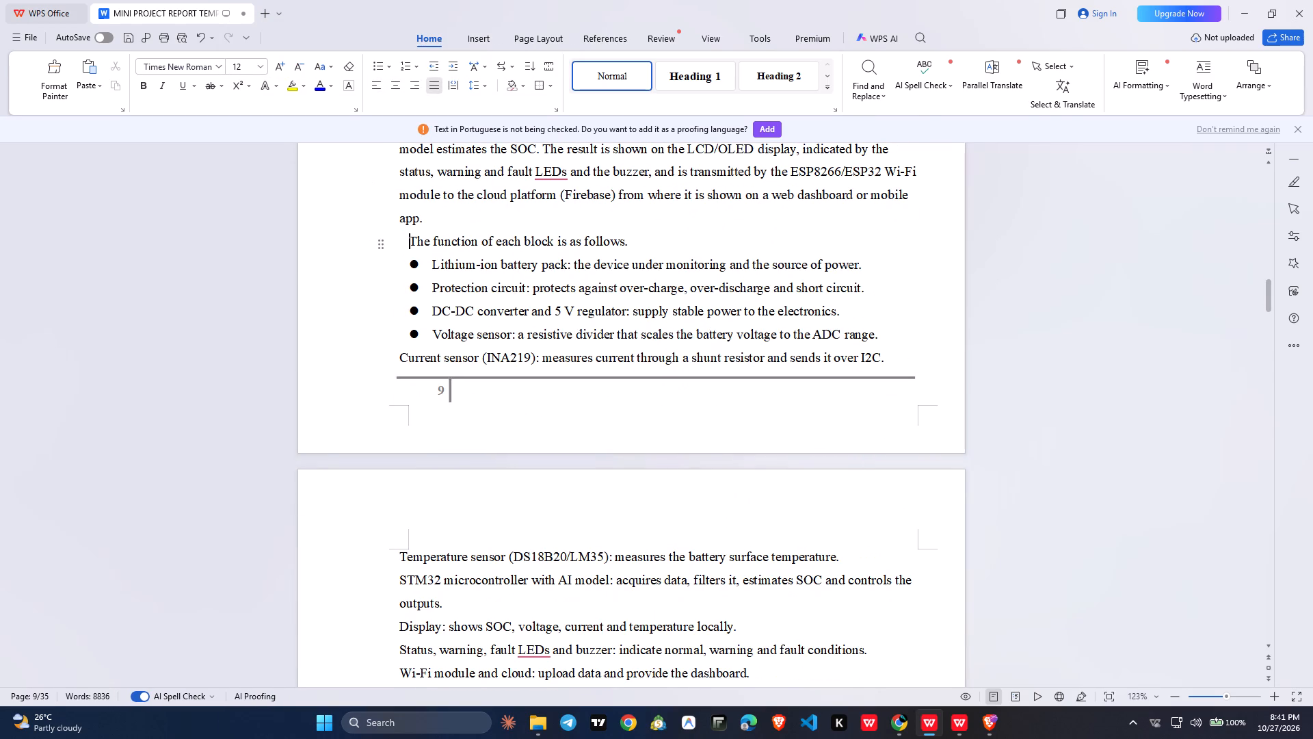
pyautogui.press('BackSpace')
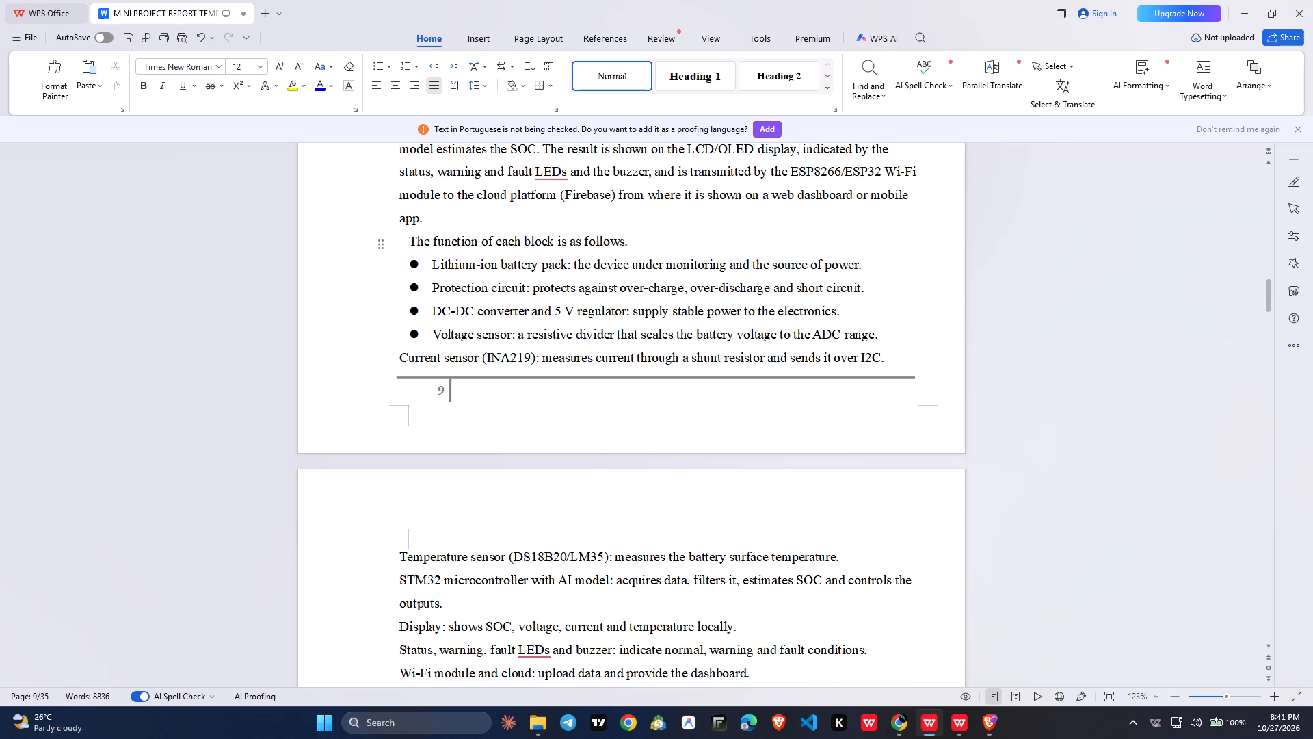
pyautogui.click(412, 244)
pyautogui.press('BackSpace')
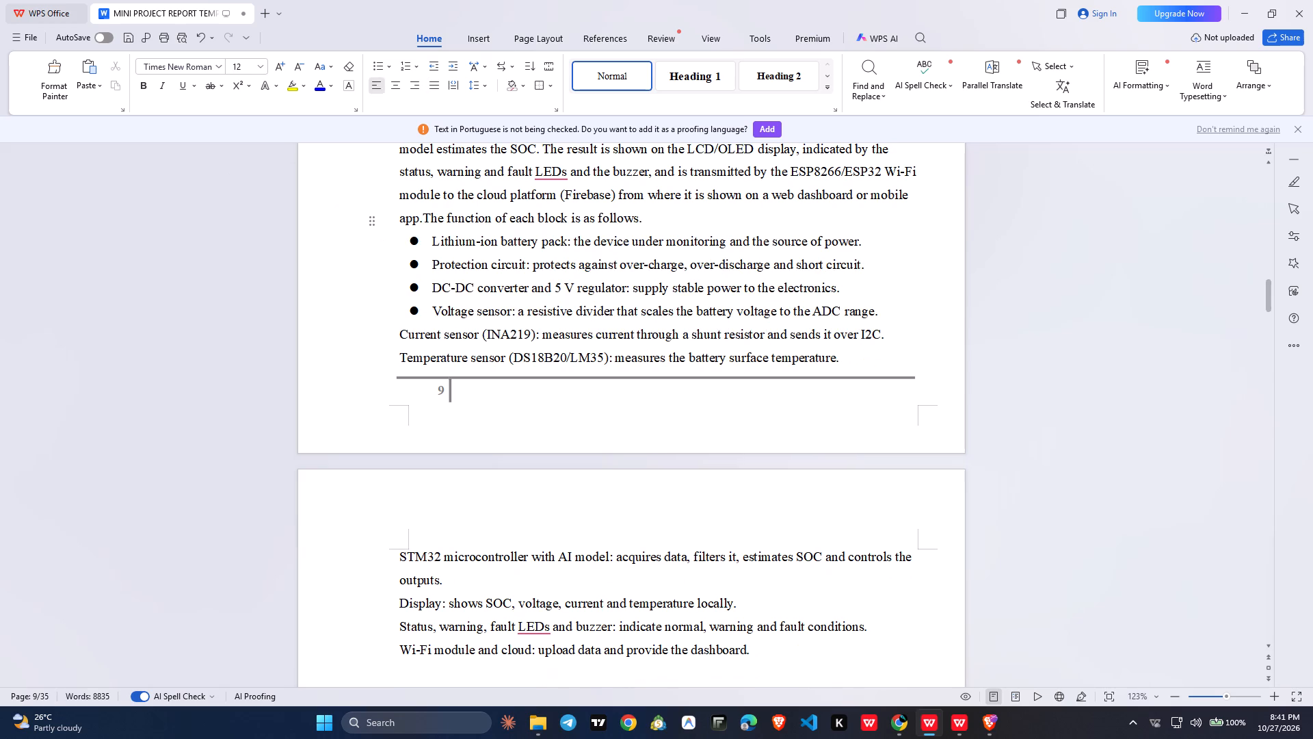
pyautogui.press('Return')
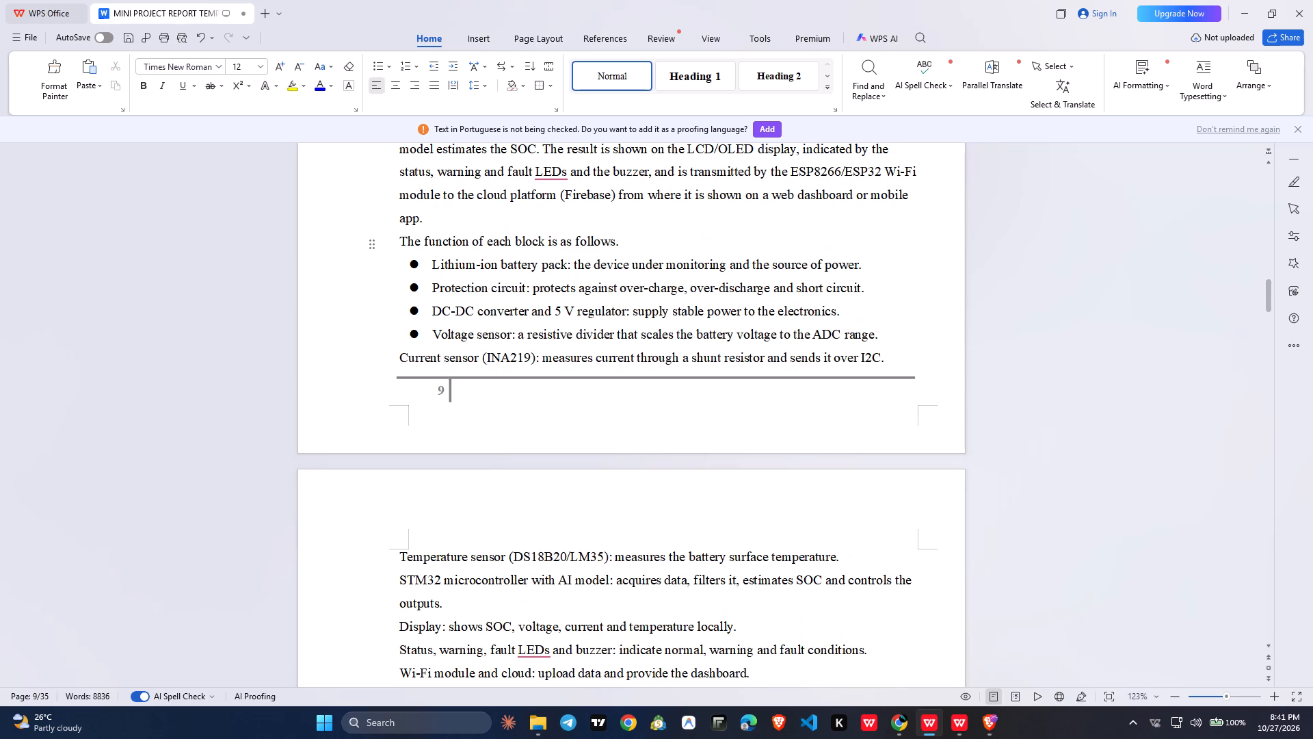
# Add an empty line without a bullet after the Voltage sensor item at the end of page 9.
pyautogui.click(903, 338)
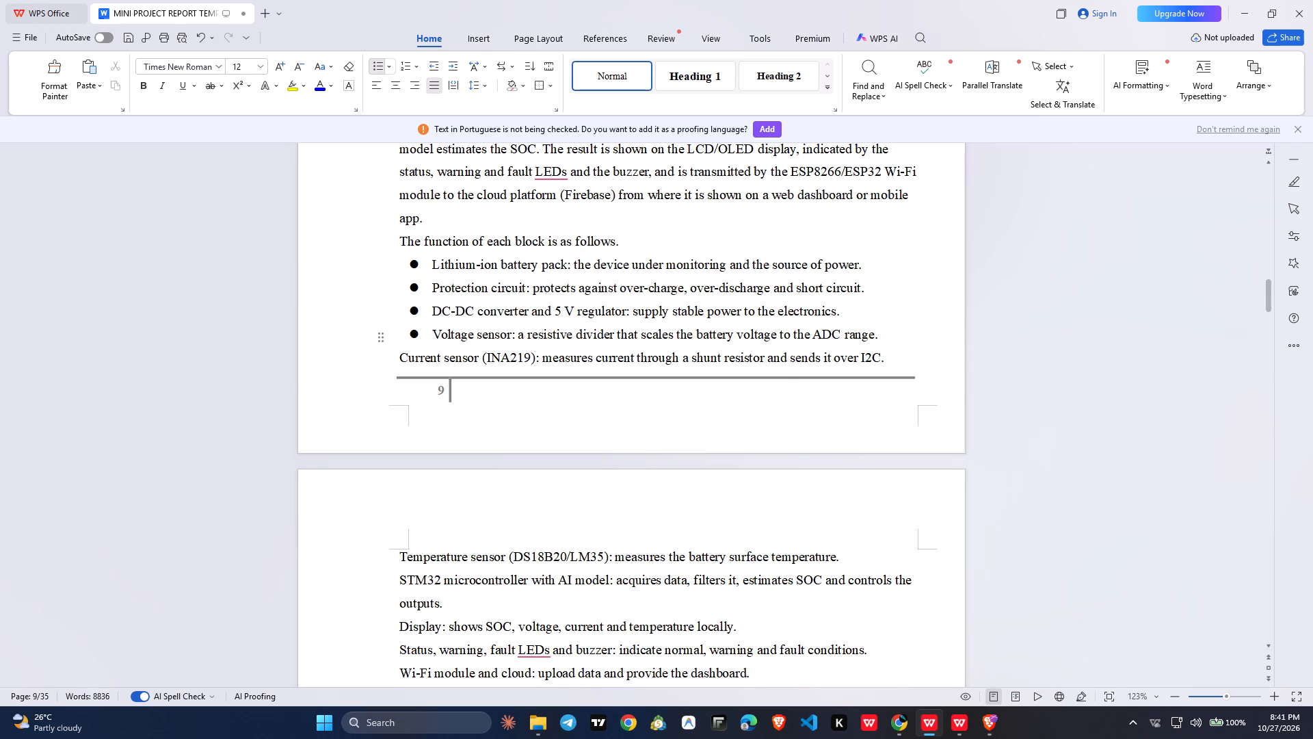
pyautogui.press('Return')
pyautogui.scroll(-1, 903, 338)
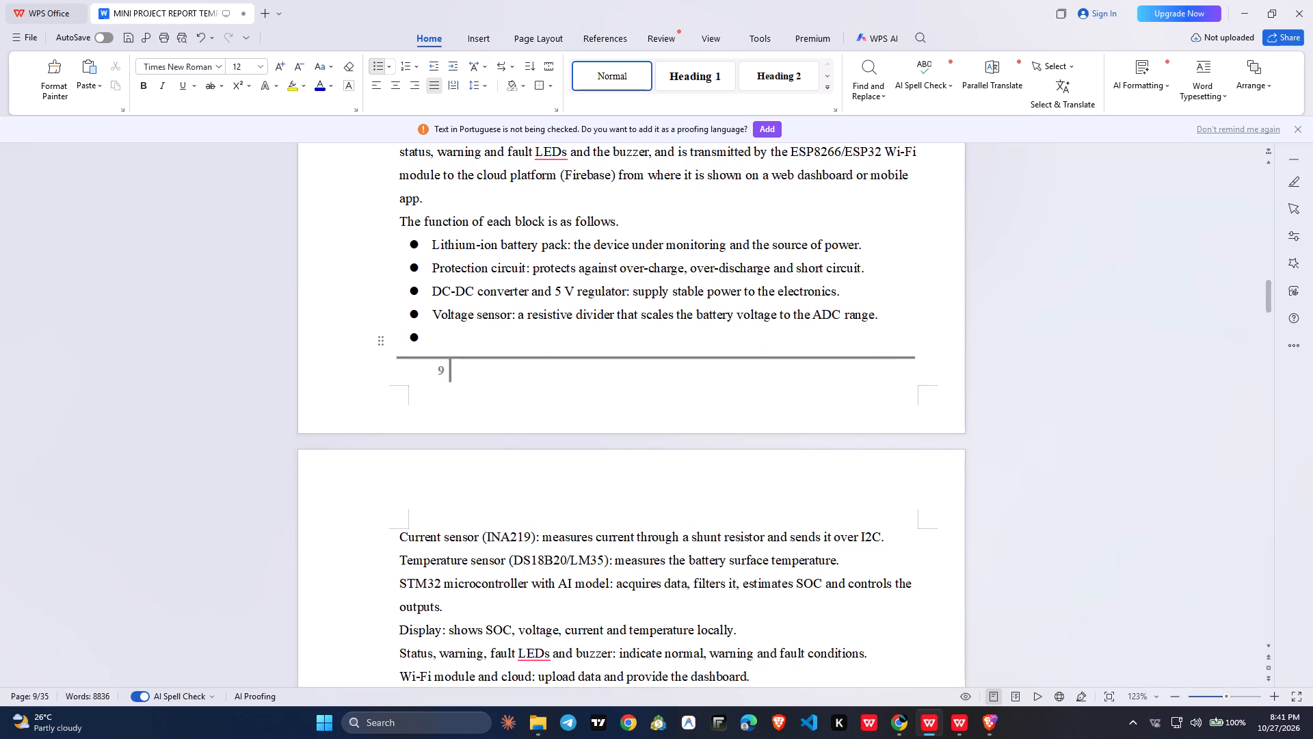
pyautogui.press('BackSpace')
pyautogui.press('BackSpace')
pyautogui.press('Return')
pyautogui.press('BackSpace')
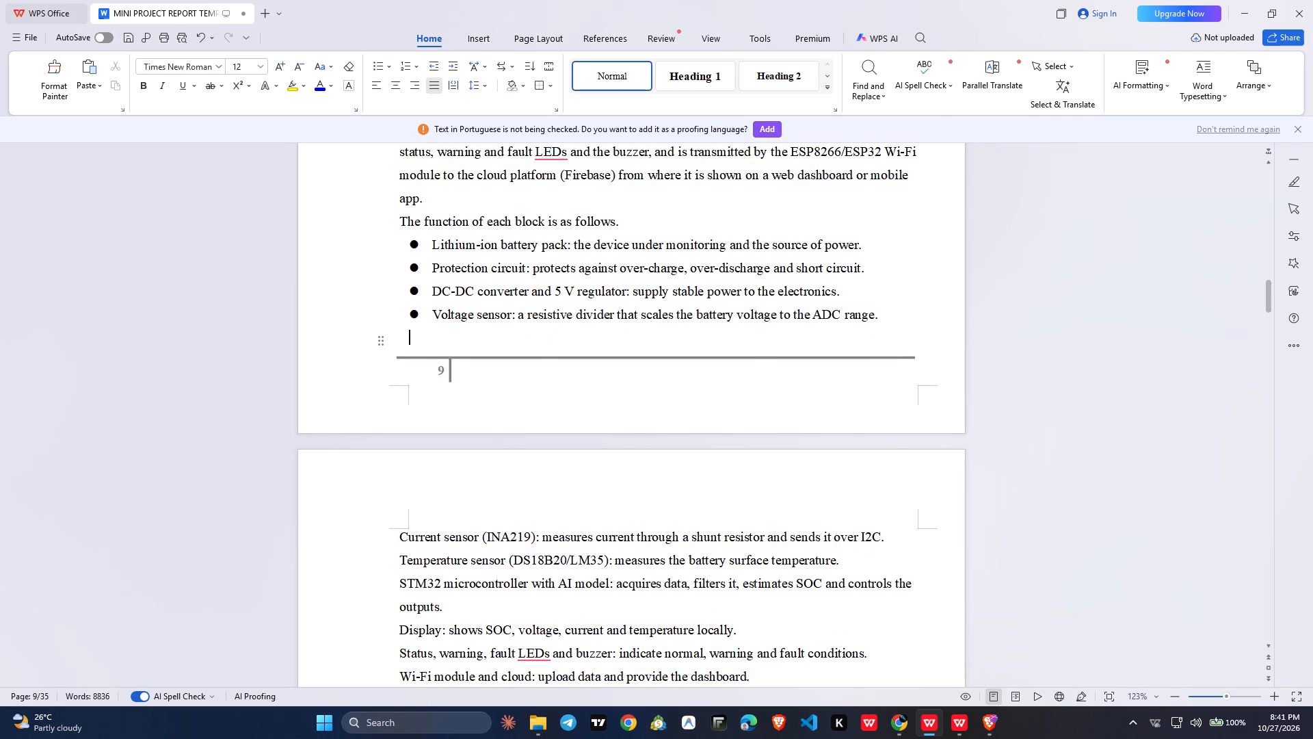
# Apply round bullets to the block descriptions from Current sensor (INA219) through Wi-Fi module and cloud.
pyautogui.scroll(-2, 710, 492)
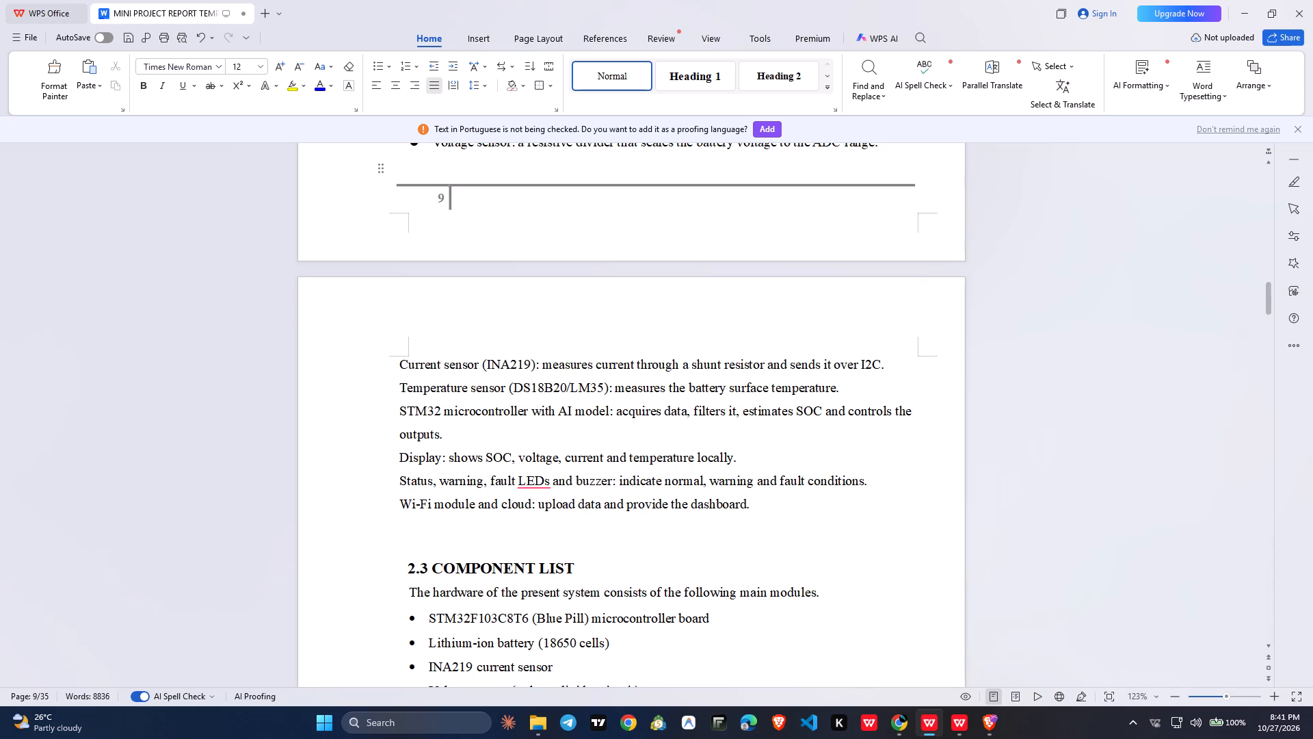
pyautogui.moveTo(780, 522); pyautogui.dragTo(390, 356)
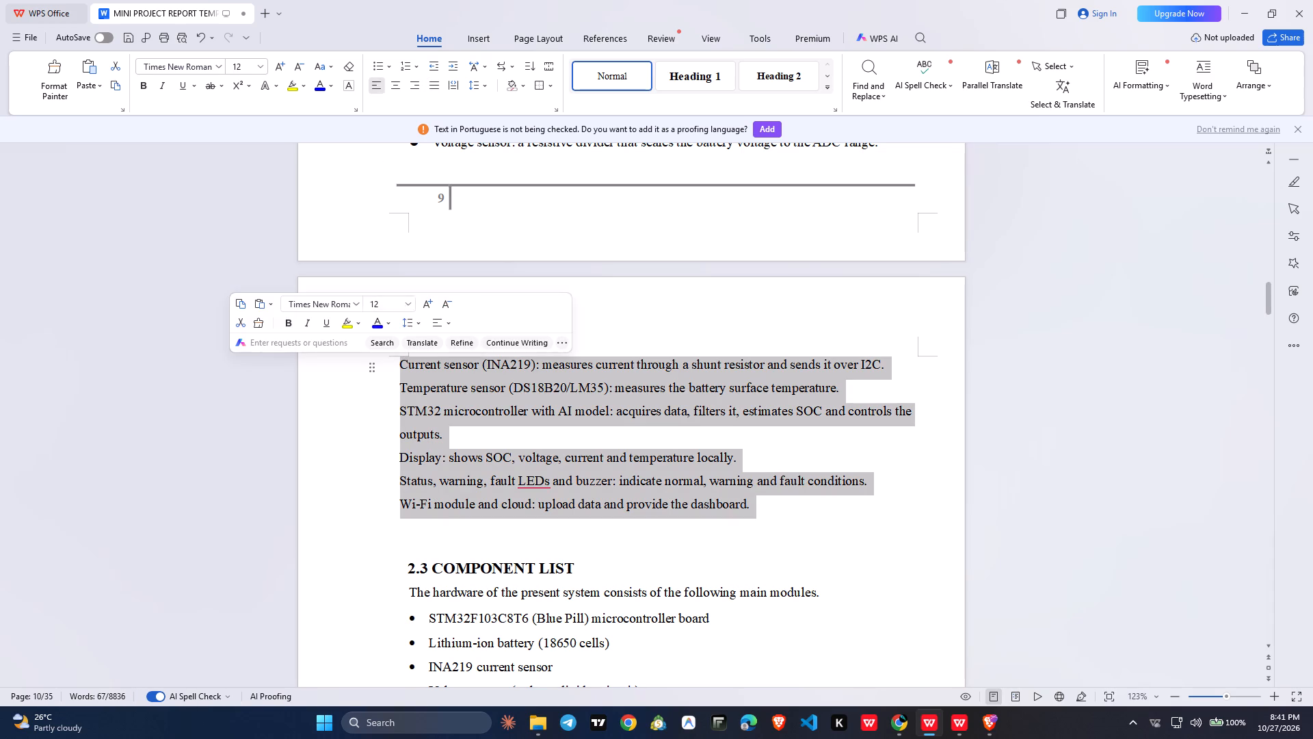
pyautogui.click(375, 66)
pyautogui.click(961, 463)
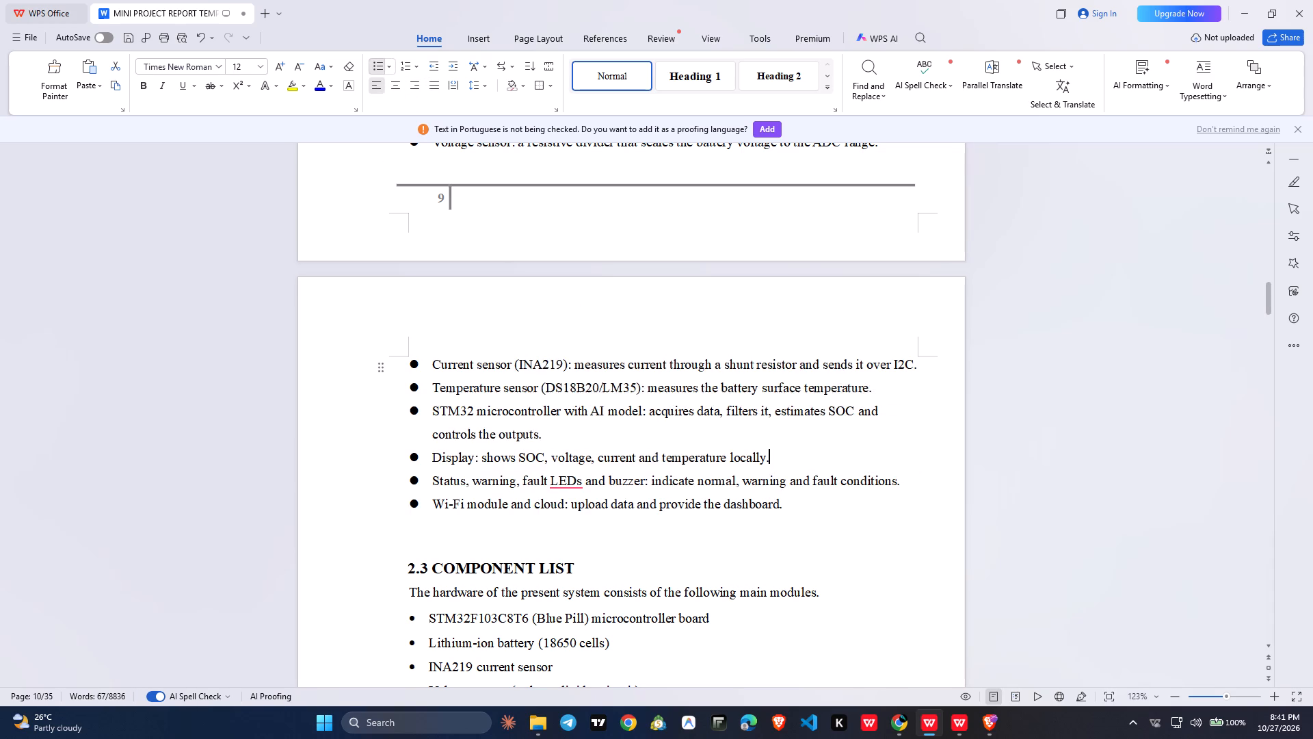
# Set the line spacing of section 2.3 COMPONENT LIST, from its heading through the software tools item, to 1.5.
pyautogui.scroll(1, 961, 463)
pyautogui.scroll(-1, 961, 463)
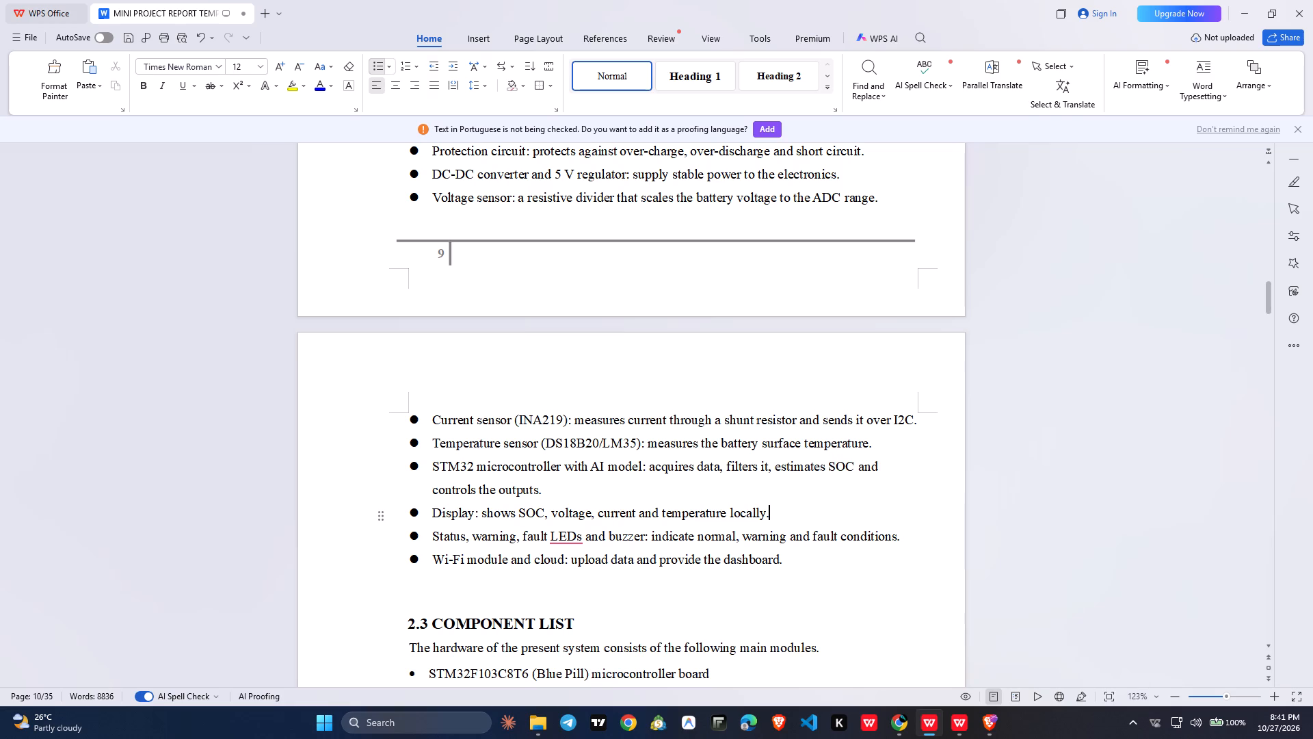
pyautogui.scroll(4, 968, 518)
pyautogui.scroll(-1, 968, 518)
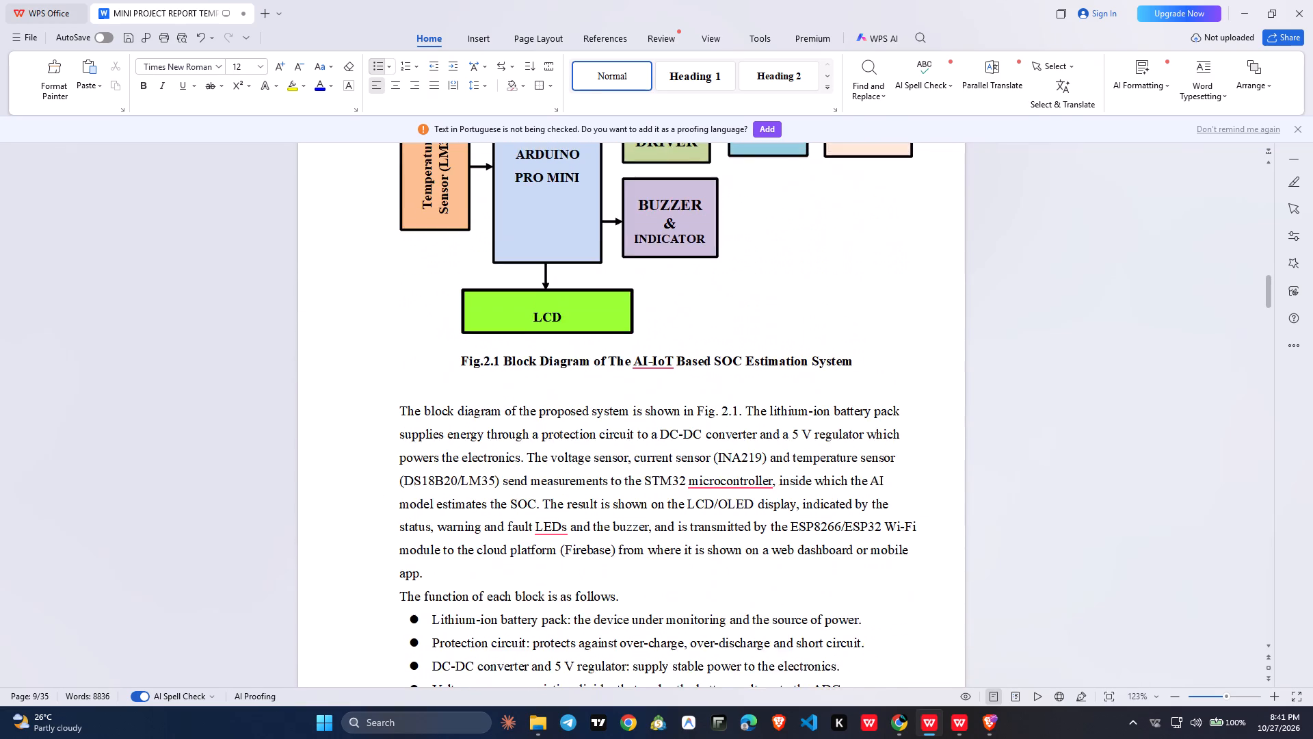
pyautogui.scroll(-1, 968, 518)
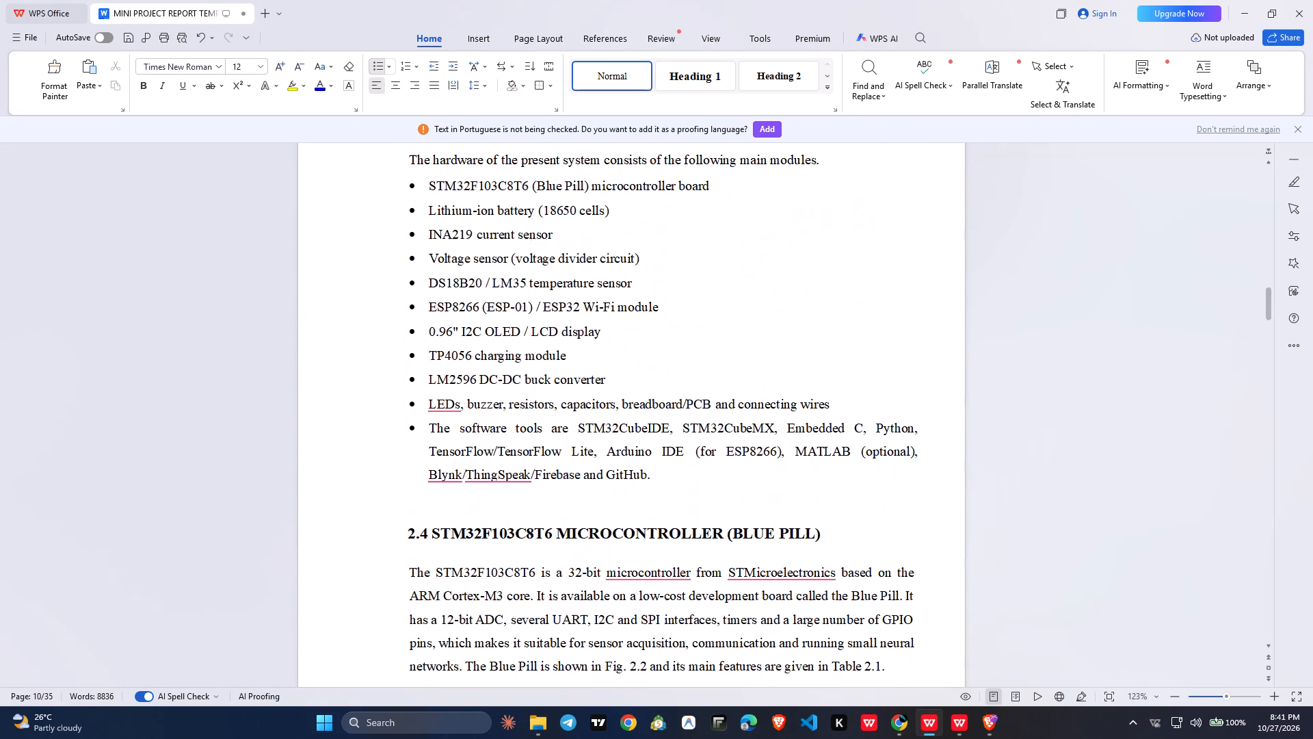
pyautogui.scroll(-1, 968, 518)
pyautogui.moveTo(661, 472); pyautogui.dragTo(435, 199)
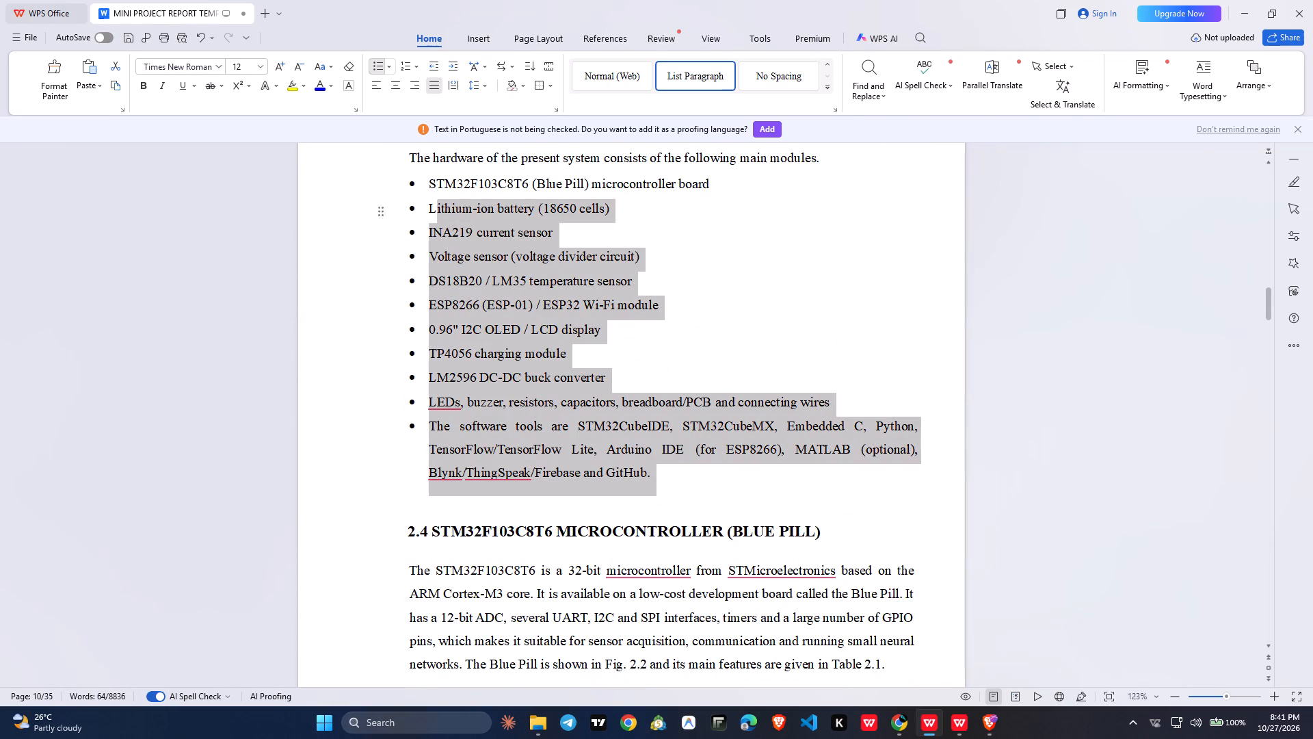
pyautogui.moveTo(435, 199); pyautogui.dragTo(403, 432)
pyautogui.moveTo(416, 403); pyautogui.dragTo(414, 392)
pyautogui.click(414, 392)
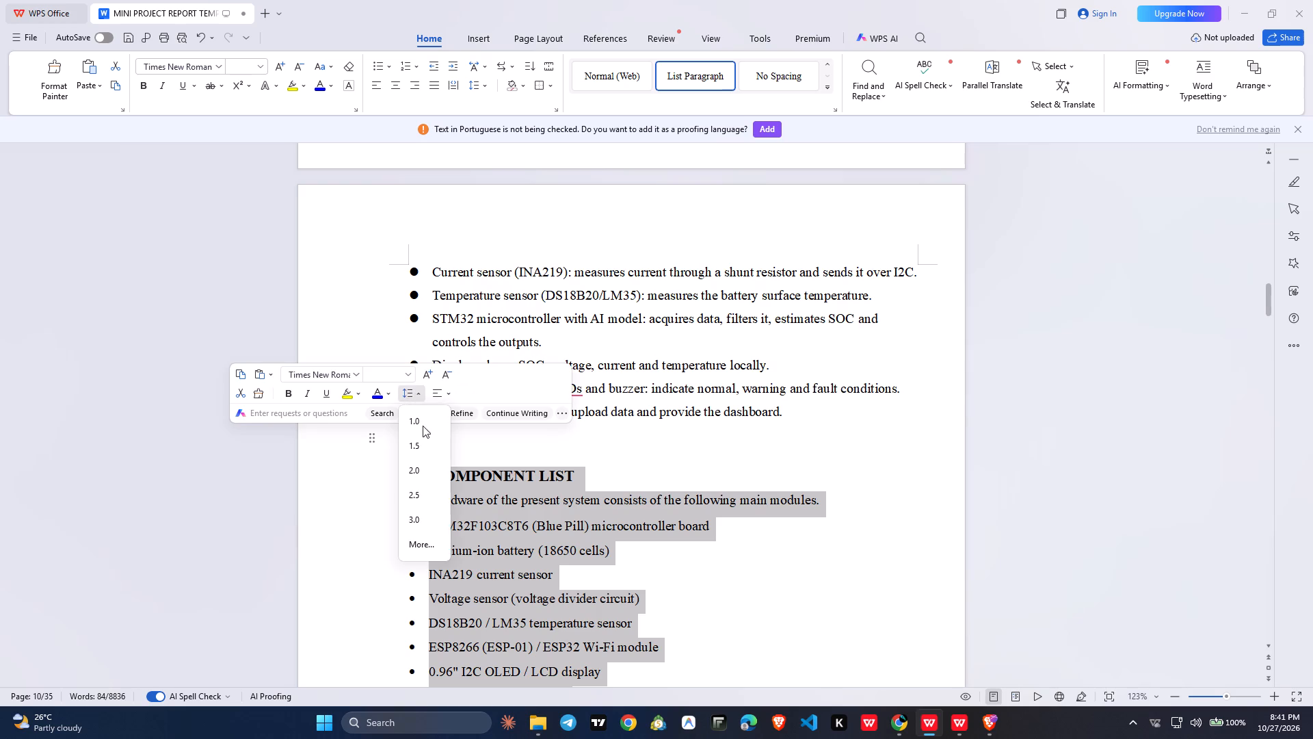
pyautogui.click(425, 448)
# Remove the extra blank line above the 2.3 COMPONENT LIST heading.
pyautogui.click(596, 447)
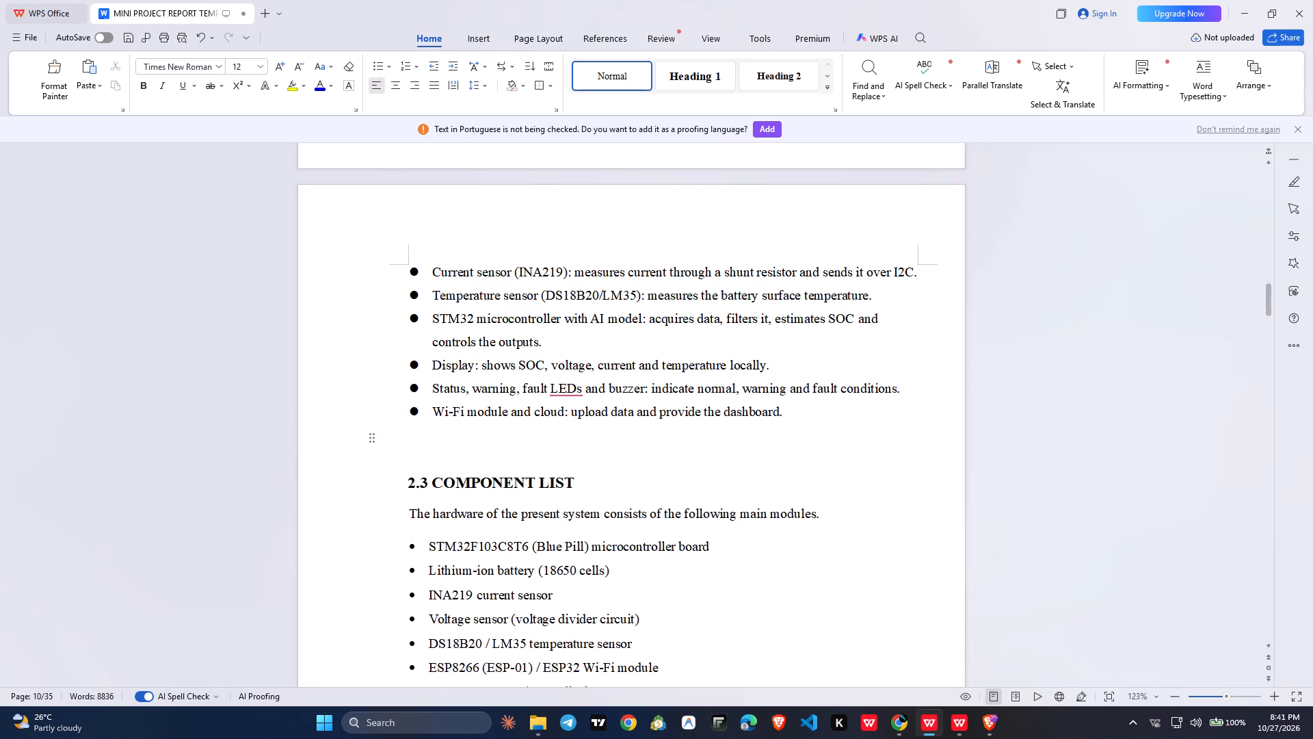
pyautogui.press('BackSpace')
pyautogui.press('BackSpace')
pyautogui.click(426, 455)
pyautogui.press('BackSpace')
pyautogui.press('BackSpace')
pyautogui.press('BackSpace')
# Set the line spacing of the 2.4 STM32F103C8T6 MICROCONTROLLER heading and its description paragraph to 1.5.
pyautogui.scroll(-3, 778, 489)
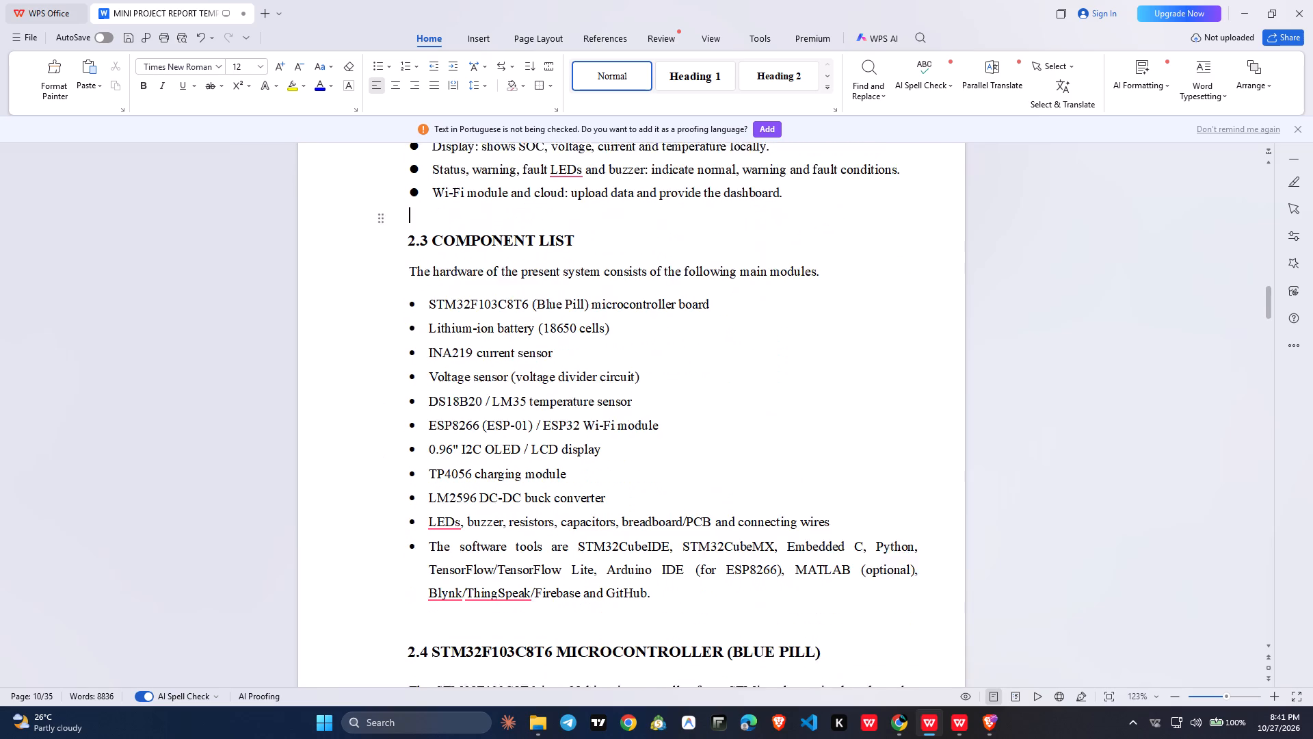
pyautogui.scroll(-4, 778, 489)
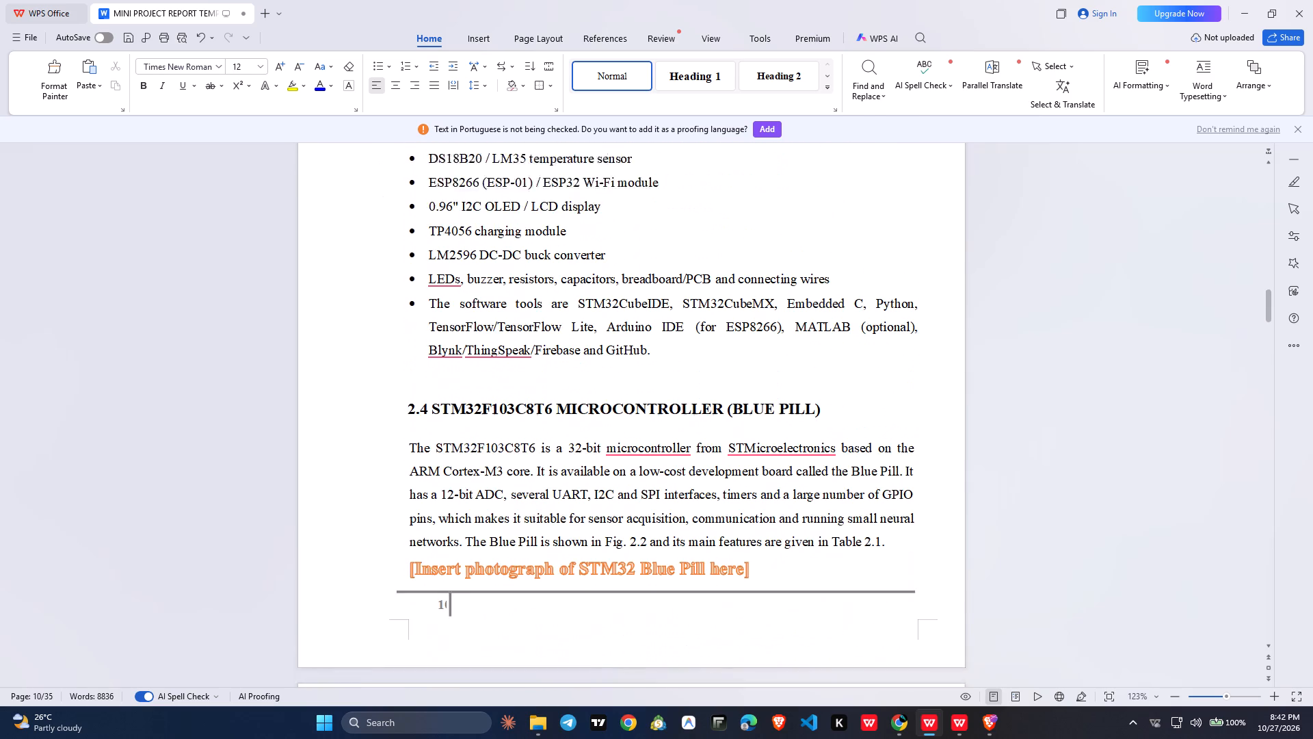
pyautogui.scroll(-1, 778, 489)
pyautogui.moveTo(907, 467); pyautogui.dragTo(472, 344)
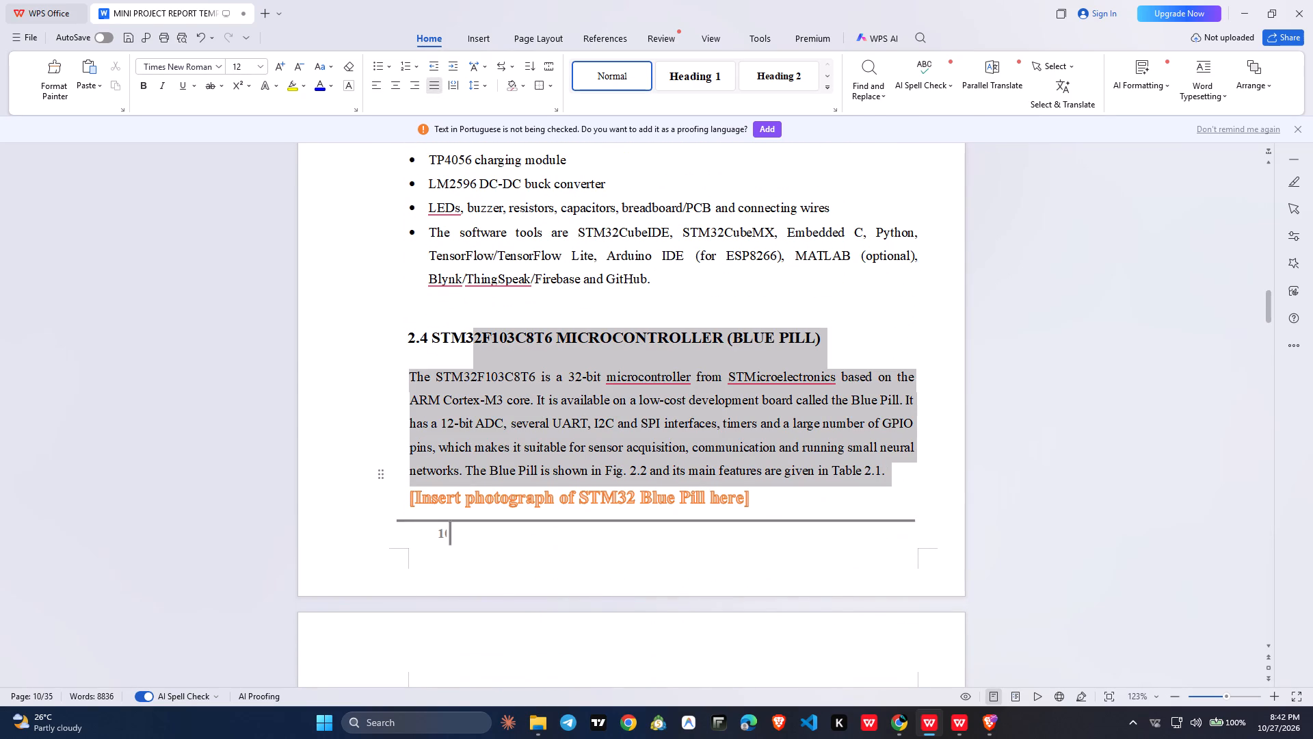
pyautogui.moveTo(472, 344); pyautogui.dragTo(403, 333)
pyautogui.click(427, 291)
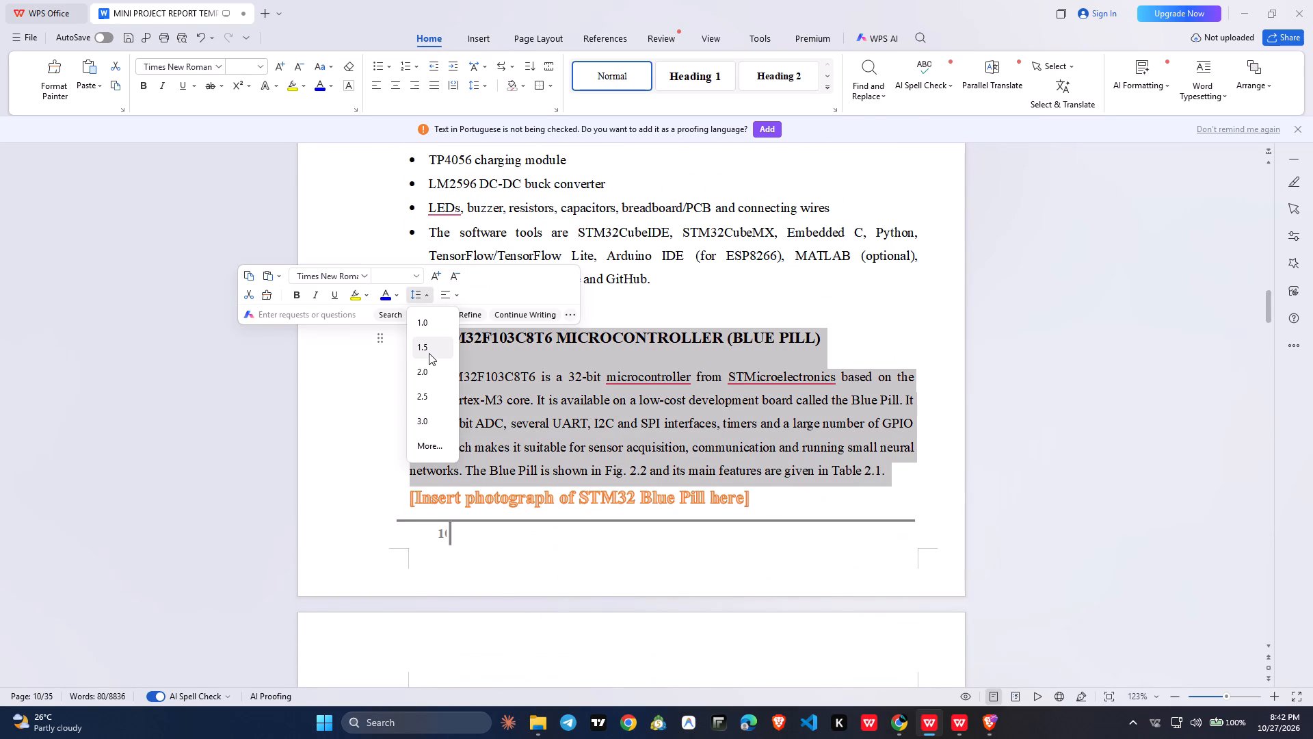
pyautogui.click(429, 353)
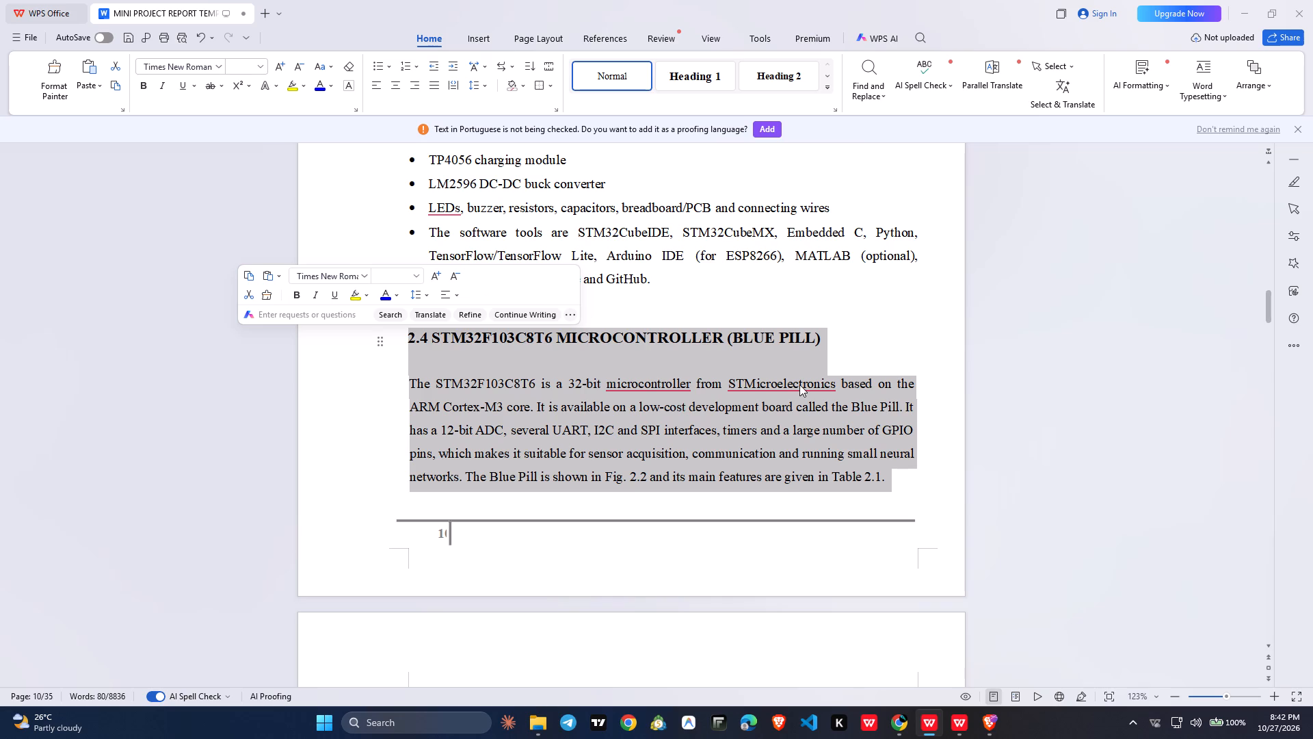
pyautogui.click(831, 348)
# Select the orange STM32 Blue Pill photograph placeholder and the Fig. 2.2 caption line at the start of page 11.
pyautogui.scroll(-2, 811, 403)
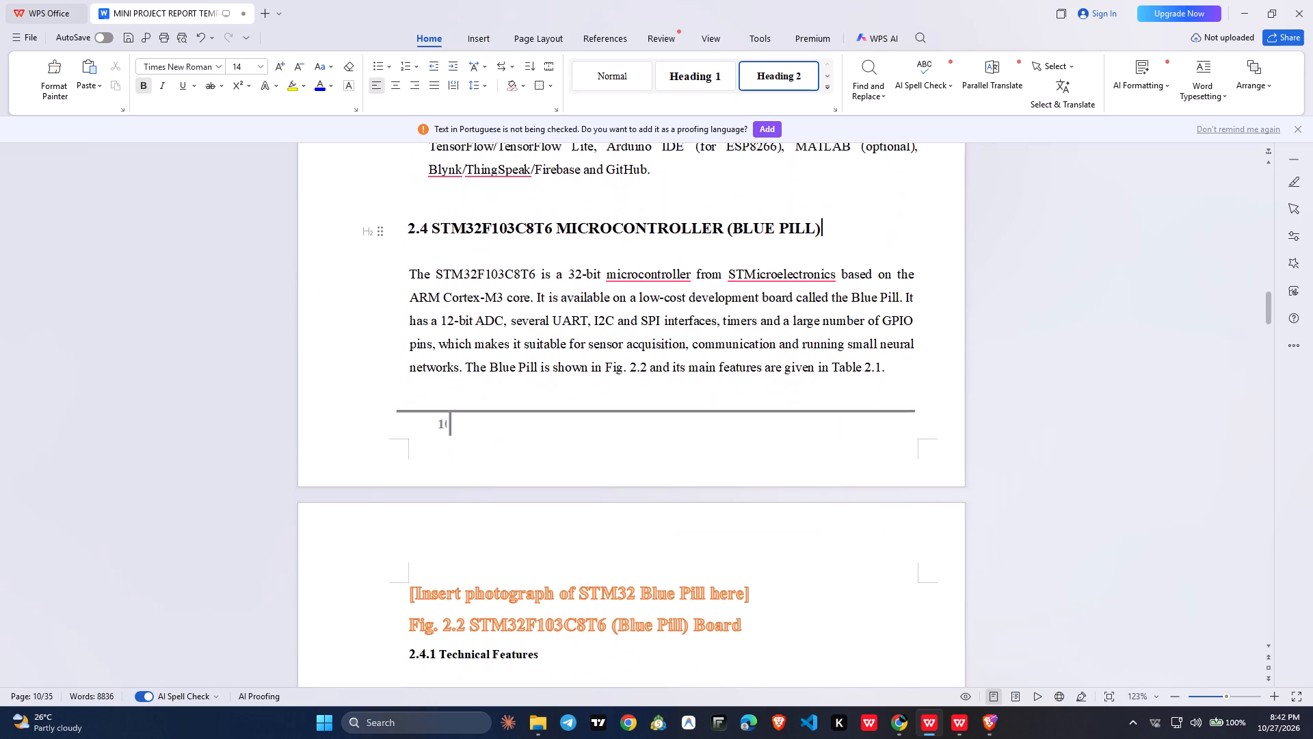
pyautogui.scroll(-2, 811, 403)
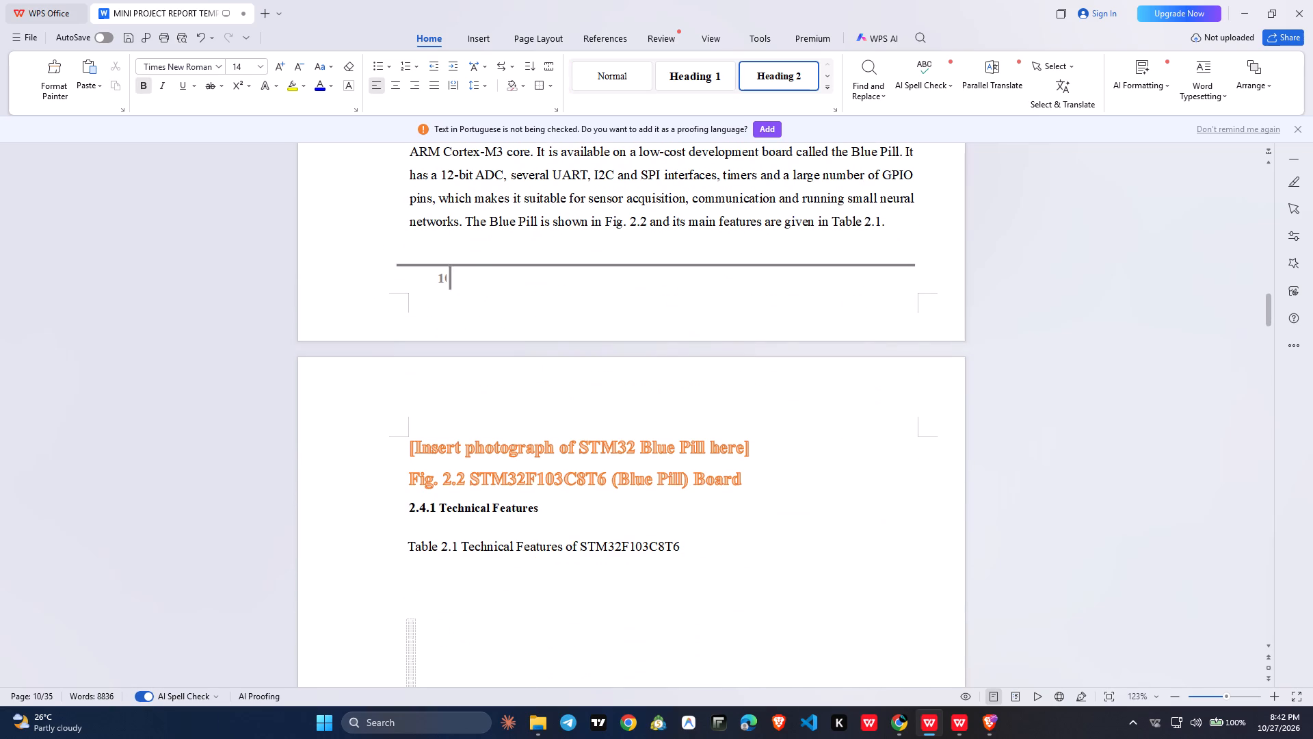
pyautogui.moveTo(769, 482); pyautogui.dragTo(361, 414)
pyautogui.click(544, 432)
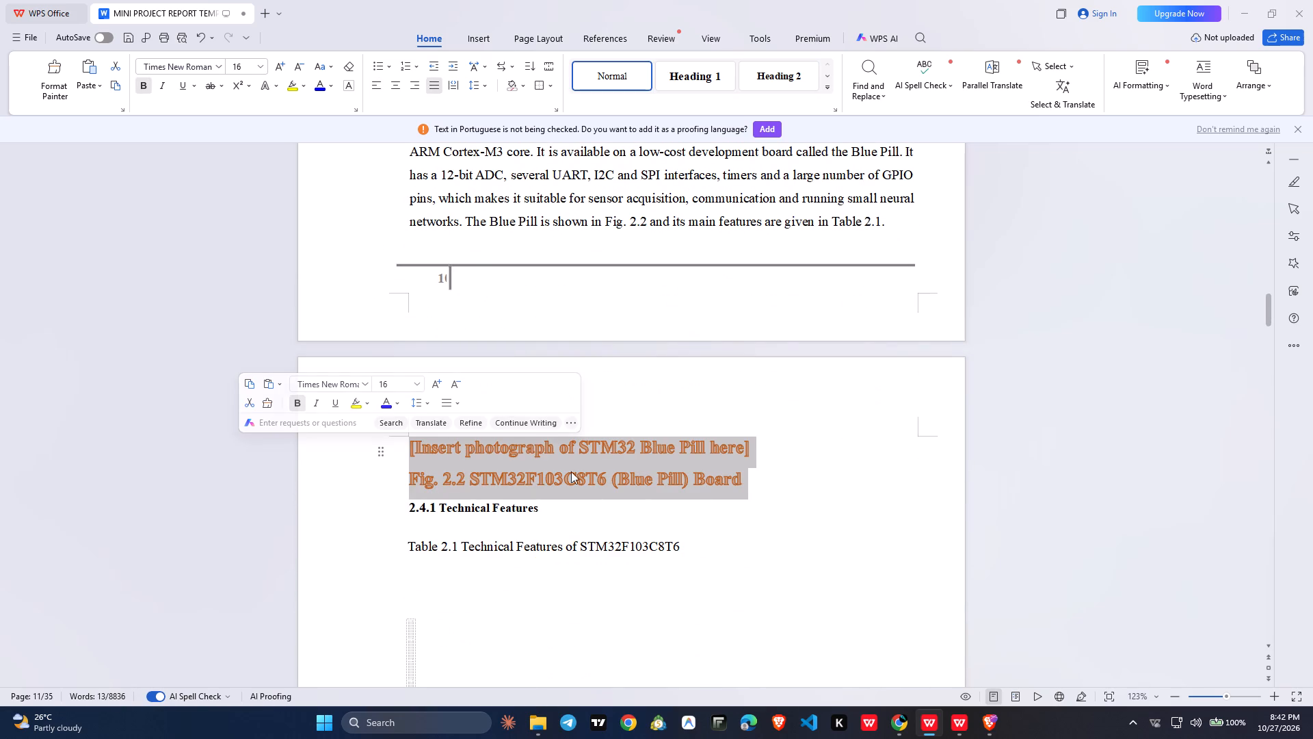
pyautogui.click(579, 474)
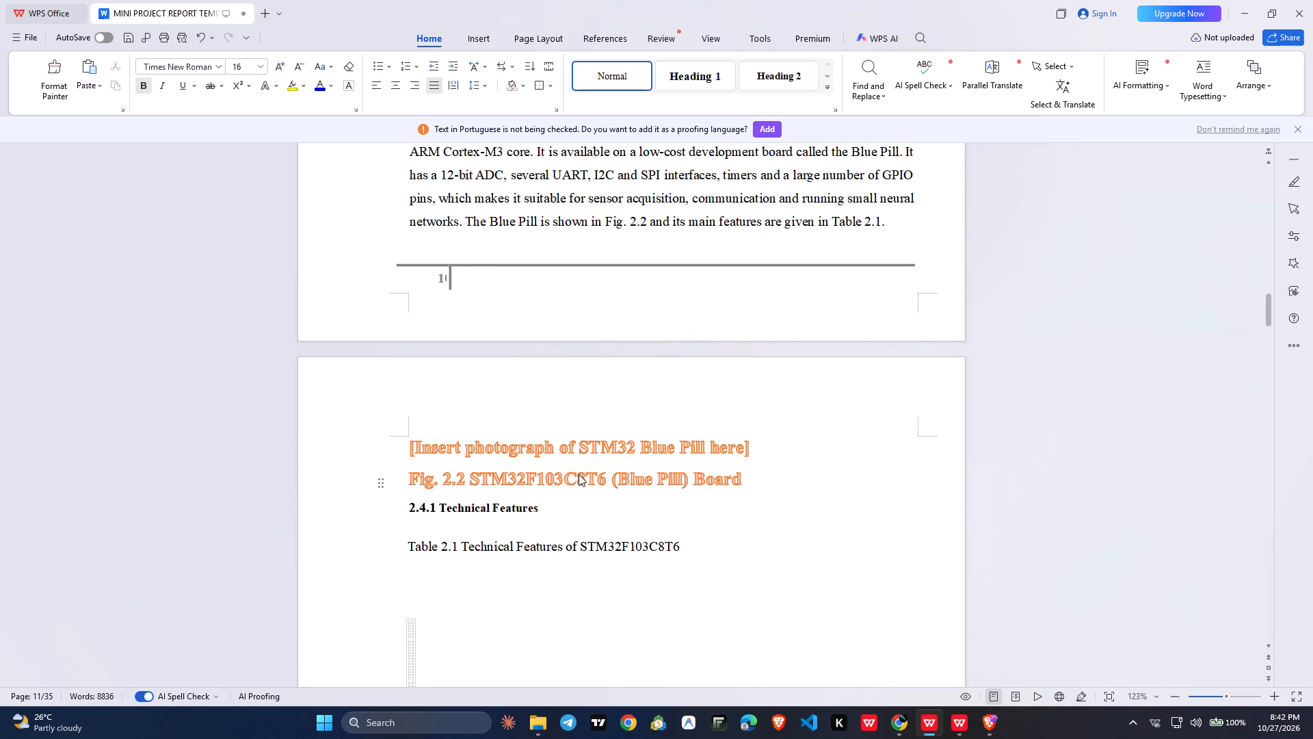
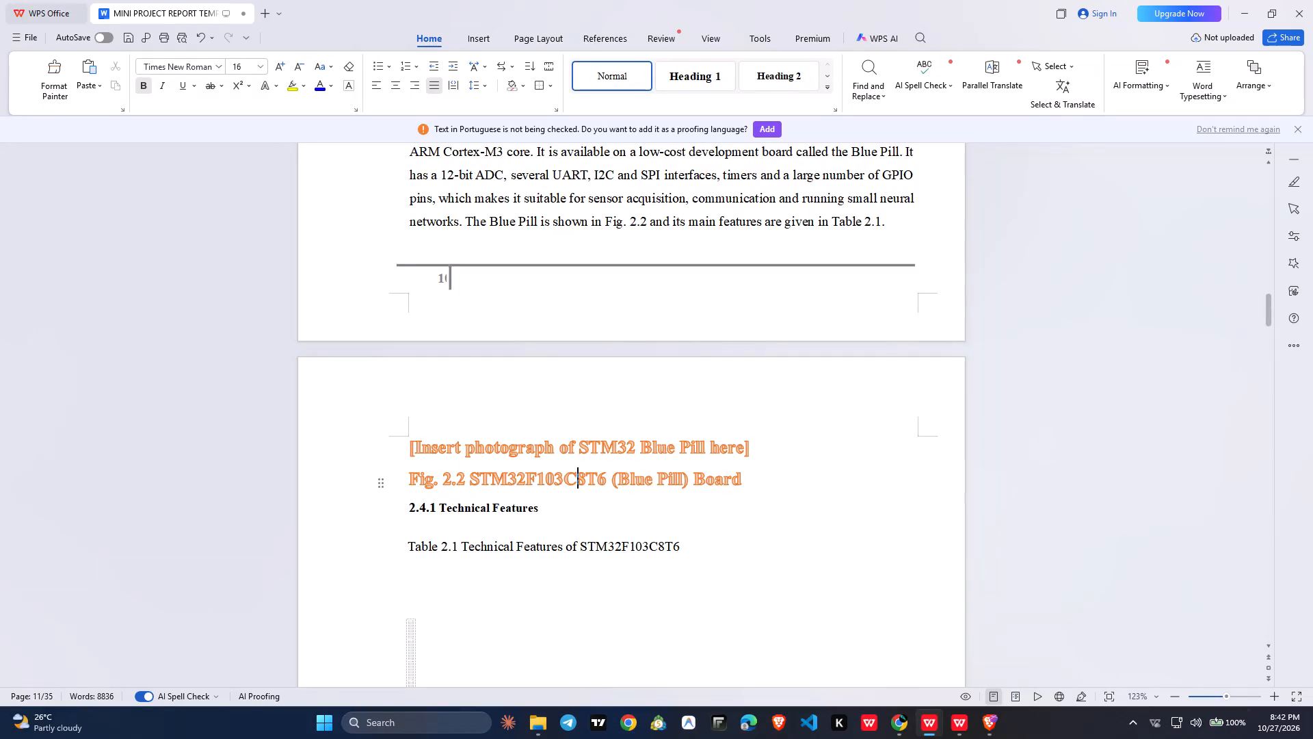
# Delete the orange STM32 Blue Pill photograph placeholder and its Fig. 2.2 caption above the 2.4.1 Technical Features heading.
pyautogui.moveTo(775, 489); pyautogui.dragTo(468, 467)
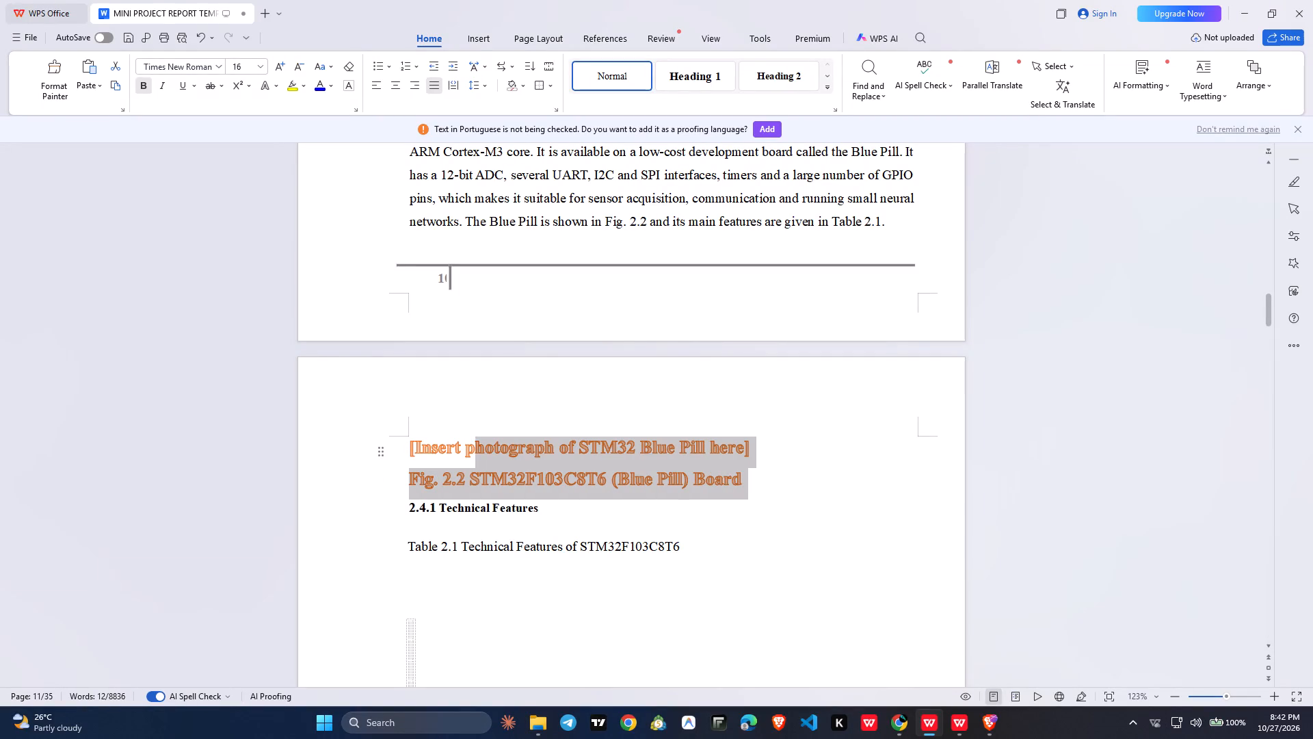
pyautogui.moveTo(468, 467); pyautogui.dragTo(403, 468)
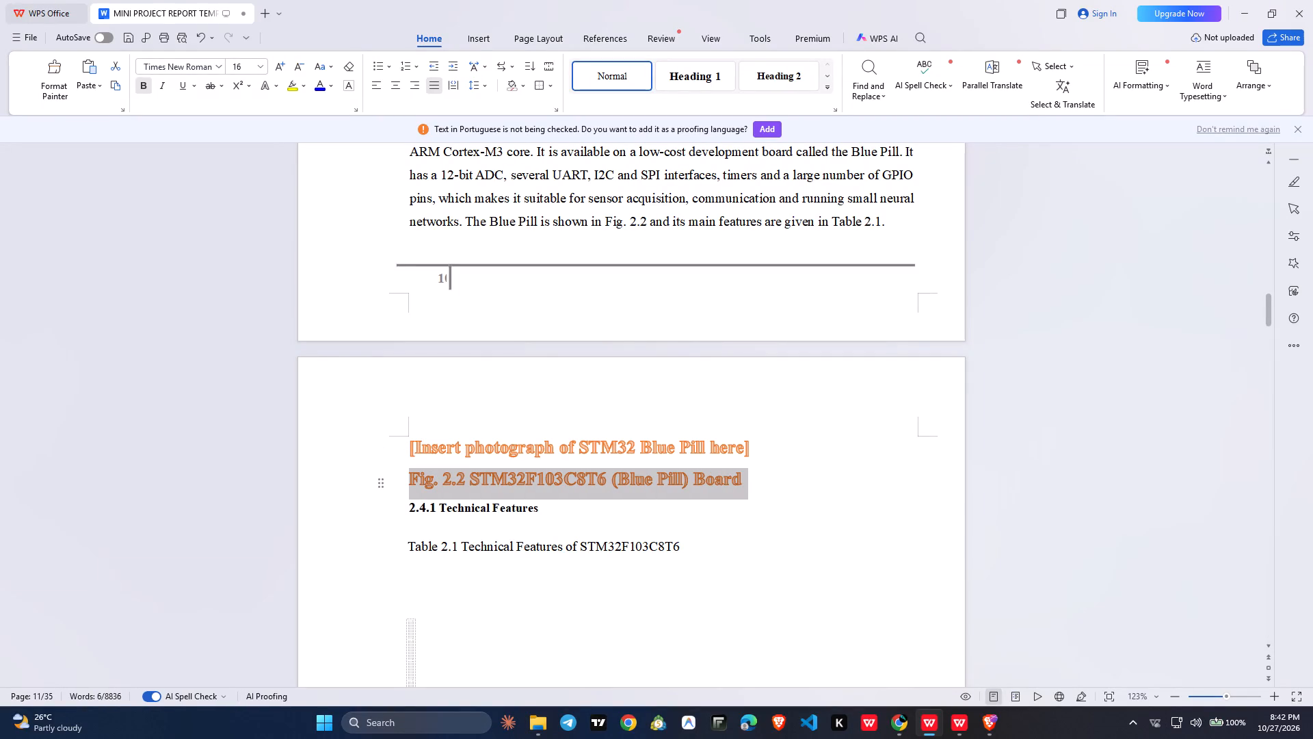
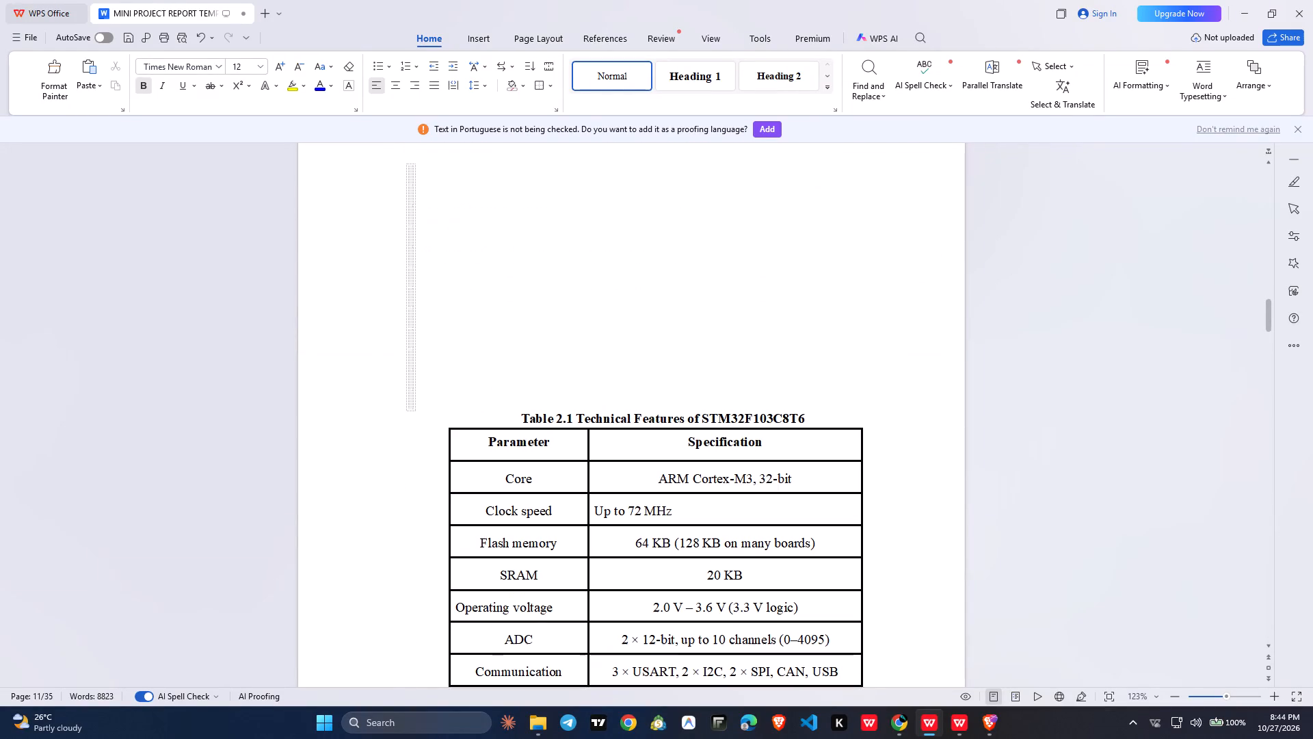
# Delete the narrow empty table grid above the bold Table 2.1 caption in section 2.4.1 Technical Features.
pyautogui.scroll(-1, 618, 404)
pyautogui.click(592, 378)
pyautogui.moveTo(432, 404); pyautogui.dragTo(391, 220)
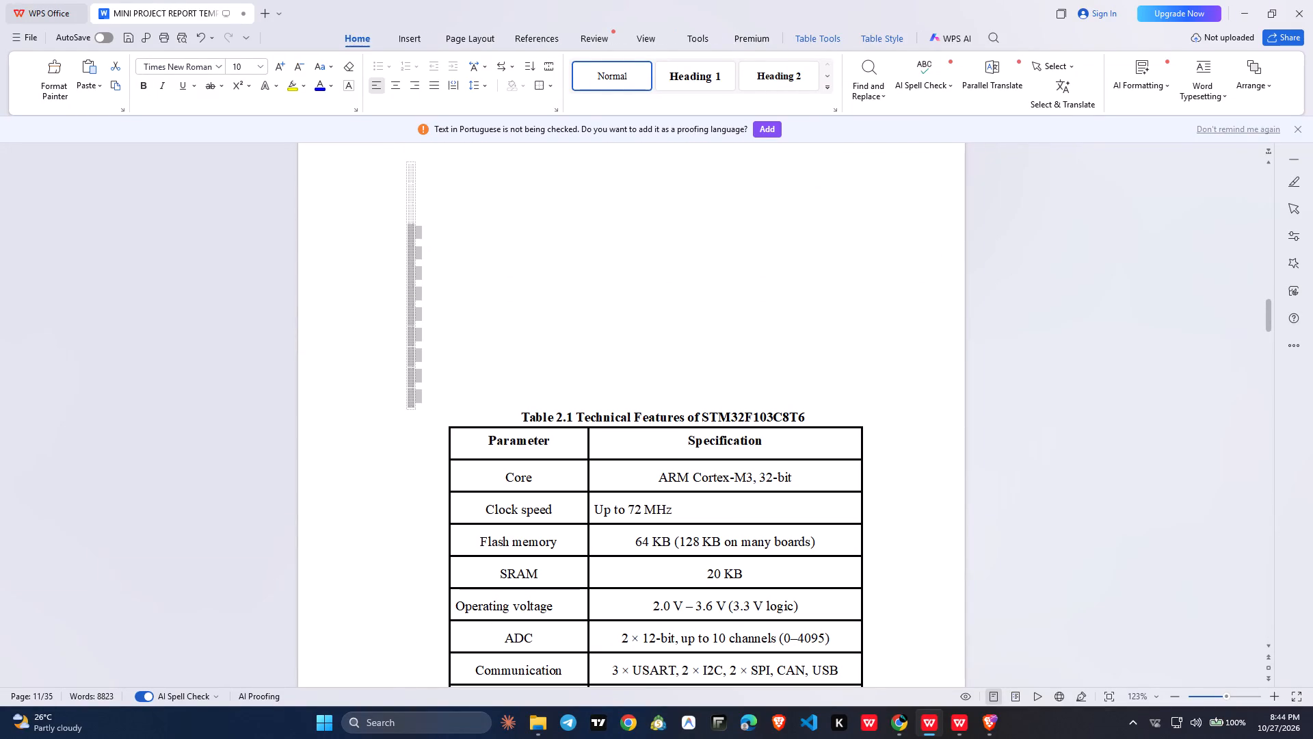
pyautogui.moveTo(391, 220); pyautogui.dragTo(382, 479)
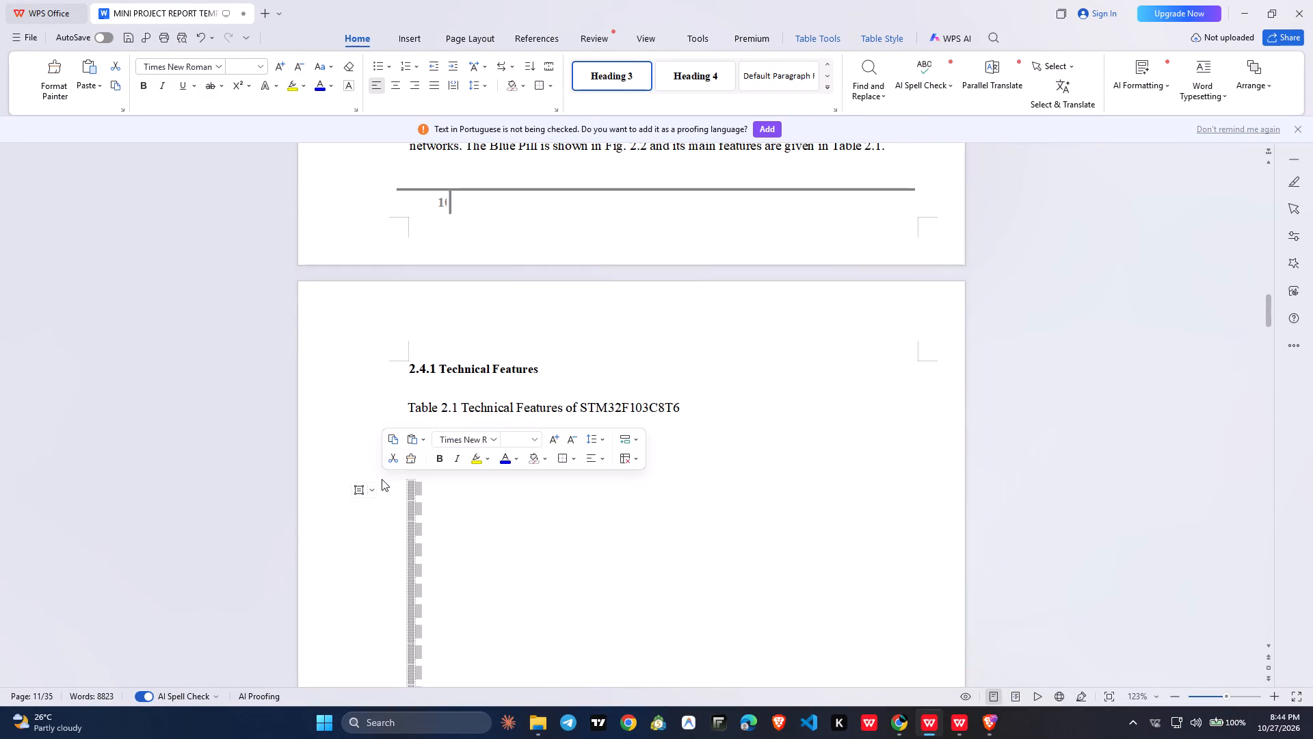
pyautogui.press('BackSpace')
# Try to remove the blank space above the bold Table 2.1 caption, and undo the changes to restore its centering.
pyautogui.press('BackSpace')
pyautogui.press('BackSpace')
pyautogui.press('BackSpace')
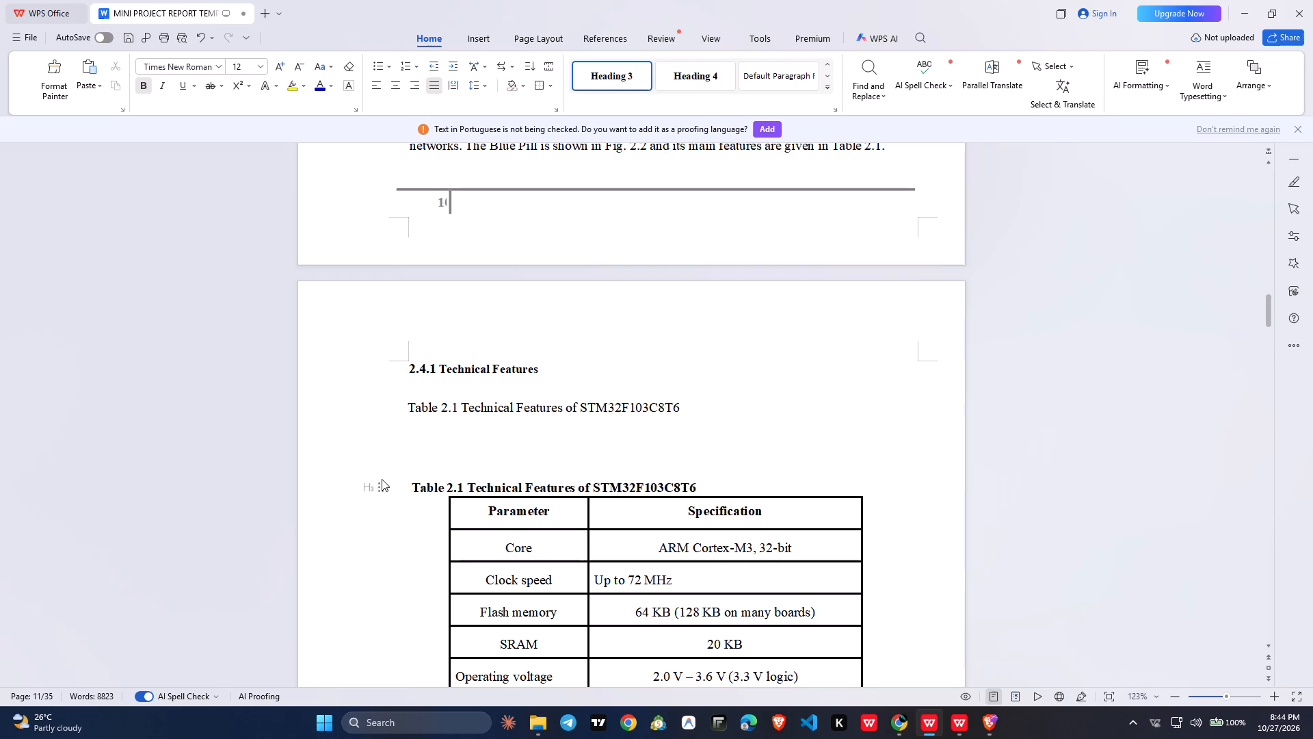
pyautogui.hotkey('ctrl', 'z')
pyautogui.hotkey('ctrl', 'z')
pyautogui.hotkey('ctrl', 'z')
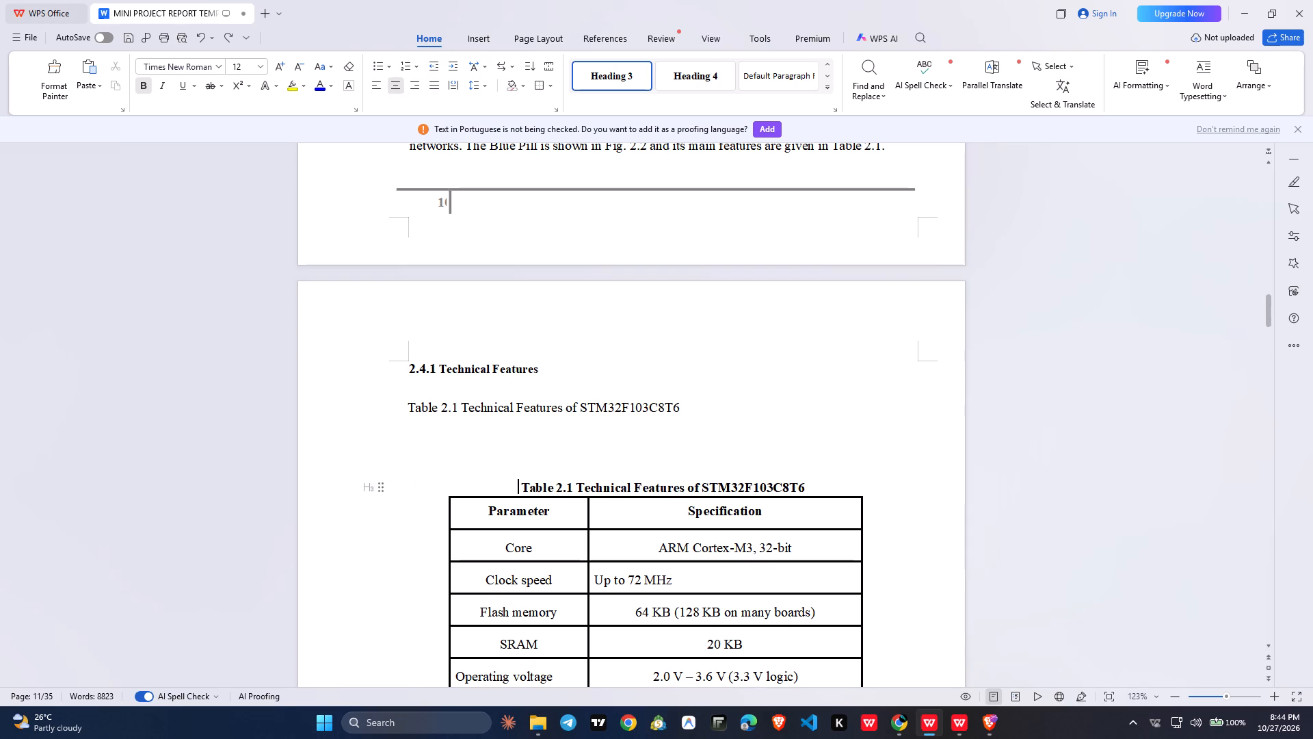
# Remove the empty lines between the "Table 2.1 Technical Features of STM32F103C8T6" text and the Table 2.1 caption, keeping the text intact.
pyautogui.moveTo(470, 456); pyautogui.dragTo(405, 441)
pyautogui.click(405, 441)
pyautogui.moveTo(428, 448); pyautogui.dragTo(405, 439)
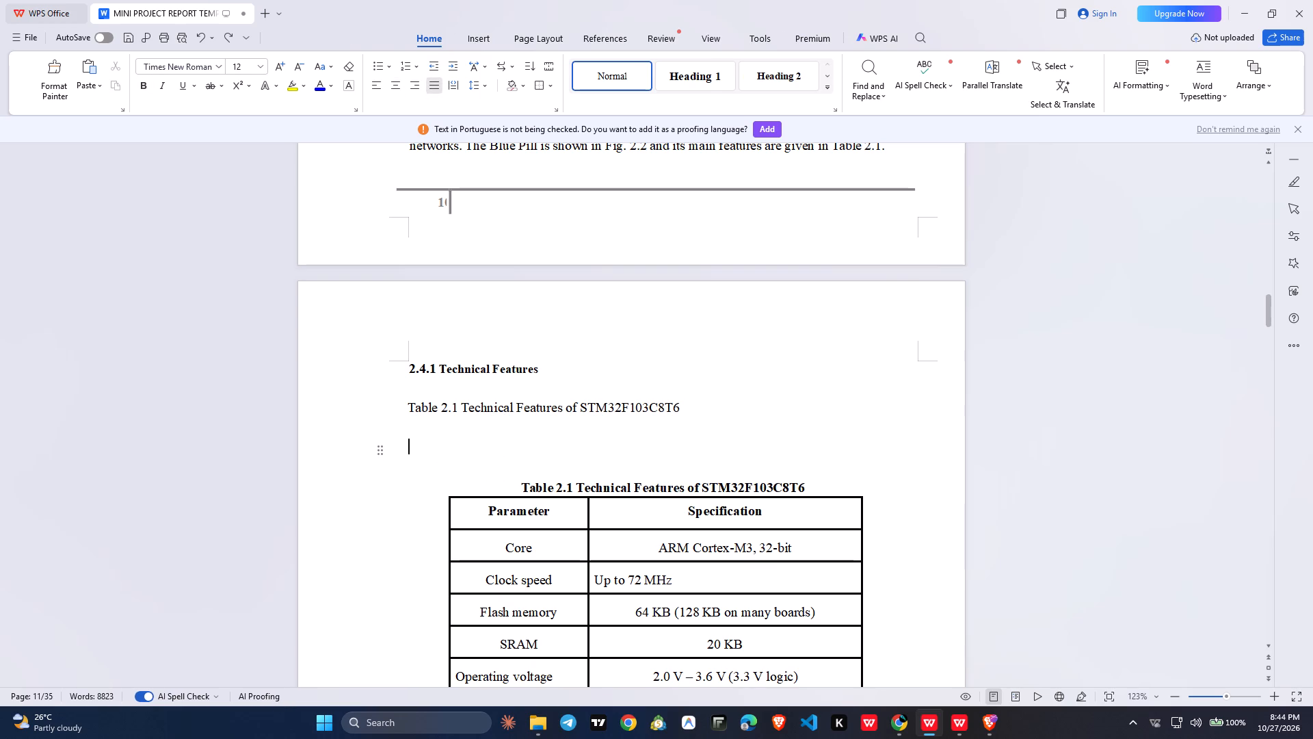
pyautogui.moveTo(405, 439); pyautogui.dragTo(405, 449)
pyautogui.press('BackSpace')
pyautogui.press('BackSpace')
pyautogui.press('BackSpace')
pyautogui.press('BackSpace')
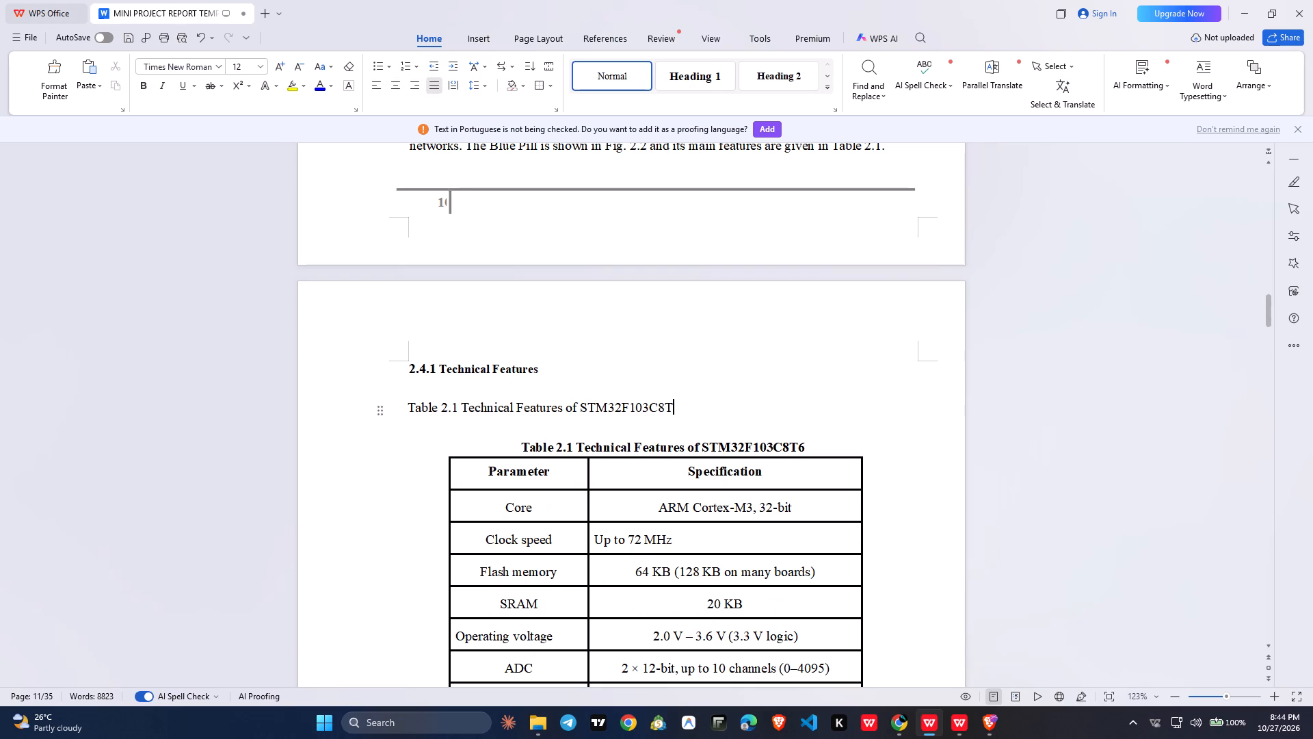
pyautogui.hotkey('ctrl', 'z')
pyautogui.click(405, 449)
pyautogui.press('BackSpace')
pyautogui.press('BackSpace')
pyautogui.press('6')
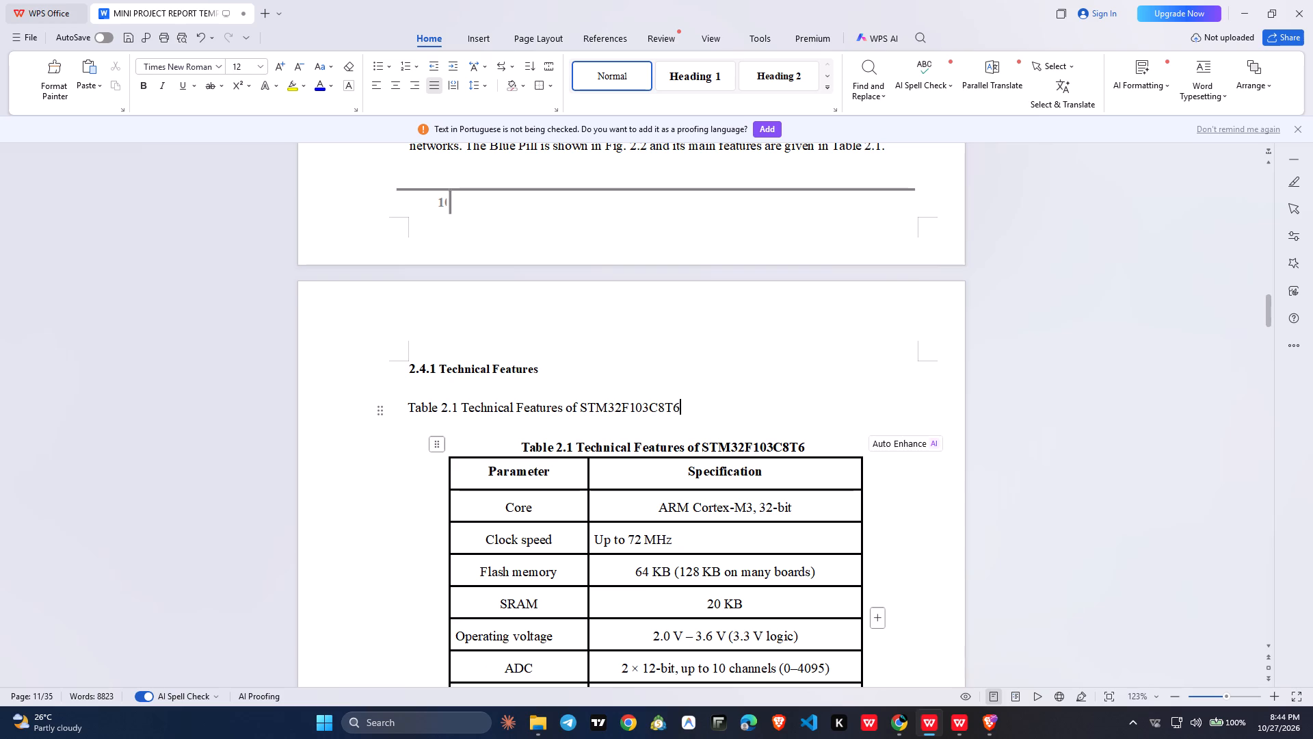
# Set the line spacing to 1.5 from the 2.4.1 Technical Features heading through Table 2.1 and the 12-bit ADC paragraph.
pyautogui.scroll(-3, 687, 572)
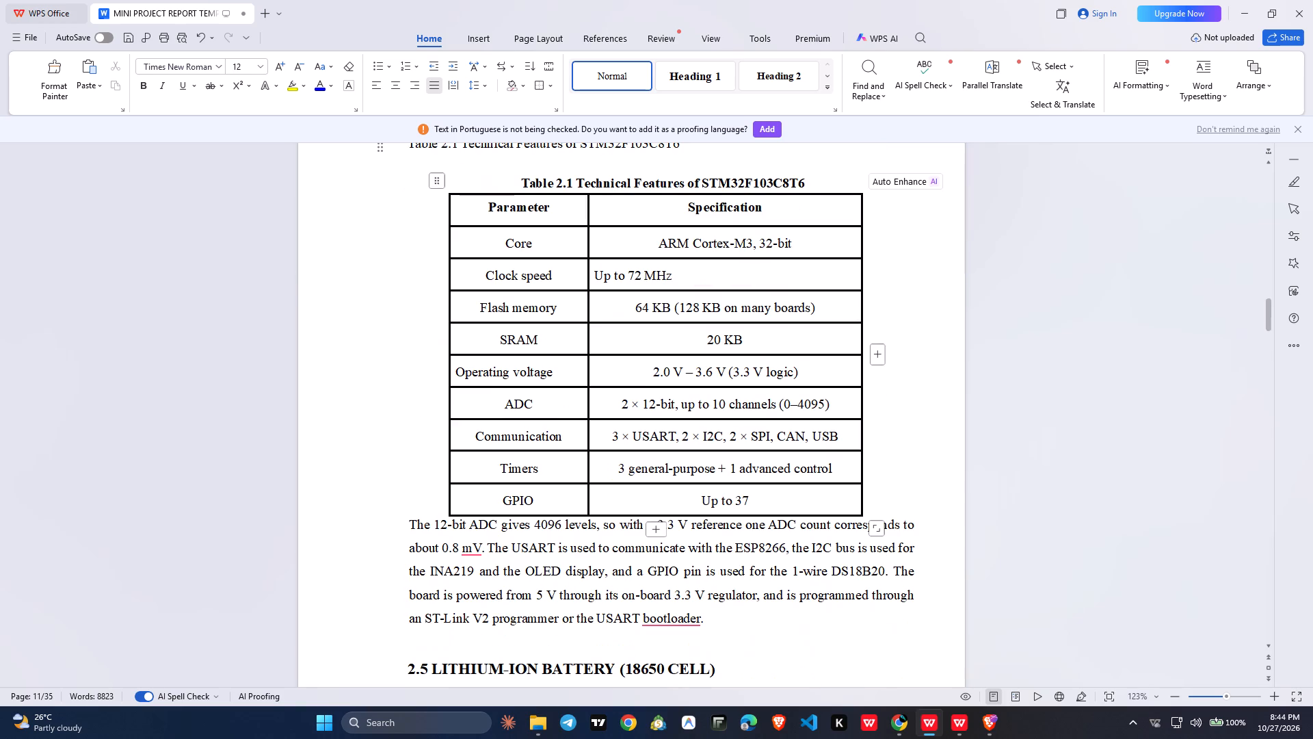
pyautogui.doubleClick(871, 487)
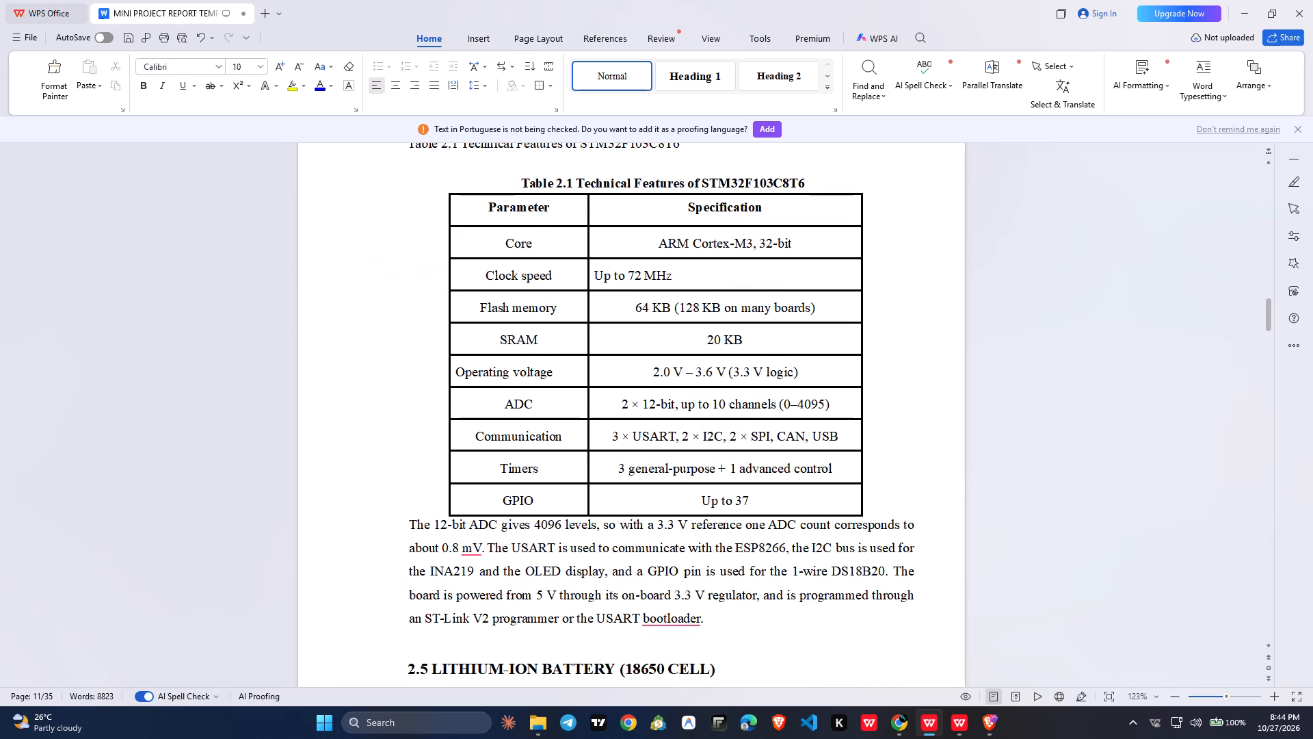
pyautogui.moveTo(887, 518); pyautogui.dragTo(390, 232)
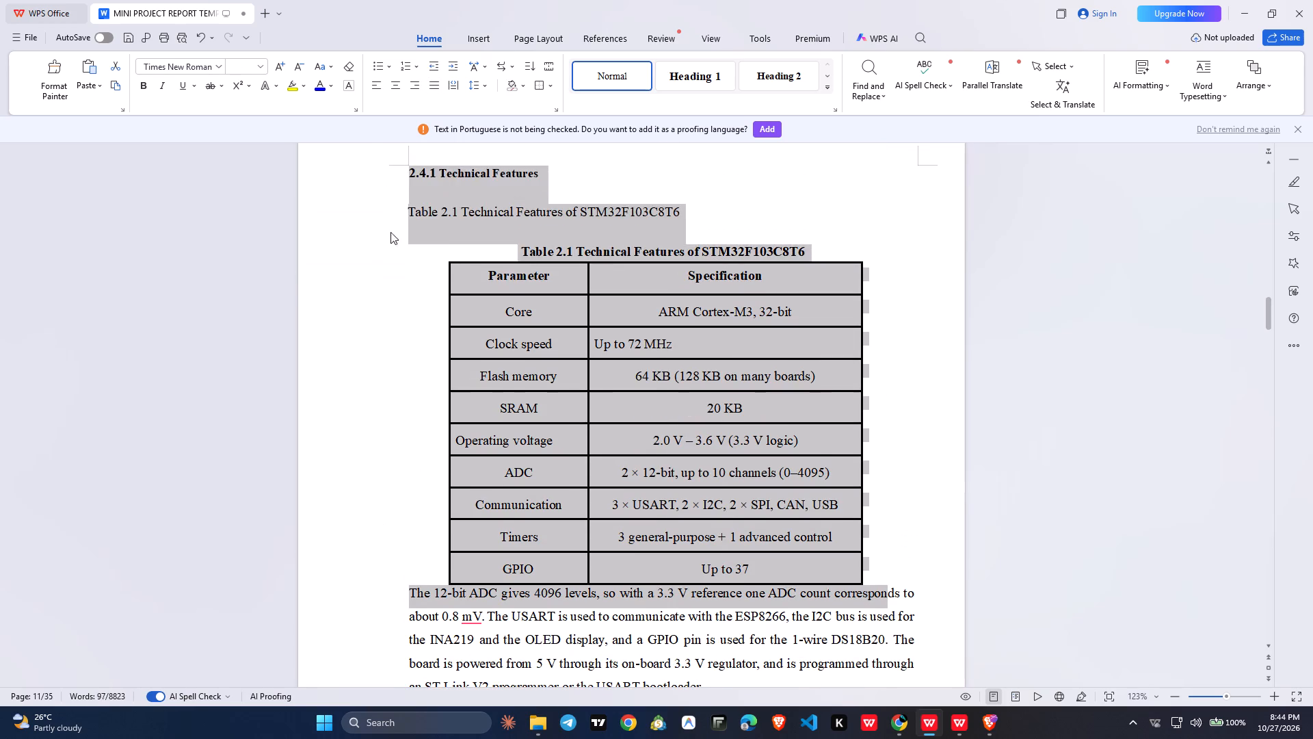
pyautogui.moveTo(390, 232); pyautogui.dragTo(387, 192)
pyautogui.click(421, 131)
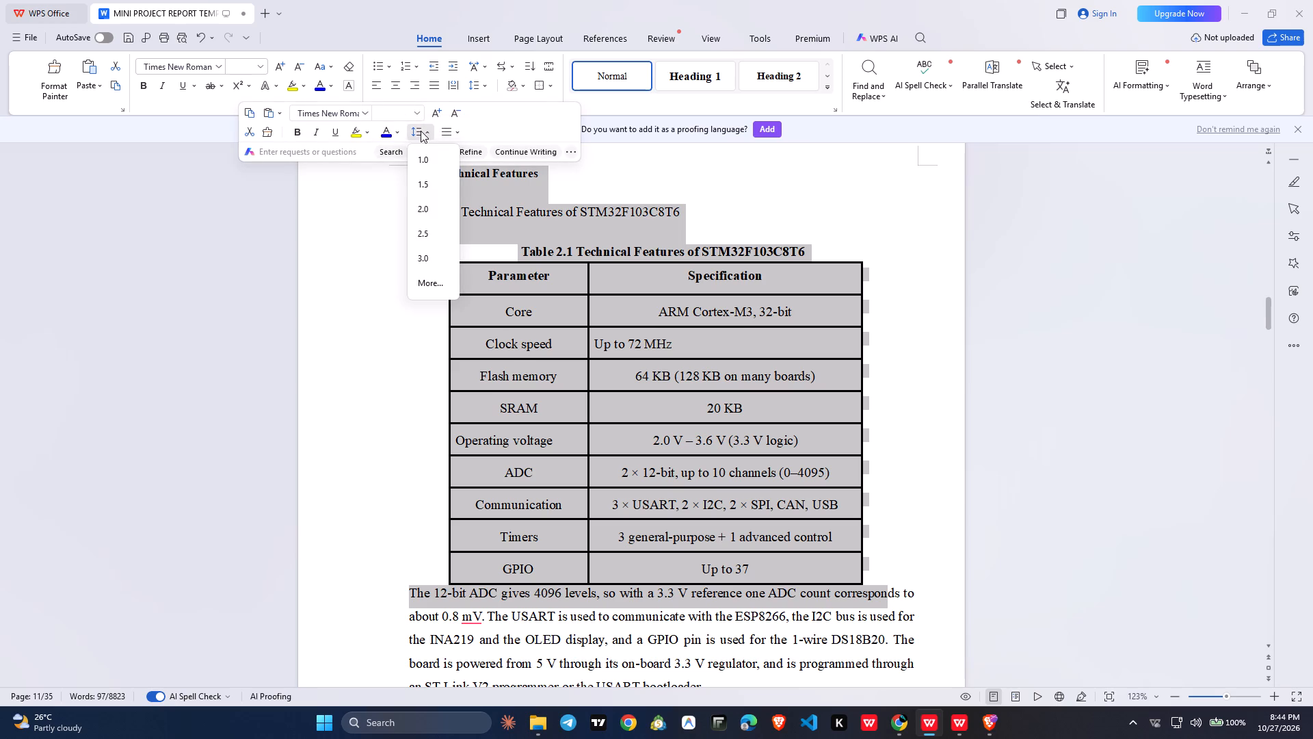
pyautogui.click(430, 174)
pyautogui.click(957, 399)
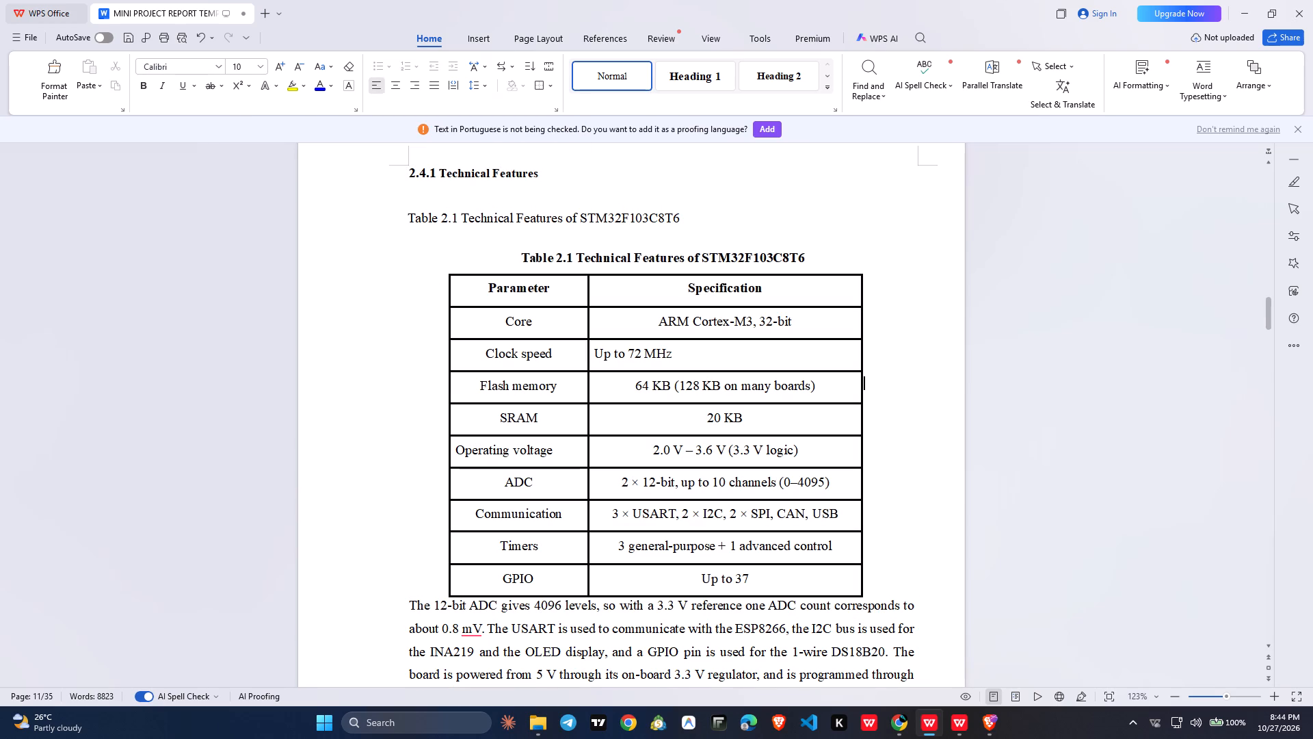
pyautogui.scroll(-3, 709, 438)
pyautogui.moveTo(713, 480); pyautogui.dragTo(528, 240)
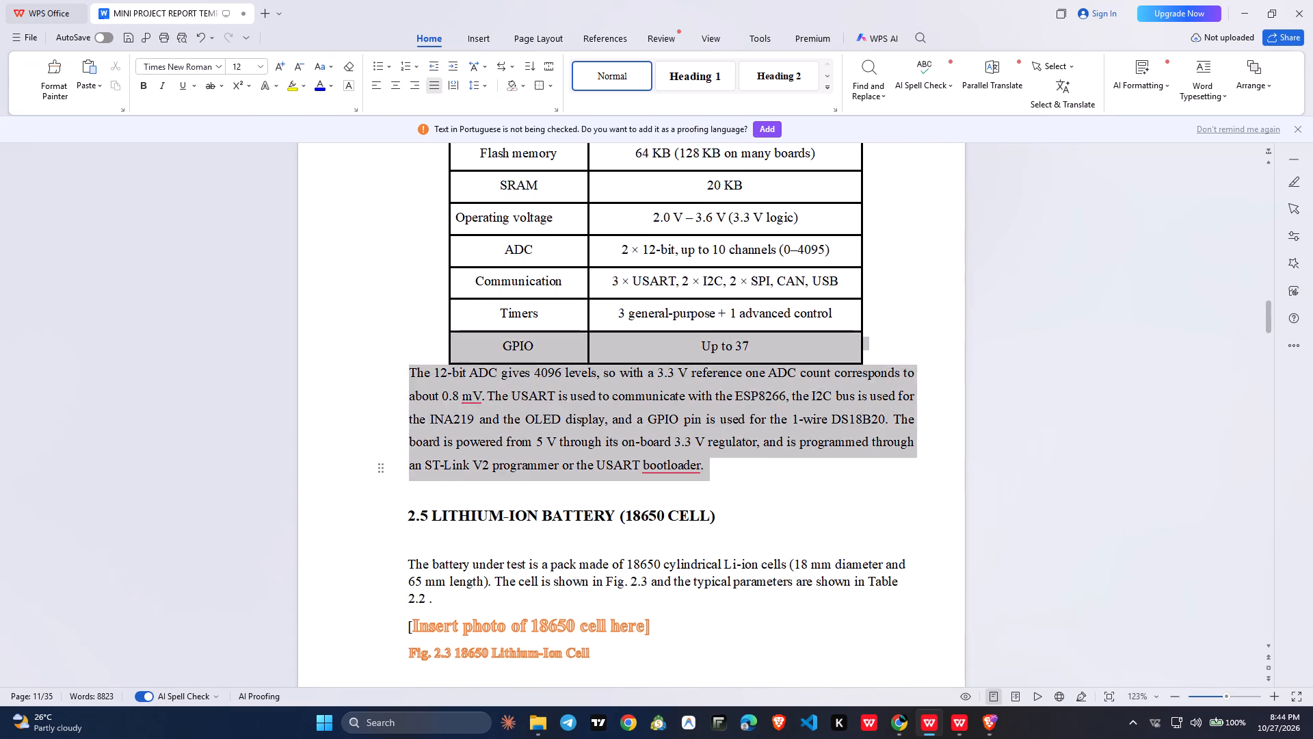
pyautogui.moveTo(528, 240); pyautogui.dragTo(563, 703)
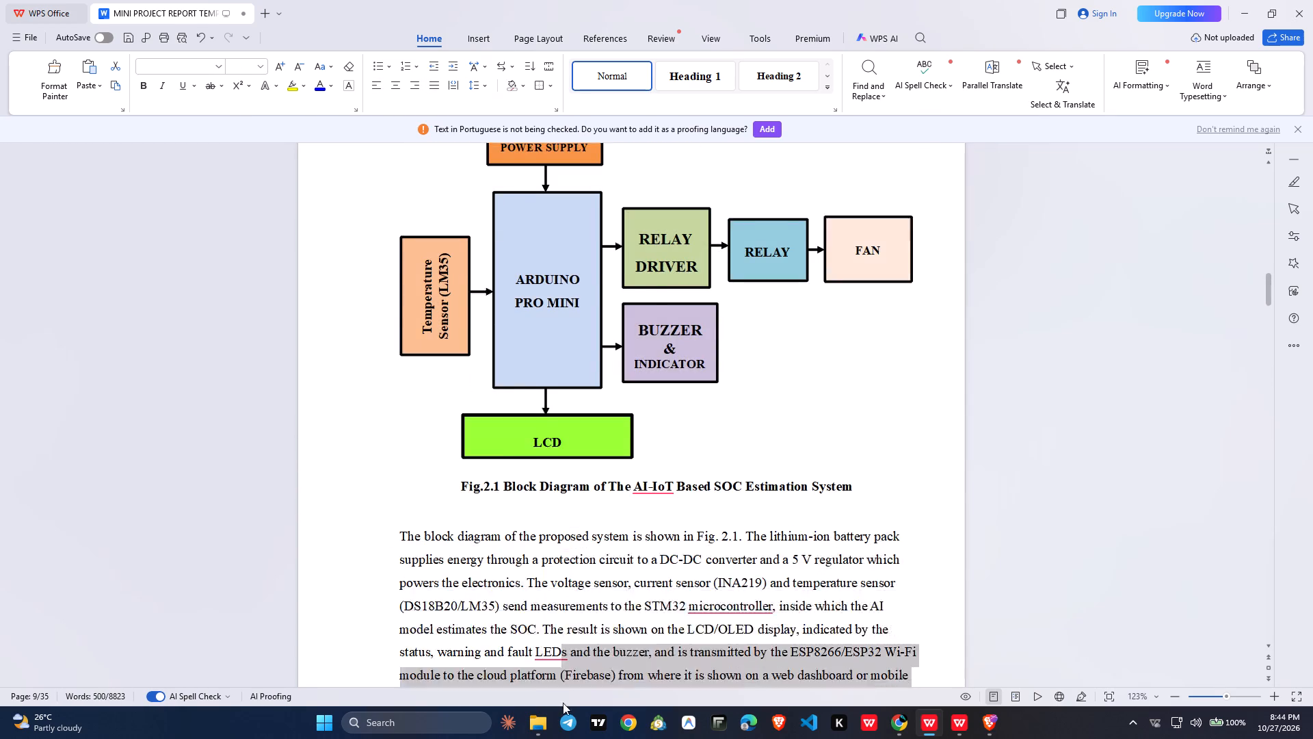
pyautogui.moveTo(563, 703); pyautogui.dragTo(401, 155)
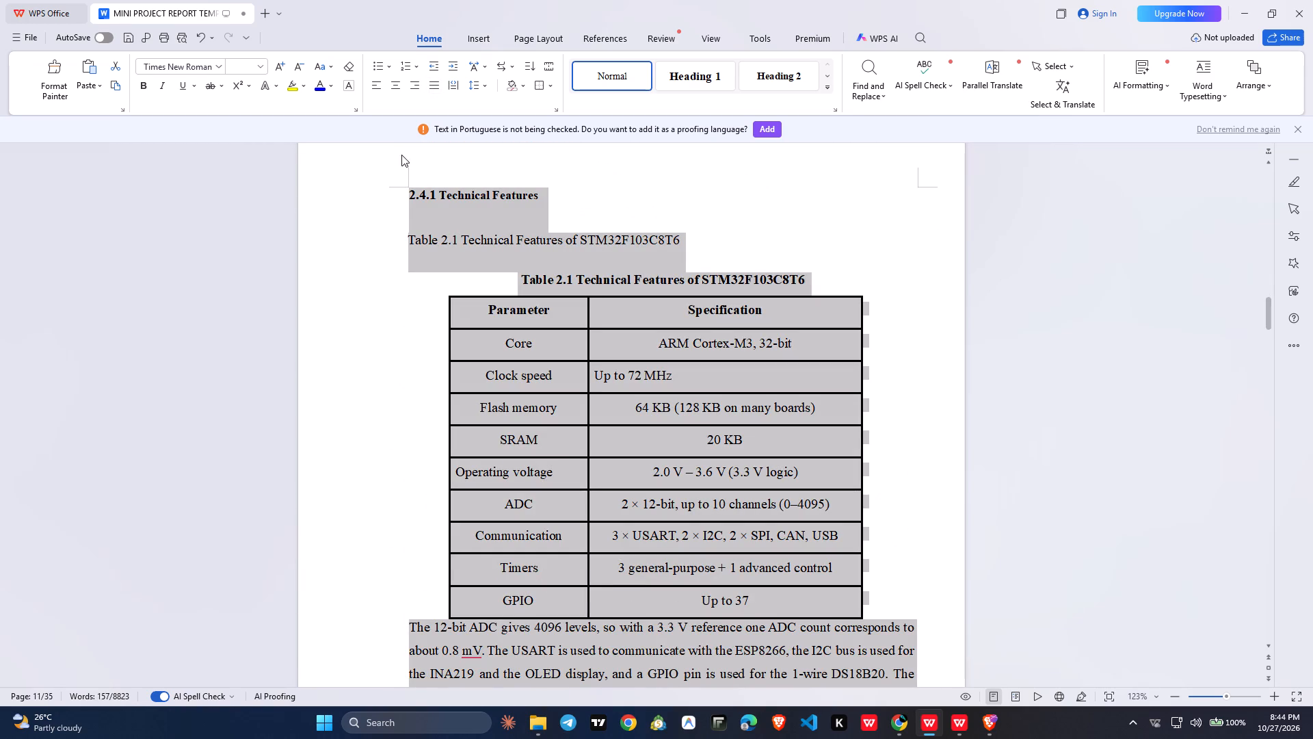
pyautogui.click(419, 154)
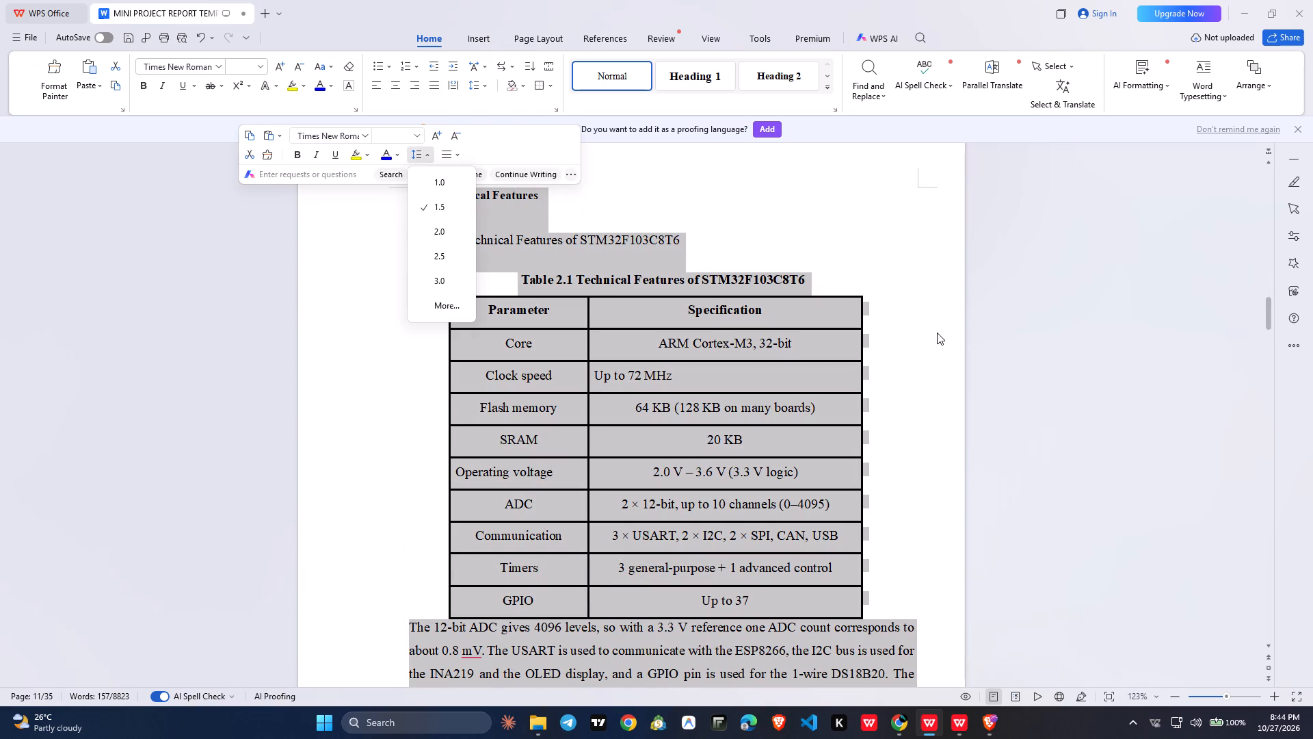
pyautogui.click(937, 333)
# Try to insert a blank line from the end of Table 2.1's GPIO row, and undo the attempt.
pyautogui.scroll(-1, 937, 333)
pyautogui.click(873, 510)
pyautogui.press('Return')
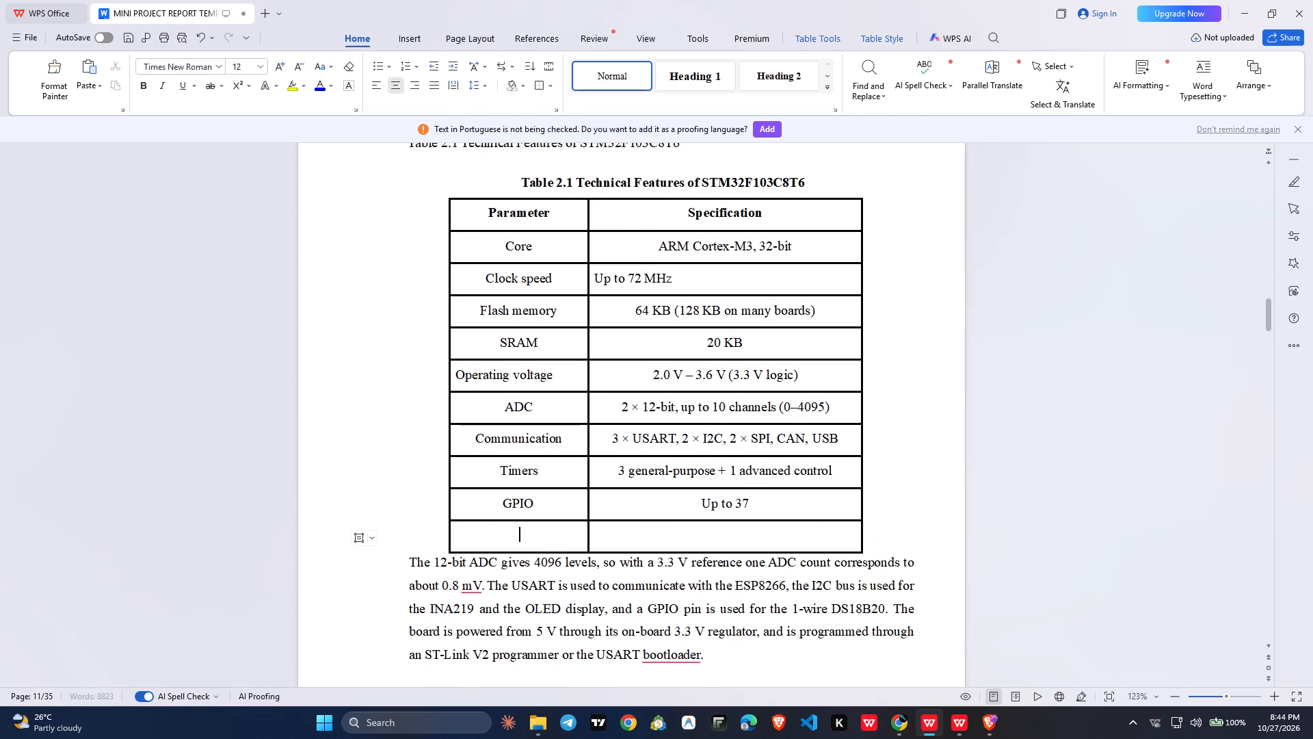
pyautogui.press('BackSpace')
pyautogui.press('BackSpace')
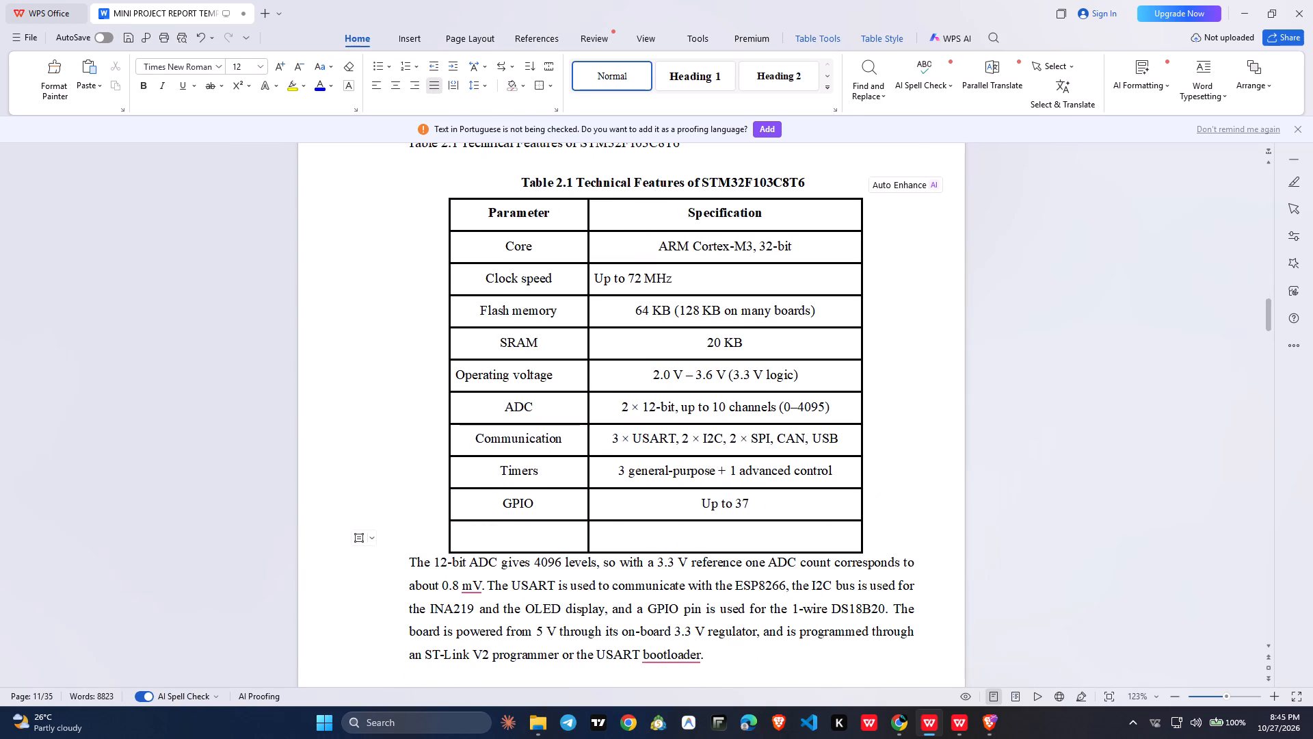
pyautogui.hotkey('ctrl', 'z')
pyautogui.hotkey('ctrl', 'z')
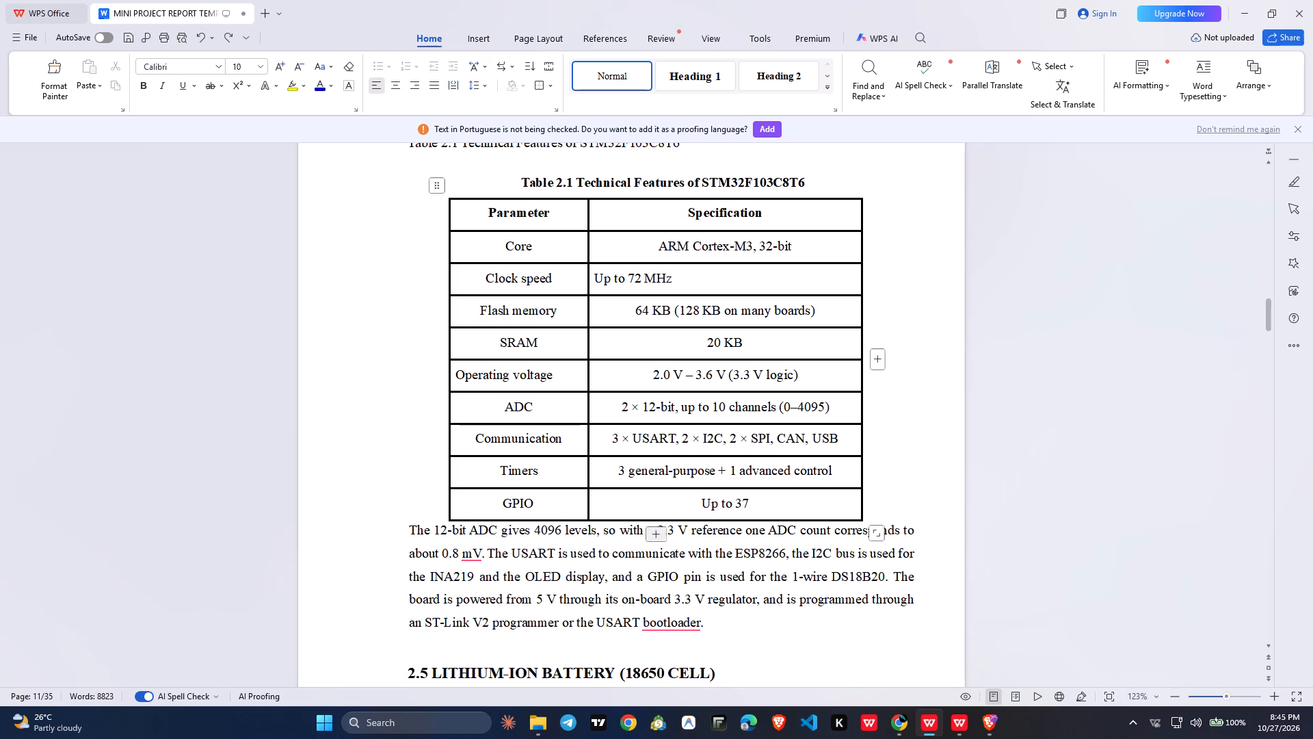
# Insert a blank line between Table 2.1 and the paragraph beginning "The 12-bit ADC gives 4096 levels".
pyautogui.click(404, 530)
pyautogui.press('Return')
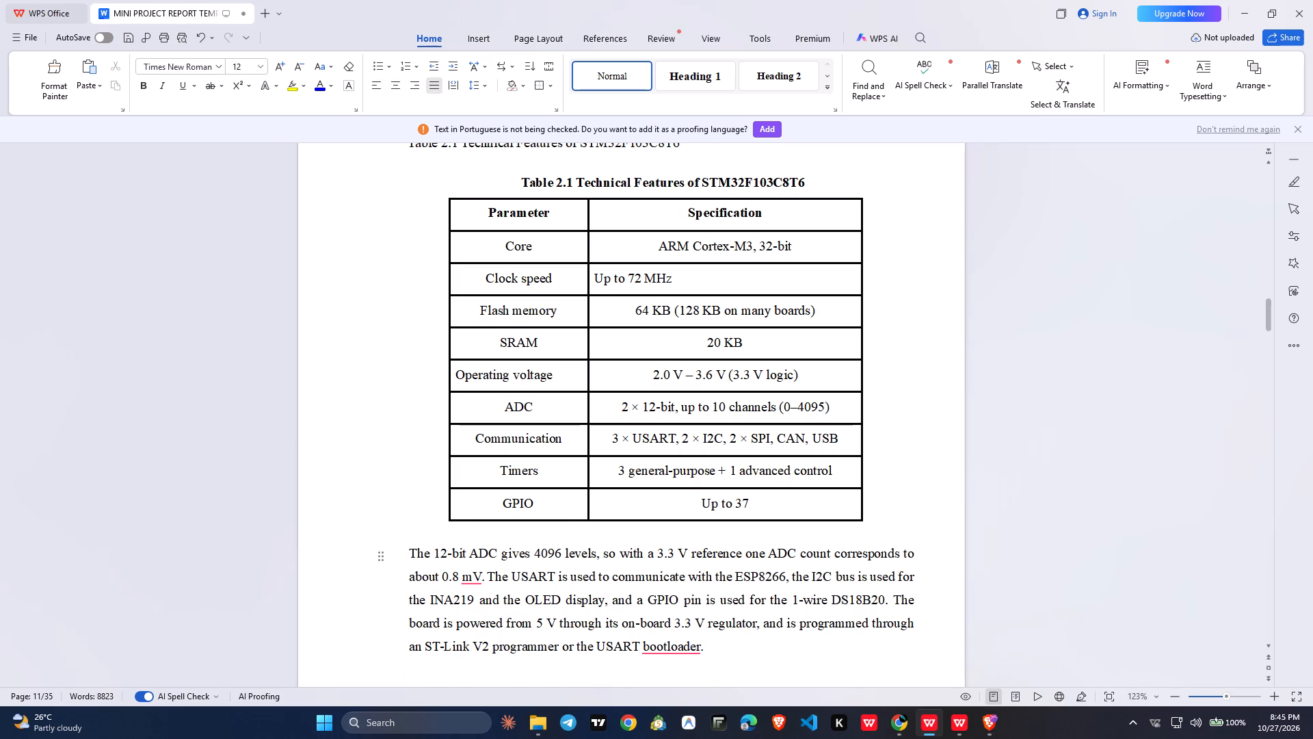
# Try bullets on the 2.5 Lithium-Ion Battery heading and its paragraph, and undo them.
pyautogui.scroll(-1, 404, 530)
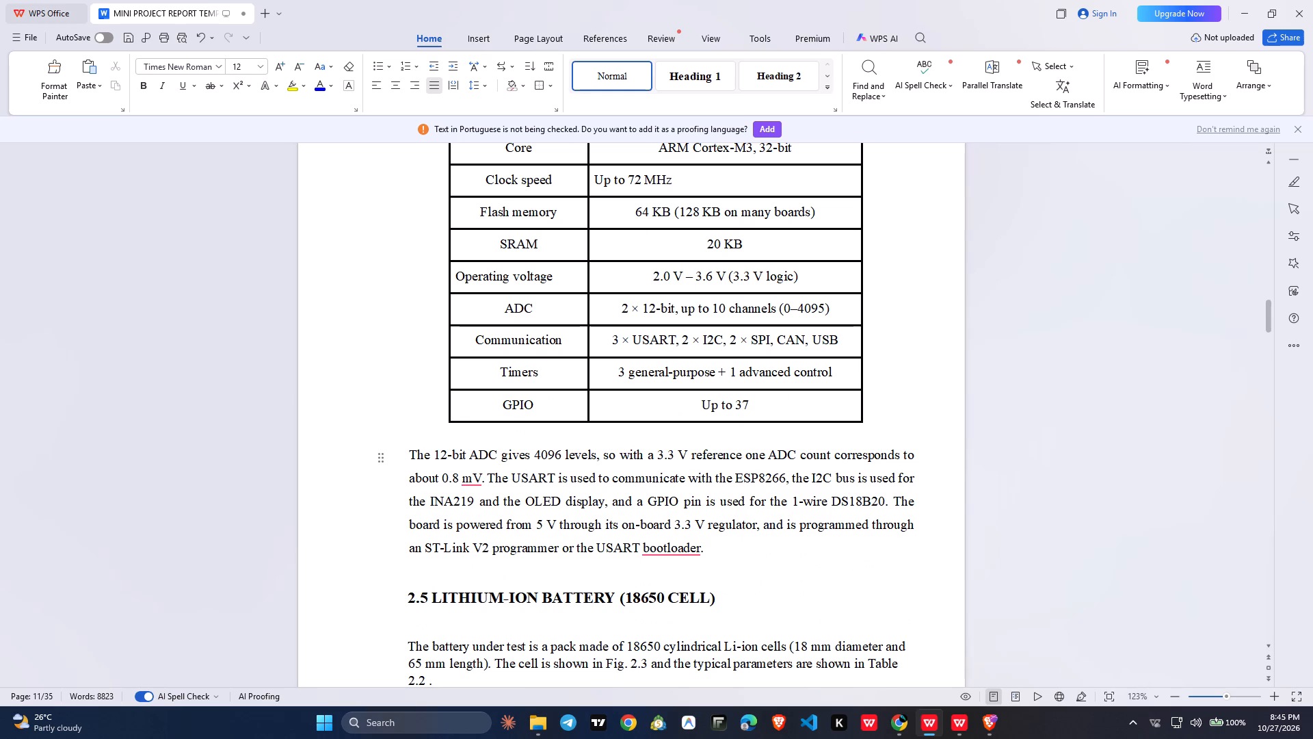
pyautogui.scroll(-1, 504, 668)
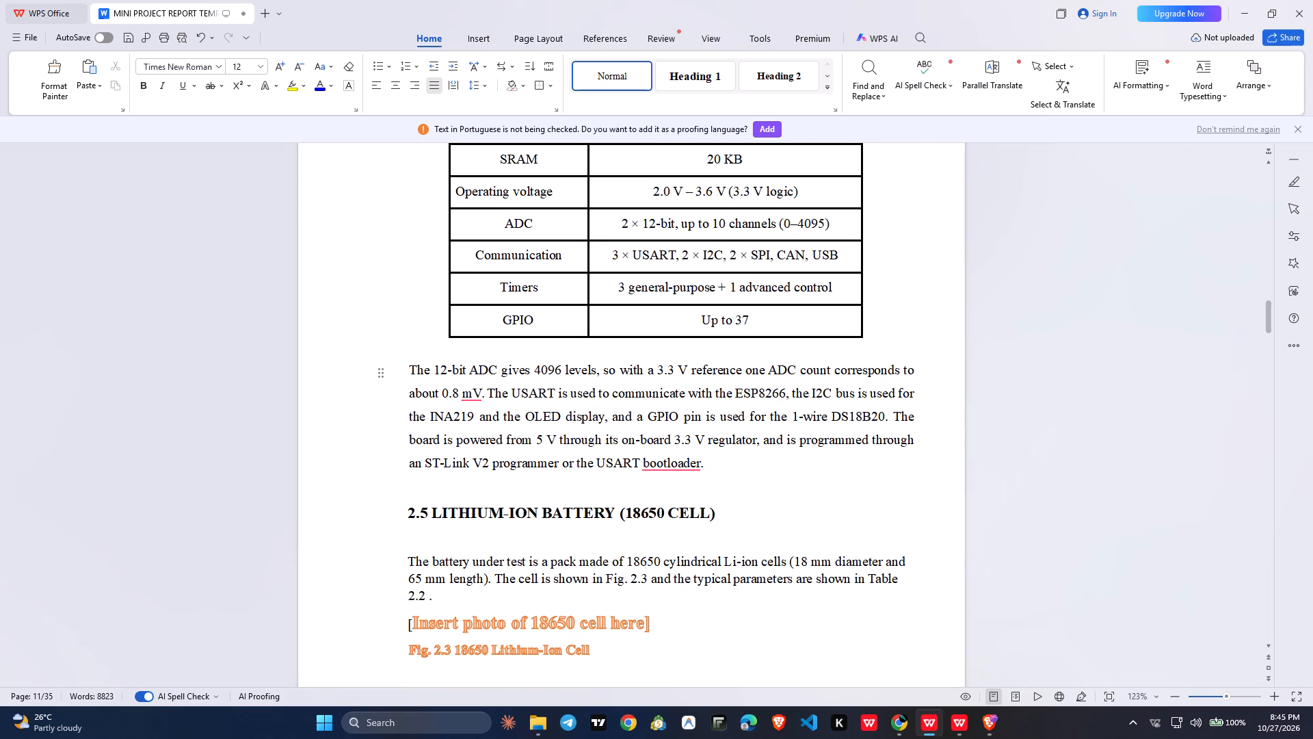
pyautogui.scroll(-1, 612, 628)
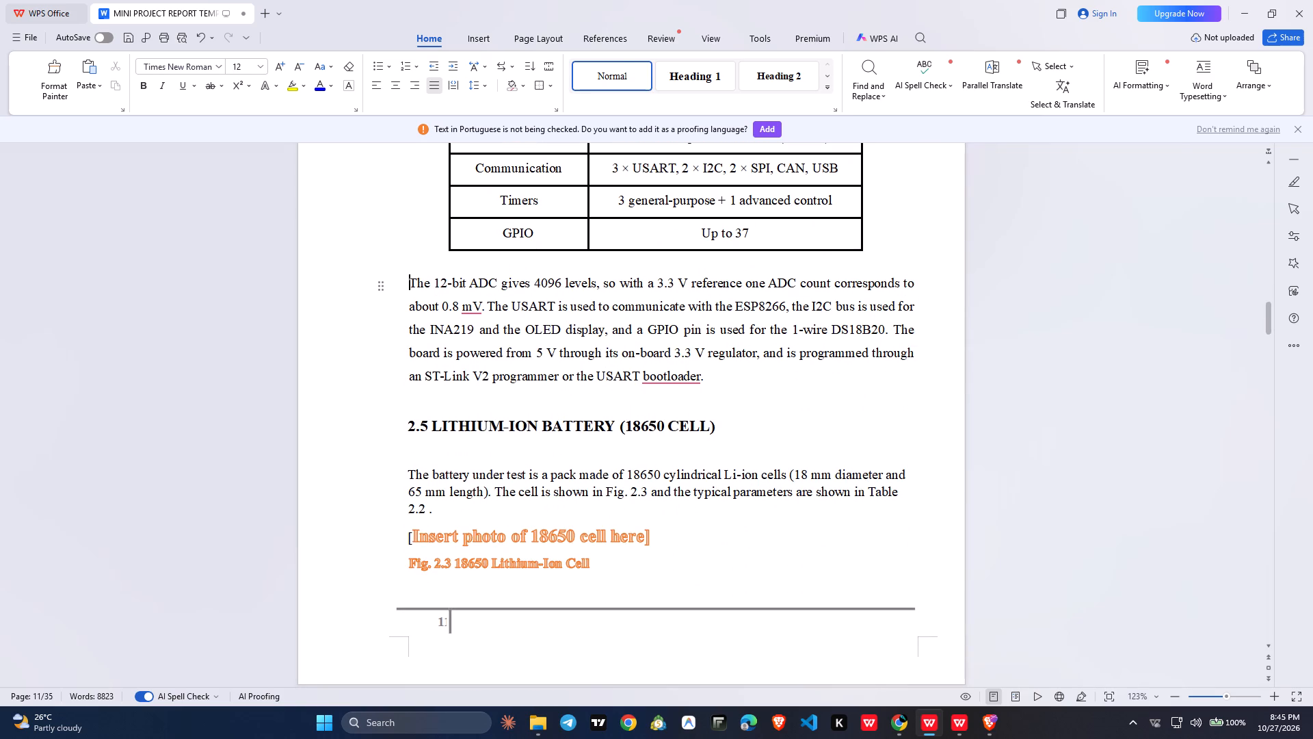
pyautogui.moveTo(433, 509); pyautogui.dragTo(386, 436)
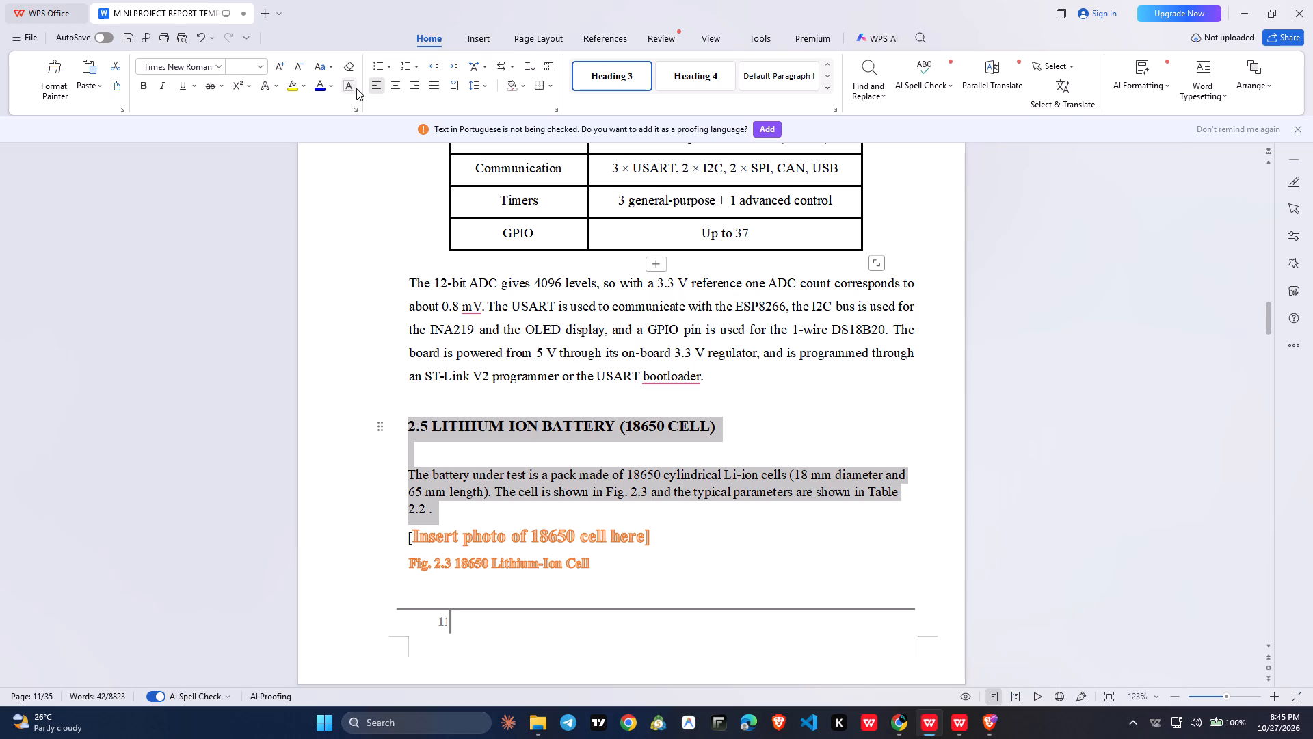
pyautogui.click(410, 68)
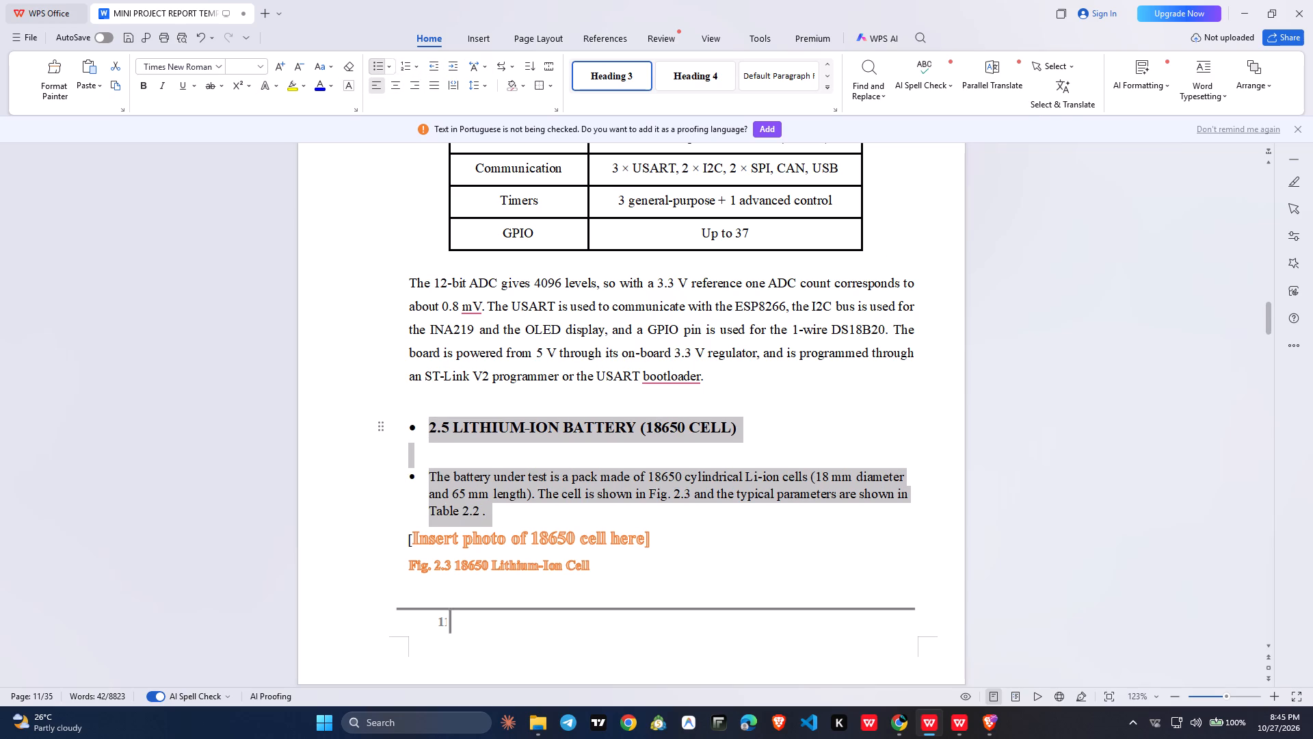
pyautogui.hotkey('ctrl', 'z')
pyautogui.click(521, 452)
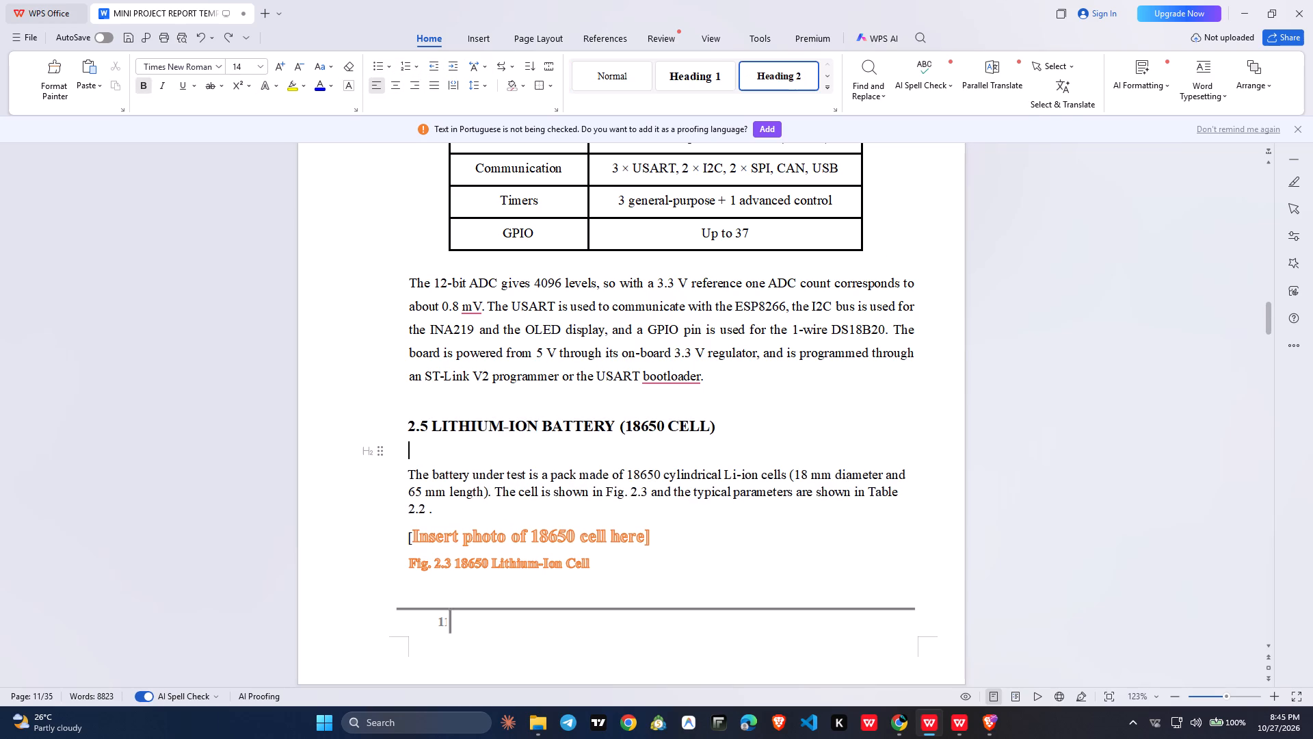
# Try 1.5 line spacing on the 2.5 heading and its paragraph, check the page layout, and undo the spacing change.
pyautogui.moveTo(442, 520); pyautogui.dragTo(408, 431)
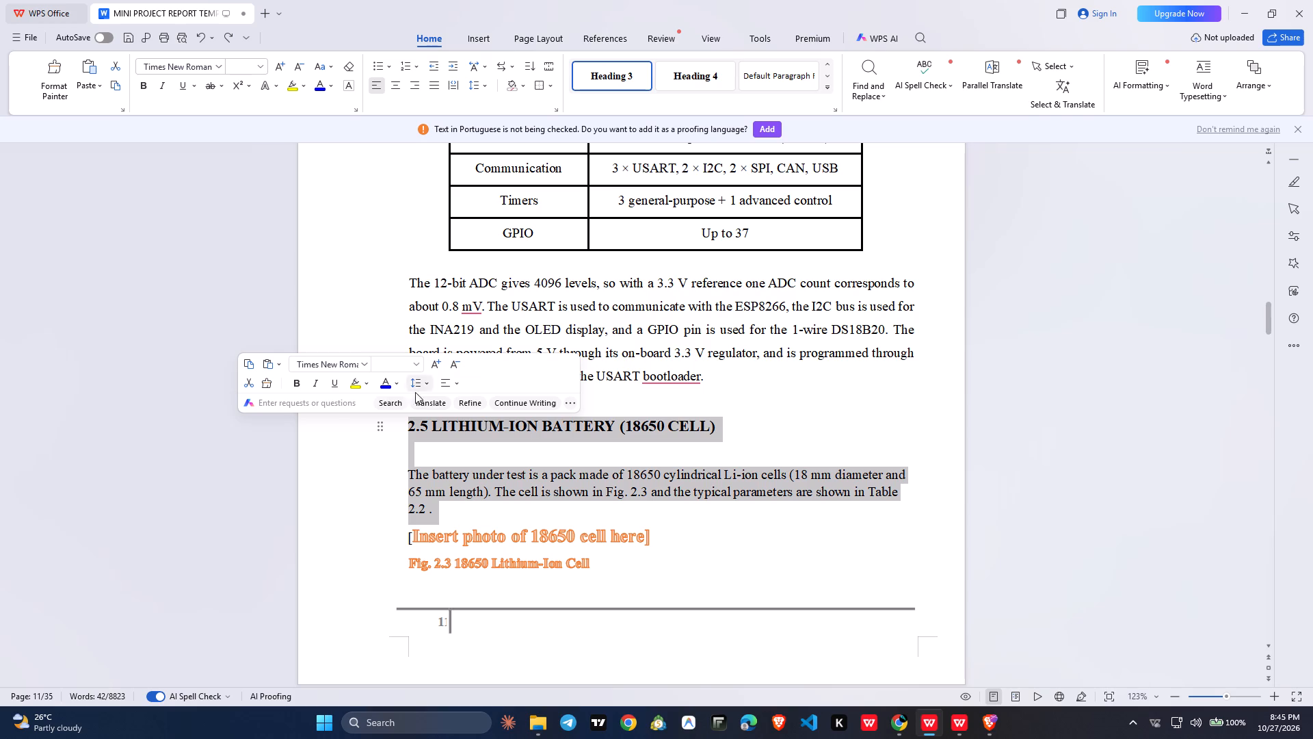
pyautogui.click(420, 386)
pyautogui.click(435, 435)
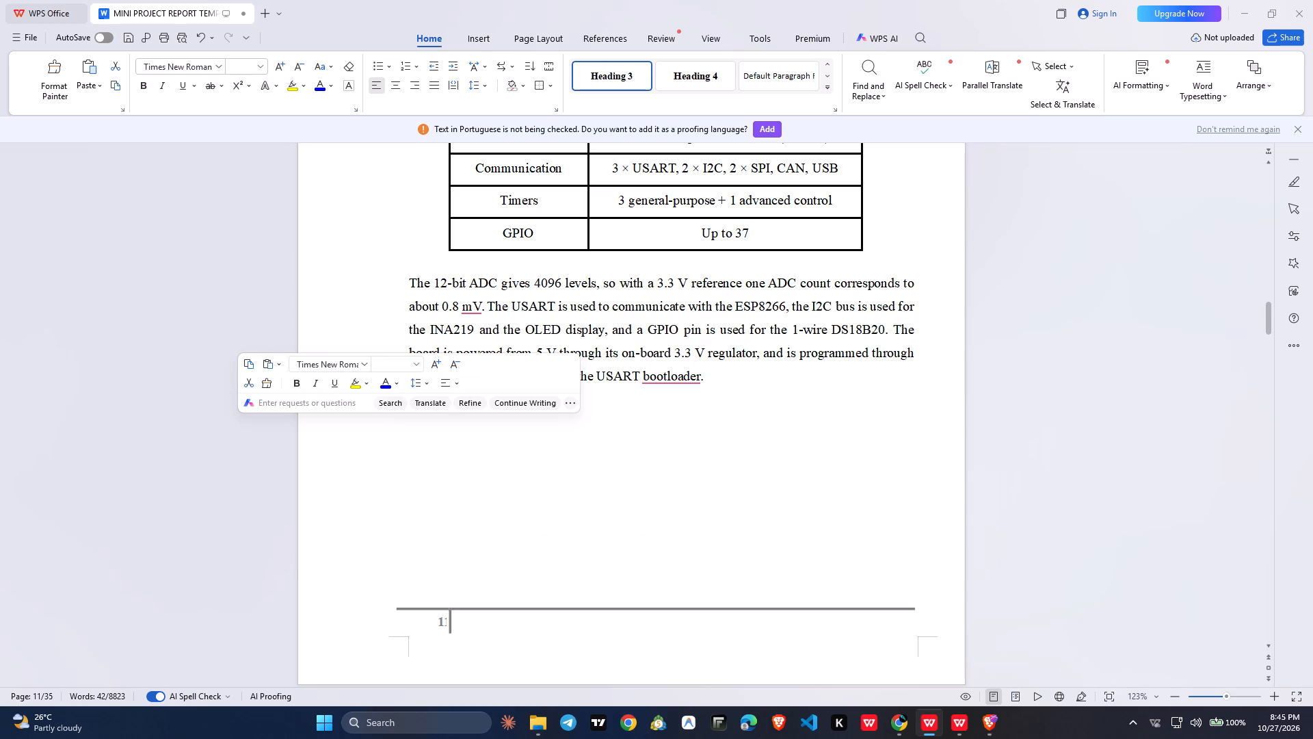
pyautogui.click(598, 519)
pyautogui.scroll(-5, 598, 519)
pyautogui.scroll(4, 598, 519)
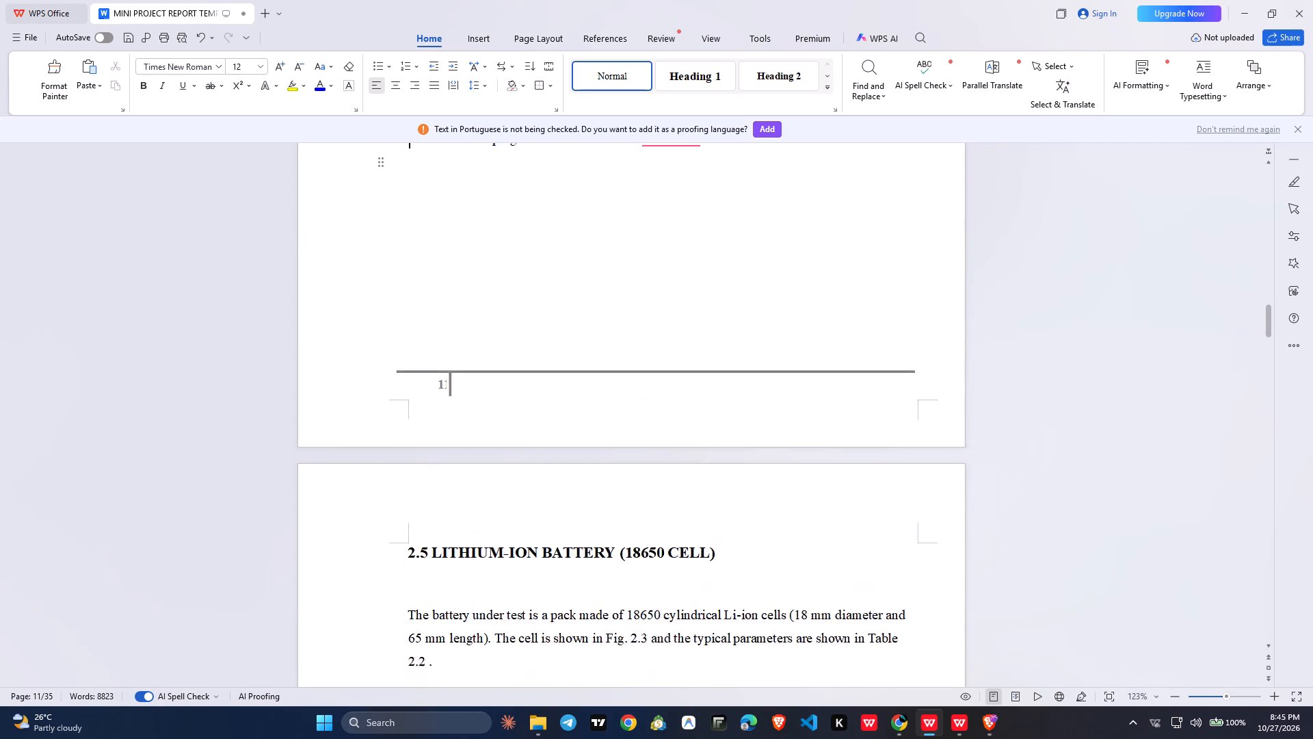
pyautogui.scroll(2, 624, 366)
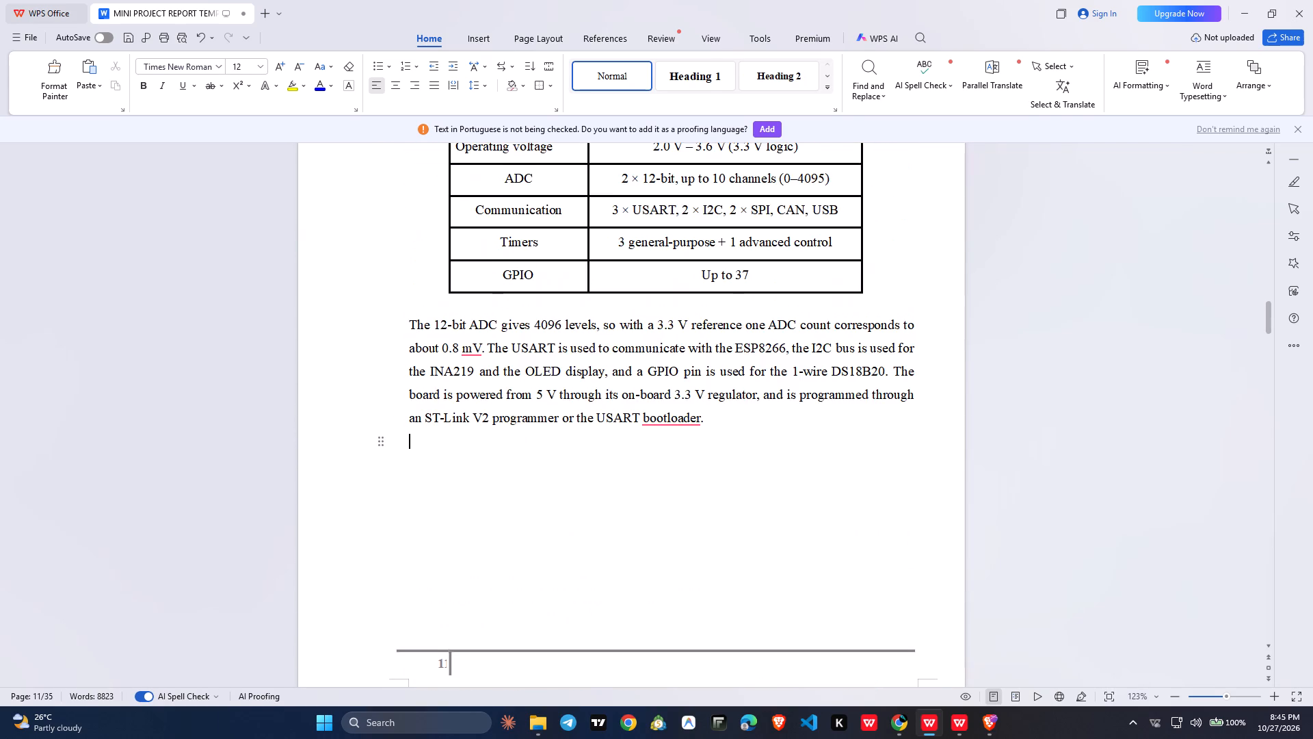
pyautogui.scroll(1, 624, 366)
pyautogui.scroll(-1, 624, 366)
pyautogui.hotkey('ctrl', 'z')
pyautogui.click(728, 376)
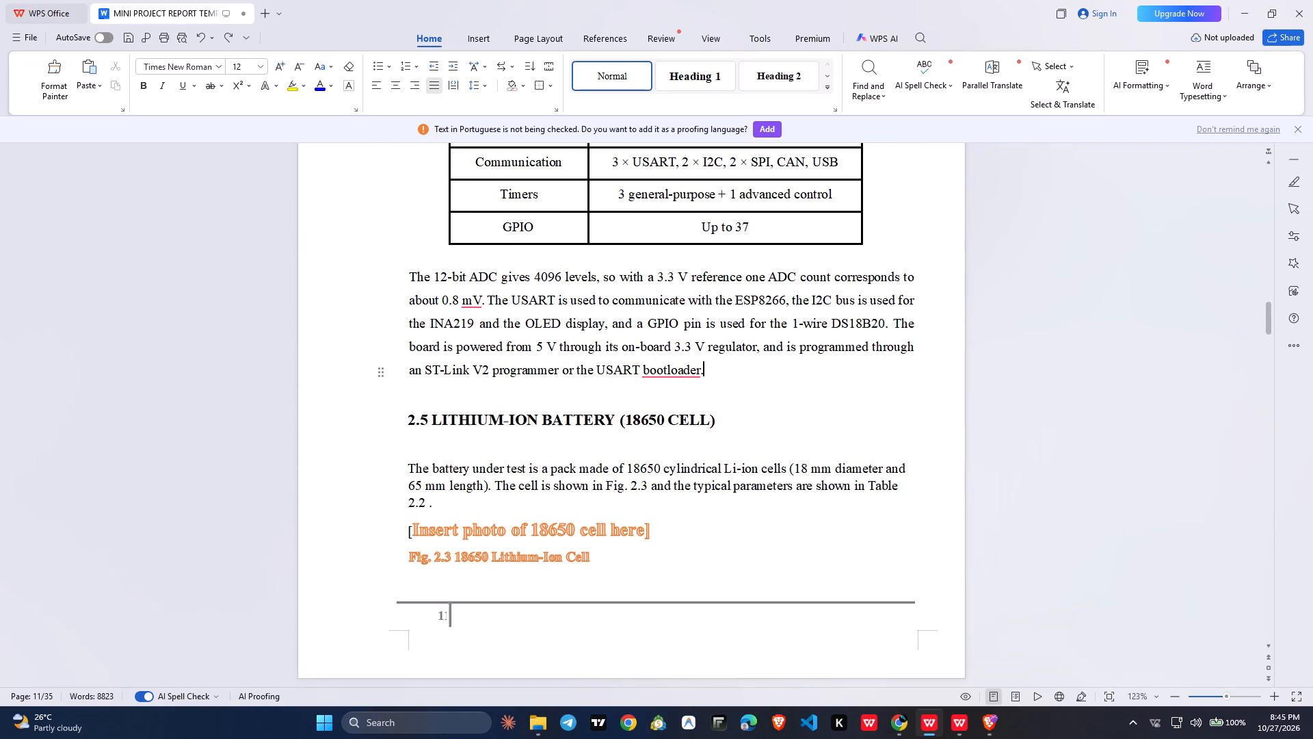
# Insert two blank lines after section 2.5's introductory paragraph, before the 18650 cell photo placeholder.
pyautogui.click(461, 515)
pyautogui.press('Return')
pyautogui.press('Return')
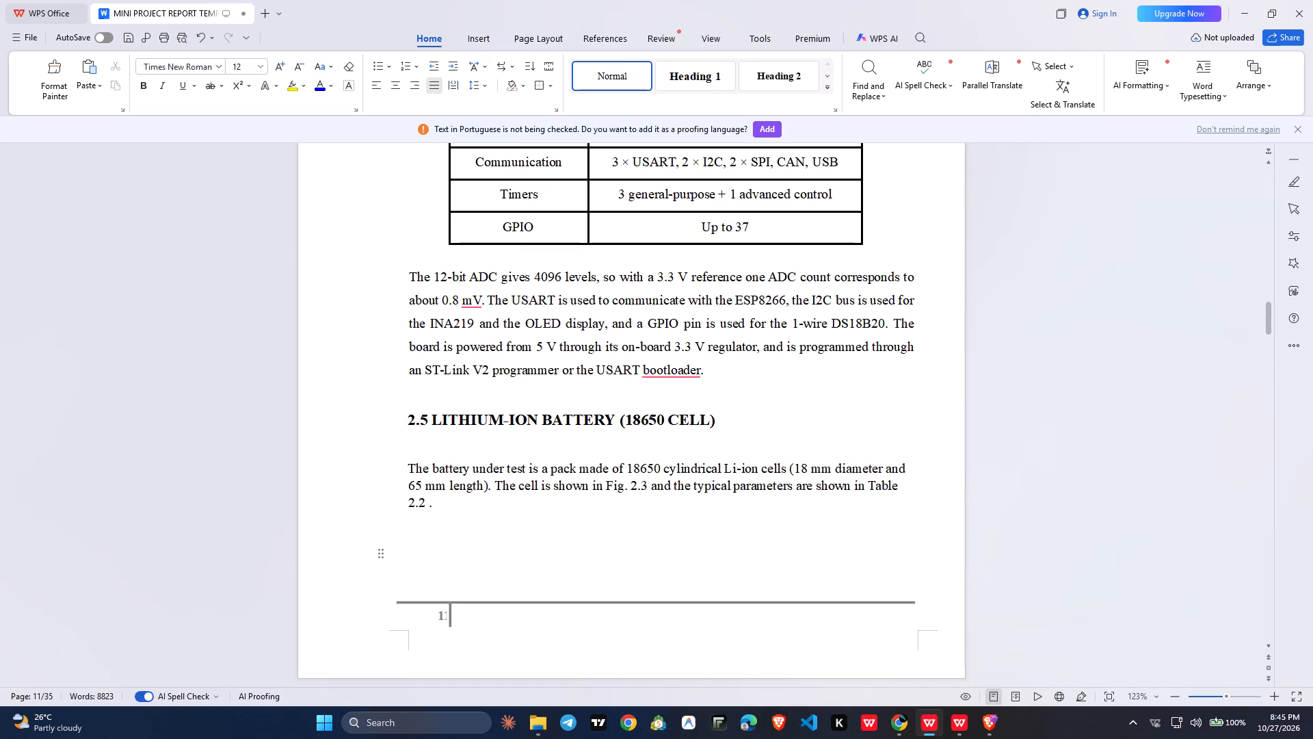
# Set the line spacing of the 2.5 Lithium-Ion Battery heading and its introductory paragraph to 1.5.
pyautogui.moveTo(474, 567); pyautogui.dragTo(407, 407)
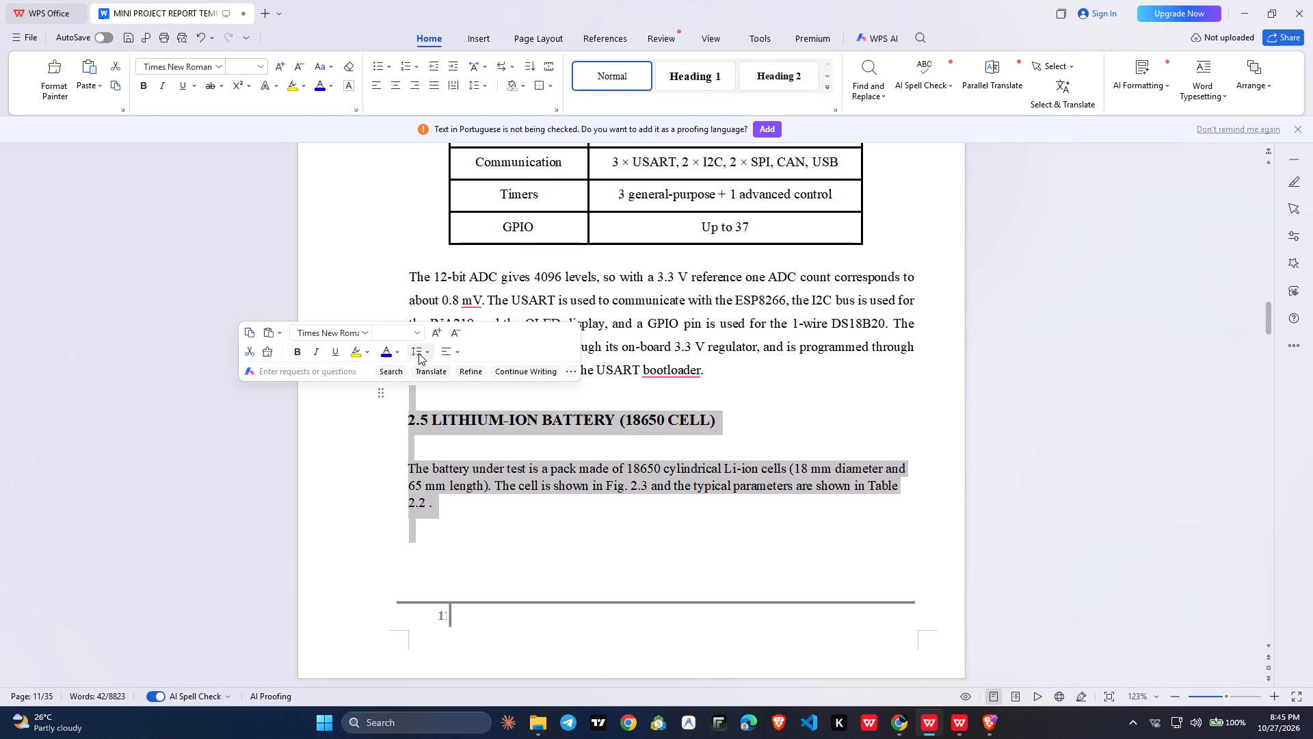
pyautogui.click(419, 353)
pyautogui.click(423, 401)
pyautogui.click(486, 524)
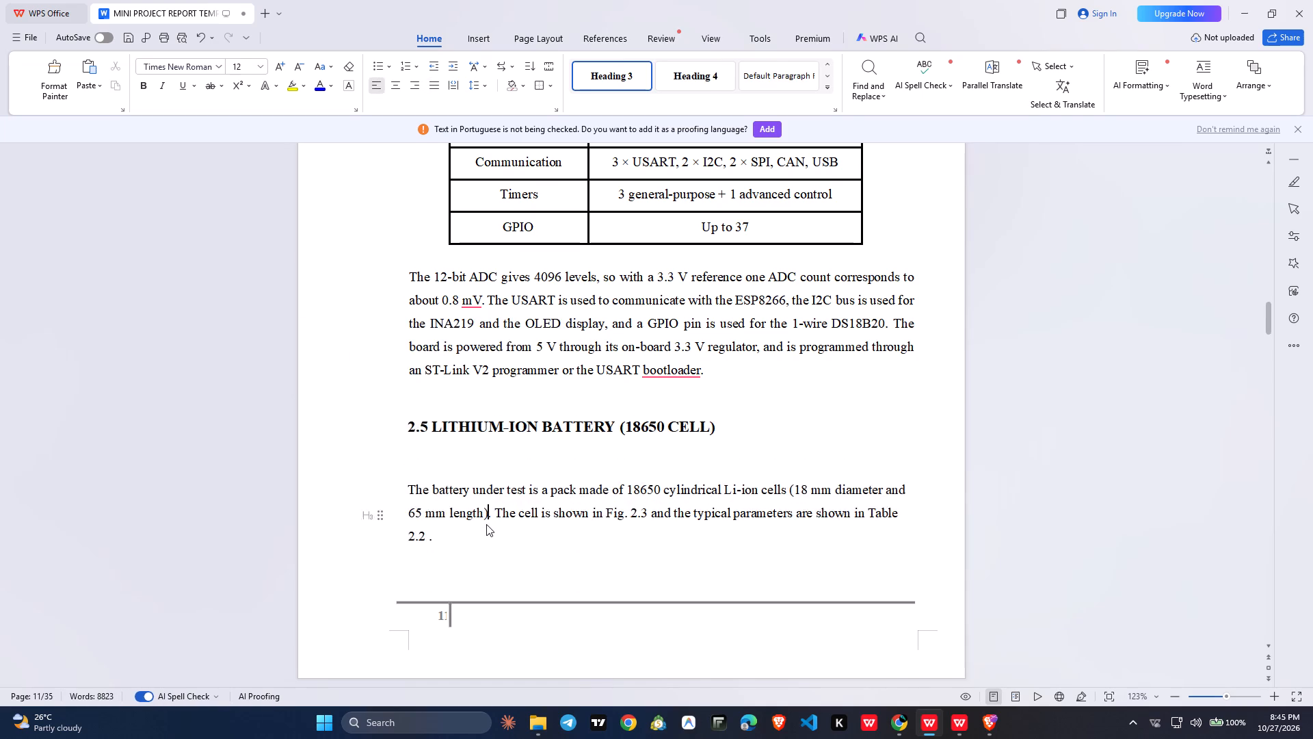
# Copy the words "photo of 18650 cell" from the photo placeholder above the Fig. 2.3 caption.
pyautogui.scroll(-5, 486, 524)
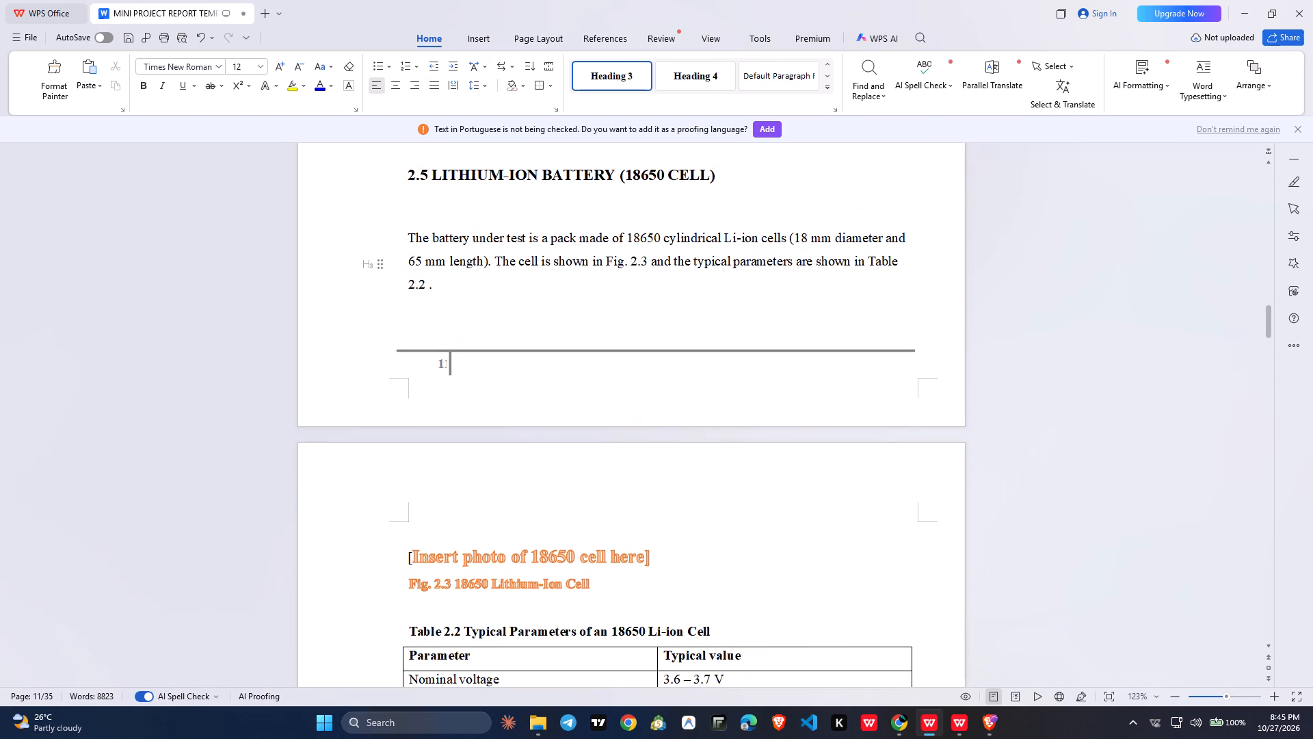
pyautogui.scroll(-2, 561, 570)
pyautogui.moveTo(625, 448); pyautogui.dragTo(434, 413)
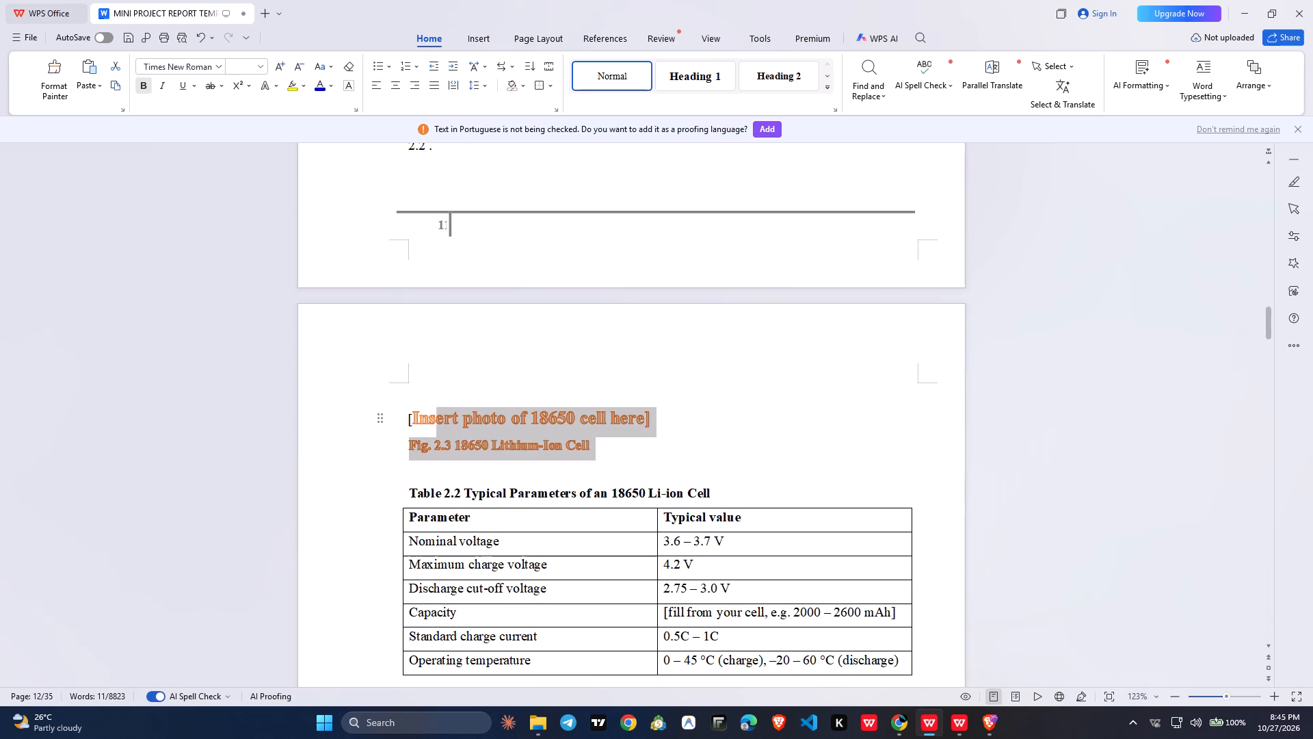
pyautogui.moveTo(434, 413); pyautogui.dragTo(404, 404)
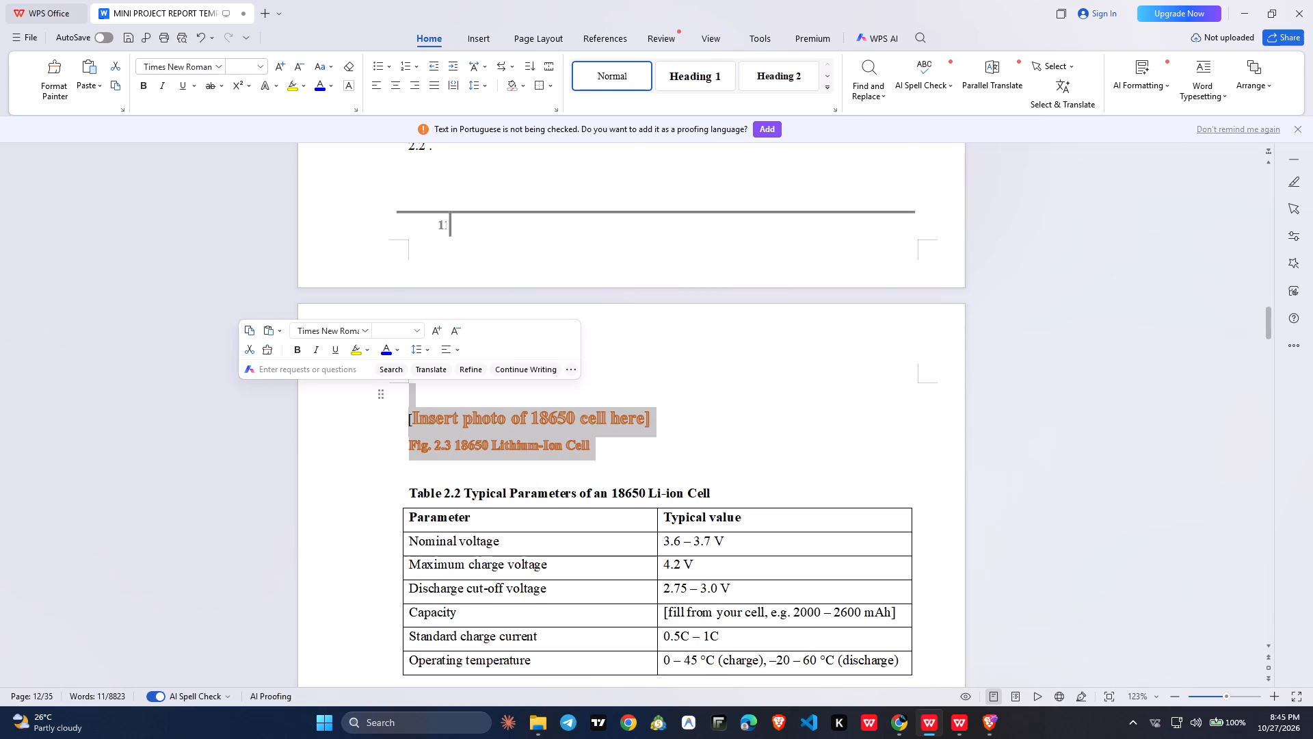
pyautogui.click(570, 460)
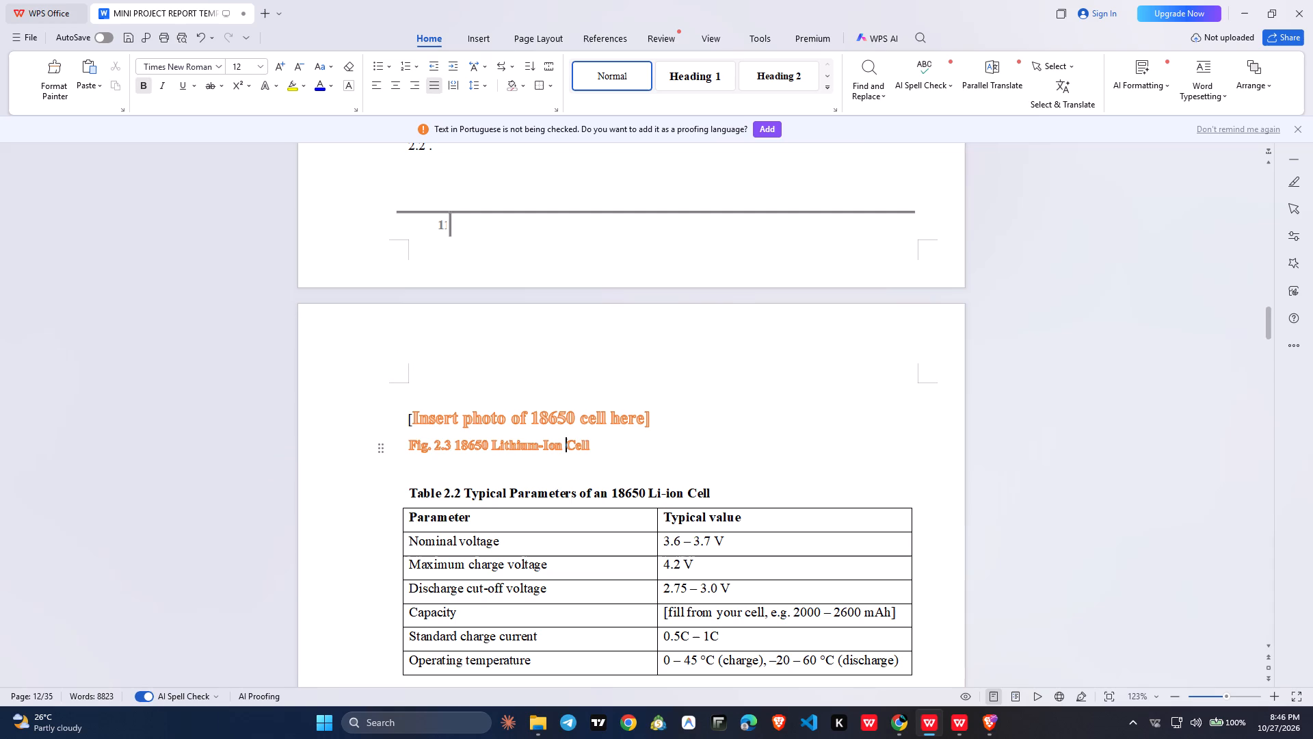
pyautogui.moveTo(464, 422); pyautogui.dragTo(592, 419)
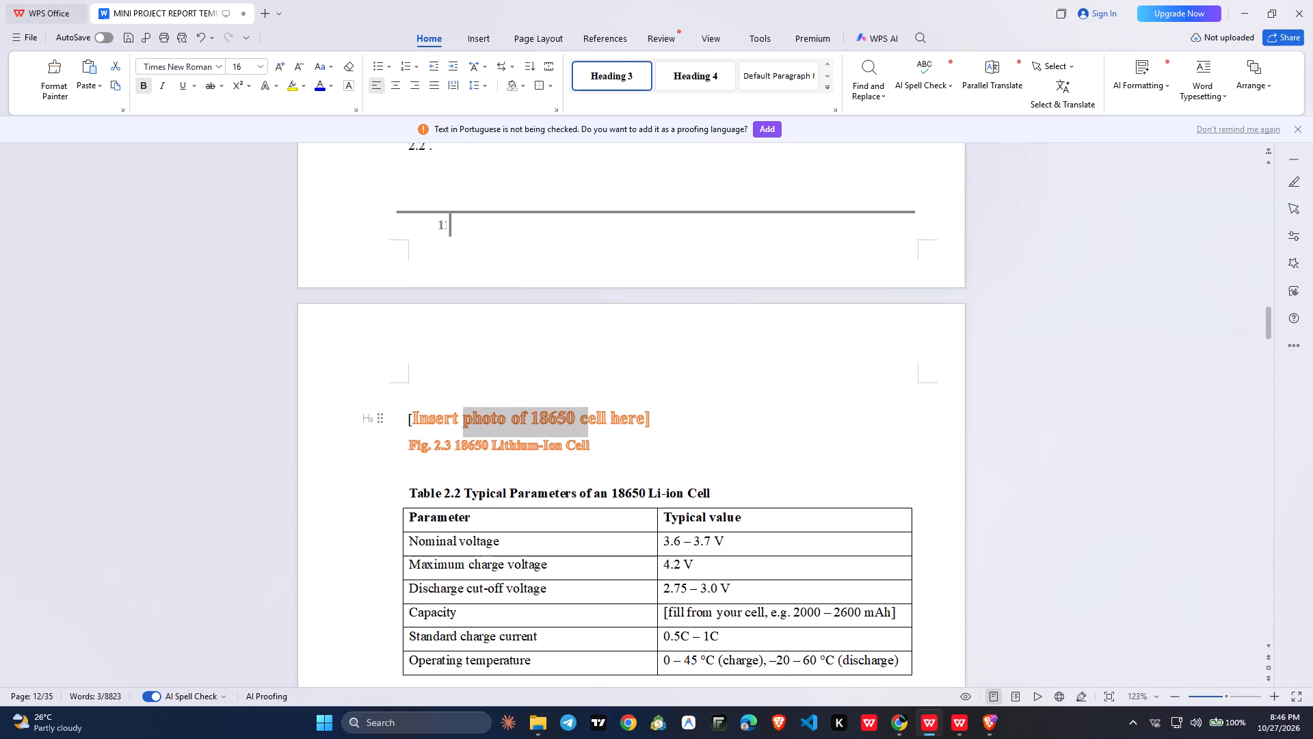
pyautogui.moveTo(592, 419); pyautogui.dragTo(608, 419)
pyautogui.hotkey('ctrl', 'c')
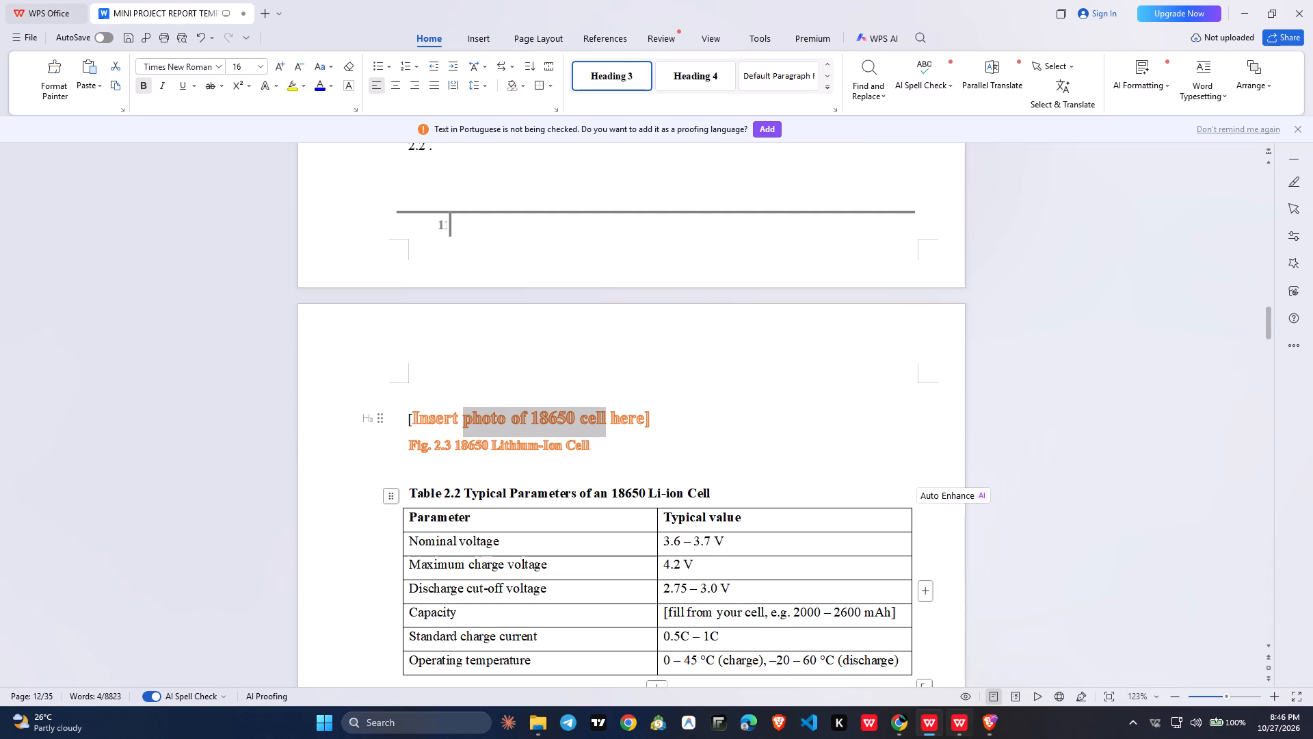
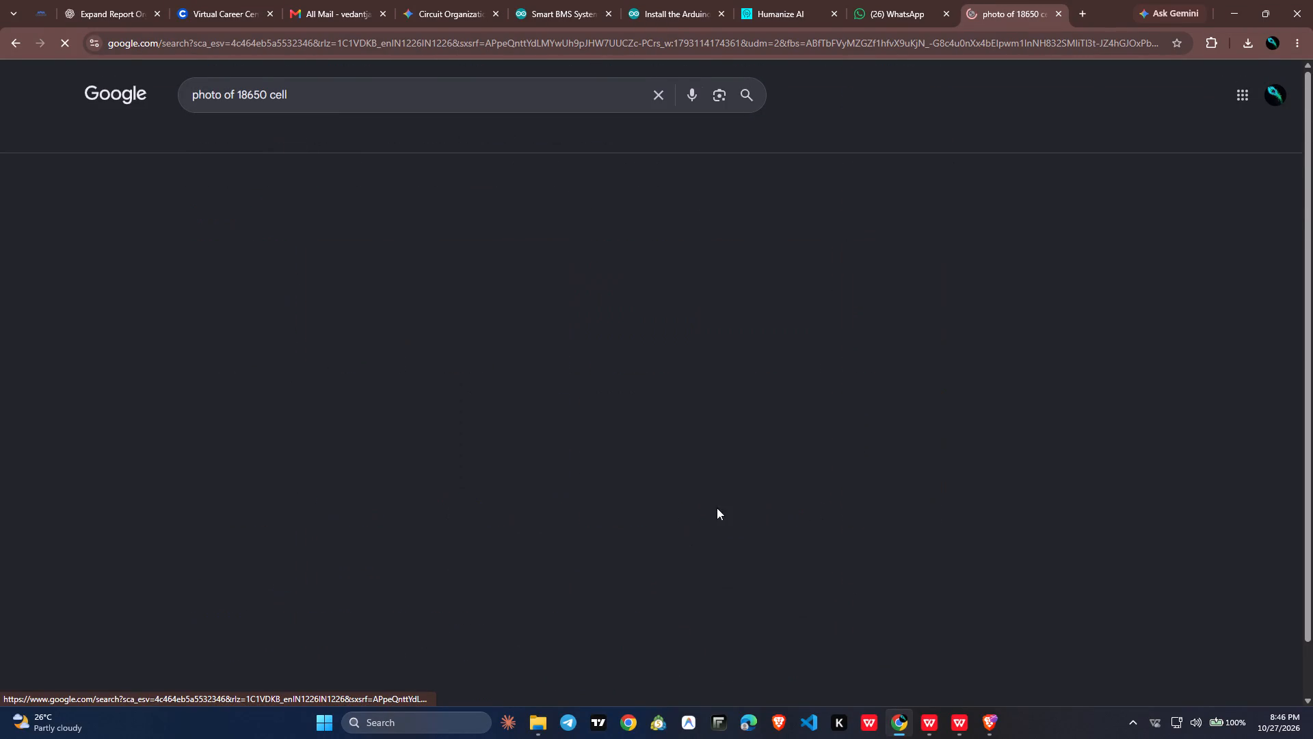
# Save the purple IMR 18650 3.7V 1200mAh battery image by Probots from the image results to the Downloads folder.
pyautogui.scroll(-1, 614, 532)
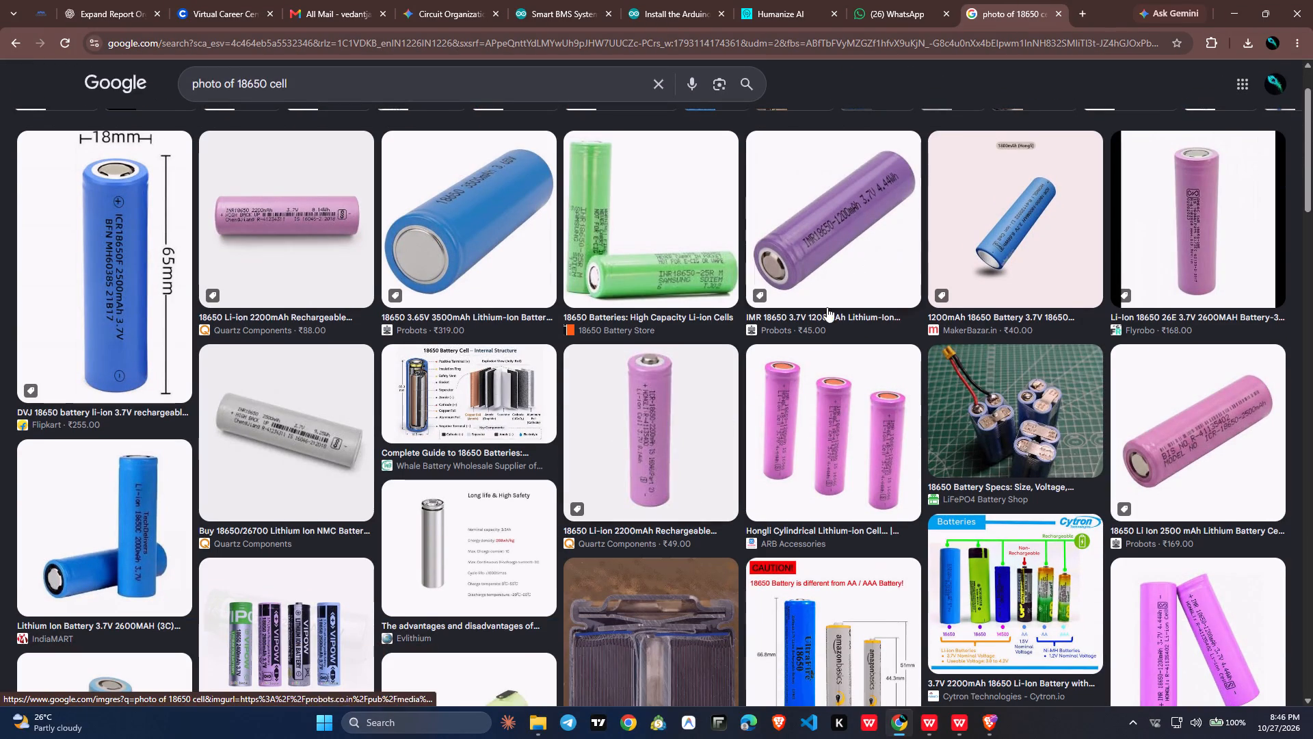
pyautogui.click(844, 197)
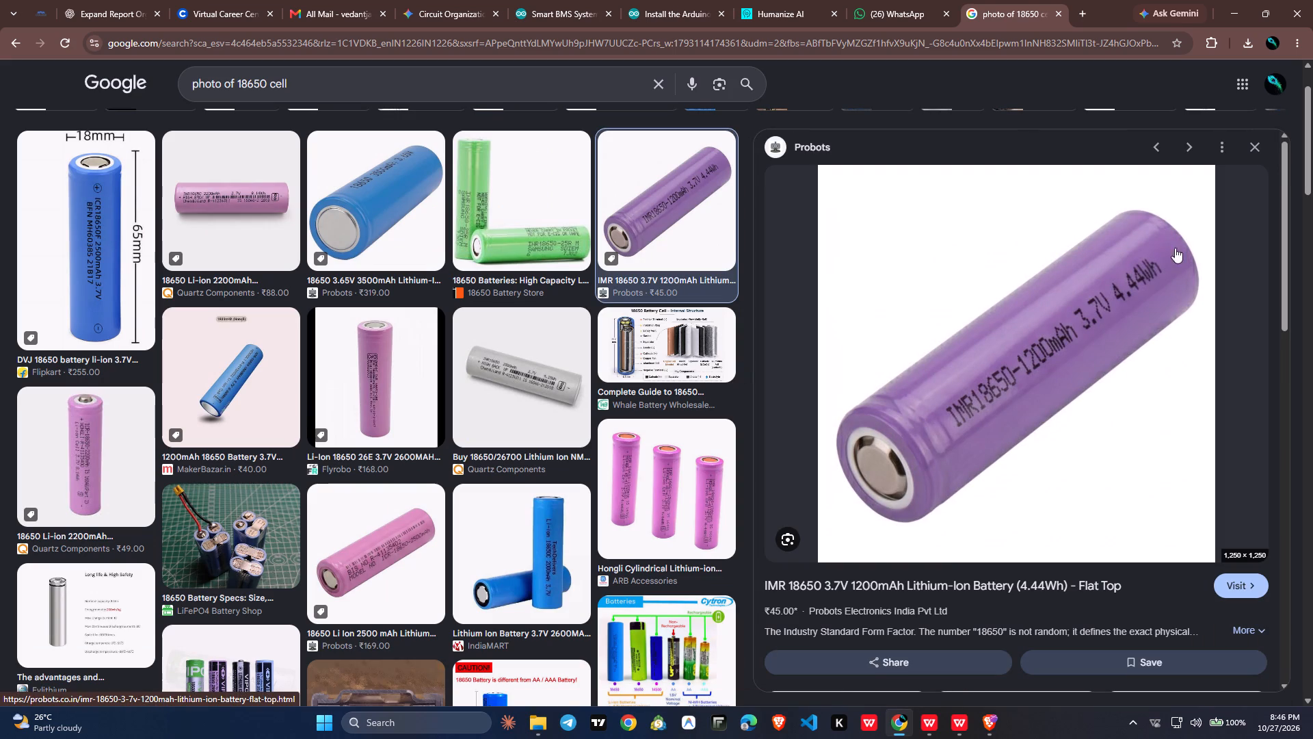
pyautogui.rightClick(1119, 473)
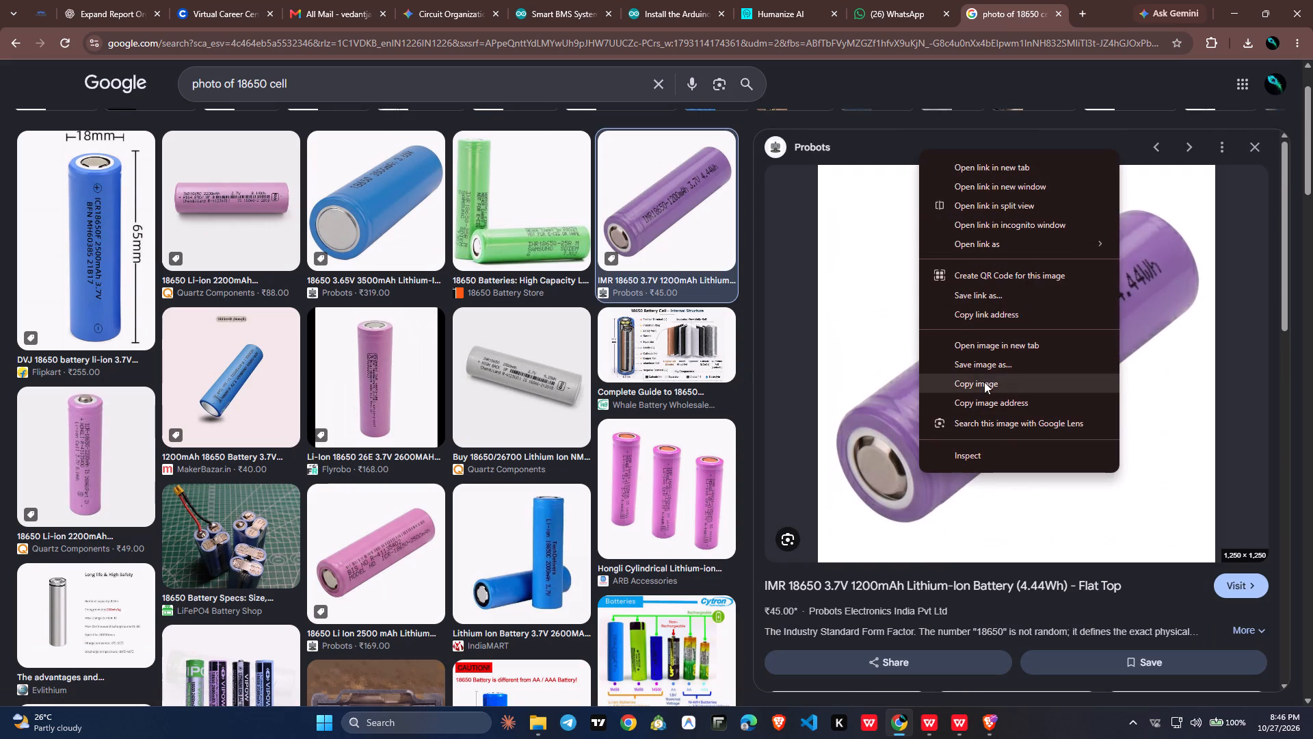
pyautogui.click(992, 371)
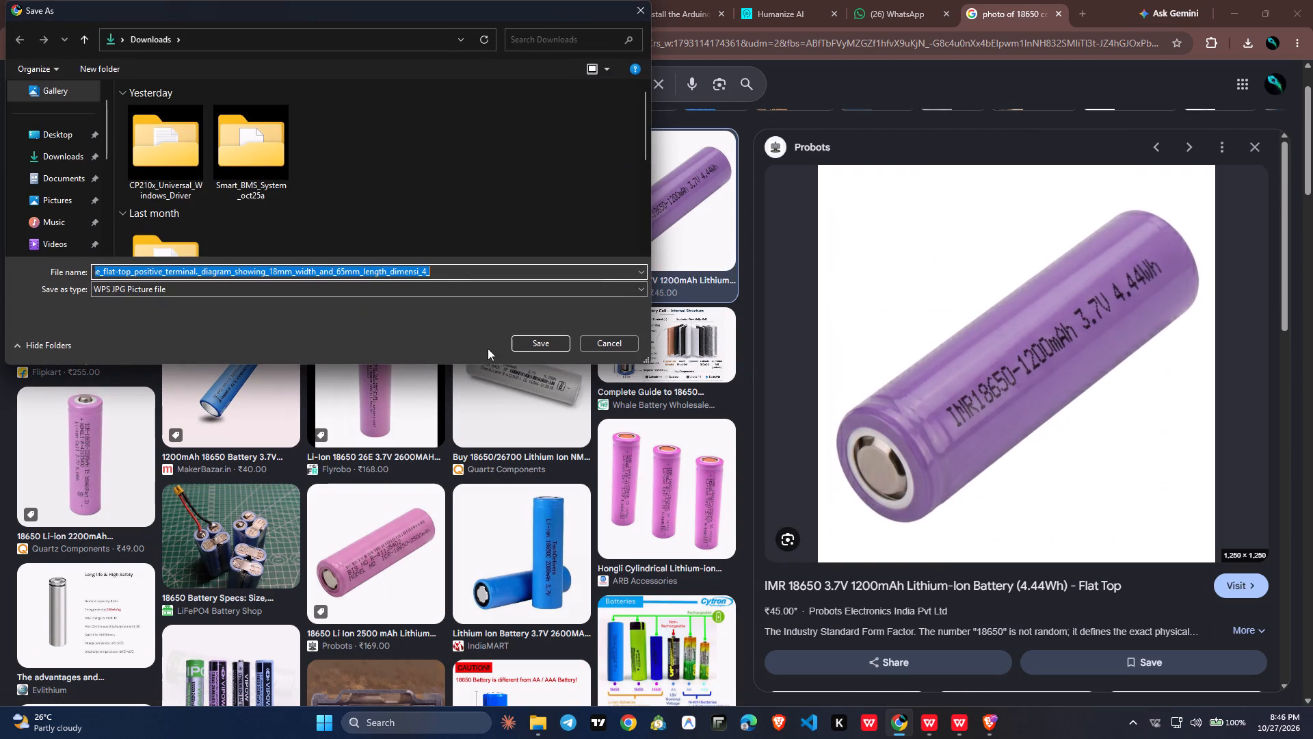
pyautogui.click(524, 342)
# Back in the WPS report, delete the "[Insert photo of 18650 cell here]" placeholder above the Fig. 2.3 caption.
pyautogui.click(1225, 8)
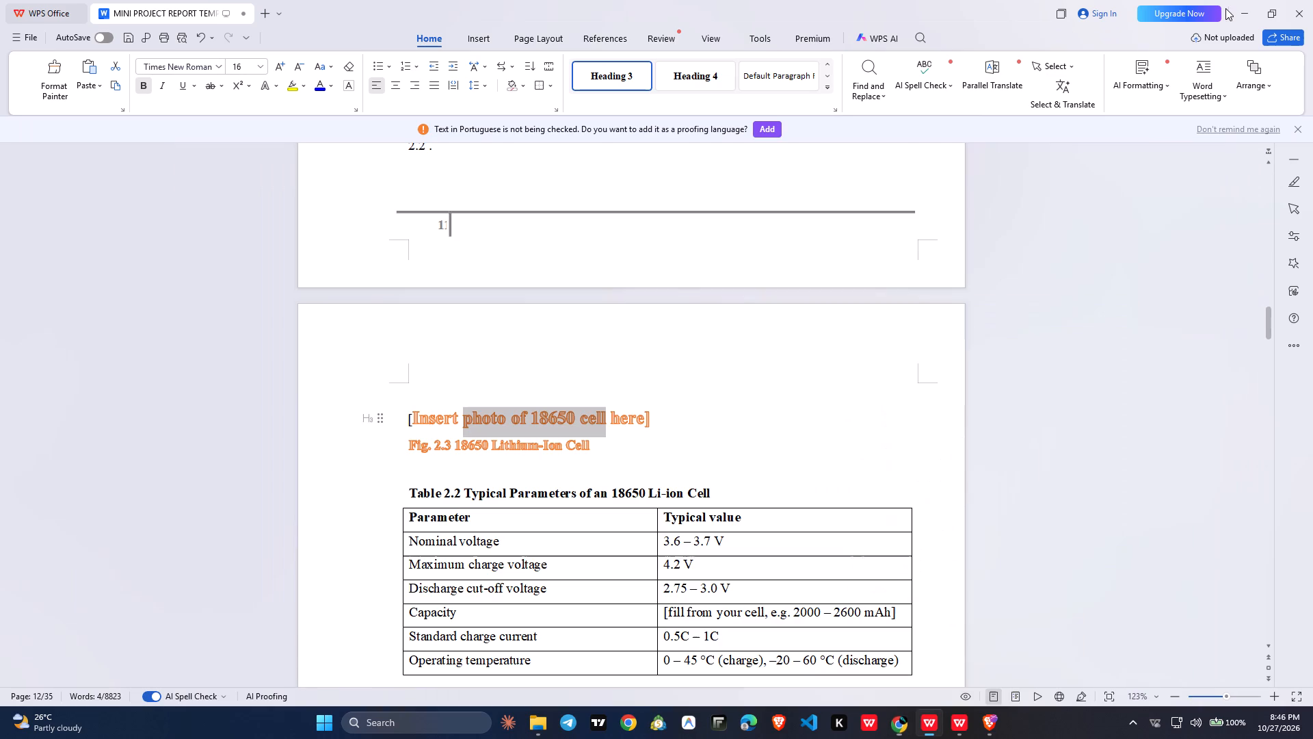
pyautogui.click(613, 450)
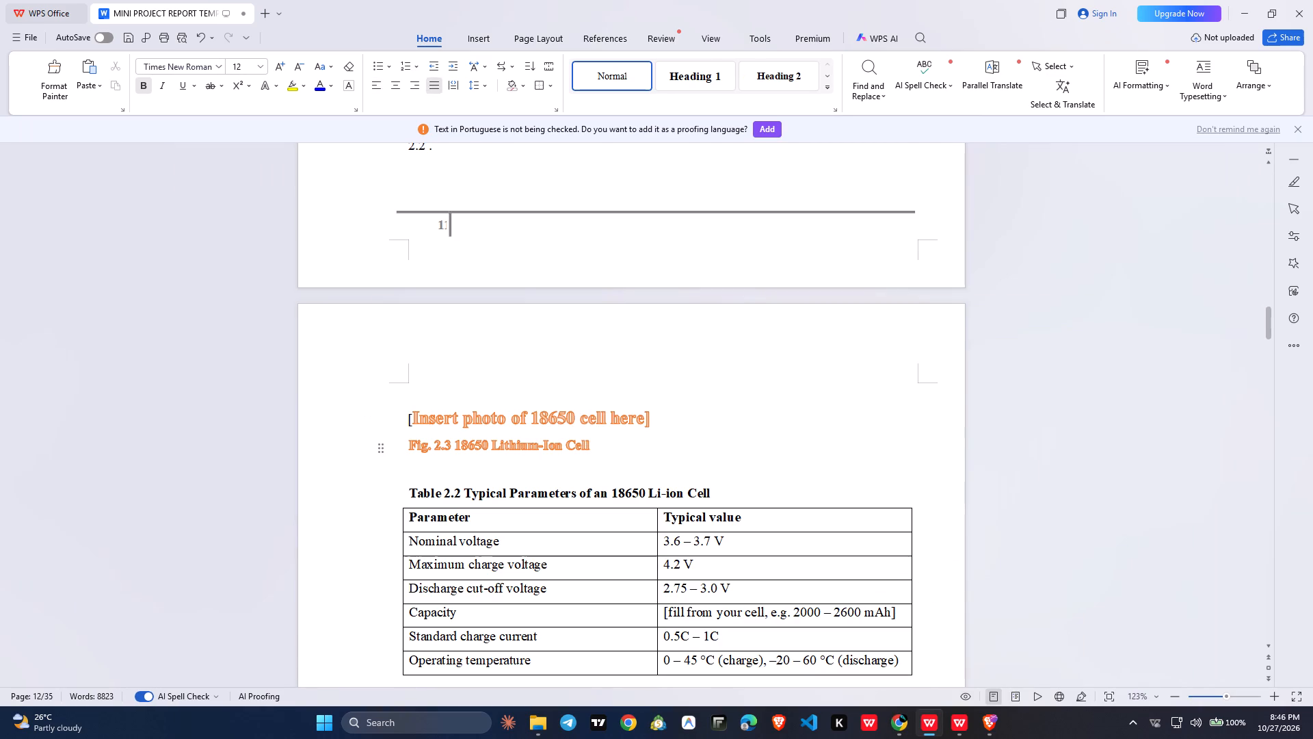
pyautogui.moveTo(661, 412); pyautogui.dragTo(388, 416)
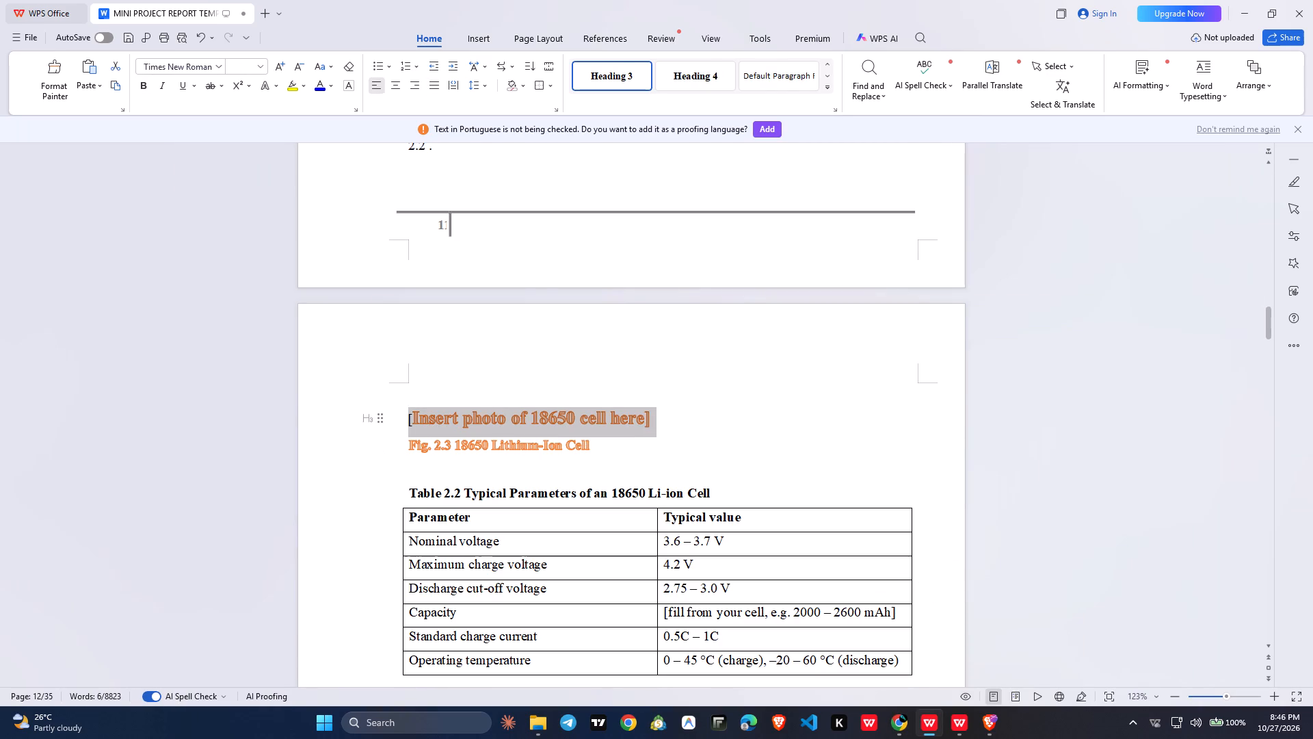
pyautogui.press('BackSpace')
pyautogui.click(436, 374)
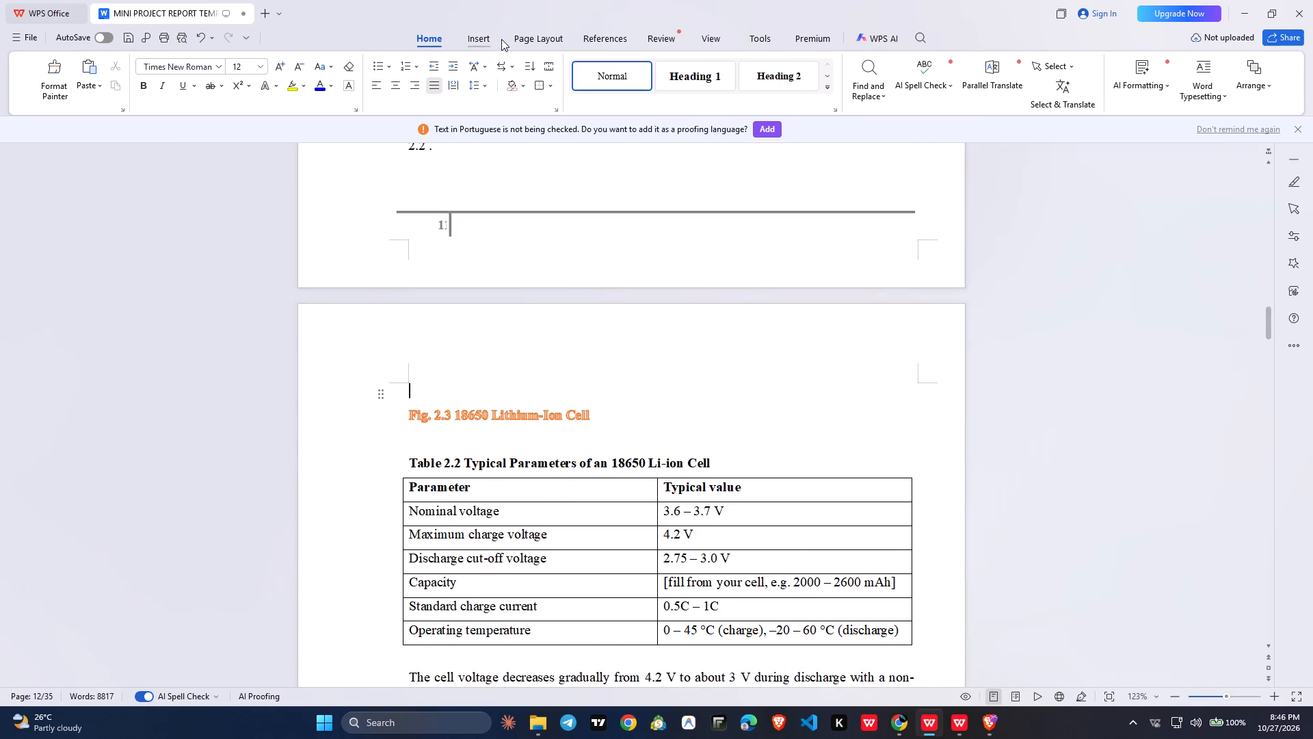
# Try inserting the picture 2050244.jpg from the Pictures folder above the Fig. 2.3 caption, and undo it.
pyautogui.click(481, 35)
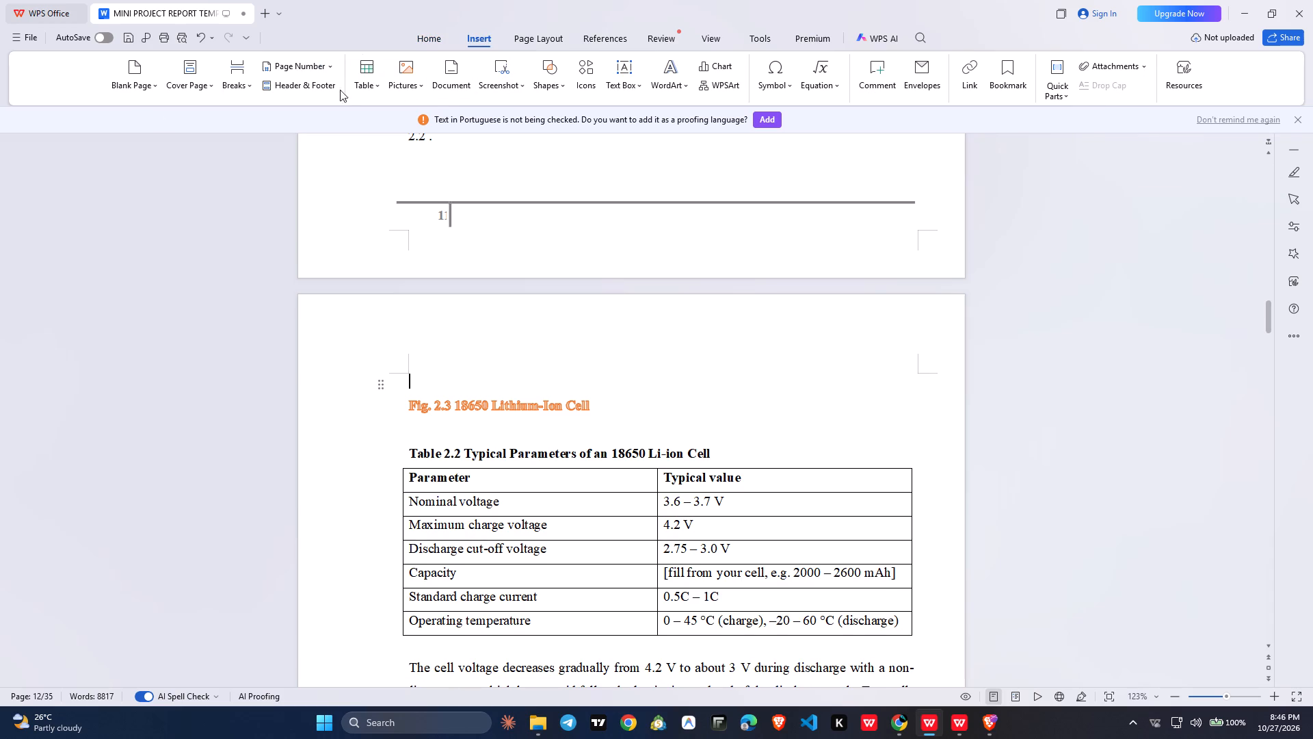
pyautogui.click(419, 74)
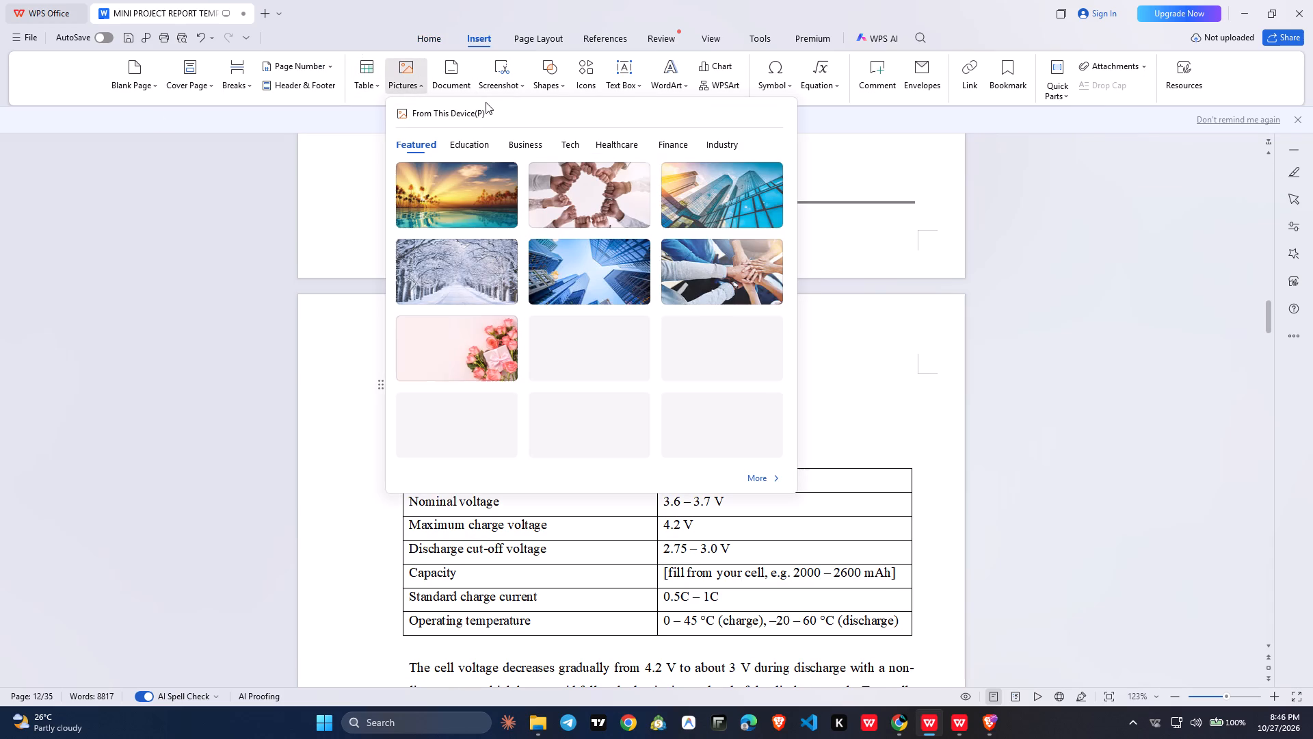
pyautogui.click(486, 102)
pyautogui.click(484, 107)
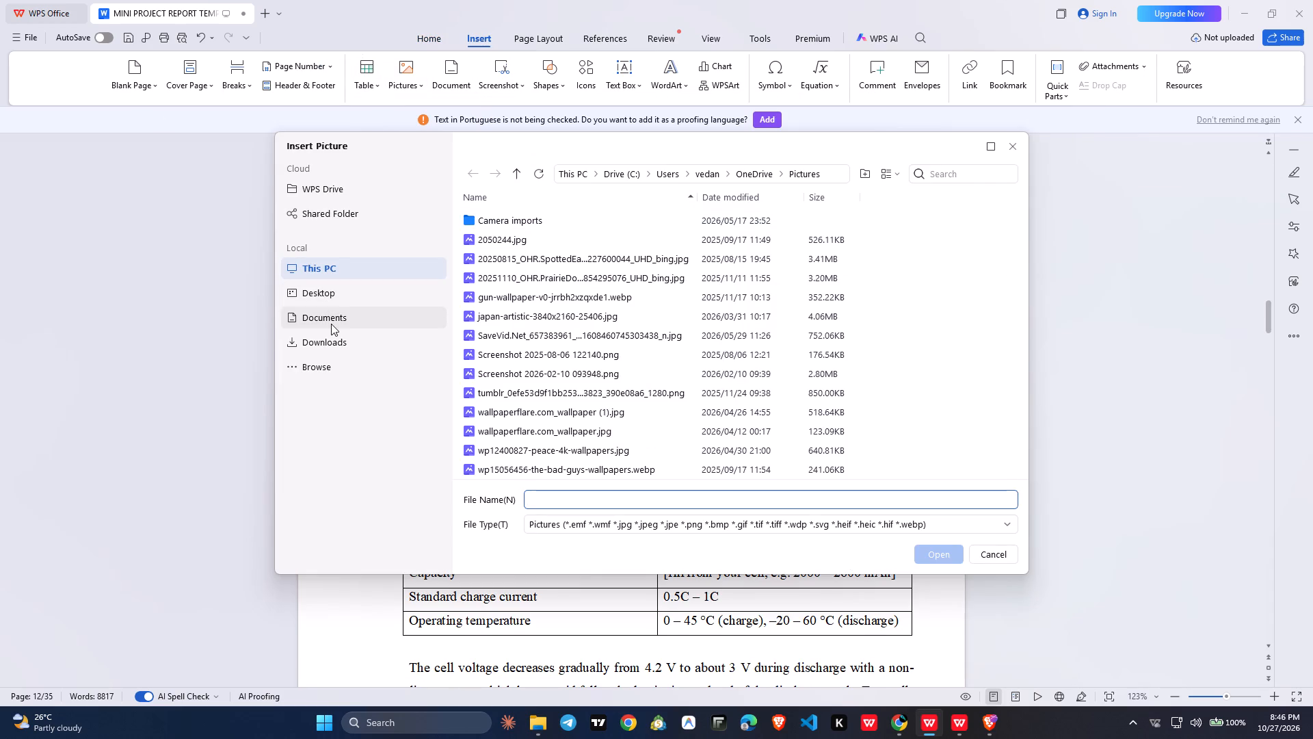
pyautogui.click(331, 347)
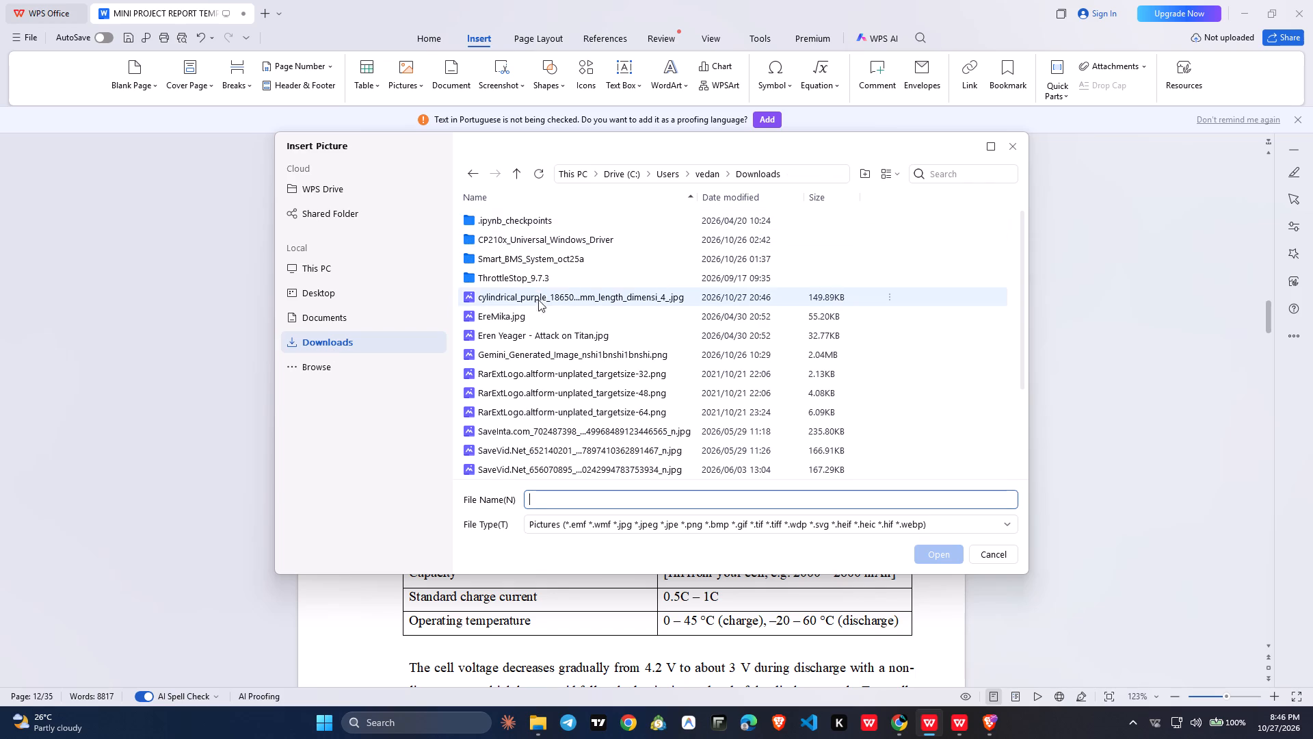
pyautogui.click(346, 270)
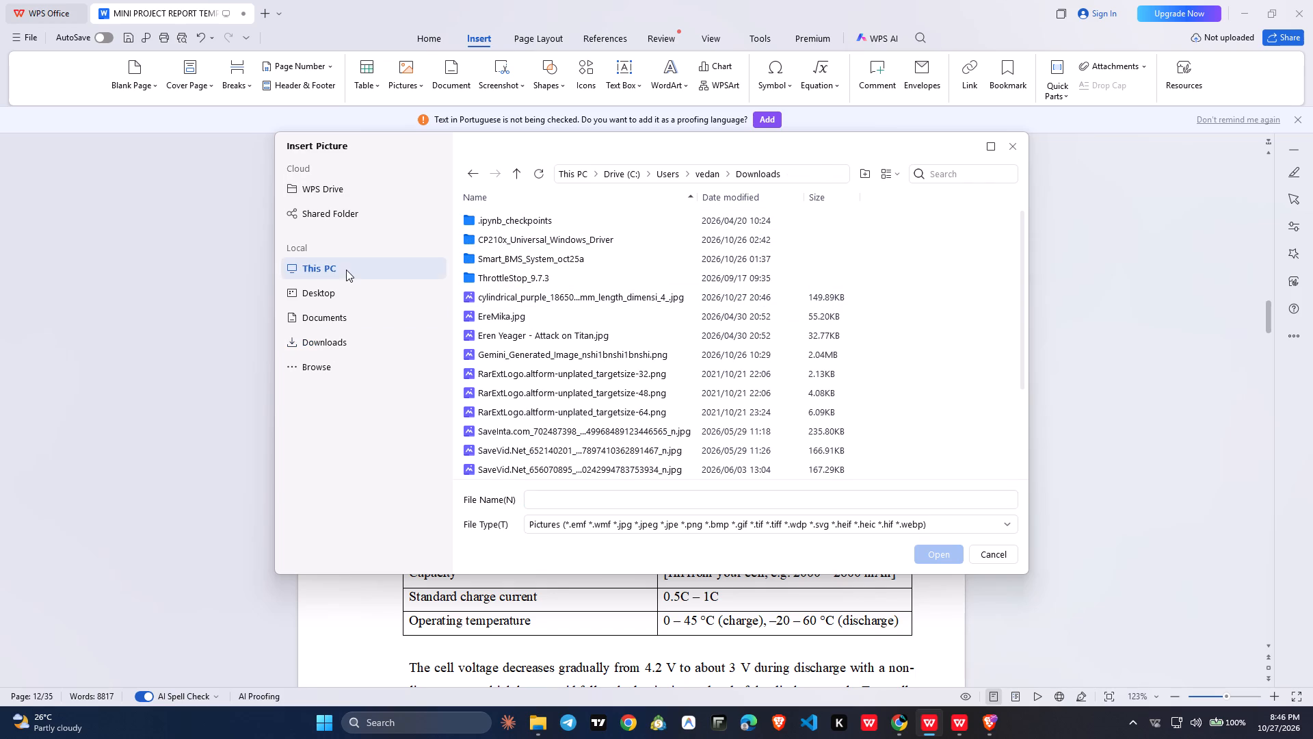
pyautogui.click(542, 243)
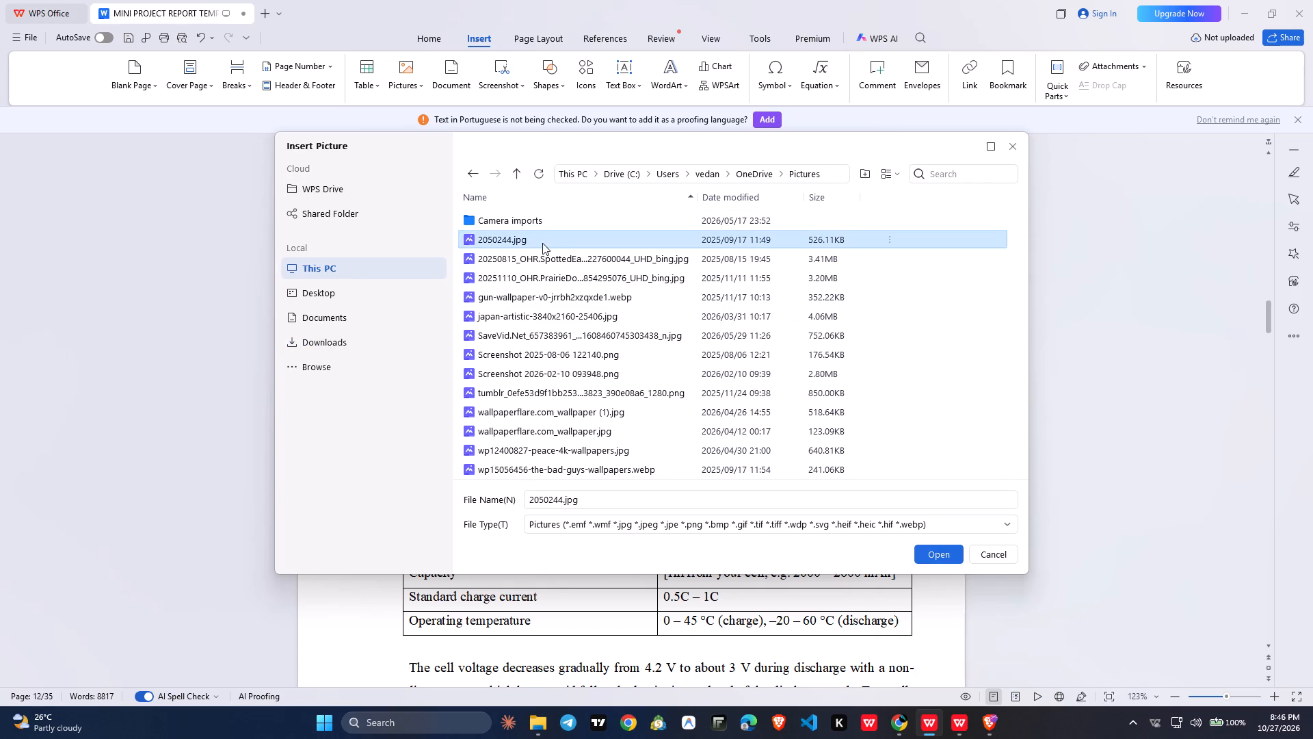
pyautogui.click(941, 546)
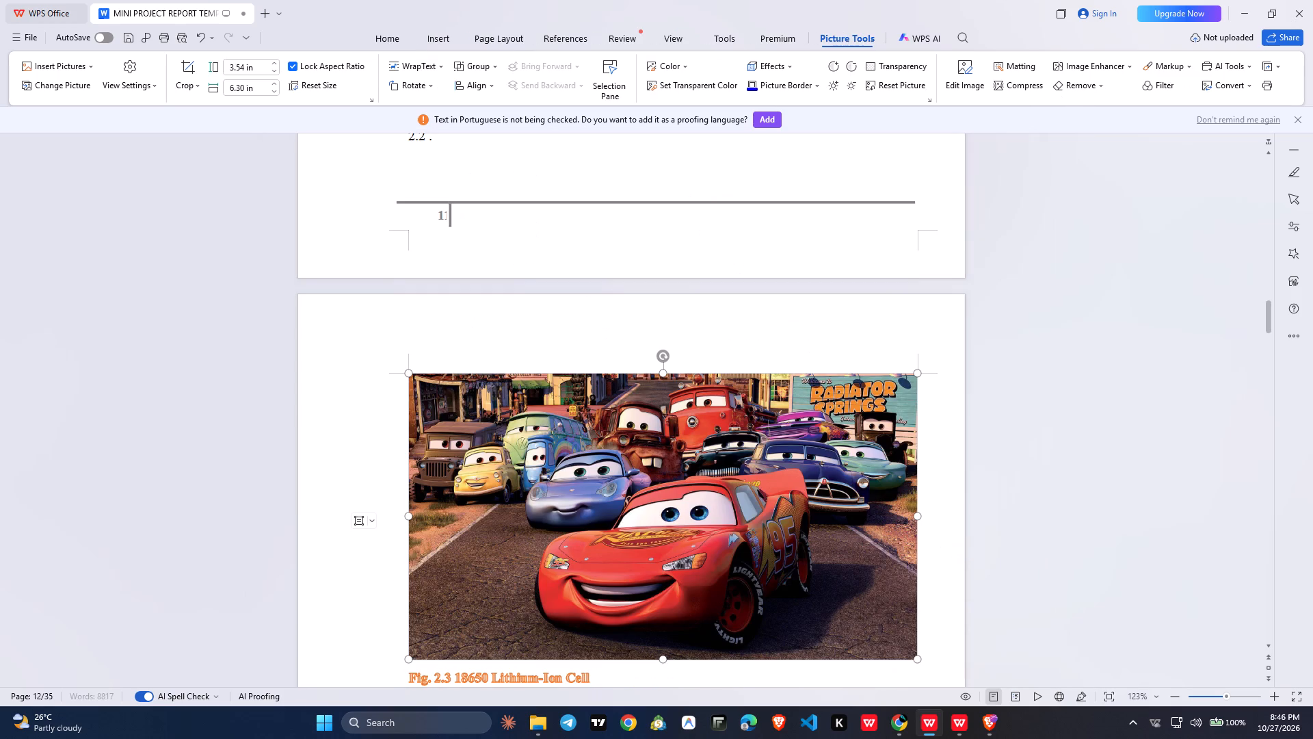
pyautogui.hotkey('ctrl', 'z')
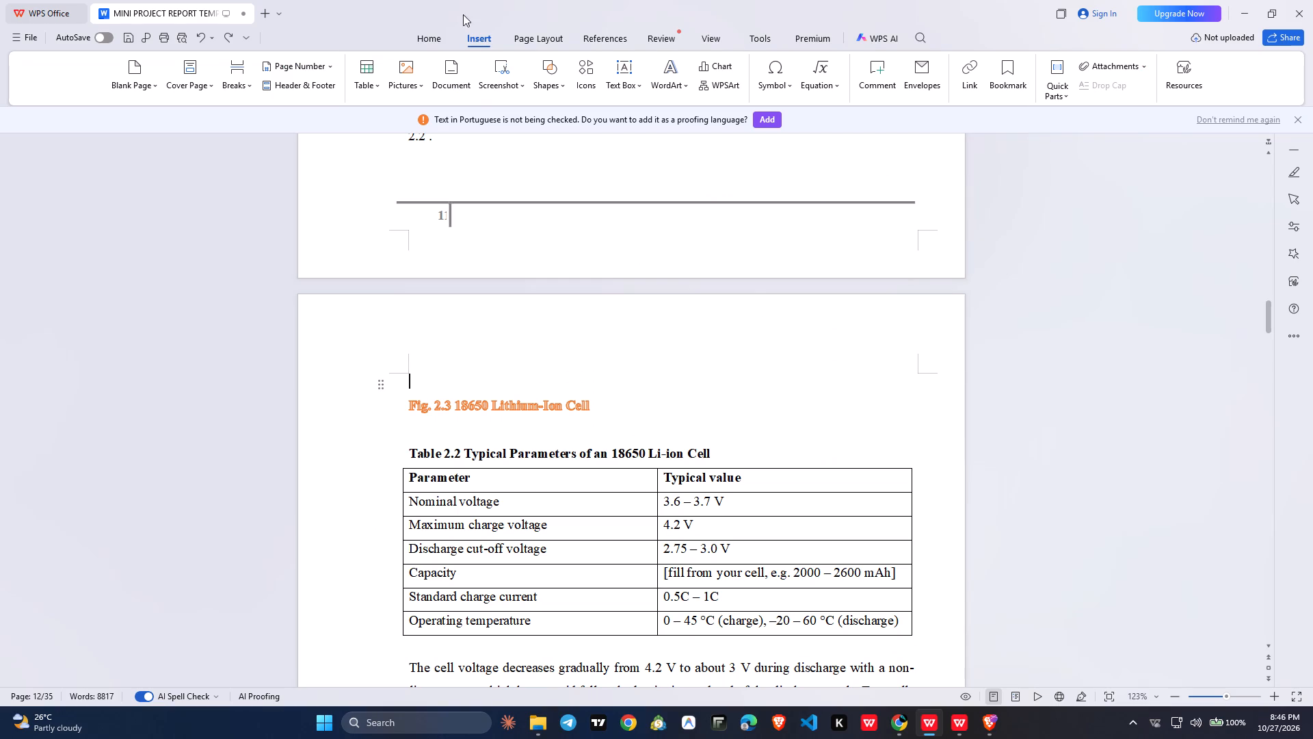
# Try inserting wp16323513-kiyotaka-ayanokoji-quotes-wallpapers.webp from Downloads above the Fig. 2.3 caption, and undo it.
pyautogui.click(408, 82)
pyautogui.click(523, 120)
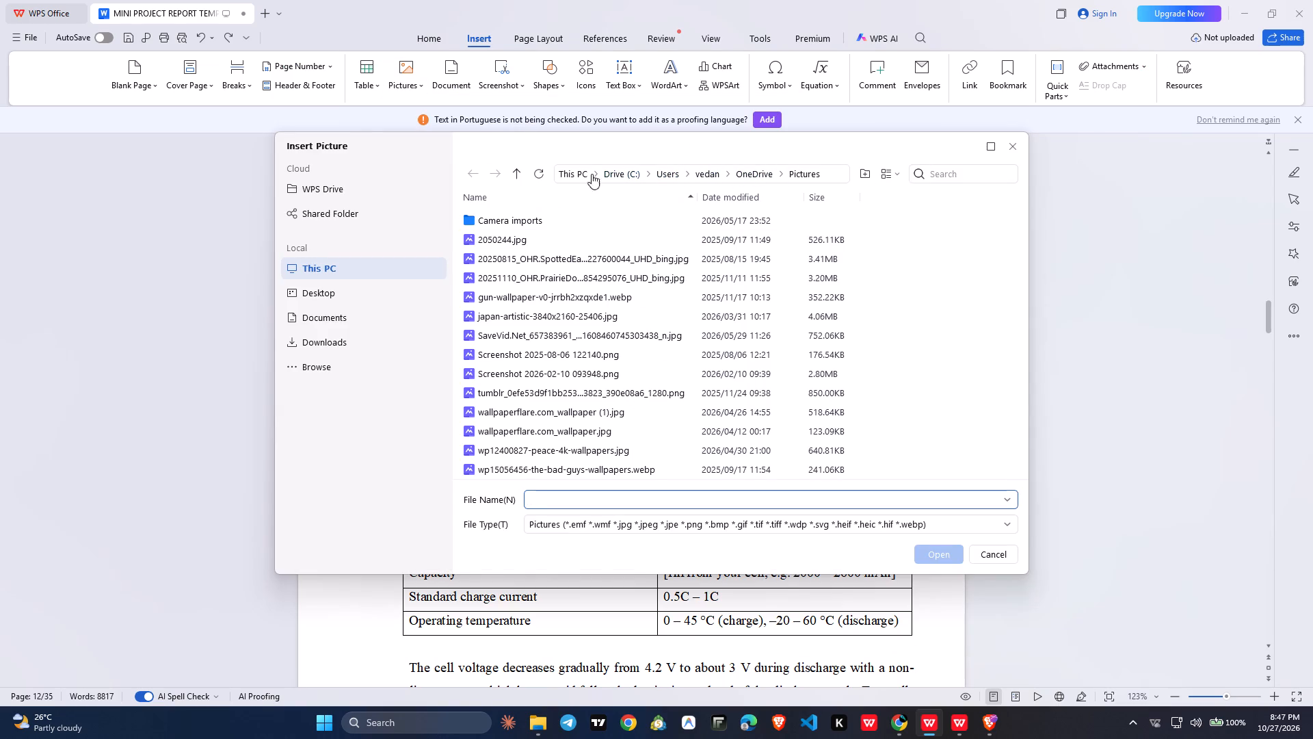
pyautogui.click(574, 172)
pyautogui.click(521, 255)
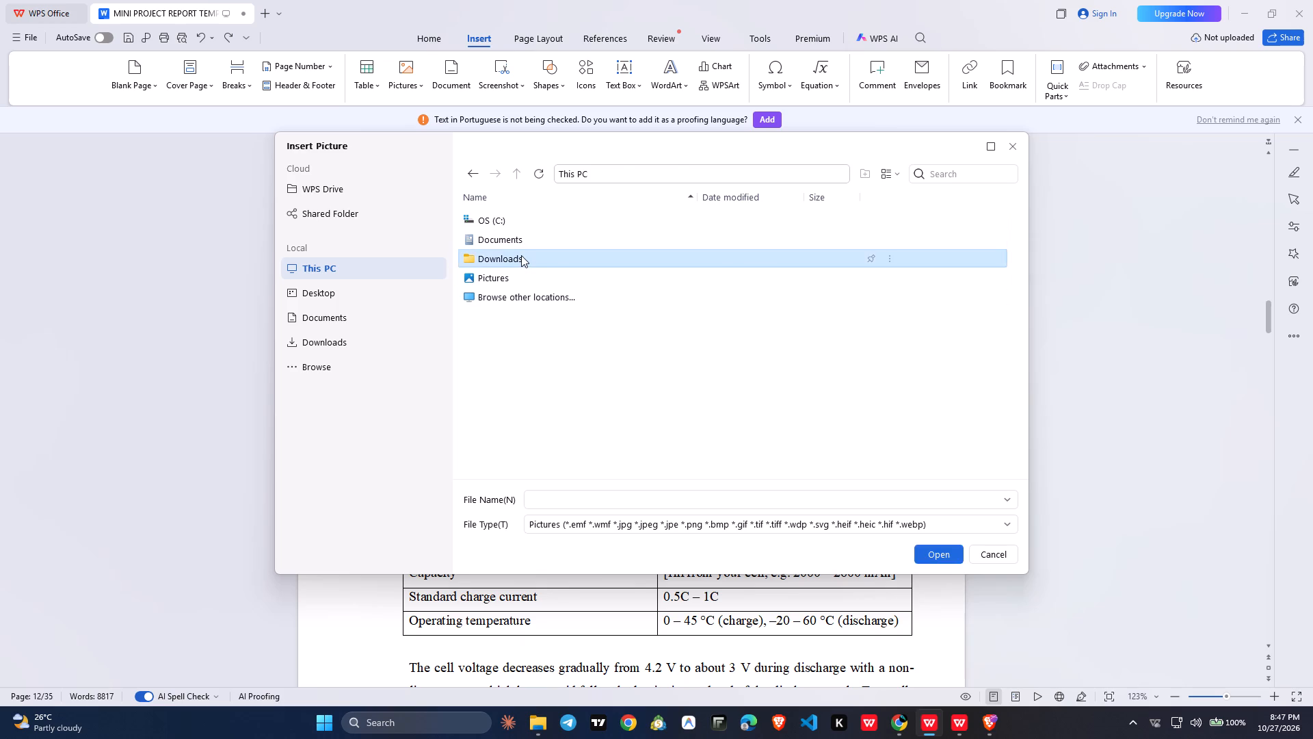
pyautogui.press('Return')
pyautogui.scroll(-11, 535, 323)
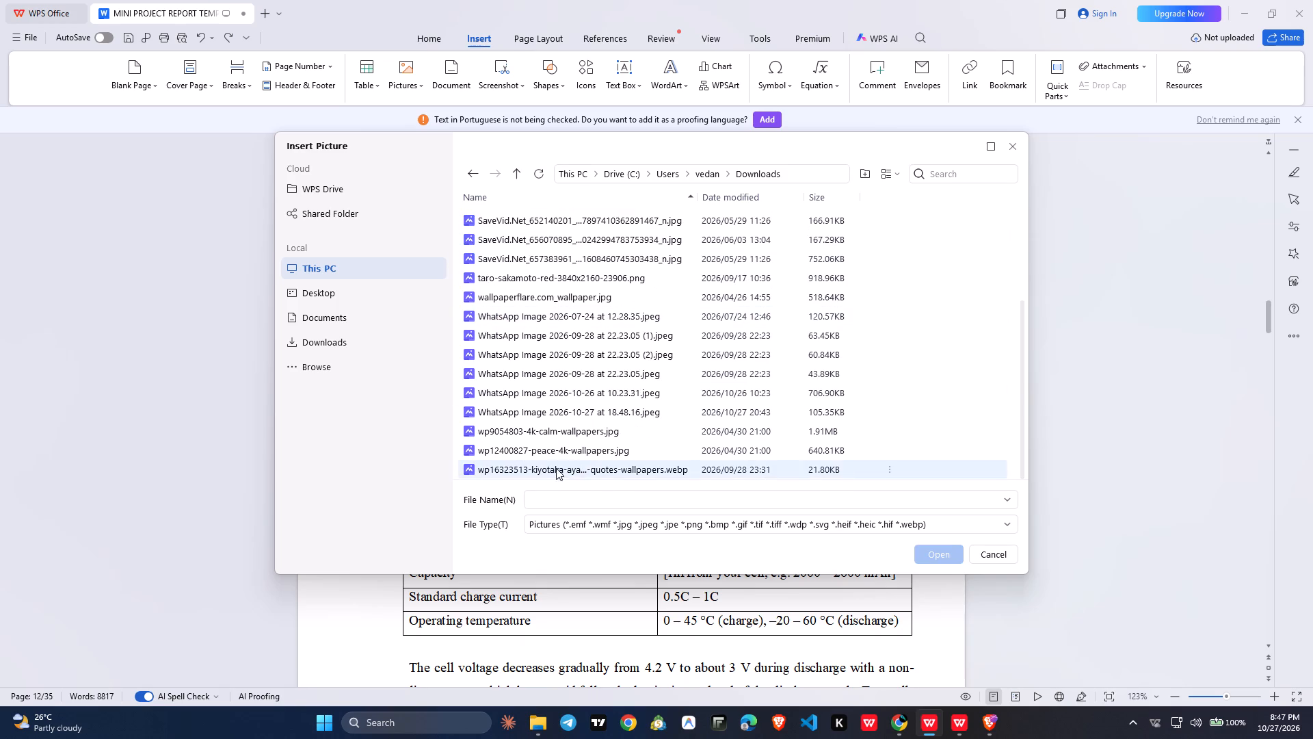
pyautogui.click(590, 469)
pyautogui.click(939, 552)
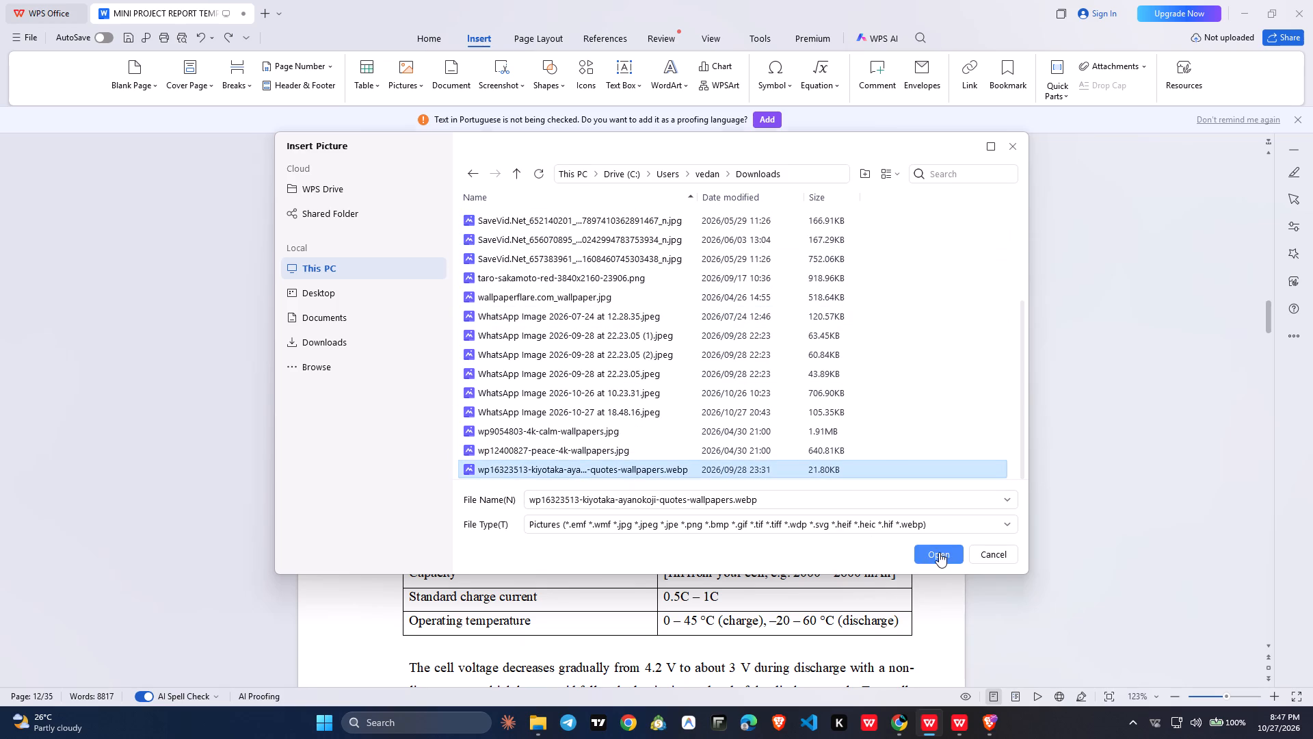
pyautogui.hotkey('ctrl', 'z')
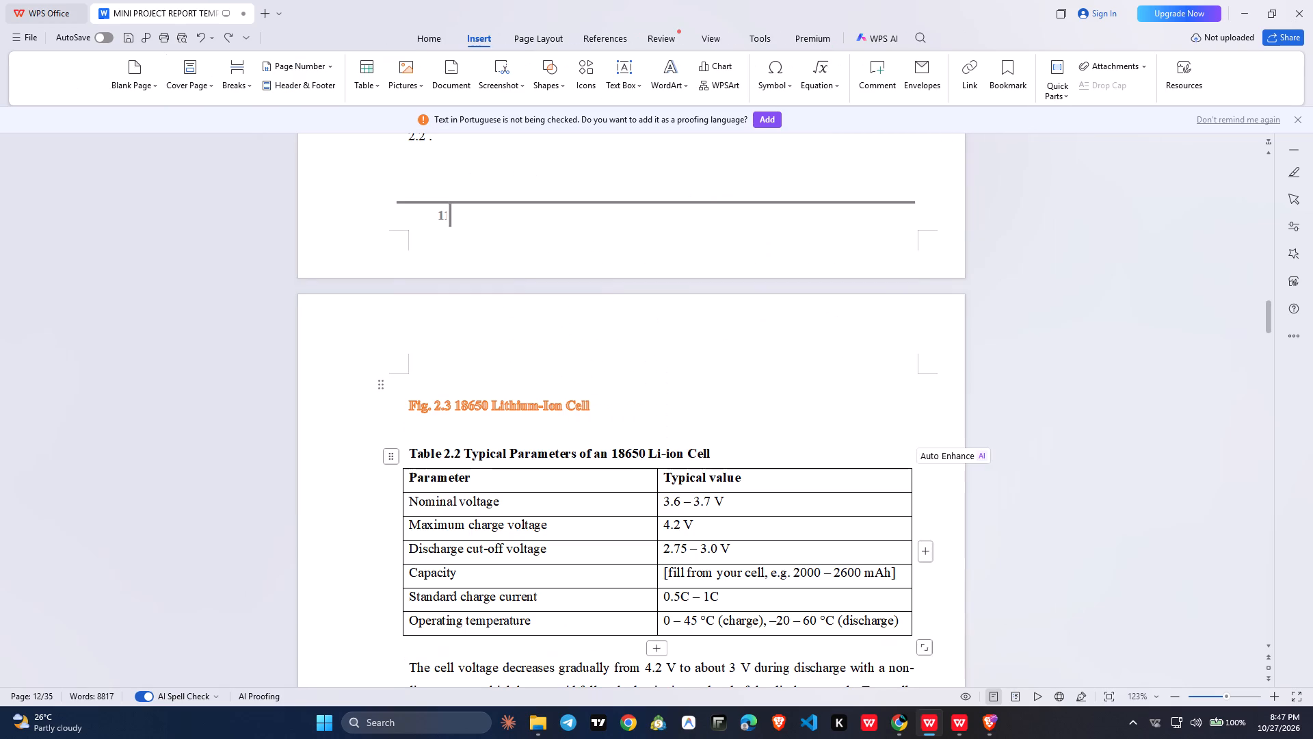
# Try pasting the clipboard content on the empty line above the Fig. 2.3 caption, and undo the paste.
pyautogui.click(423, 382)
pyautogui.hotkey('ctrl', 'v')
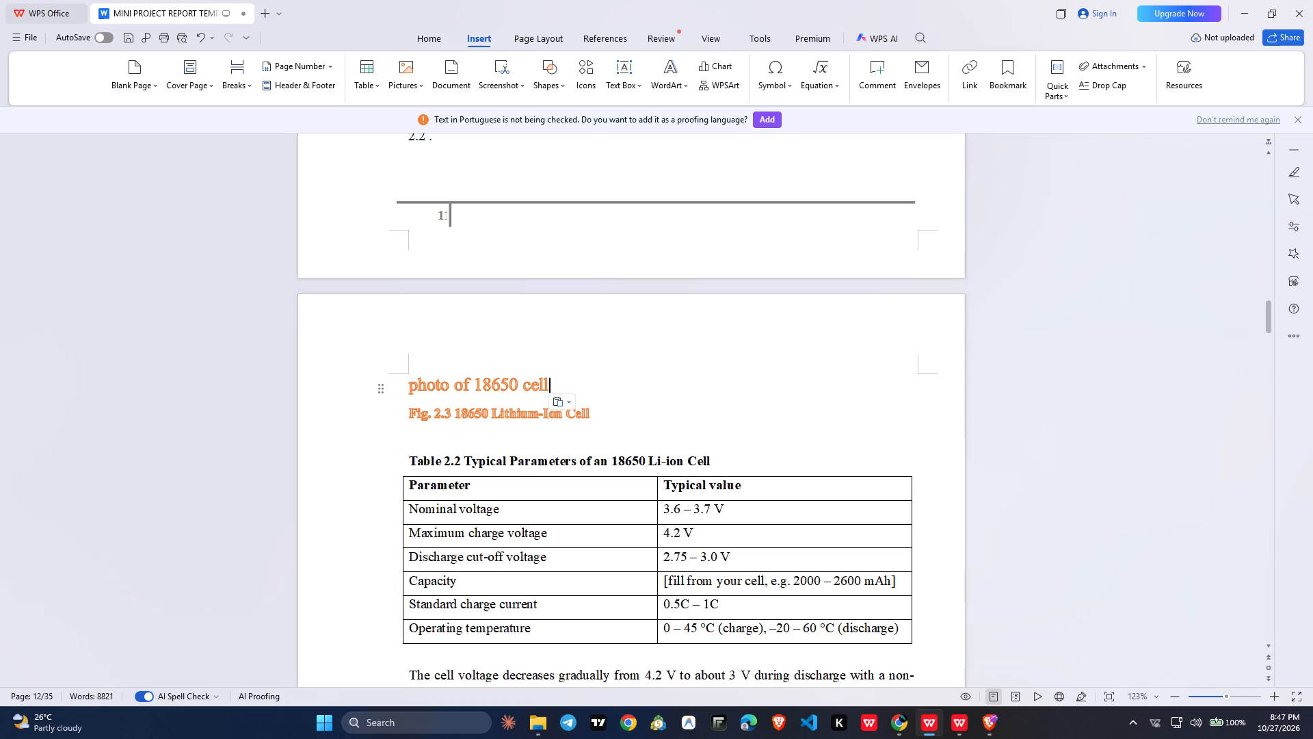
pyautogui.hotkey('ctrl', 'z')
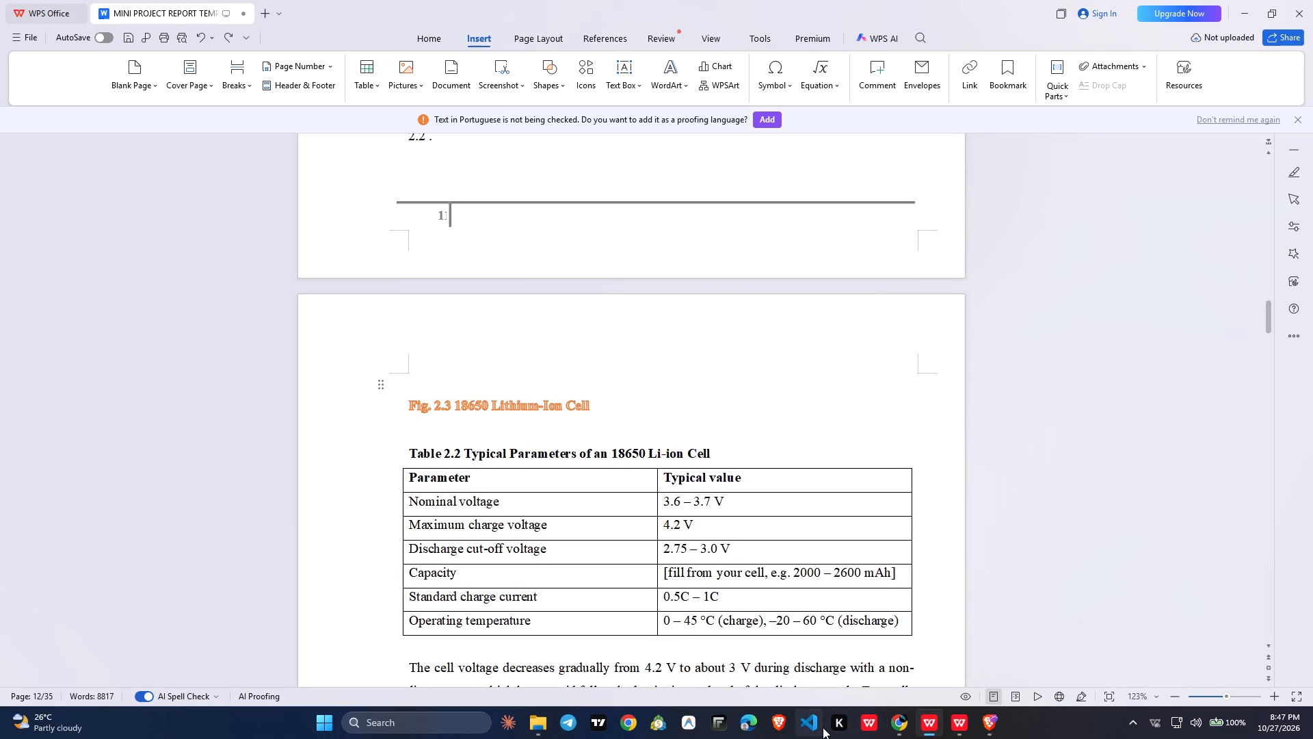
# Copy the purple 18650 battery JPG from the Downloads folder in File Explorer and paste it above the report's Fig. 2.3 caption.
pyautogui.click(538, 723)
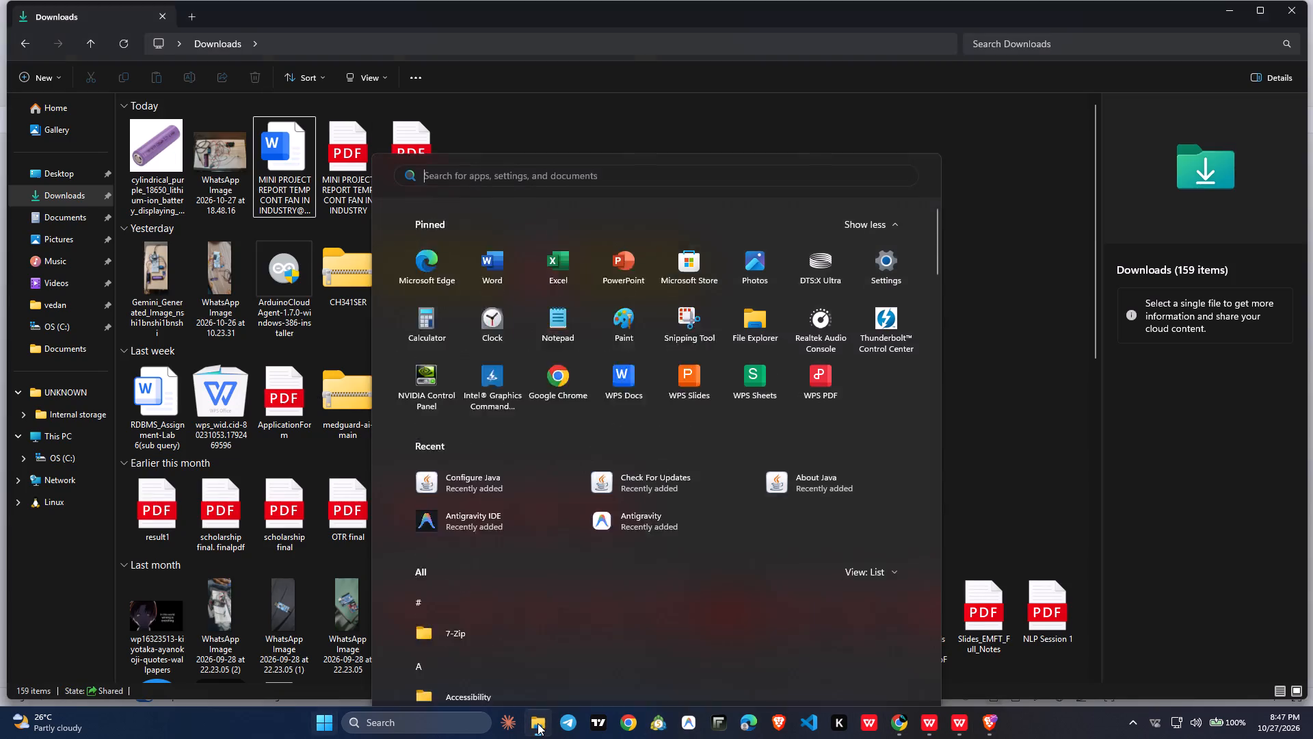
pyautogui.click(161, 185)
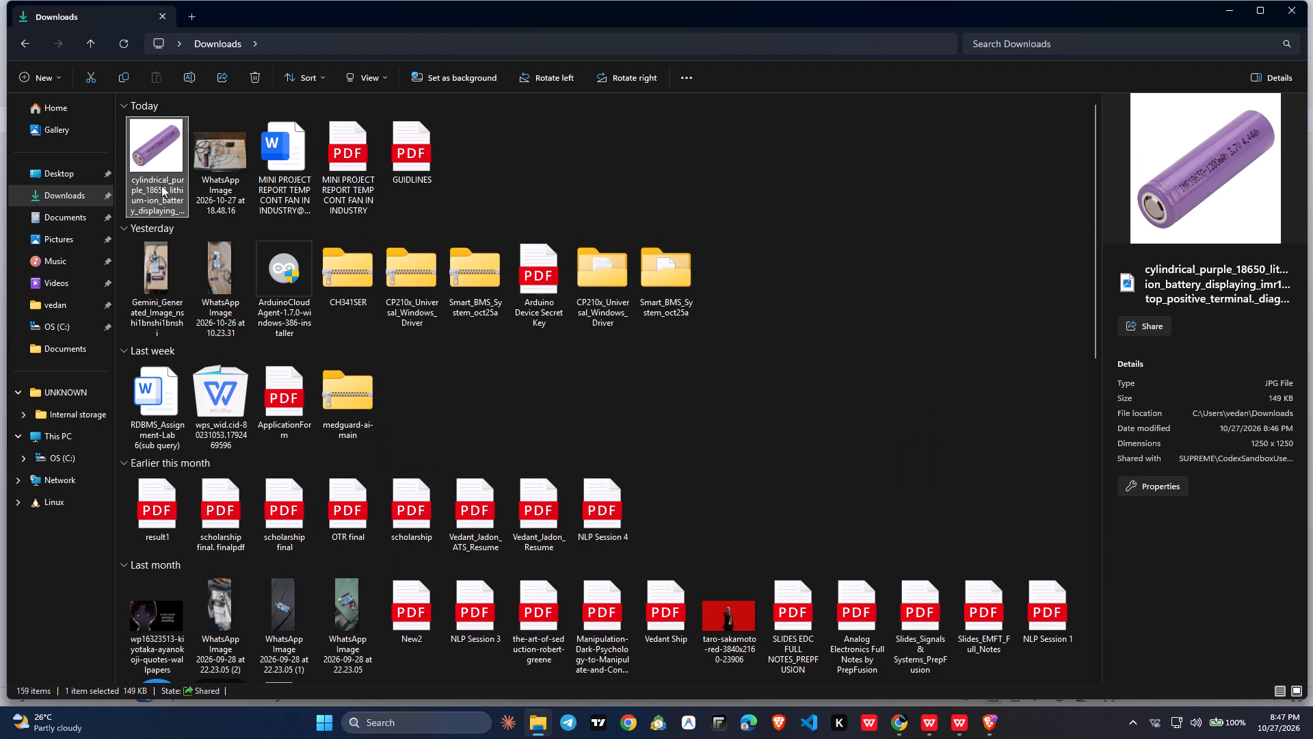
pyautogui.hotkey('ctrl', 'c')
pyautogui.click(1230, 5)
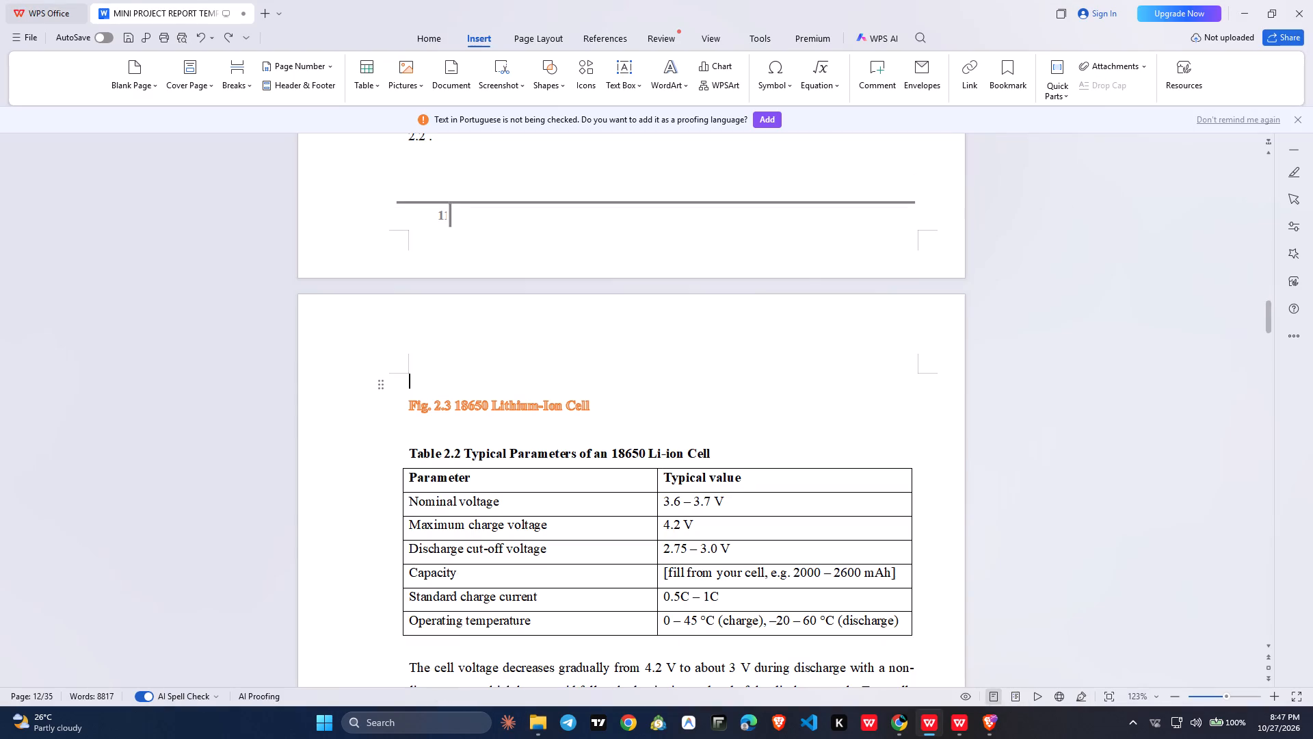
pyautogui.hotkey('ctrl', 'v')
# Shrink the pasted 18650 cell picture proportionally to about 3 by 3 inches.
pyautogui.scroll(-1, 700, 461)
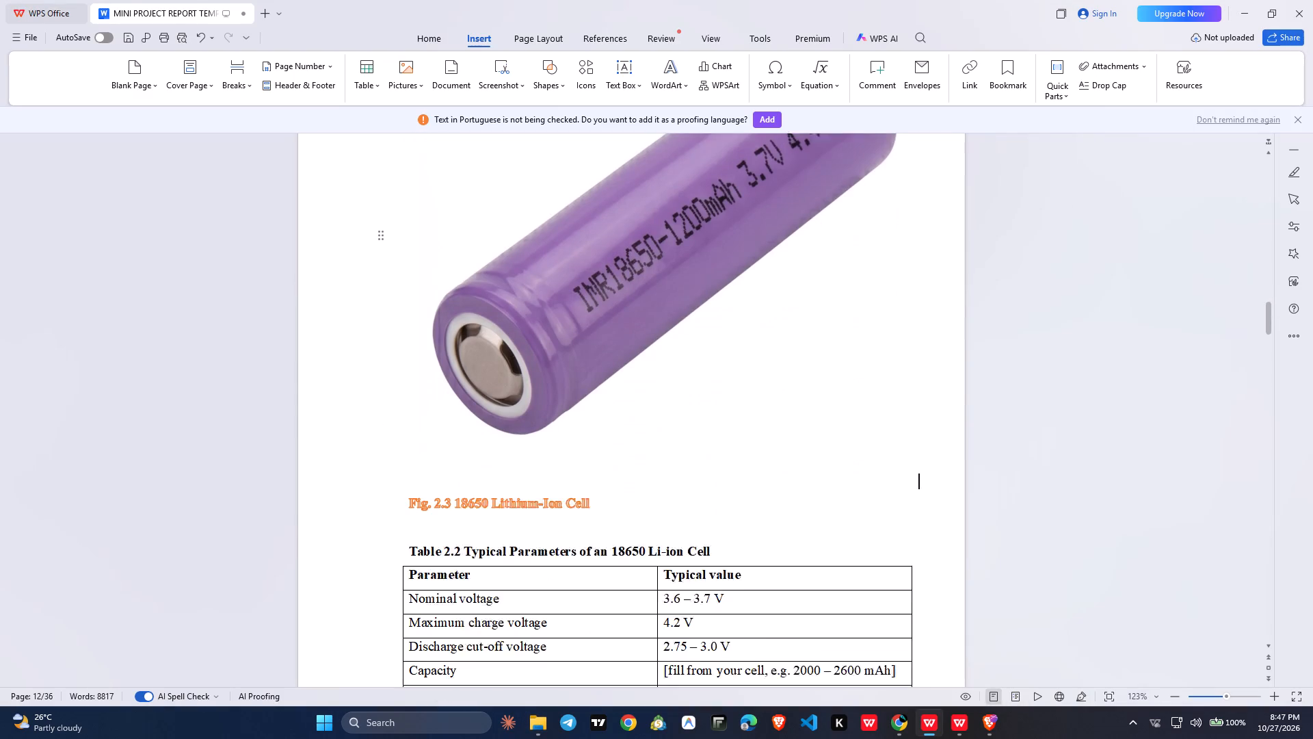
pyautogui.scroll(-1, 700, 461)
pyautogui.click(888, 452)
pyautogui.moveTo(918, 474); pyautogui.dragTo(918, 474)
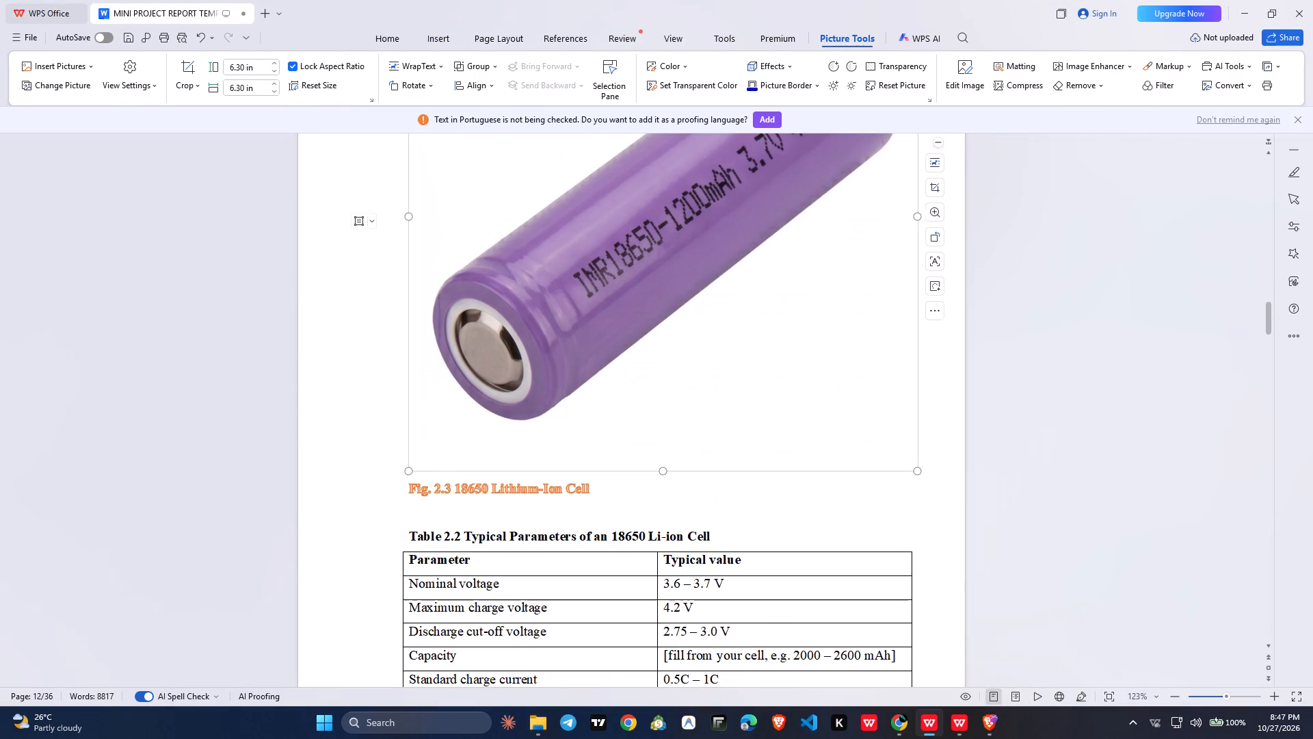
pyautogui.moveTo(918, 474); pyautogui.dragTo(804, 187)
pyautogui.scroll(3, 814, 362)
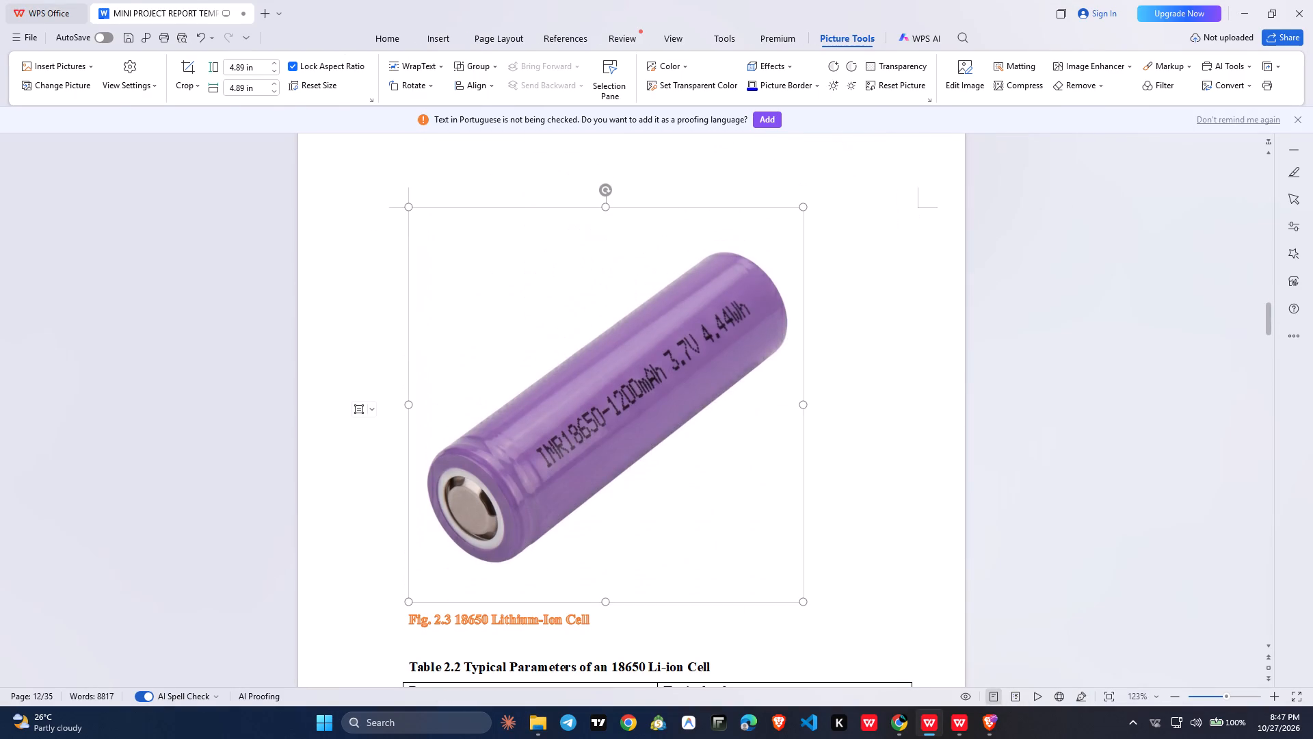
pyautogui.moveTo(408, 207); pyautogui.dragTo(466, 294)
pyautogui.moveTo(411, 543); pyautogui.dragTo(453, 399)
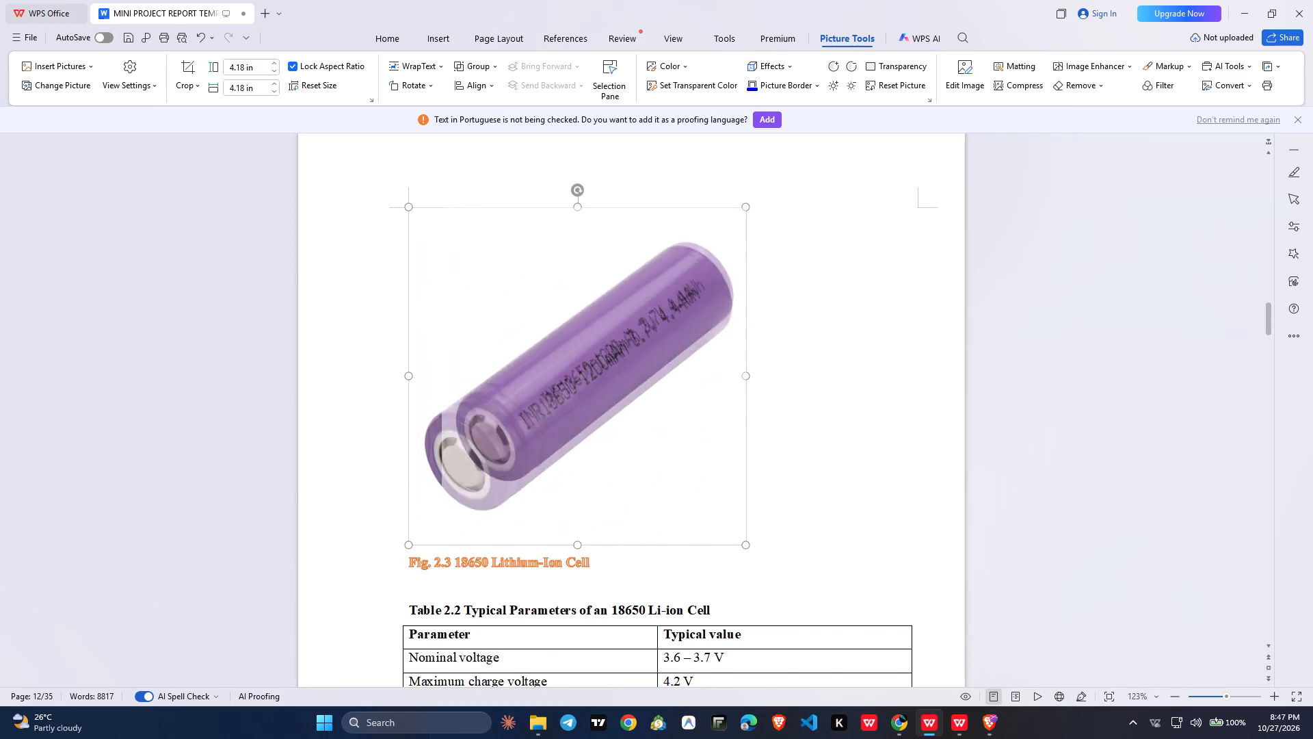
pyautogui.moveTo(453, 399); pyautogui.dragTo(506, 314)
# Center the 18650 cell picture and its Fig. 2.3 caption horizontally on the page.
pyautogui.moveTo(708, 461); pyautogui.dragTo(466, 264)
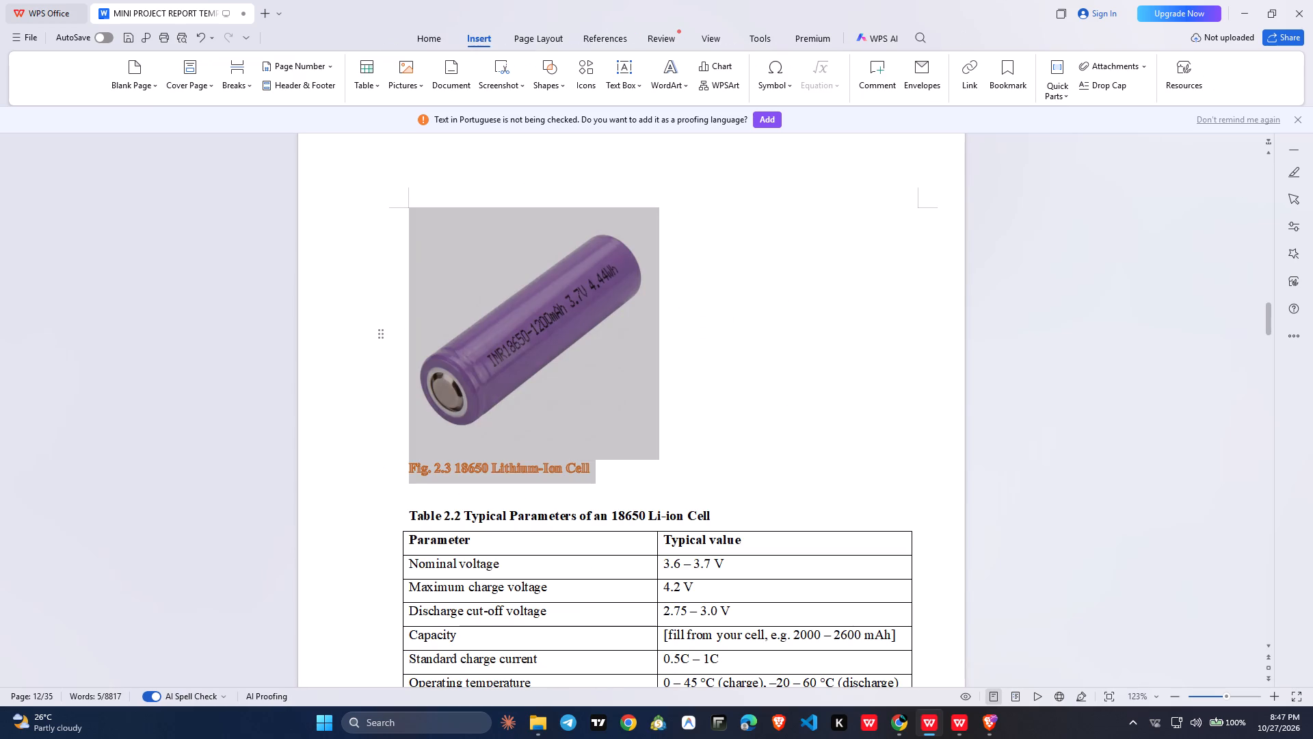
pyautogui.moveTo(466, 264); pyautogui.dragTo(540, 338)
pyautogui.click(540, 338)
pyautogui.moveTo(626, 486); pyautogui.dragTo(410, 217)
pyautogui.moveTo(449, 170); pyautogui.dragTo(478, 230)
pyautogui.click(478, 230)
pyautogui.click(766, 404)
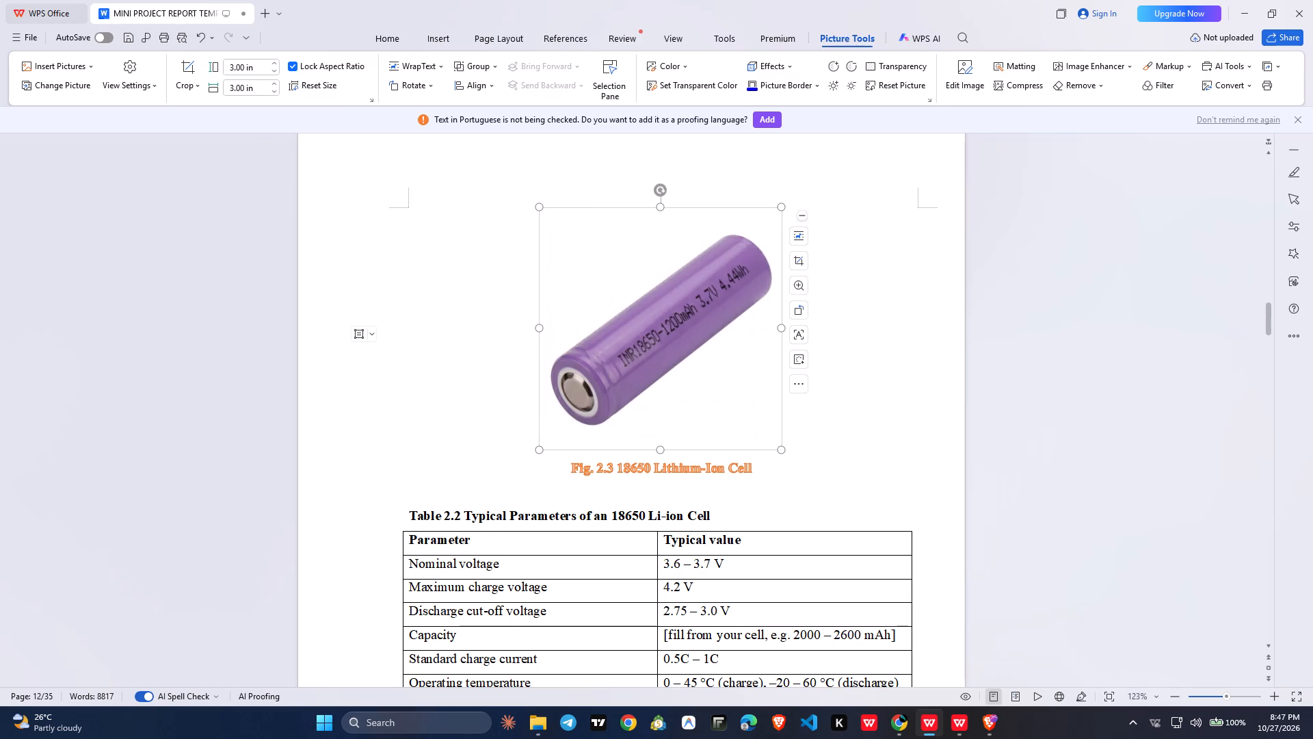
# Reduce the centered 18650 cell picture proportionally to about 2 by 2 inches.
pyautogui.moveTo(780, 452); pyautogui.dragTo(745, 313)
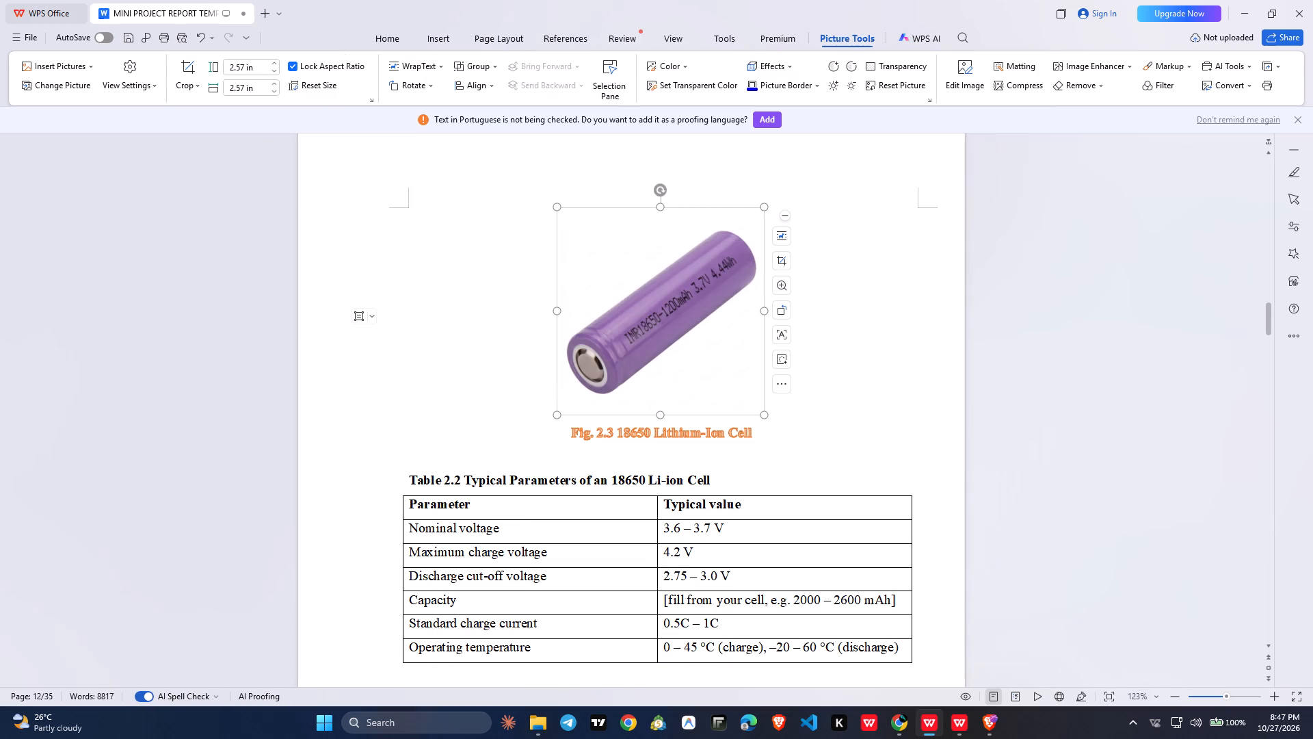
pyautogui.moveTo(555, 415); pyautogui.dragTo(601, 264)
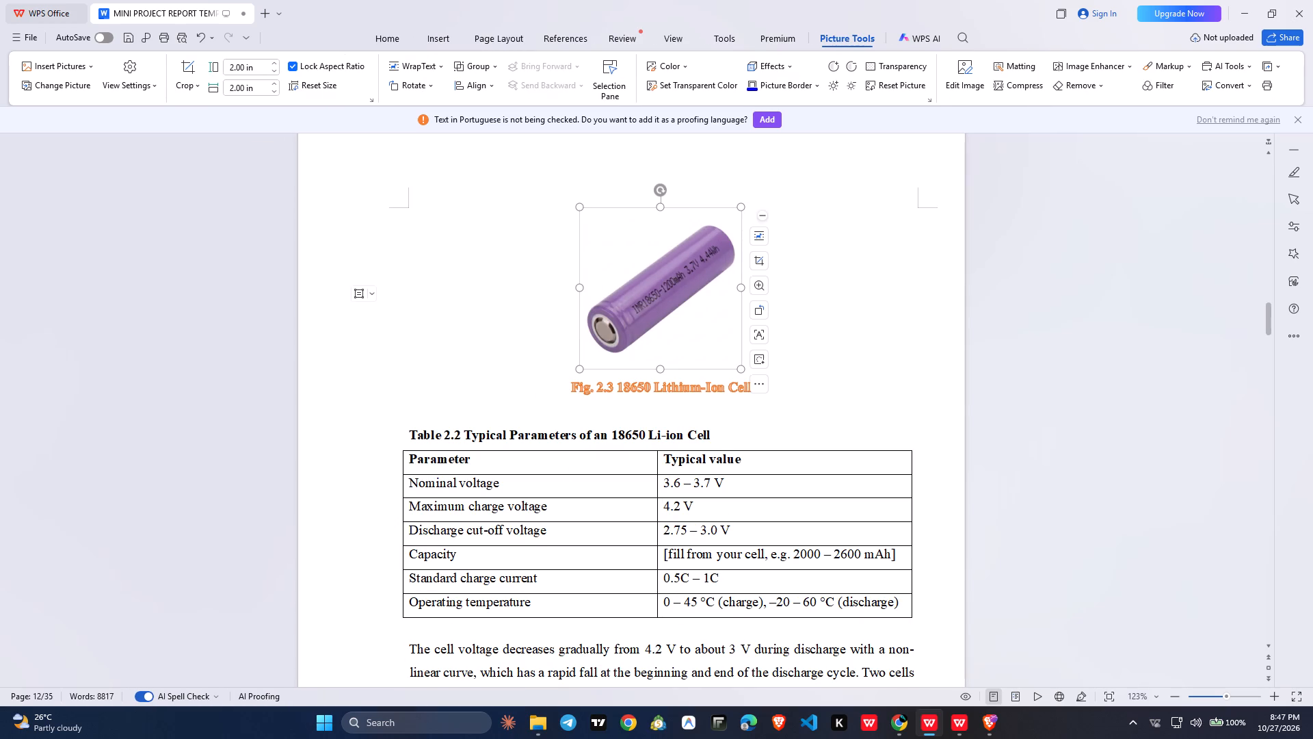
pyautogui.click(794, 416)
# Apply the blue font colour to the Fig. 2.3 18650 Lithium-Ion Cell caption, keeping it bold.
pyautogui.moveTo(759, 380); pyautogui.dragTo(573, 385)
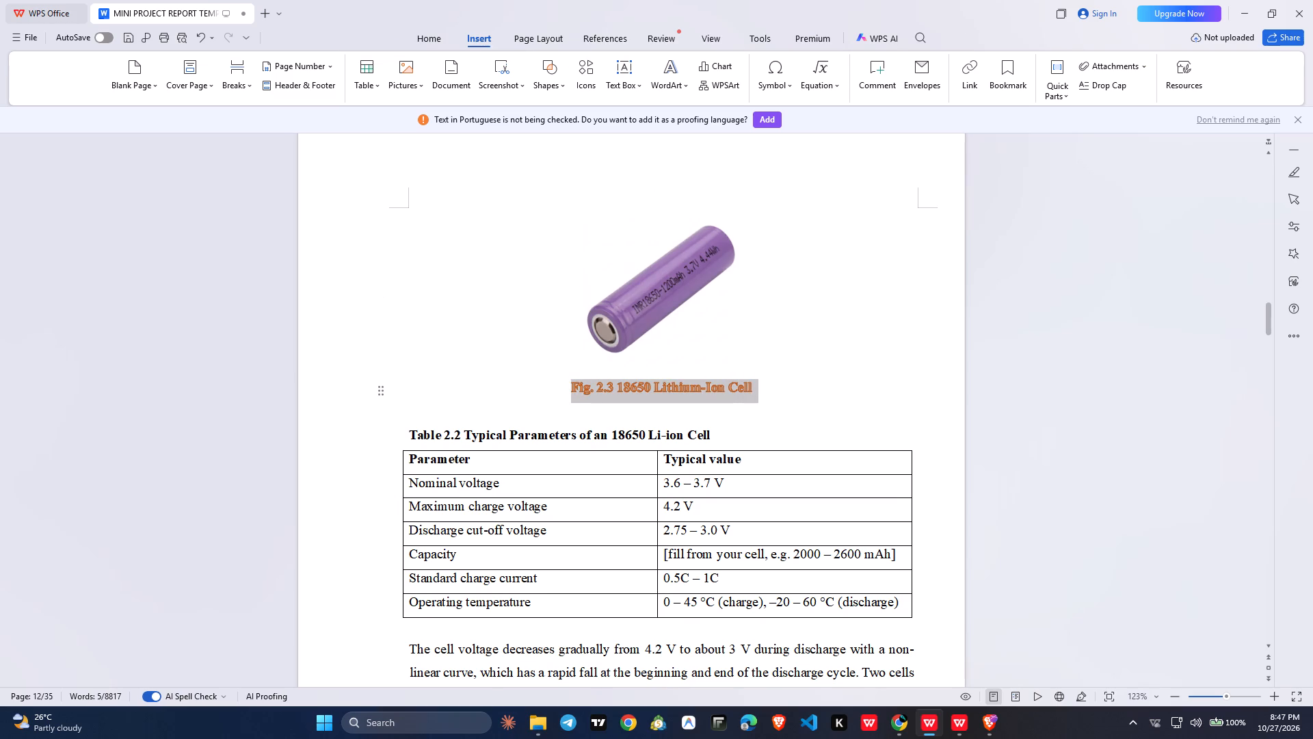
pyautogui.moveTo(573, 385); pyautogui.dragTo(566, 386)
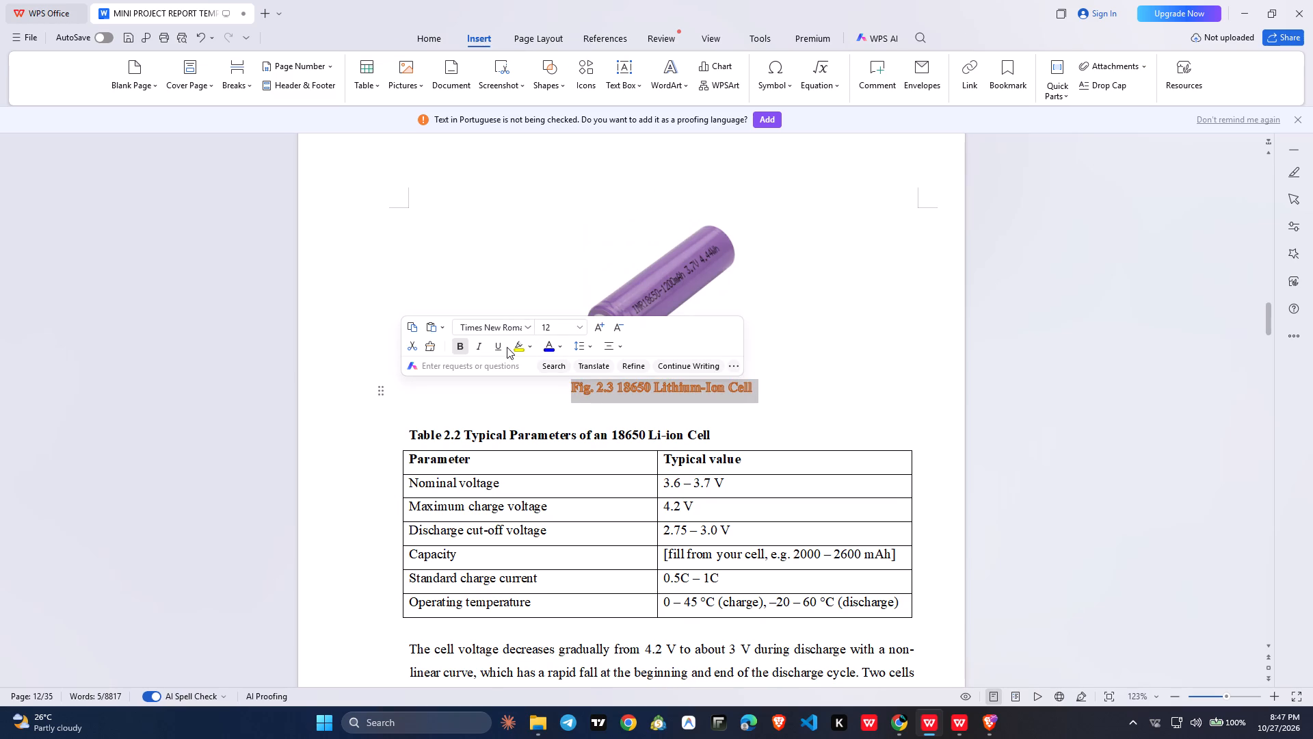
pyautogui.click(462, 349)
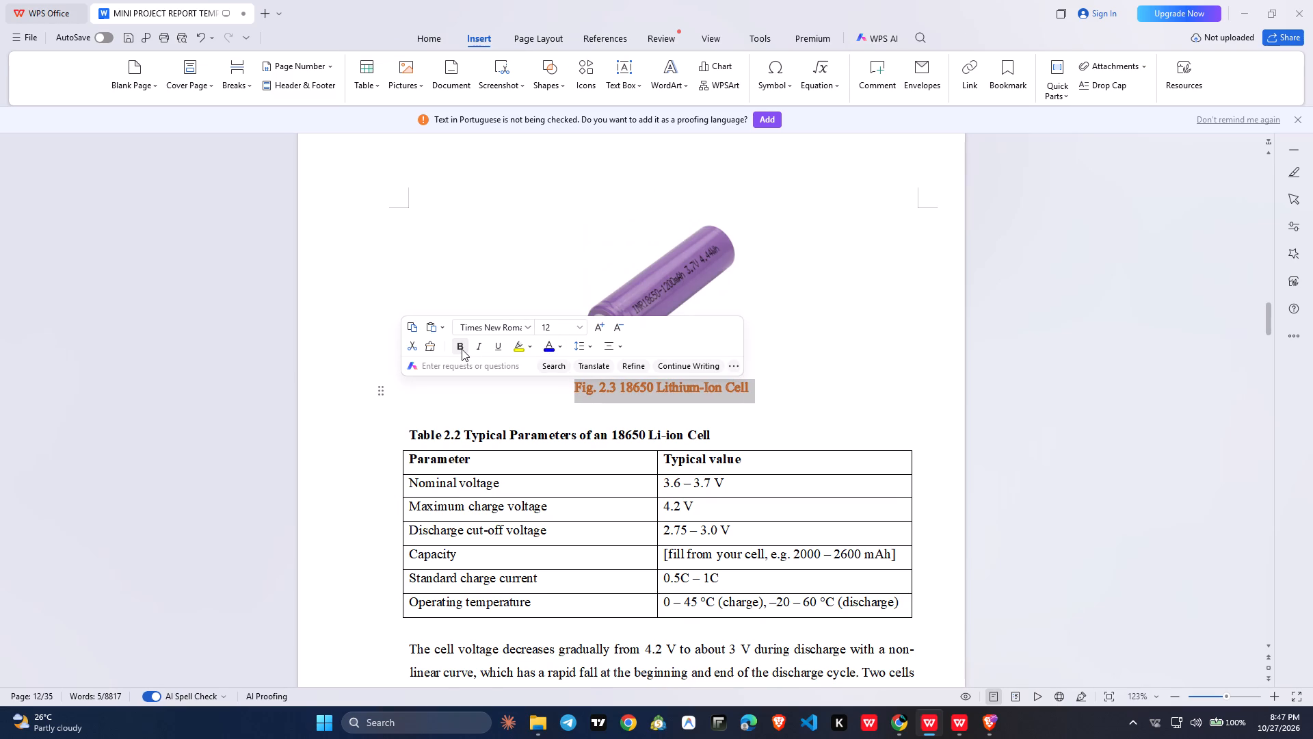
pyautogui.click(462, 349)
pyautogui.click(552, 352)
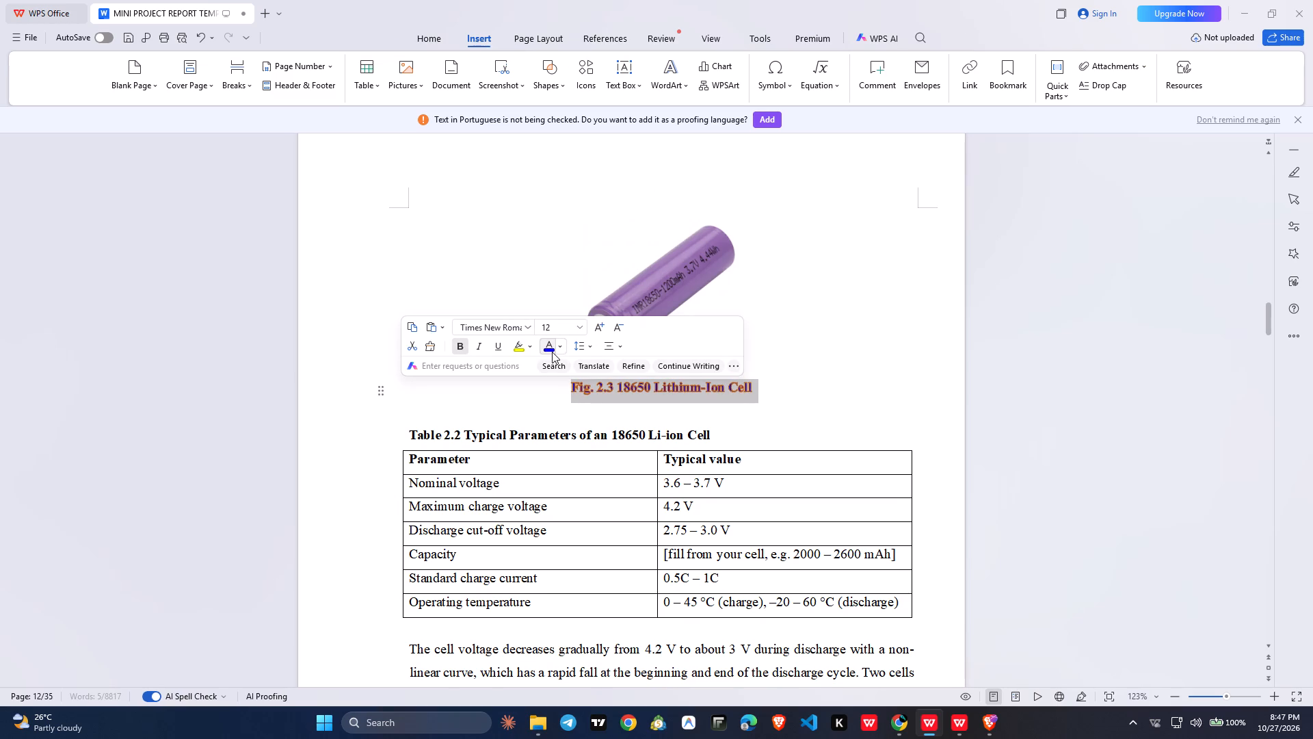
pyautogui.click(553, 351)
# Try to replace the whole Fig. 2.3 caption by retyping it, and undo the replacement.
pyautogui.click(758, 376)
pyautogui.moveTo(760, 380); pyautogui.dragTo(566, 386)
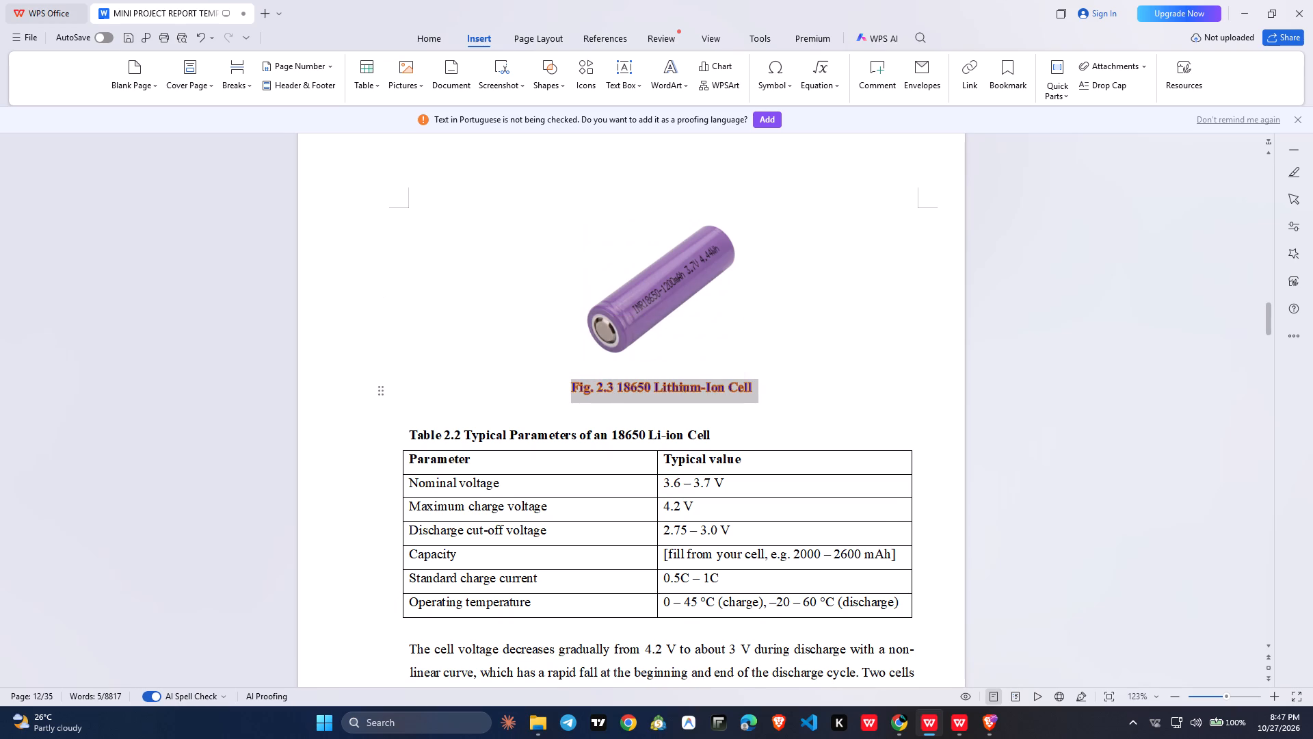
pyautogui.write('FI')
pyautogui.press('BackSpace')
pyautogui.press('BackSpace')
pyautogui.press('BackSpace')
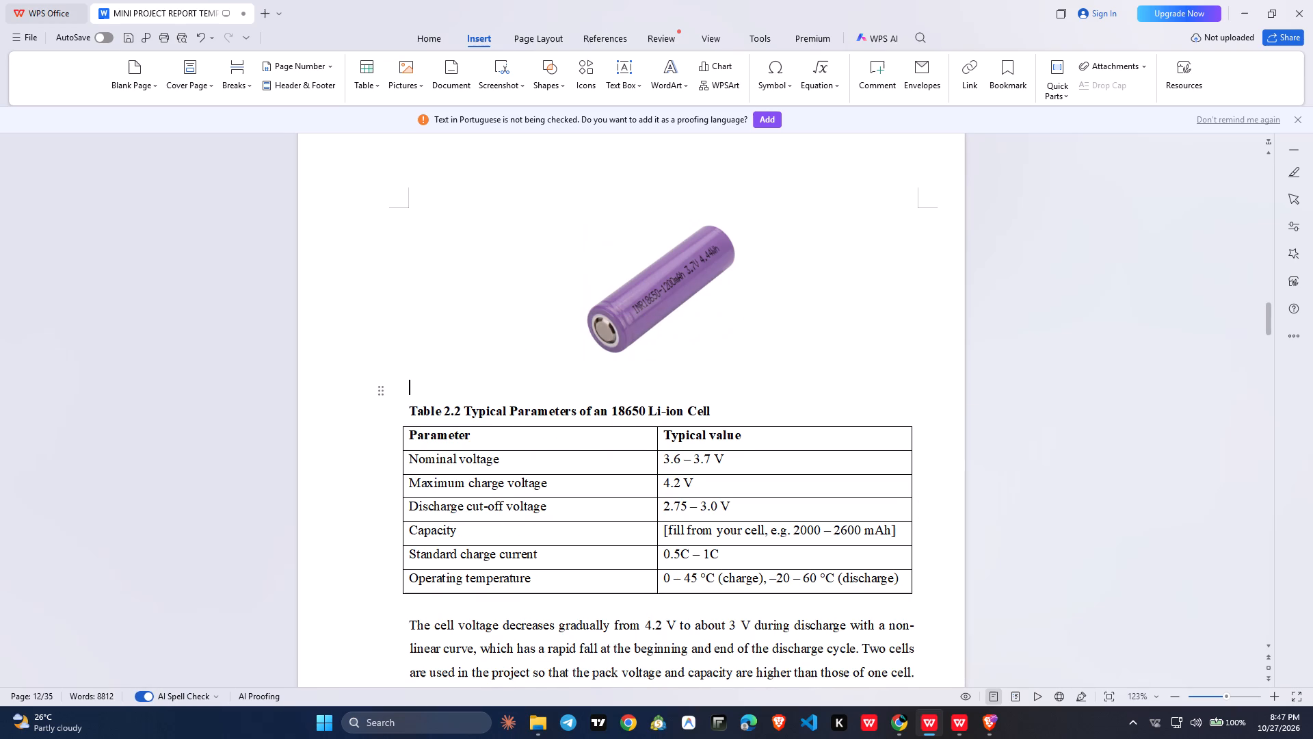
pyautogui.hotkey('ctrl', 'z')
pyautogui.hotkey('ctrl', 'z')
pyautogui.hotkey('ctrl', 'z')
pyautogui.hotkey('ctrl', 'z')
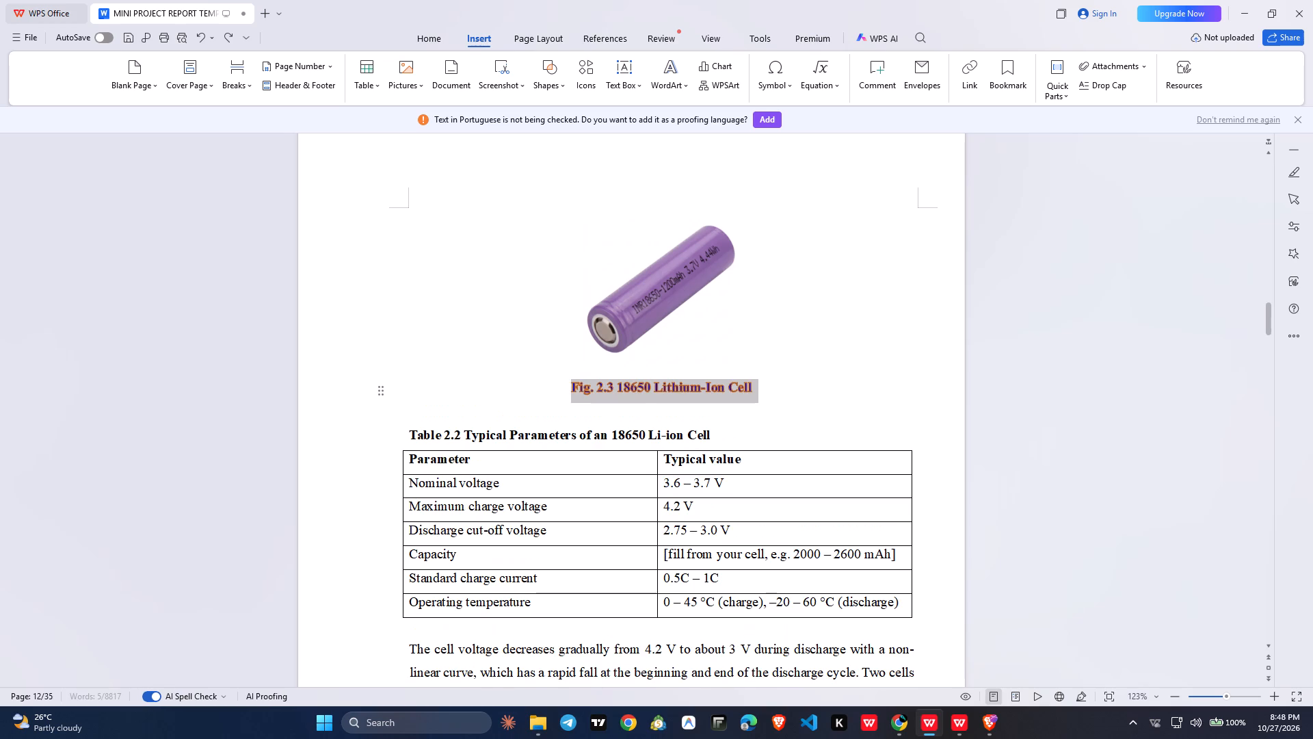
# Delete the word "Cell" from the end of the Fig. 2.3 caption.
pyautogui.click(637, 391)
pyautogui.click(754, 387)
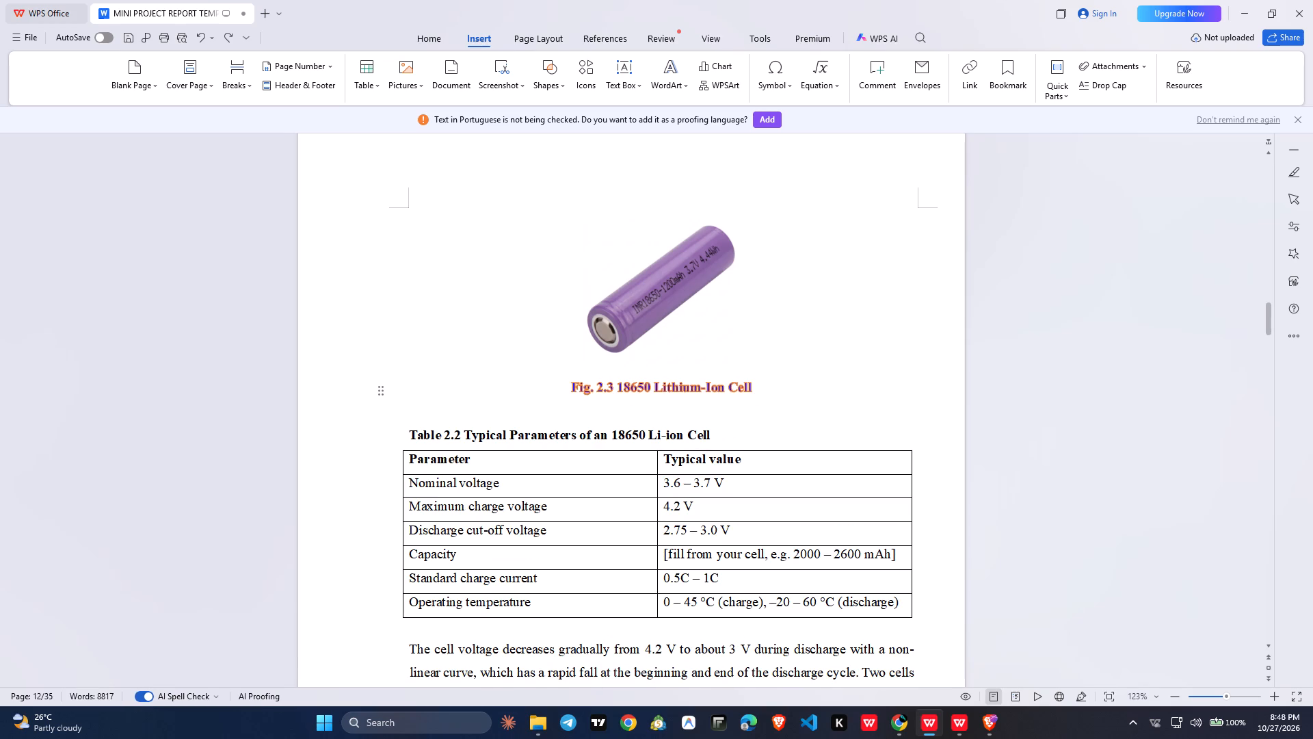
pyautogui.press('BackSpace')
pyautogui.press('BackSpace')
pyautogui.press('BackSpace')
pyautogui.press('BackSpace')
pyautogui.press('BackSpace')
pyautogui.press('c')
pyautogui.press('BackSpace')
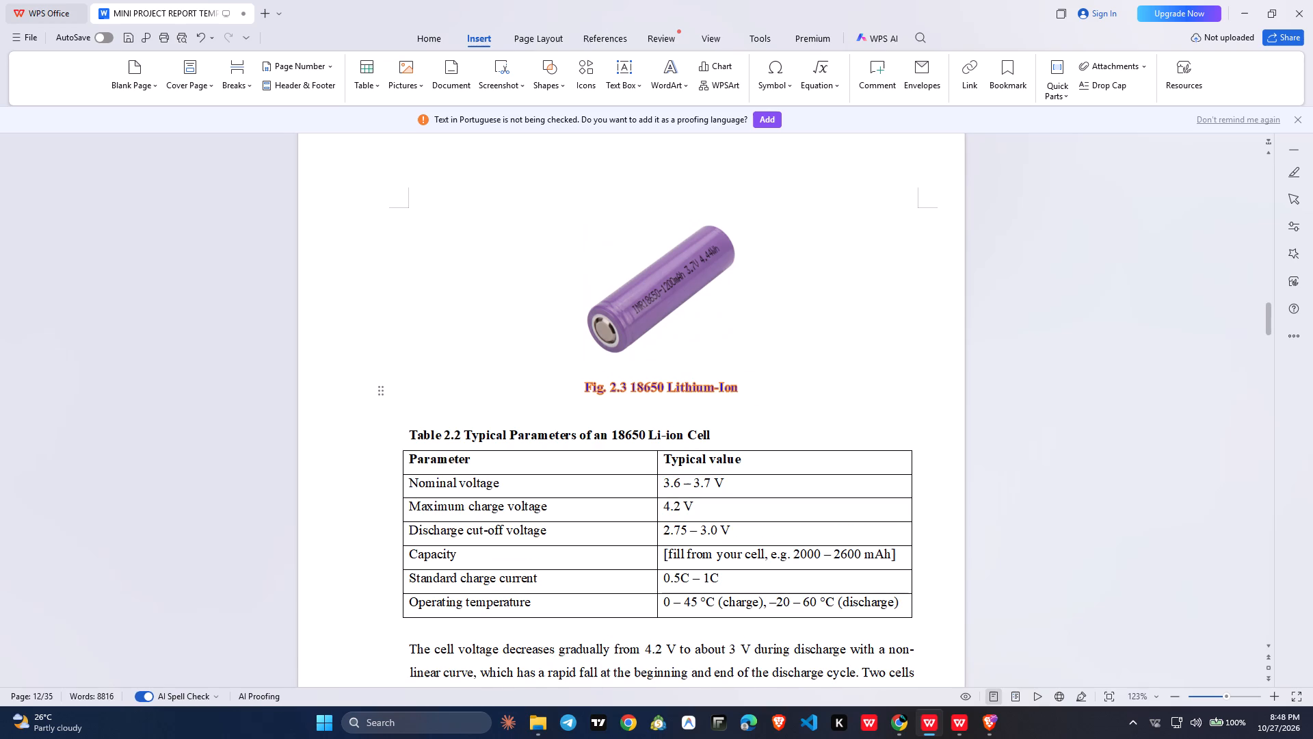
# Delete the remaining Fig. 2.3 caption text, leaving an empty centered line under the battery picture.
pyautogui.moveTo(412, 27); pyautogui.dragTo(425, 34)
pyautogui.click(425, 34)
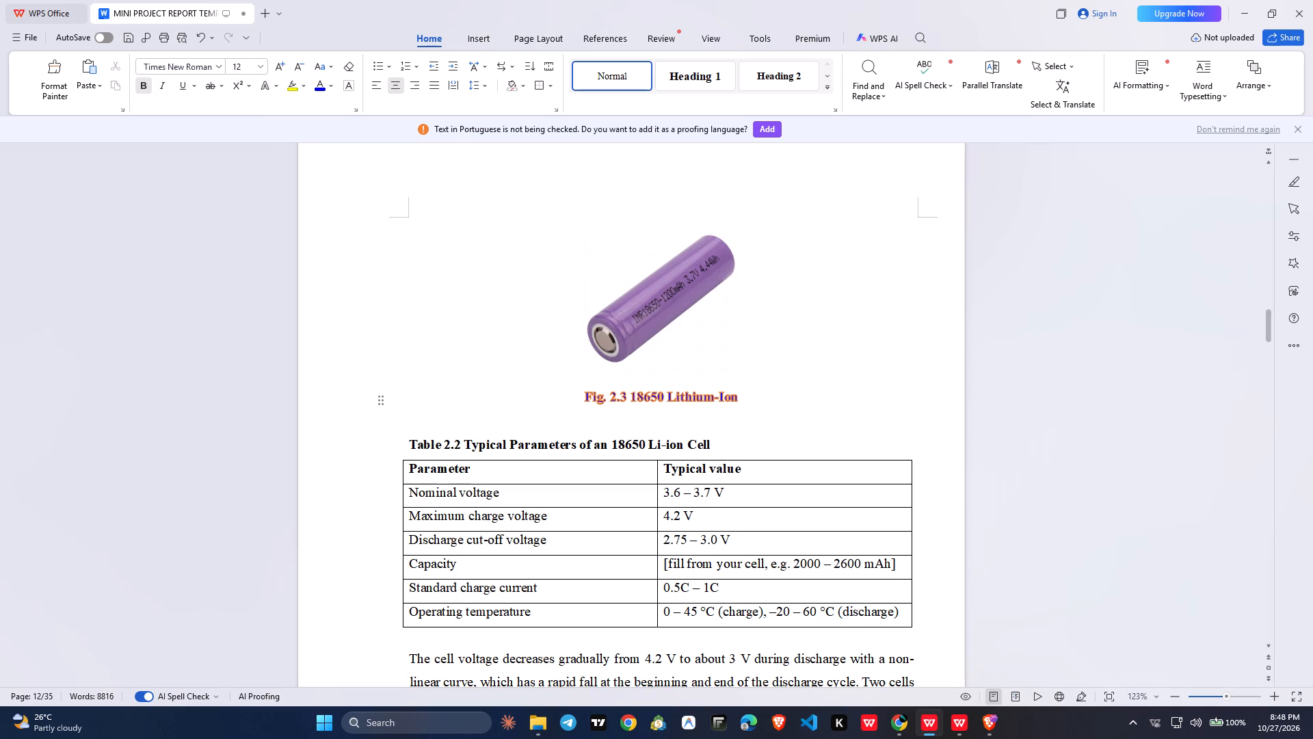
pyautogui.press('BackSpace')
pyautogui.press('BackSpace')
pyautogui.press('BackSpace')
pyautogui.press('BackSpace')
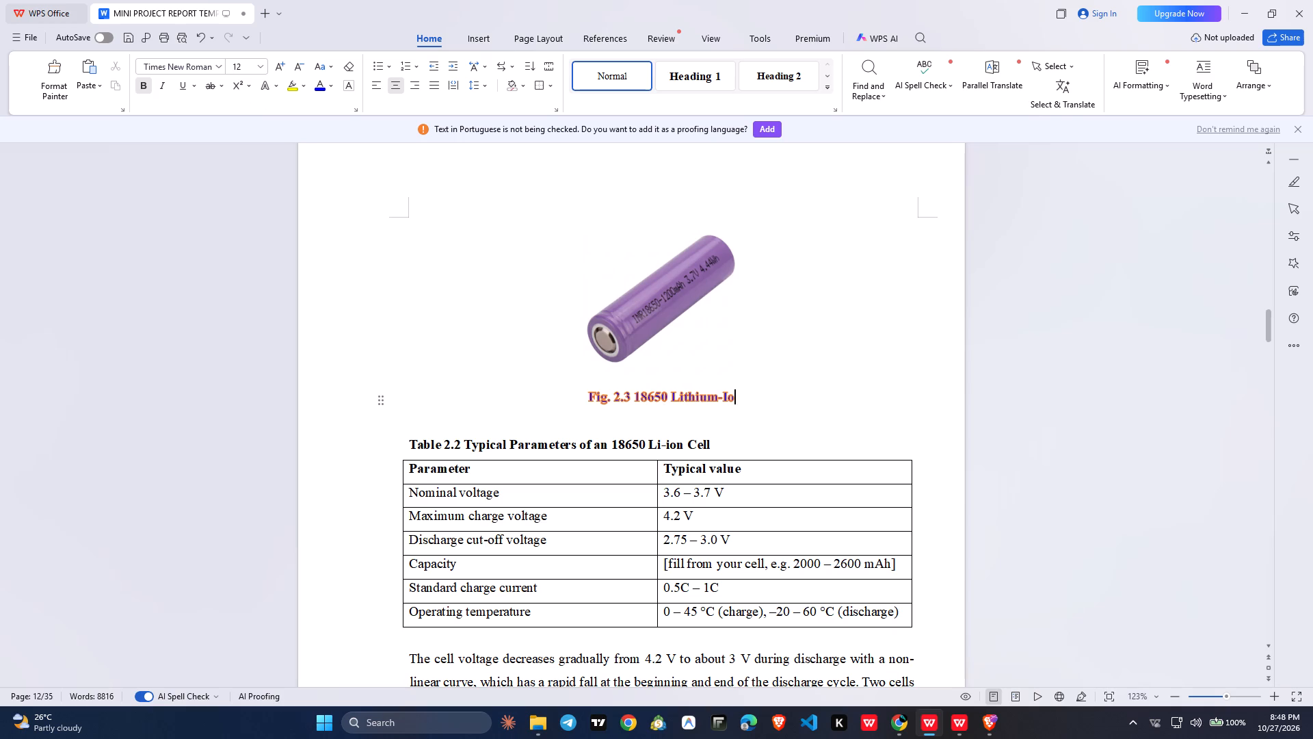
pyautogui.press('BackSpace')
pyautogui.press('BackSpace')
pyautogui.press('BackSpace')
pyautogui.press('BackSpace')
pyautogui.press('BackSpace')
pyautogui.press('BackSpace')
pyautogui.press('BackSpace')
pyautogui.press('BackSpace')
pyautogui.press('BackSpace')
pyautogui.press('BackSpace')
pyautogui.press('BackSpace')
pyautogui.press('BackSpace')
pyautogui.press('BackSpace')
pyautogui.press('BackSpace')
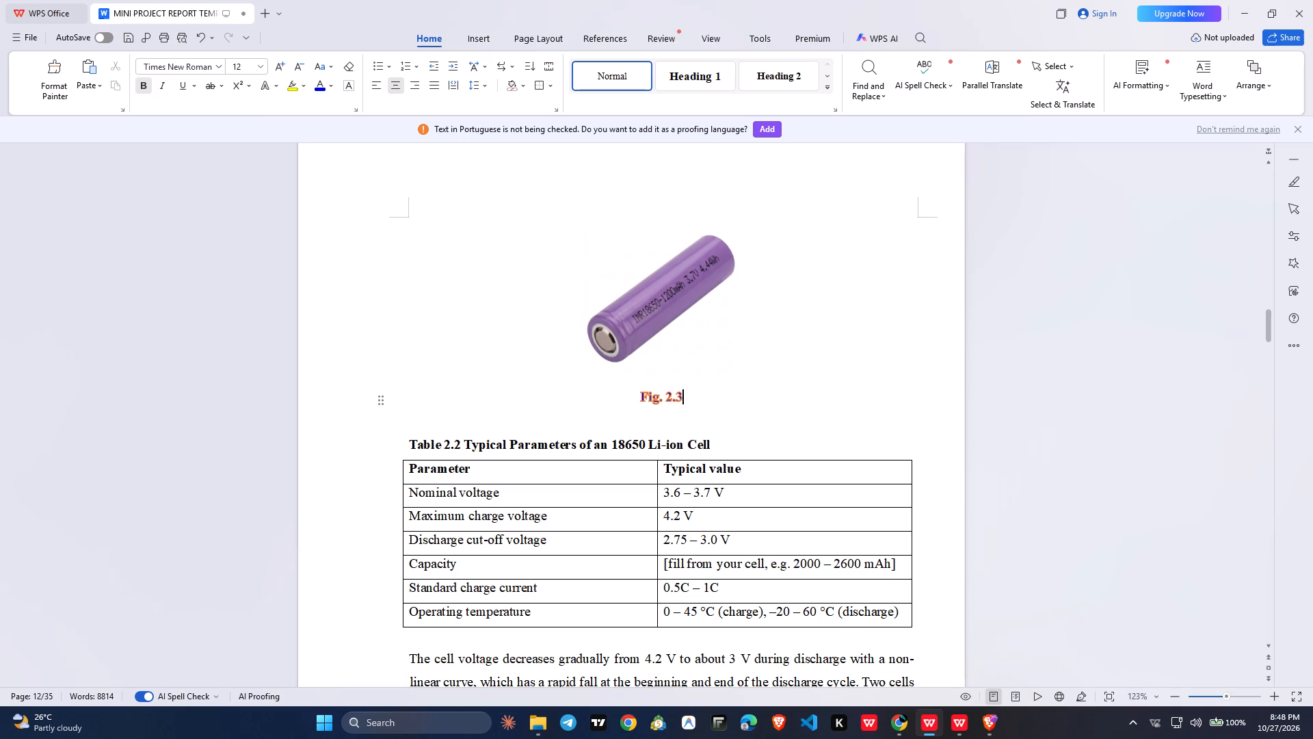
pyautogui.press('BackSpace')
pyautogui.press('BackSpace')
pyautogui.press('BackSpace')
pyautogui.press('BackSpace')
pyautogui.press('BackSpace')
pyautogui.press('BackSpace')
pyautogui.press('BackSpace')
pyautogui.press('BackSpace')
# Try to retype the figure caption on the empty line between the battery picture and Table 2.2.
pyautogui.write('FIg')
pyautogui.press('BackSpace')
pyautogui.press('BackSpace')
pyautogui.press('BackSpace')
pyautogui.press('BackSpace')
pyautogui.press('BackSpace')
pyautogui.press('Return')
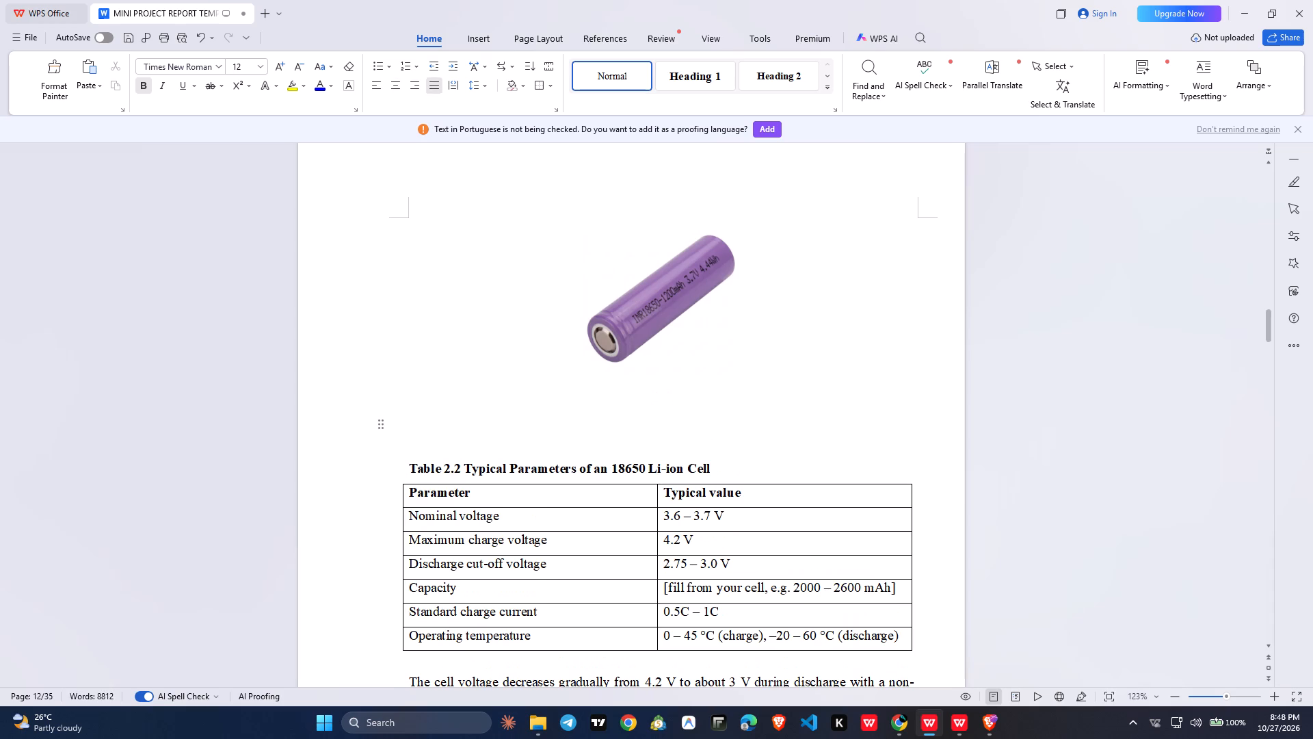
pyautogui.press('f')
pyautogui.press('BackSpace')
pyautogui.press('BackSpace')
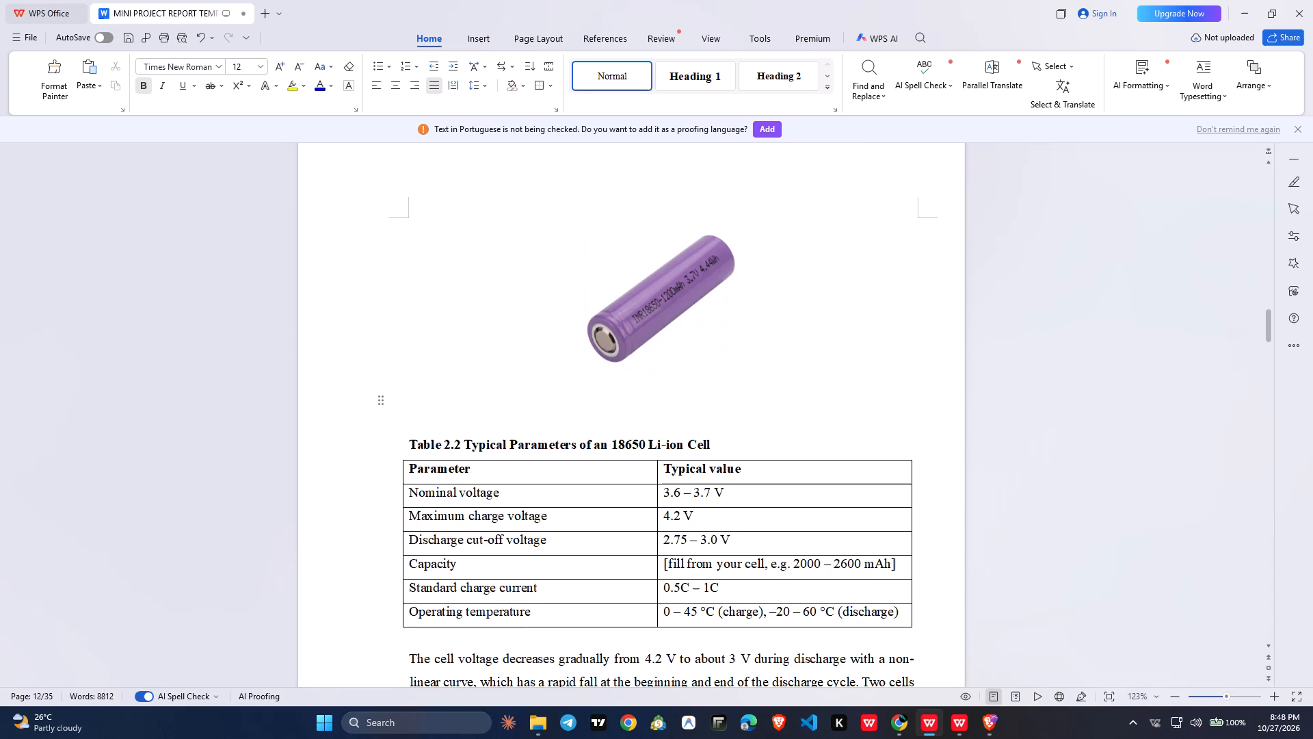
# Set the font colour to black on the empty caption line below the battery picture.
pyautogui.click(423, 392)
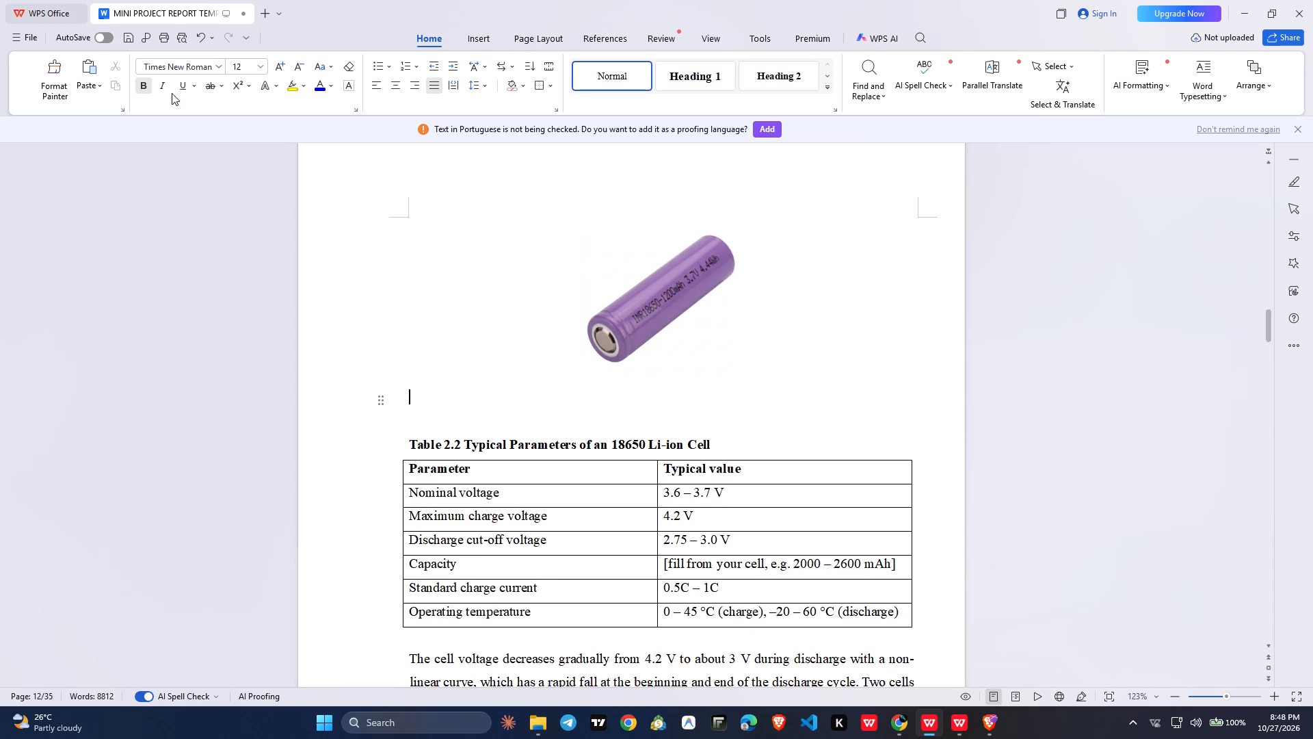
pyautogui.click(163, 87)
pyautogui.click(164, 89)
pyautogui.click(188, 69)
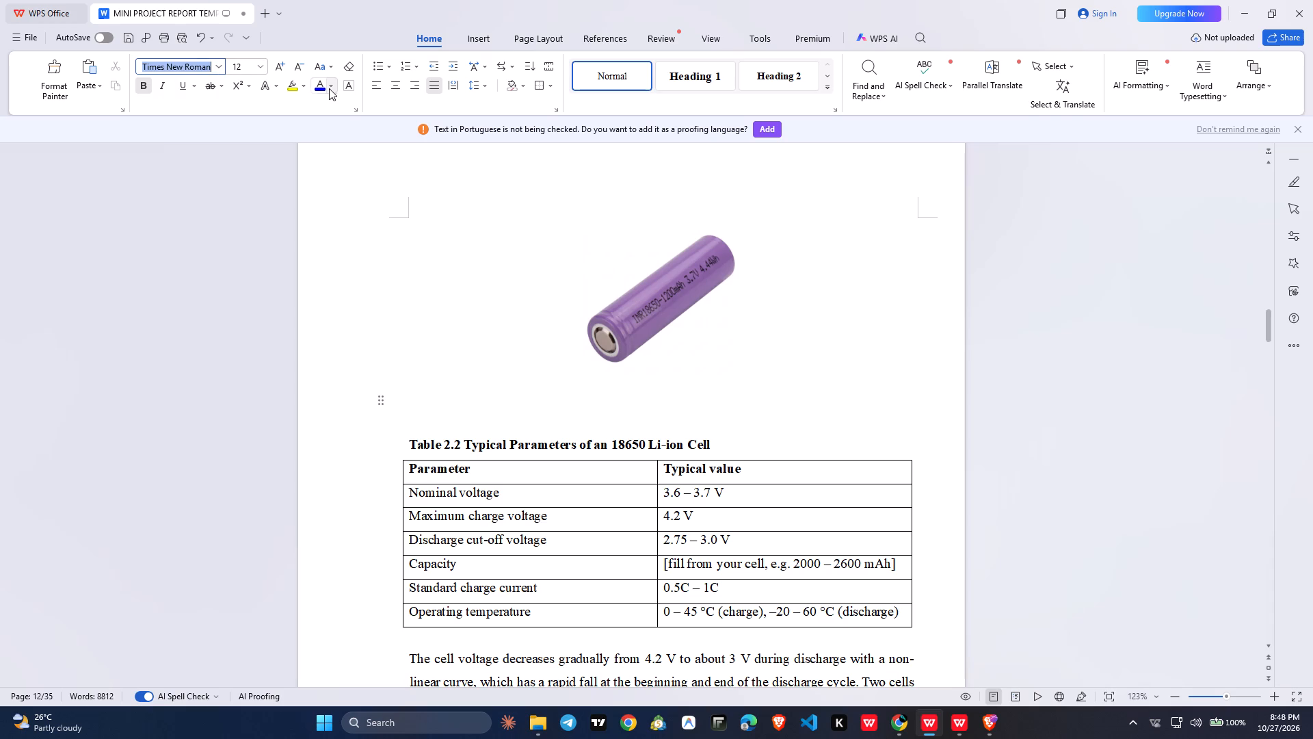
pyautogui.click(338, 86)
pyautogui.click(329, 86)
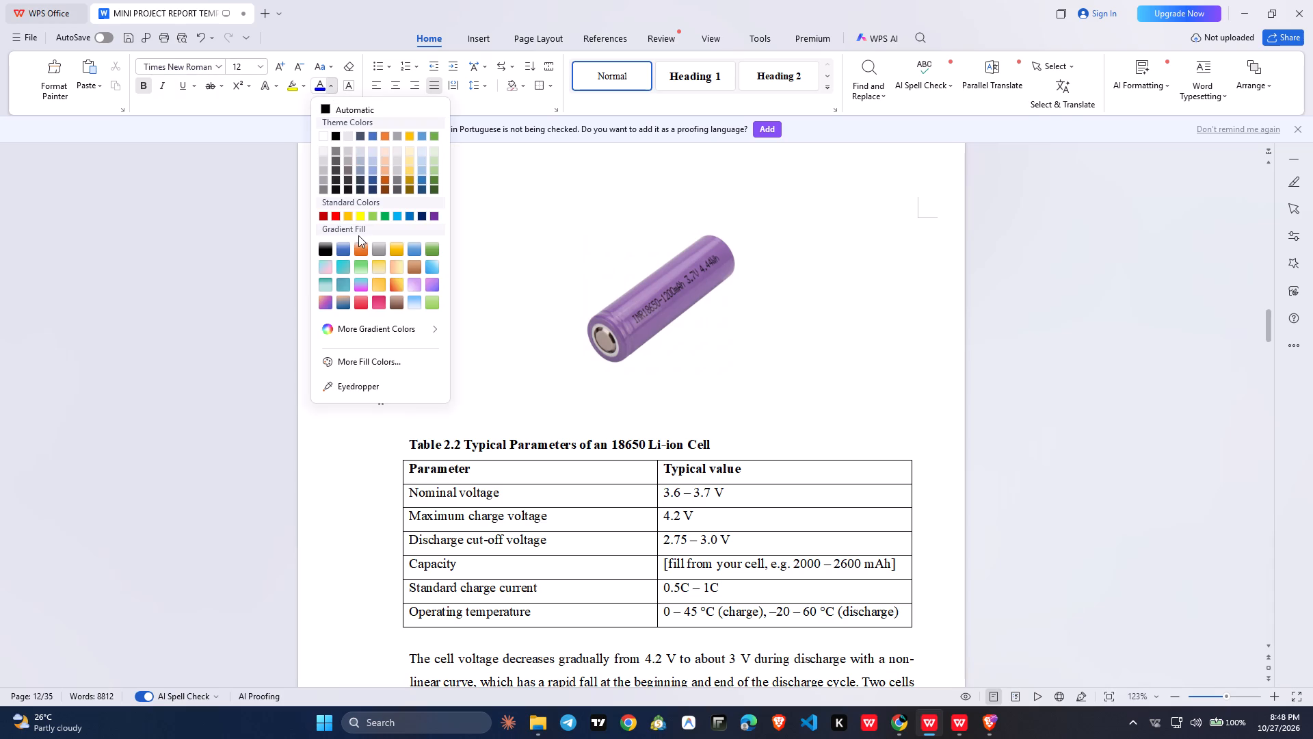
pyautogui.click(335, 138)
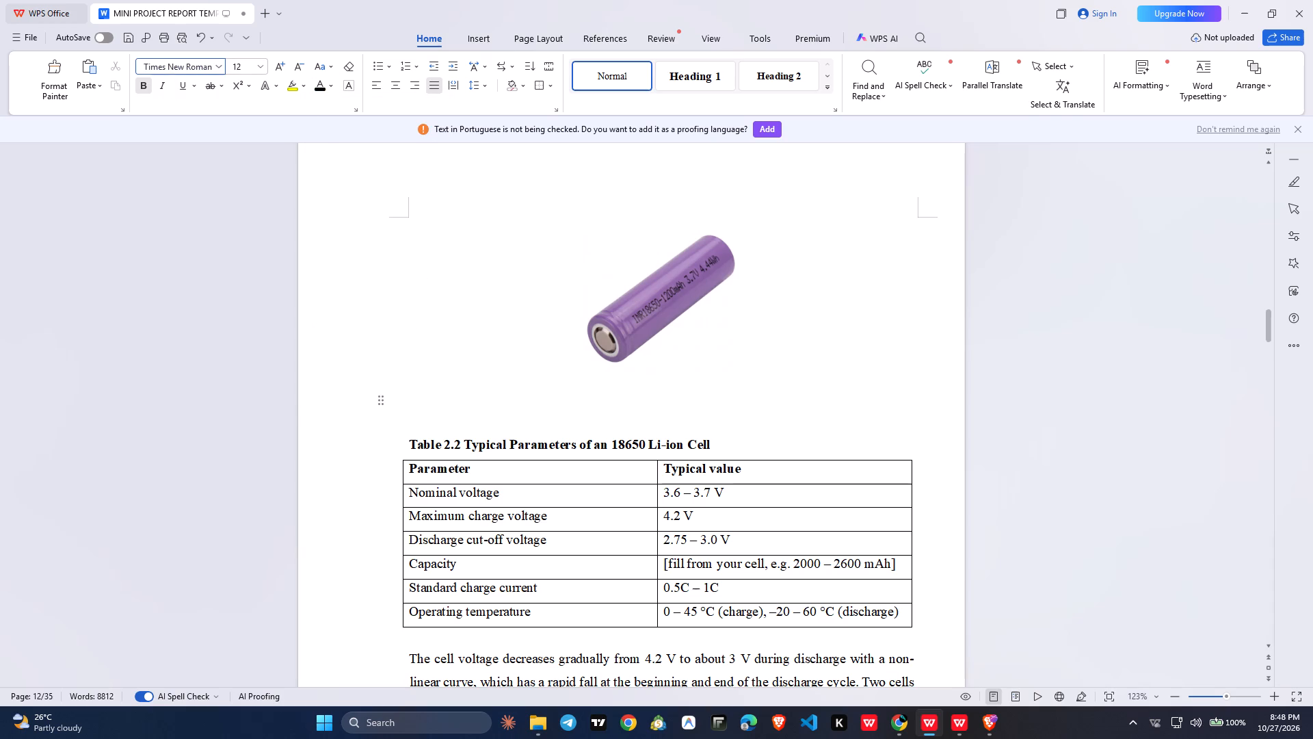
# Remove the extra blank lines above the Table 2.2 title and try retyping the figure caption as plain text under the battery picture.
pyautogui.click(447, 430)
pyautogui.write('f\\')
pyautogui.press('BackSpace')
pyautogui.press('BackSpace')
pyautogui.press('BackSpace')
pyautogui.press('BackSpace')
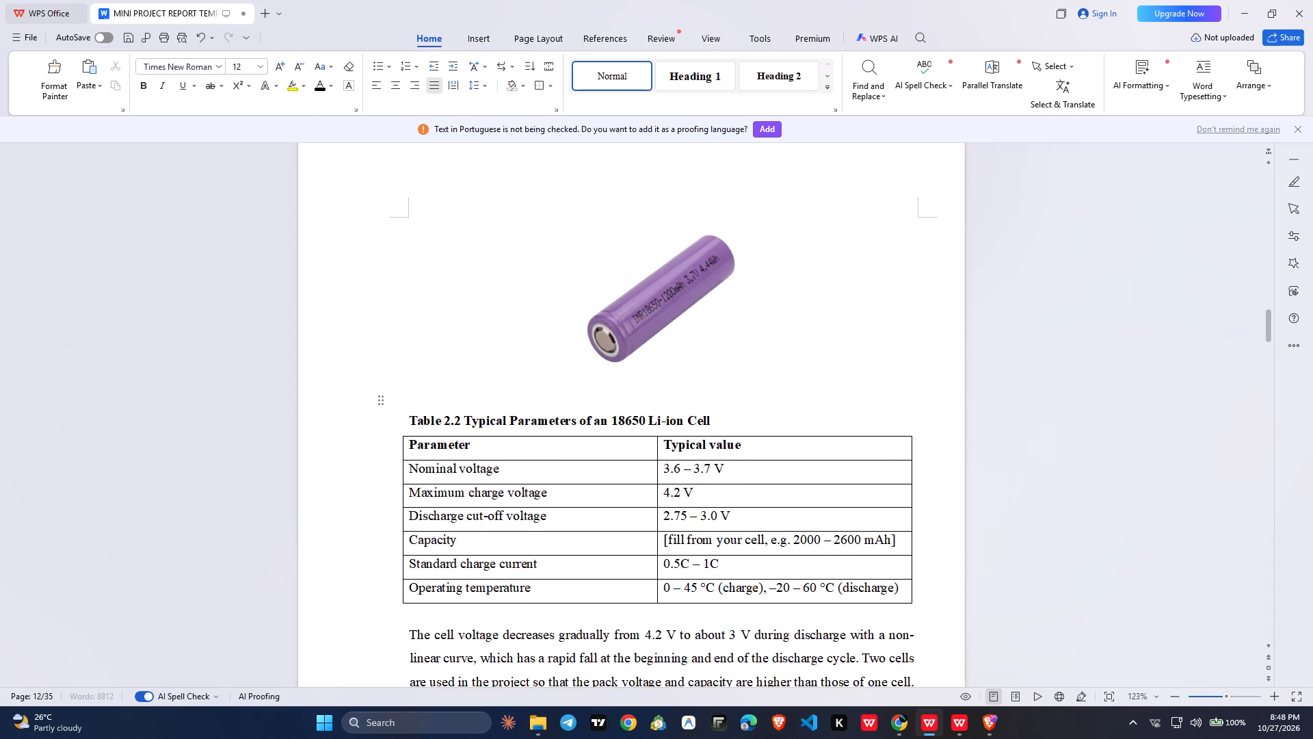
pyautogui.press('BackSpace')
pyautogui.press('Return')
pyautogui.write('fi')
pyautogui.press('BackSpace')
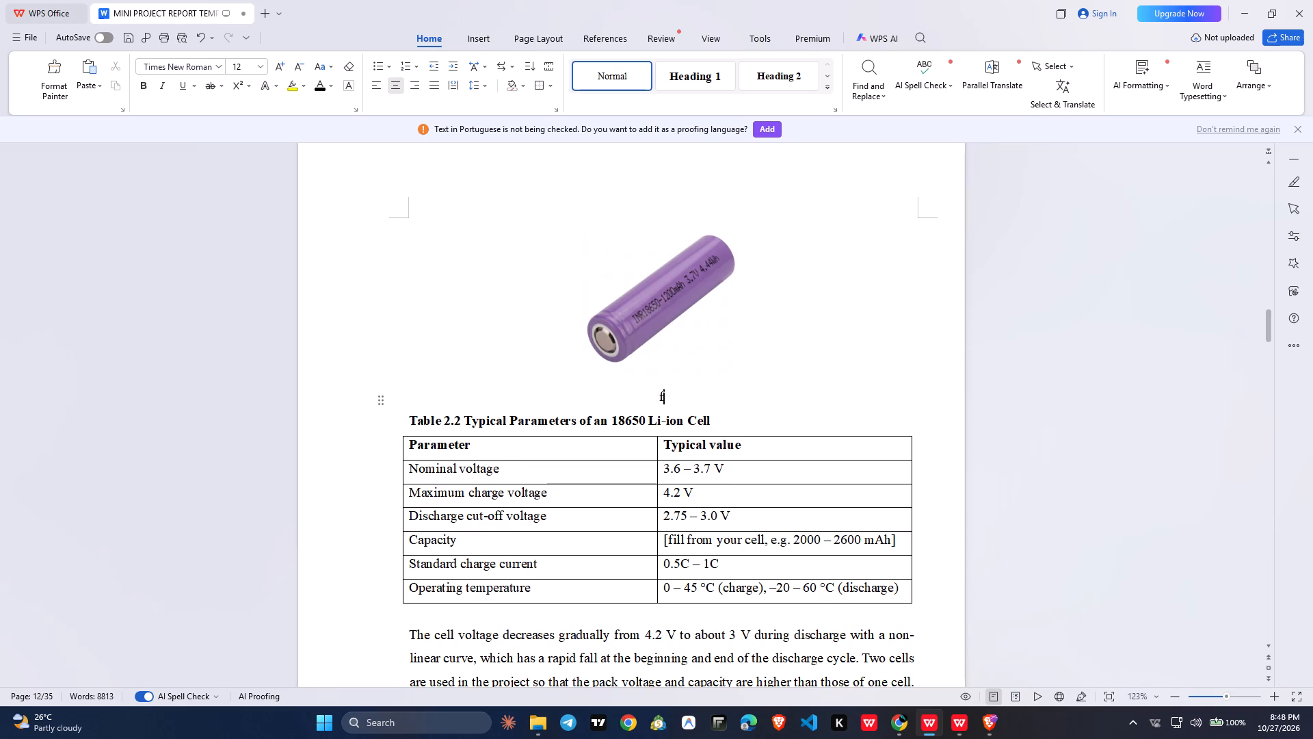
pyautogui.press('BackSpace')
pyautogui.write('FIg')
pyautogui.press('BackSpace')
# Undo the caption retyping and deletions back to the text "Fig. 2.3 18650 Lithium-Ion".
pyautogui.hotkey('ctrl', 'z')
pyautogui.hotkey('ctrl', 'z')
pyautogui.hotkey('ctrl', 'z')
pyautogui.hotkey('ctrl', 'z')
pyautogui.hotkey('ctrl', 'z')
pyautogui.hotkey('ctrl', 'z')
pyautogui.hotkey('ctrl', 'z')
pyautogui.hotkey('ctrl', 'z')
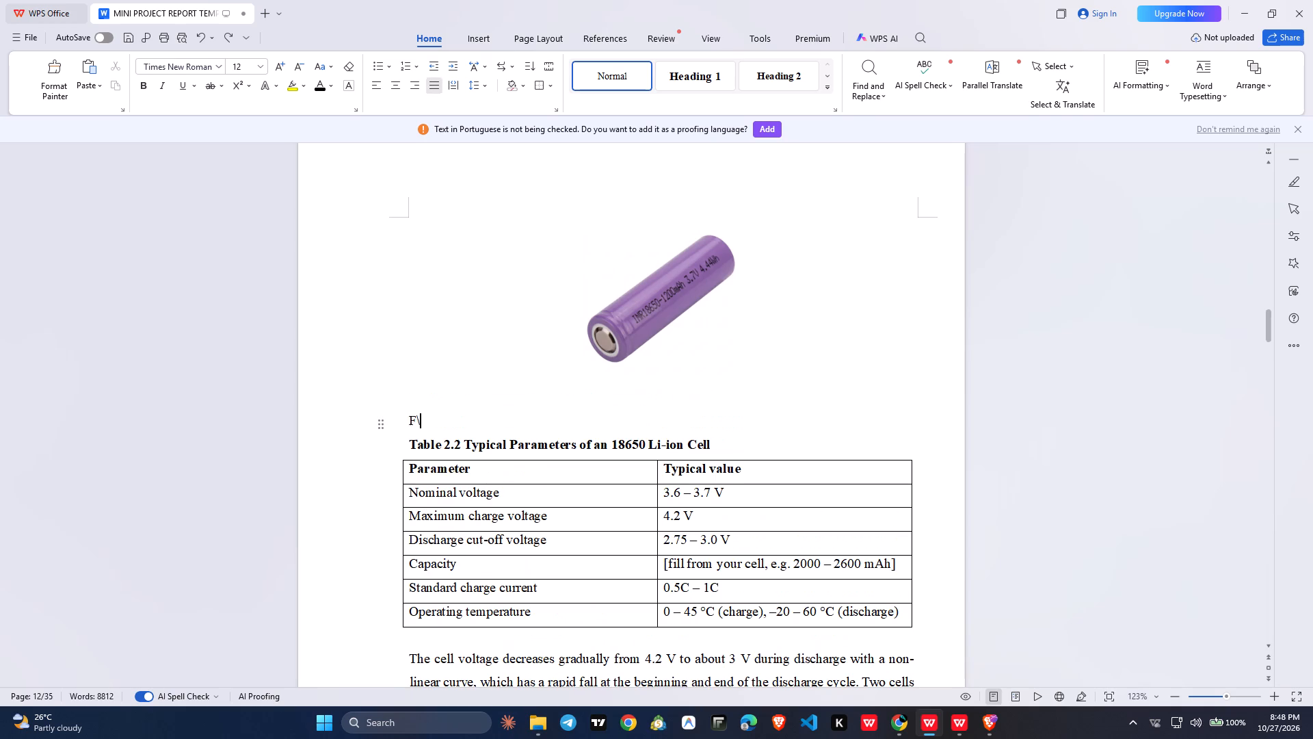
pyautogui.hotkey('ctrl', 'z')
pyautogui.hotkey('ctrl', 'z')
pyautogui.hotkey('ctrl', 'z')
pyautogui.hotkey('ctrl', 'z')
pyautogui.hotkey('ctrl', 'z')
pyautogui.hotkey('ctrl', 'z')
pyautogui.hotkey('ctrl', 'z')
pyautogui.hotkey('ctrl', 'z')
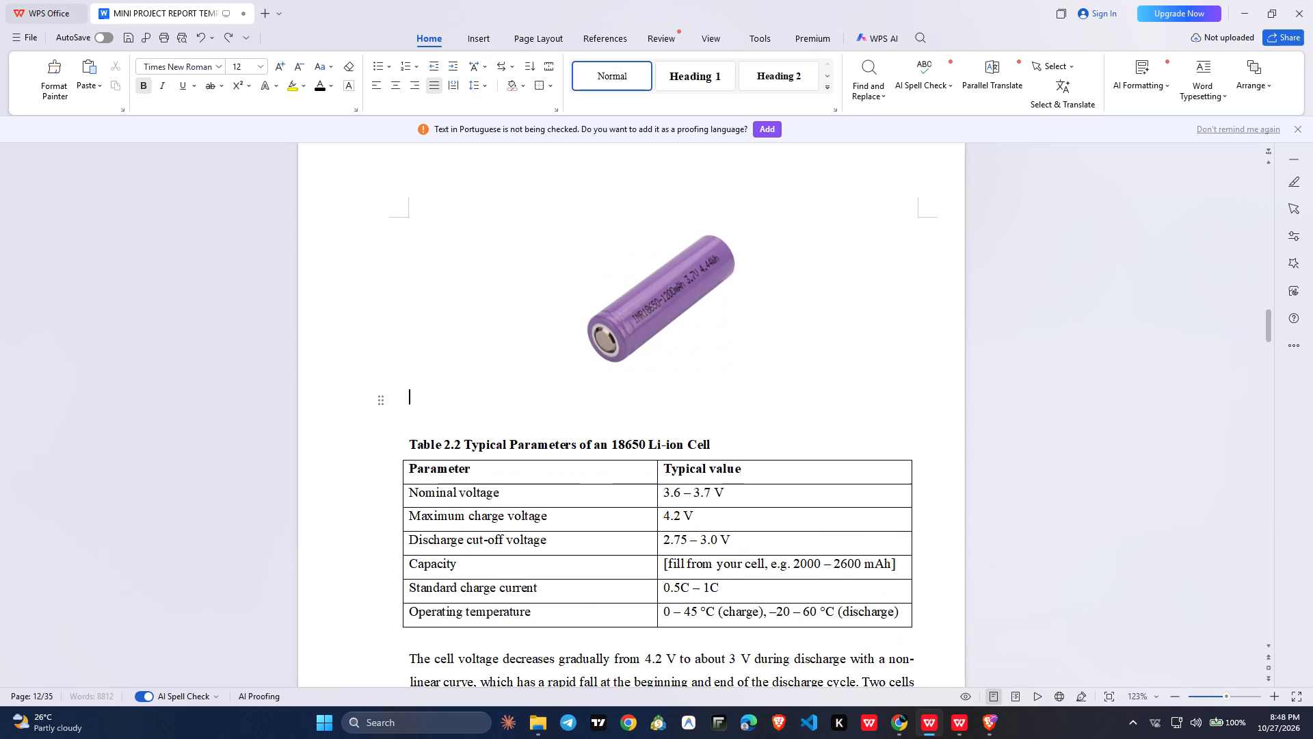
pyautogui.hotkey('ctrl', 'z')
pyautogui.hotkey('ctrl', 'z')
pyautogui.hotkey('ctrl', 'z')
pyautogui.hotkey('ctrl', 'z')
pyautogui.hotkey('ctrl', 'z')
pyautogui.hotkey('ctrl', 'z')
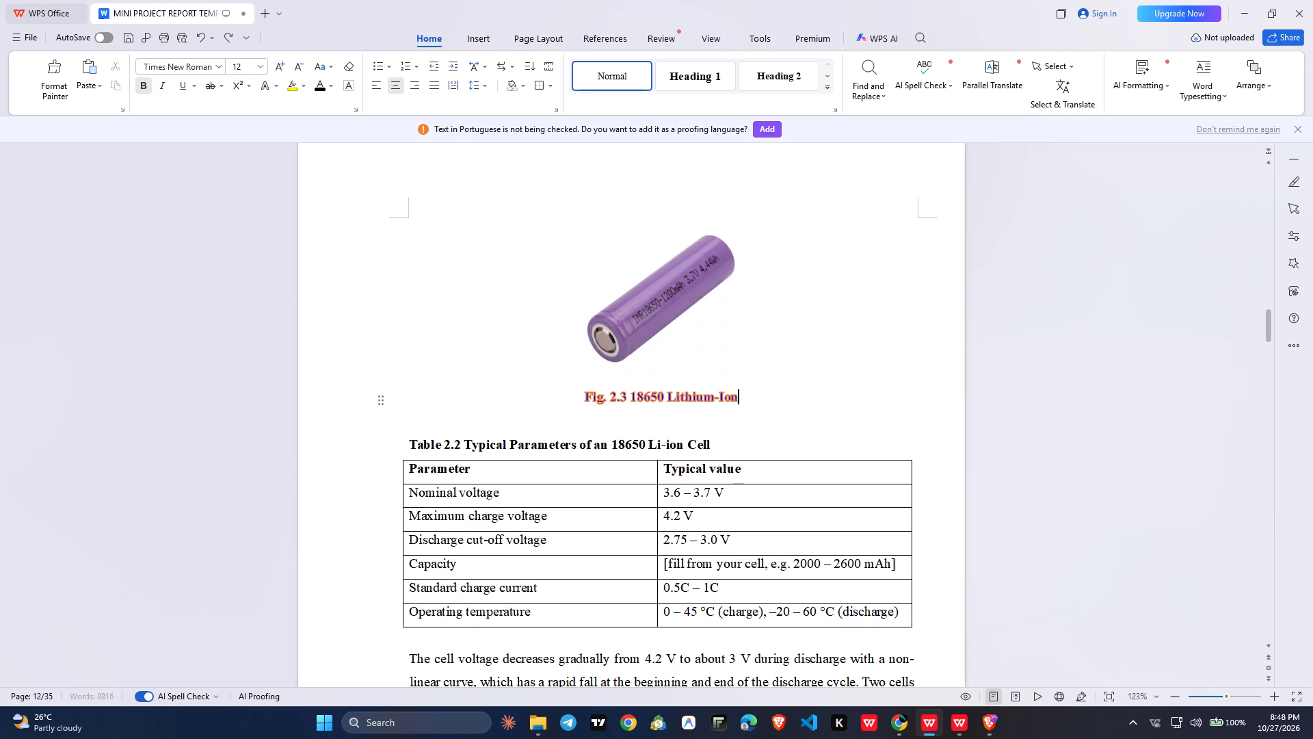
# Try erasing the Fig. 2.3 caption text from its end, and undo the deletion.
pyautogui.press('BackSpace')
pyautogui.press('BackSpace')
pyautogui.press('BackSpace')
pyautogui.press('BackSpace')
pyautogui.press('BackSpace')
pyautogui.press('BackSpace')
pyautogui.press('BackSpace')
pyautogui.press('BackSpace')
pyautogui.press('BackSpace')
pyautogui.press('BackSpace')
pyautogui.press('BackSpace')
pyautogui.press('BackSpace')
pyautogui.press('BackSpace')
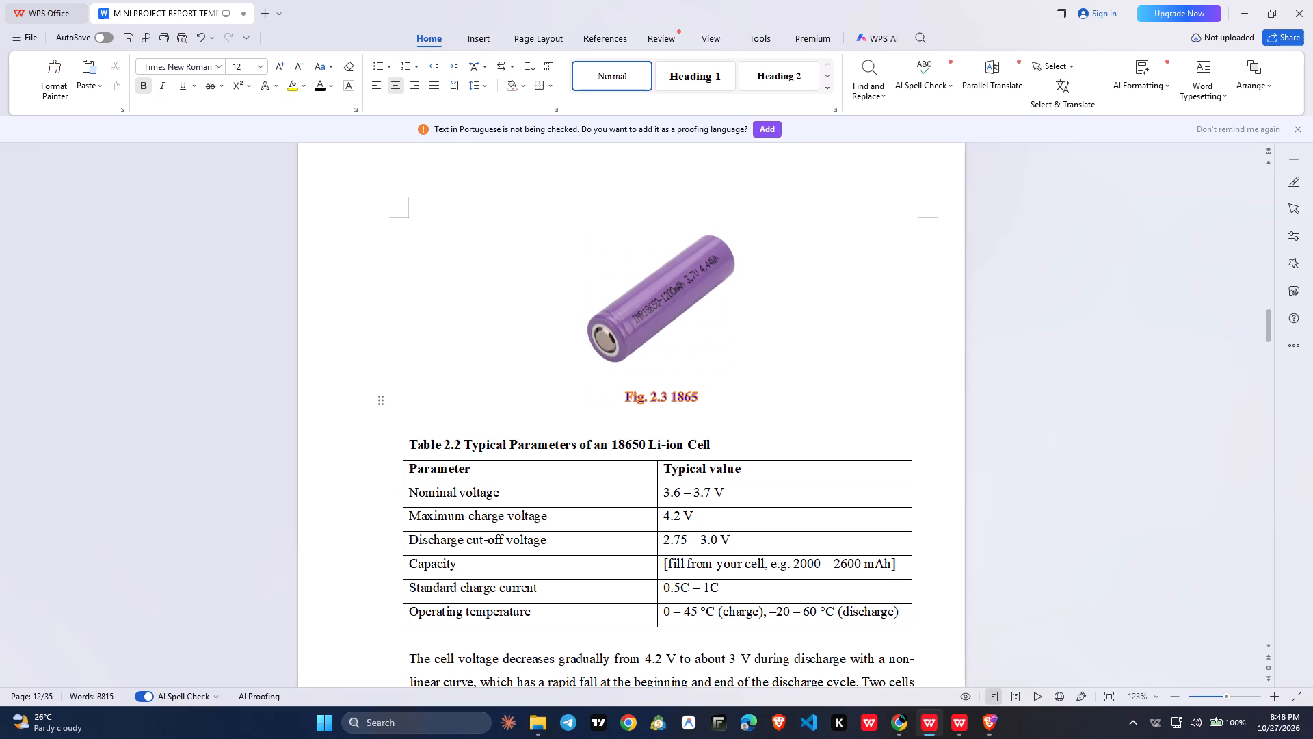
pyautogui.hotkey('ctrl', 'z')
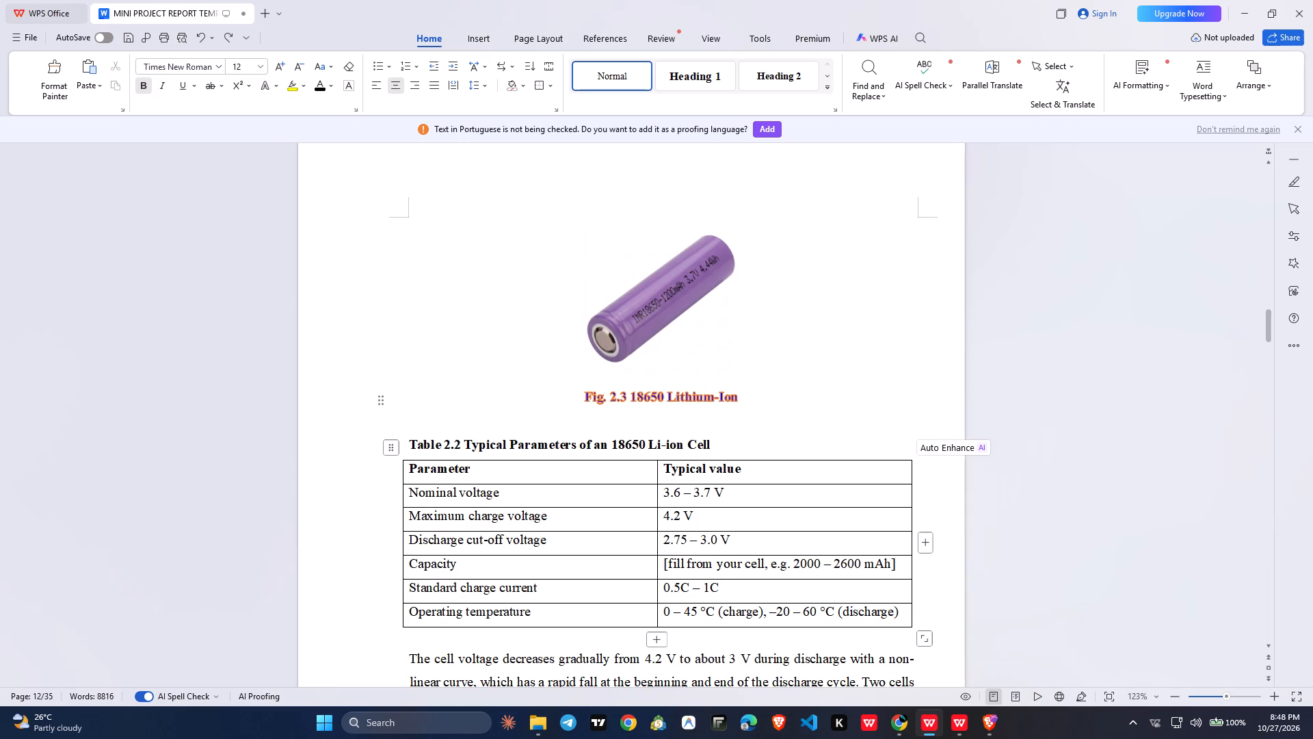
# Apply the black font colour to the whole "Fig. 2.3 18650 Lithium-Ion" caption.
pyautogui.click(586, 395)
pyautogui.moveTo(586, 395); pyautogui.dragTo(704, 393)
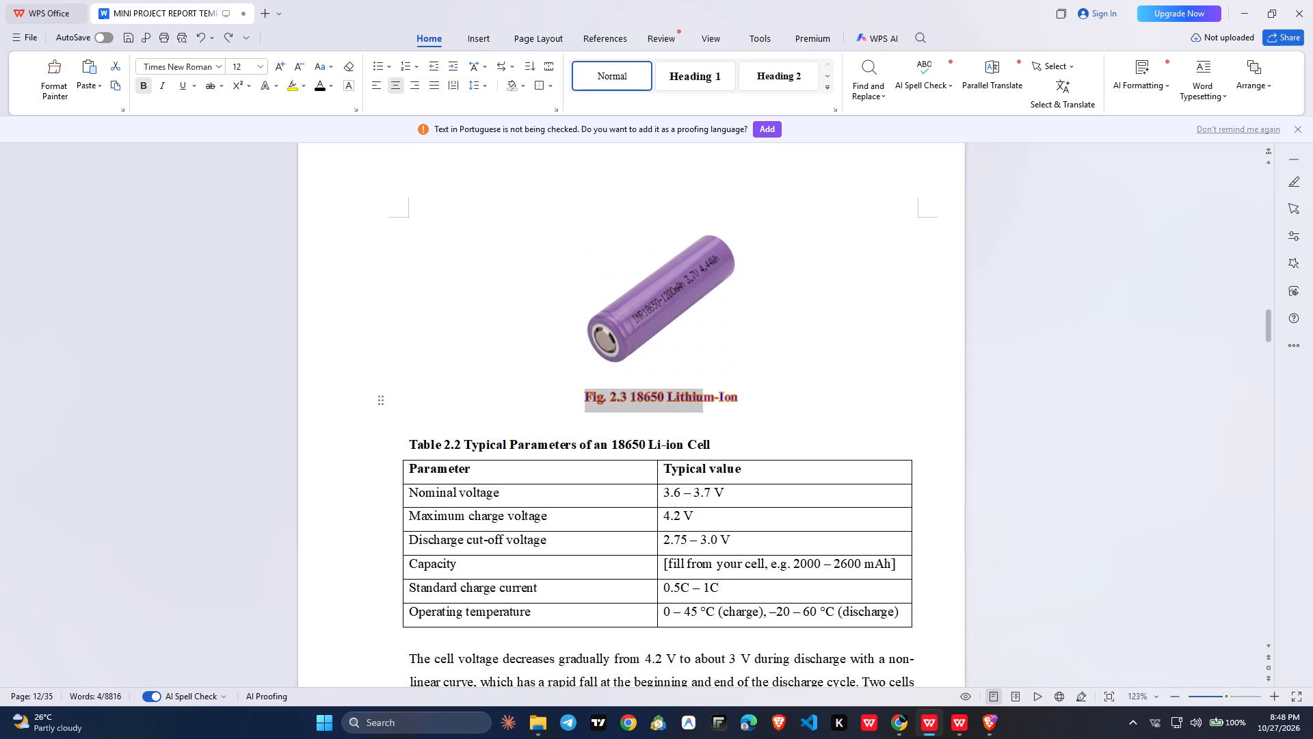
pyautogui.moveTo(704, 393); pyautogui.dragTo(738, 395)
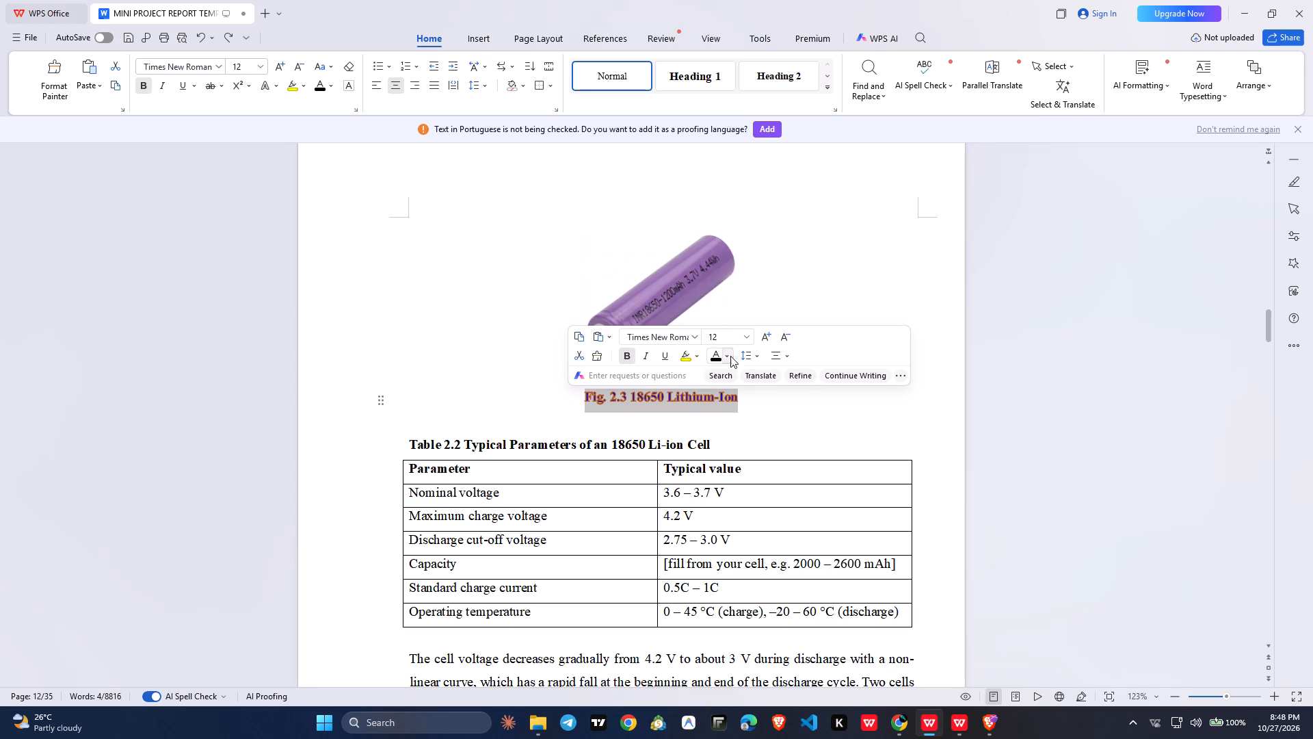
pyautogui.click(718, 356)
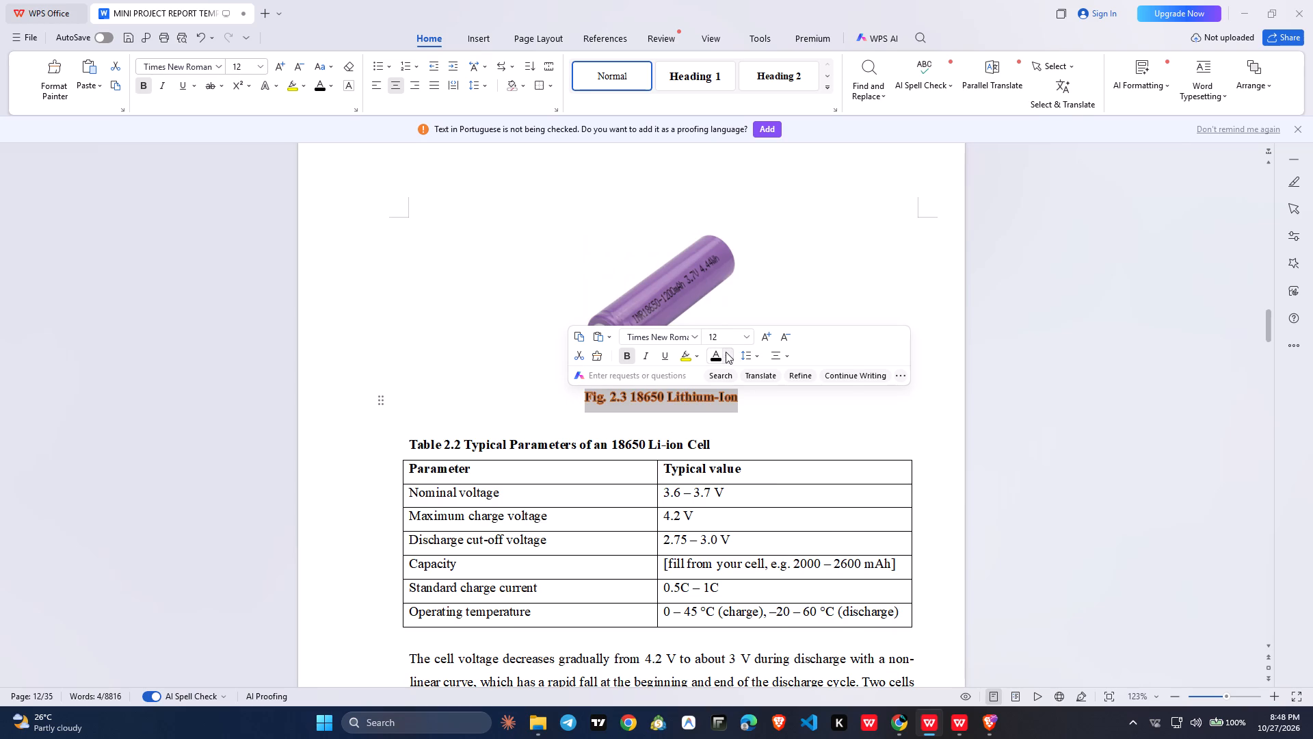
pyautogui.click(726, 352)
pyautogui.click(727, 402)
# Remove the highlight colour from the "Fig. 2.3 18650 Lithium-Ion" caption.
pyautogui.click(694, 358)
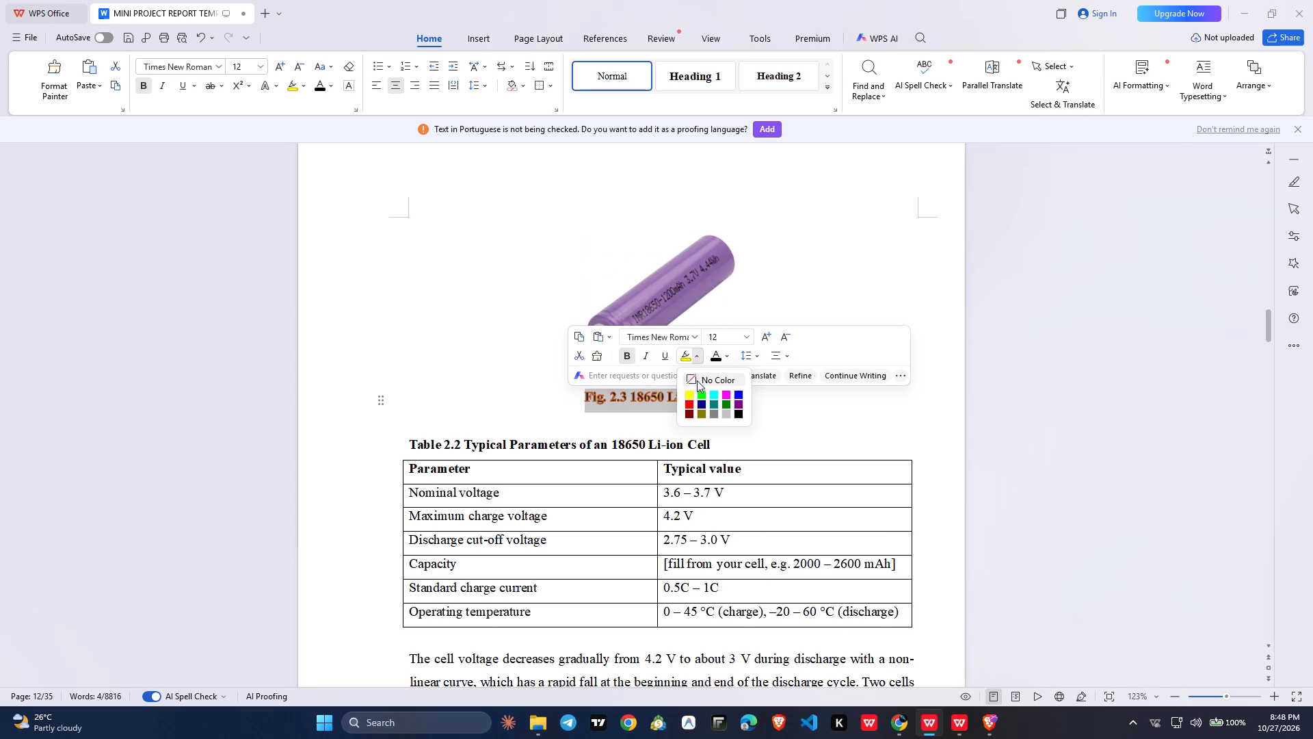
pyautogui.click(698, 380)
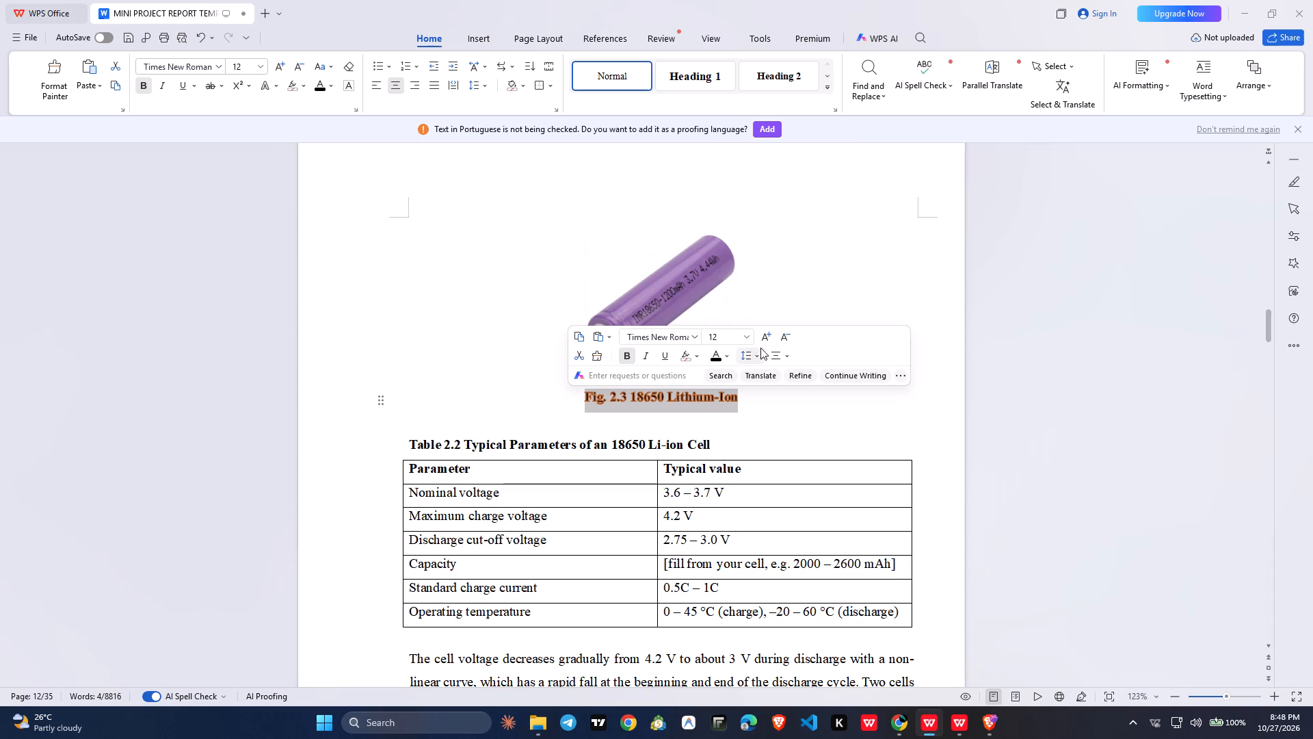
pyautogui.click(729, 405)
# Copy the orange Fig. 2.3 caption text and delete the caption under the battery picture.
pyautogui.moveTo(741, 395); pyautogui.dragTo(581, 398)
pyautogui.hotkey('ctrl', 'c')
pyautogui.click(644, 396)
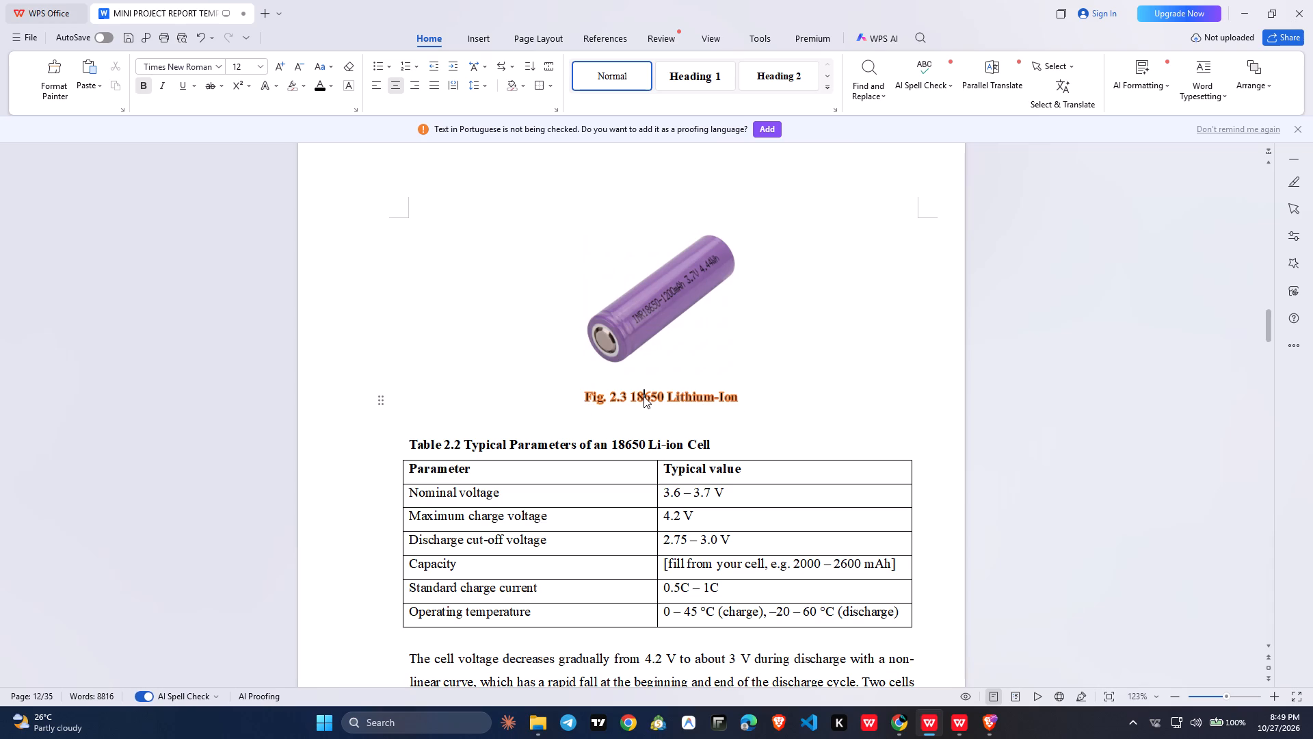
pyautogui.moveTo(739, 398); pyautogui.dragTo(578, 399)
pyautogui.press('BackSpace')
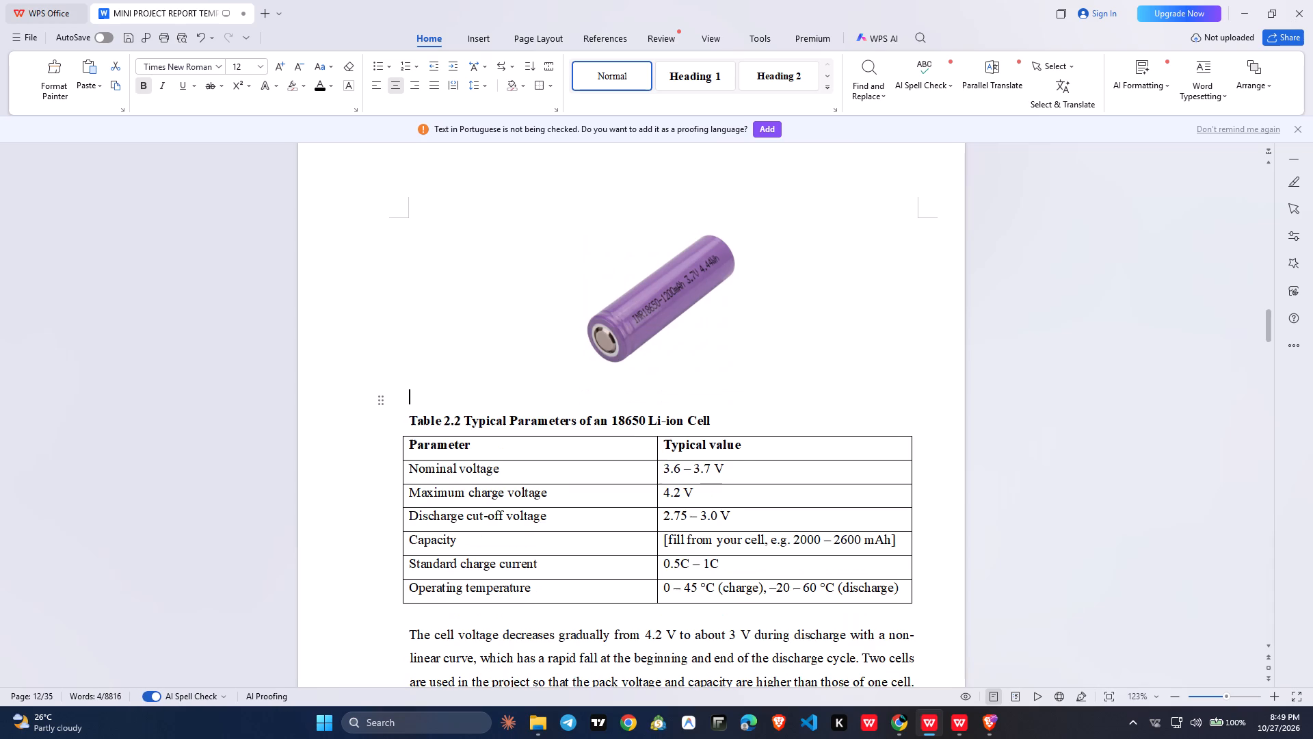
# Begin a plain black replacement caption under the battery picture with the figure number "Fig.2.3".
pyautogui.click(324, 83)
pyautogui.write('FIG')
pyautogui.press('BackSpace')
pyautogui.press('BackSpace')
pyautogui.write('if')
pyautogui.press('BackSpace')
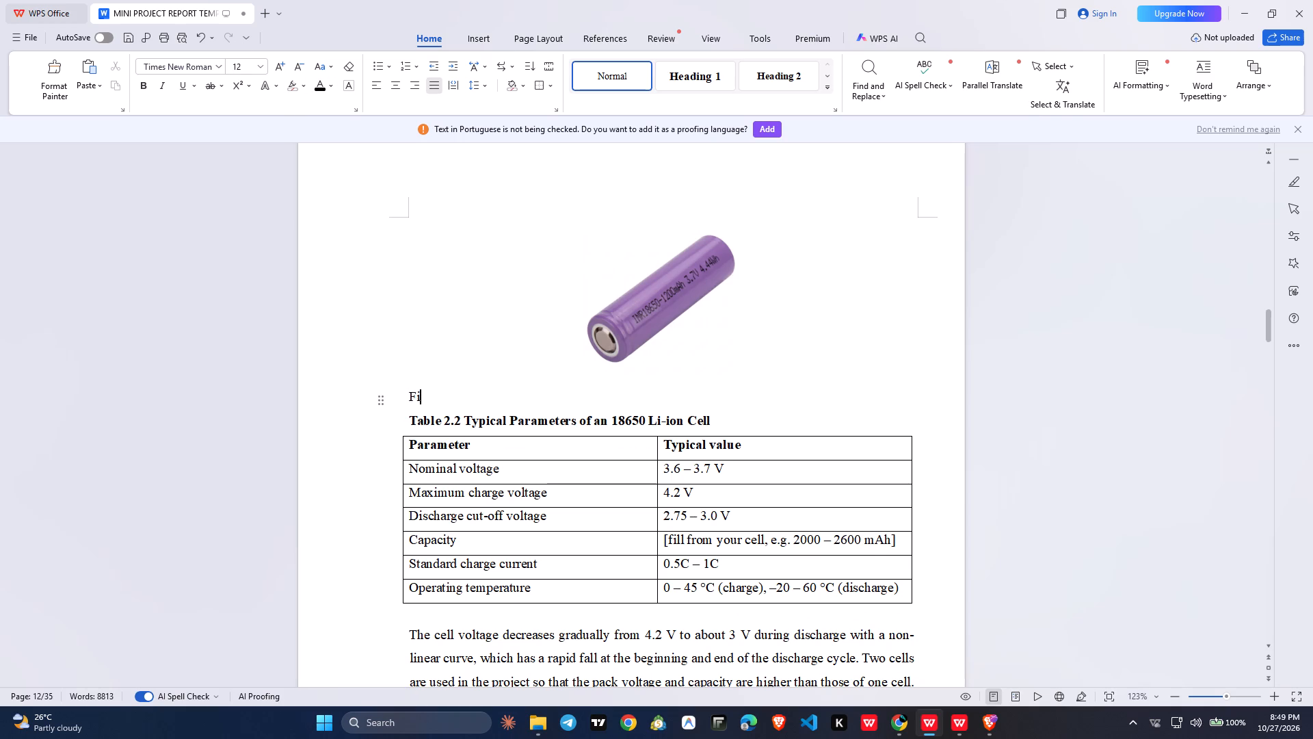
pyautogui.press('g')
pyautogui.press('super+v')
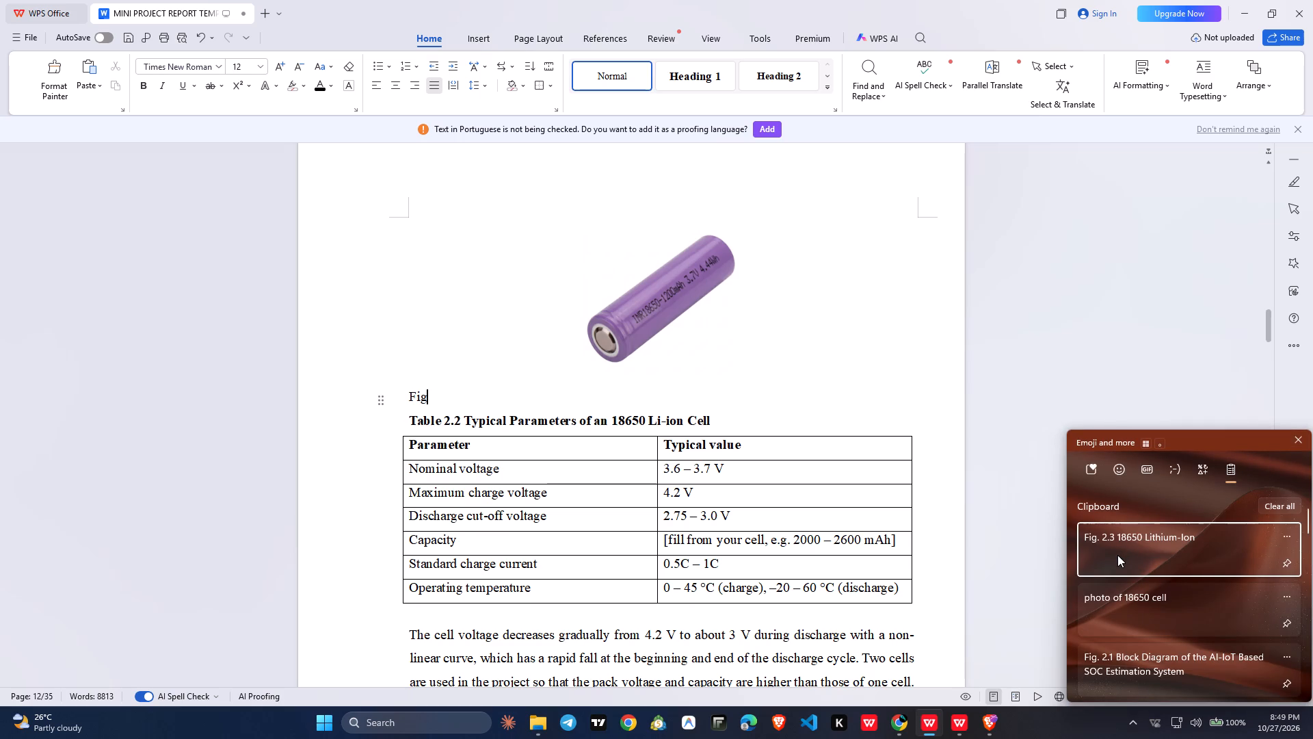
pyautogui.press('.')
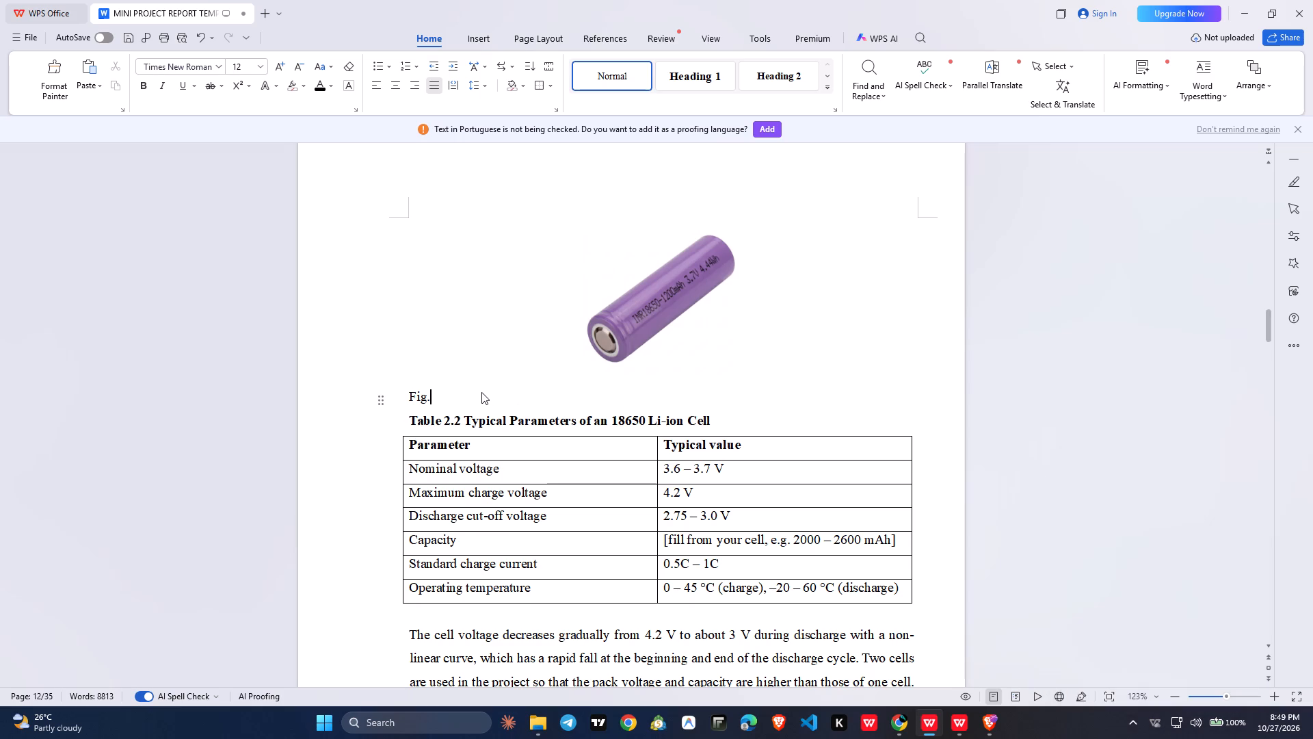
pyautogui.write('2.2')
pyautogui.press('BackSpace')
pyautogui.write('4')
pyautogui.press('space')
pyautogui.press('BackSpace')
pyautogui.press('BackSpace')
pyautogui.write('3')
pyautogui.press('space')
# Complete the new figure caption with the text "18650 Lithium-Ion Battery".
pyautogui.press('super+v')
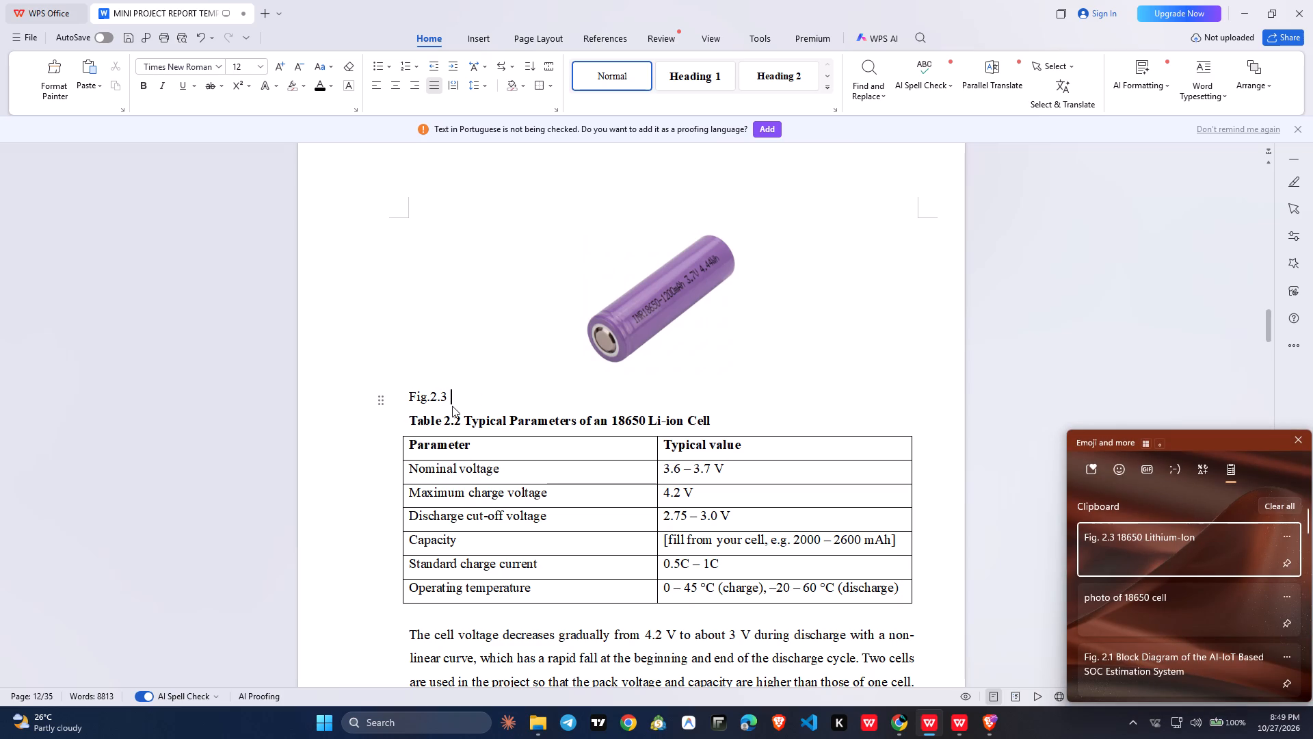
pyautogui.click(458, 397)
pyautogui.click(458, 397)
pyautogui.write('18')
pyautogui.write('650 Lithium')
pyautogui.press('space')
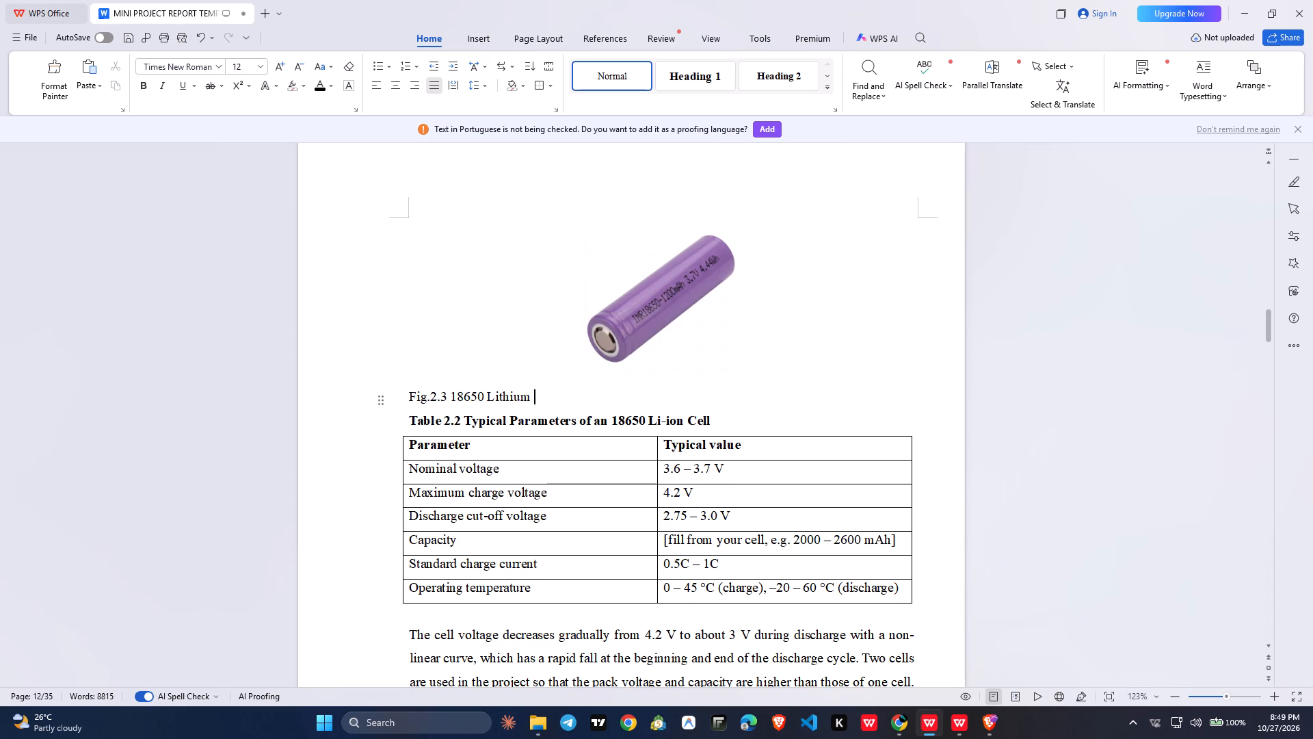
pyautogui.press('BackSpace')
pyautogui.write('-Iob')
pyautogui.press('space')
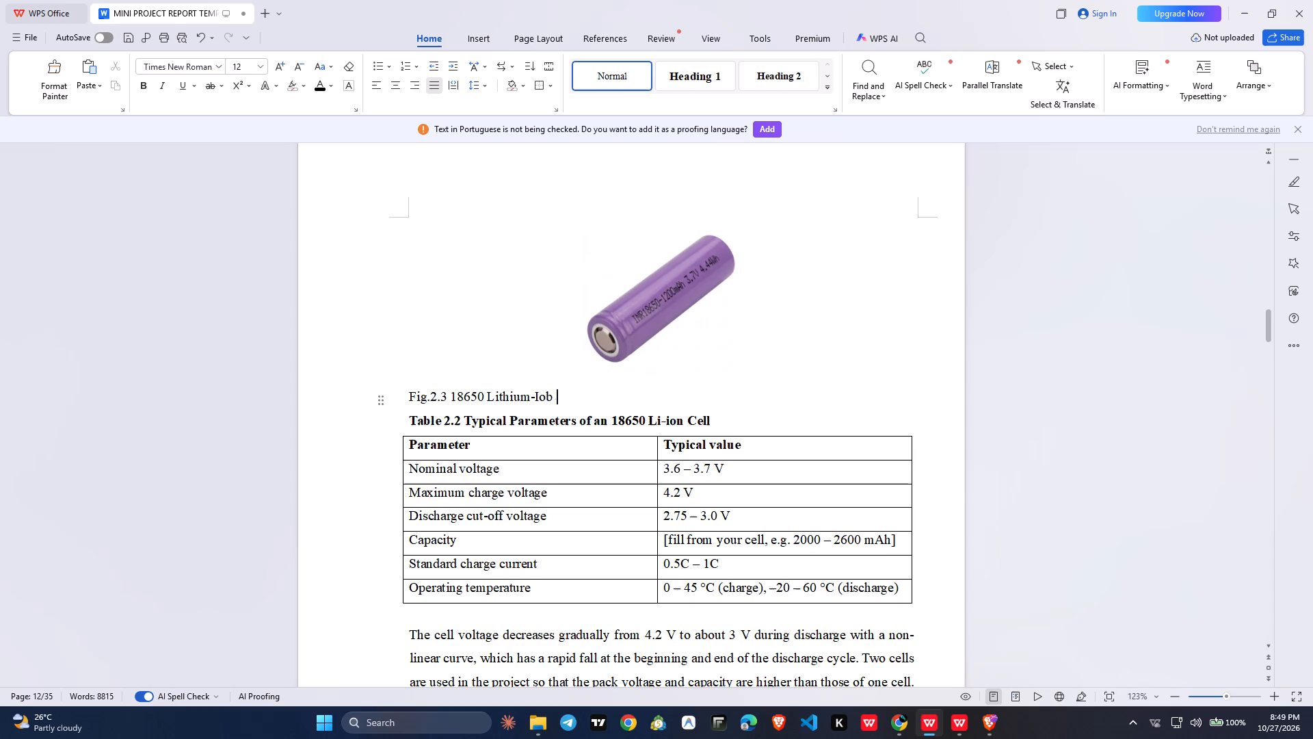
pyautogui.press('BackSpace')
pyautogui.press('BackSpace')
pyautogui.write('n Battery')
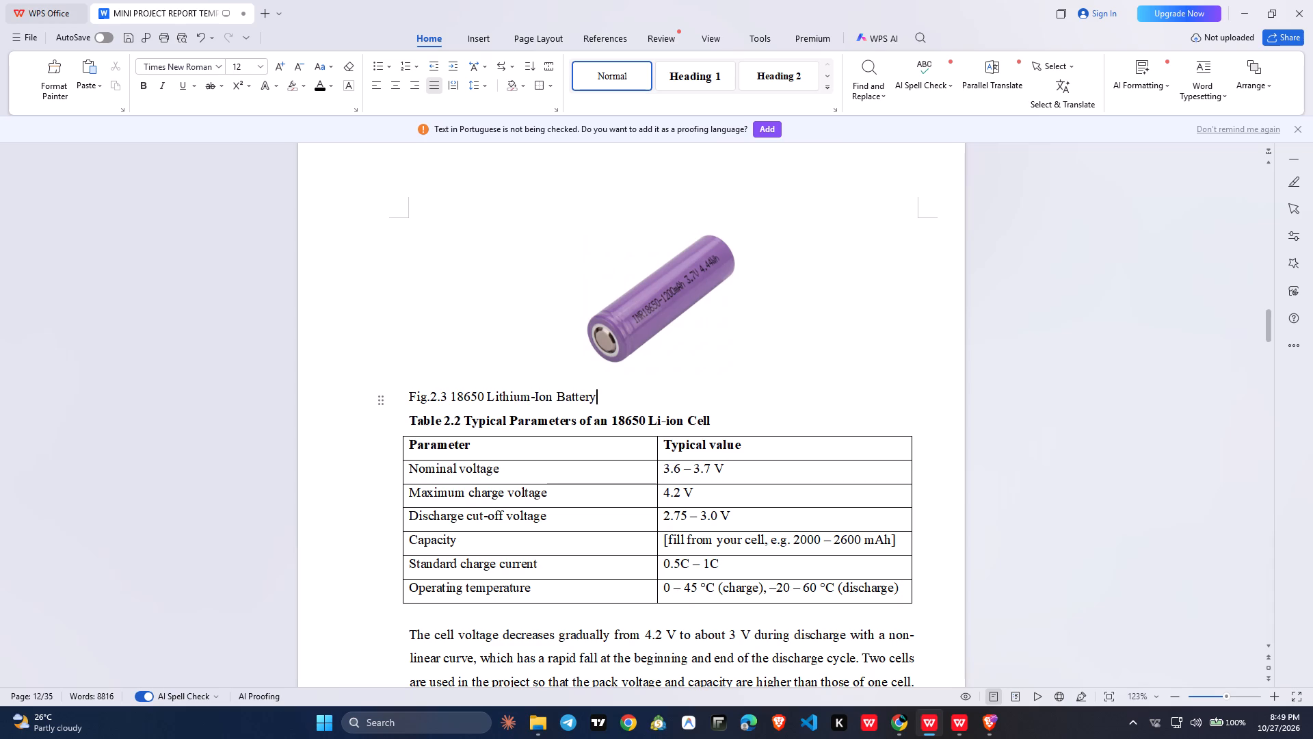
# Centre the whole "Fig.2.3 18650 Lithium-Ion Battery" caption and make it bold.
pyautogui.click(592, 399)
pyautogui.moveTo(592, 399); pyautogui.dragTo(581, 399)
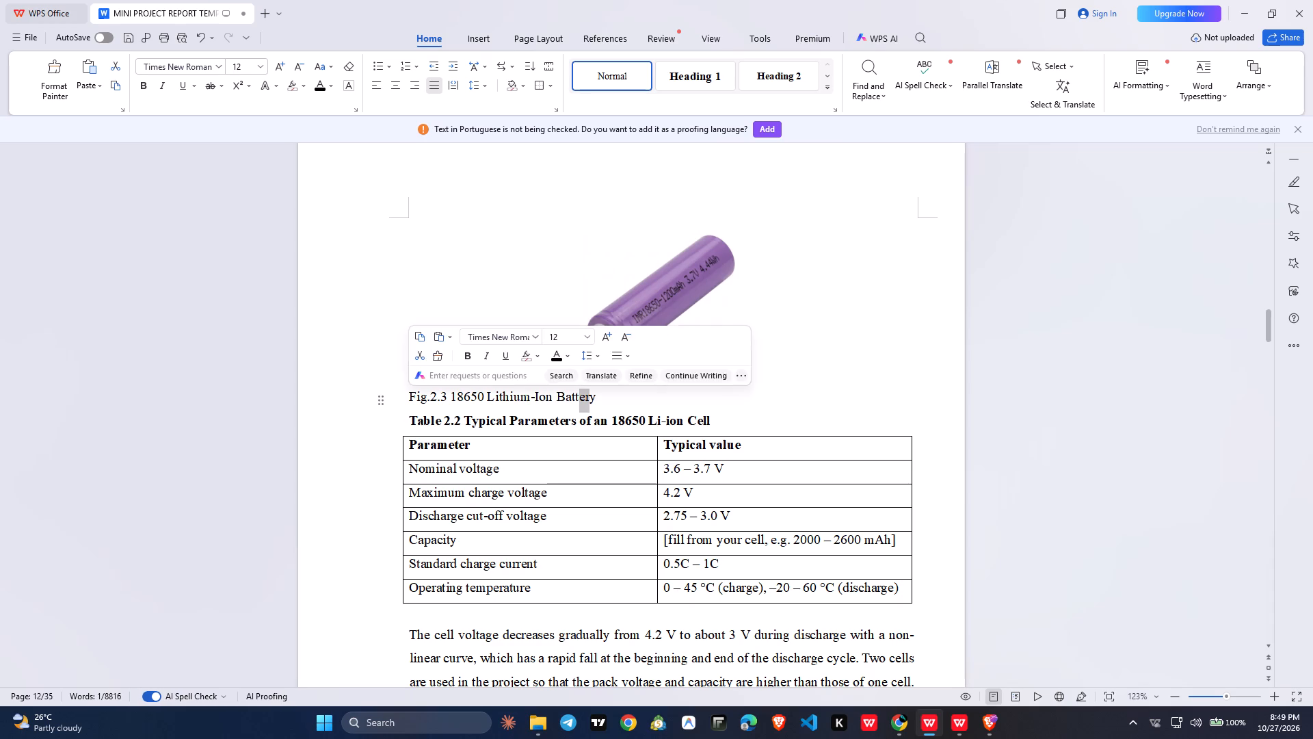
pyautogui.click(620, 394)
pyautogui.moveTo(620, 394); pyautogui.dragTo(401, 396)
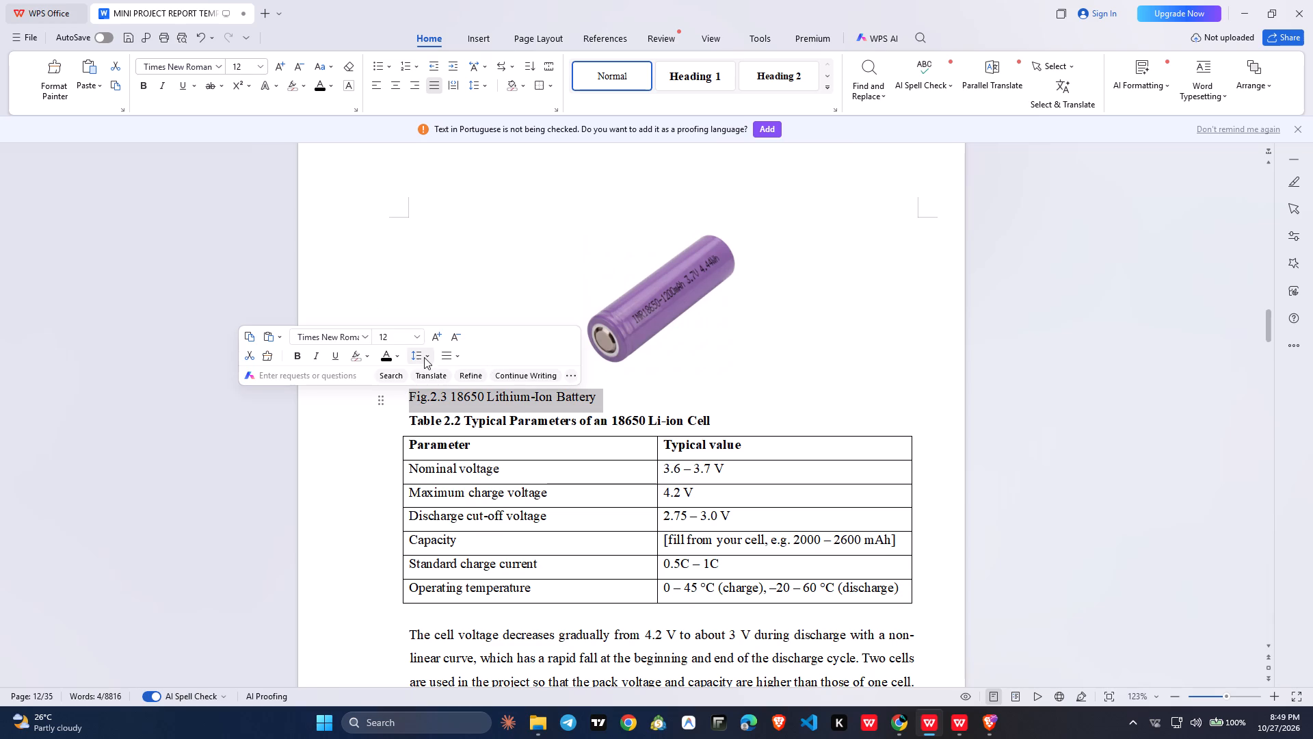
pyautogui.moveTo(451, 355); pyautogui.dragTo(473, 408)
pyautogui.click(473, 408)
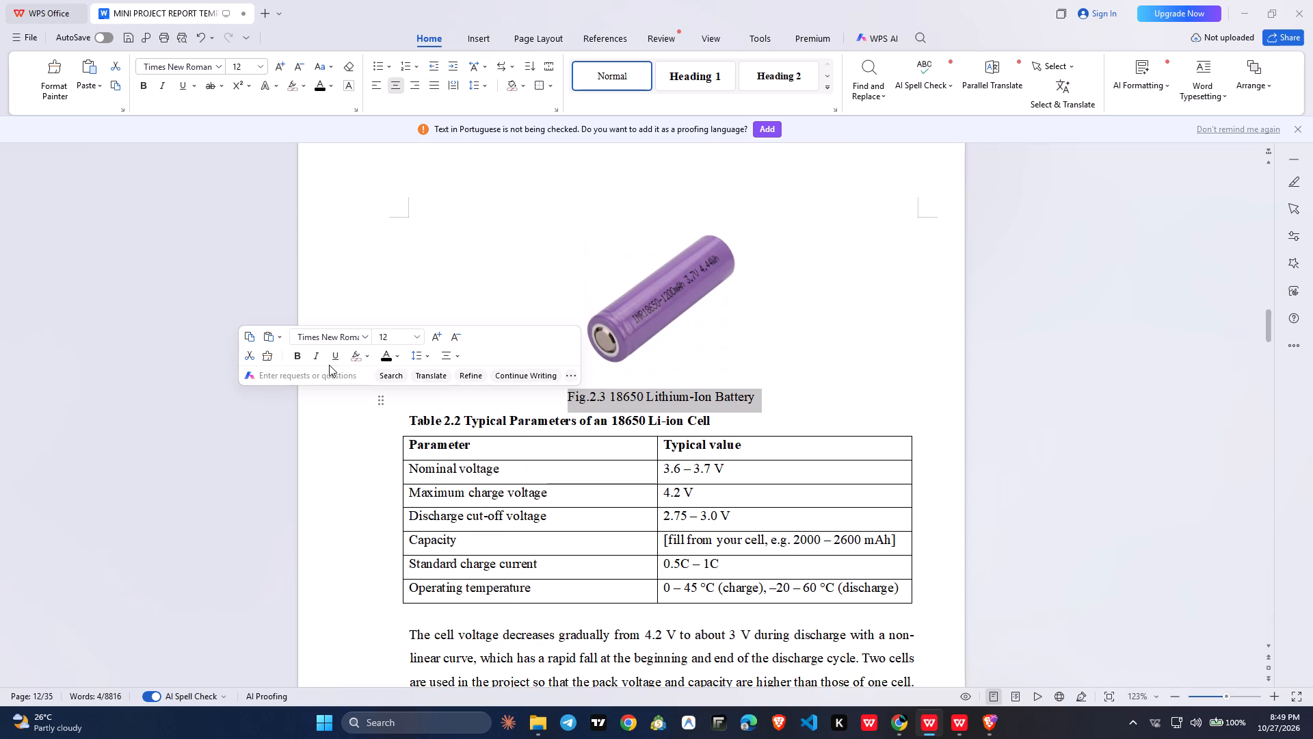
pyautogui.click(297, 357)
pyautogui.click(953, 477)
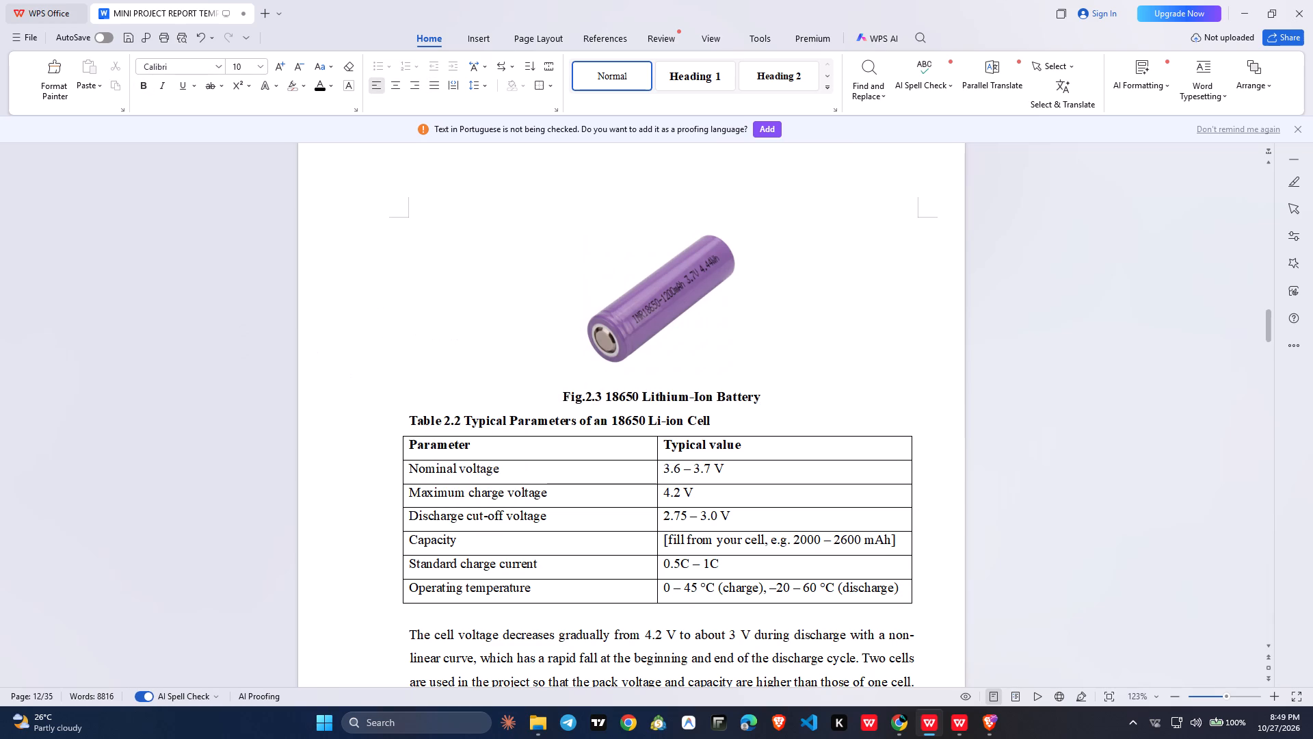
# Apply 1.5 line spacing to the battery picture, its caption, the Table 2.2 title and the table.
pyautogui.scroll(2, 888, 426)
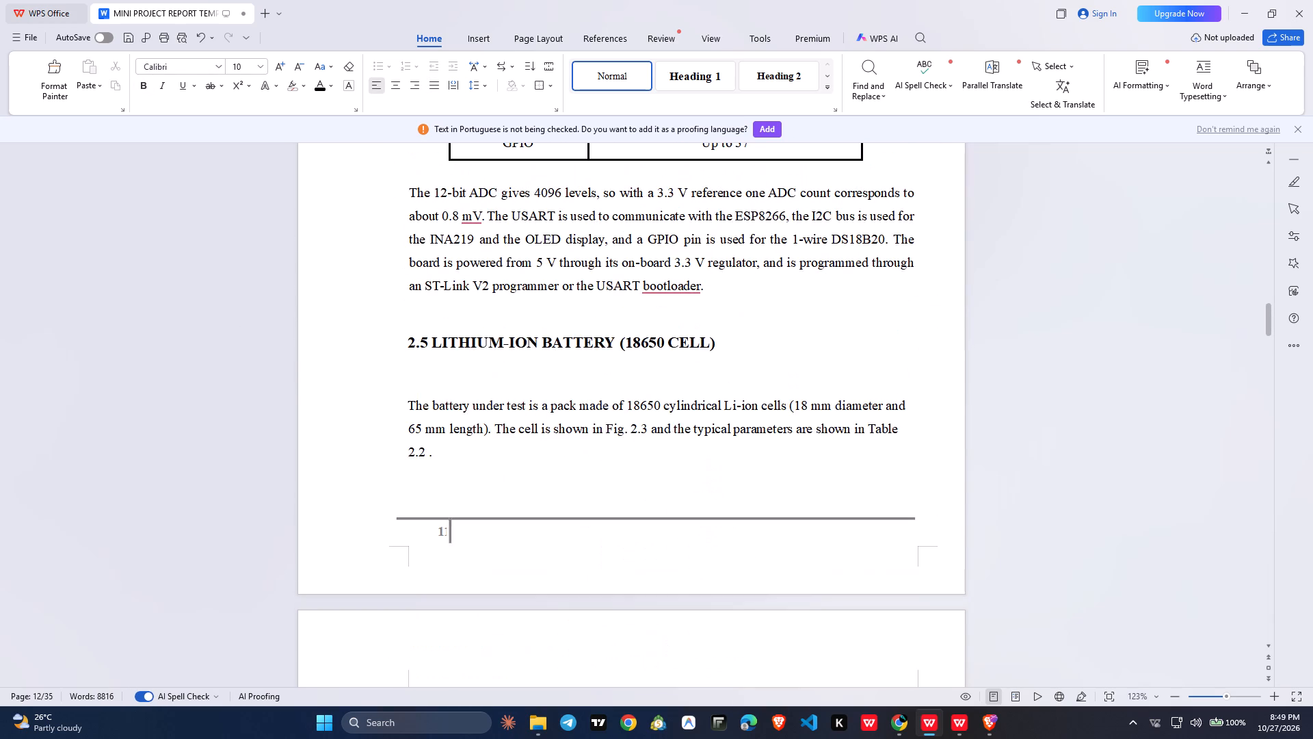
pyautogui.scroll(-1, 888, 426)
pyautogui.scroll(-4, 618, 444)
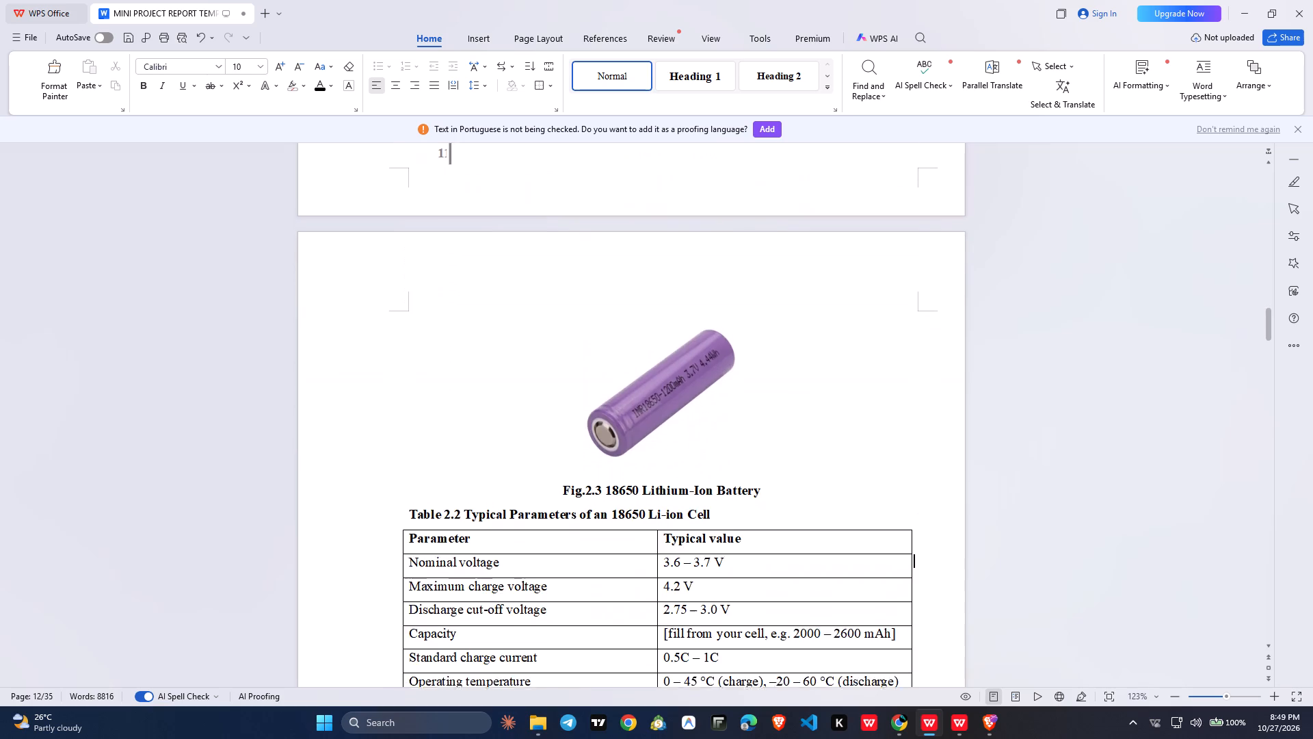
pyautogui.scroll(-2, 618, 444)
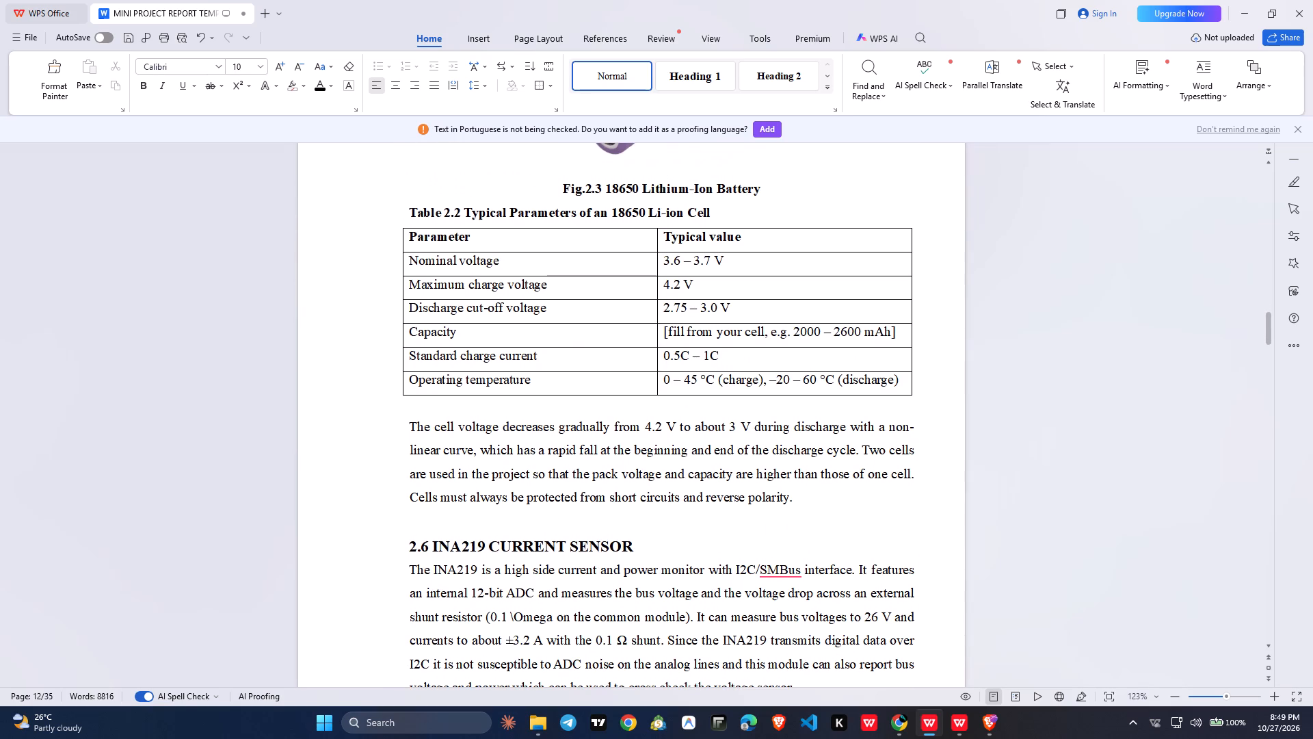
pyautogui.moveTo(936, 413); pyautogui.dragTo(426, 217)
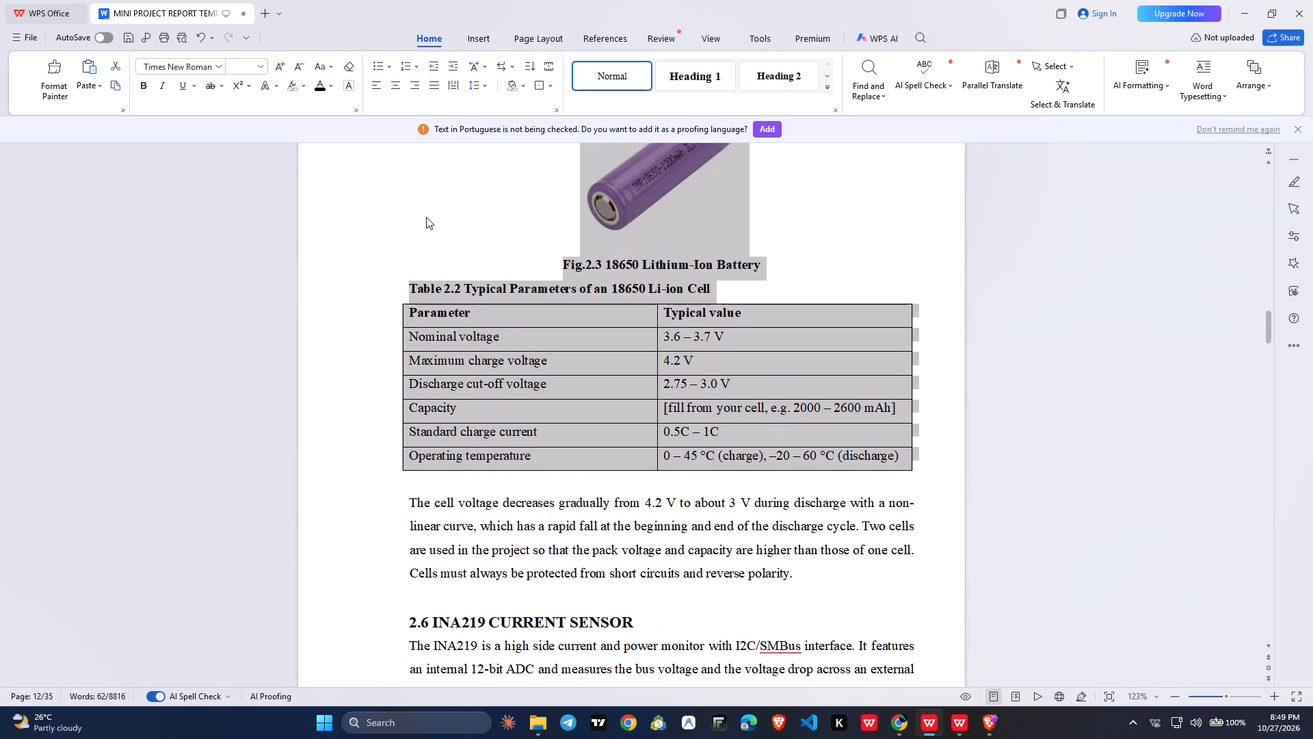
pyautogui.moveTo(426, 217); pyautogui.dragTo(427, 216)
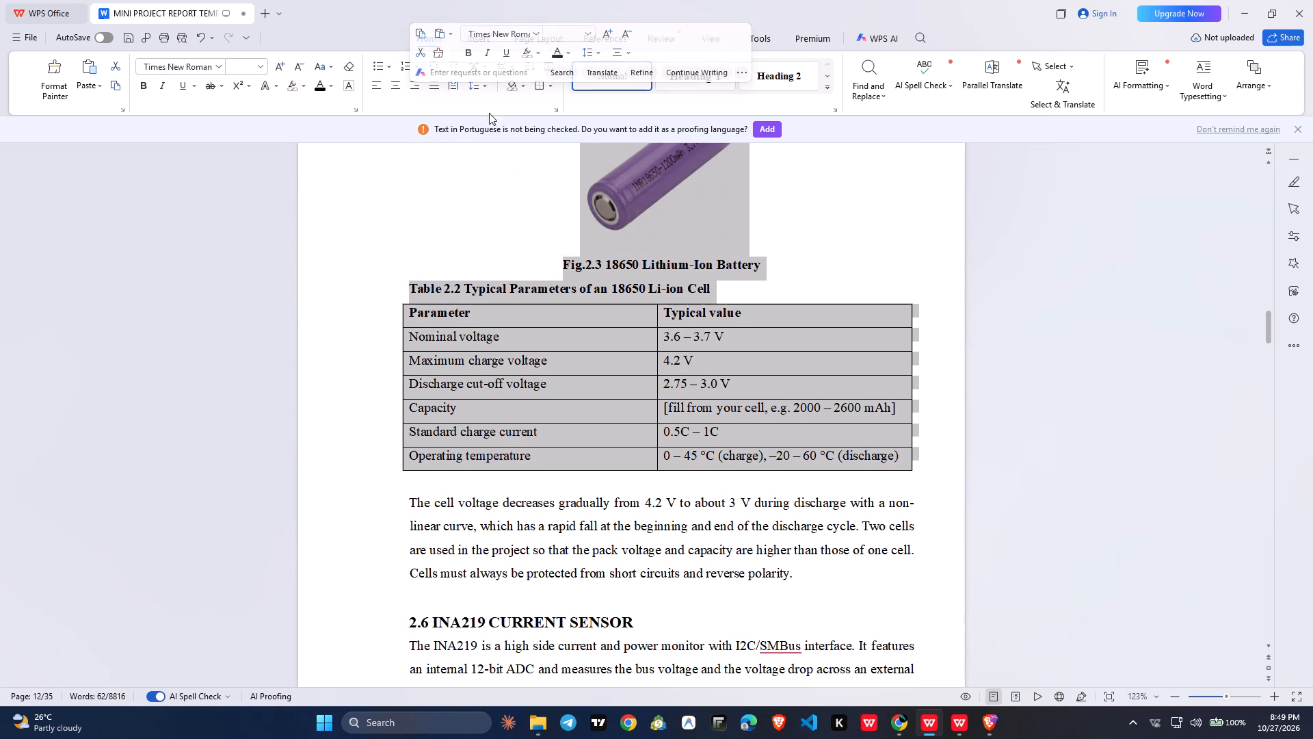
pyautogui.click(594, 47)
pyautogui.click(608, 107)
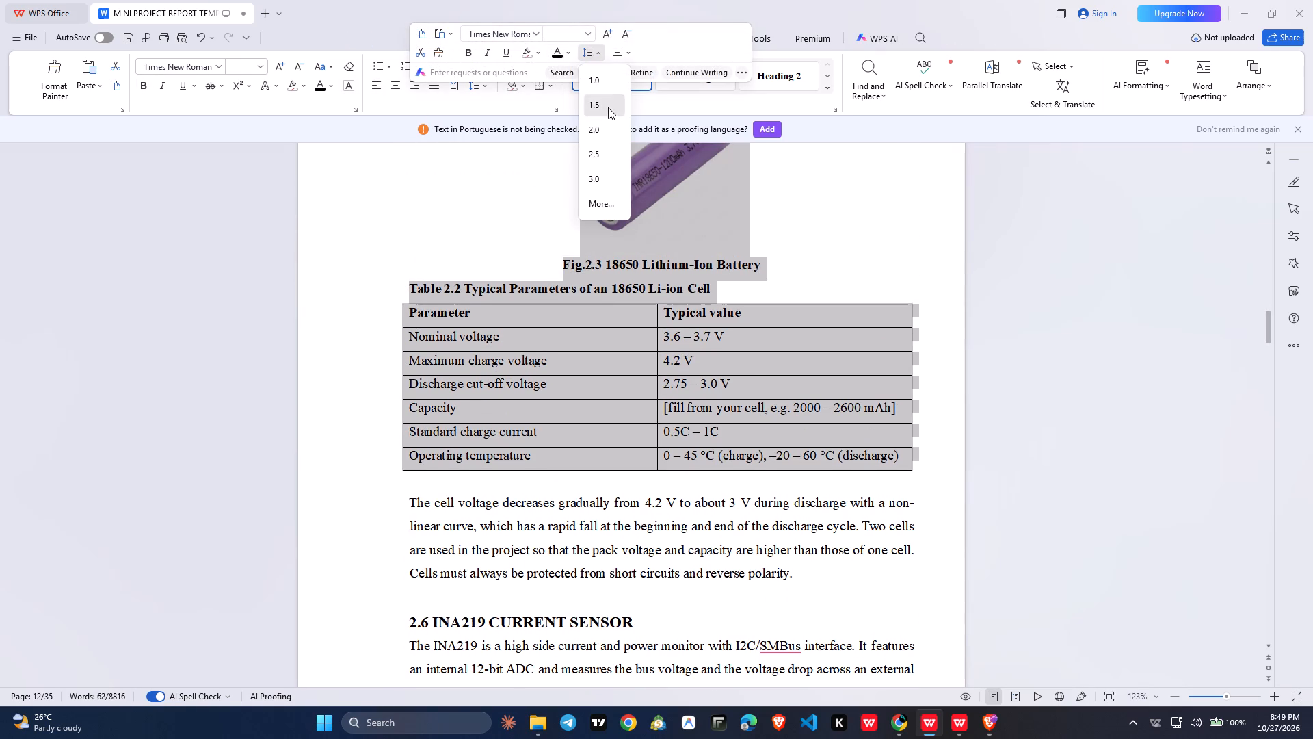
pyautogui.click(978, 284)
# Insert a blank line between the Fig.2.3 caption and the Table 2.2 title.
pyautogui.scroll(-1, 978, 284)
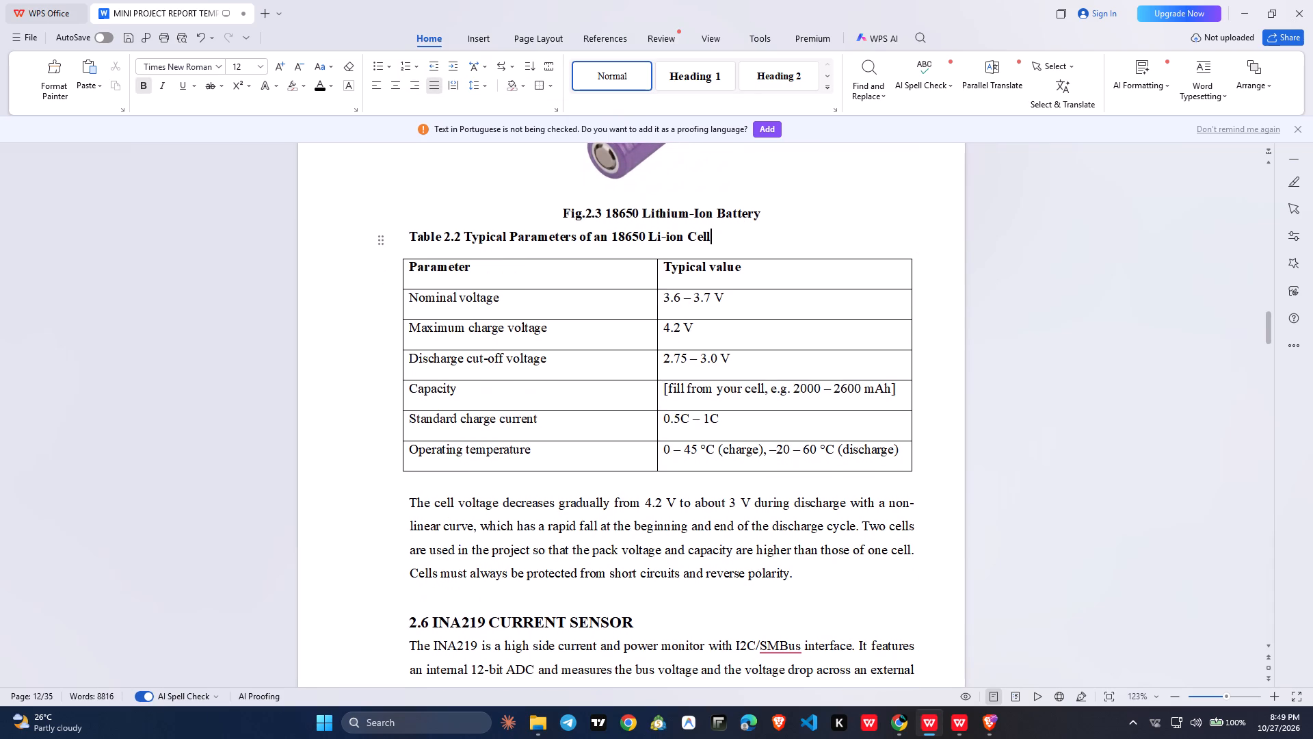
pyautogui.click(777, 206)
pyautogui.press('Return')
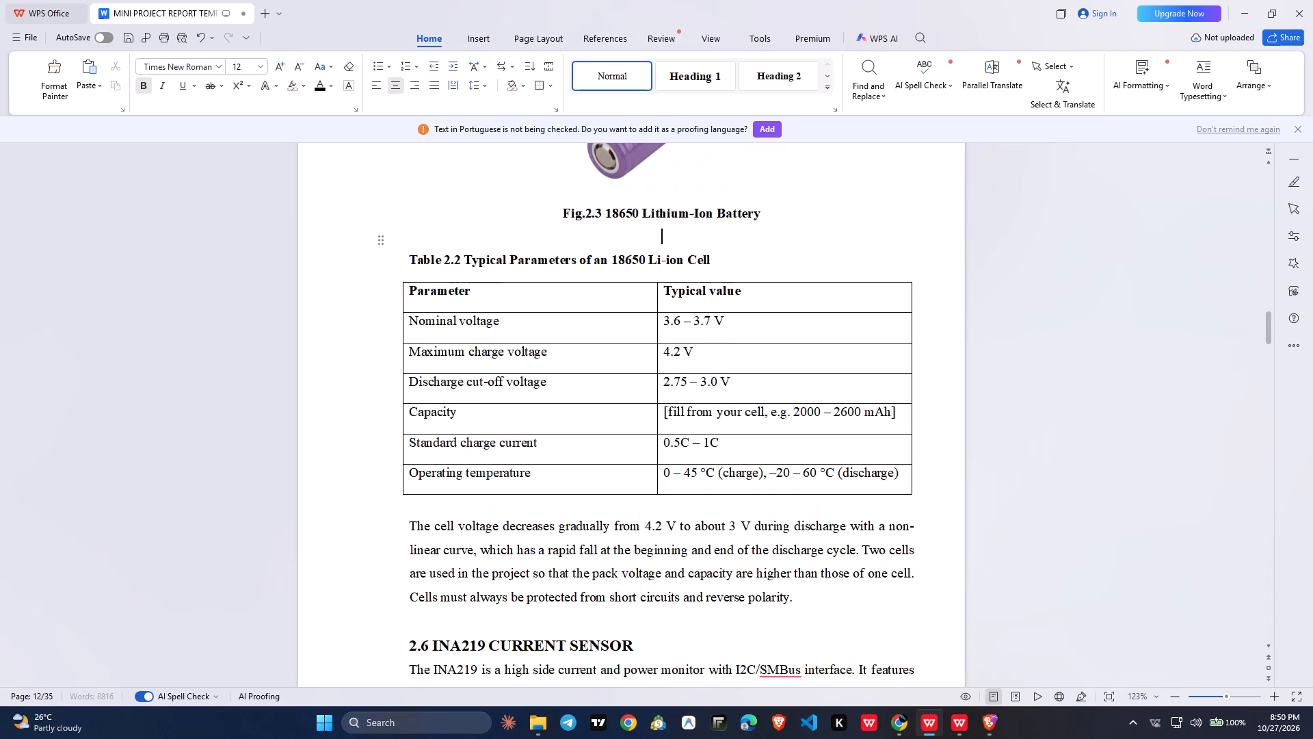
pyautogui.click(1030, 349)
# Apply 1.5 line spacing to the "2.6 INA219 CURRENT SENSOR" heading and its paragraph.
pyautogui.scroll(-1, 1030, 349)
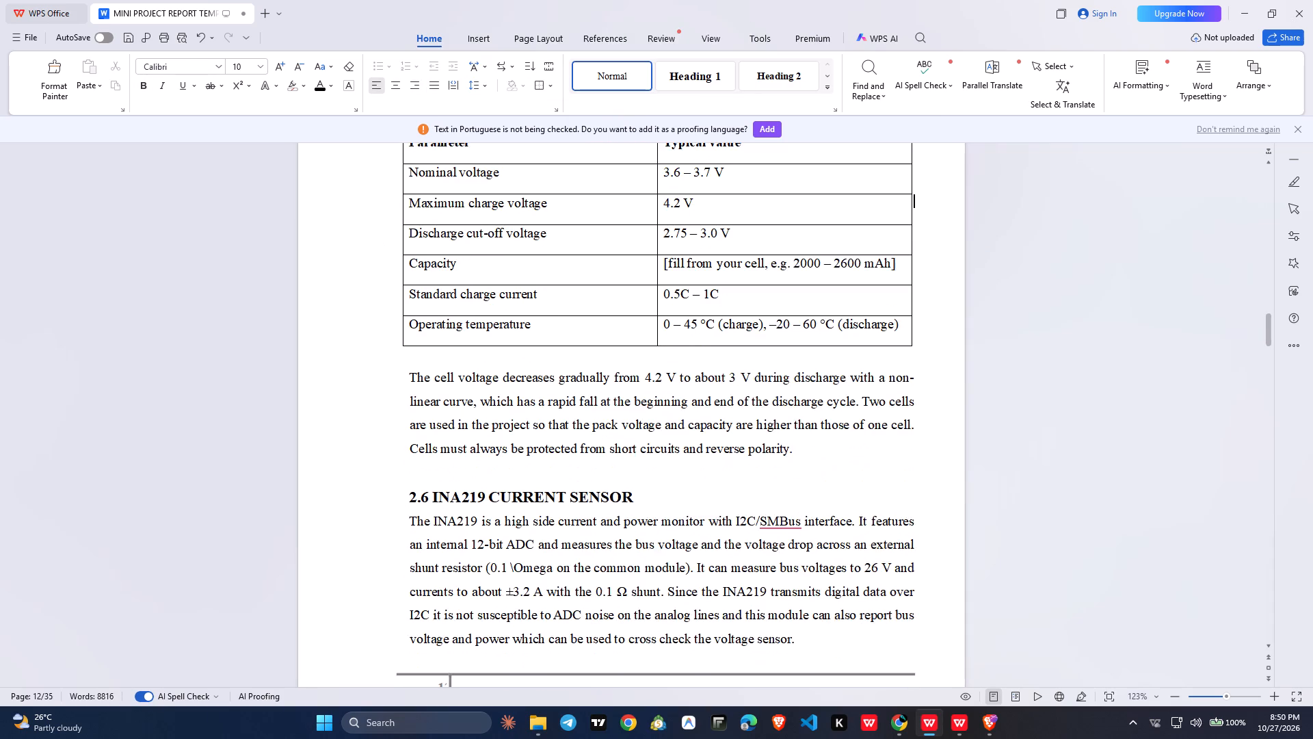
pyautogui.scroll(-1, 1030, 349)
pyautogui.scroll(-2, 814, 550)
pyautogui.moveTo(821, 507); pyautogui.dragTo(427, 360)
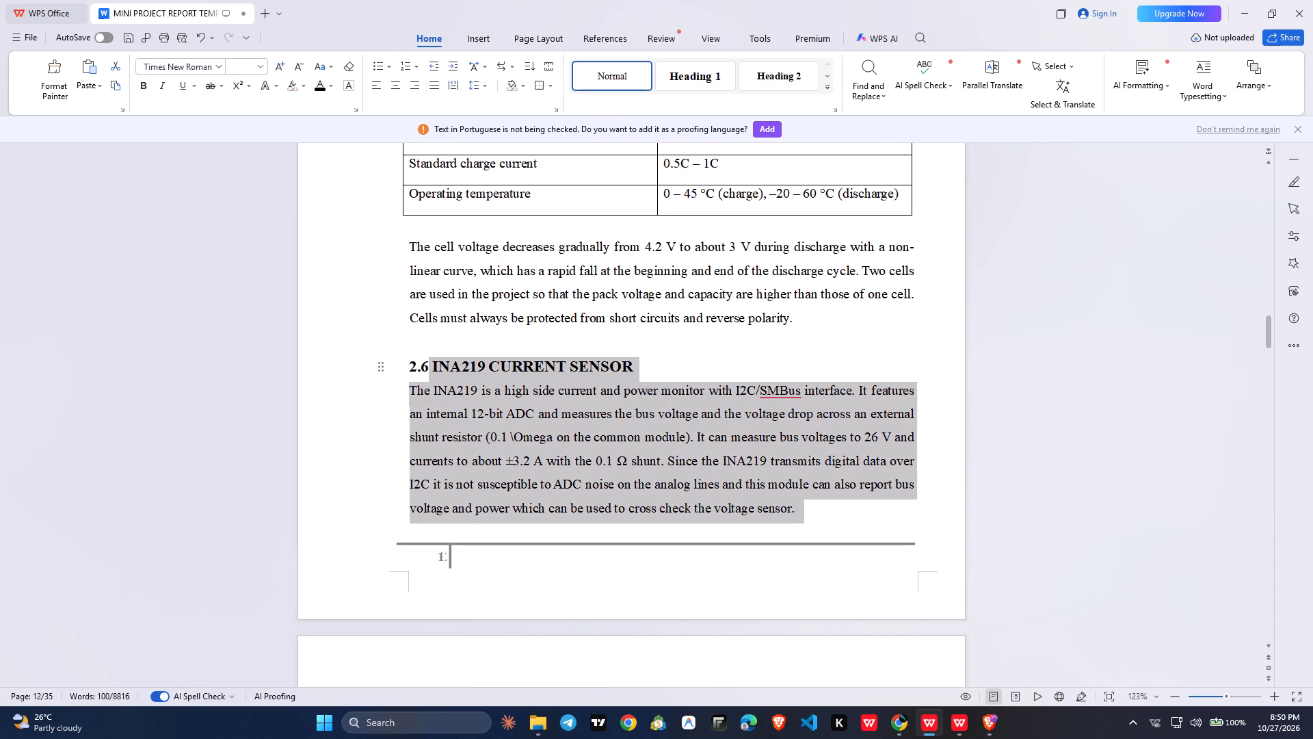
pyautogui.moveTo(427, 360); pyautogui.dragTo(405, 354)
pyautogui.click(420, 299)
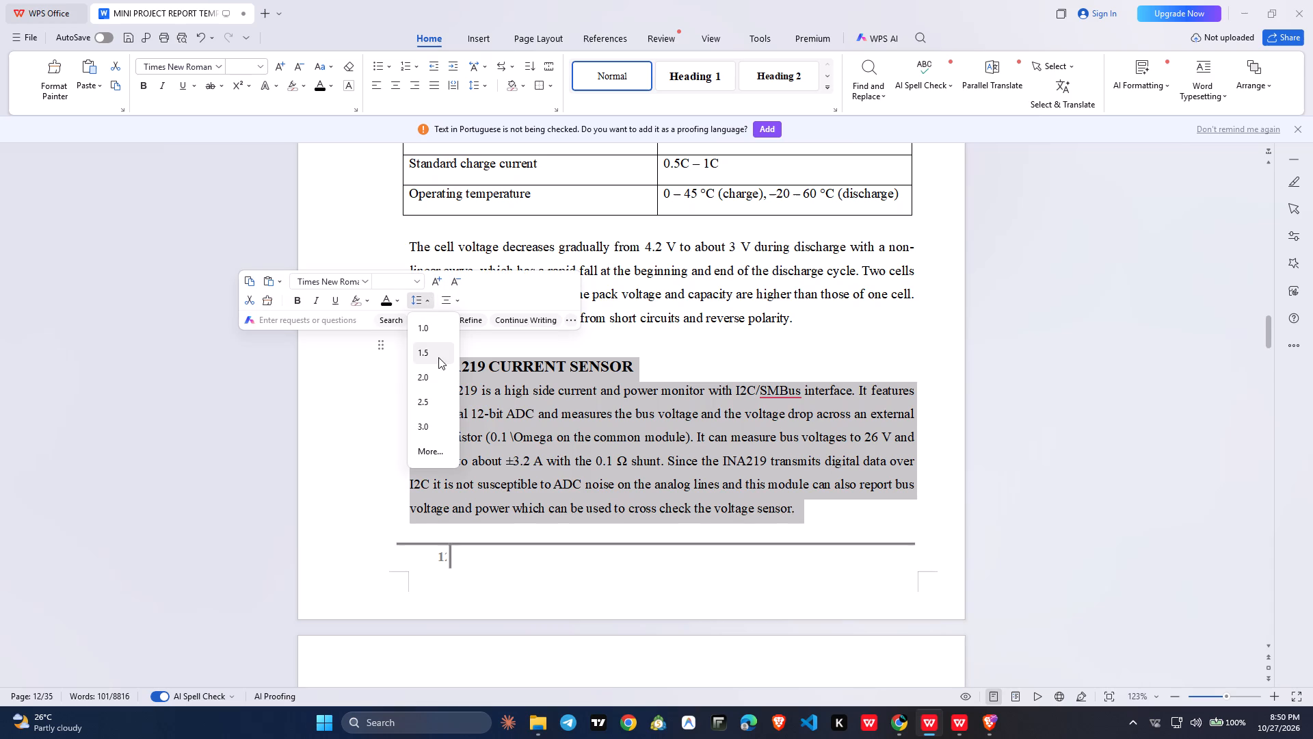
pyautogui.click(438, 357)
pyautogui.click(724, 488)
# Delete the extra blank lines above the "Table 2.3 Features of INA219" title.
pyautogui.scroll(-5, 724, 488)
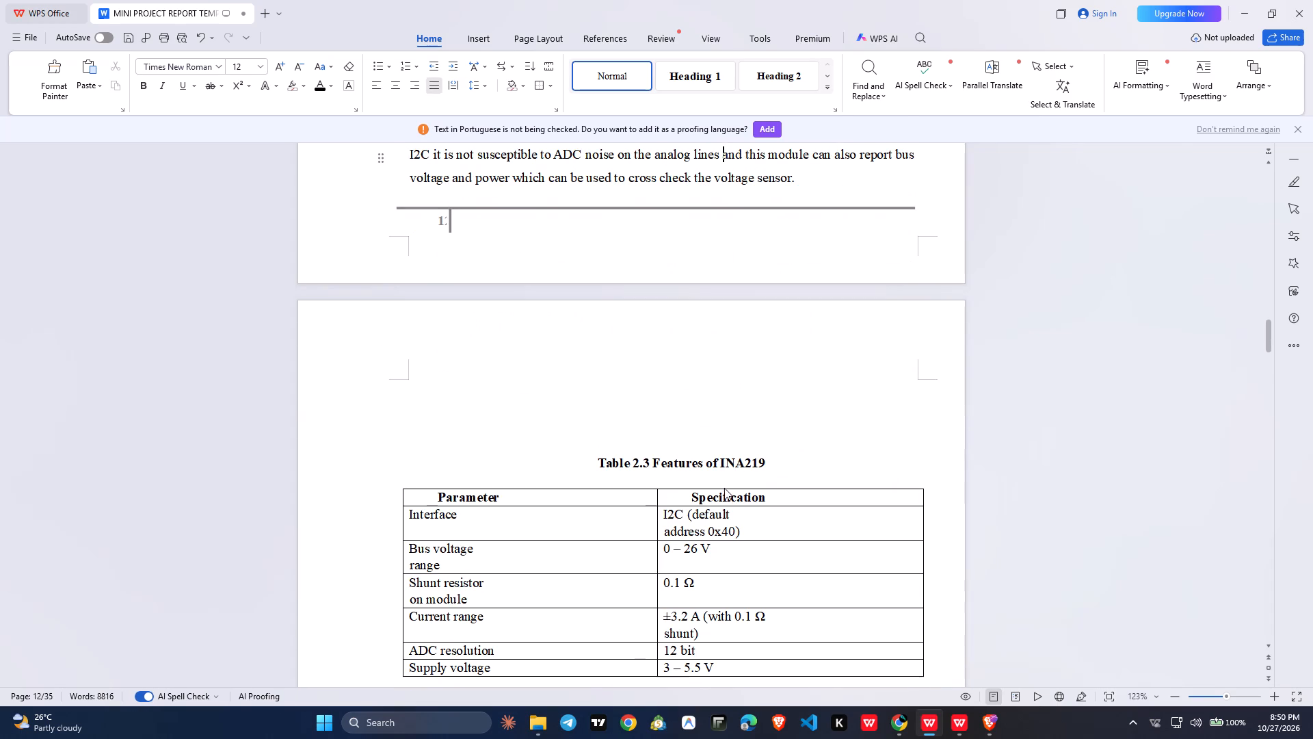
pyautogui.moveTo(493, 429); pyautogui.dragTo(418, 372)
pyautogui.press('BackSpace')
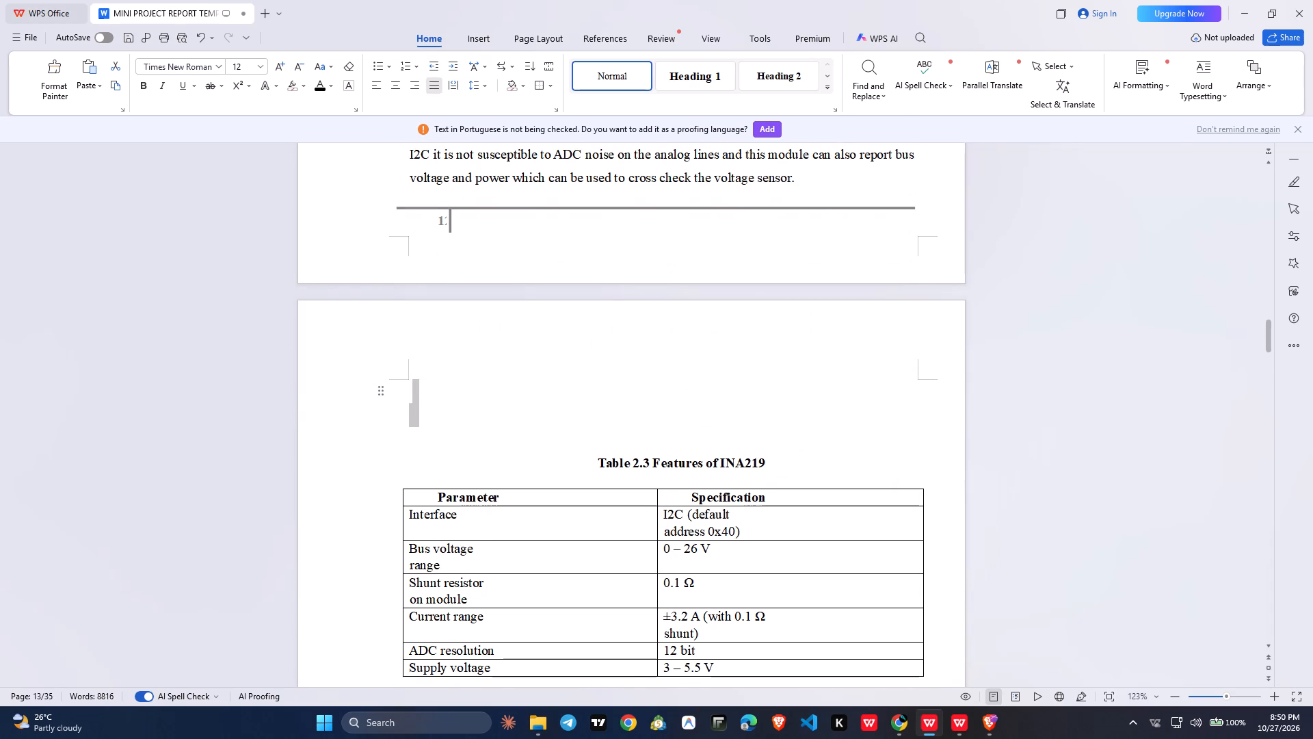
pyautogui.press('BackSpace')
pyautogui.moveTo(453, 422); pyautogui.dragTo(397, 387)
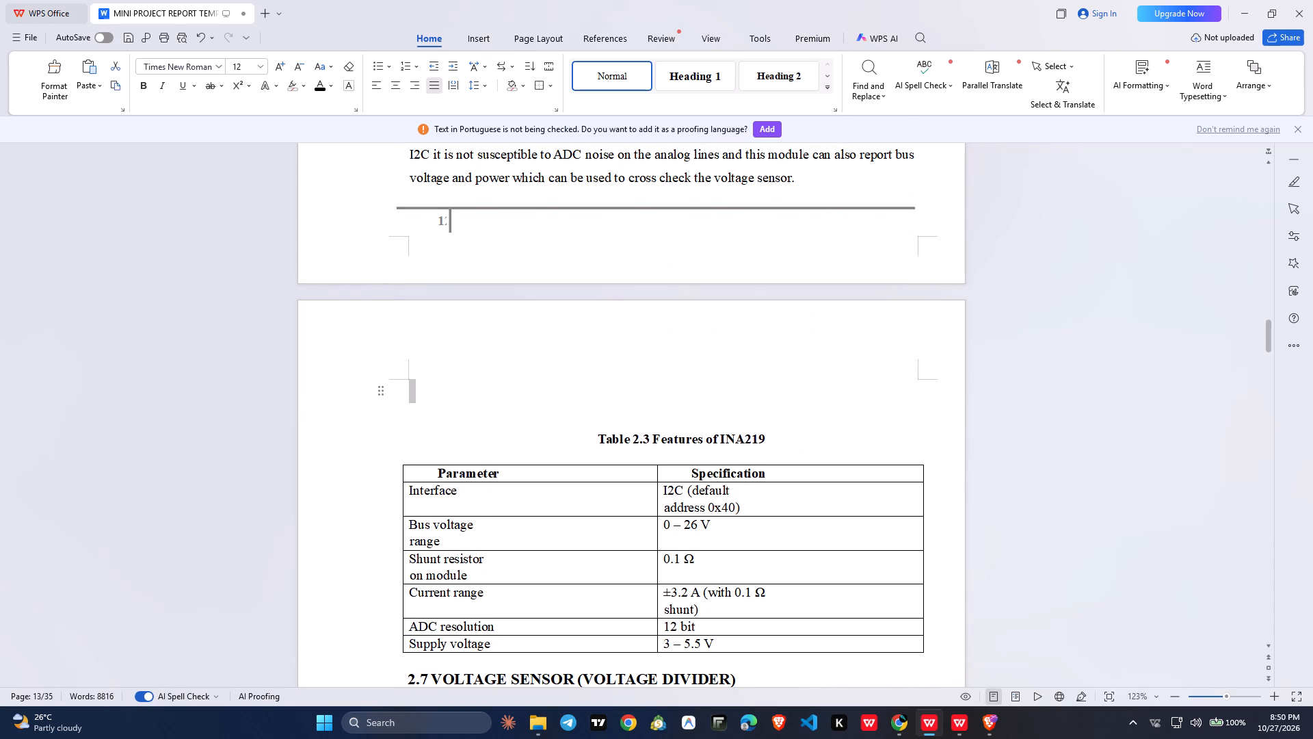
pyautogui.moveTo(397, 387); pyautogui.dragTo(407, 409)
pyautogui.press('BackSpace')
pyautogui.press('BackSpace')
pyautogui.press('BackSpace')
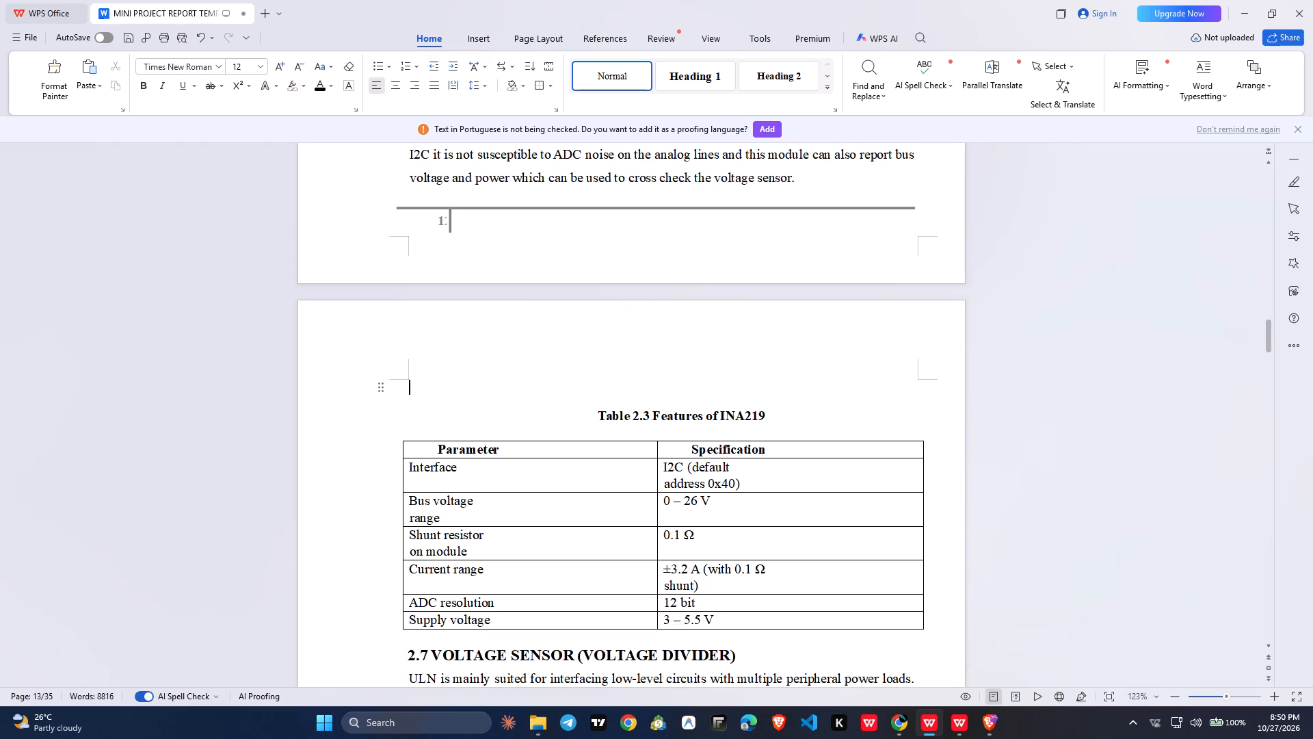
# Apply 1.5 line spacing to the "Table 2.3 Features of INA219" title and the whole table below it.
pyautogui.scroll(-1, 871, 465)
pyautogui.moveTo(953, 547); pyautogui.dragTo(641, 354)
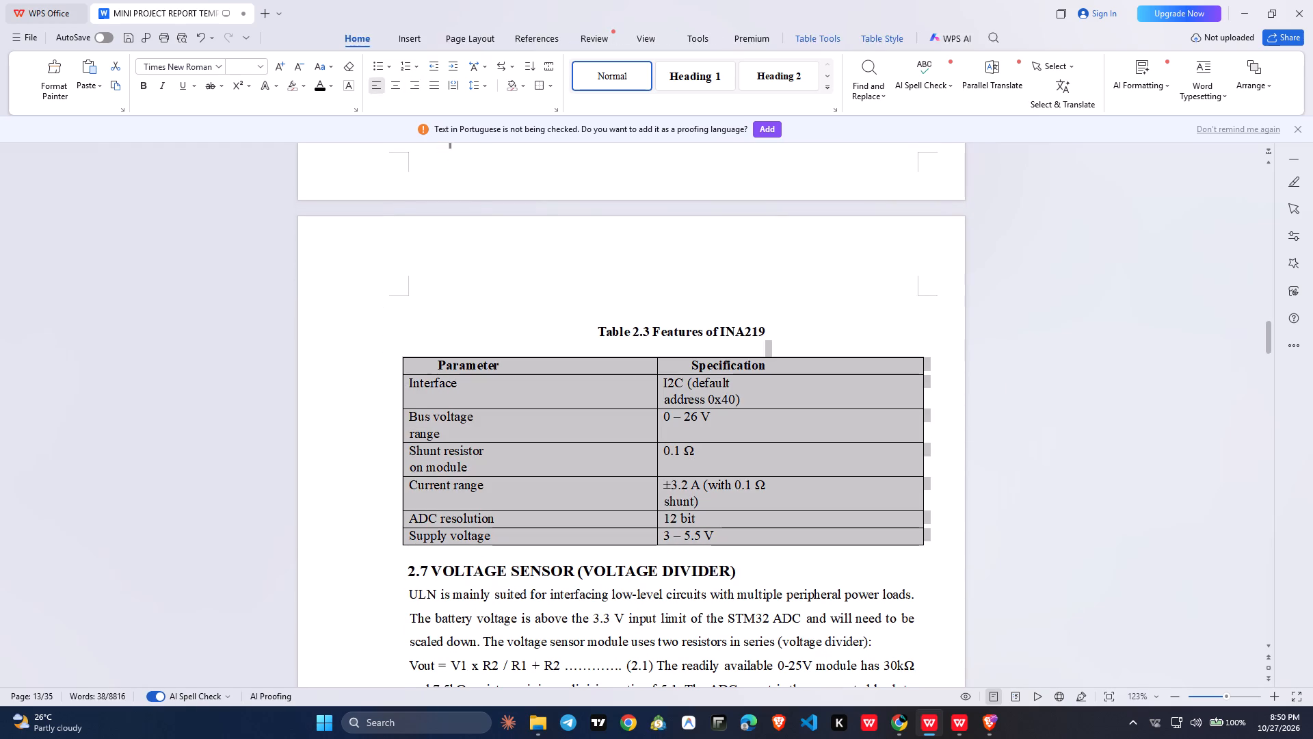
pyautogui.moveTo(641, 354); pyautogui.dragTo(599, 325)
pyautogui.click(613, 290)
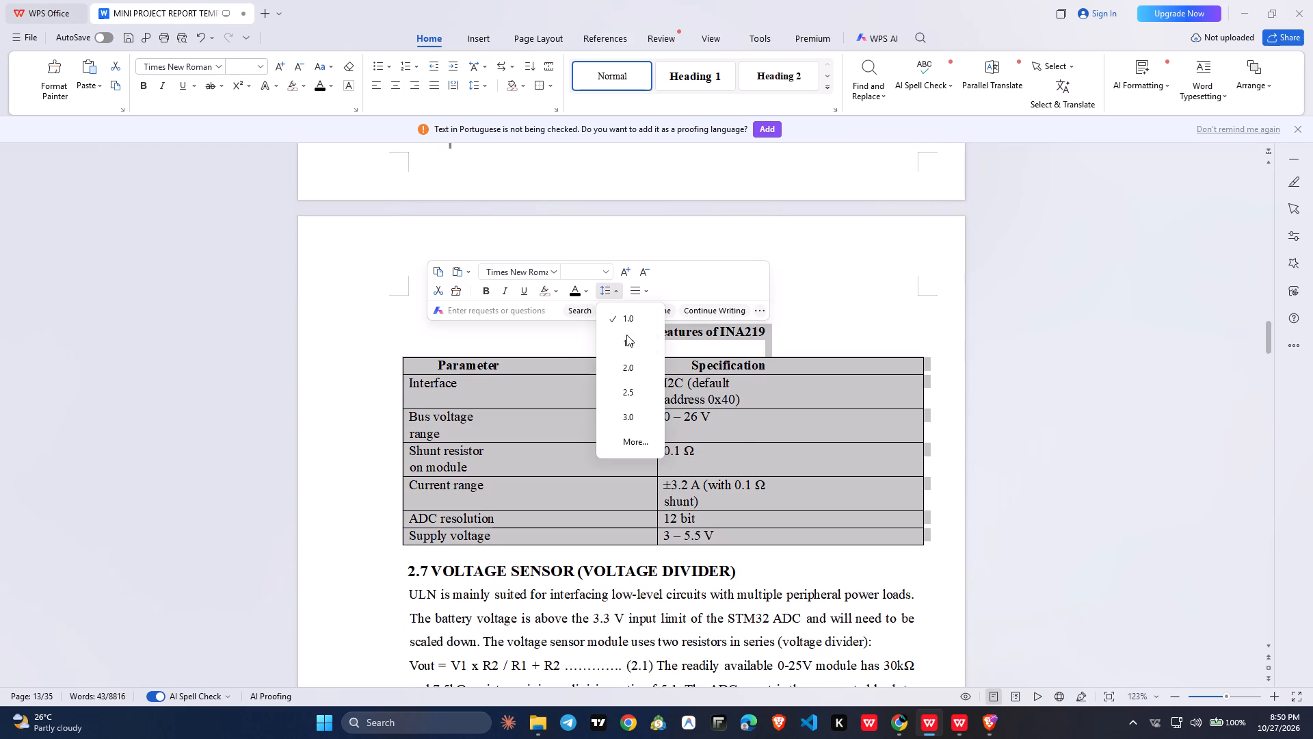
pyautogui.click(630, 346)
pyautogui.click(994, 368)
# Insert an extra space before "INA219" in the Table 2.3 title.
pyautogui.scroll(-1, 994, 368)
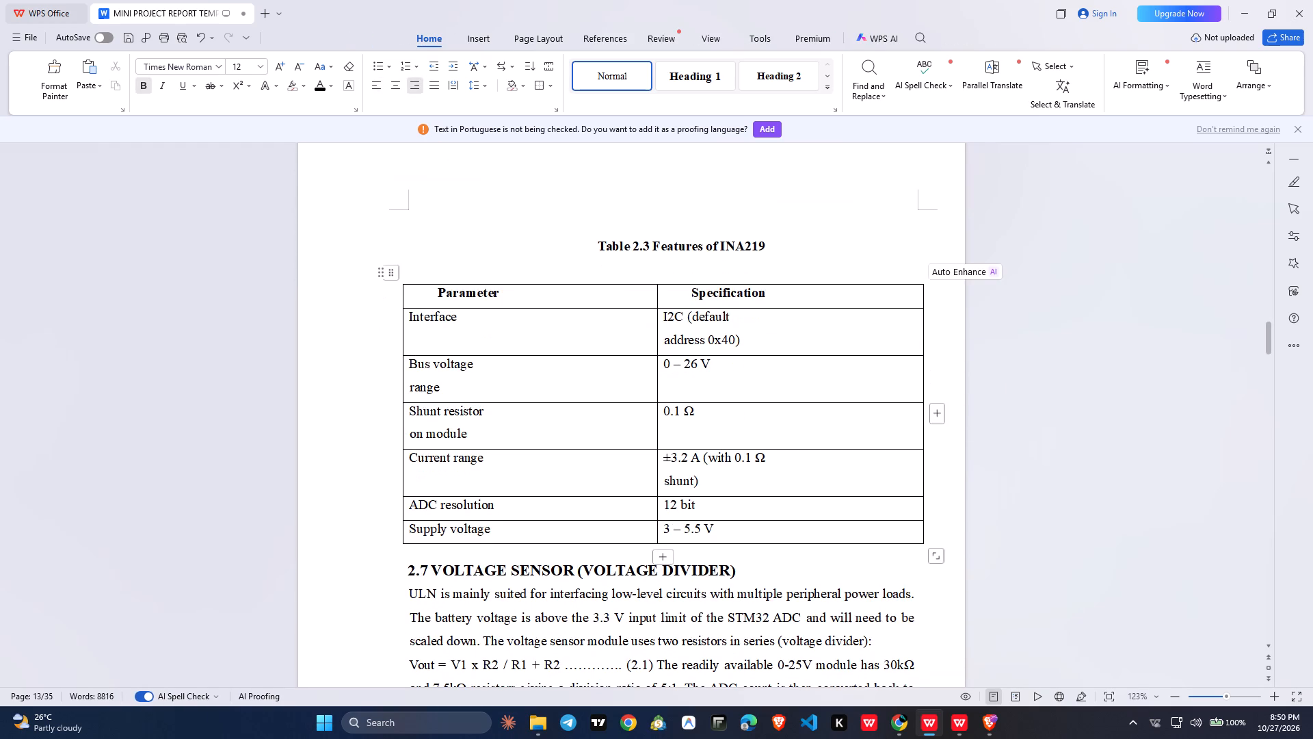
pyautogui.click(658, 248)
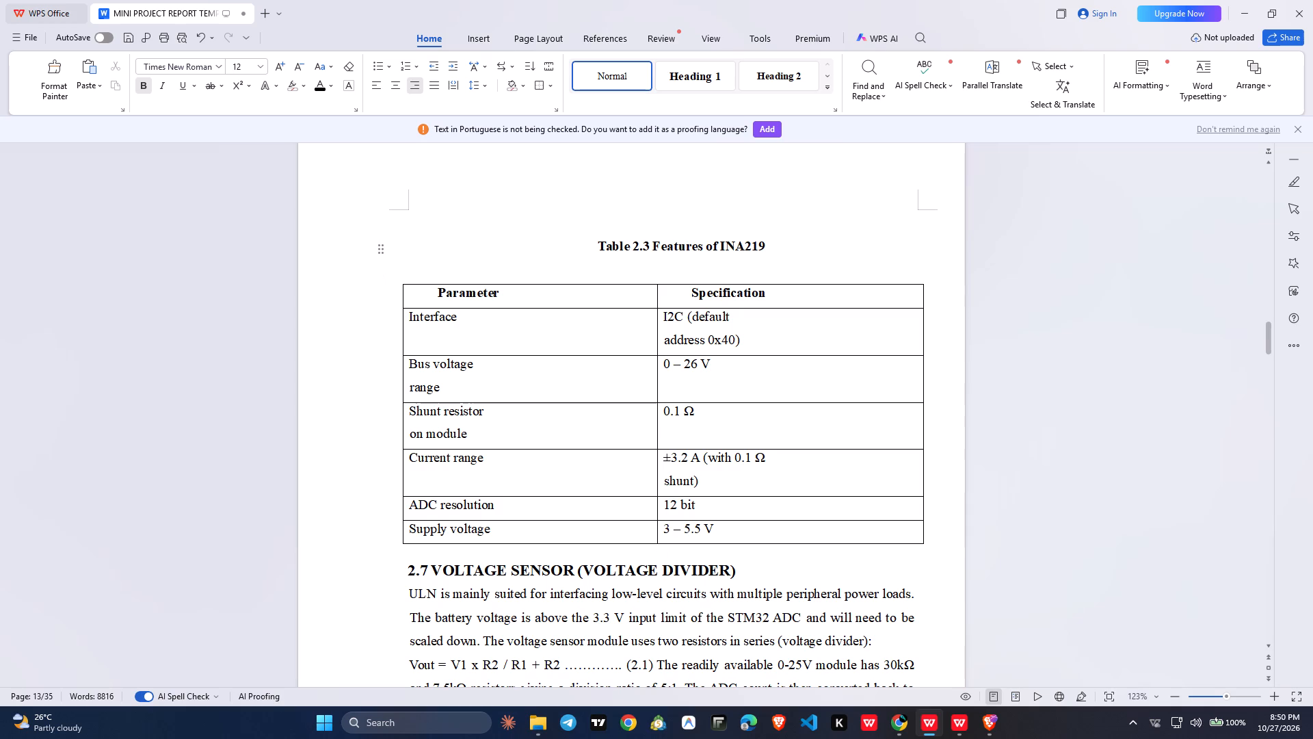
pyautogui.click(652, 249)
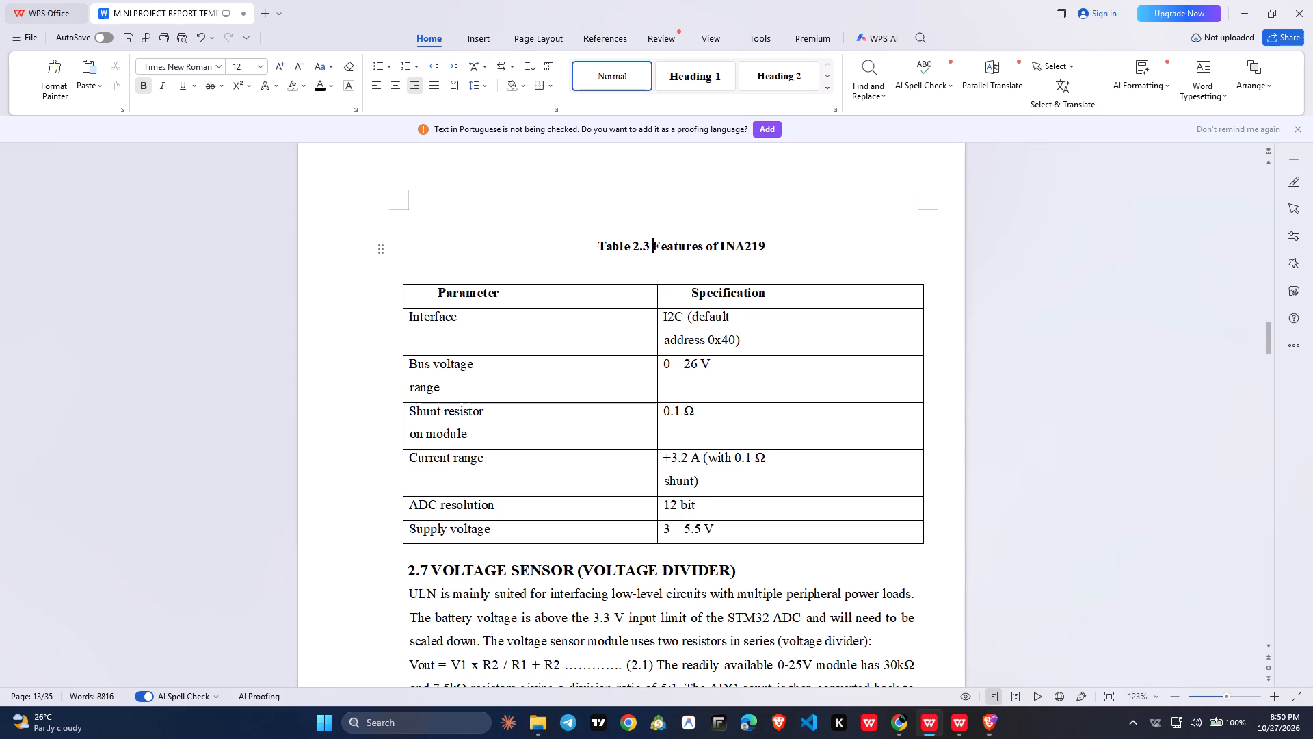
pyautogui.click(716, 247)
pyautogui.press('space')
pyautogui.click(1016, 293)
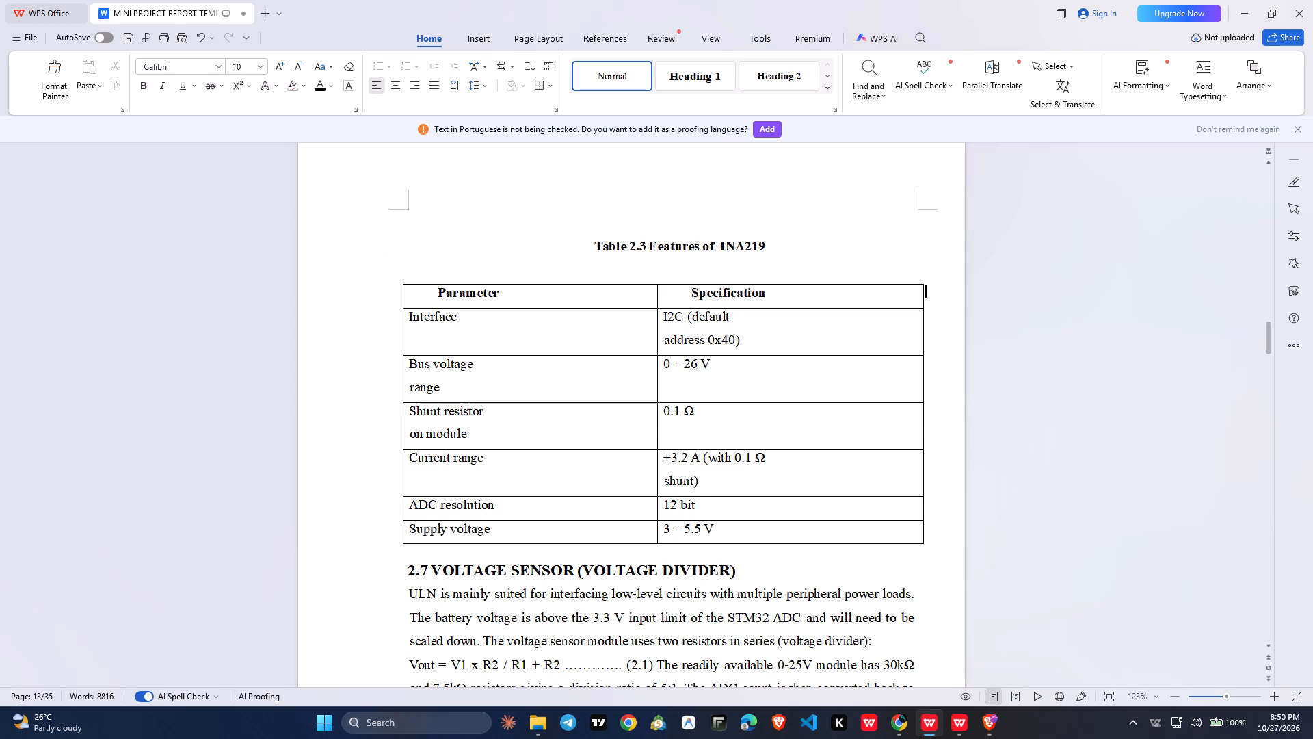
# Center the "Table 2.3 Features of INA219" title.
pyautogui.scroll(-1, 1016, 293)
pyautogui.moveTo(781, 167); pyautogui.dragTo(593, 165)
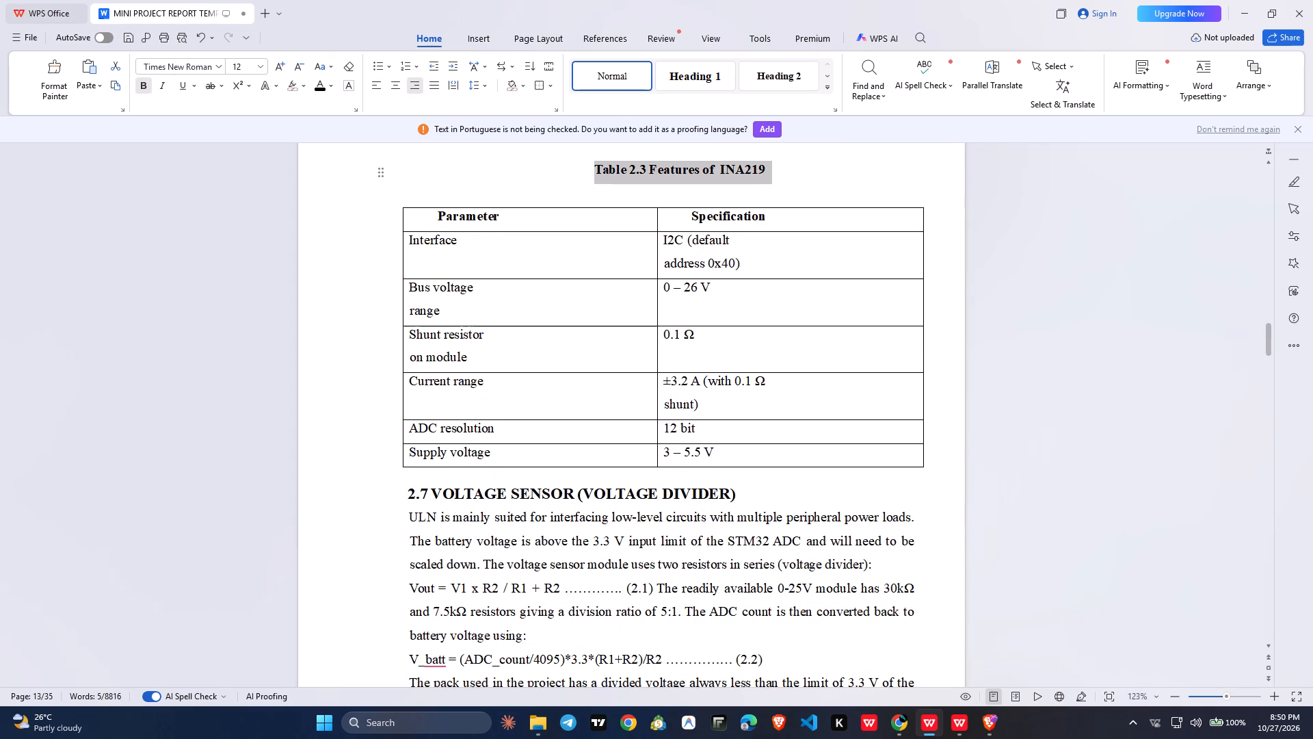
pyautogui.moveTo(593, 165); pyautogui.dragTo(592, 165)
pyautogui.moveTo(637, 123); pyautogui.dragTo(654, 180)
pyautogui.click(654, 180)
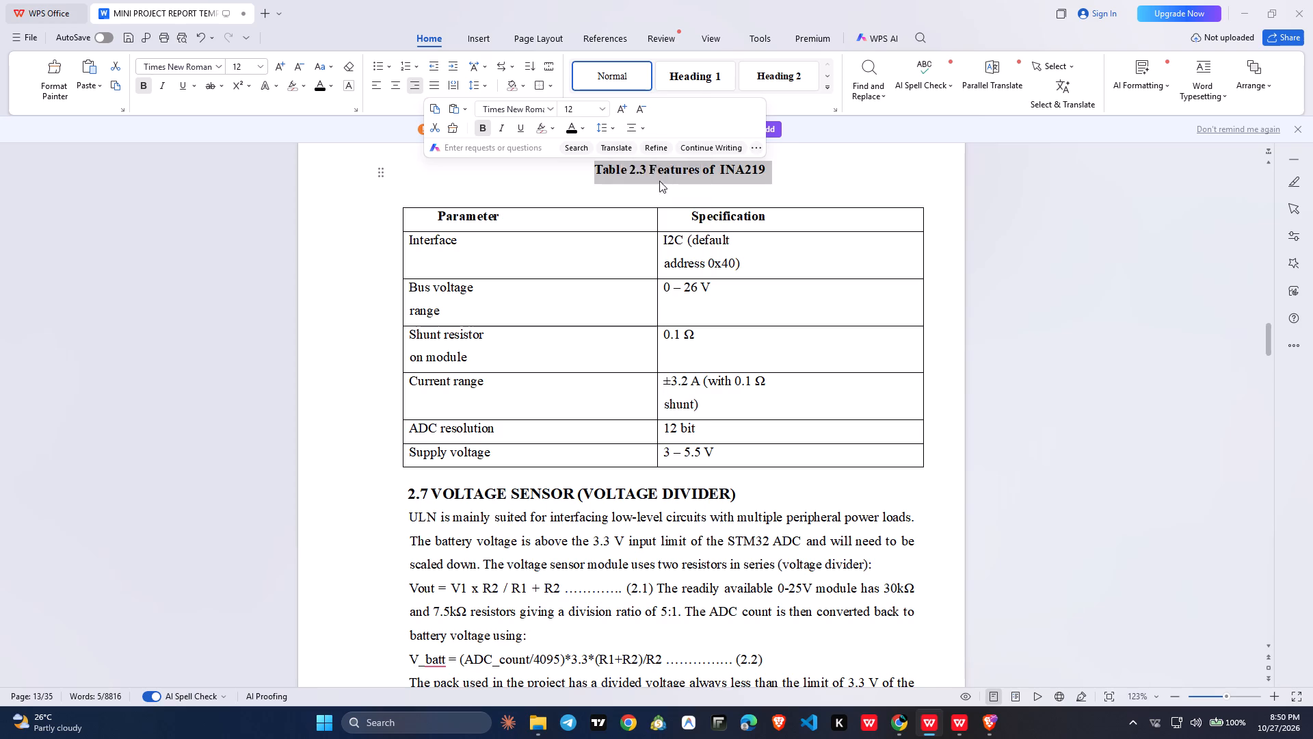
pyautogui.click(970, 251)
pyautogui.scroll(2, 991, 343)
pyautogui.moveTo(686, 291); pyautogui.dragTo(466, 285)
pyautogui.click(542, 246)
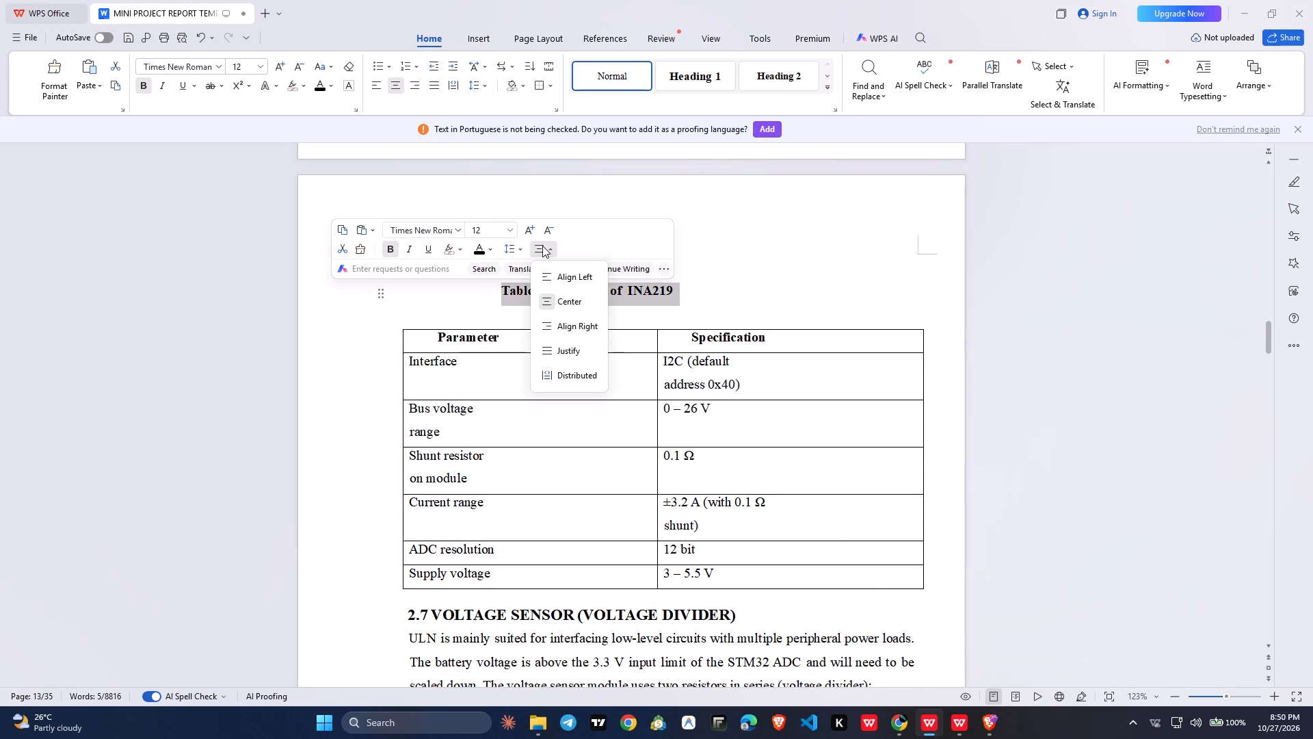
pyautogui.click(695, 272)
# Insert leading spaces before the Table 2.3 title to shift it over the middle of the table.
pyautogui.scroll(1, 695, 272)
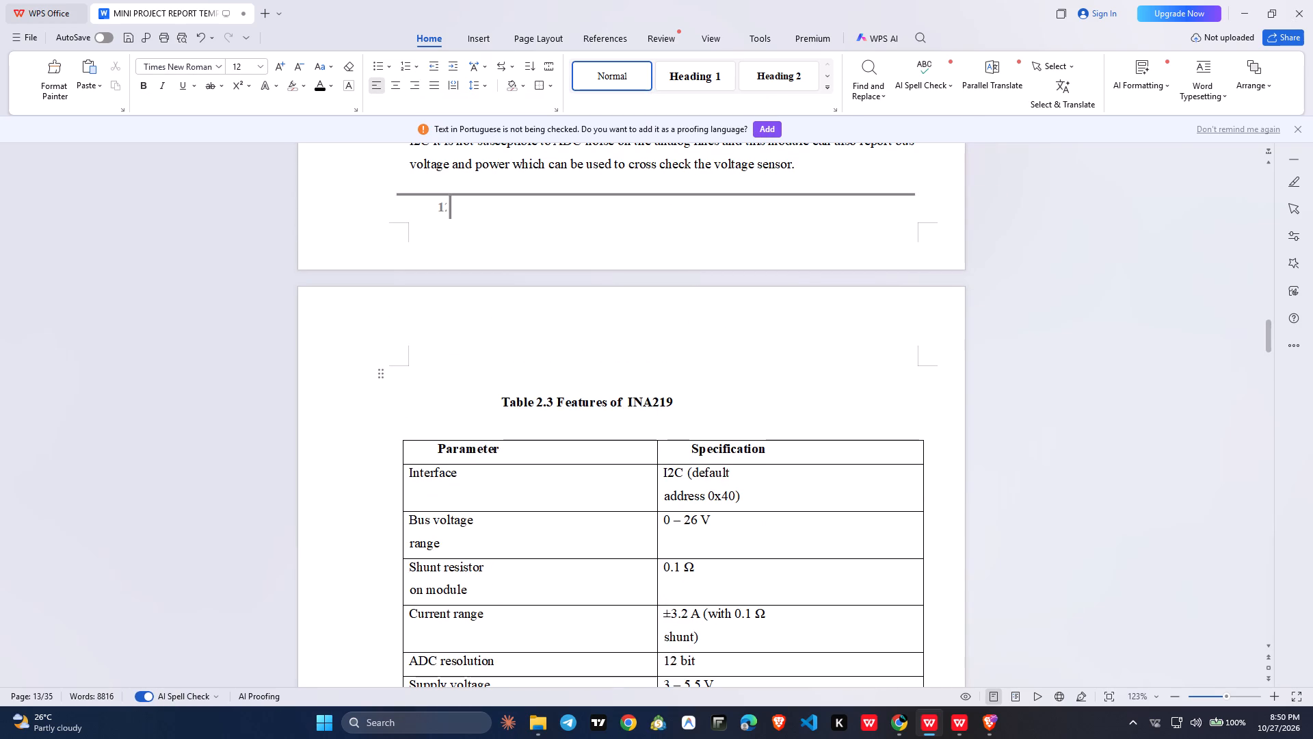
pyautogui.click(499, 407)
pyautogui.press('space')
pyautogui.press('space')
pyautogui.press('space')
pyautogui.press('space')
pyautogui.press('space')
pyautogui.press('space')
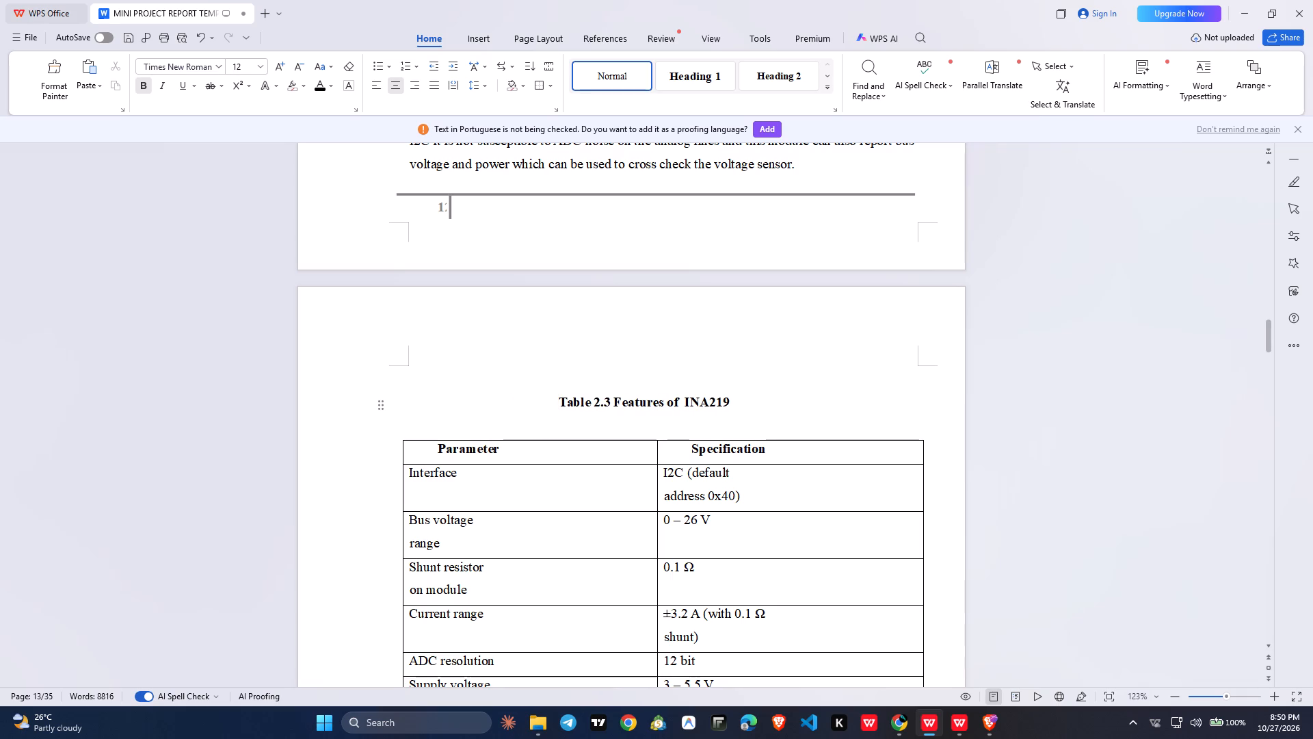
pyautogui.click(1013, 424)
pyautogui.scroll(3, 1013, 424)
pyautogui.scroll(-1, 1013, 424)
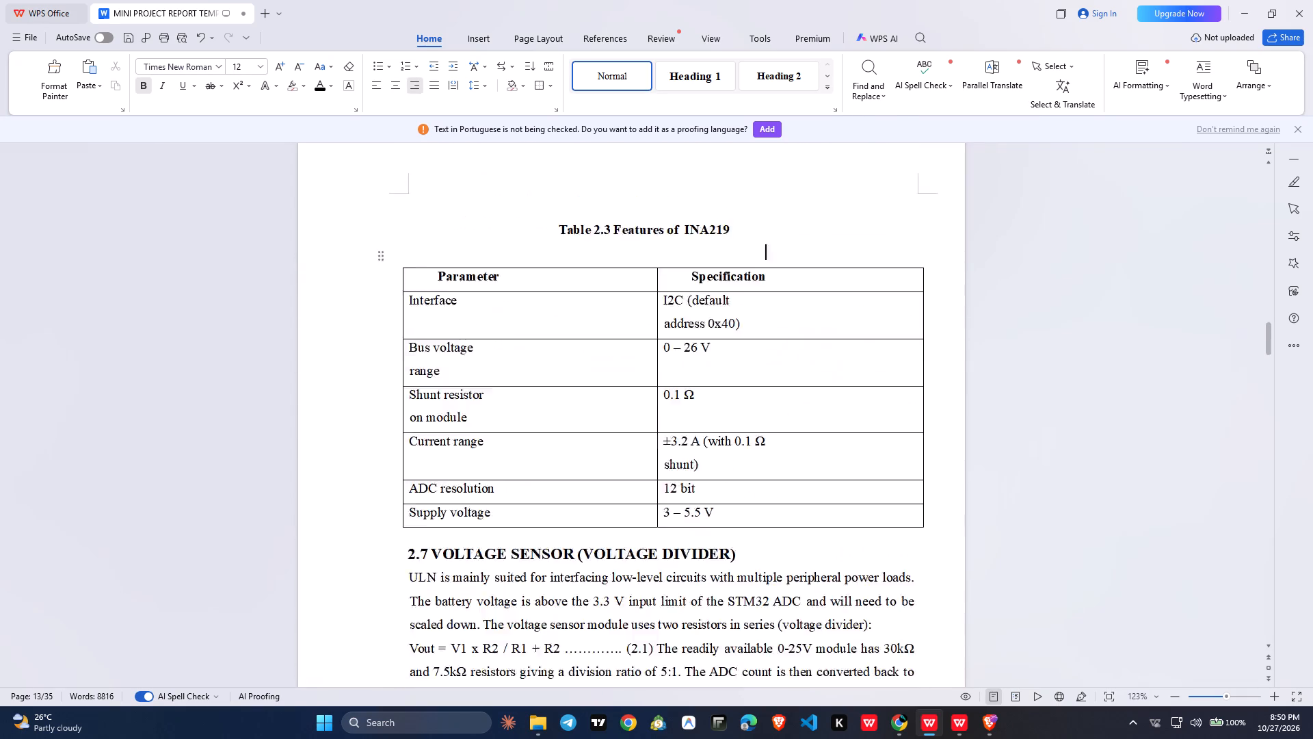
pyautogui.scroll(1, 1013, 424)
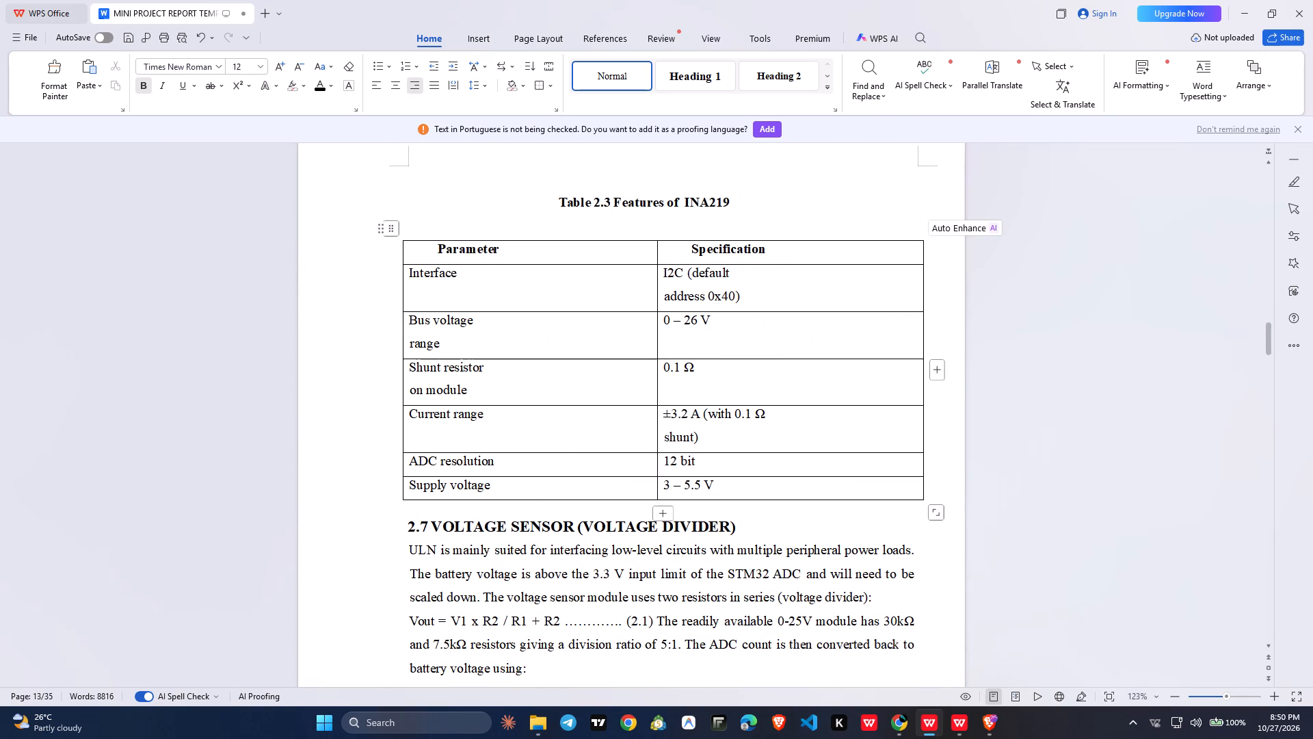
# Apply justified alignment to all the cells of the INA219 features table.
pyautogui.moveTo(745, 502); pyautogui.dragTo(413, 248)
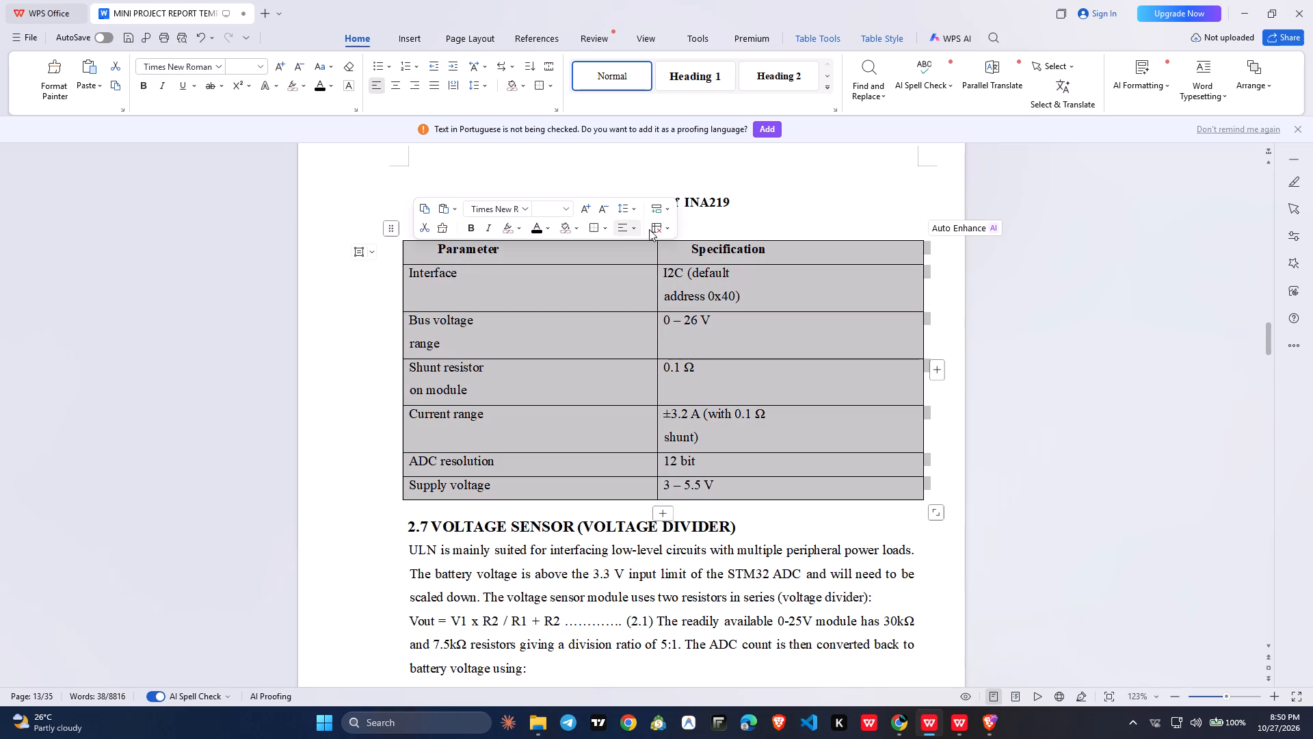
pyautogui.click(634, 218)
pyautogui.click(633, 218)
pyautogui.click(633, 222)
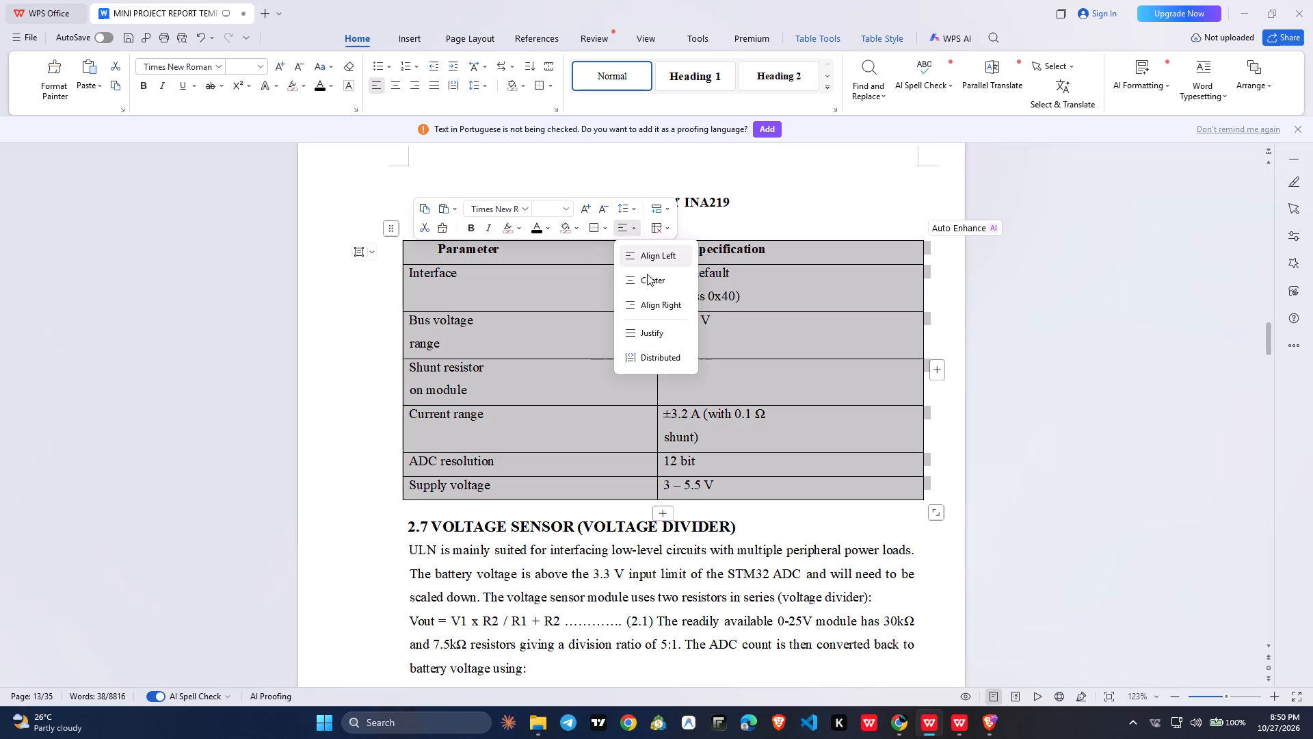
pyautogui.click(667, 334)
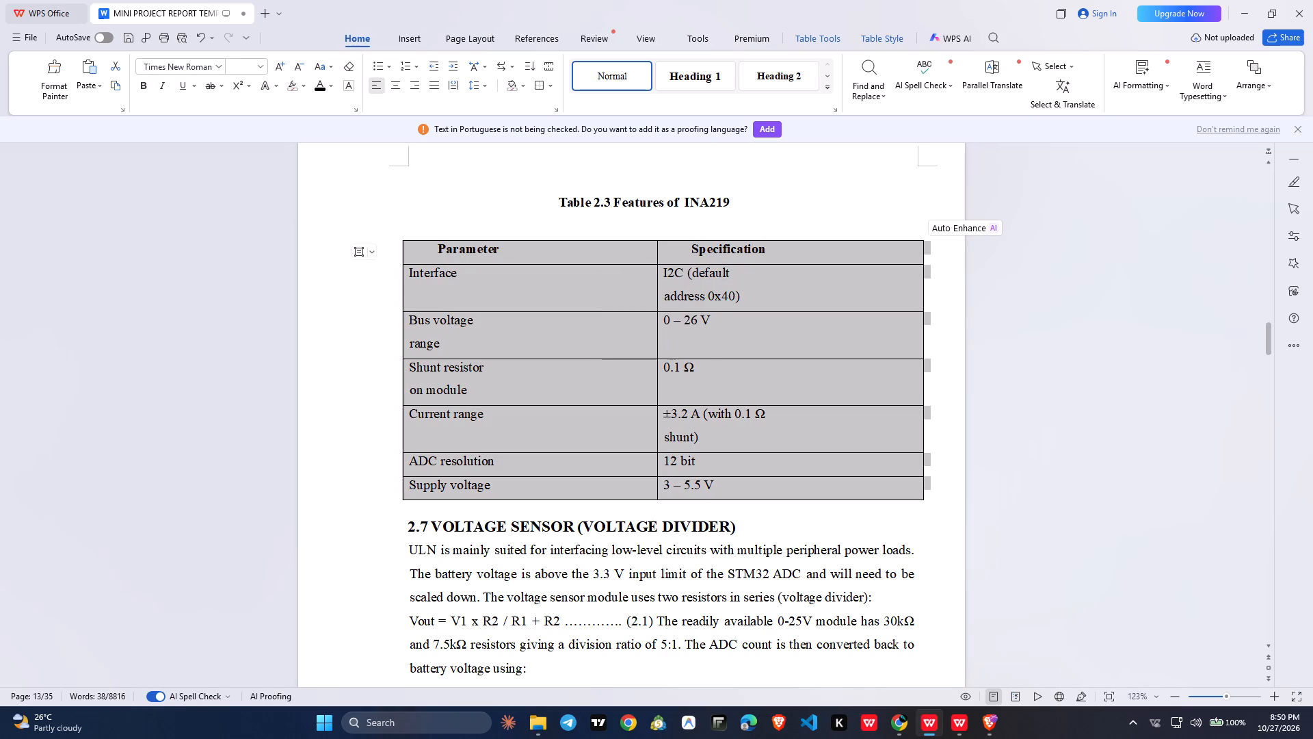
pyautogui.click(1058, 406)
# Justify the "2.7 VOLTAGE SENSOR (VOLTAGE DIVIDER)" heading and its body text and apply 1.5 line spacing to them.
pyautogui.scroll(-2, 1058, 406)
pyautogui.scroll(-1, 837, 579)
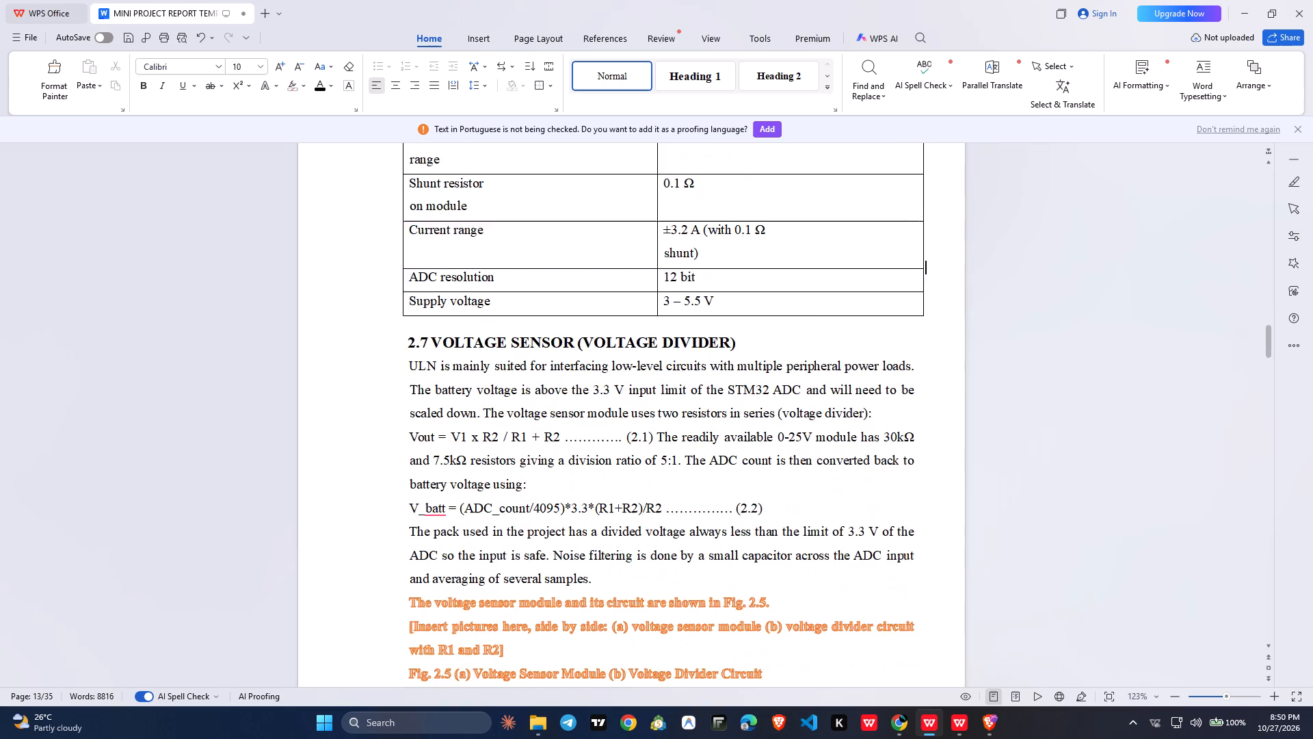
pyautogui.scroll(-1, 837, 579)
pyautogui.moveTo(605, 511); pyautogui.dragTo(402, 281)
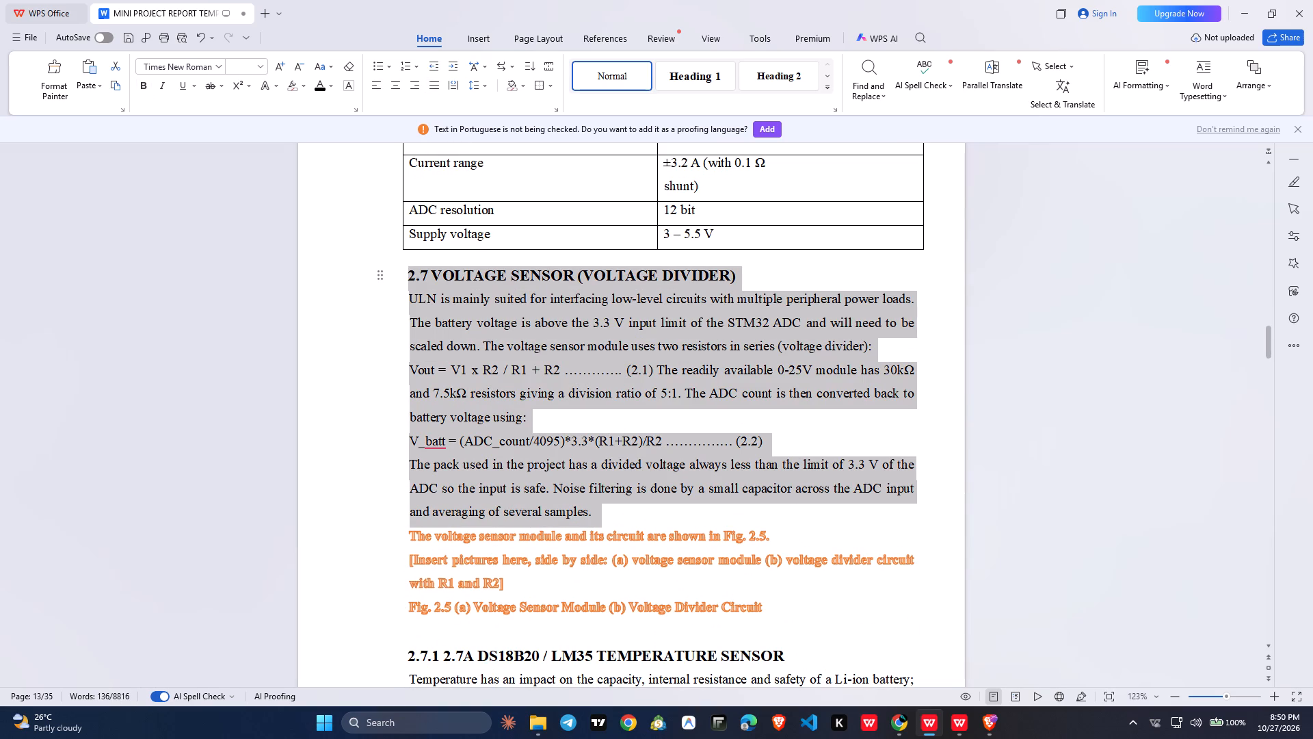
pyautogui.moveTo(402, 281); pyautogui.dragTo(402, 281)
pyautogui.click(440, 230)
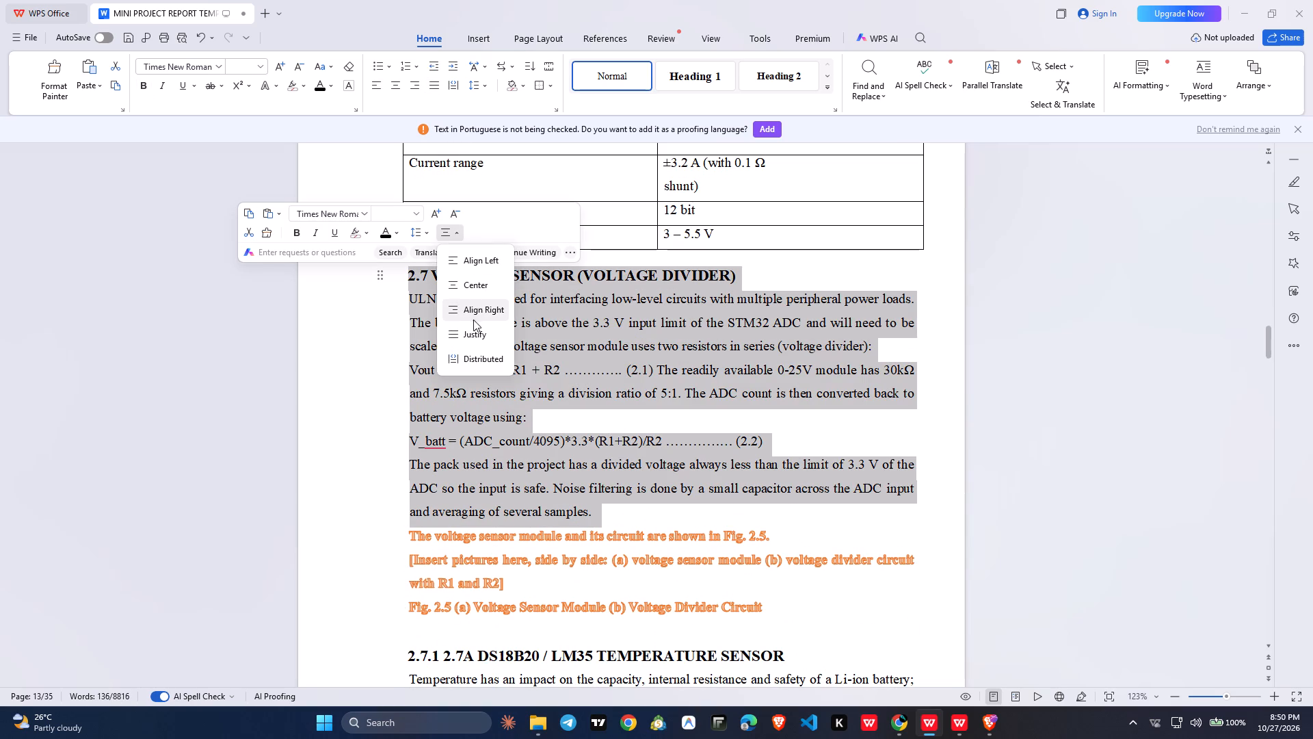
pyautogui.click(473, 330)
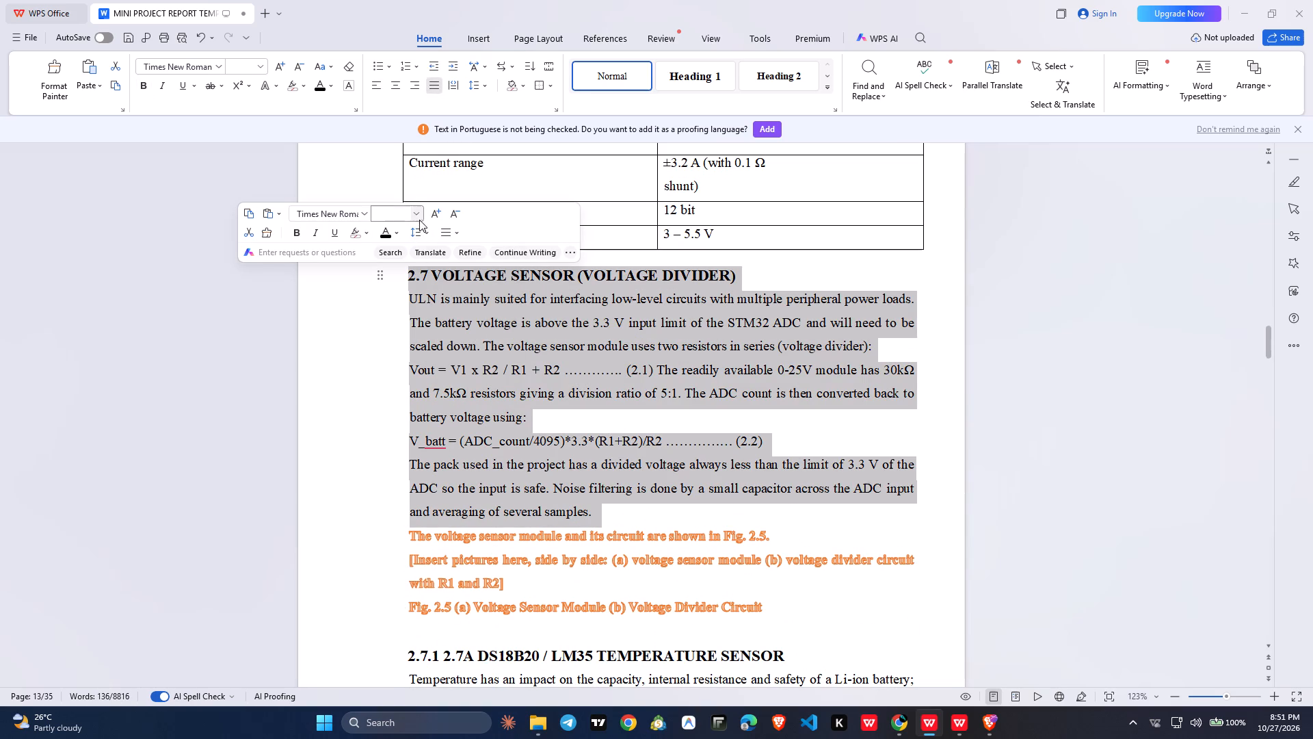
pyautogui.click(415, 213)
pyautogui.click(427, 225)
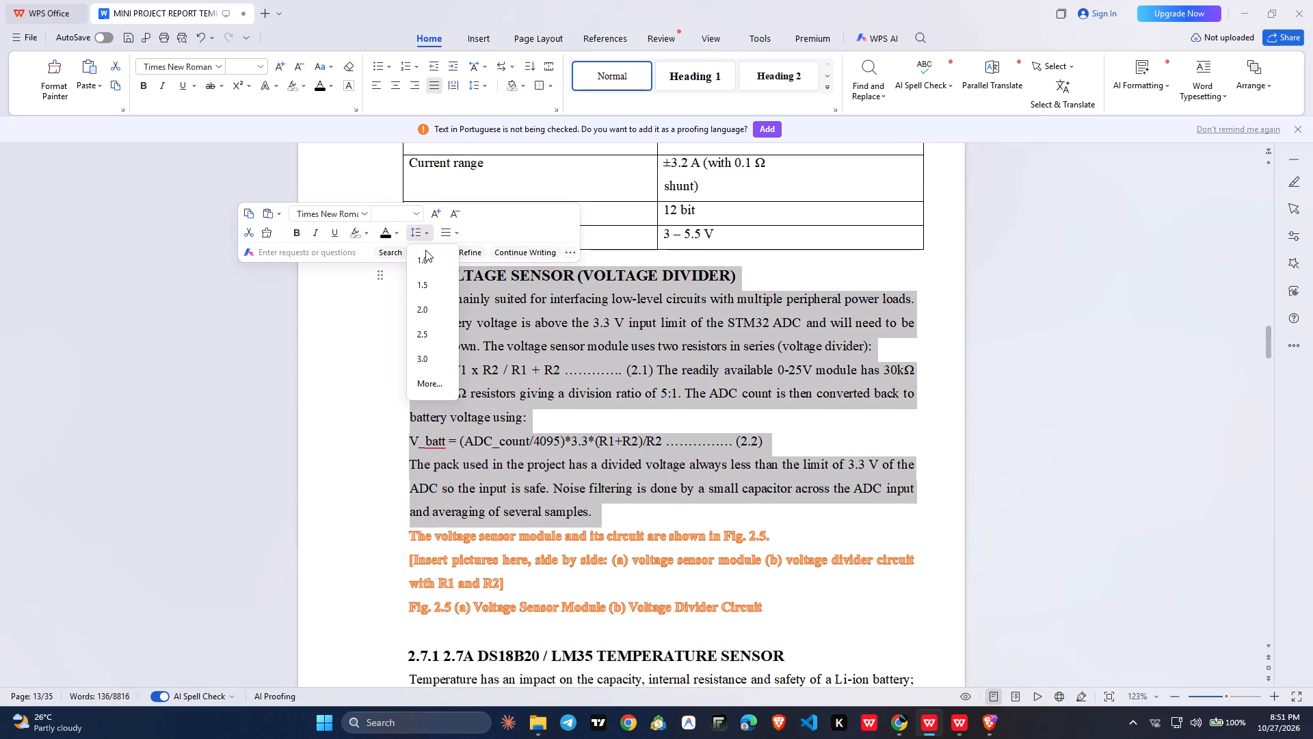
pyautogui.click(424, 287)
pyautogui.click(702, 475)
# Copy the phrase "voltage sensor module" from the Fig. 2.5 picture placeholder and switch to the Chrome browser.
pyautogui.scroll(-1, 702, 475)
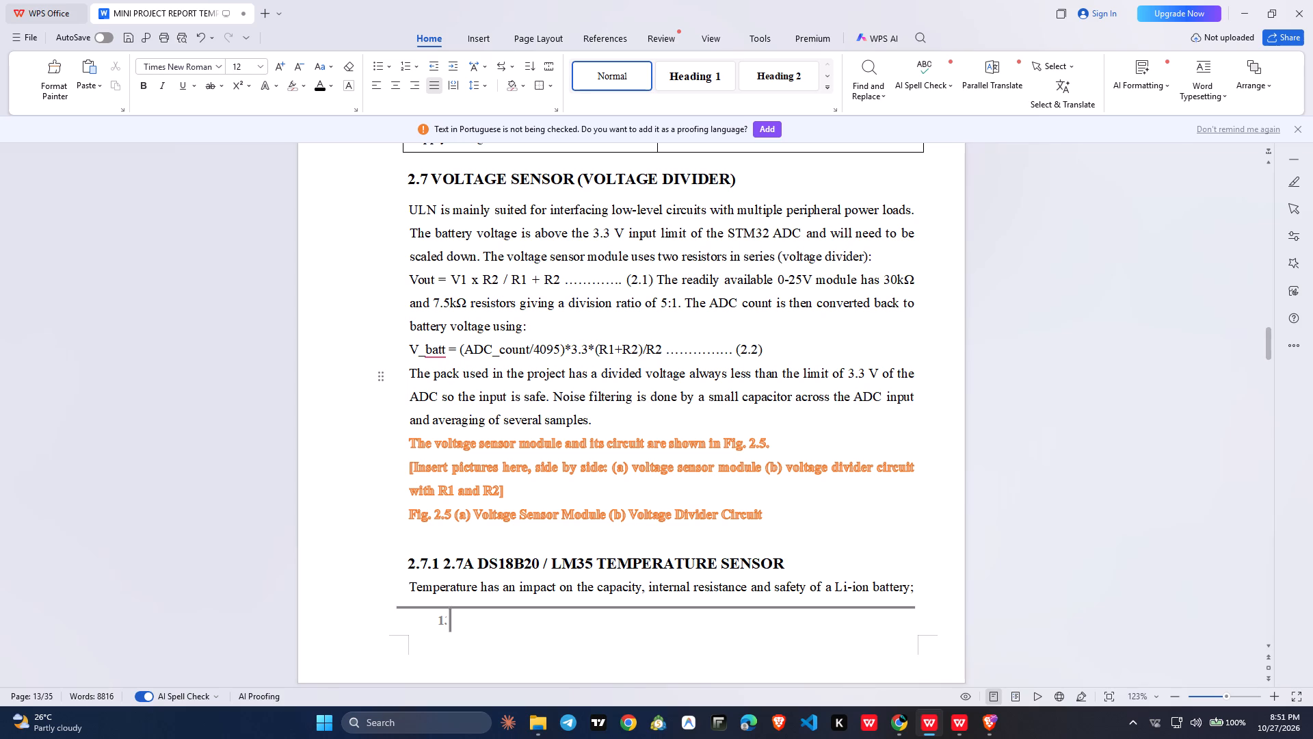
pyautogui.moveTo(631, 466); pyautogui.dragTo(763, 465)
pyautogui.hotkey('ctrl', 'c')
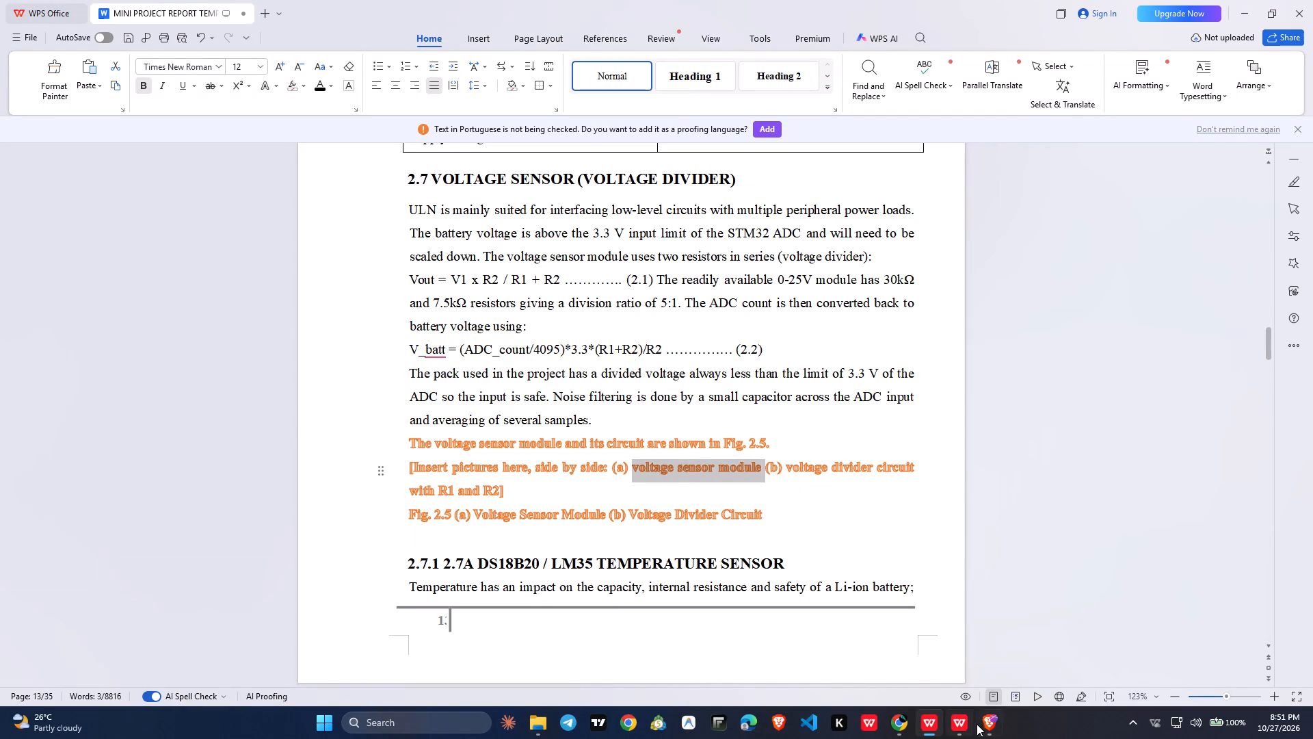
pyautogui.click(907, 721)
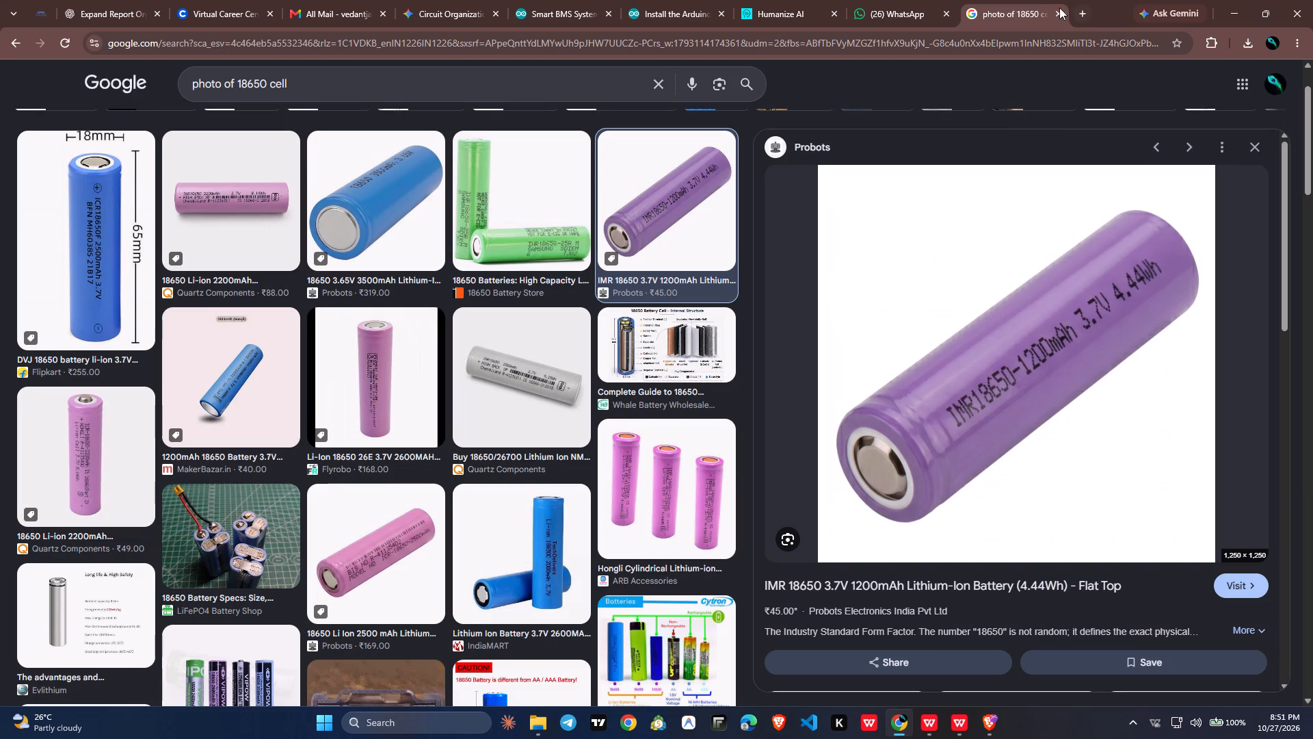
# Search Google Images for "voltage sensor module" and look over the picture results.
pyautogui.click(994, 34)
pyautogui.hotkey('ctrl', 'v')
pyautogui.press('Return')
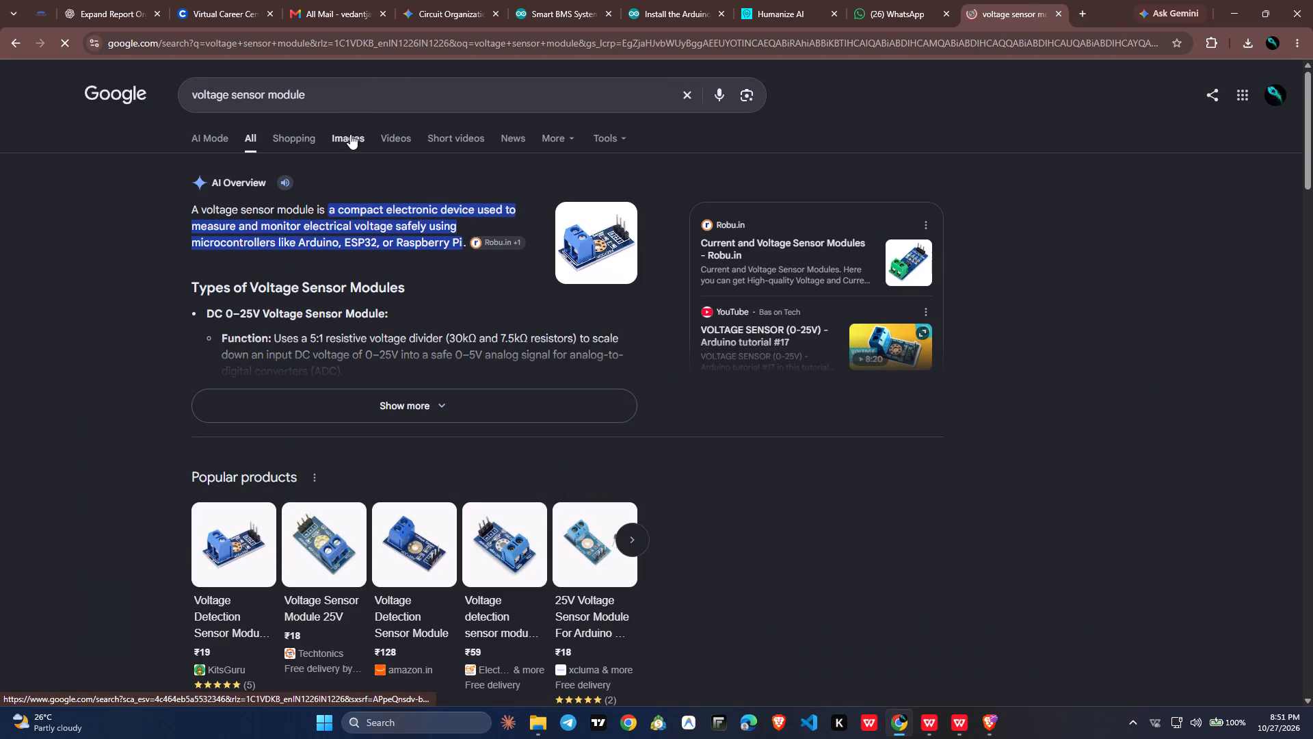
pyautogui.click(350, 134)
pyautogui.scroll(-1, 677, 428)
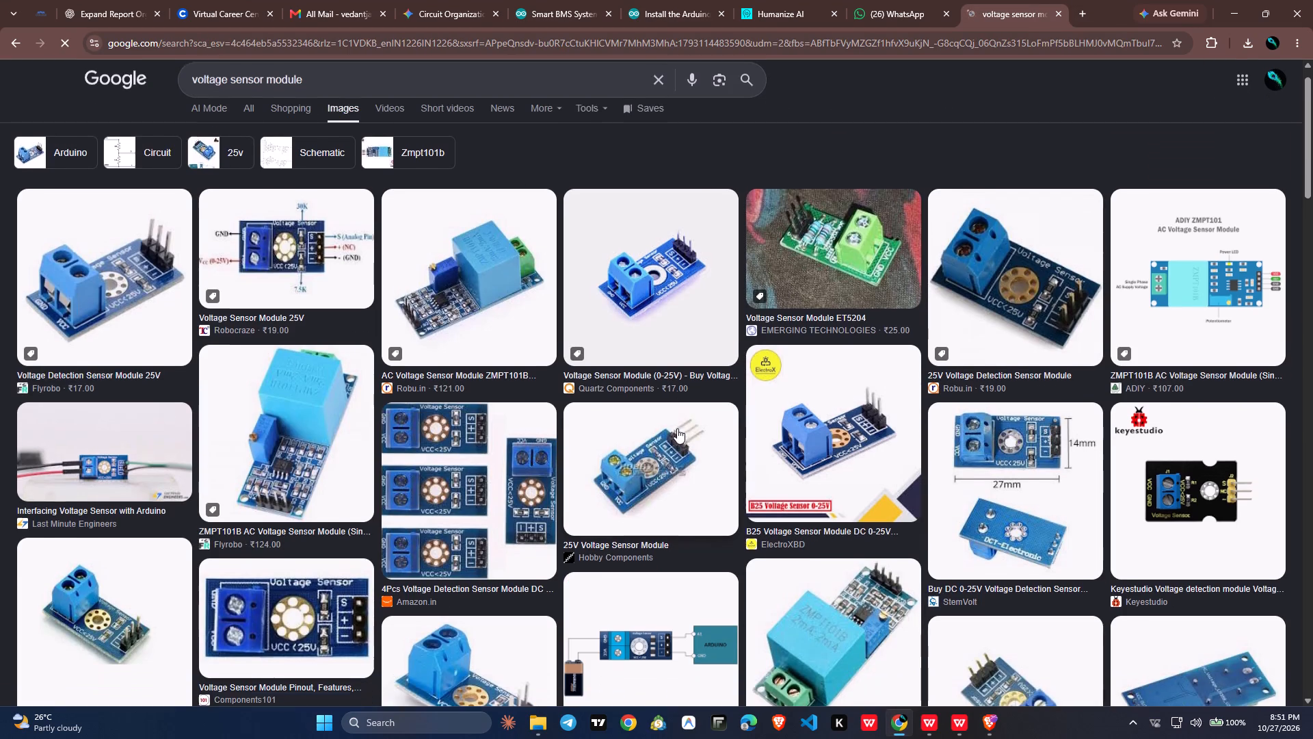
pyautogui.scroll(-1, 677, 428)
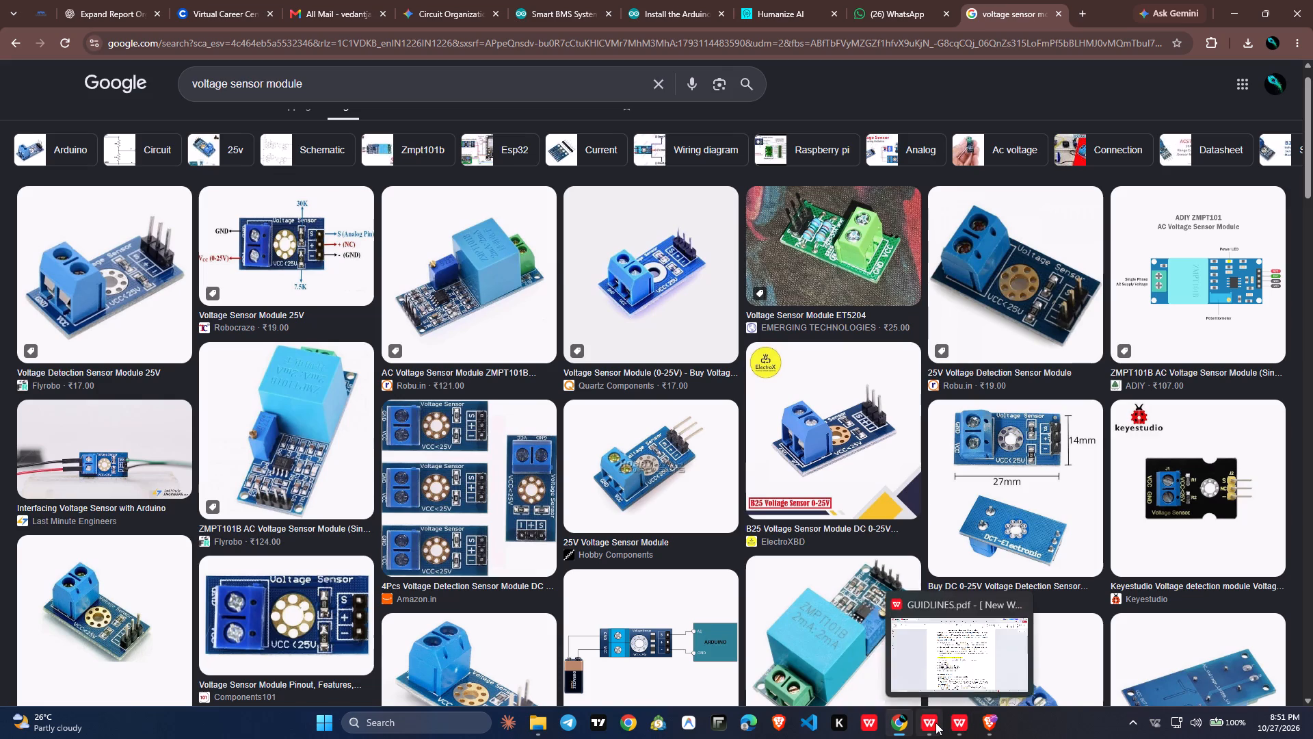
# Switch to the report in WPS Office and copy the orange Fig. 2.5 block: introductory sentence, picture placeholder and caption.
pyautogui.click(936, 723)
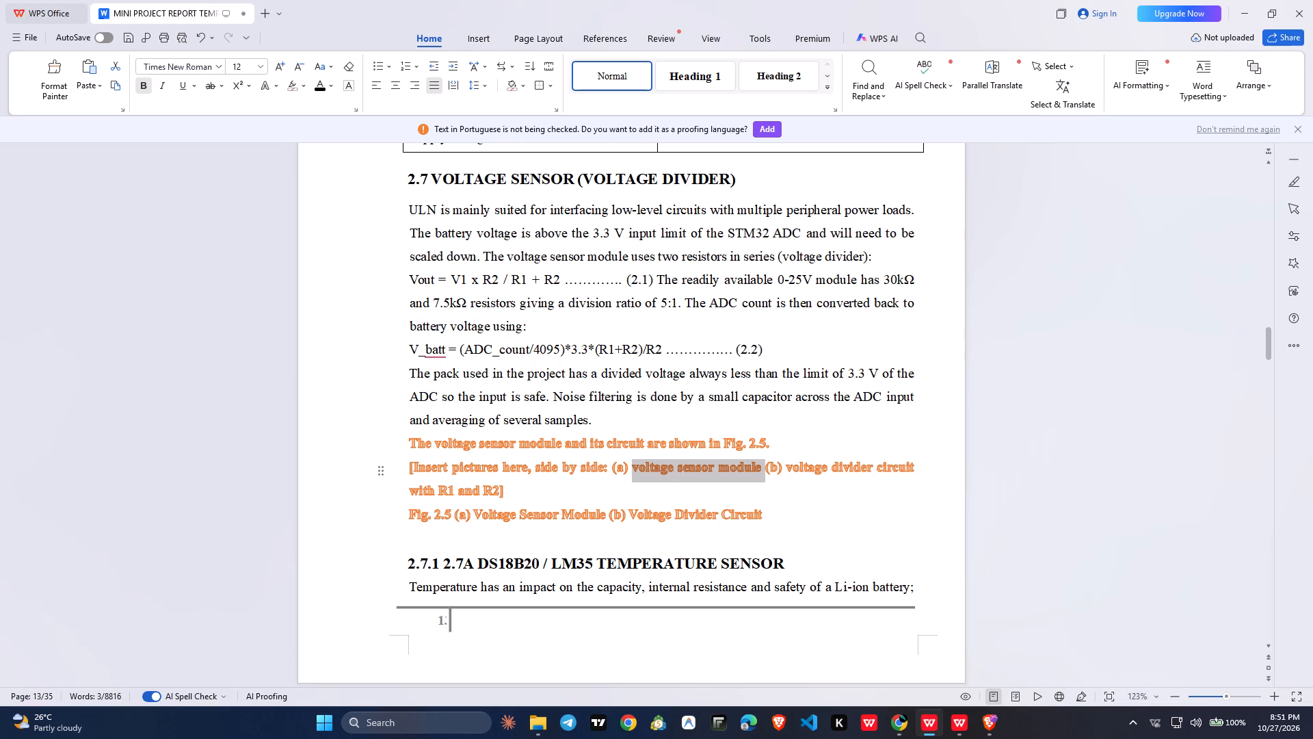
pyautogui.click(814, 523)
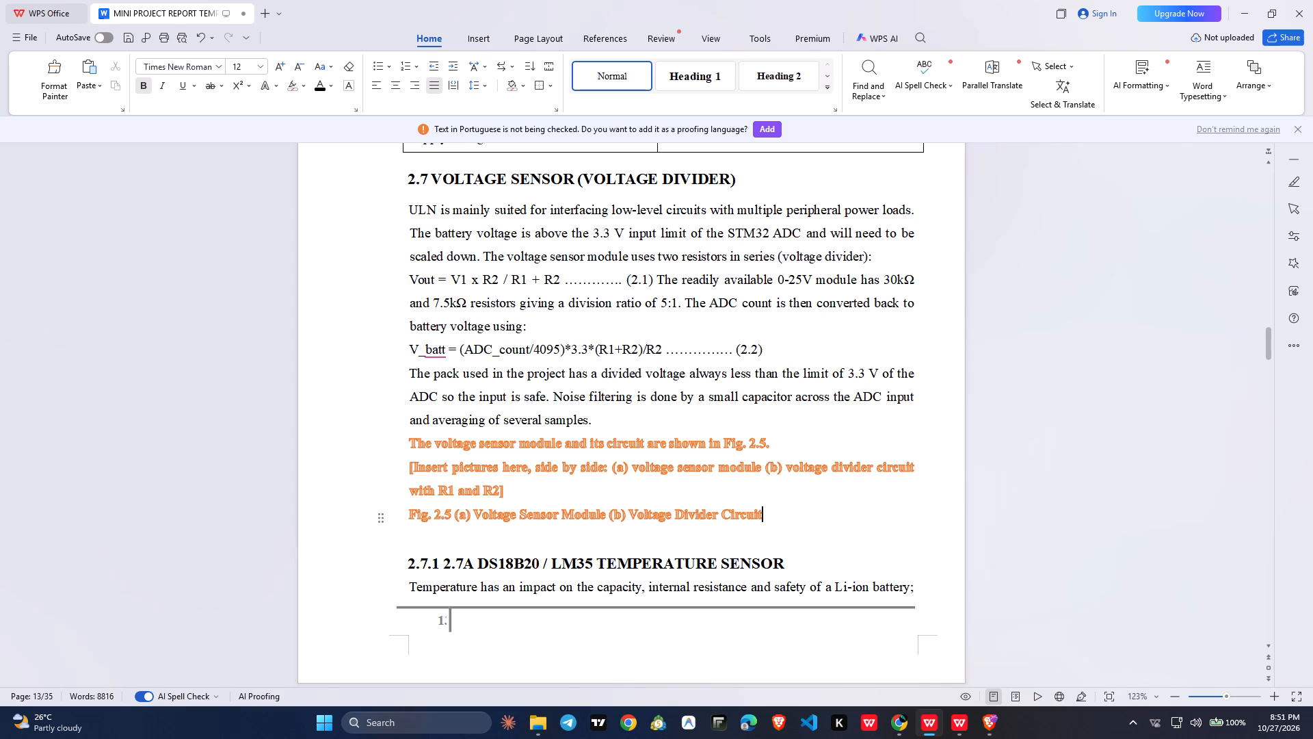
pyautogui.moveTo(784, 517); pyautogui.dragTo(386, 439)
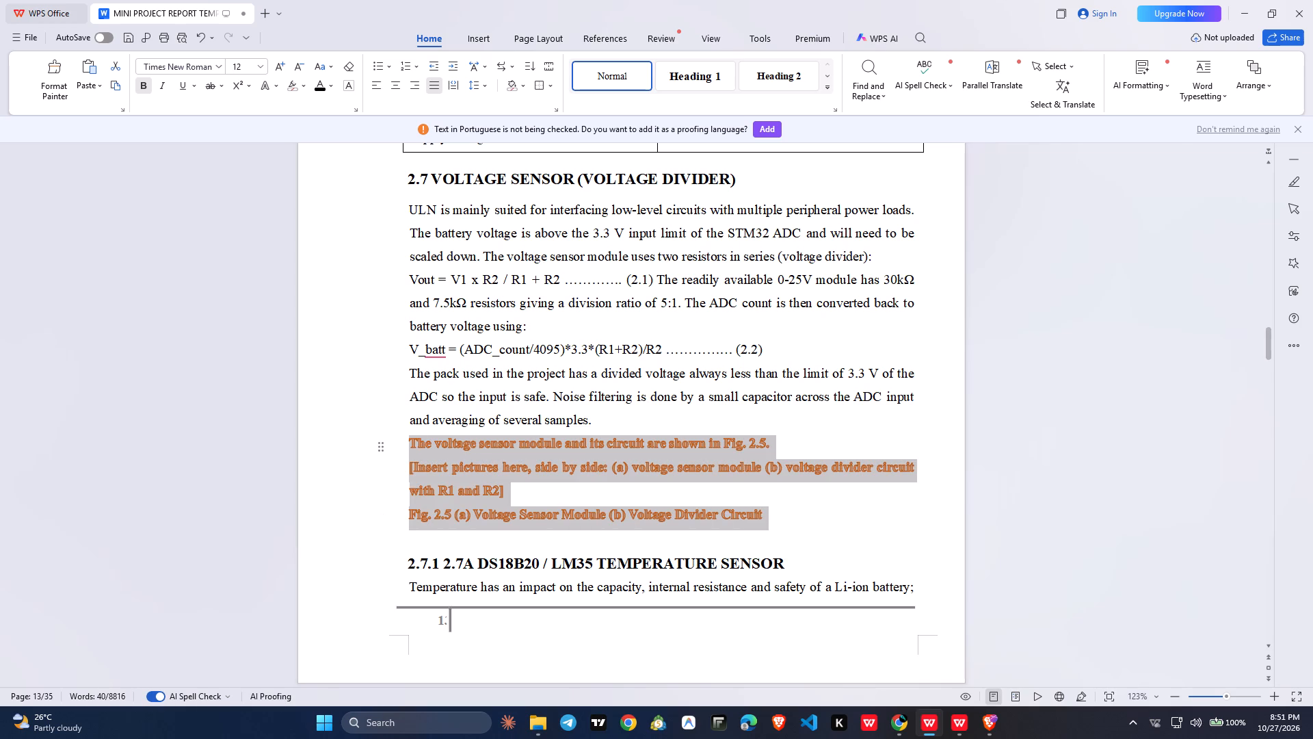
pyautogui.hotkey('ctrl', 'c')
pyautogui.click(691, 497)
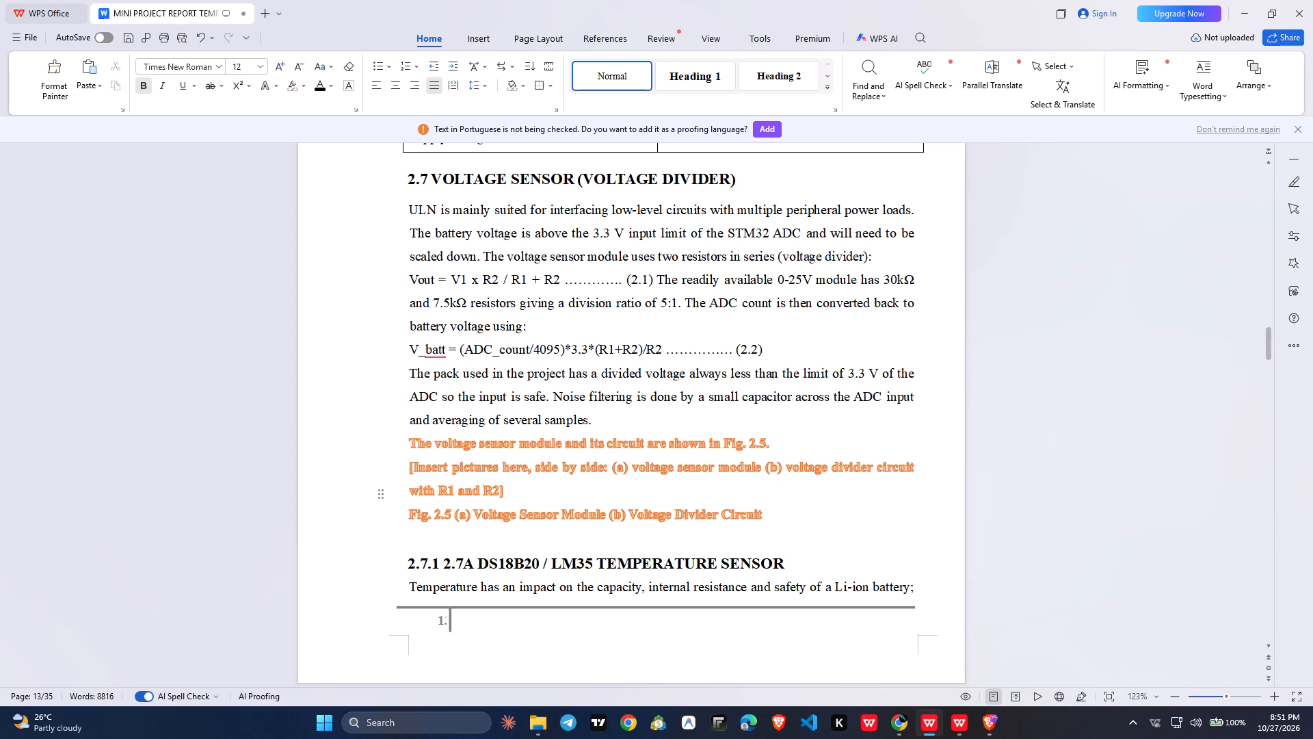
# Switch to Chrome, examine the voltage sensor module images for a picture suitable for Fig. 2.5, and return to the WPS report.
pyautogui.click(900, 729)
pyautogui.scroll(-2, 841, 439)
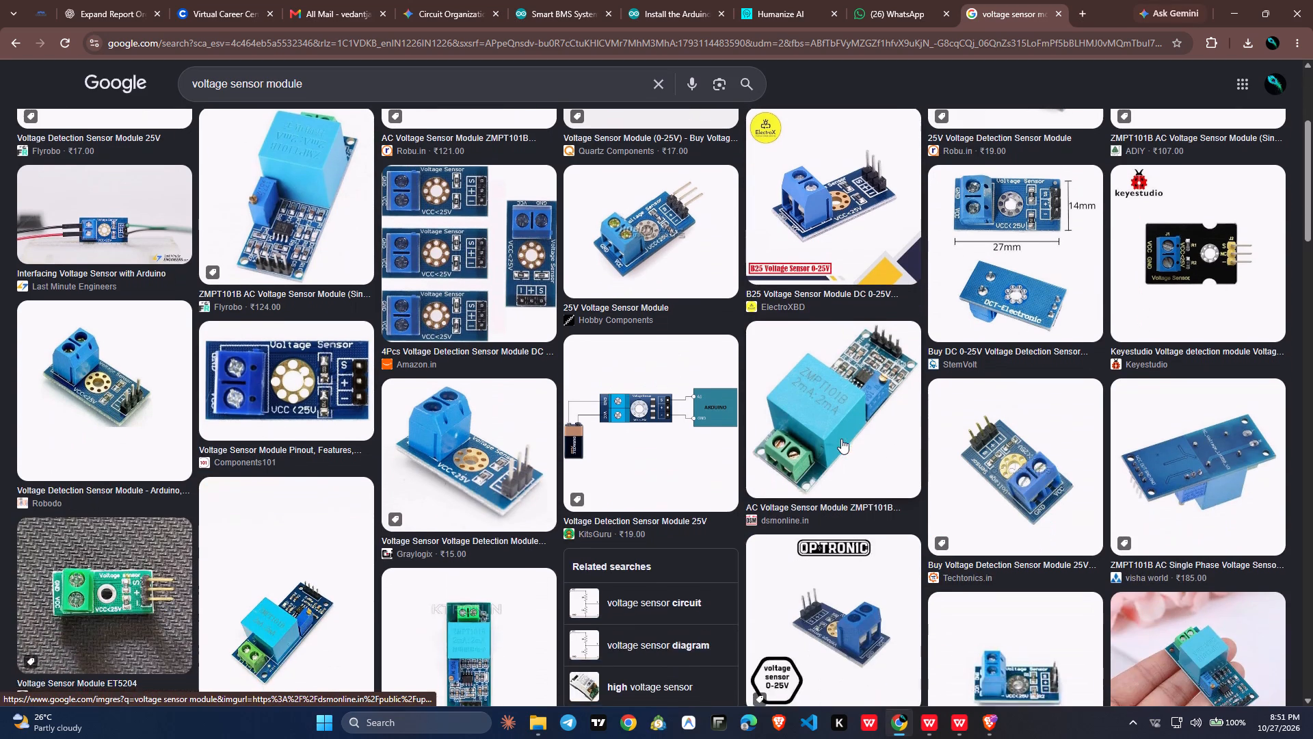
pyautogui.scroll(-3, 841, 439)
pyautogui.scroll(4, 841, 439)
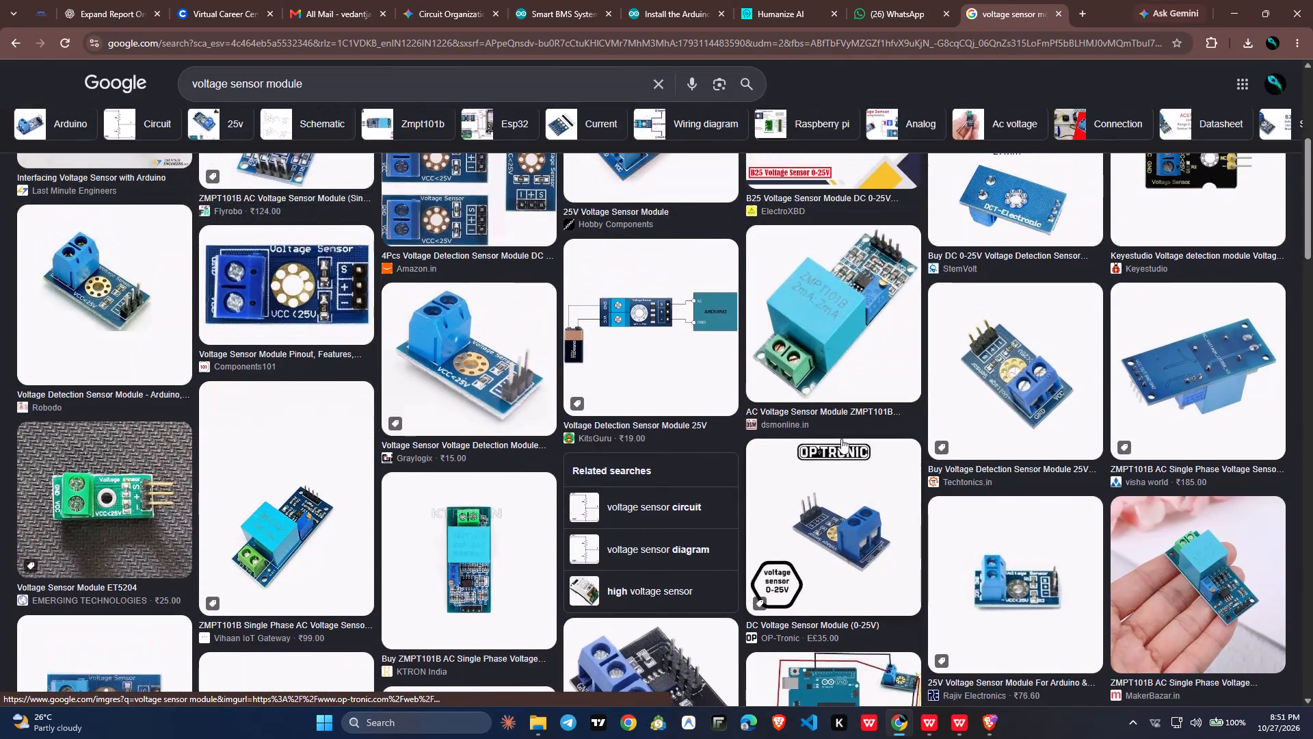
pyautogui.scroll(2, 841, 439)
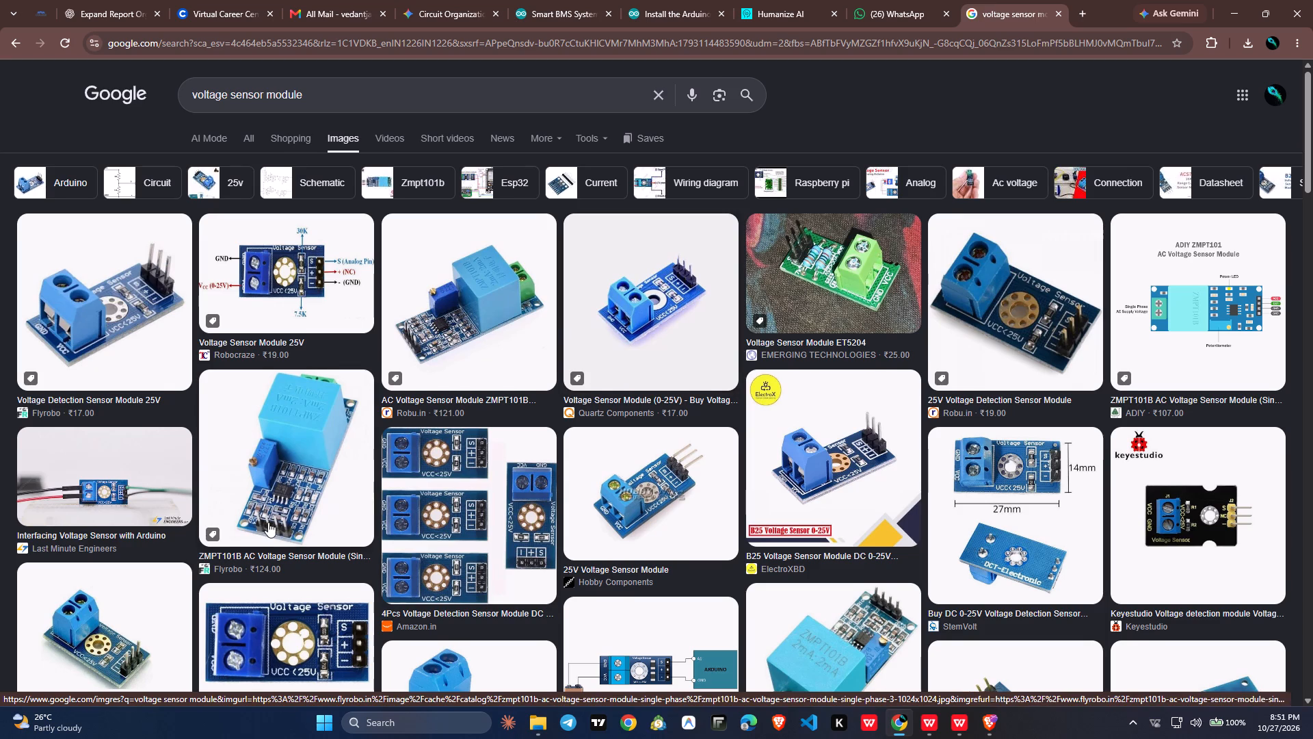
pyautogui.scroll(-1, 268, 522)
pyautogui.scroll(-3, 213, 461)
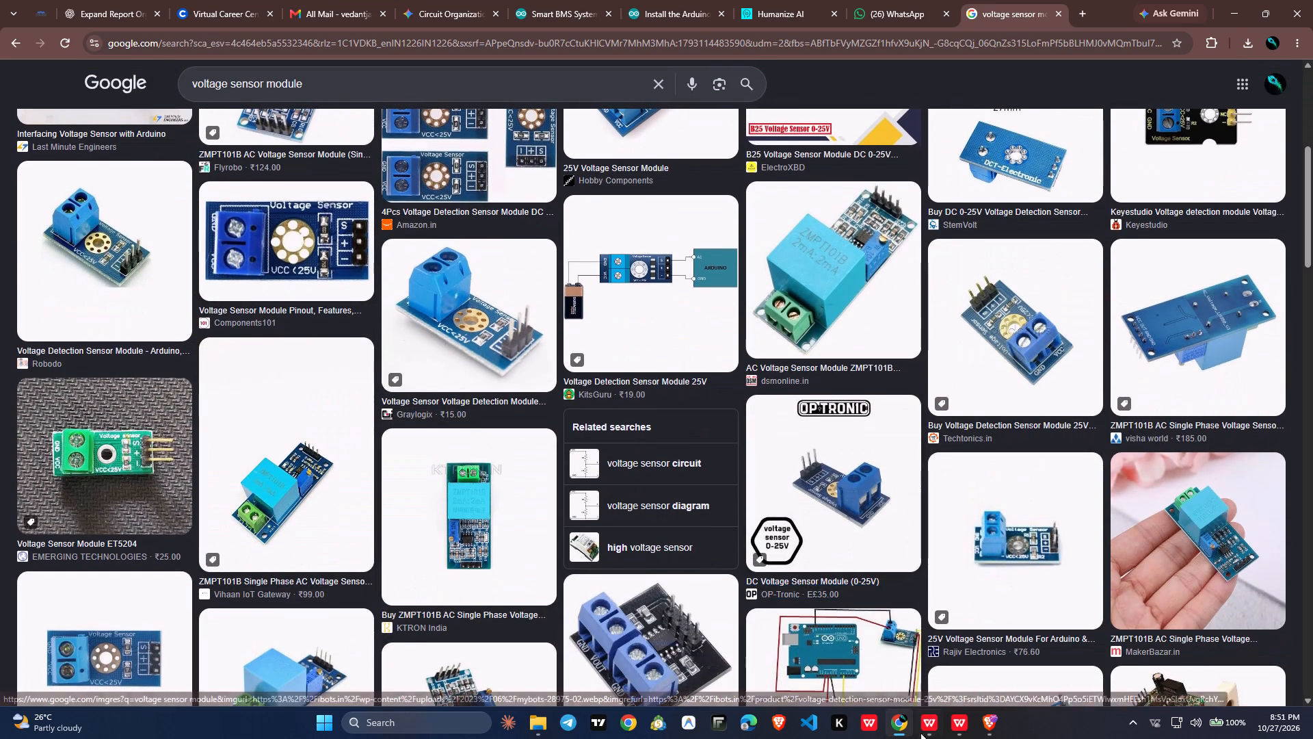
pyautogui.click(897, 729)
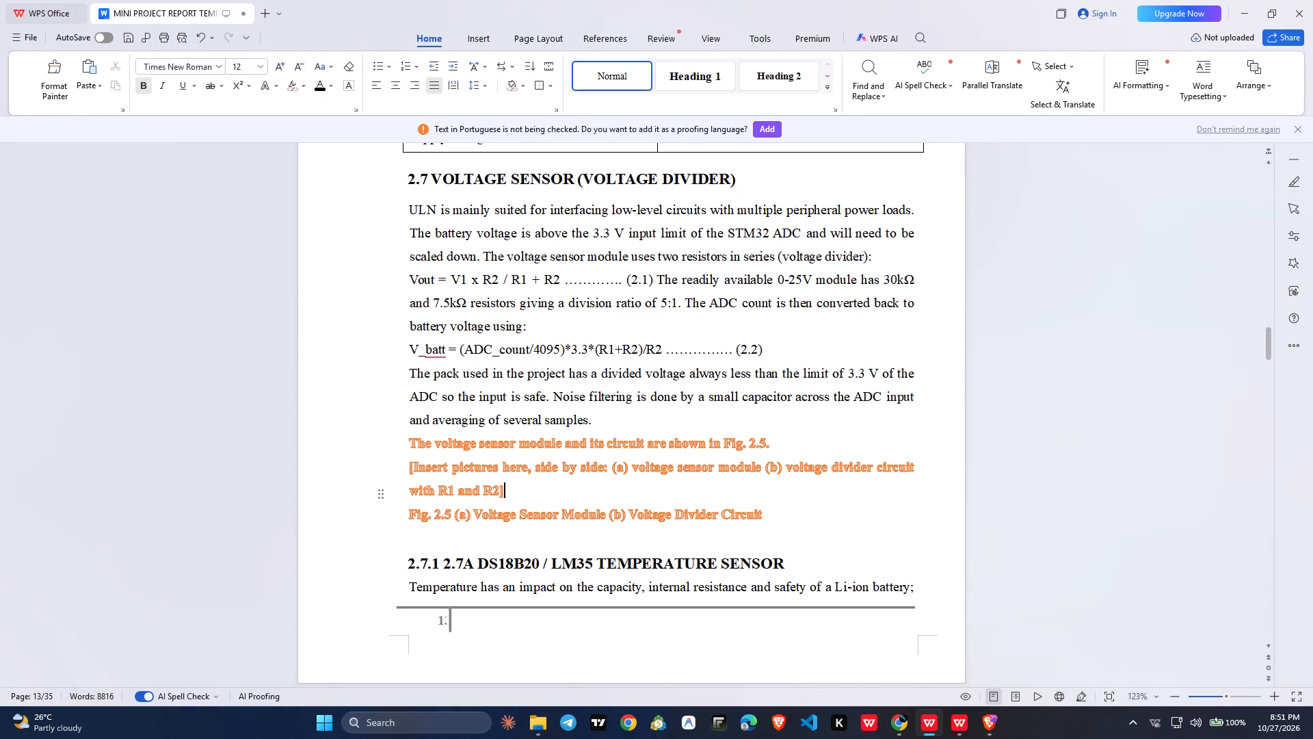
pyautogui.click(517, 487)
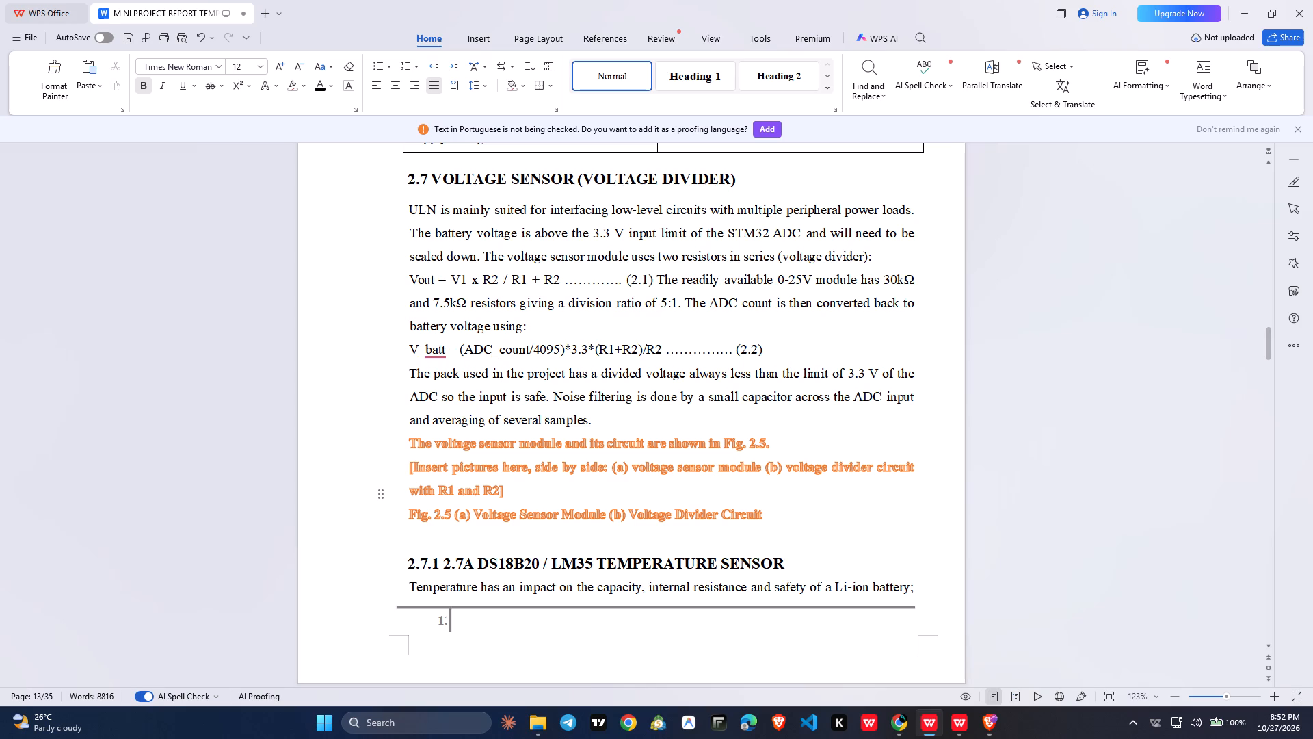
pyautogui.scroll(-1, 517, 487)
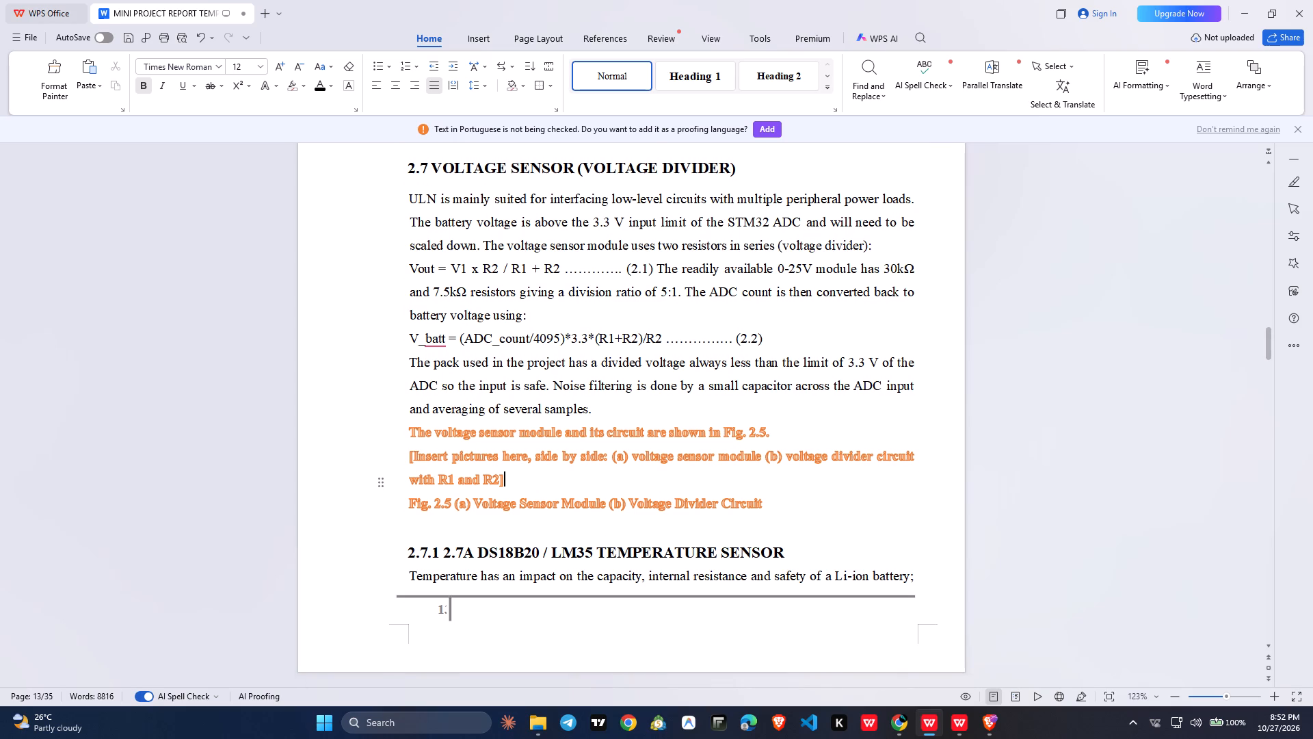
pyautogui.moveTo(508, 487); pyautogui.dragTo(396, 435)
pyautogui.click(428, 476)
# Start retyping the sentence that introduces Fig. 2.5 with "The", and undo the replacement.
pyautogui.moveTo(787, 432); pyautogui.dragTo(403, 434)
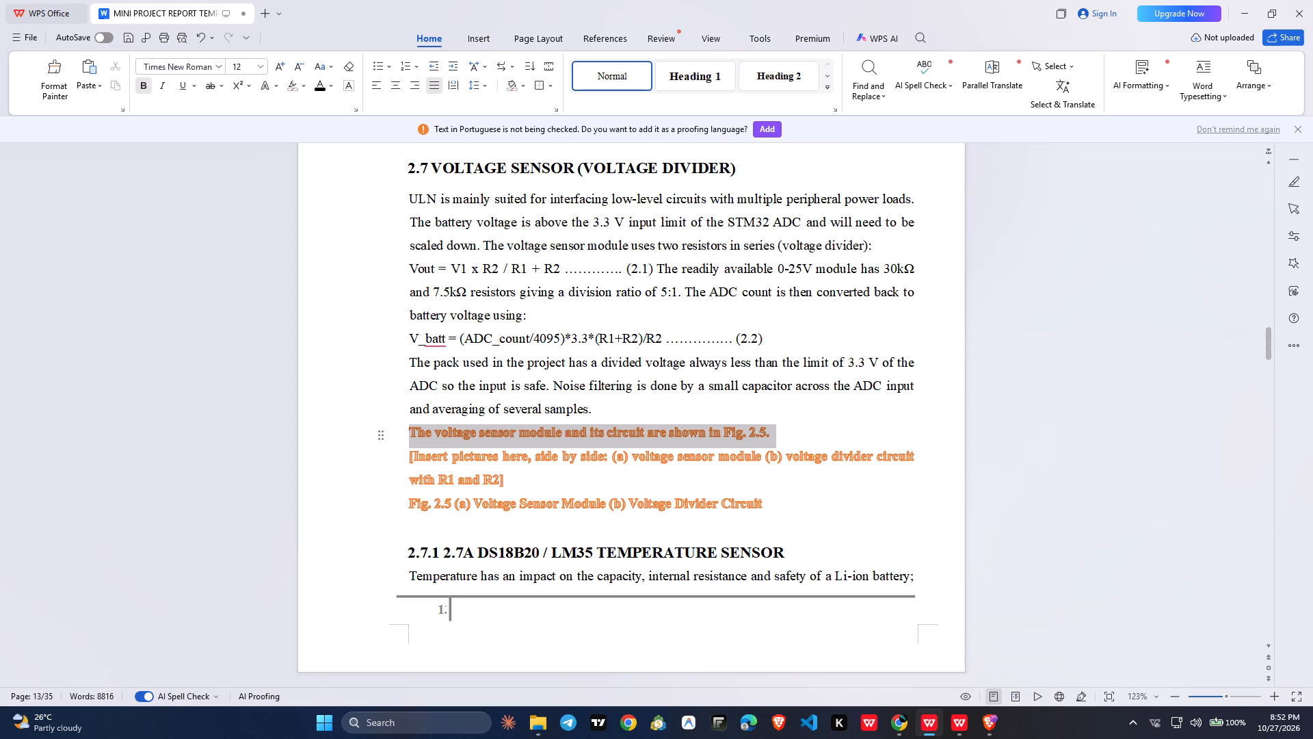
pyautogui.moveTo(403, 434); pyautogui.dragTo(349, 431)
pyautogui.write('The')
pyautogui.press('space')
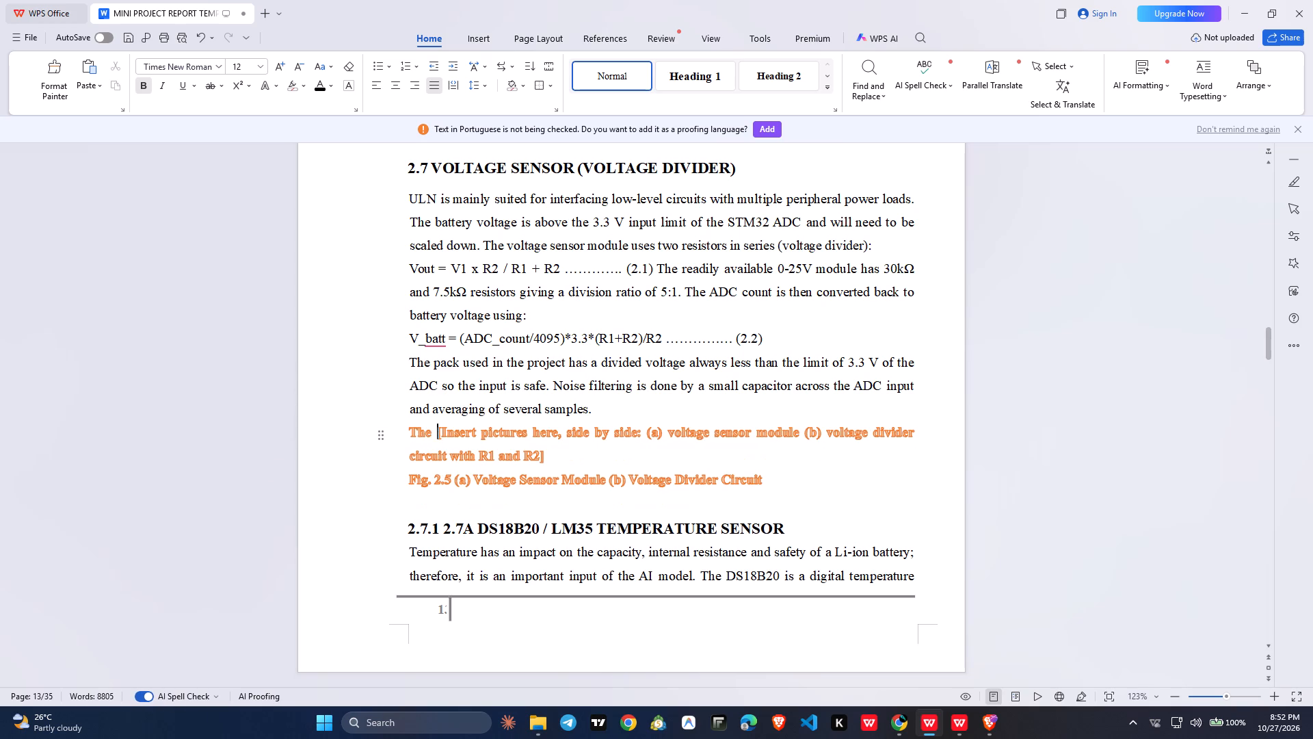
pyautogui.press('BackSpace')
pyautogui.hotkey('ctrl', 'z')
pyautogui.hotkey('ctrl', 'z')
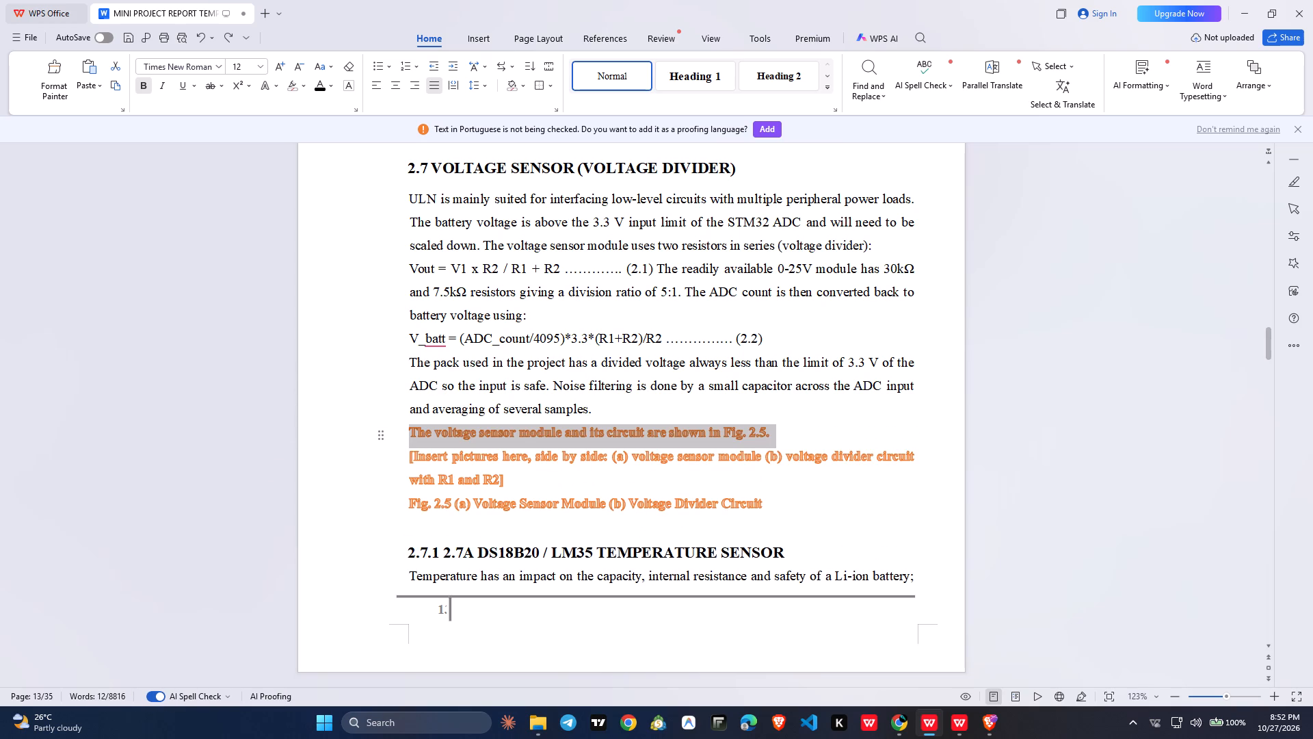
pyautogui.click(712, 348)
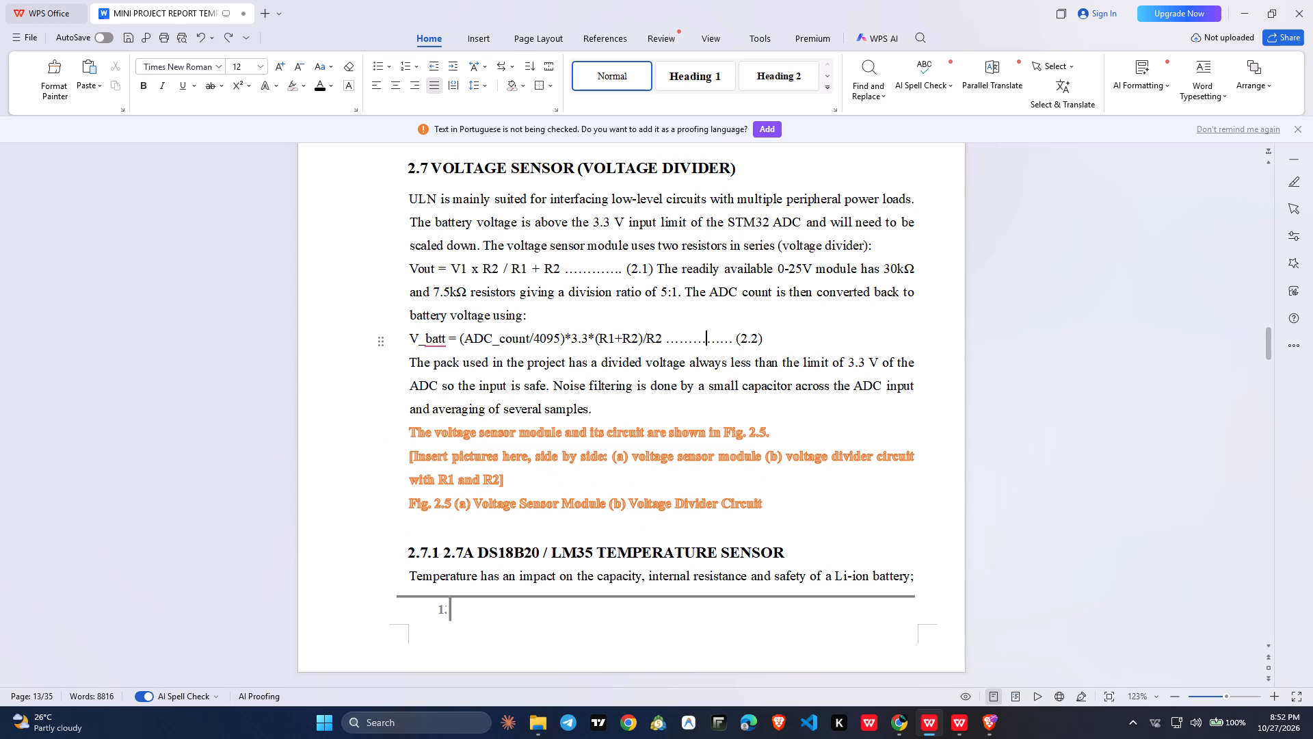
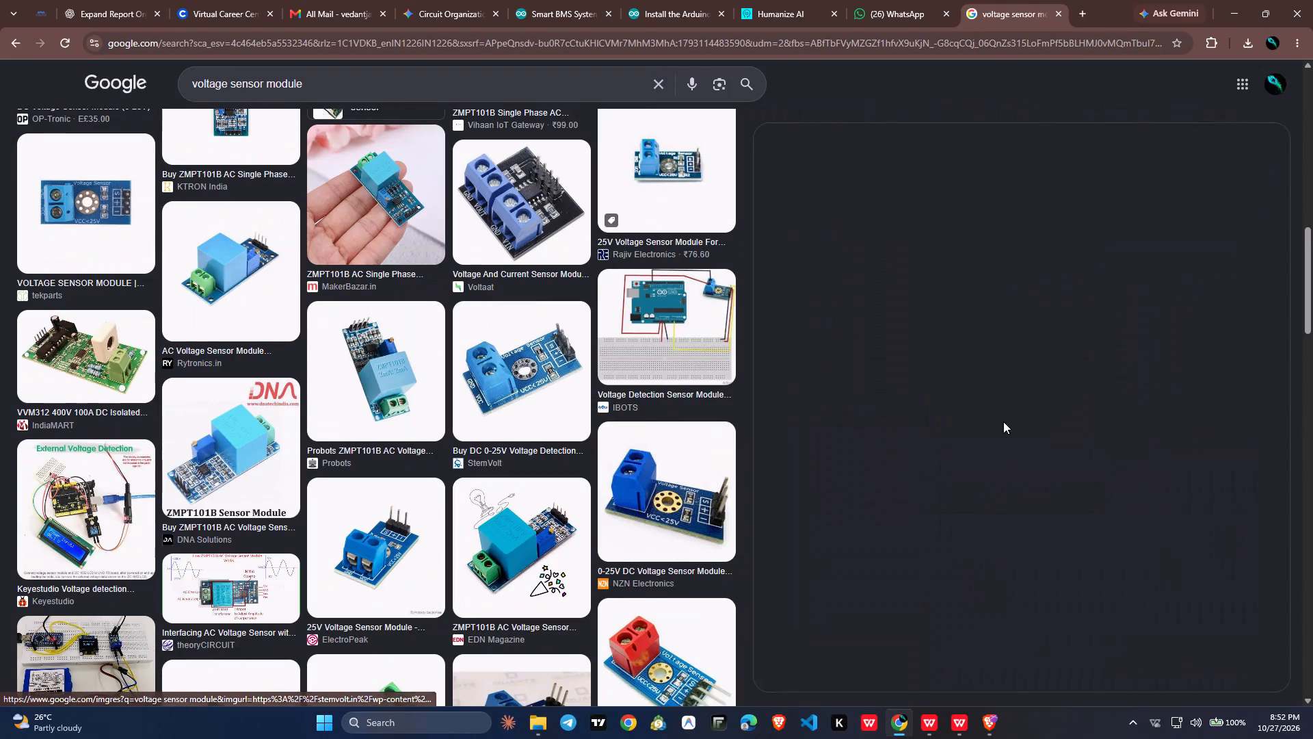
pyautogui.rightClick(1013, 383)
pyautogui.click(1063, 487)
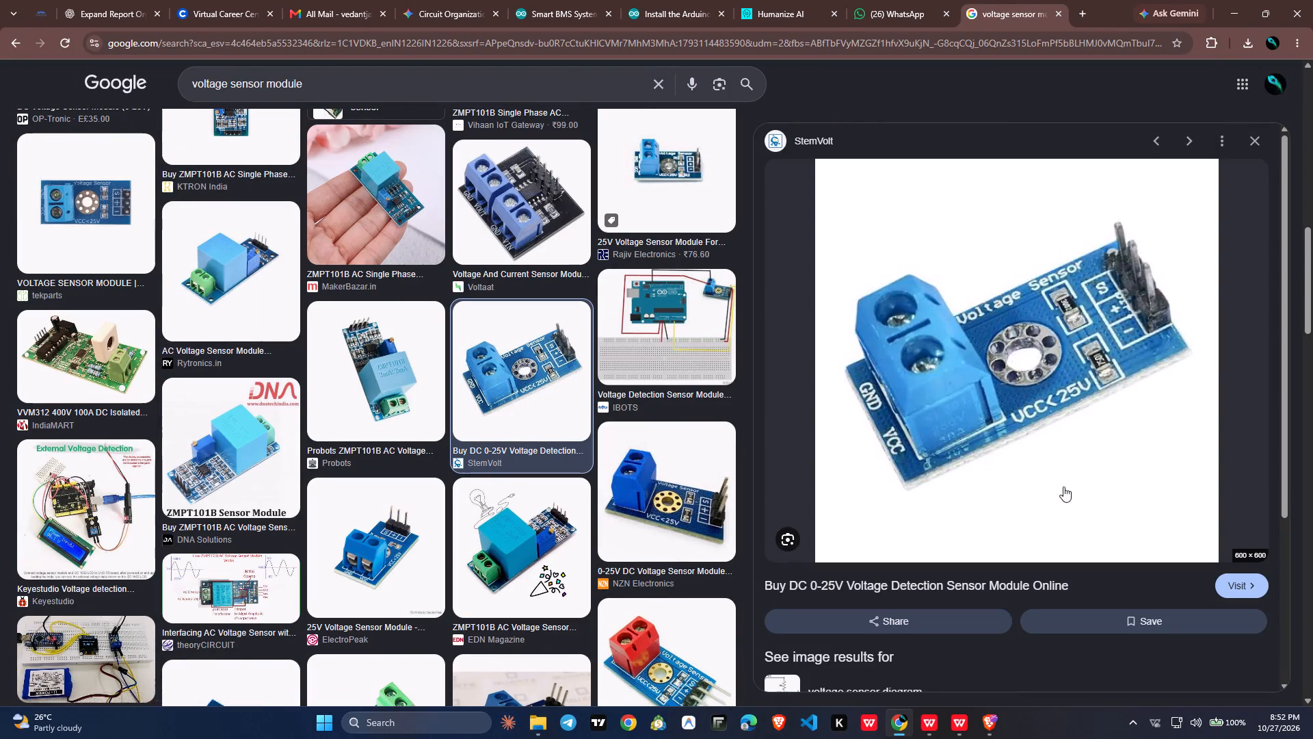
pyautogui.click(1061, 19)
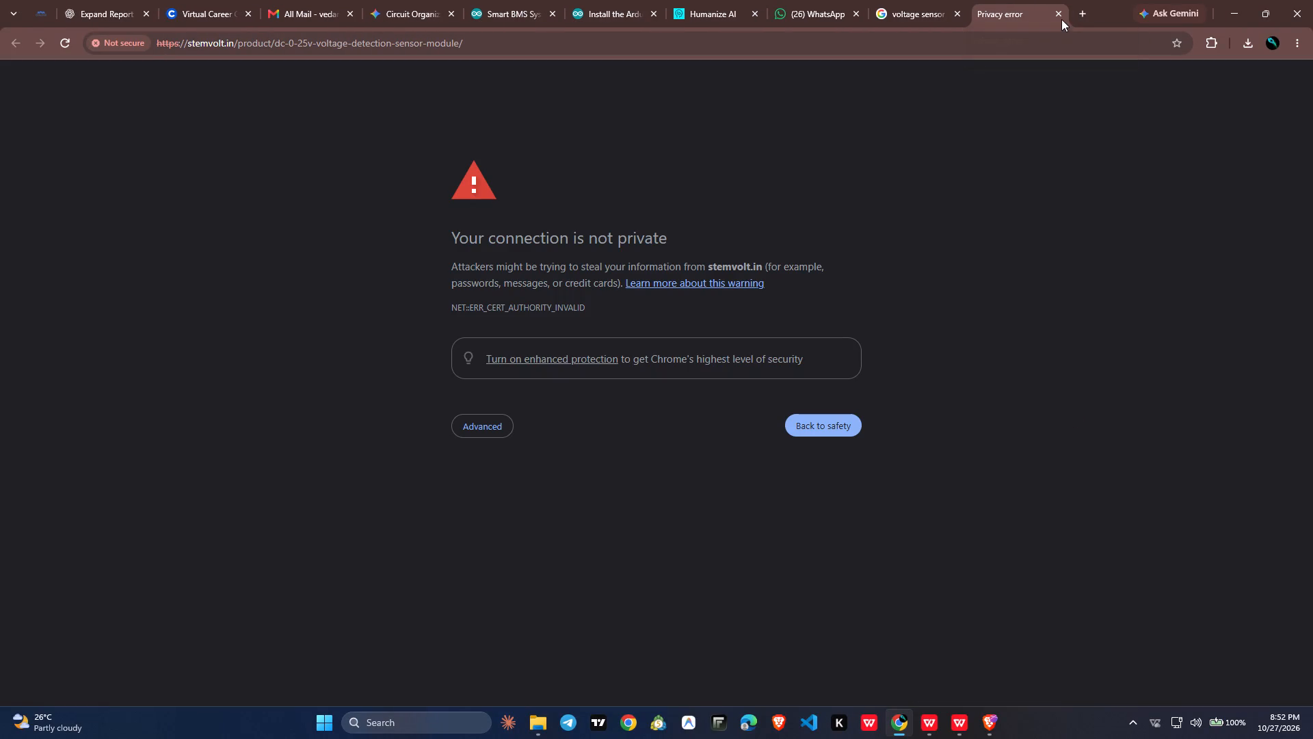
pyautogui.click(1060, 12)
# Save the previewed StemVolt DC 0-25V voltage sensor module image from the search results to the computer.
pyautogui.rightClick(1113, 329)
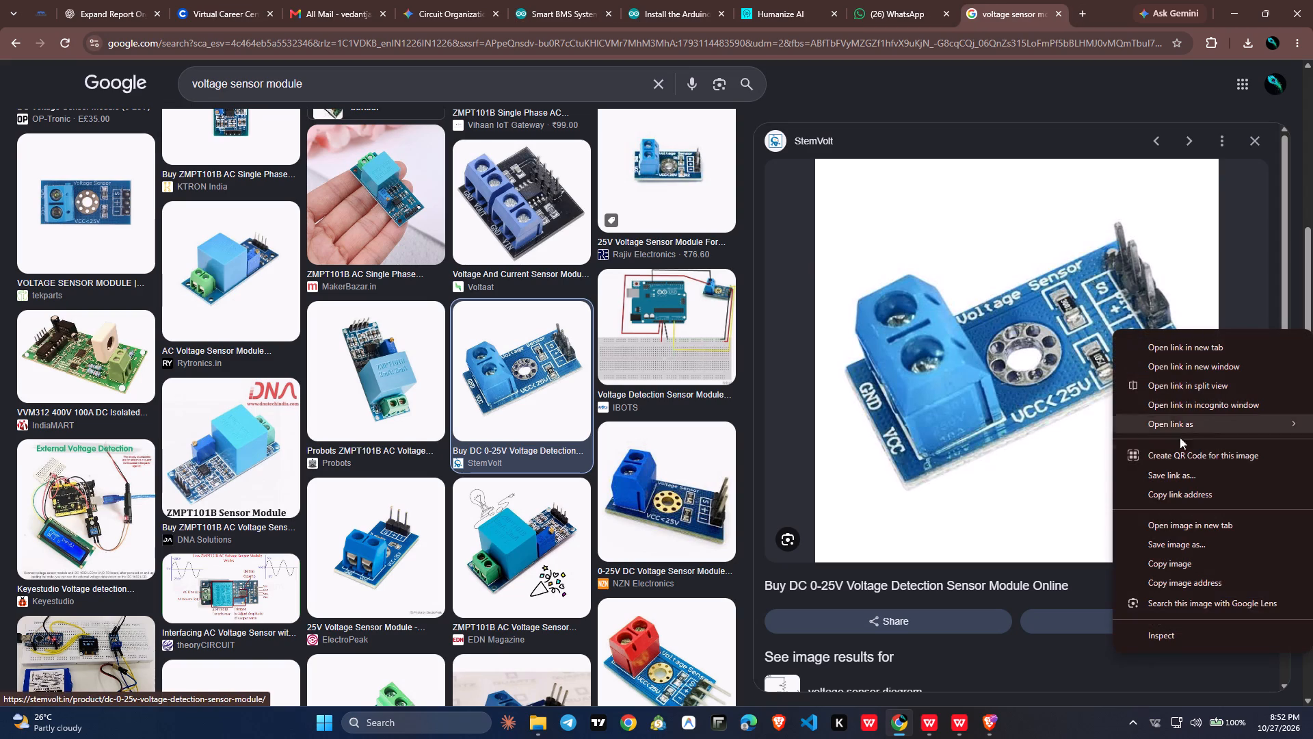
pyautogui.click(1169, 551)
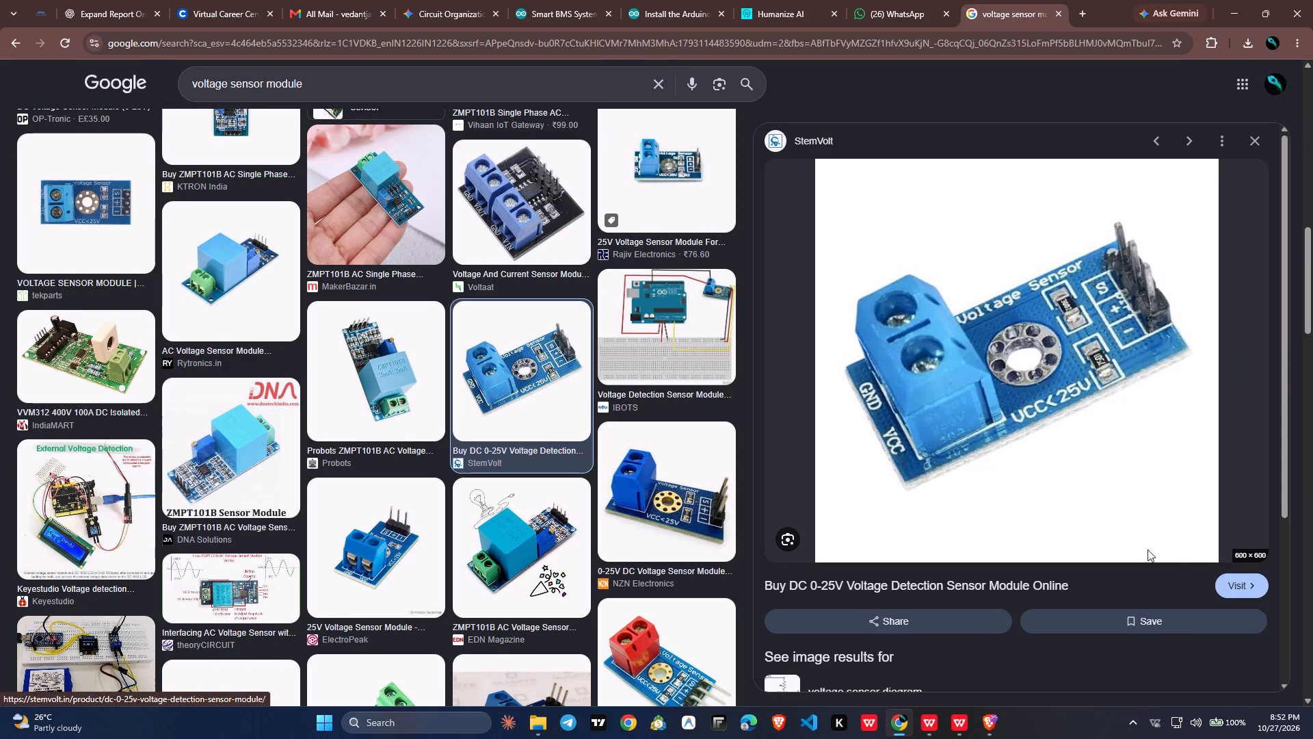
pyautogui.click(537, 332)
pyautogui.click(537, 343)
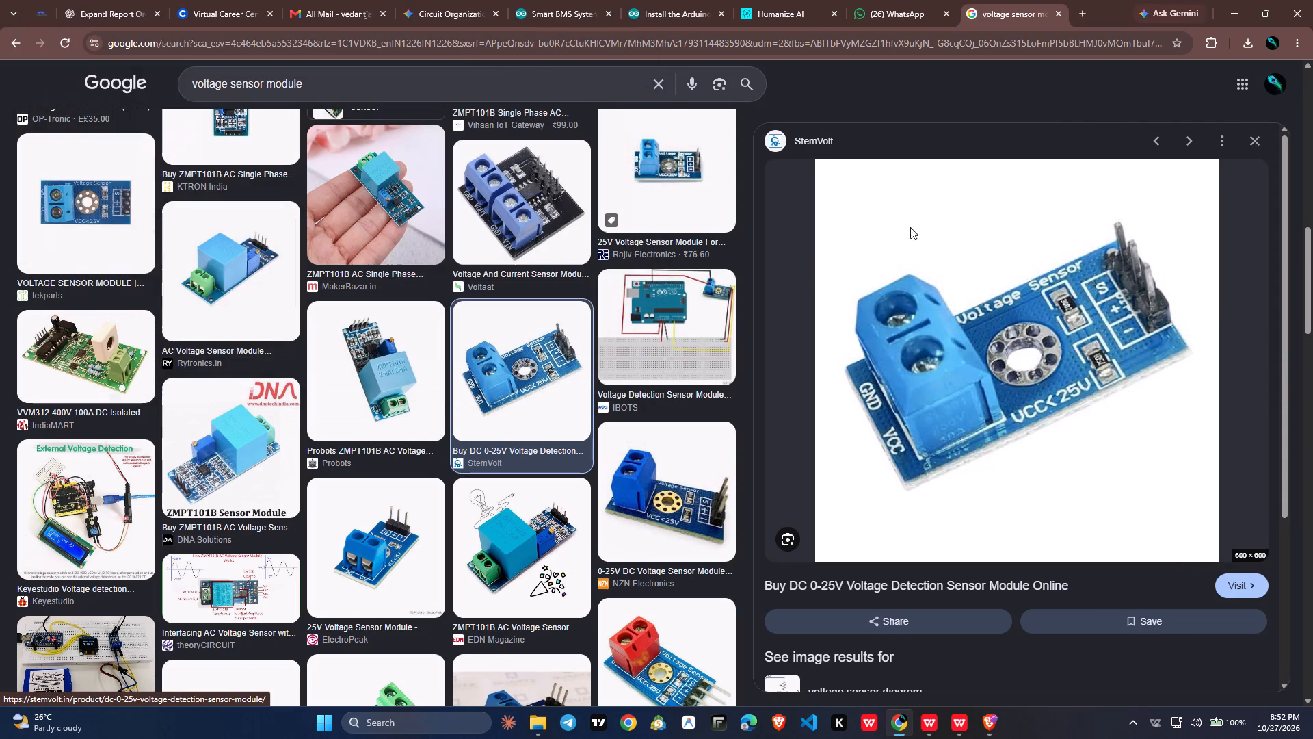
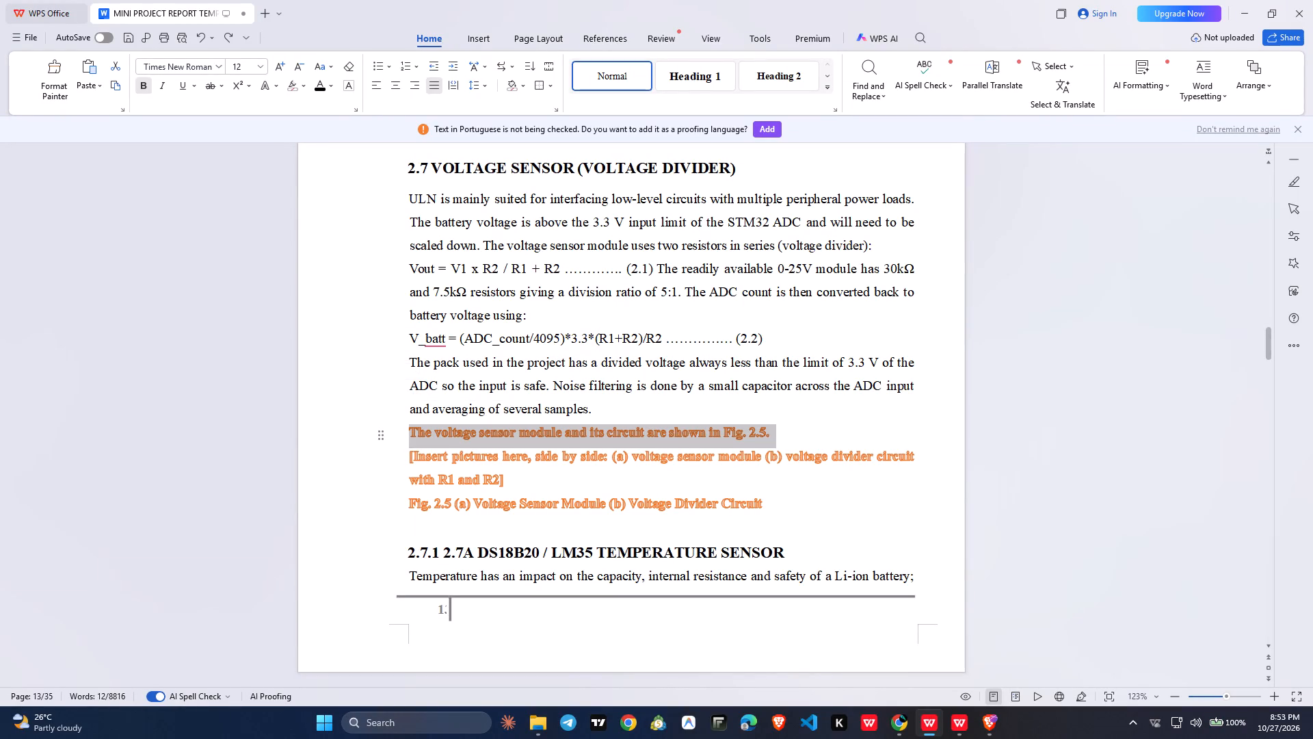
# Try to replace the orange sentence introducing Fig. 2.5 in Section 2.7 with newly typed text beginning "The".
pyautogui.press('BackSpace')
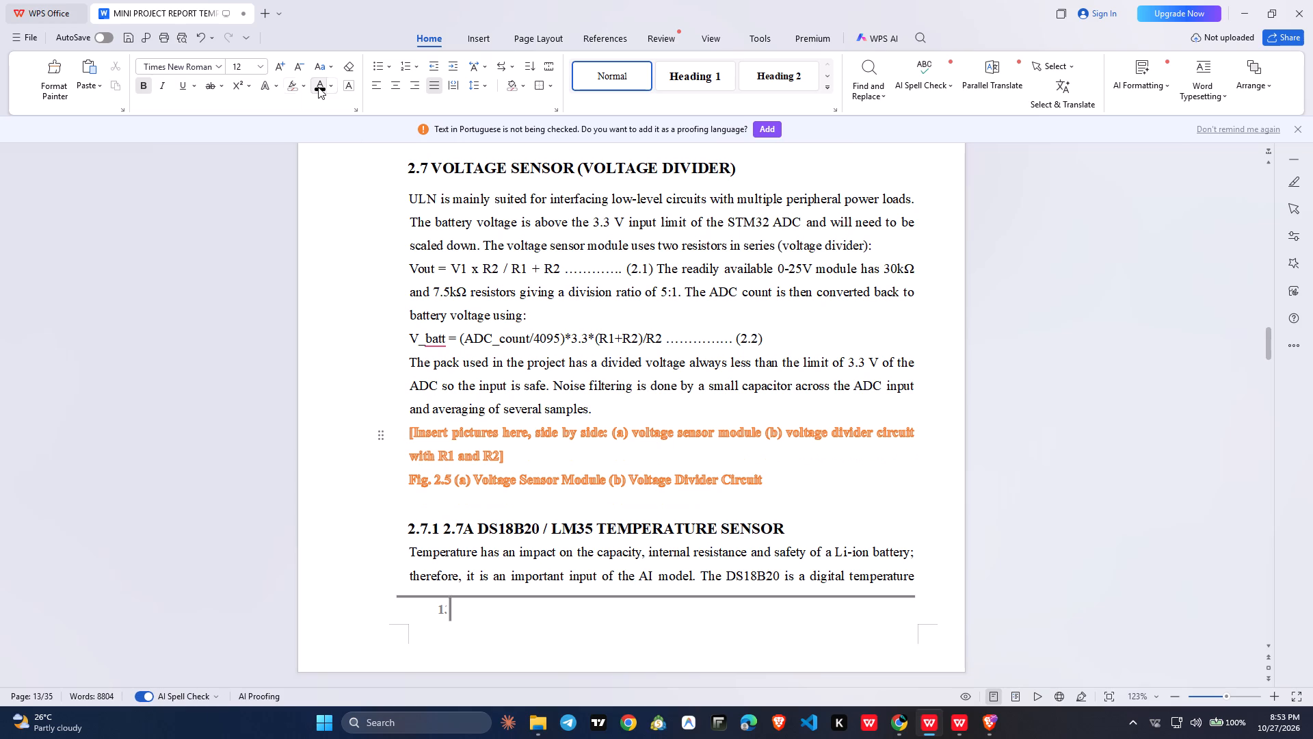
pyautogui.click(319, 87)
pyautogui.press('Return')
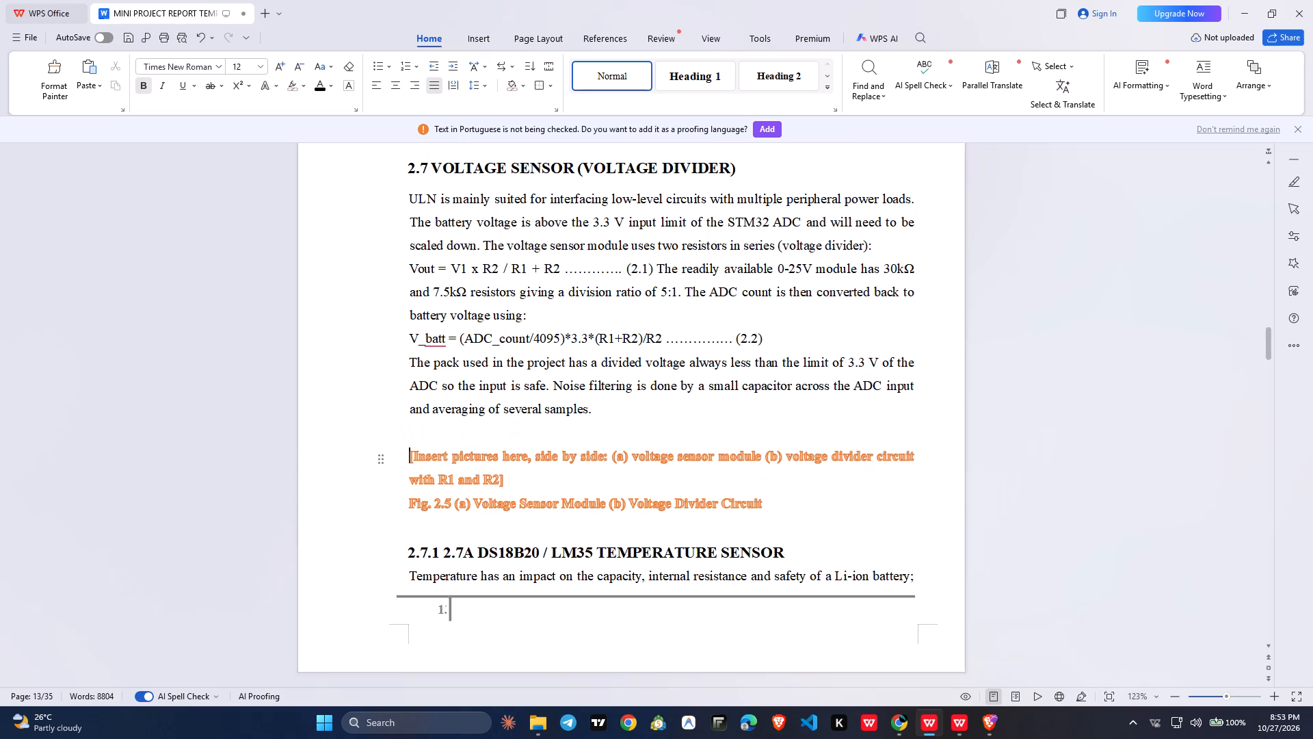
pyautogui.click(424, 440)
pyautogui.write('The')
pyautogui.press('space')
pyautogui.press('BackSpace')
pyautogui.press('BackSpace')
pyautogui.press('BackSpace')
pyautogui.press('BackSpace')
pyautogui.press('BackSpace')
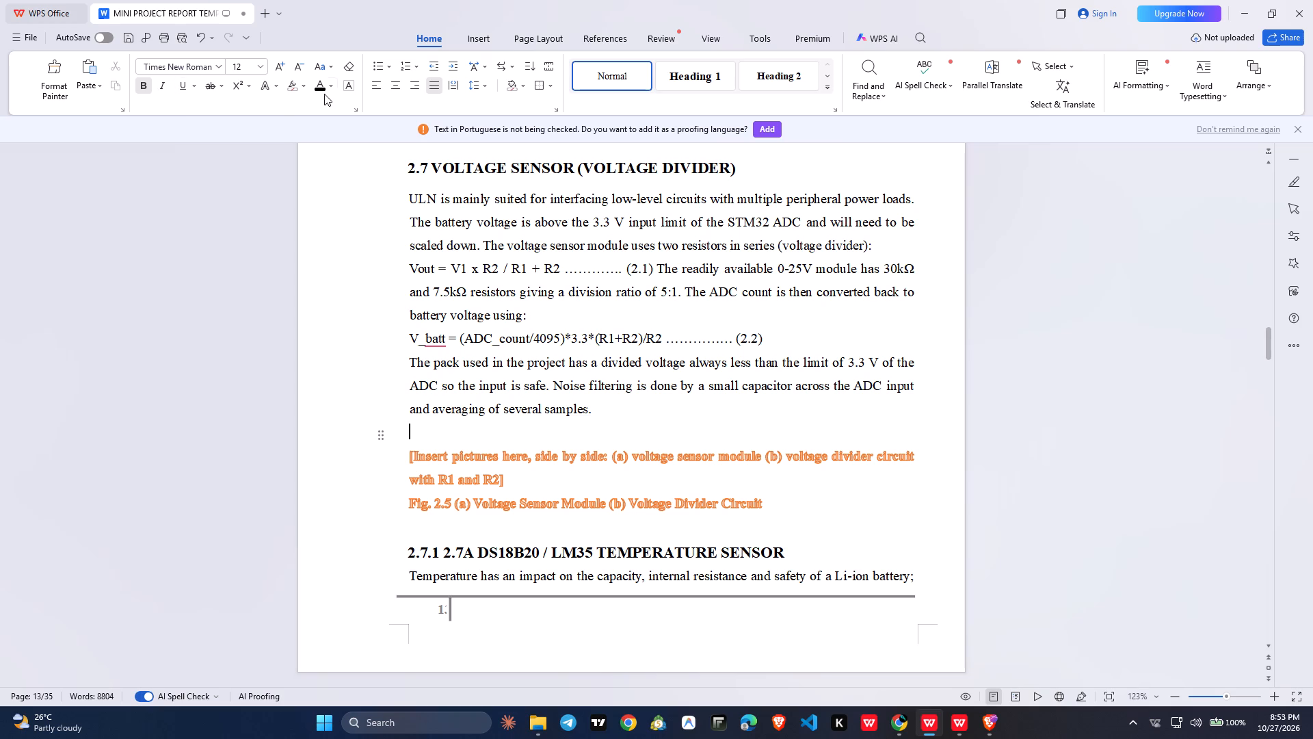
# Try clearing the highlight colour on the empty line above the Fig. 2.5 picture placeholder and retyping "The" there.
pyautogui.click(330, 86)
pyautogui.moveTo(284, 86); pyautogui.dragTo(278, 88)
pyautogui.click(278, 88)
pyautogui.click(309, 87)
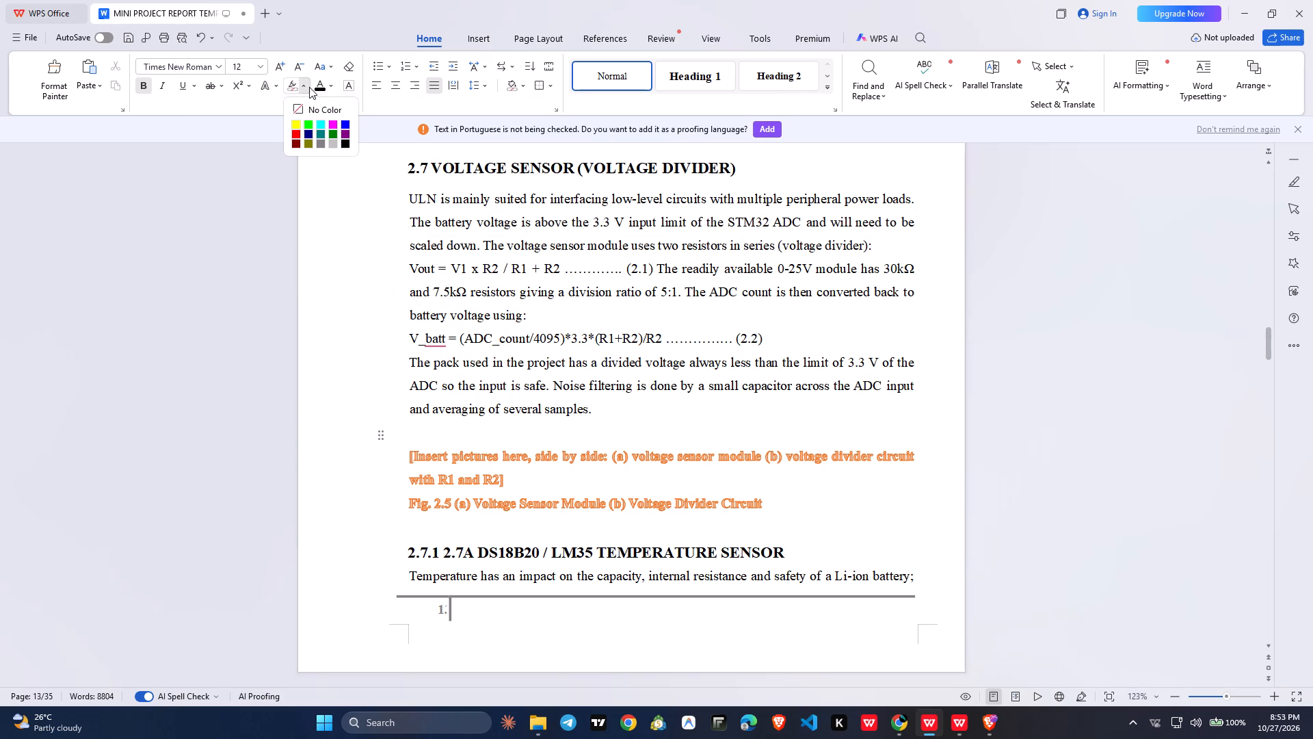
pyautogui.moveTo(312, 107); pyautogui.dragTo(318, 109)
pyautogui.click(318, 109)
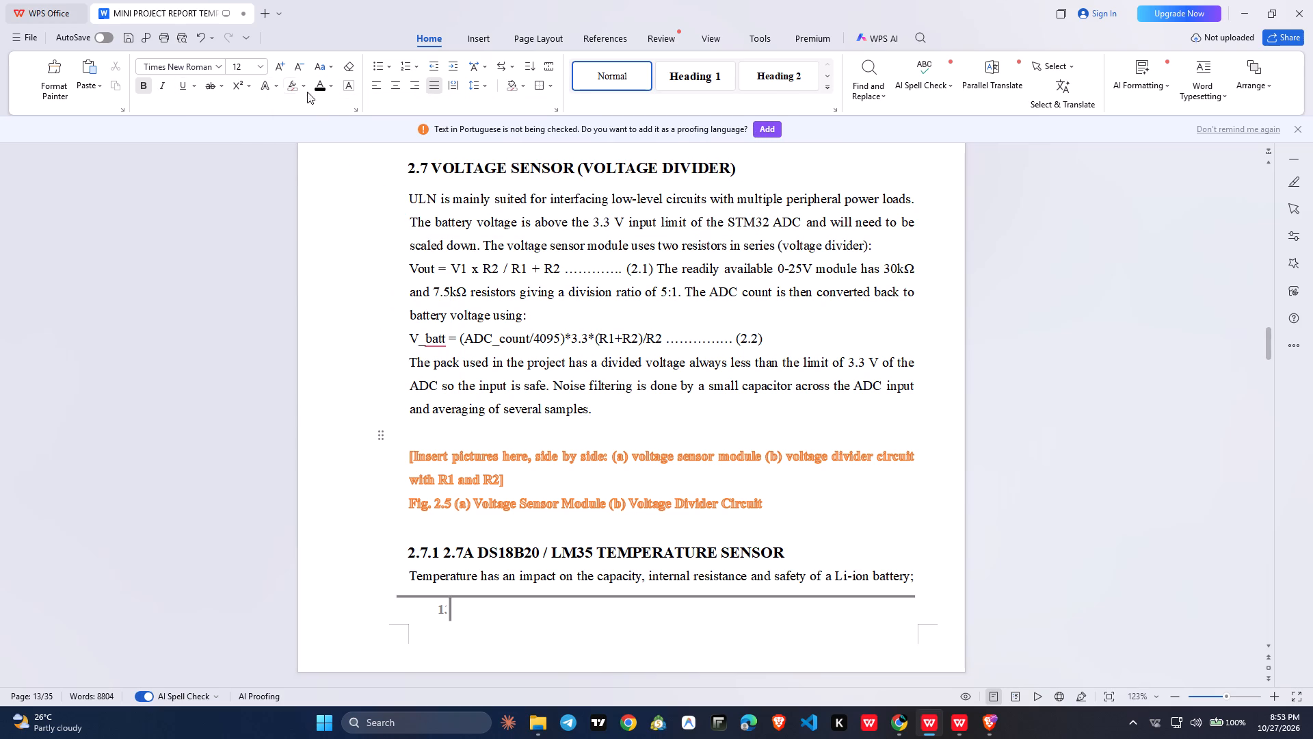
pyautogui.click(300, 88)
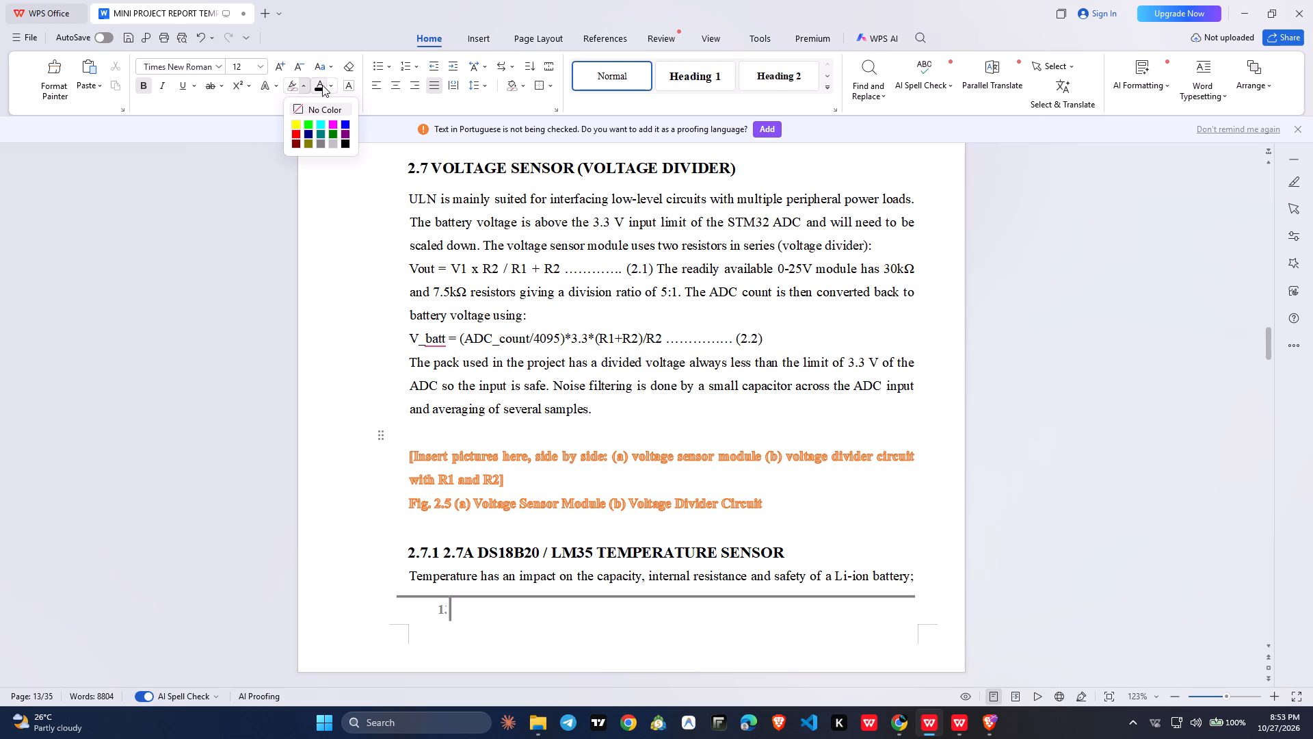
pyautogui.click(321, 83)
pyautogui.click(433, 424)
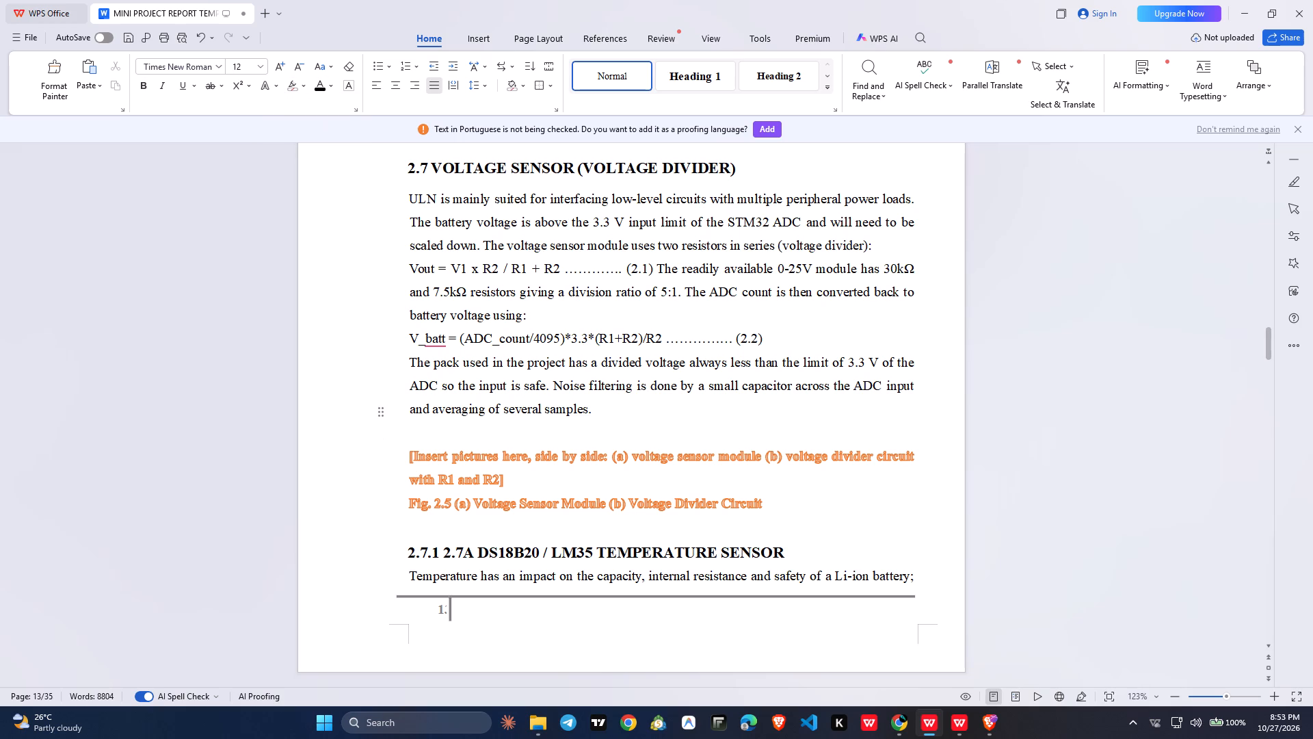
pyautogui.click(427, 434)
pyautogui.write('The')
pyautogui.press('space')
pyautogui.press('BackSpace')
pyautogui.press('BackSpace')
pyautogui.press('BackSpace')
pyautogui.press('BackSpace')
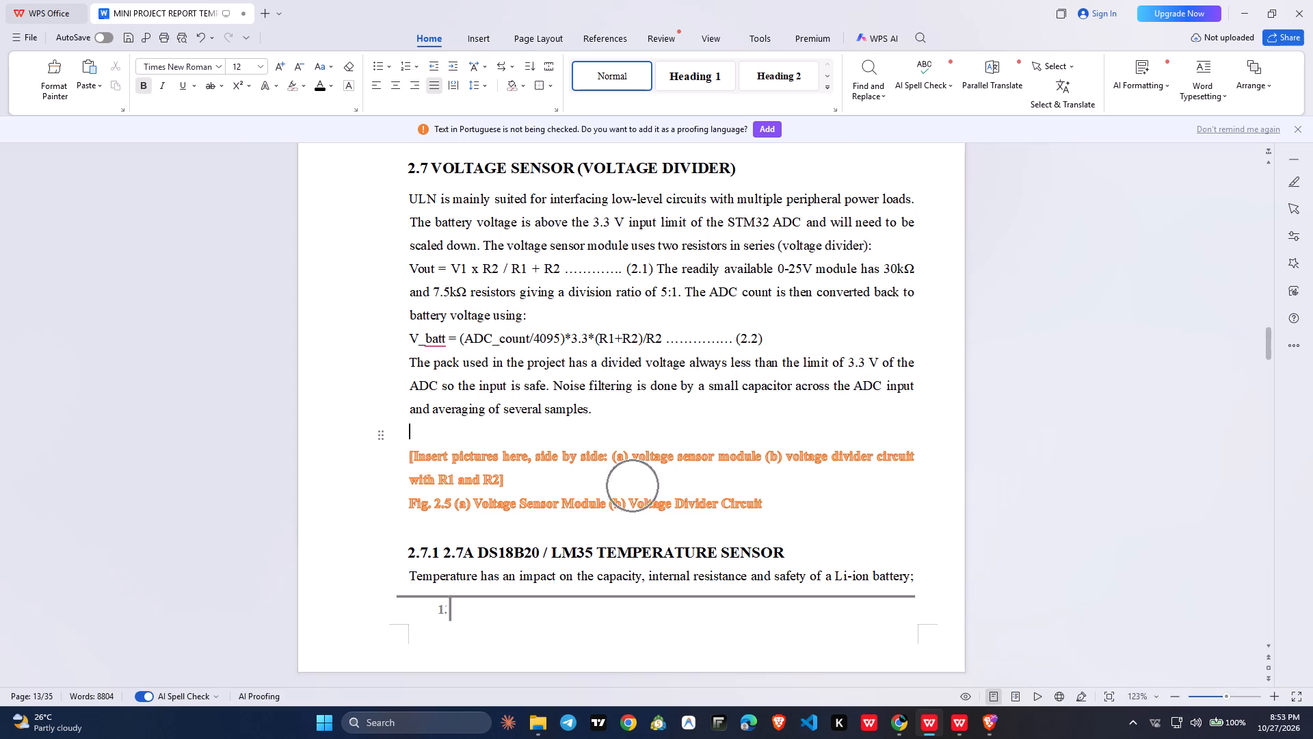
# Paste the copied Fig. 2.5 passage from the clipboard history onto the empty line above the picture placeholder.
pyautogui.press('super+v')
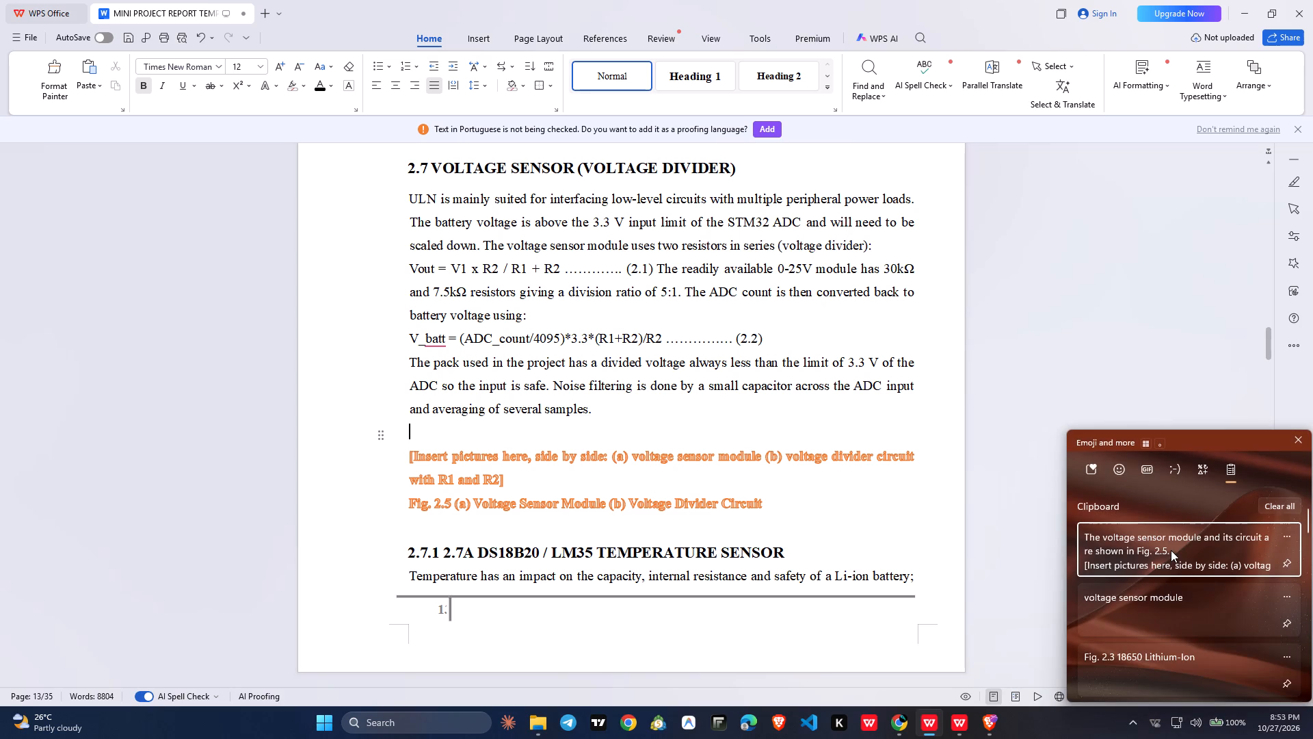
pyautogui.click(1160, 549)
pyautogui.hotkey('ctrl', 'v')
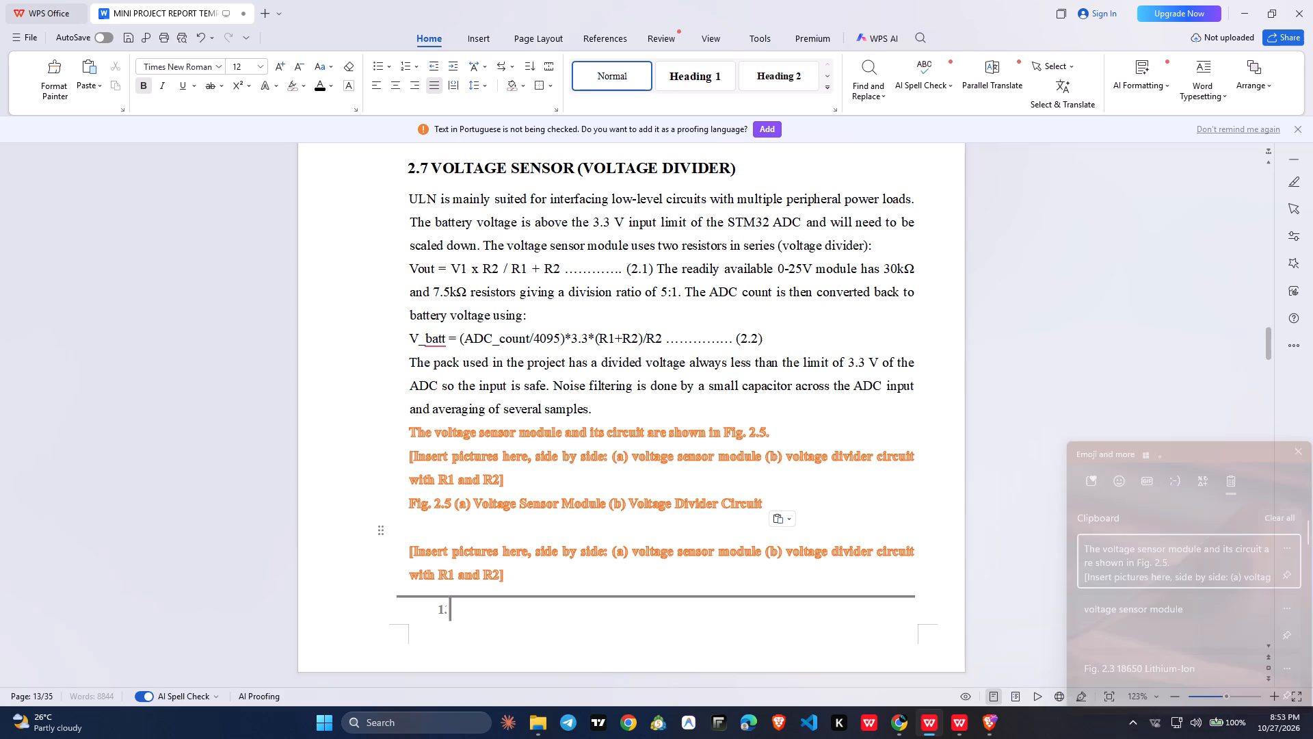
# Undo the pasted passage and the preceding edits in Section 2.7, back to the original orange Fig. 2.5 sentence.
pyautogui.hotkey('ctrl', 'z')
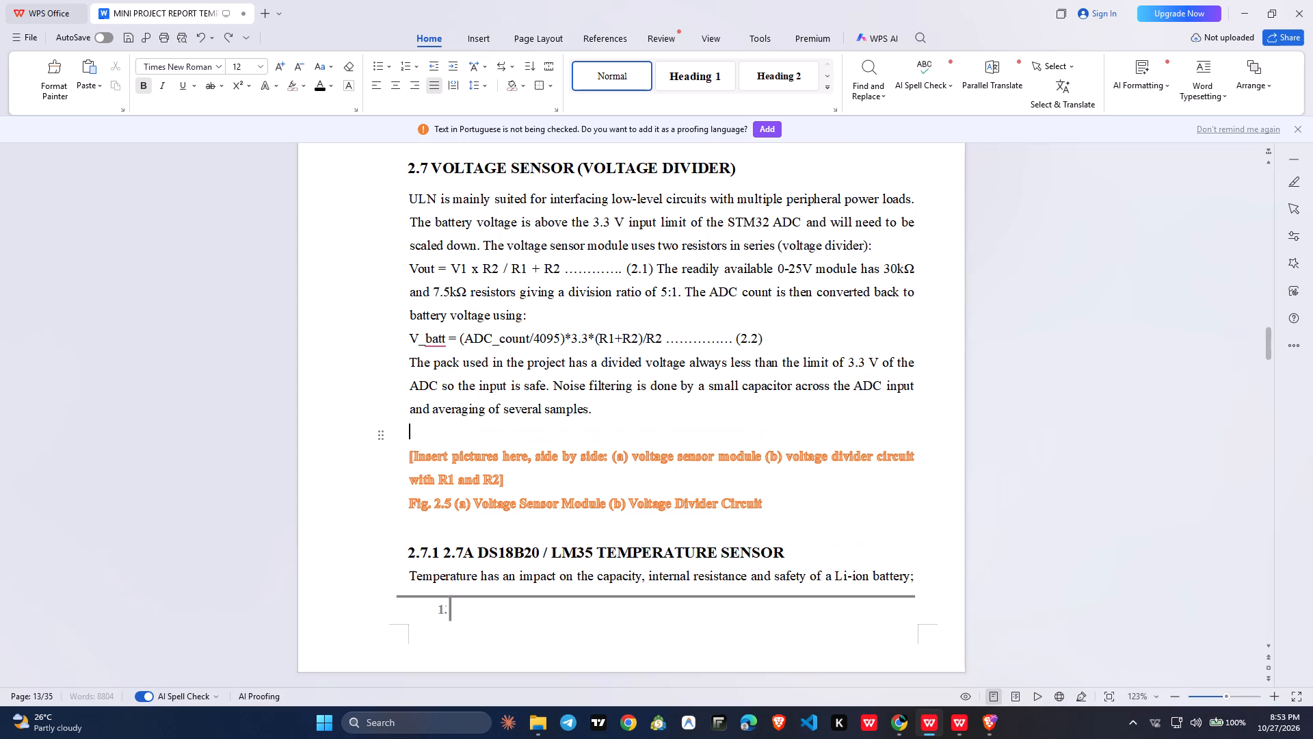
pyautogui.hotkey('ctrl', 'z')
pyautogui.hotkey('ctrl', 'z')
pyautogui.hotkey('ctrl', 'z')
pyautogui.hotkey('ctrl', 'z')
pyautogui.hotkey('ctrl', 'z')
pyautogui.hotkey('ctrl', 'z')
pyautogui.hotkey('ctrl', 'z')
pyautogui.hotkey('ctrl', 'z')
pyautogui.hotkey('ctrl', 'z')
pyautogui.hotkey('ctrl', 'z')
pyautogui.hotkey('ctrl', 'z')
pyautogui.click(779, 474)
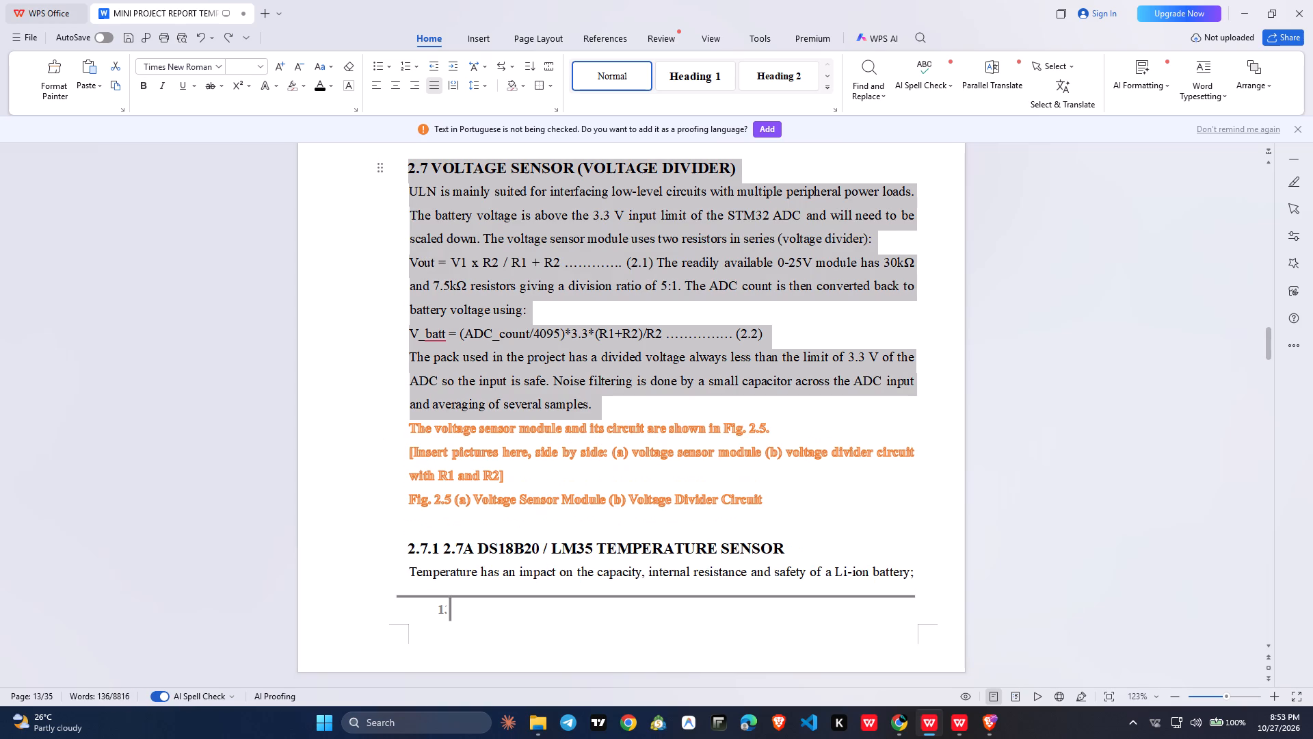
# Apply 1.5 line spacing to Section 2.7 from its heading through the paragraph ending "averaging of several samples.".
pyautogui.moveTo(594, 407); pyautogui.dragTo(403, 220)
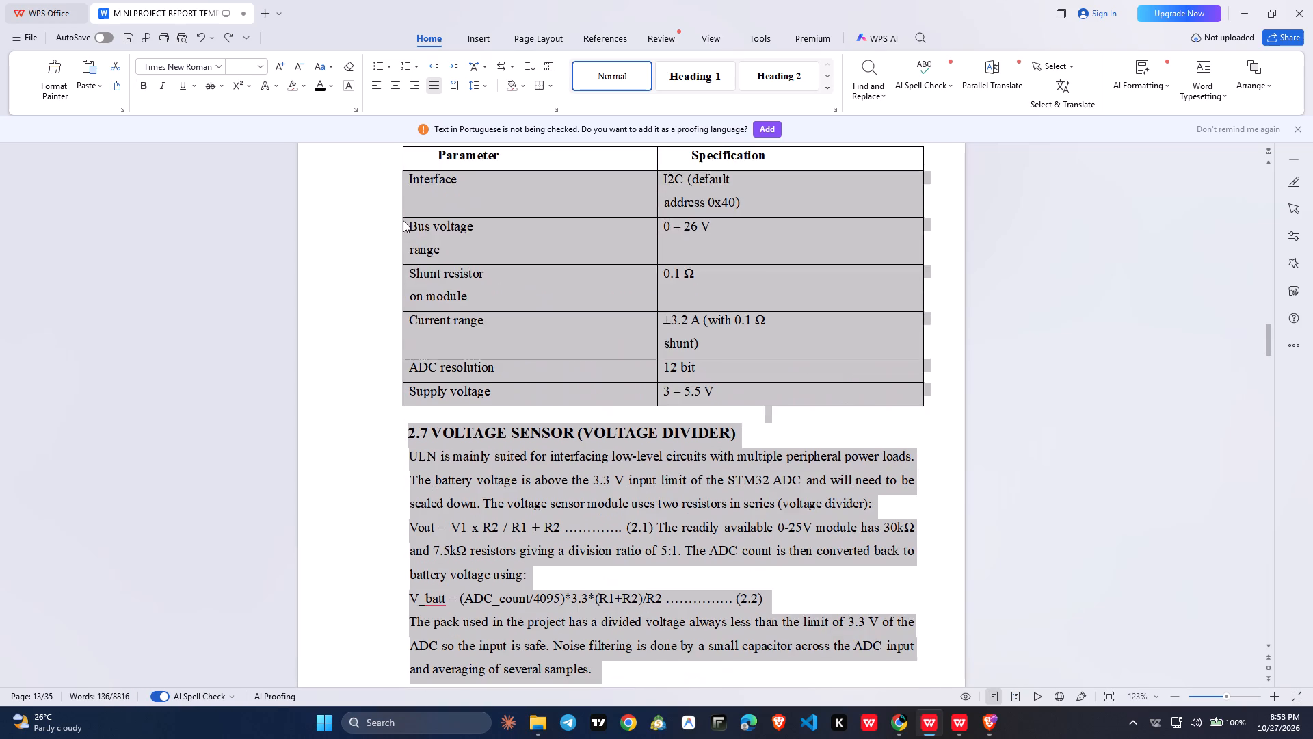
pyautogui.moveTo(403, 220); pyautogui.dragTo(408, 435)
pyautogui.click(429, 394)
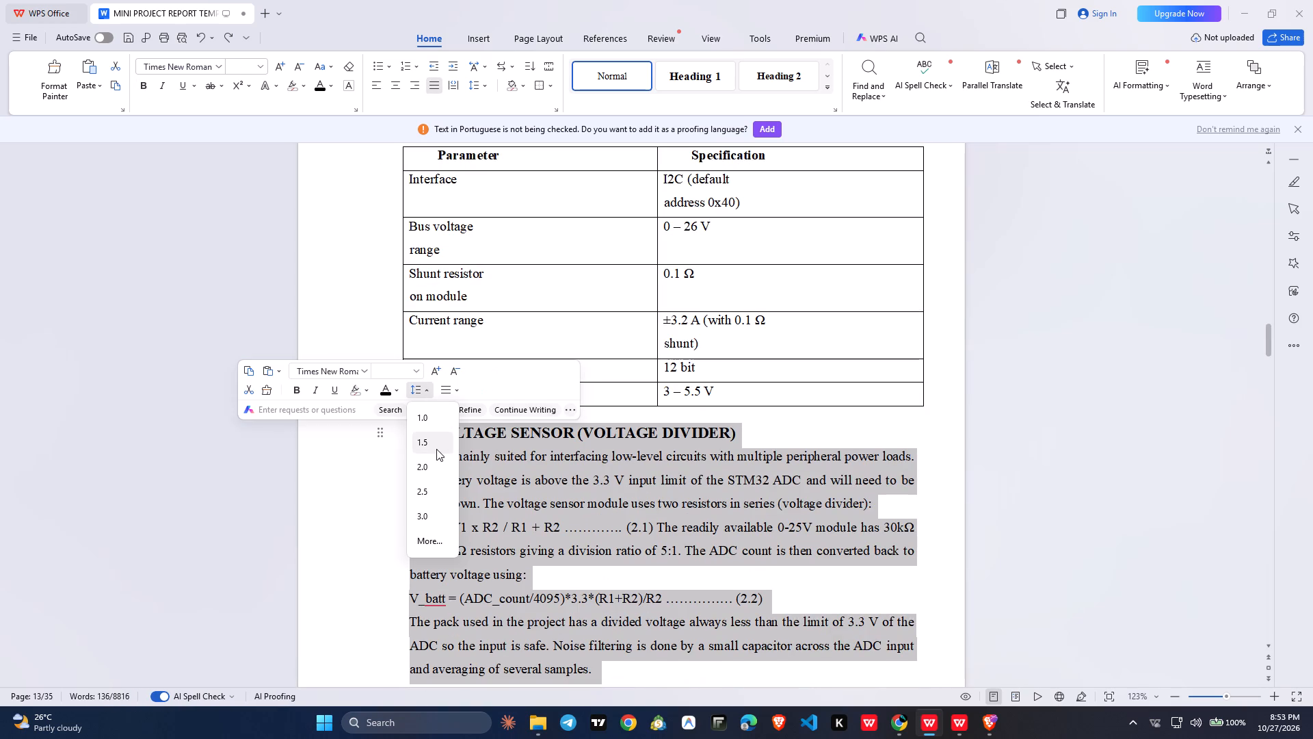
pyautogui.click(436, 449)
pyautogui.click(688, 557)
# Select the orange Fig. 2.5 passage in Section 2.7, from its introductory sentence through the figure caption.
pyautogui.scroll(-4, 688, 557)
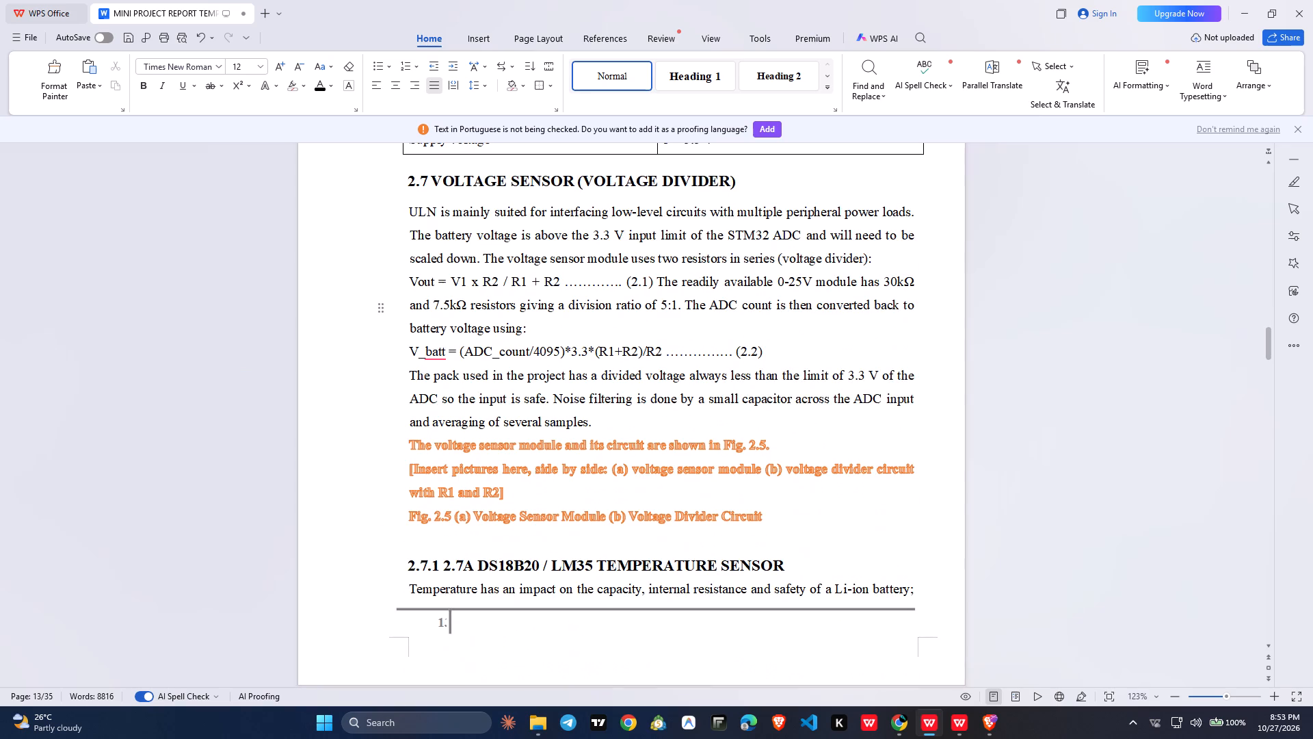
pyautogui.moveTo(783, 517); pyautogui.dragTo(410, 451)
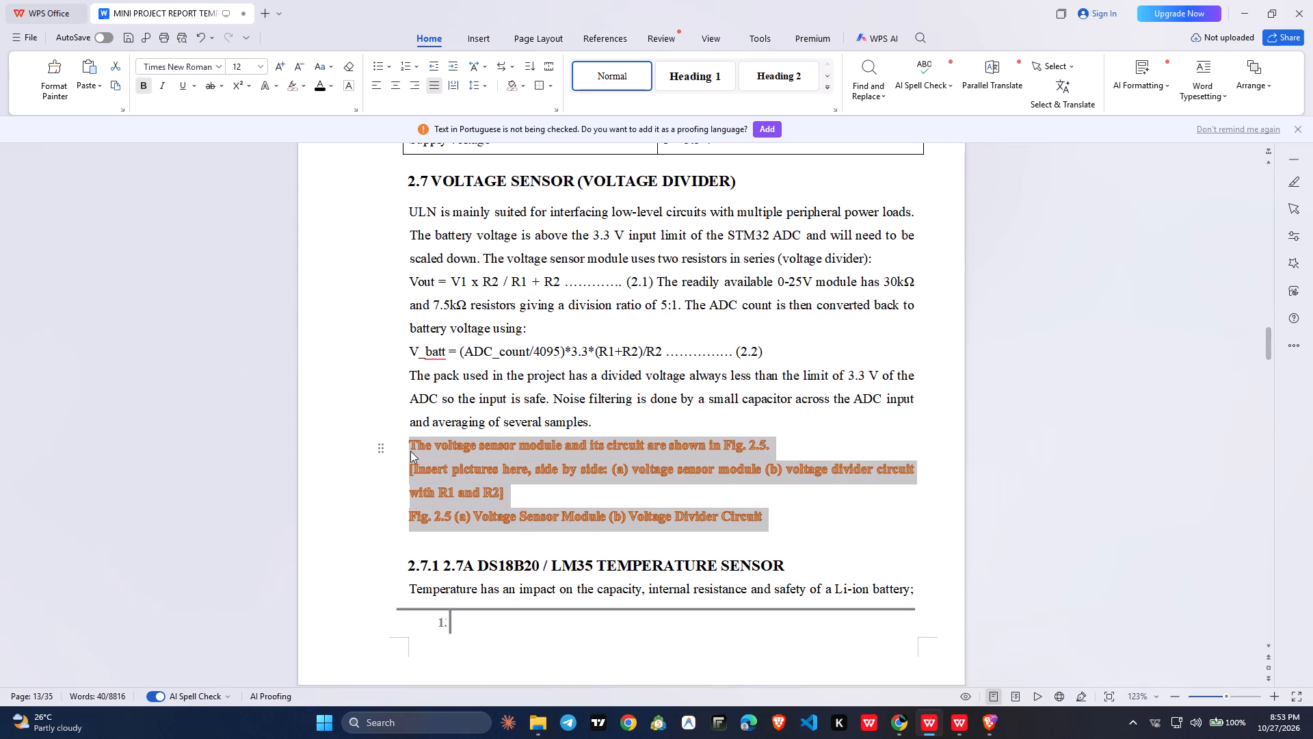
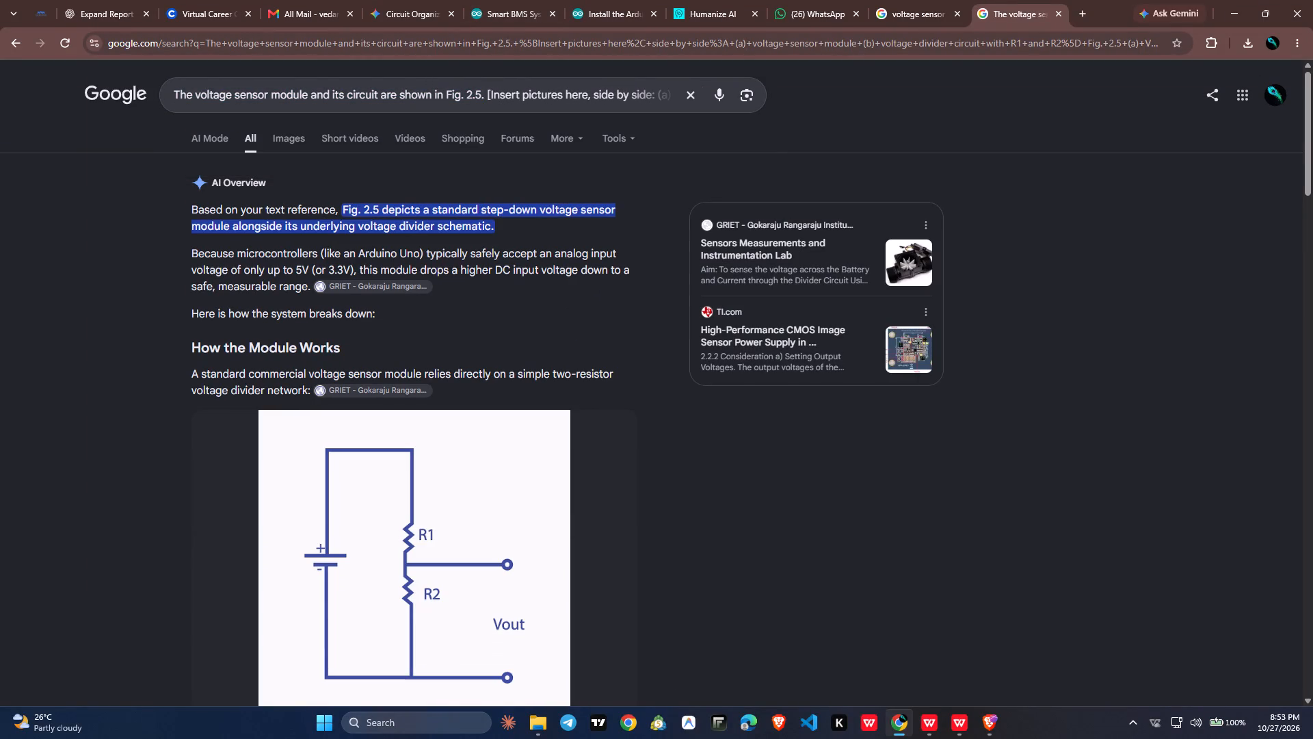
# Copy the sentence "The voltage sensor module and its circuit are shown in Fig. 2.5." from the Google query and return to the WPS report.
pyautogui.moveTo(483, 97); pyautogui.dragTo(159, 96)
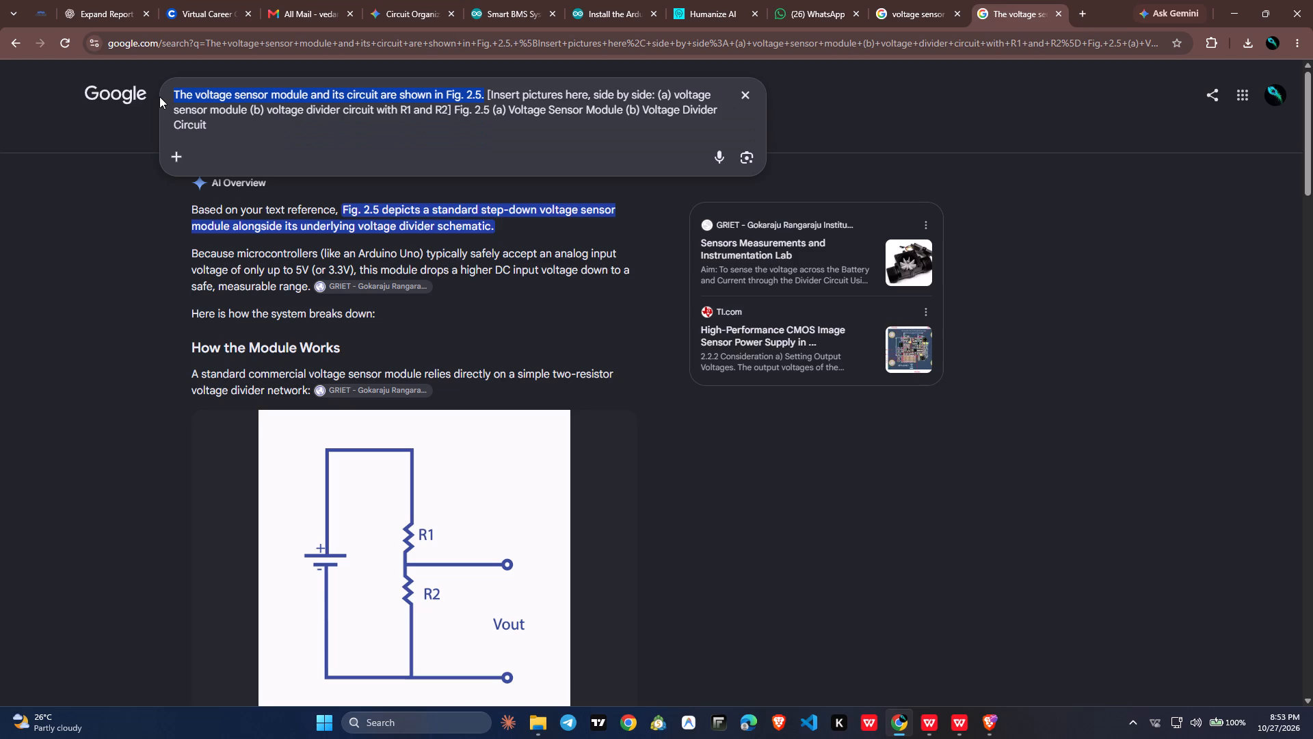
pyautogui.hotkey('ctrl', 'c')
pyautogui.click(901, 723)
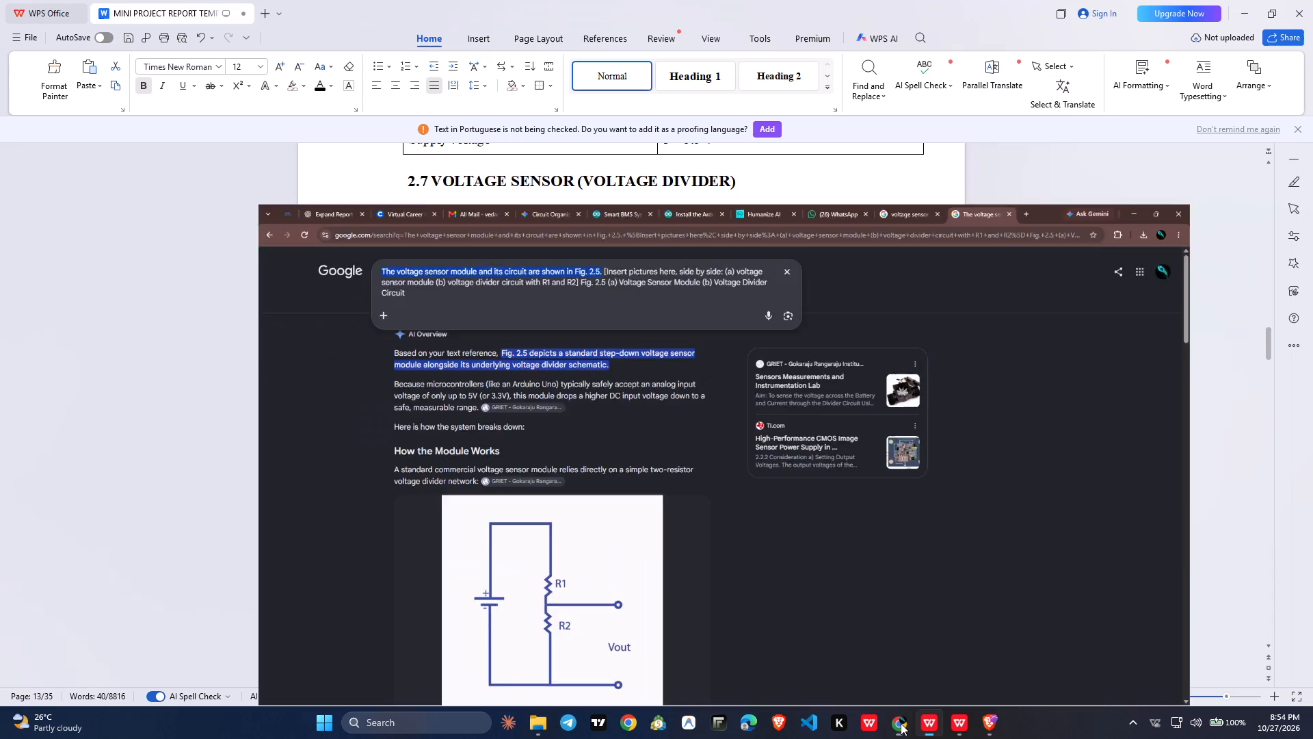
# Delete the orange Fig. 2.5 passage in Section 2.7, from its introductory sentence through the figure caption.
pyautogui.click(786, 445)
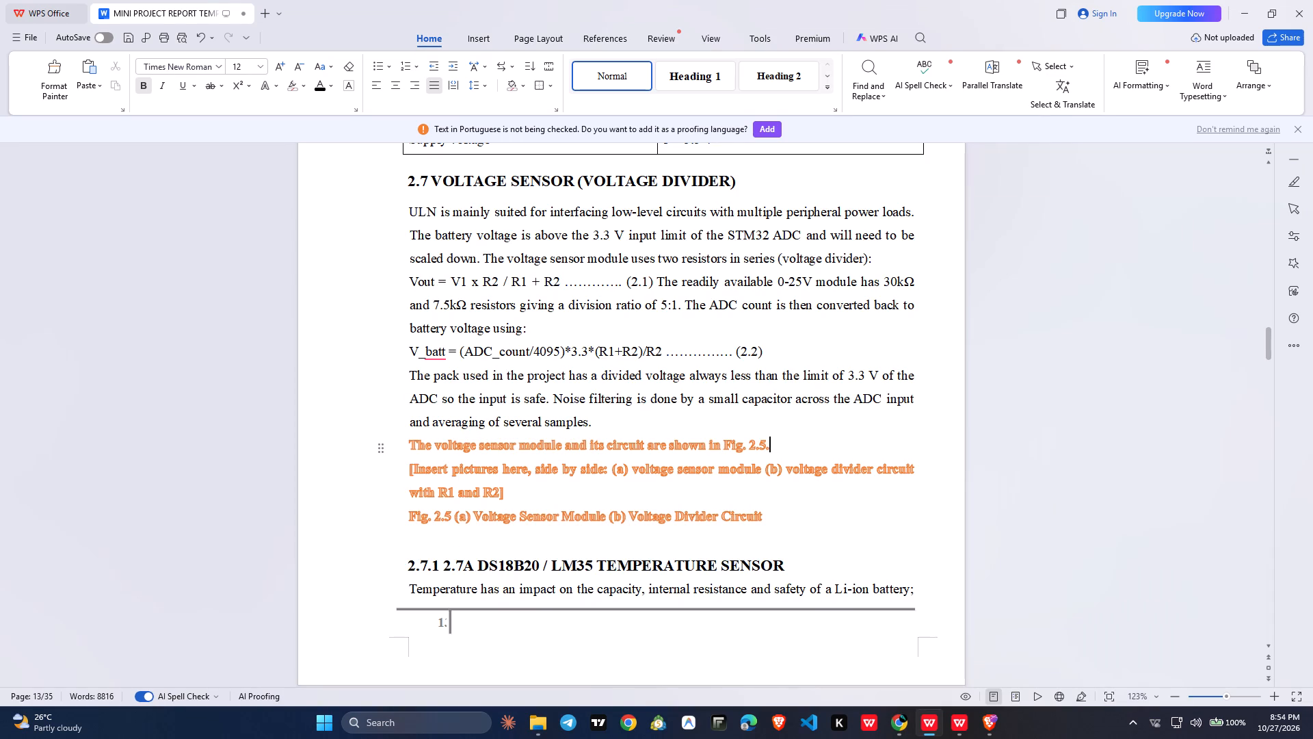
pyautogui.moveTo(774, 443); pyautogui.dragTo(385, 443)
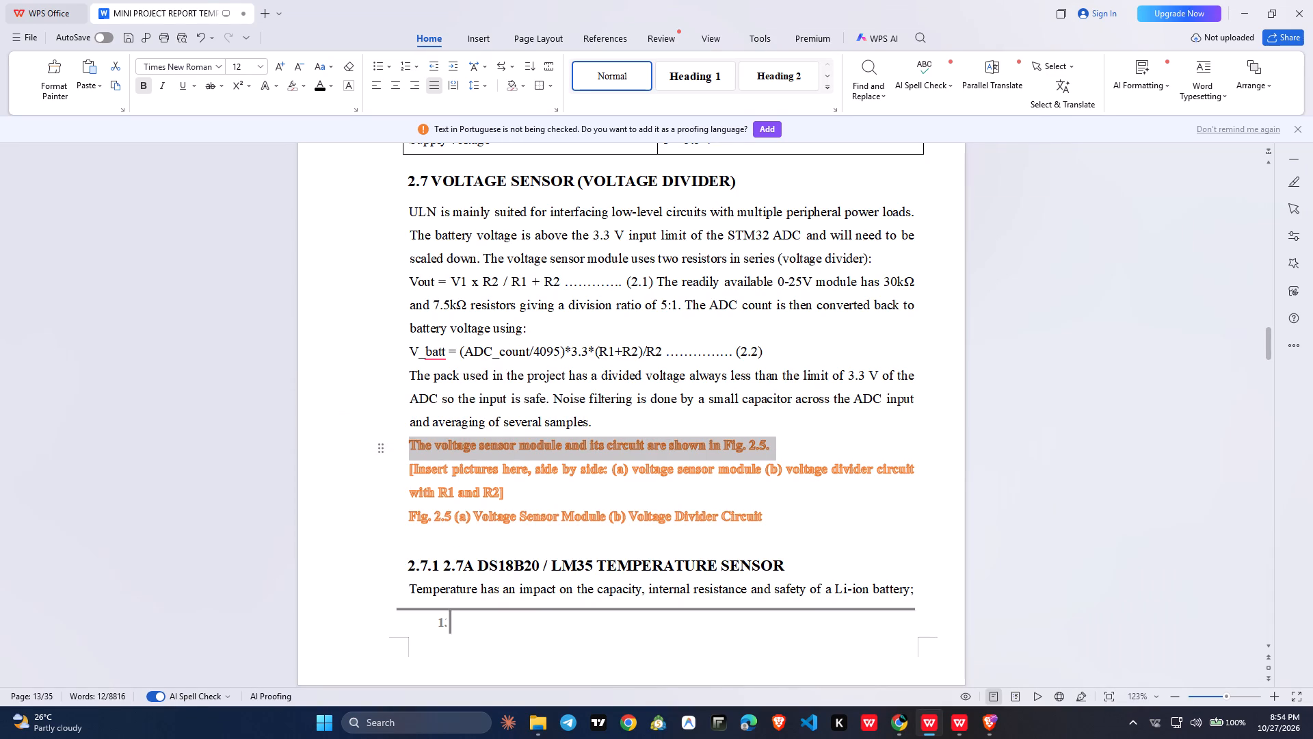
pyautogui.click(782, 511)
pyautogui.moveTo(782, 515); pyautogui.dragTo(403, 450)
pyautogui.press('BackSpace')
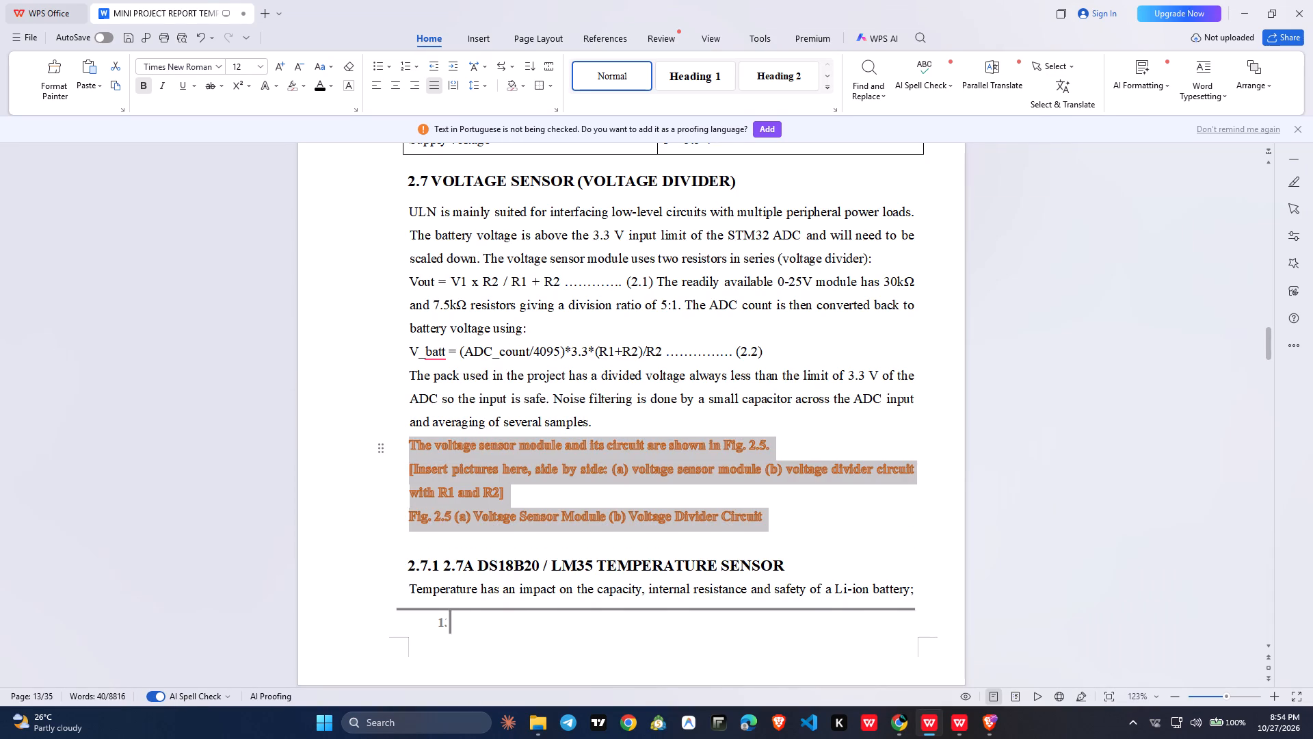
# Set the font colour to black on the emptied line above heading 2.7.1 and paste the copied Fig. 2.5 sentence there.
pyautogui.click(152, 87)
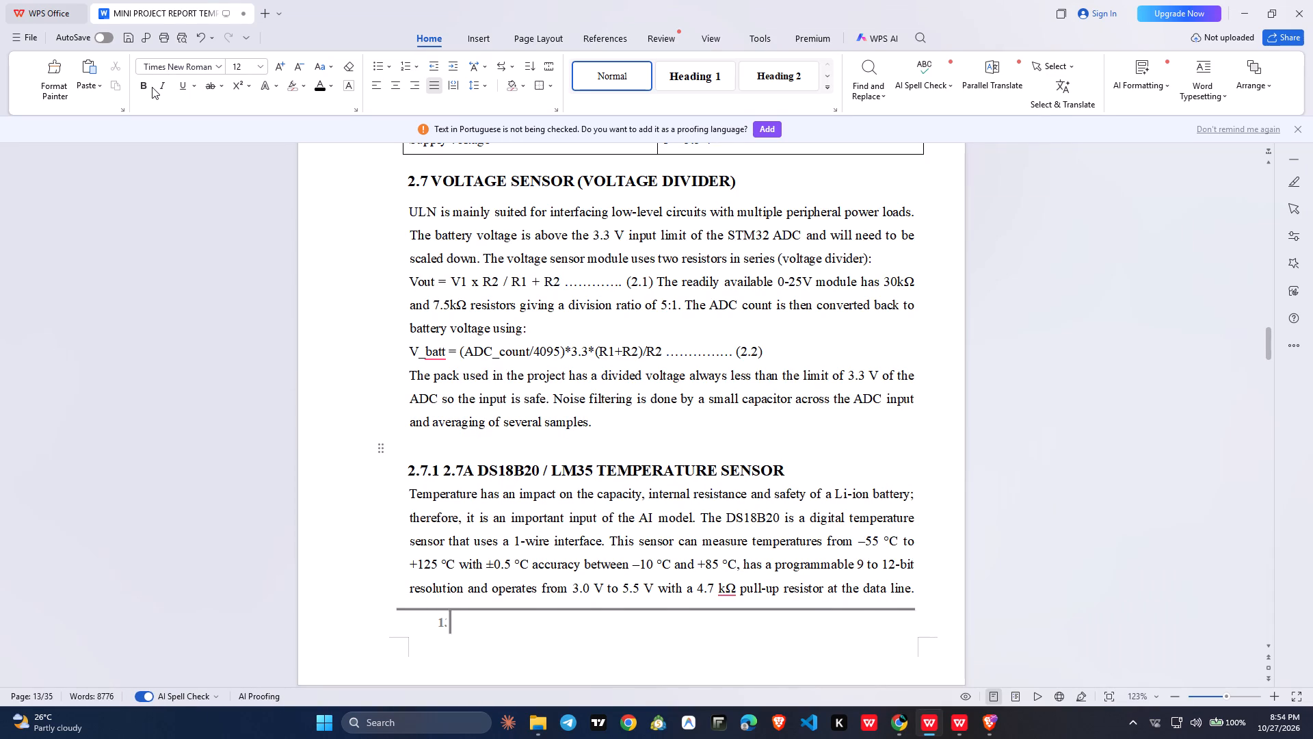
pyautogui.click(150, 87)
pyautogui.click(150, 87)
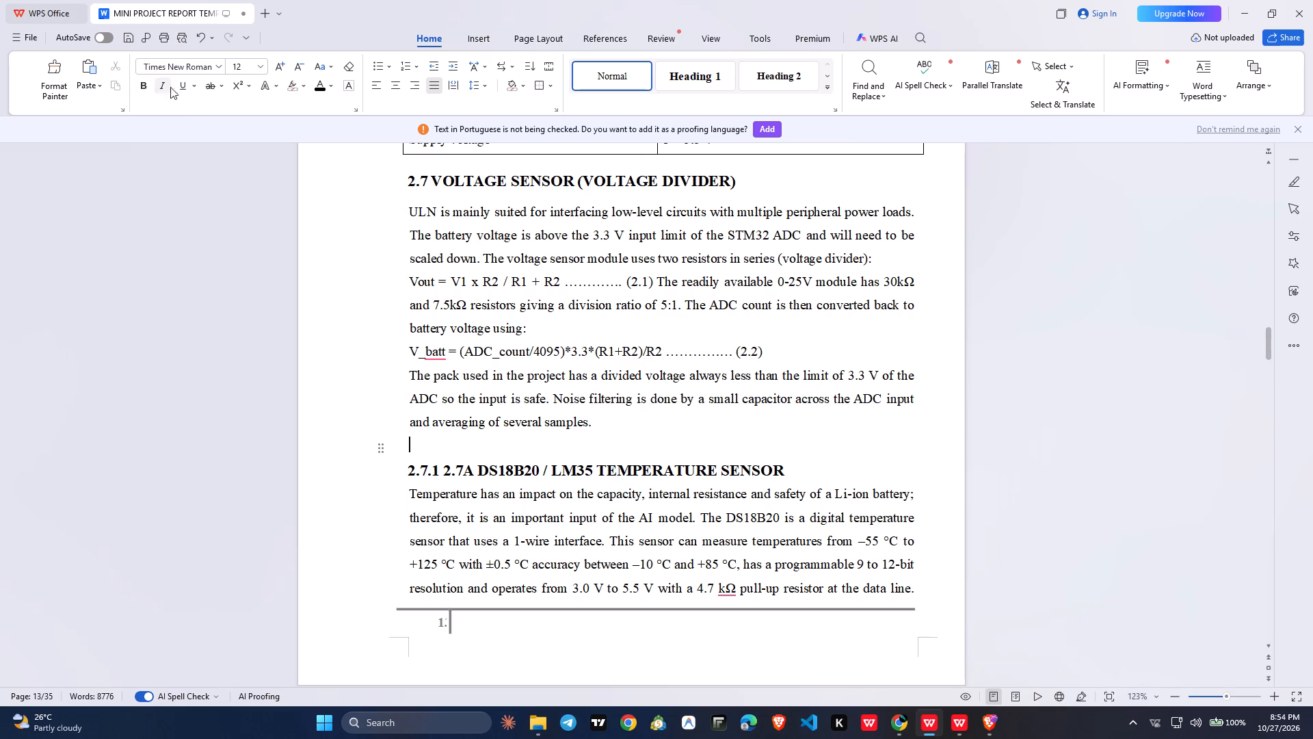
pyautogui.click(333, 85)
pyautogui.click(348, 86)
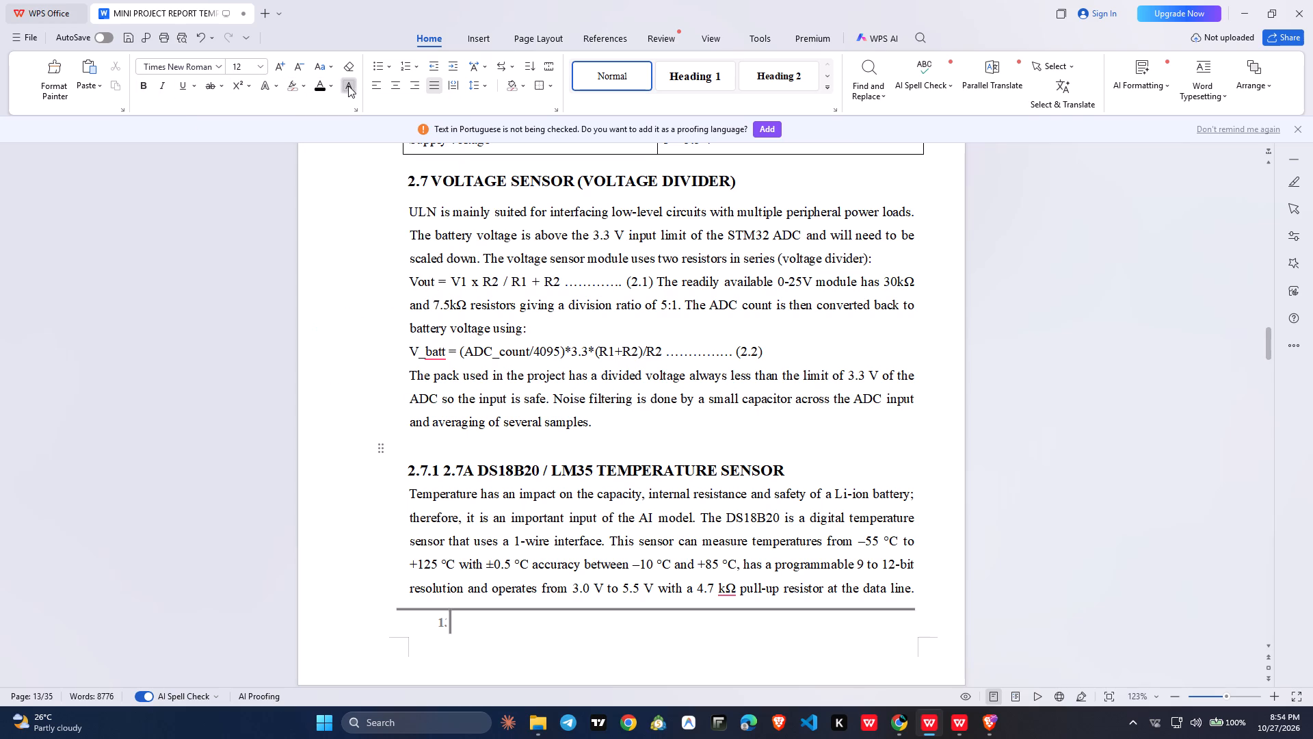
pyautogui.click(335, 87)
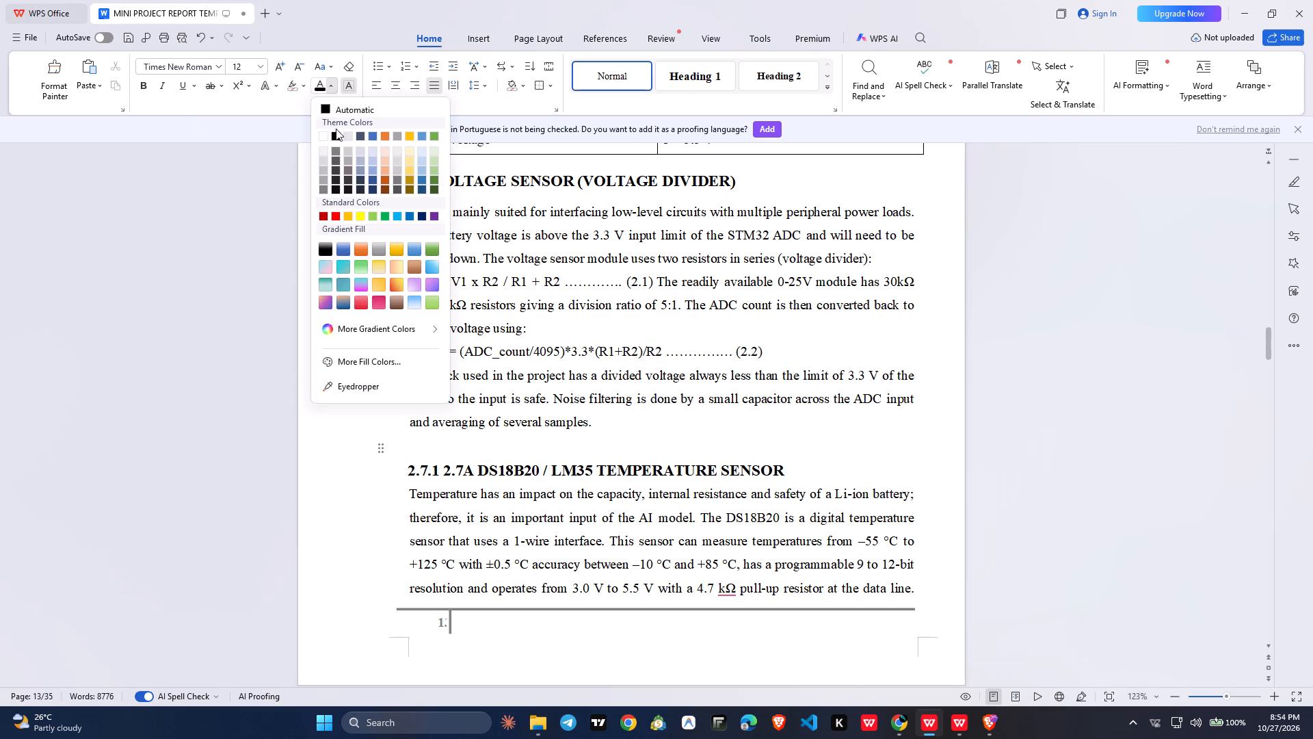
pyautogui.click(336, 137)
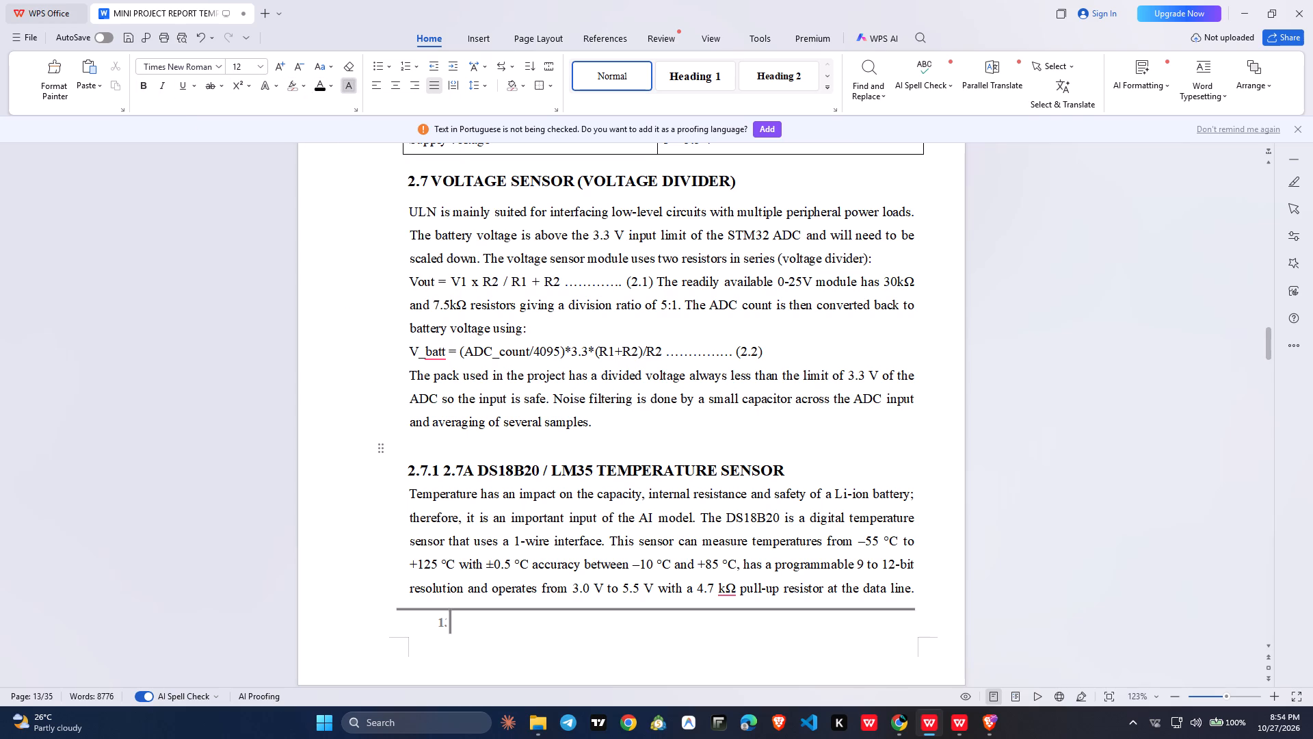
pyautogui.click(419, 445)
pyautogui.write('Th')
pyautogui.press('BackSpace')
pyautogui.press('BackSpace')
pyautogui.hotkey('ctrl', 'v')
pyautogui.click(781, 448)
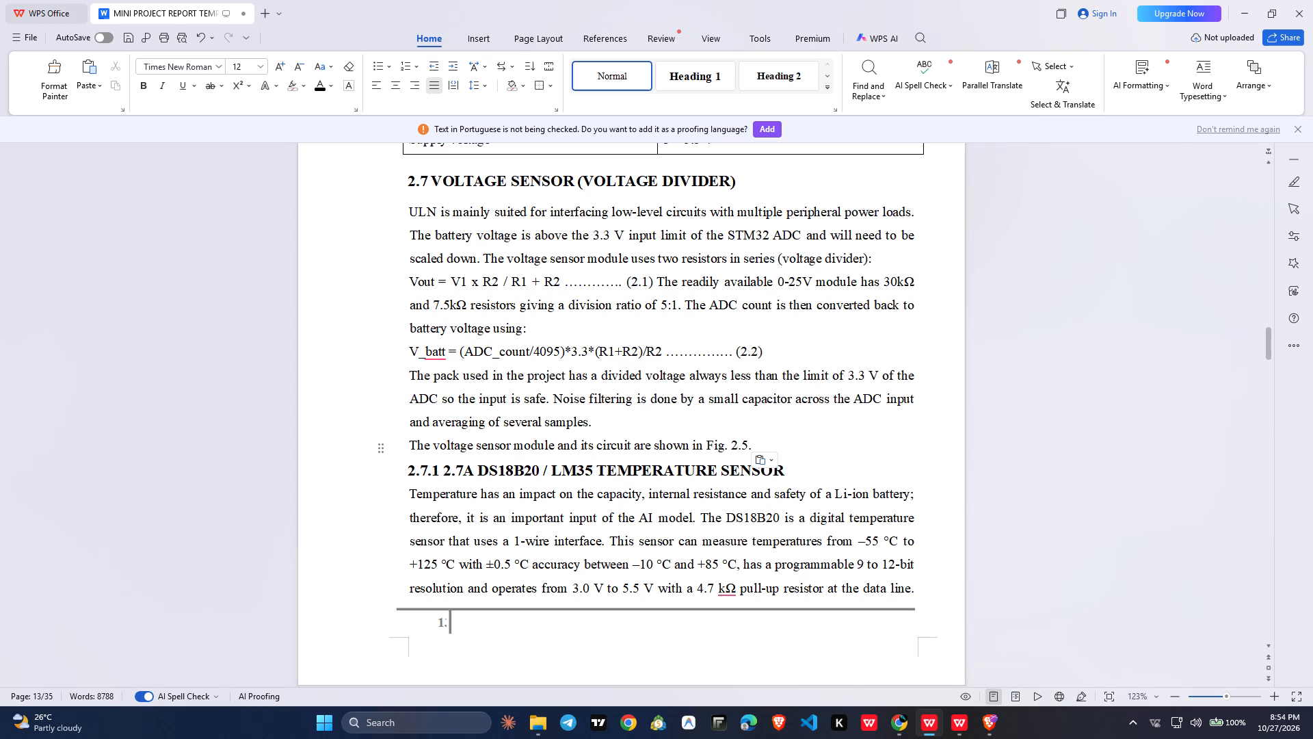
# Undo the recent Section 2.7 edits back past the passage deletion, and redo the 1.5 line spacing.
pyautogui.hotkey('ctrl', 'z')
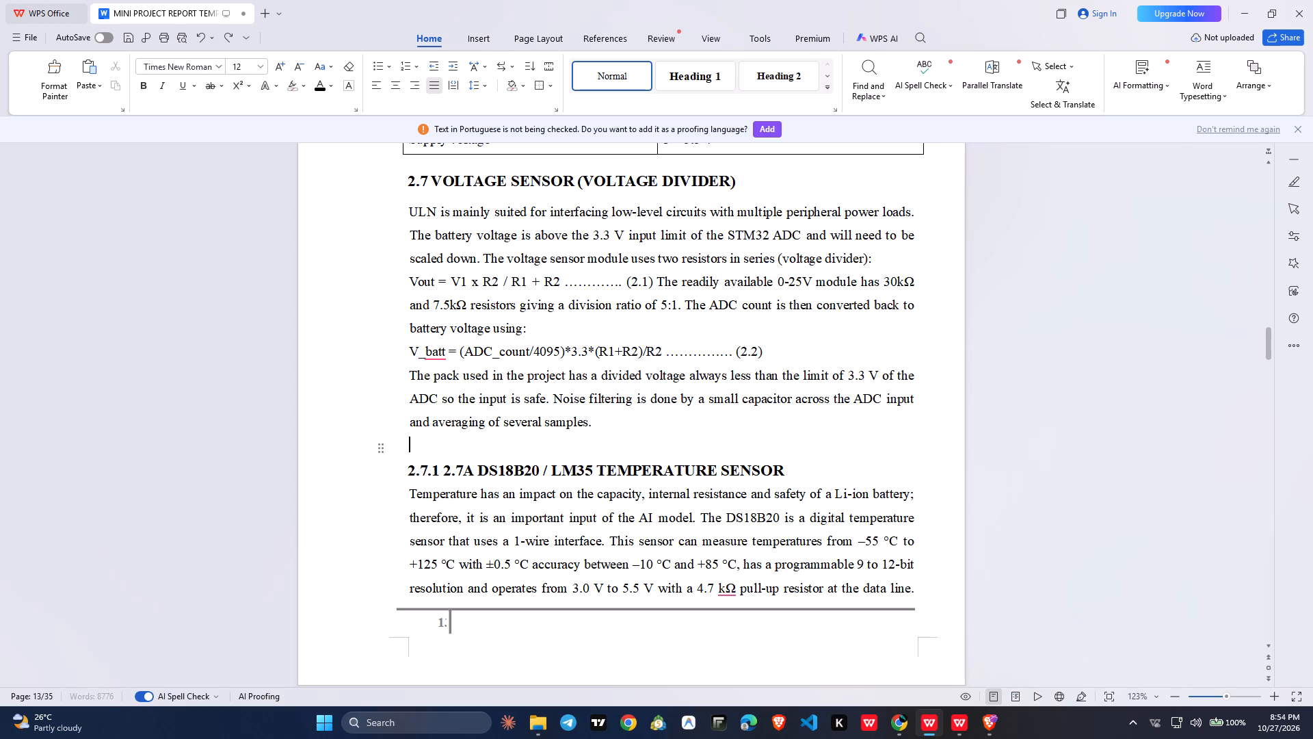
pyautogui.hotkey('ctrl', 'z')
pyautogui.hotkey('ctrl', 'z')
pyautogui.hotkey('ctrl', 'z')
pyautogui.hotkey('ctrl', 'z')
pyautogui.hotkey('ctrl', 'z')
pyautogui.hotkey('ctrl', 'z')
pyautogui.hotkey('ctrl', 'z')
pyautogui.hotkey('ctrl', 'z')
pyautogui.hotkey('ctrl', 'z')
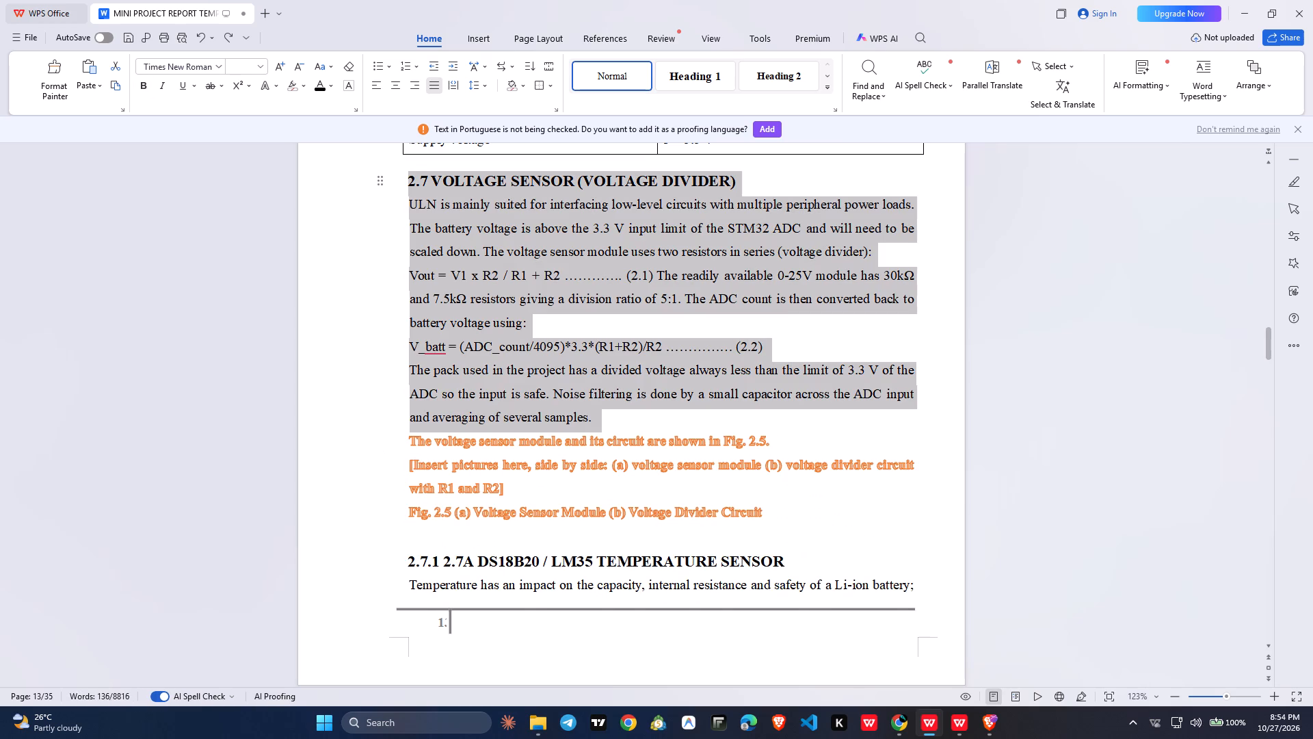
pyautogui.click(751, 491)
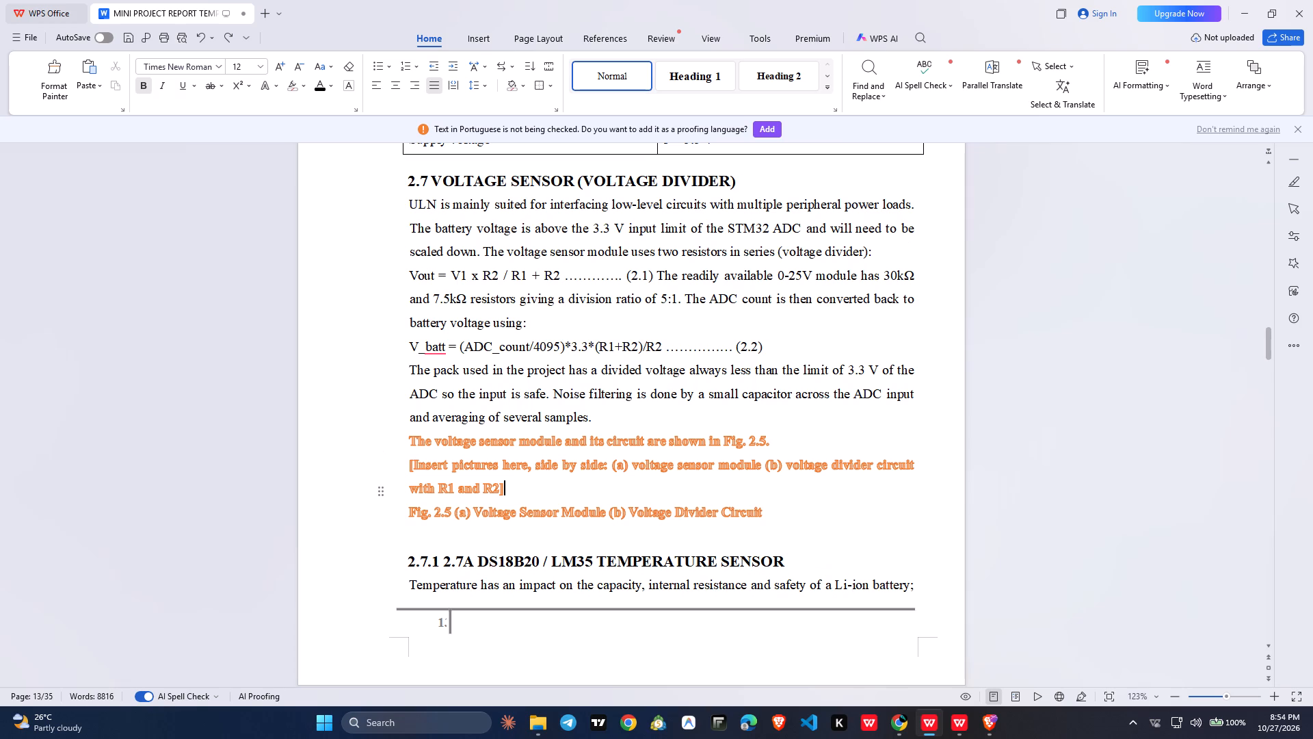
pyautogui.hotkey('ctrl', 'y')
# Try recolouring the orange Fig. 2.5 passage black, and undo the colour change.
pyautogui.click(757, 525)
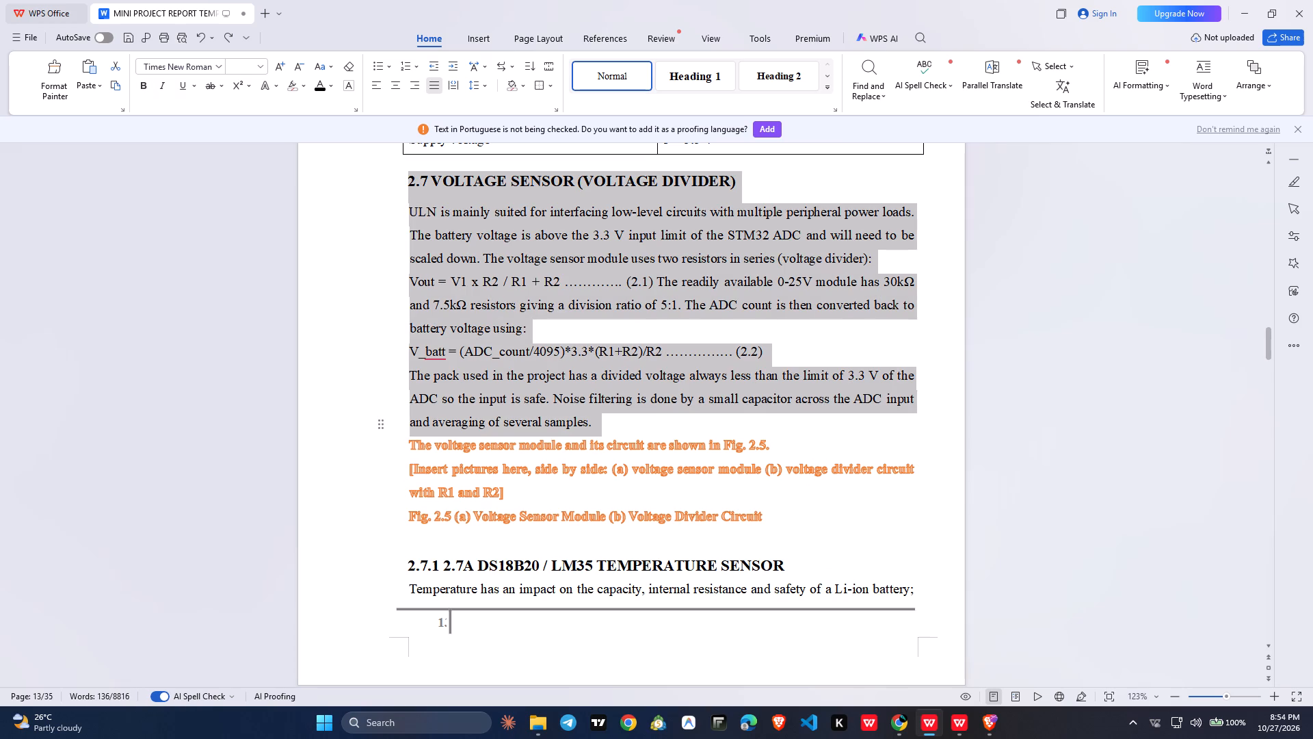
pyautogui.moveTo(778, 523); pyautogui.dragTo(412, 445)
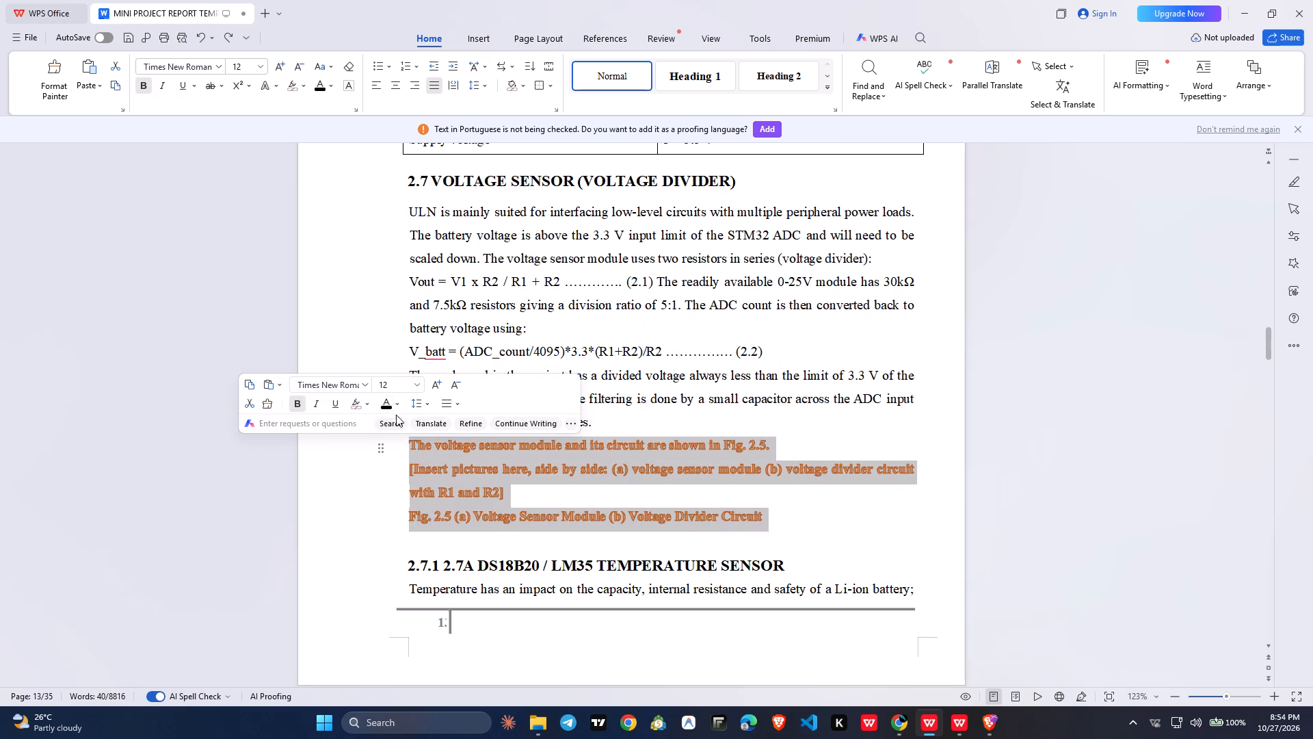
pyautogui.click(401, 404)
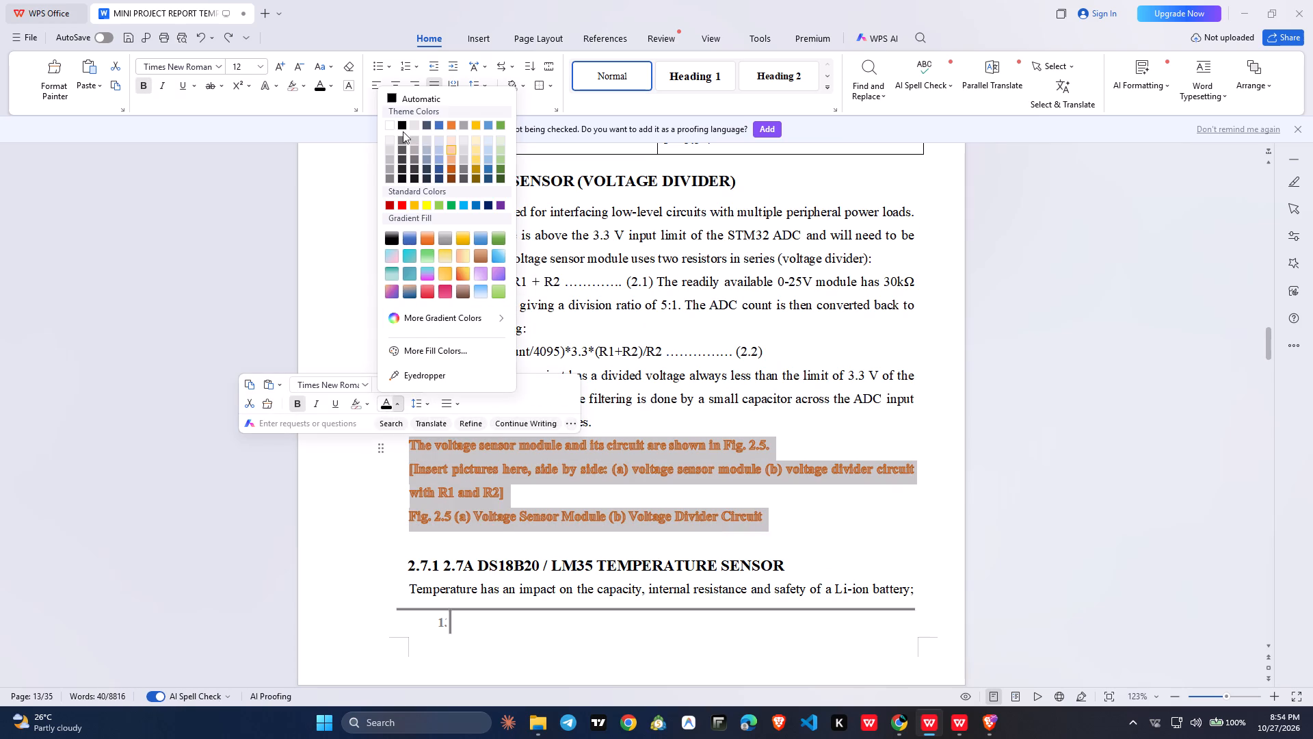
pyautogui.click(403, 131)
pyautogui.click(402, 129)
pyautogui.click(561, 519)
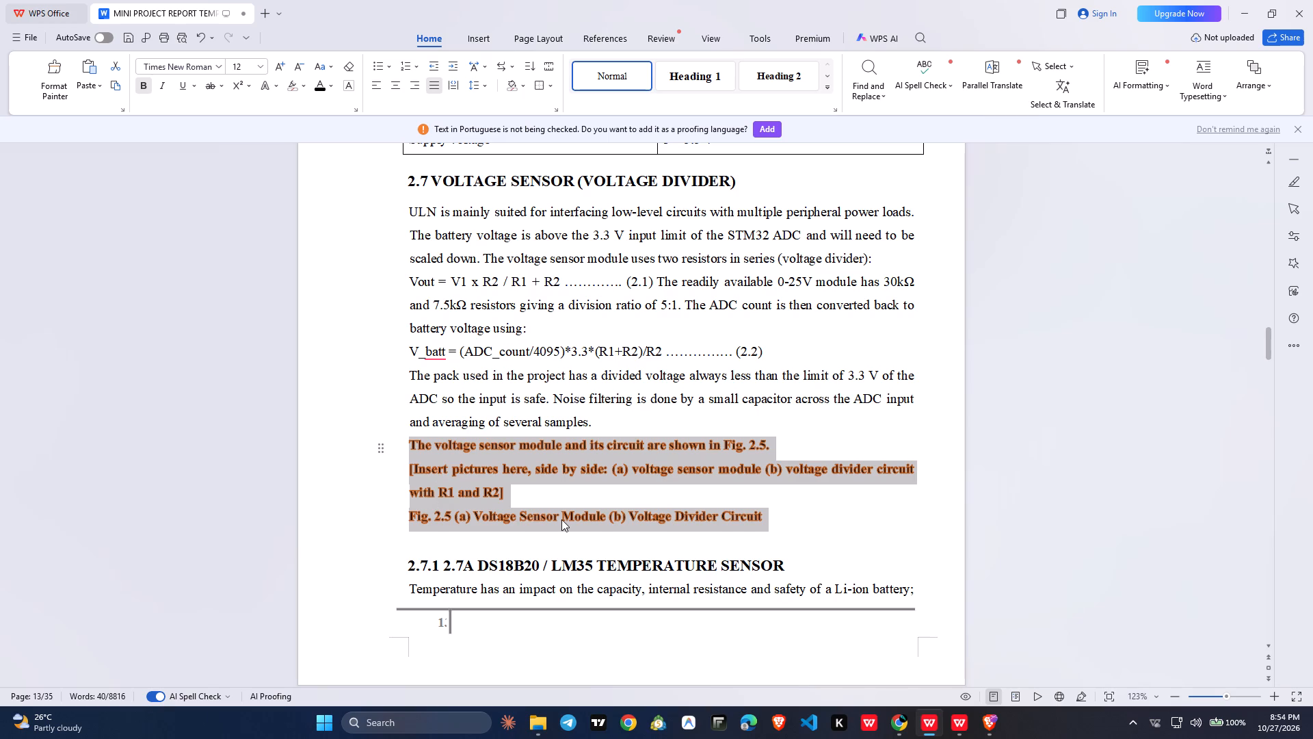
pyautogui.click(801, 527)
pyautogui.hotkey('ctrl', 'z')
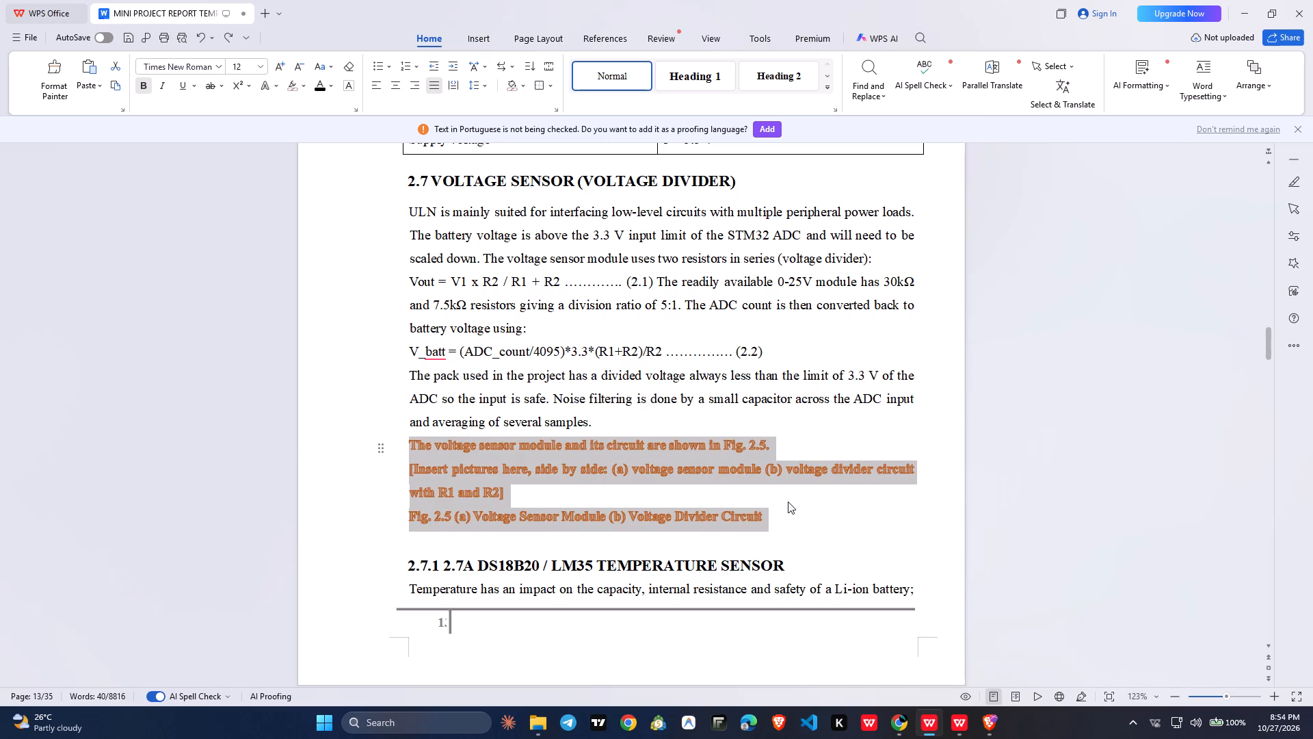
# Replace the whole orange Fig. 2.5 passage with the copied sentence "The voltage sensor module and its circuit are shown in Fig. 2.5." in black.
pyautogui.click(788, 502)
pyautogui.moveTo(784, 527); pyautogui.dragTo(374, 445)
pyautogui.press('BackSpace')
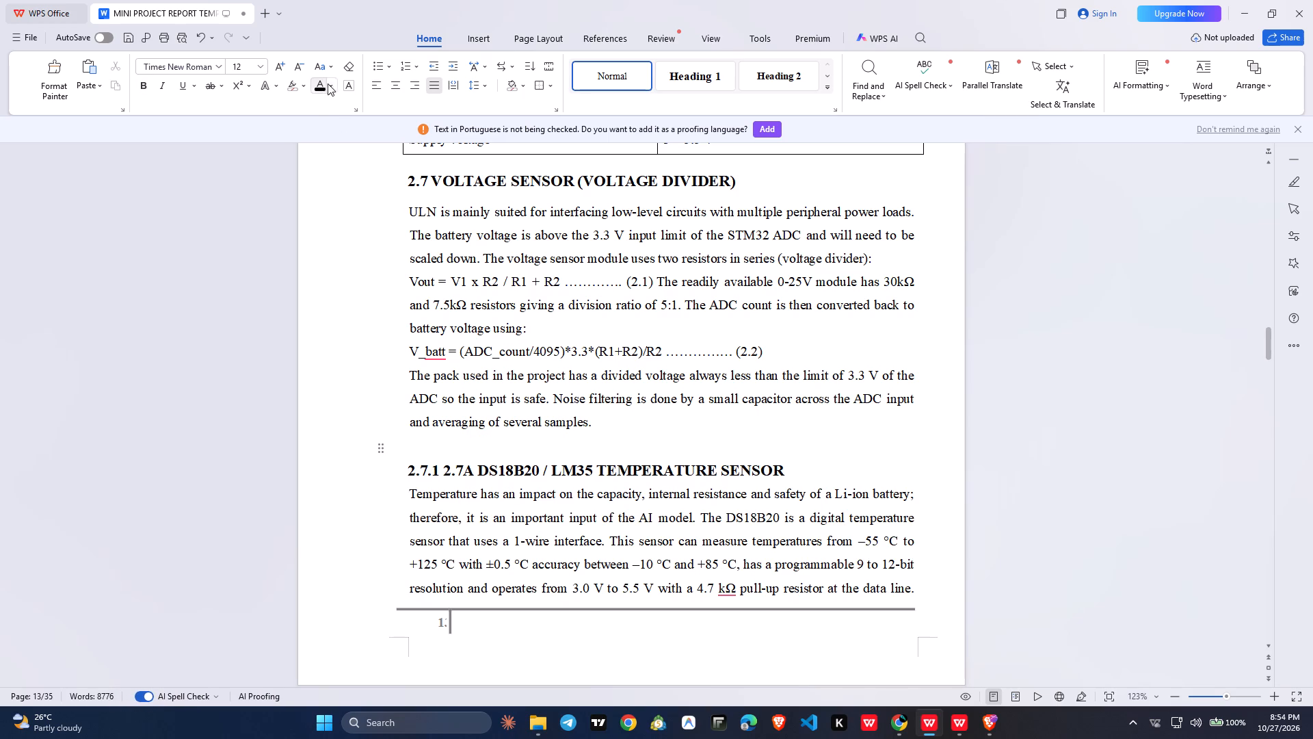
pyautogui.click(330, 83)
pyautogui.click(336, 136)
pyautogui.hotkey('ctrl', 'v')
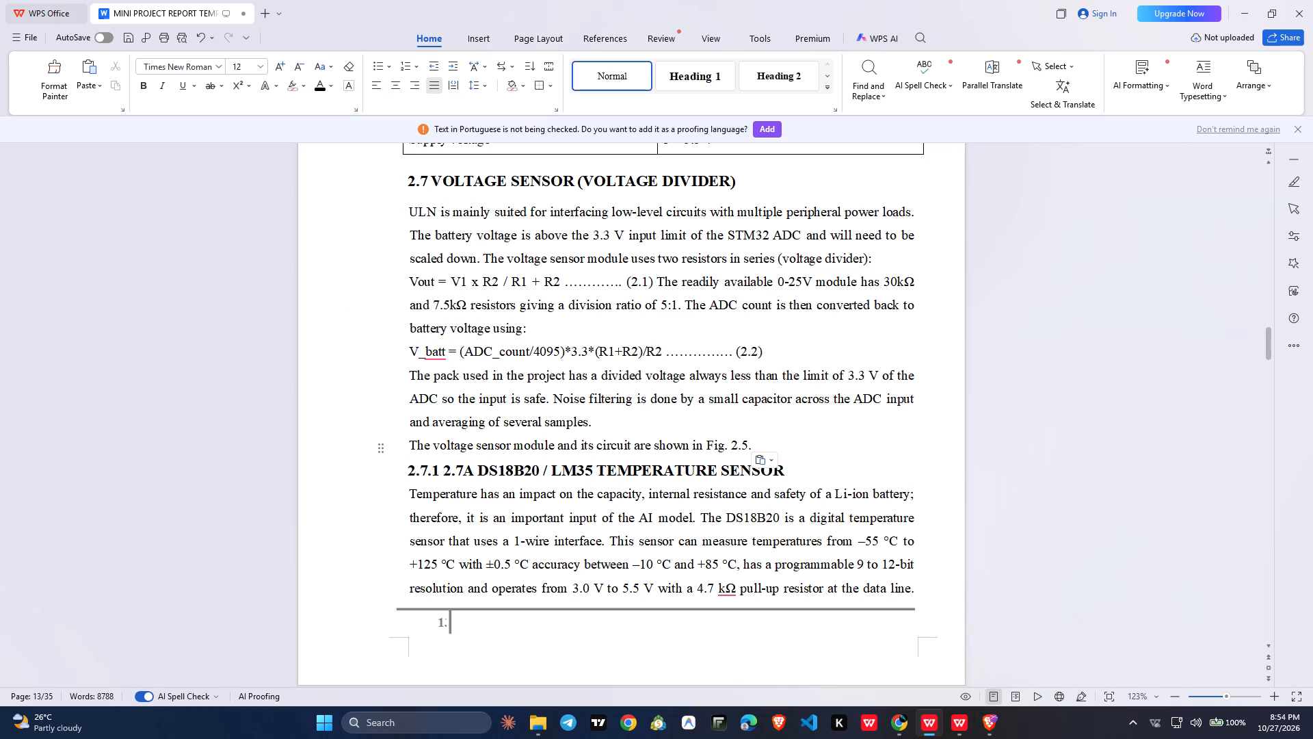
pyautogui.moveTo(767, 444); pyautogui.dragTo(384, 443)
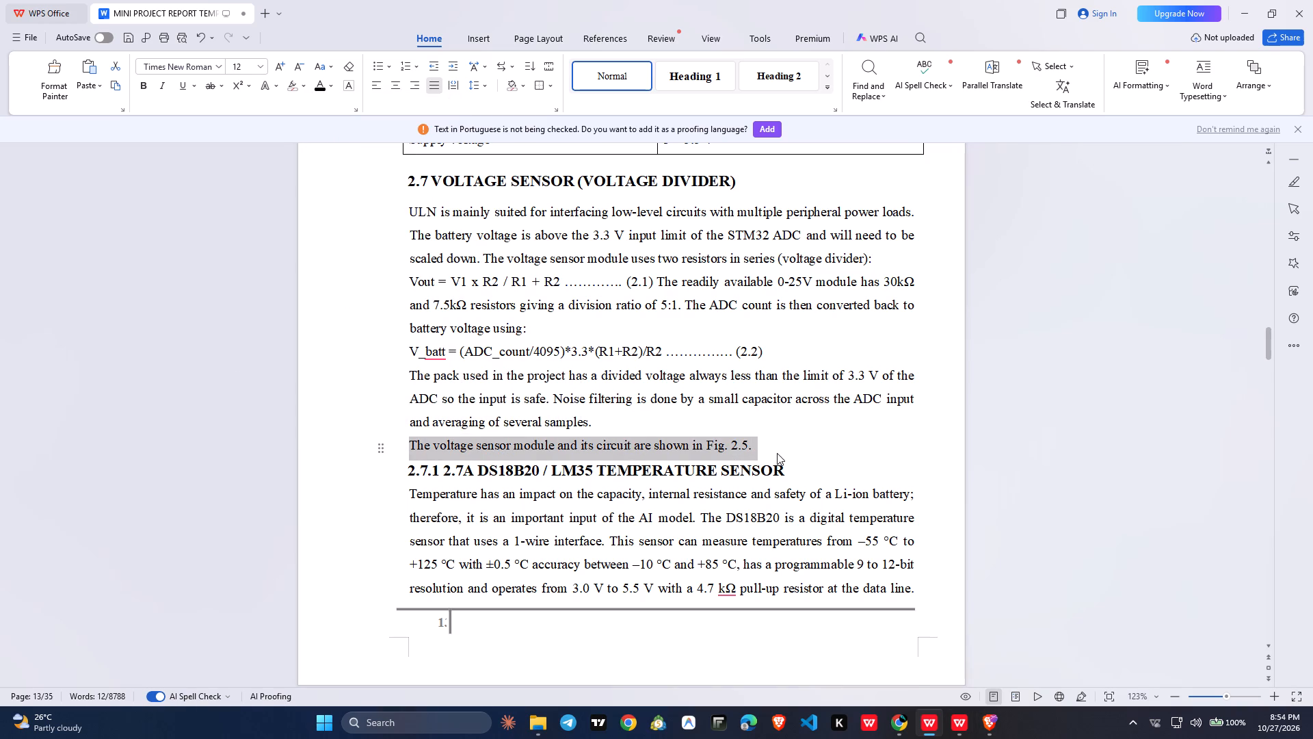
# Copy the voltage sensor picture "images" from the Downloads folder and paste it on a new line below the Fig. 2.5 sentence.
pyautogui.click(762, 442)
pyautogui.press('Return')
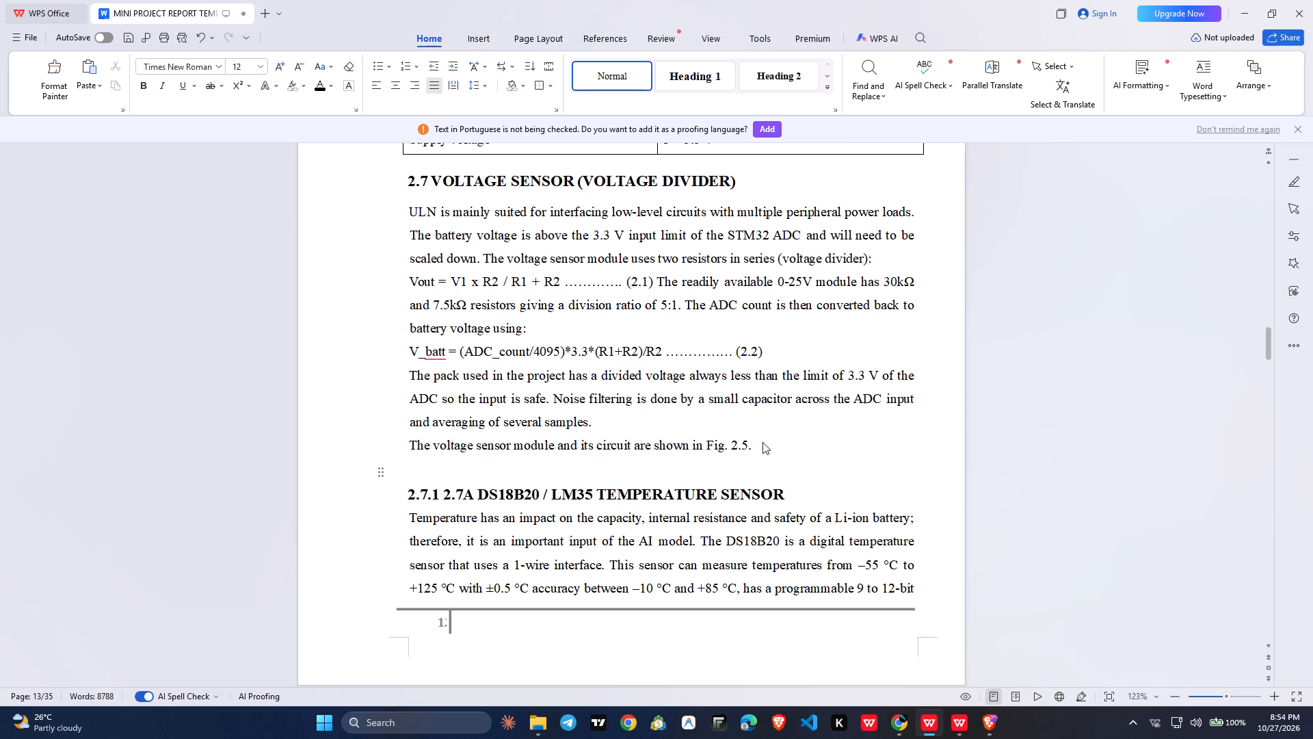
pyautogui.click(470, 38)
pyautogui.click(439, 42)
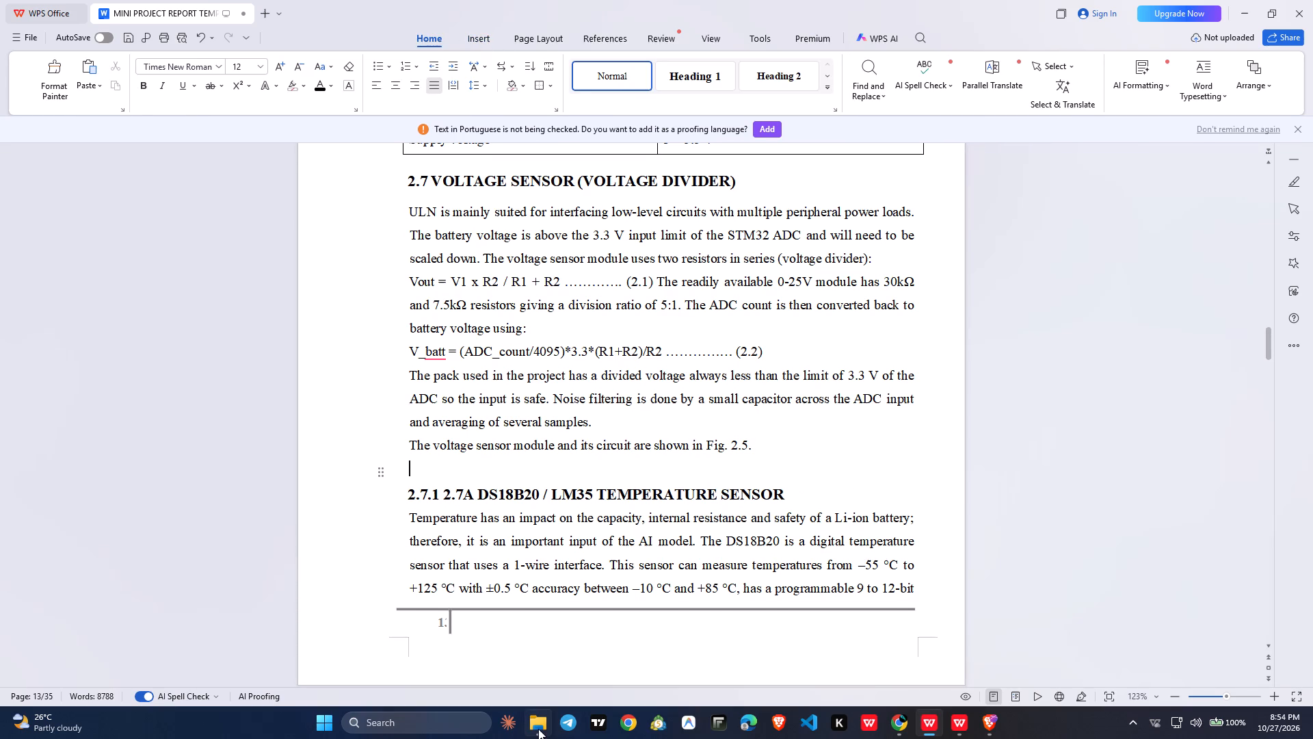
pyautogui.click(538, 729)
pyautogui.click(165, 163)
pyautogui.rightClick(165, 163)
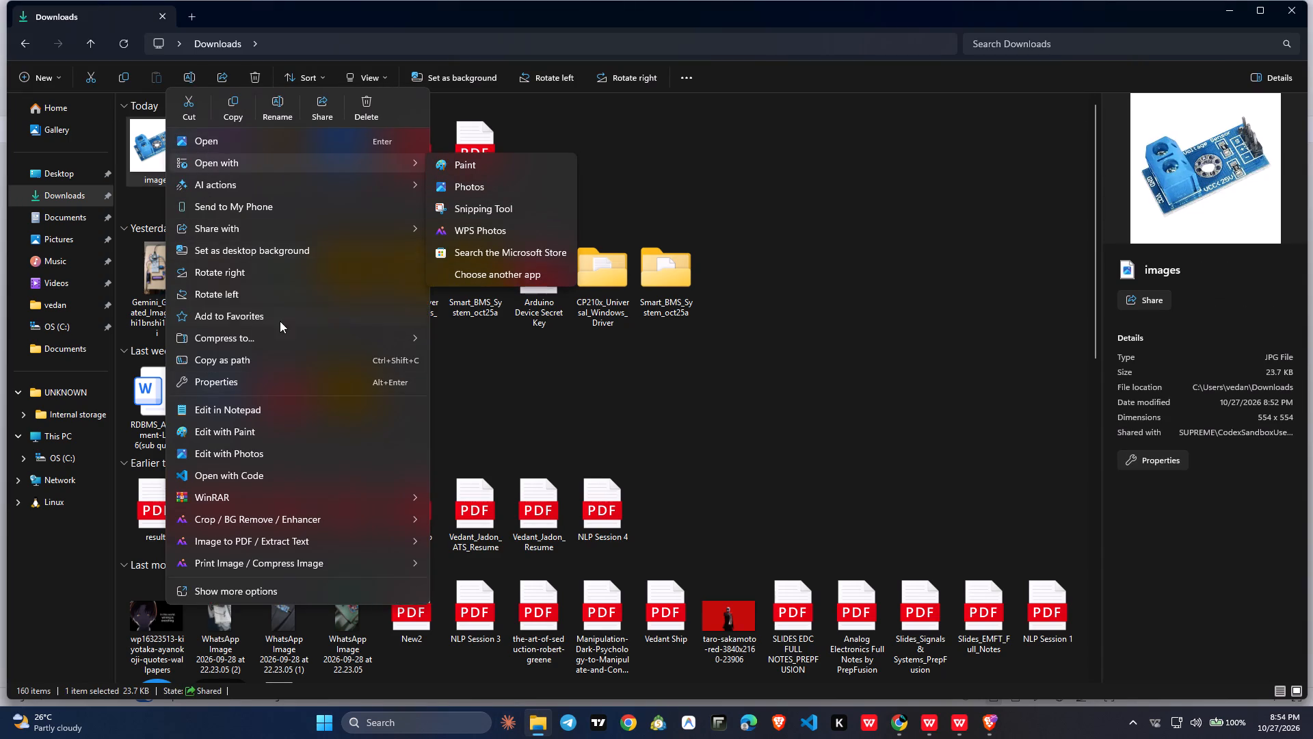
pyautogui.click(229, 120)
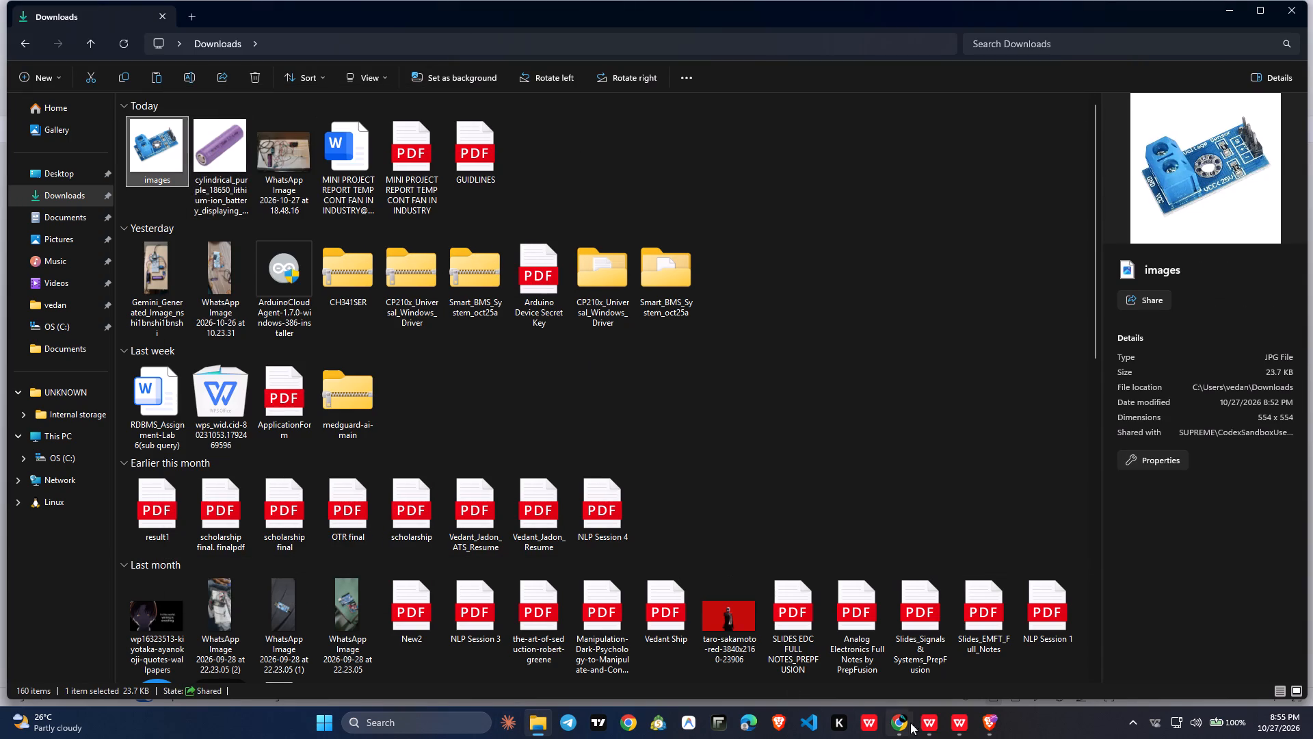
pyautogui.click(917, 723)
pyautogui.hotkey('ctrl', 'v')
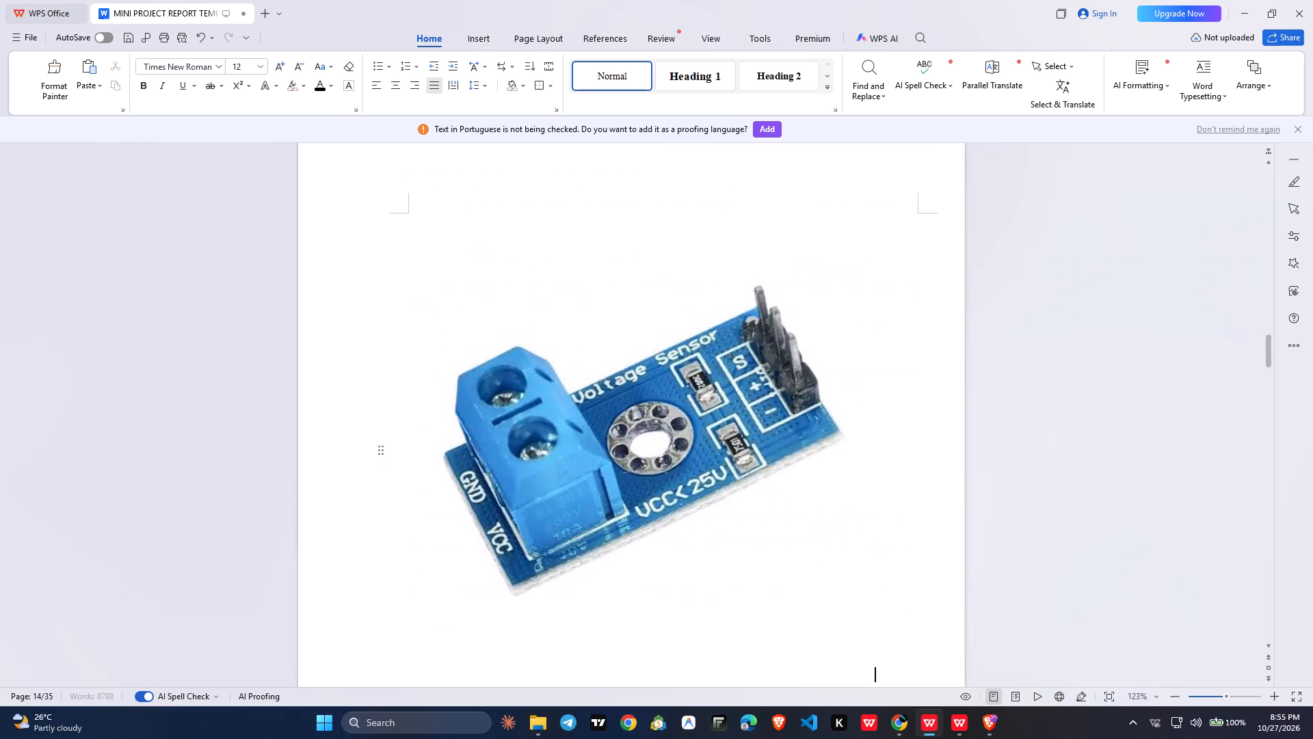
# Shrink the pasted voltage sensor picture proportionally to about 2.32 in by 2.32 in.
pyautogui.scroll(-1, 771, 459)
pyautogui.click(872, 545)
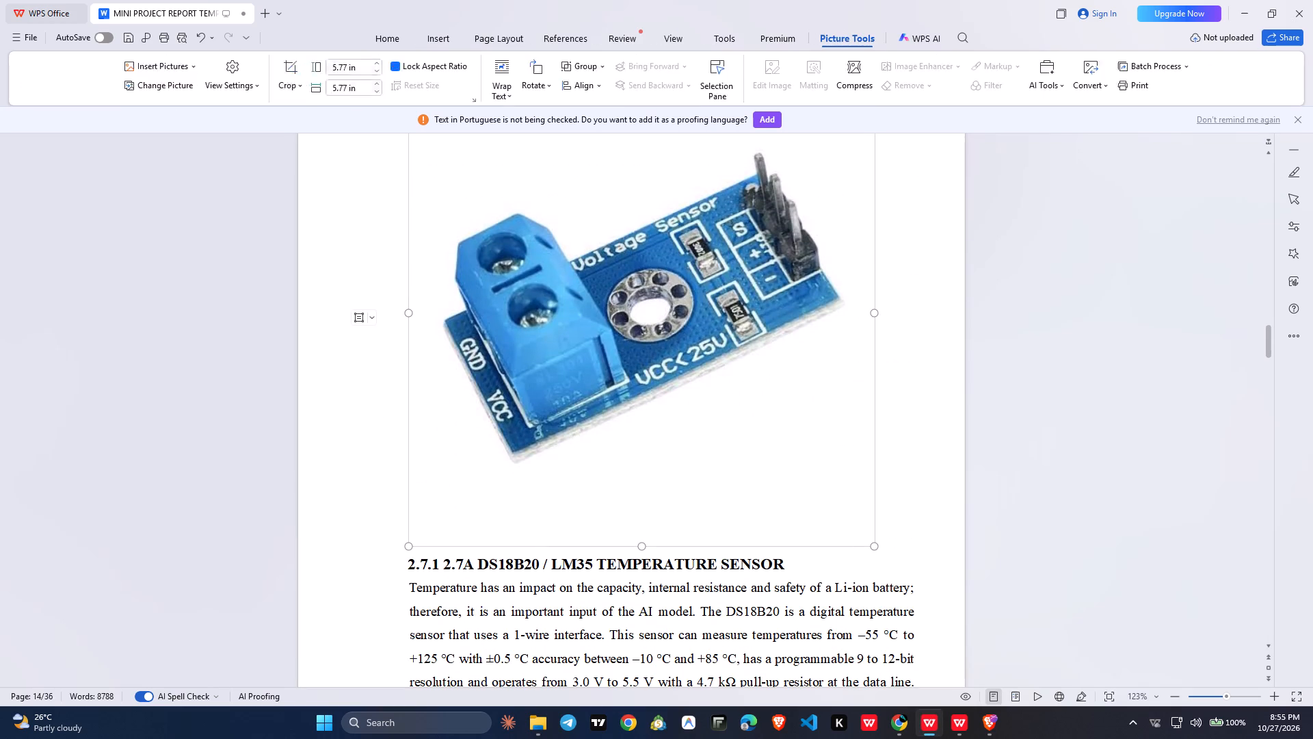
pyautogui.moveTo(873, 545); pyautogui.dragTo(594, 205)
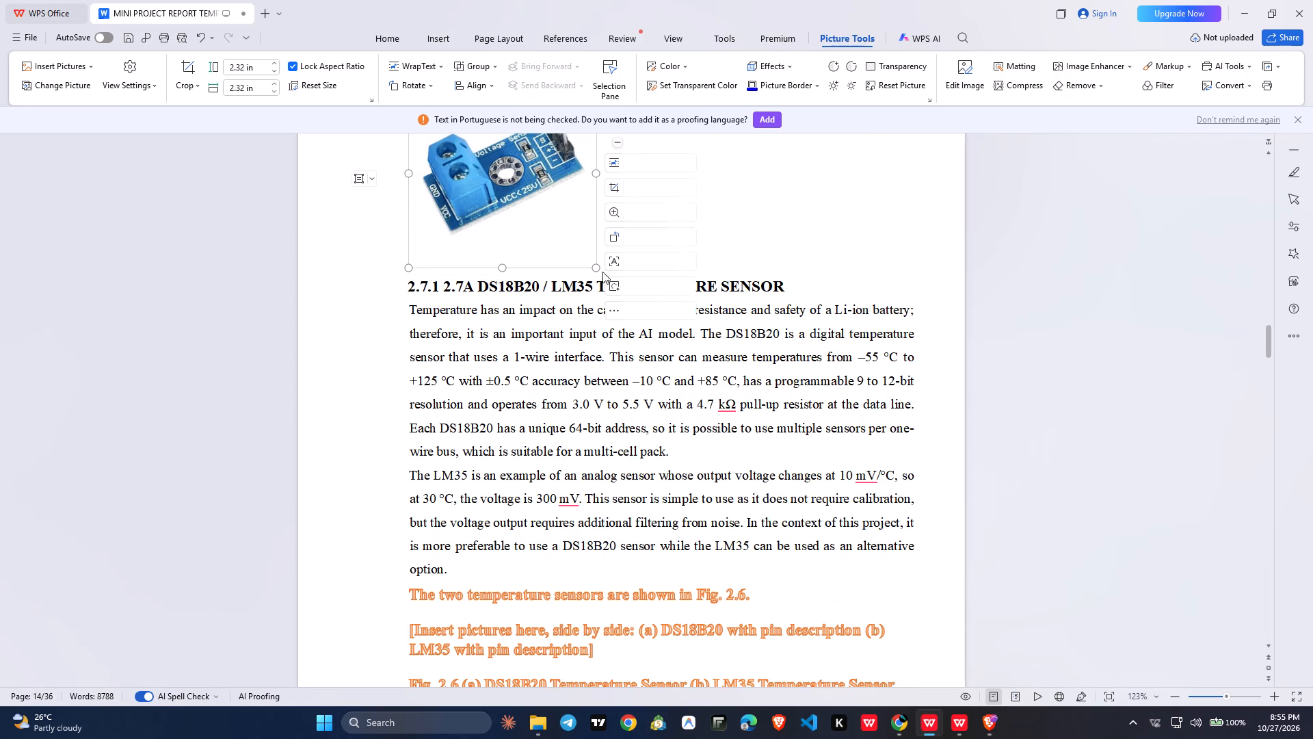
pyautogui.click(617, 235)
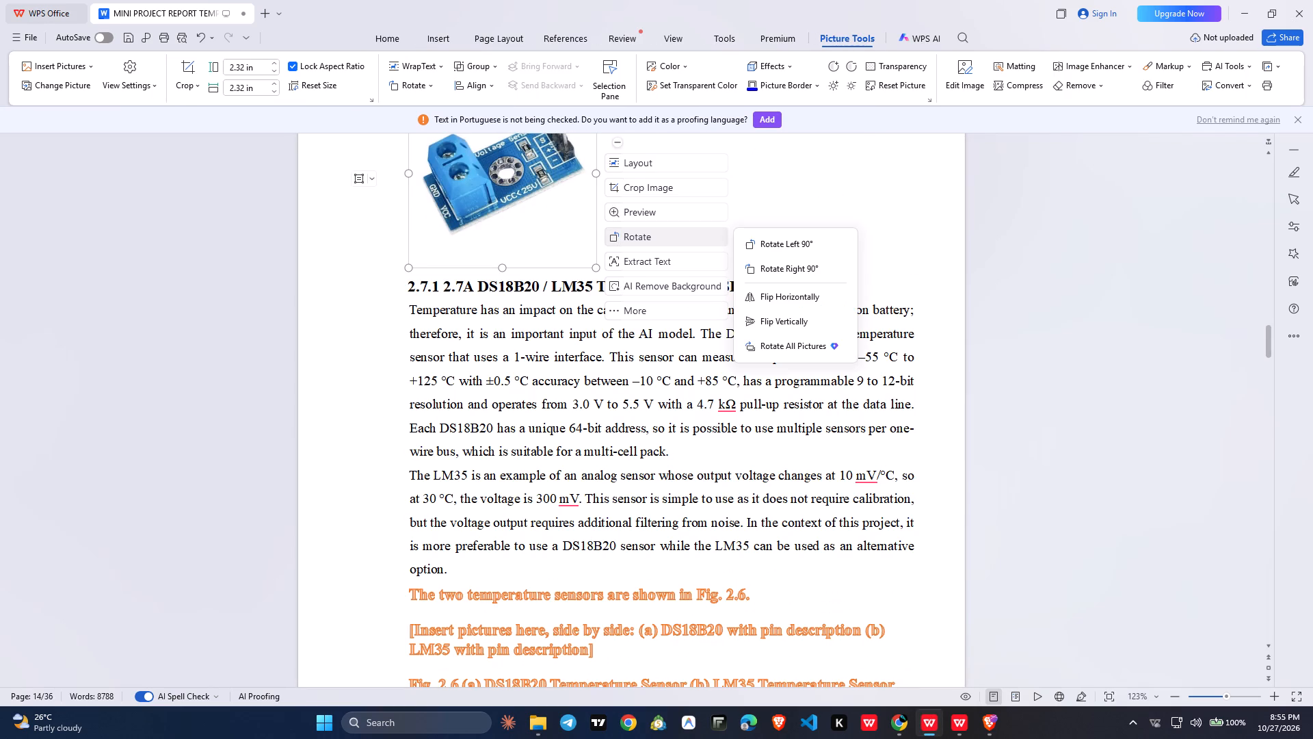
pyautogui.click(825, 210)
# Centre the voltage sensor picture horizontally above heading 2.7.1.
pyautogui.moveTo(701, 252); pyautogui.dragTo(410, 154)
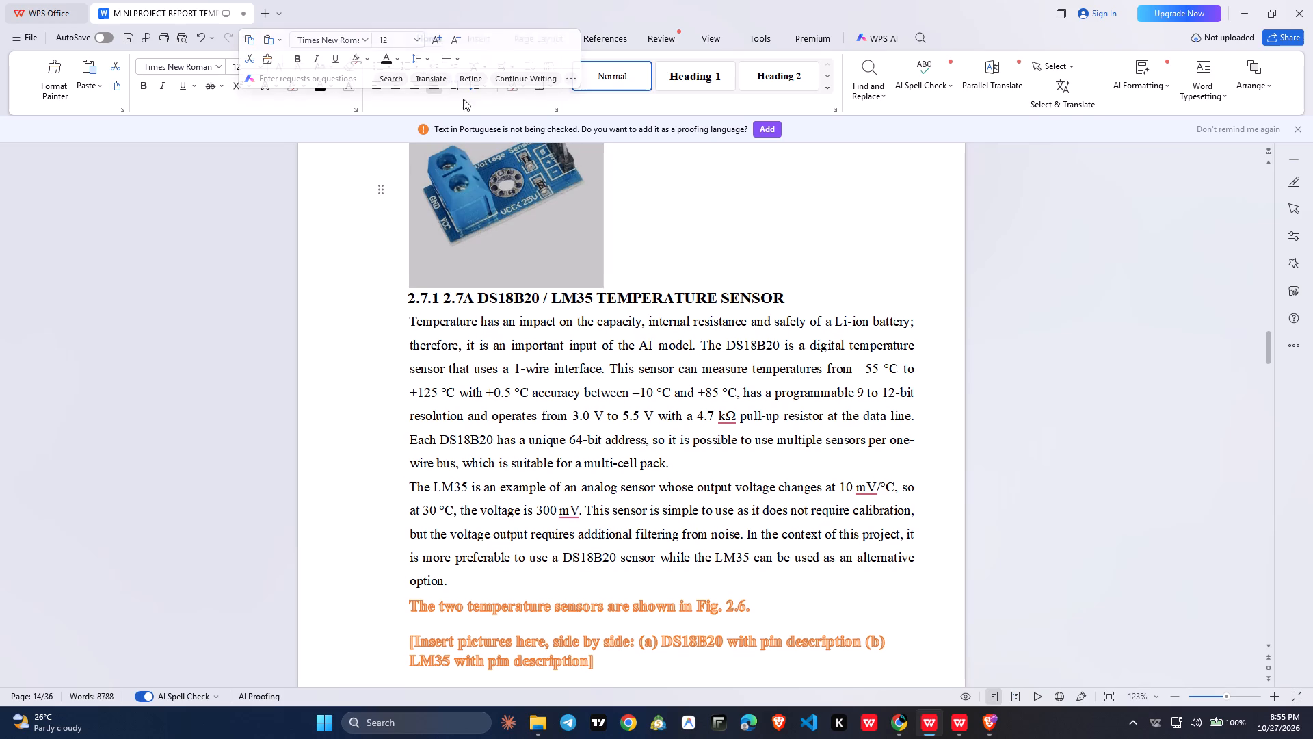
pyautogui.click(456, 53)
pyautogui.click(474, 104)
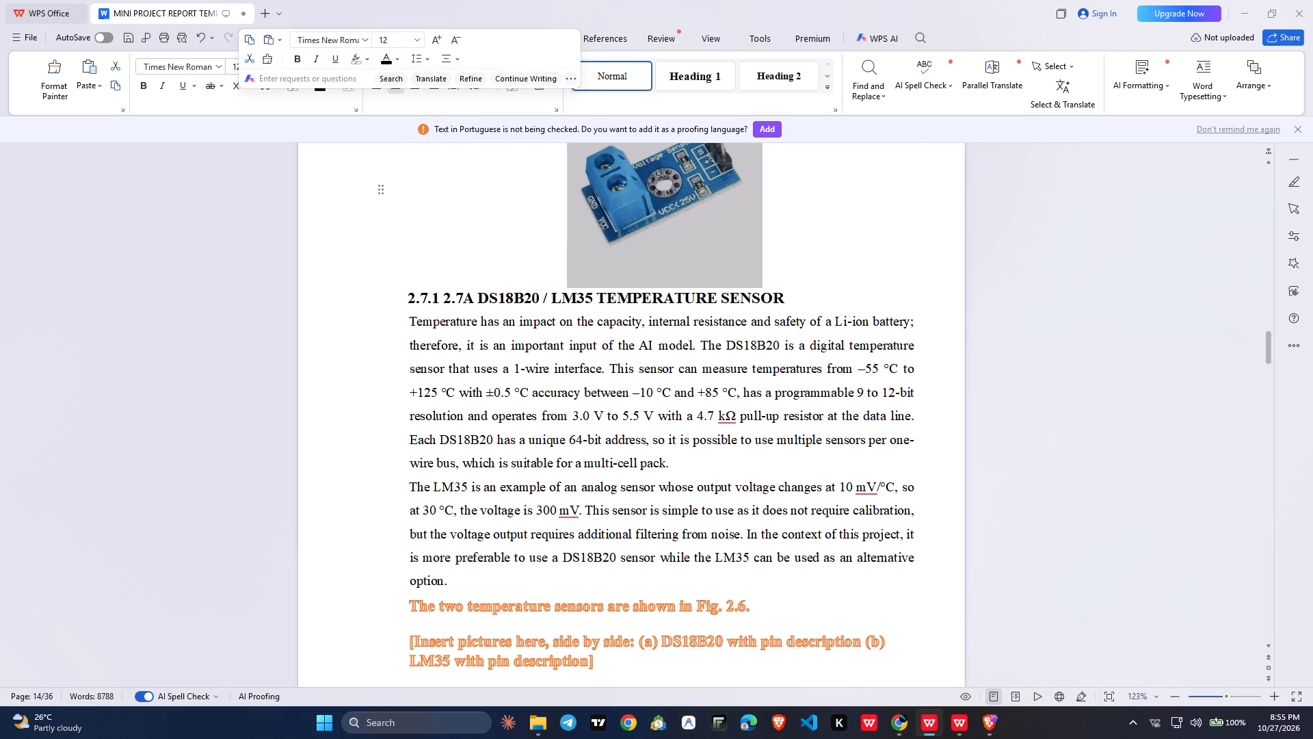
pyautogui.scroll(1, 767, 306)
pyautogui.scroll(2, 859, 345)
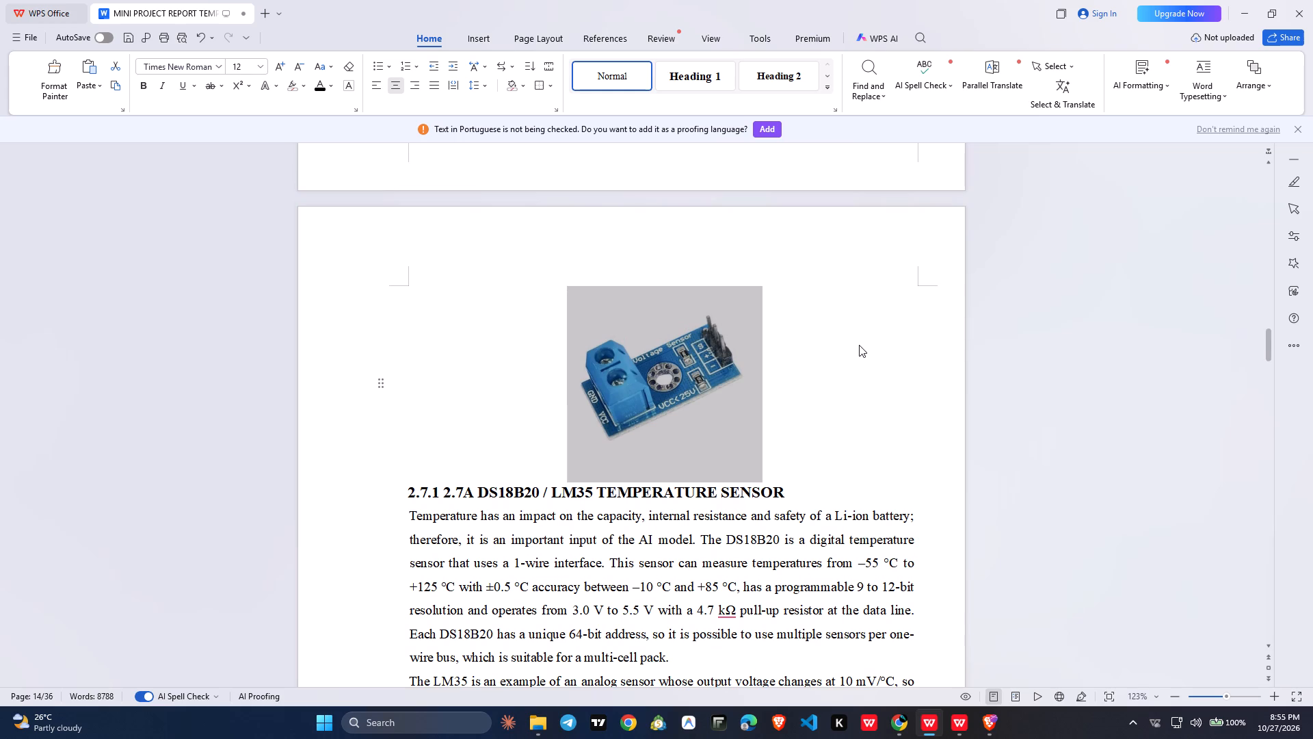
# Shrink the voltage sensor picture above heading 2.7.1 a little further, keeping its proportions.
pyautogui.click(734, 385)
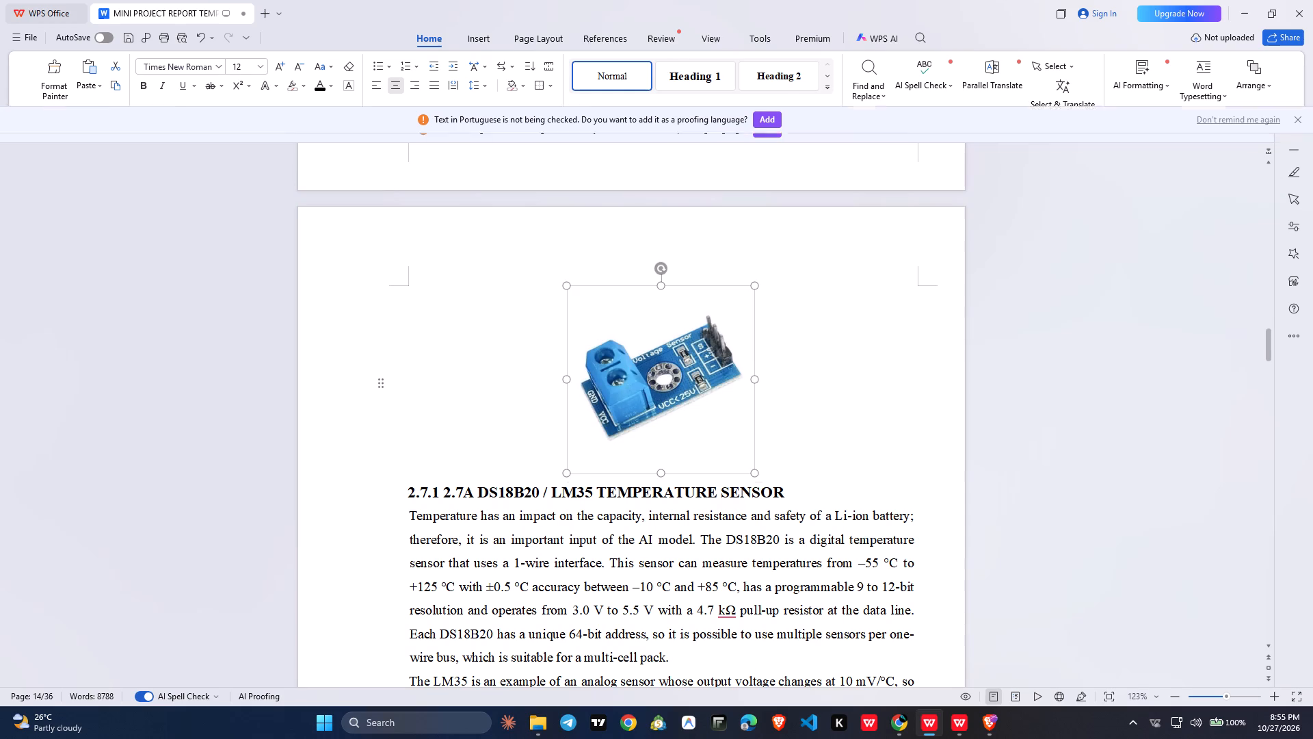
pyautogui.moveTo(752, 464); pyautogui.dragTo(723, 356)
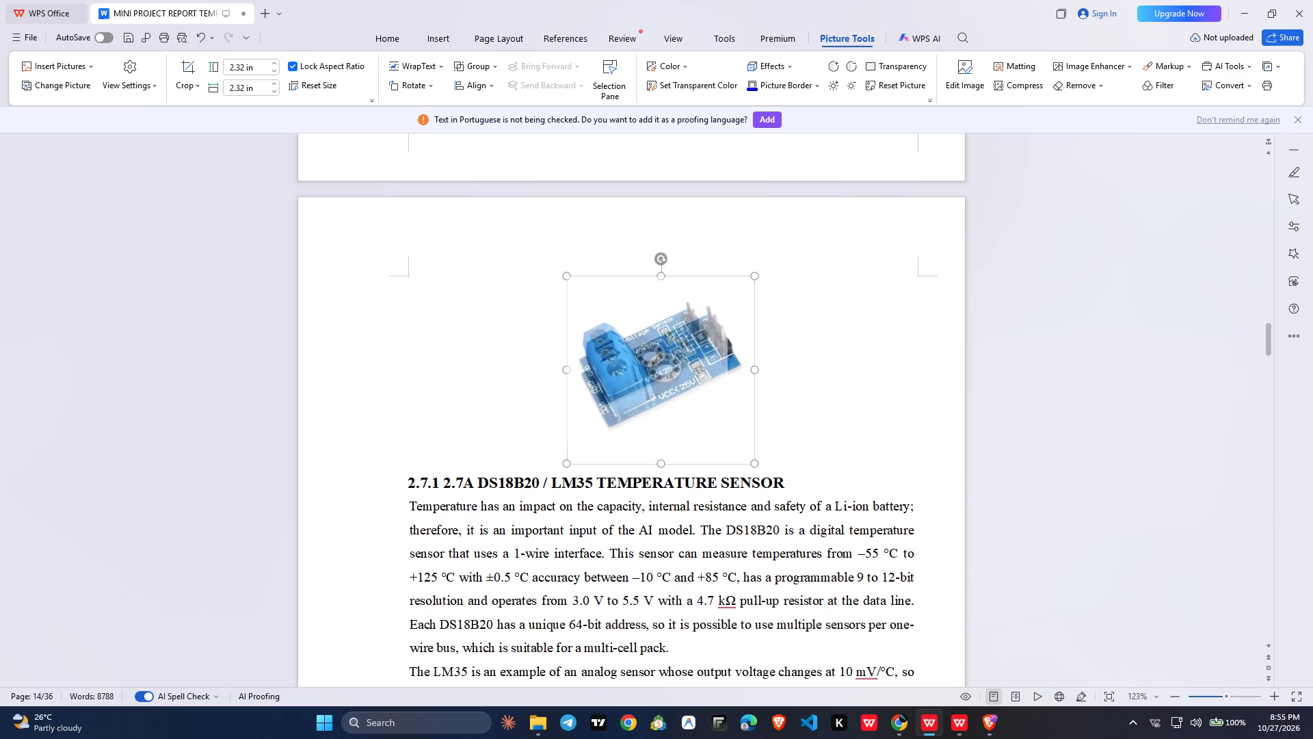
pyautogui.moveTo(723, 356); pyautogui.dragTo(713, 337)
# Consult the Fig. 2.5 wording in Chrome and add the centred caption "Fig.2.5 Voltage Sensor" on a new line below the picture.
pyautogui.click(894, 359)
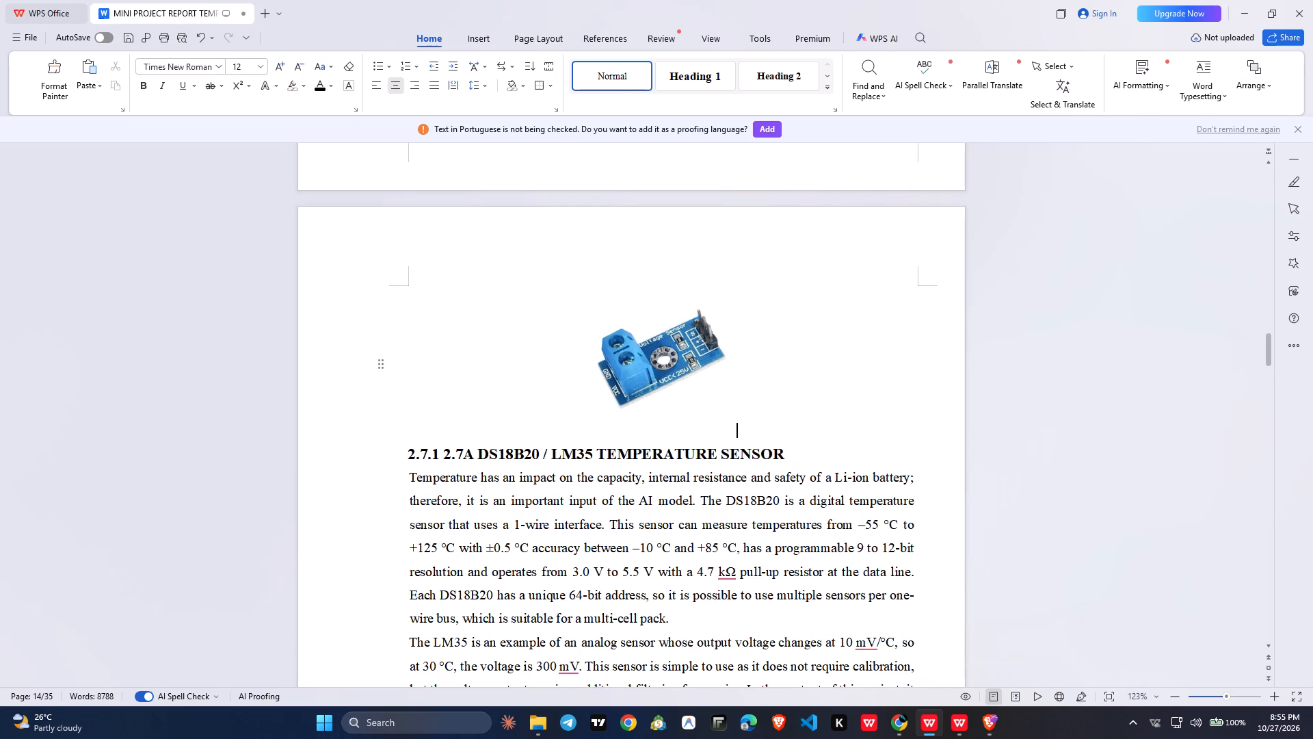
pyautogui.press('Return')
pyautogui.write('FI')
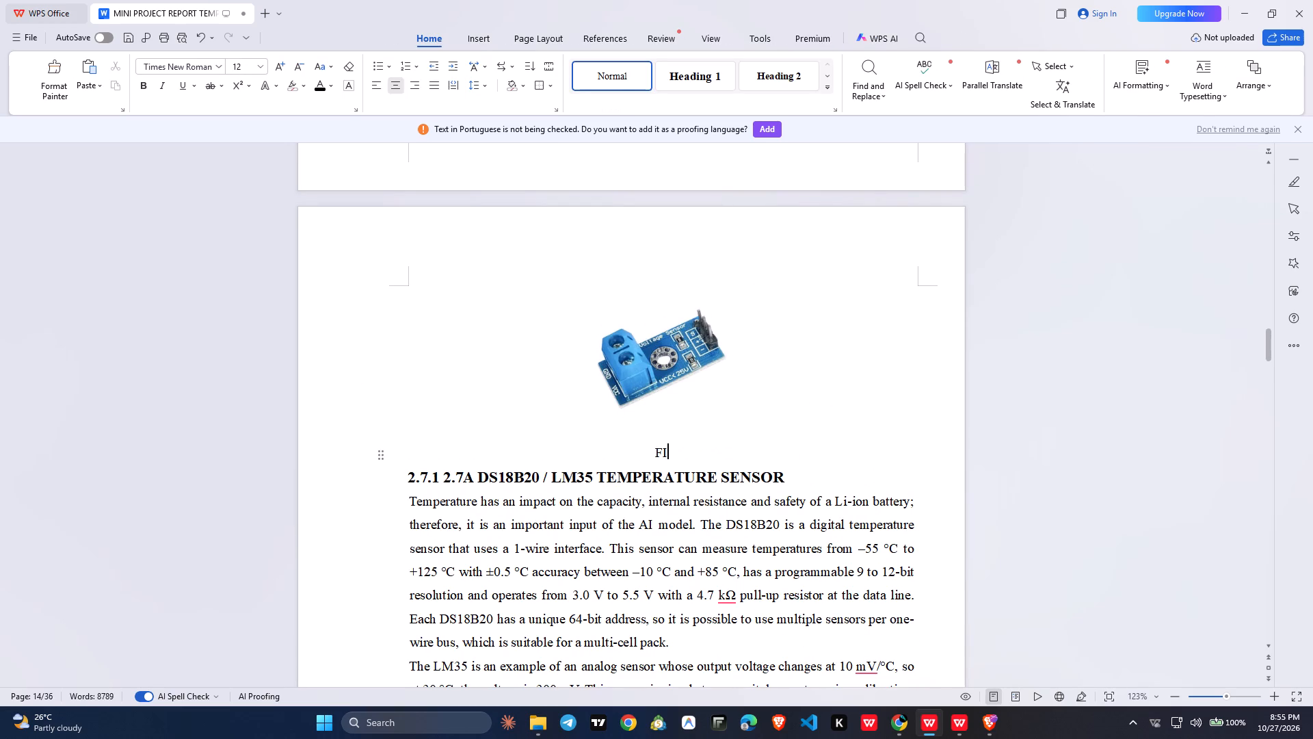
pyautogui.press('BackSpace')
pyautogui.write('ig')
pyautogui.click(904, 725)
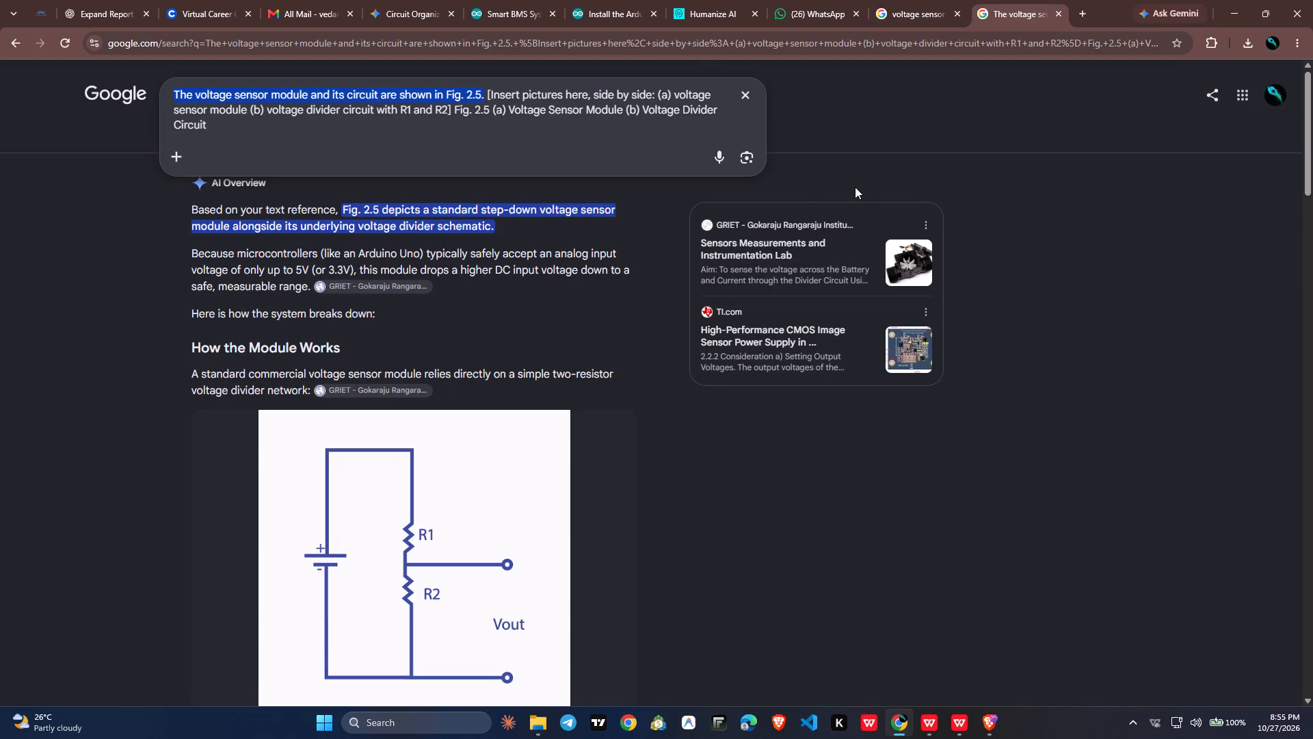
pyautogui.click(855, 187)
pyautogui.click(504, 89)
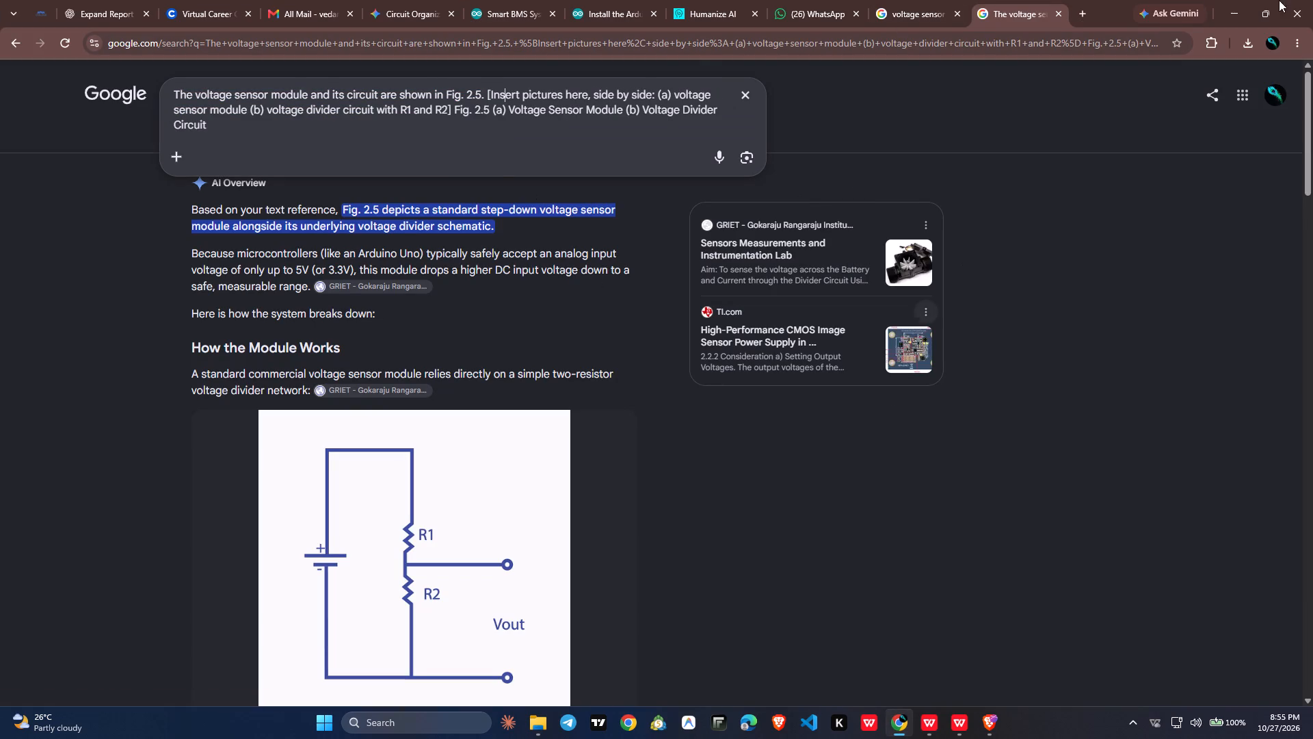
pyautogui.click(1238, 1)
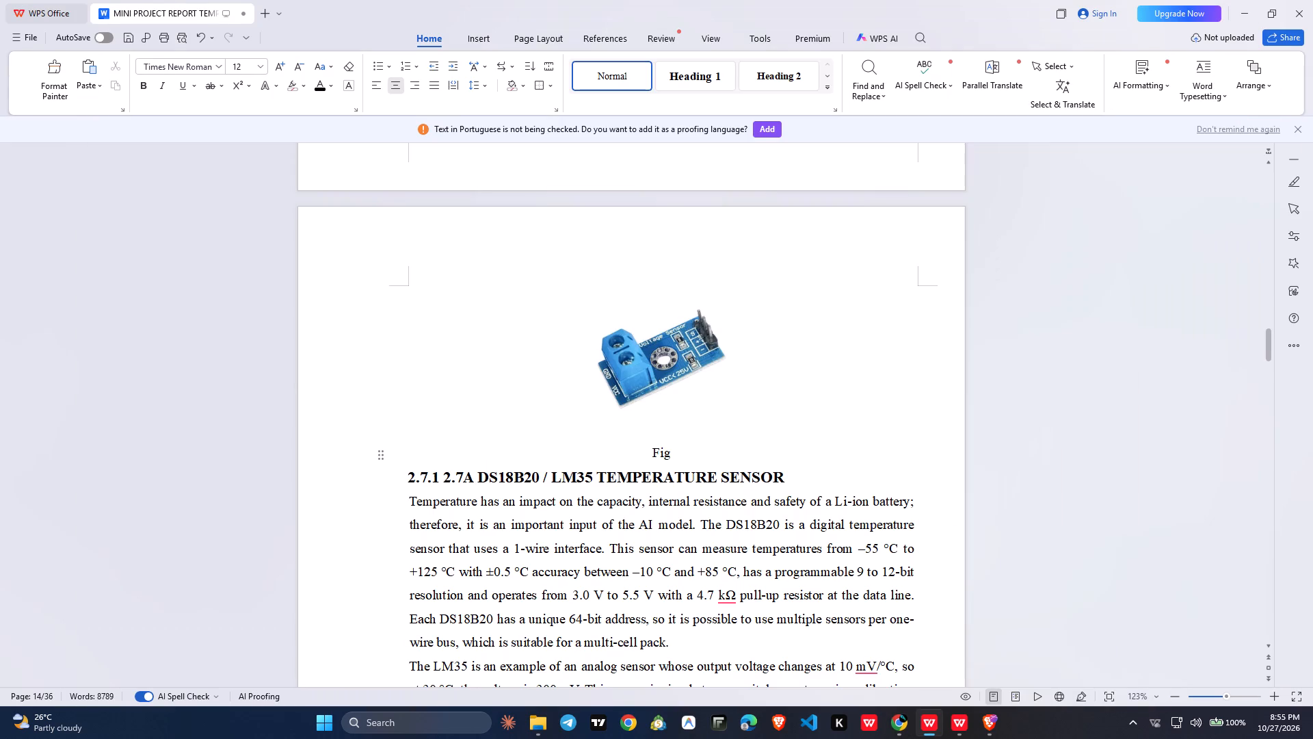
pyautogui.write('2.')
pyautogui.press('BackSpace')
pyautogui.press('BackSpace')
pyautogui.write('.2.5')
pyautogui.press('space')
pyautogui.write('Vlotage')
pyautogui.press('BackSpace')
pyautogui.press('BackSpace')
pyautogui.press('BackSpace')
pyautogui.press('BackSpace')
pyautogui.press('BackSpace')
pyautogui.press('BackSpace')
pyautogui.write('oltage')
pyautogui.press('space')
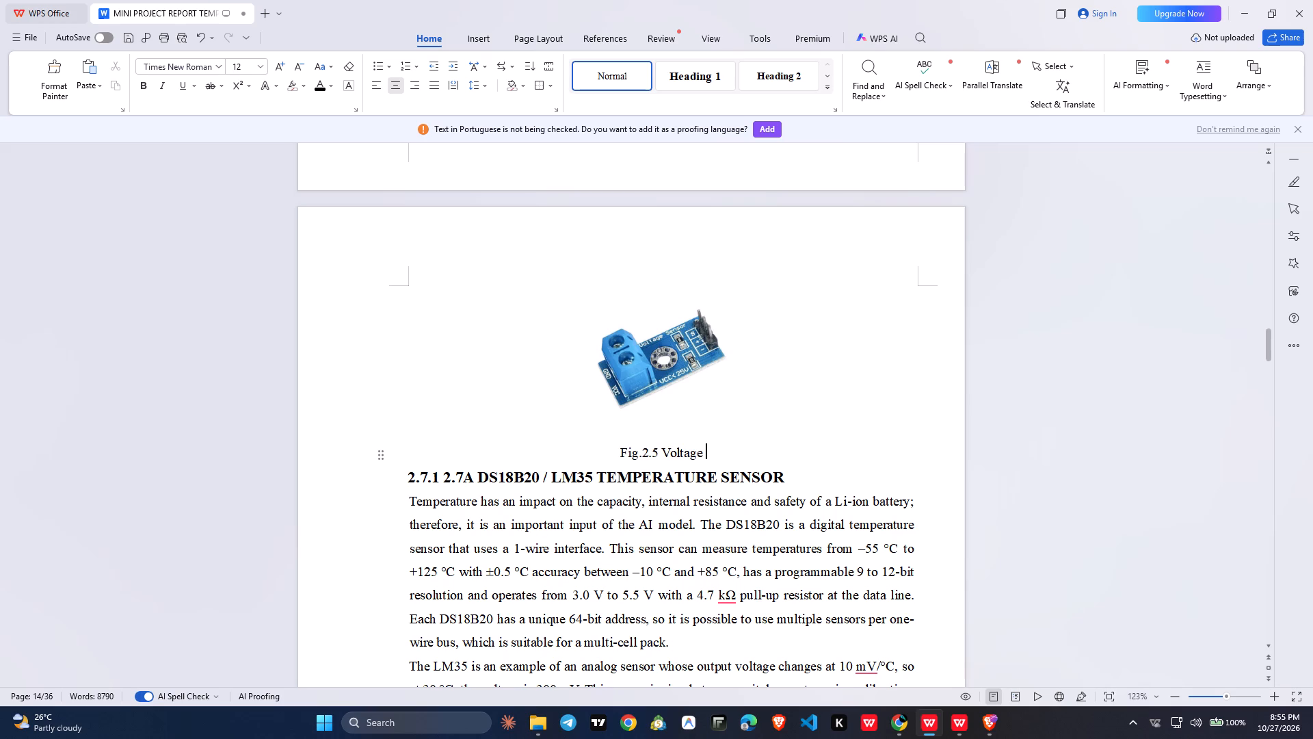
pyautogui.write('Sne')
pyautogui.press('BackSpace')
pyautogui.press('BackSpace')
pyautogui.write('ensor')
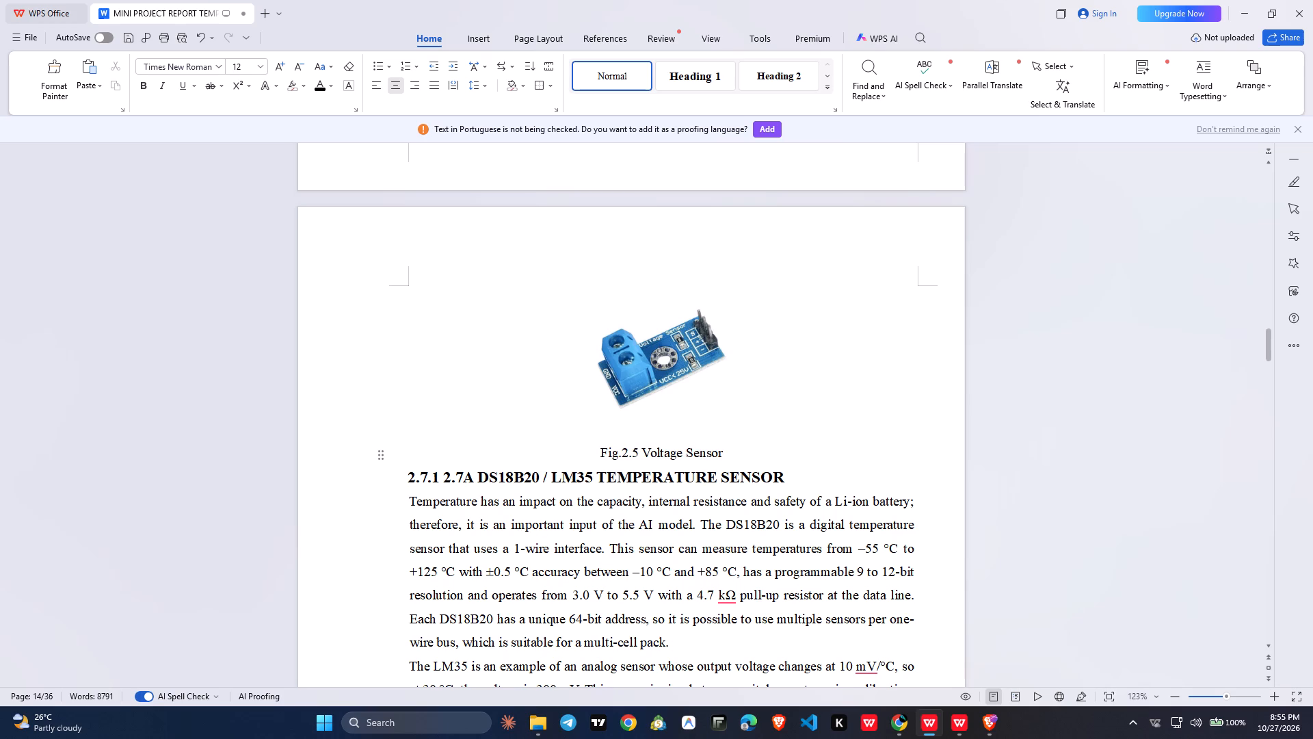
# Make the "Fig.2.5 Voltage Sensor" caption bold.
pyautogui.moveTo(594, 454); pyautogui.dragTo(735, 456)
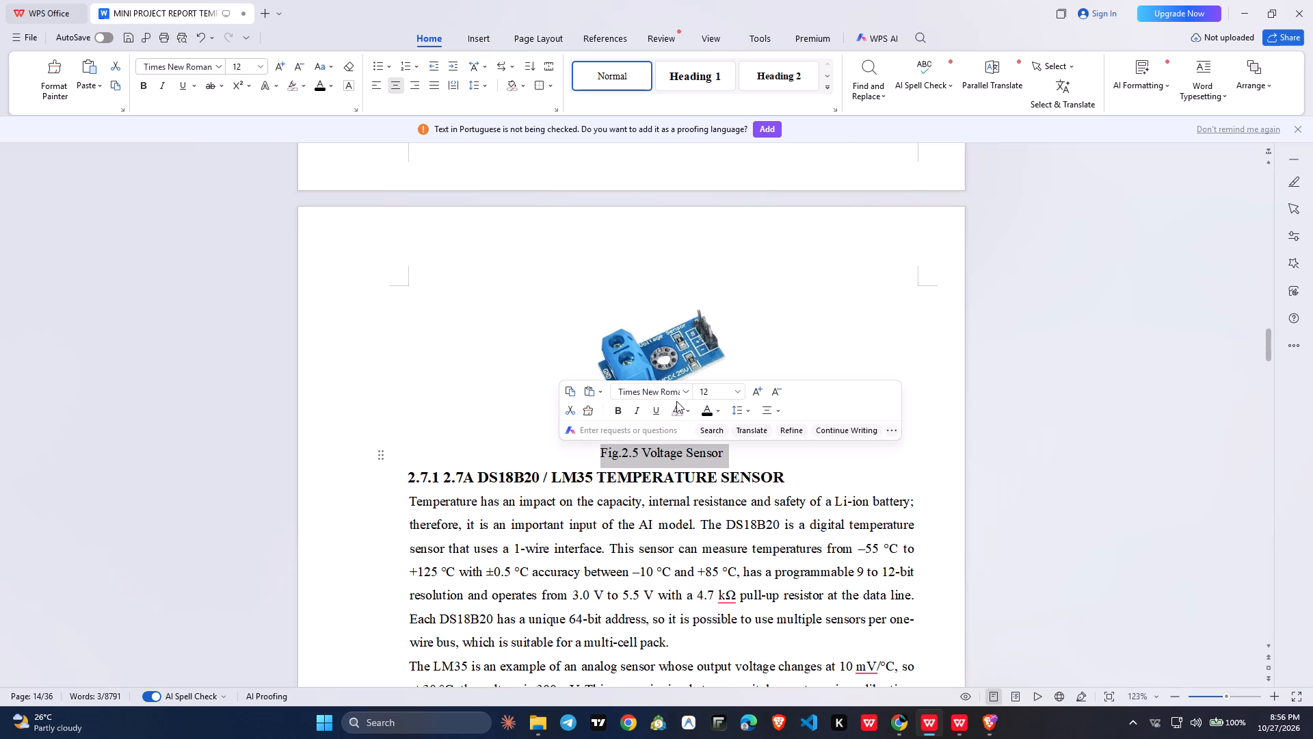
pyautogui.click(615, 406)
# Insert two blank lines between the Fig.2.5 caption and heading 2.7.1.
pyautogui.click(754, 455)
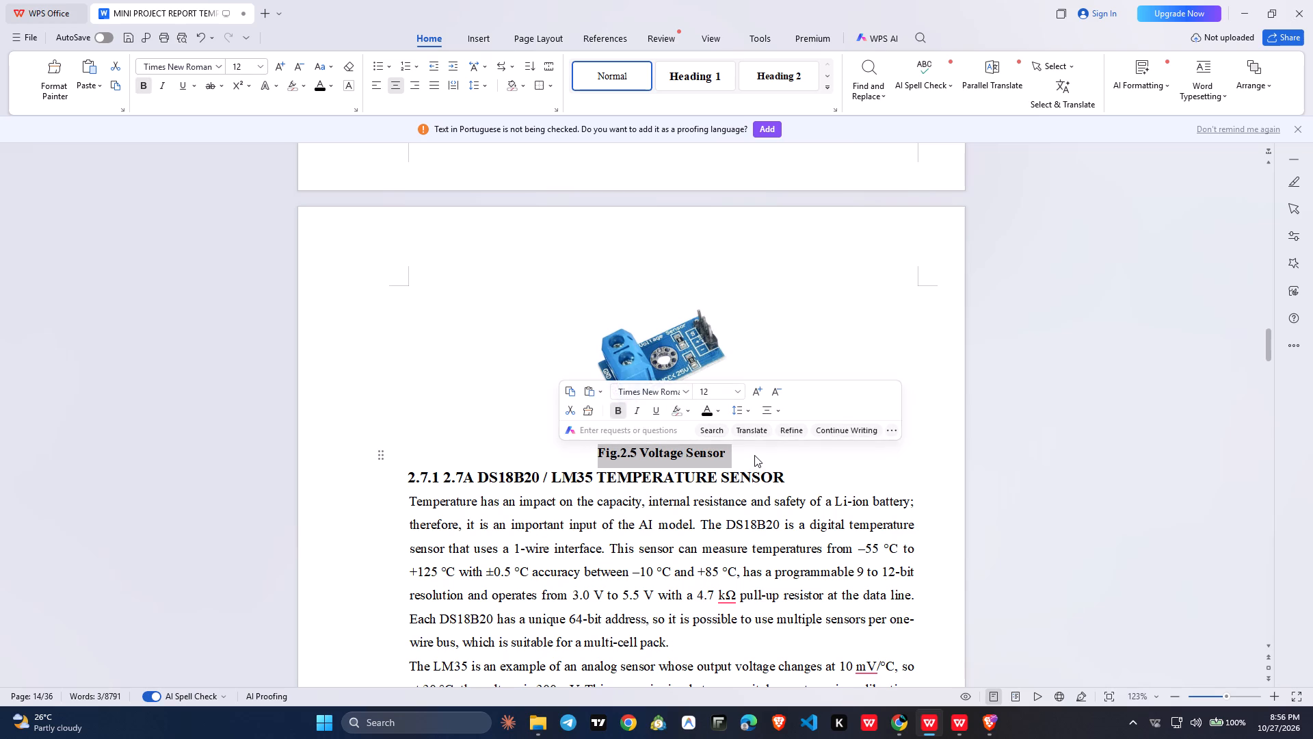
pyautogui.press('Return')
pyautogui.press('Return')
pyautogui.press('BackSpace')
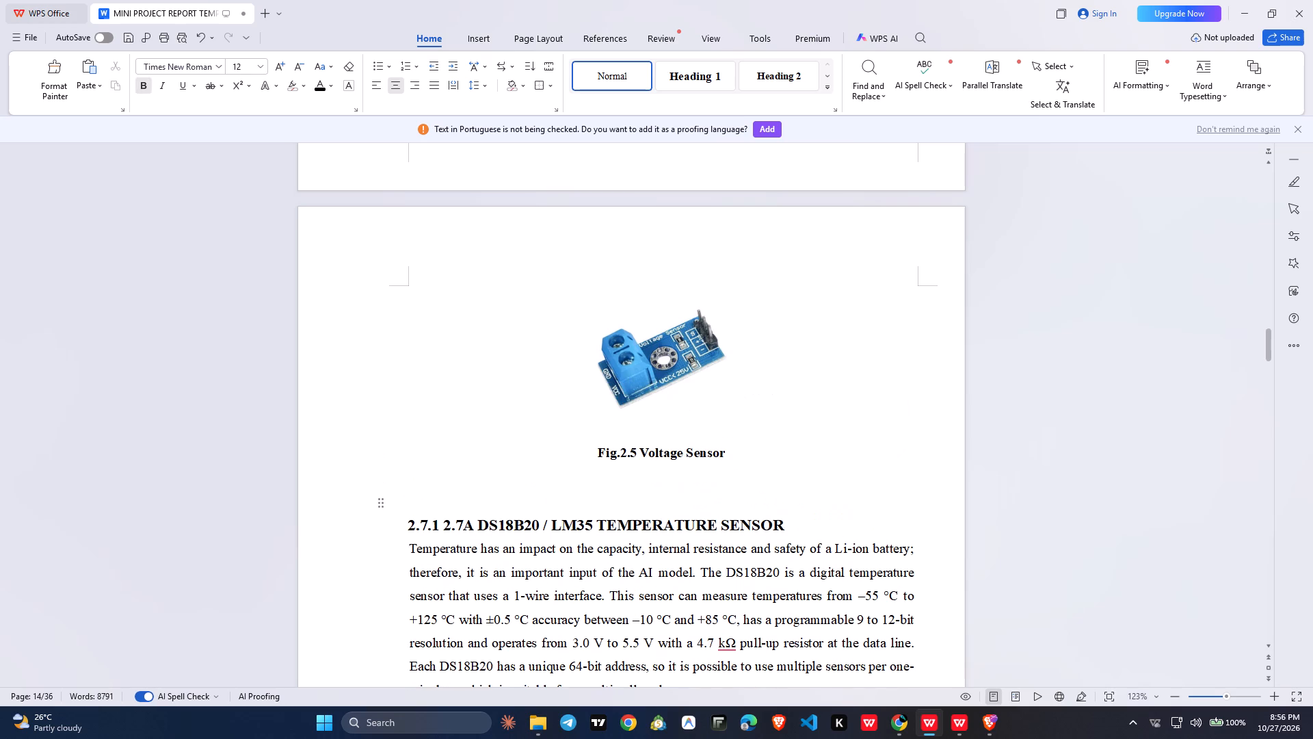
# Insert blank lines before the sentence "The voltage sensor module and its circuit are shown in Fig. 2.5." to move it onto the picture's page.
pyautogui.scroll(5, 463, 521)
pyautogui.click(453, 358)
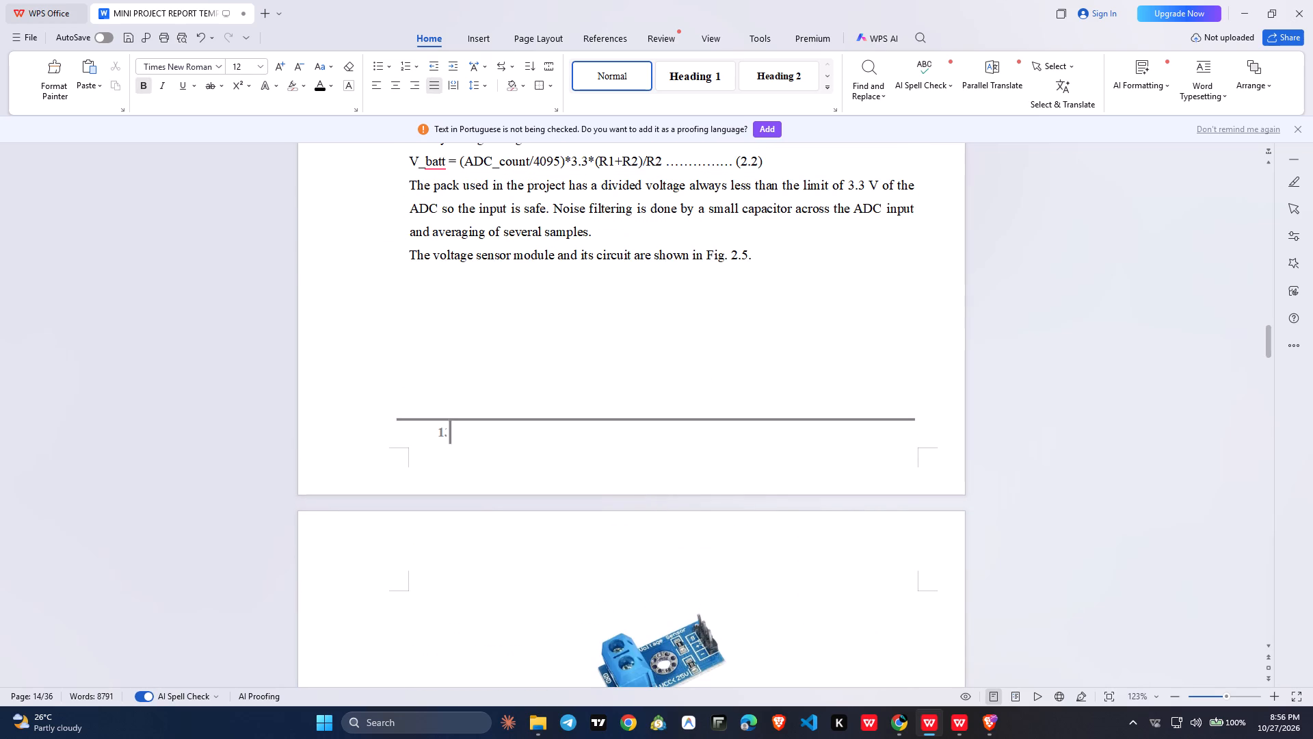
pyautogui.click(607, 239)
pyautogui.press('Return')
pyautogui.click(764, 285)
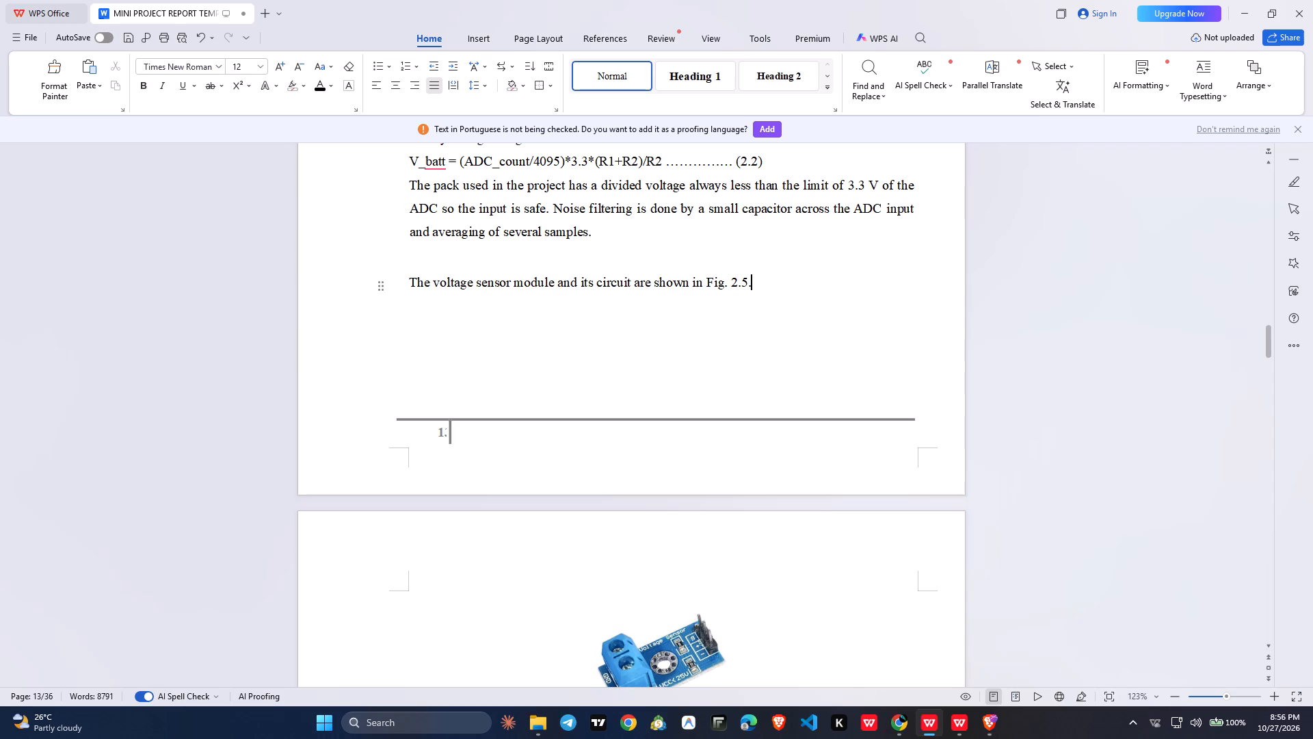
pyautogui.scroll(-1, 609, 241)
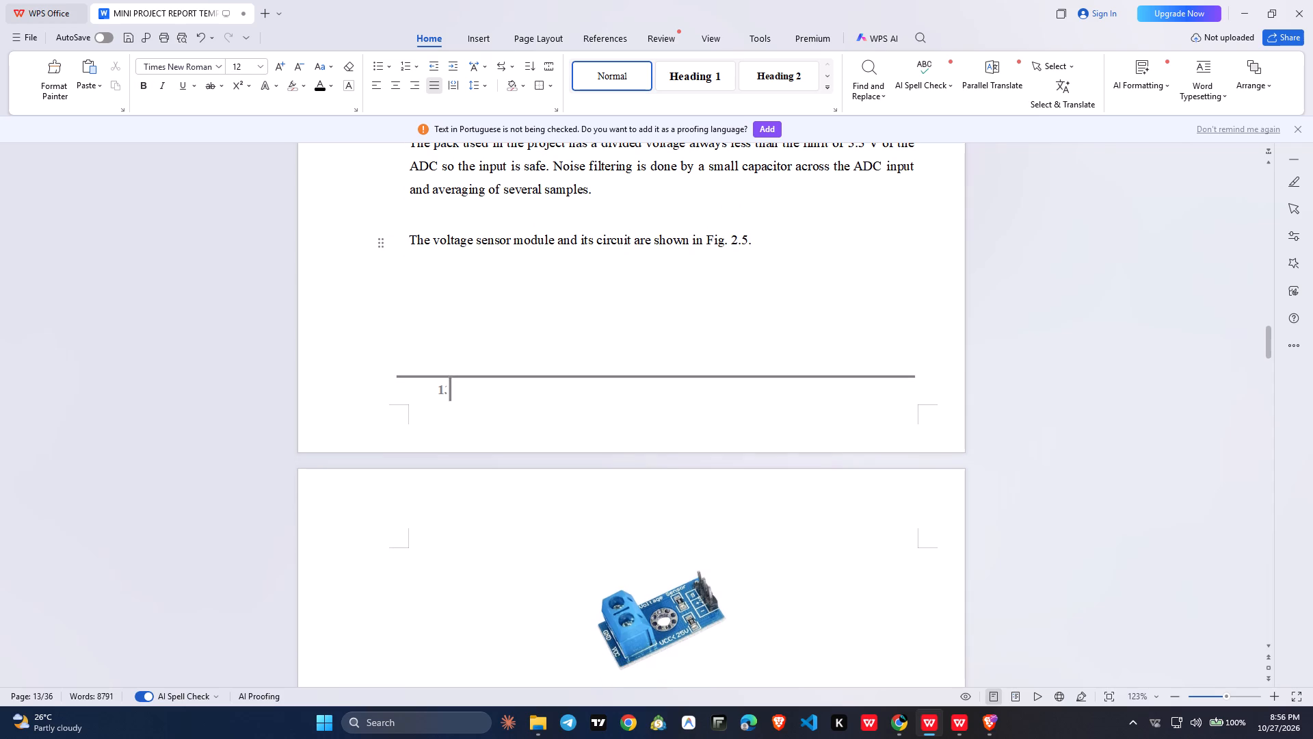
pyautogui.click(408, 244)
pyautogui.press('Return')
pyautogui.press('Return')
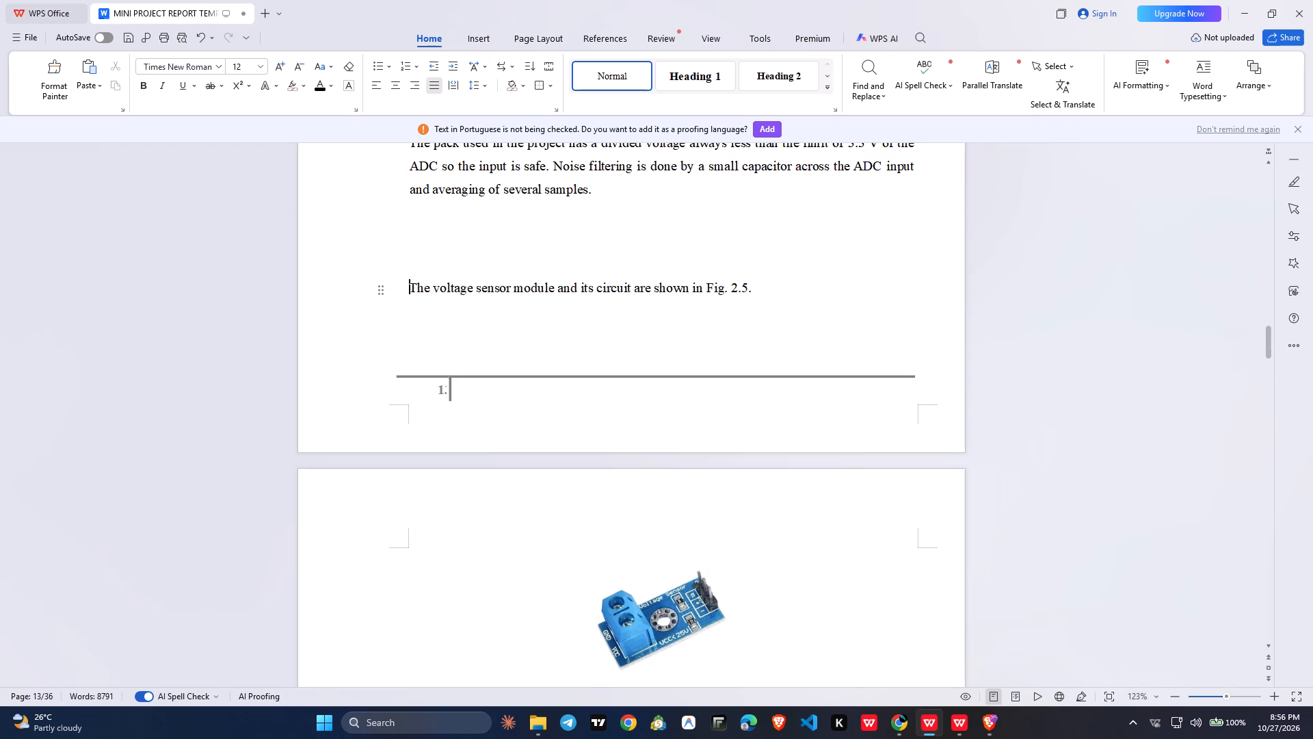
pyautogui.press('Return')
pyautogui.press('Return')
pyautogui.press('Return')
pyautogui.press('Return')
# Add one blank line above heading 2.7 VOLTAGE SENSOR (VOLTAGE DIVIDER) and one between the heading and its first paragraph.
pyautogui.scroll(1, 411, 255)
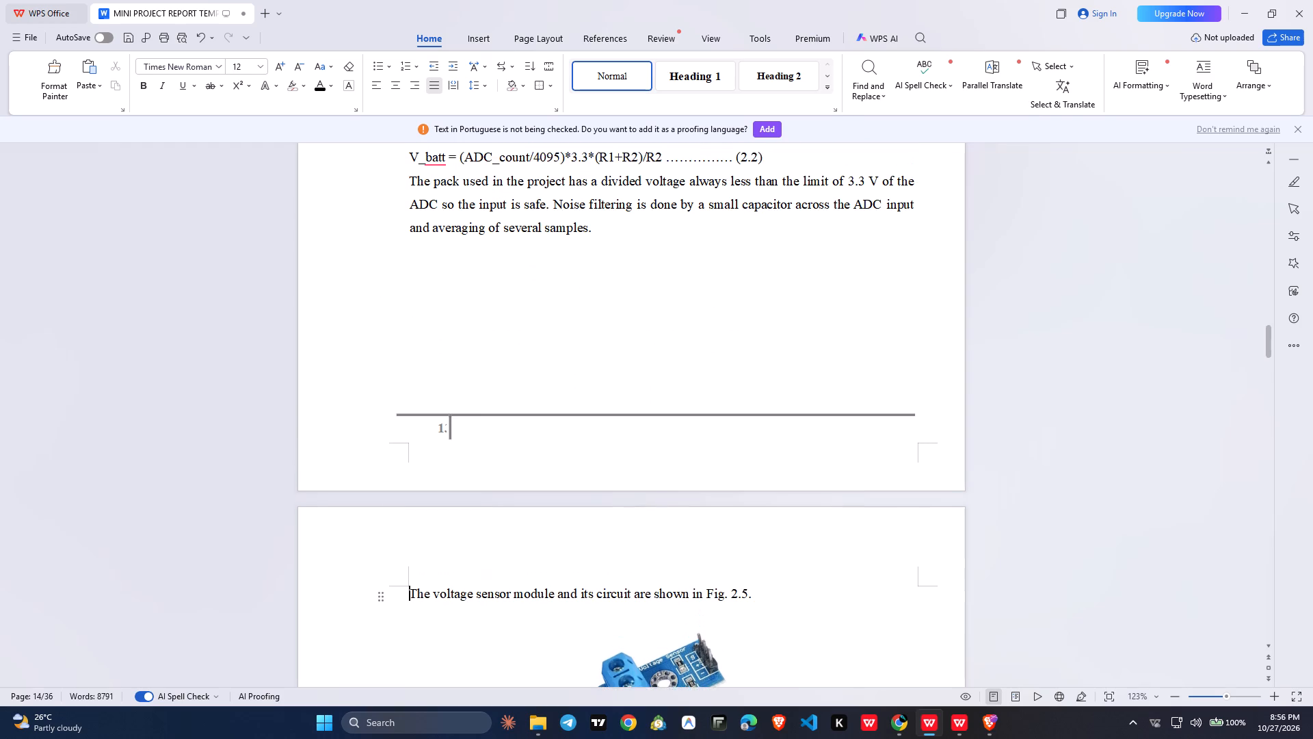
pyautogui.scroll(1, 411, 255)
pyautogui.scroll(2, 614, 163)
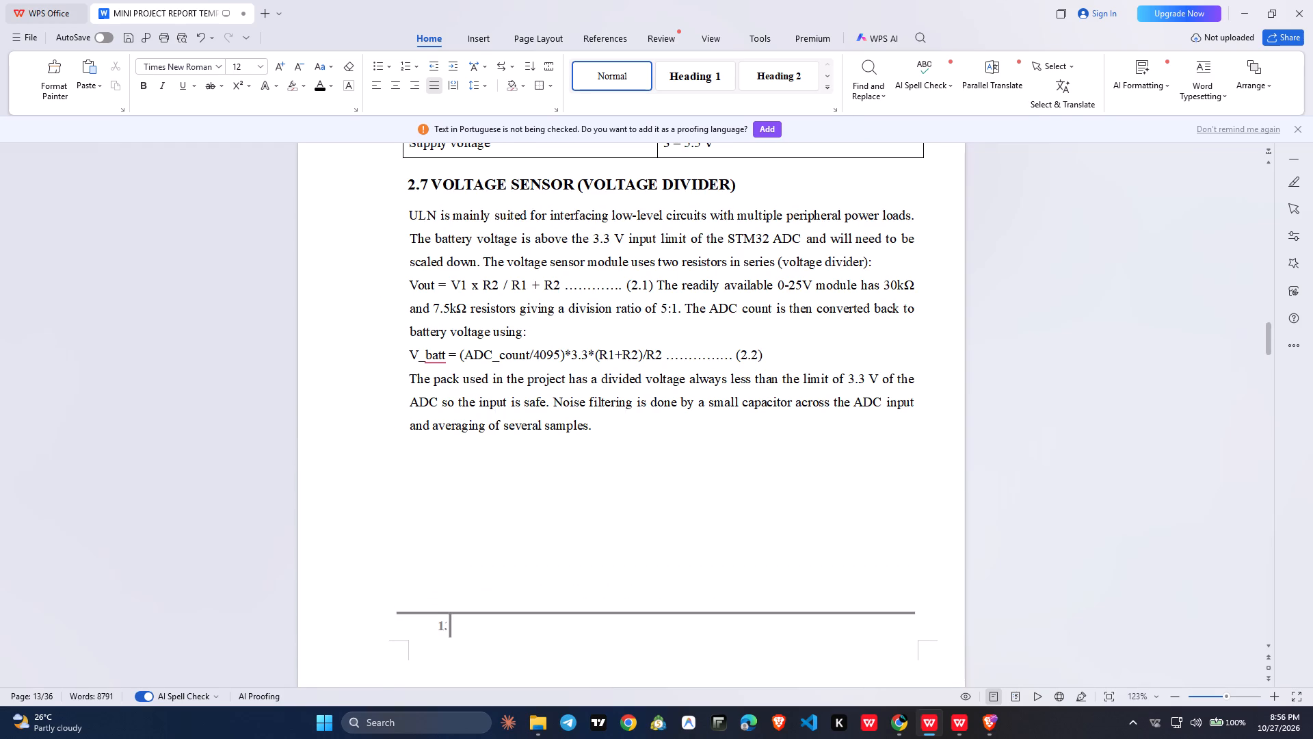
pyautogui.click(409, 216)
pyautogui.press('Return')
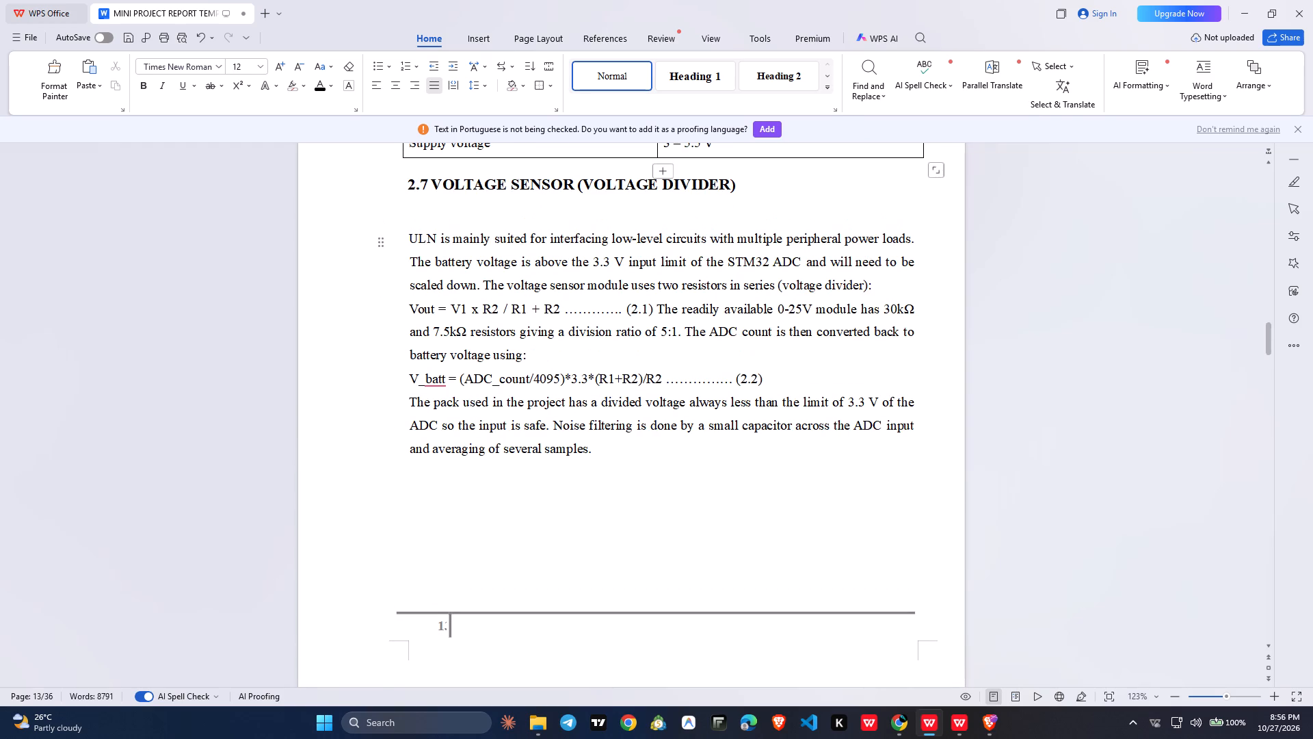
pyautogui.click(405, 186)
pyautogui.press('Return')
pyautogui.press('\\')
pyautogui.press('BackSpace')
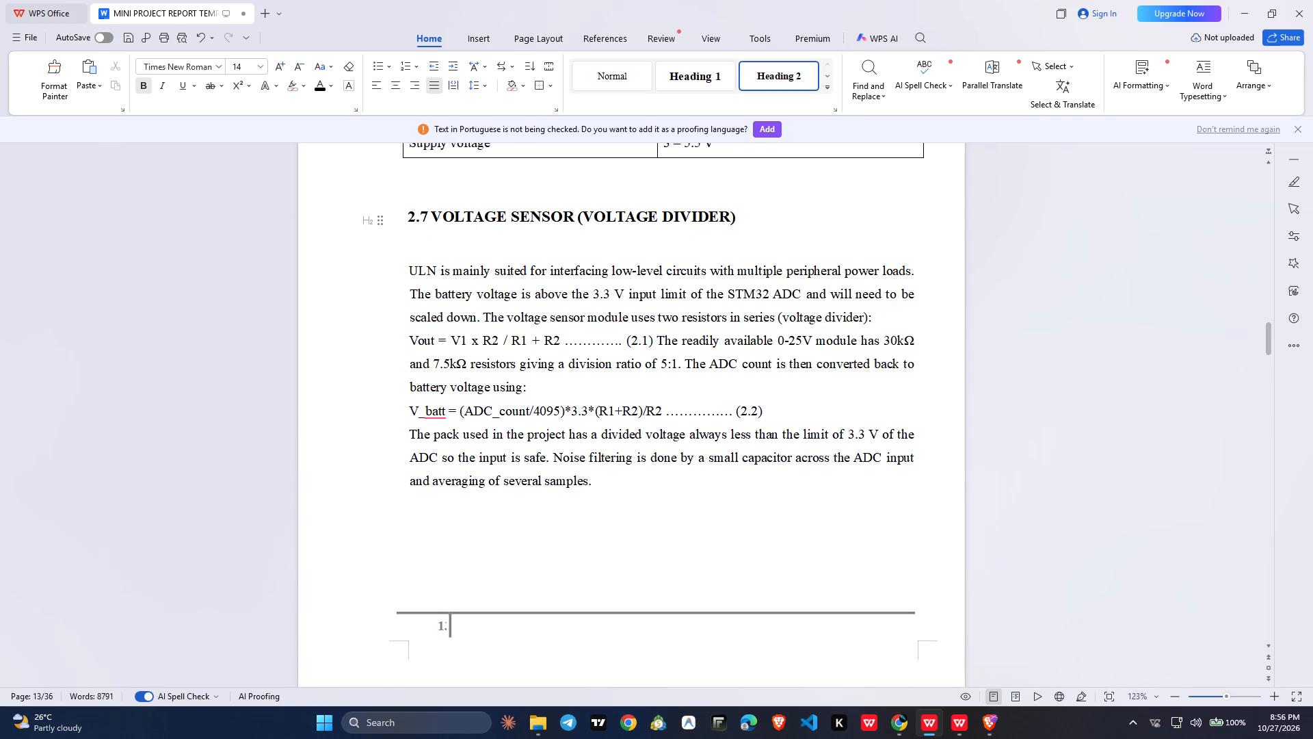
# Add two more blank lines between the Fig.2.5 Voltage Sensor caption and heading 2.7.1.
pyautogui.hscroll(1, 460, 356)
pyautogui.scroll(-3, 512, 505)
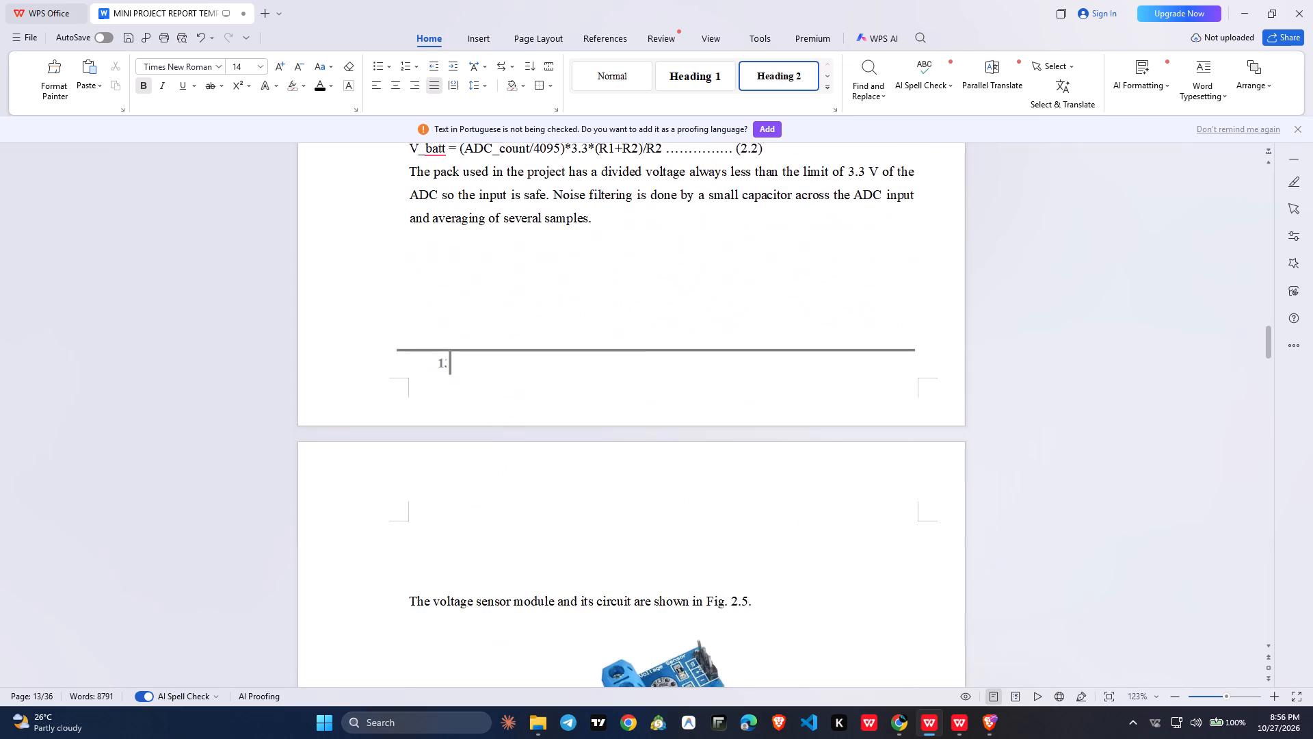
pyautogui.scroll(-5, 512, 505)
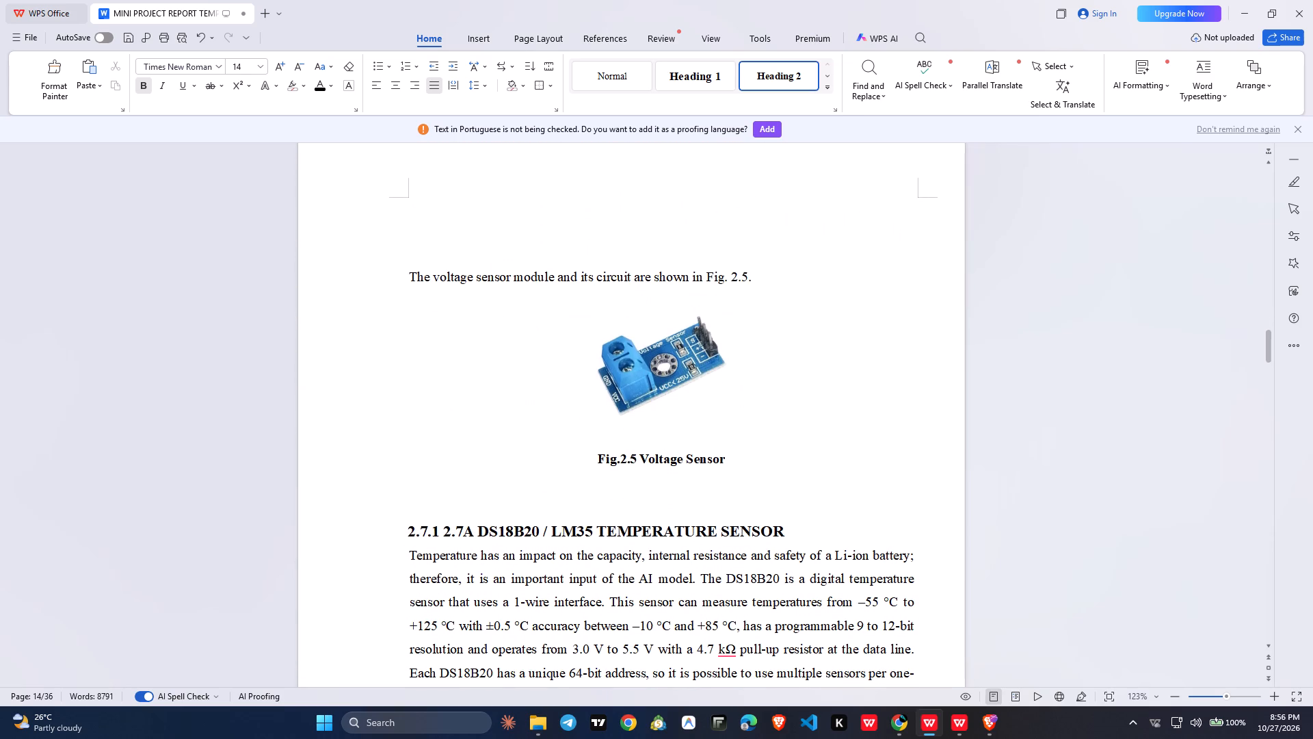
pyautogui.doubleClick(417, 471)
pyautogui.click(770, 469)
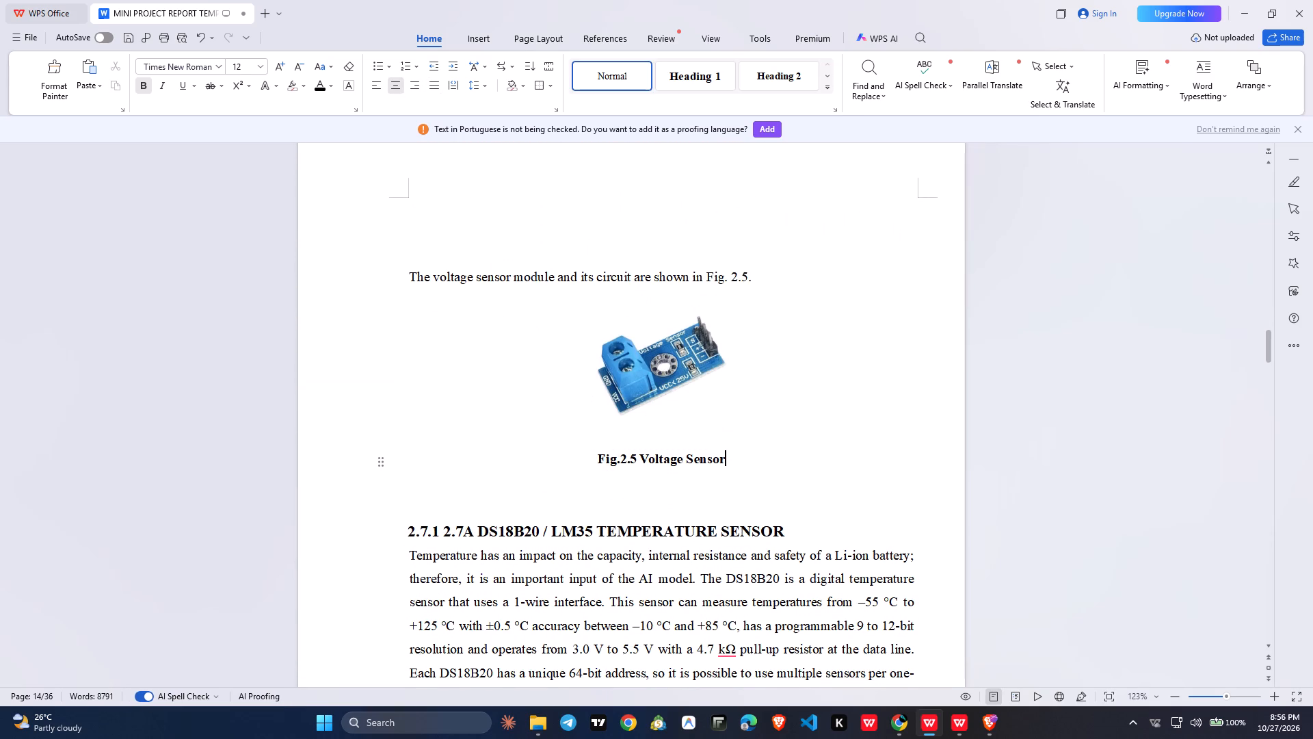
pyautogui.press('Return')
pyautogui.press('BackSpace')
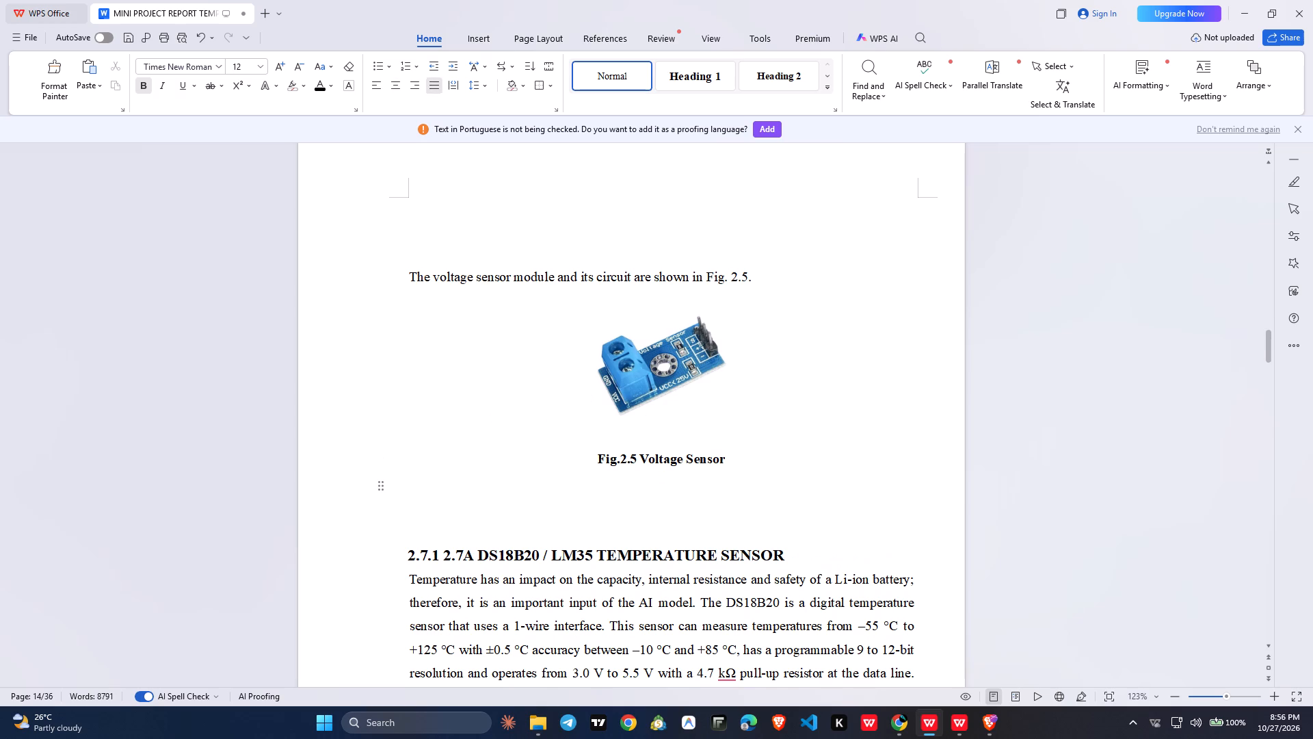
pyautogui.press('Return')
# Recheck the Fig. 2.5 search text in Chrome and change the ending of the voltage sensor sentence to "Fig. 2.5(a):".
pyautogui.scroll(-3, 676, 541)
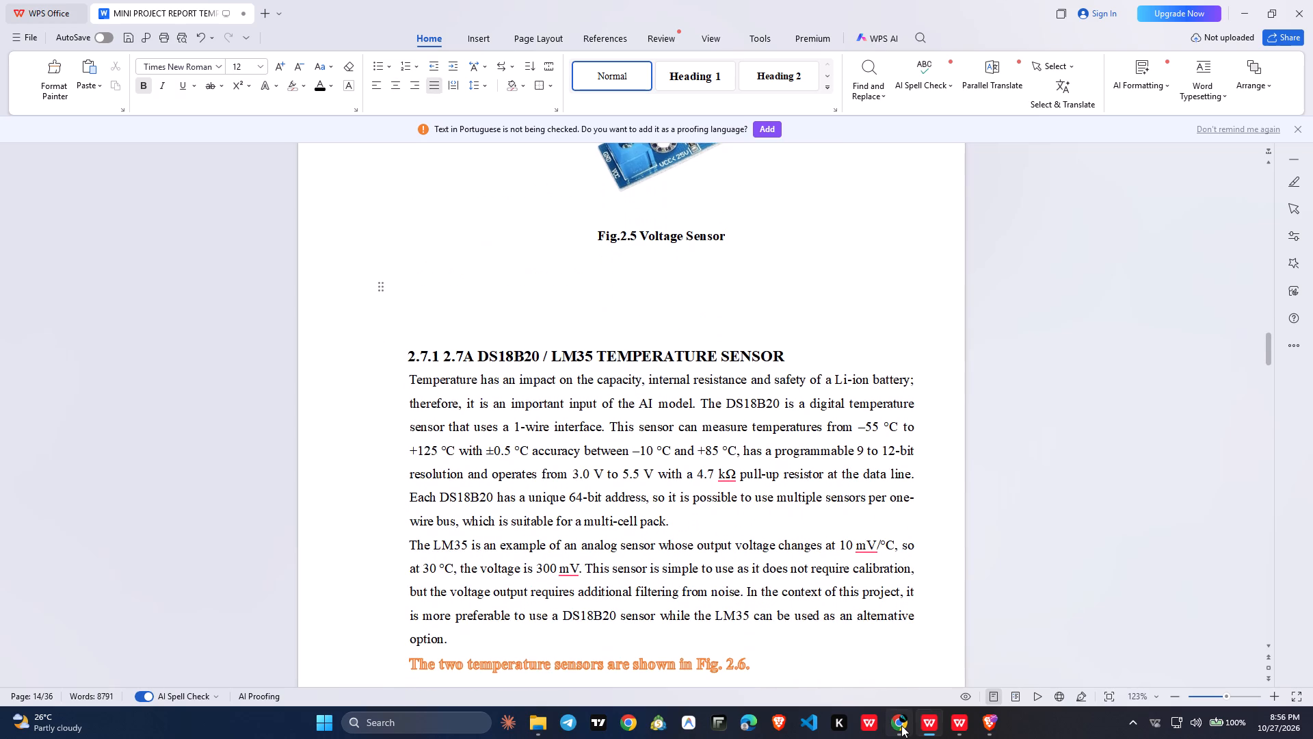
pyautogui.click(901, 725)
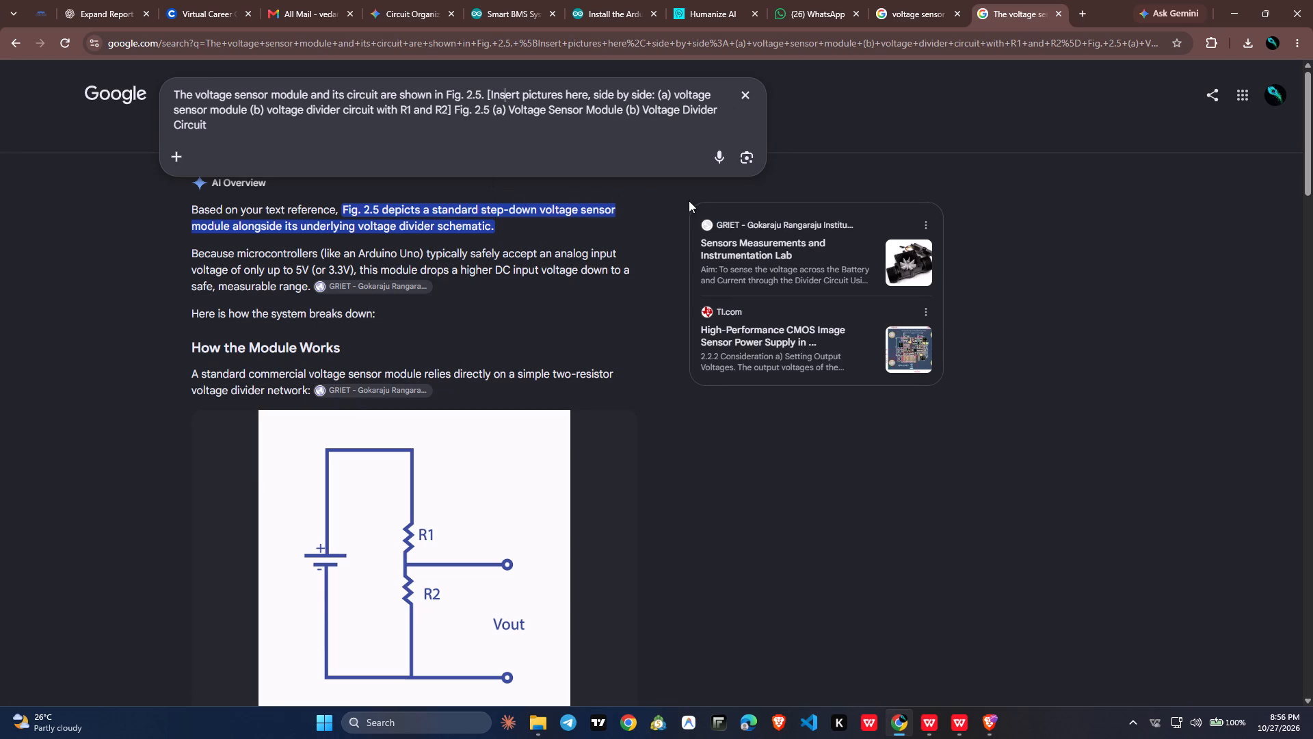
pyautogui.click(1231, 3)
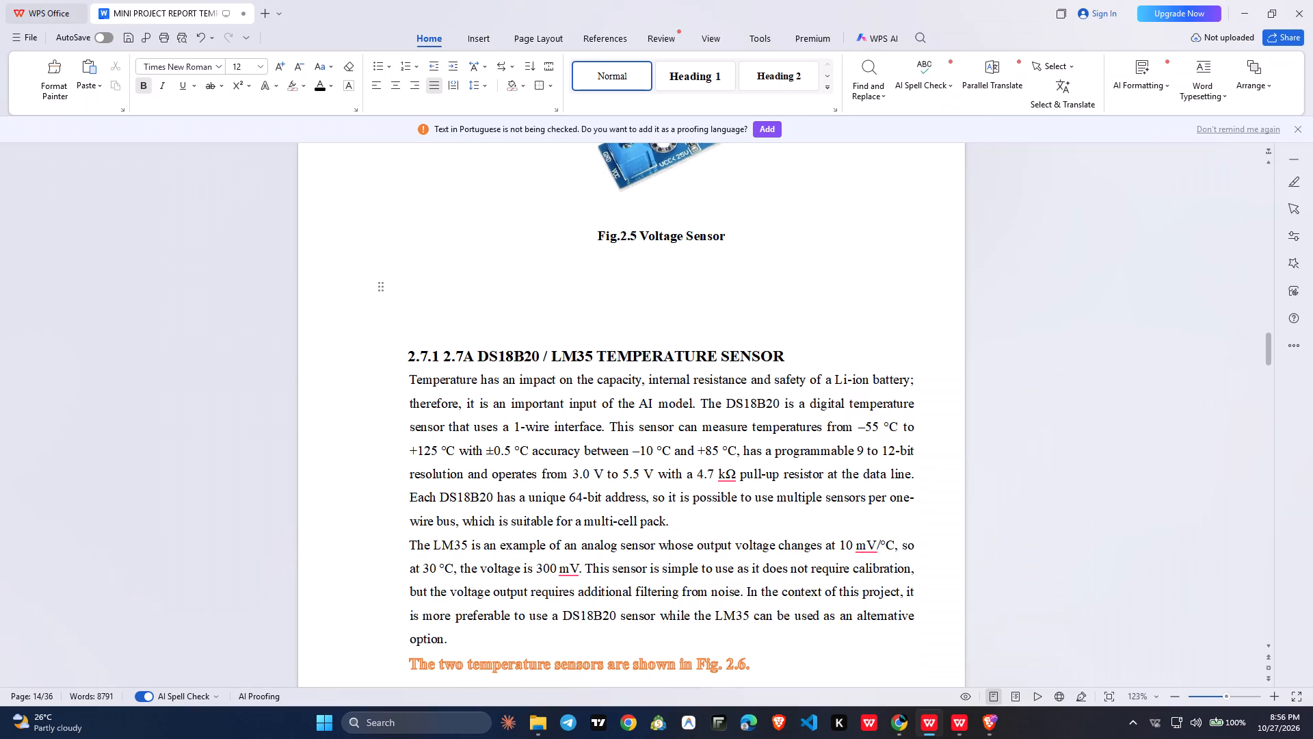
pyautogui.scroll(2, 619, 337)
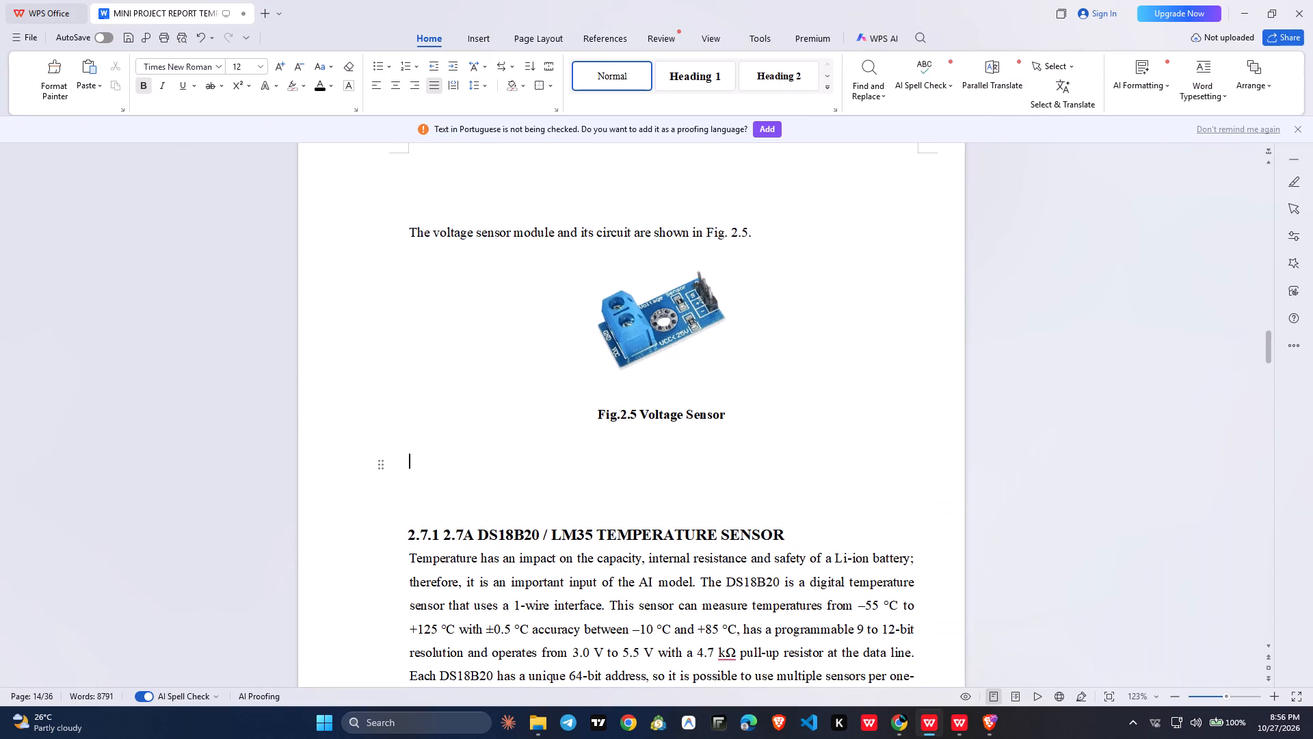
pyautogui.click(748, 235)
pyautogui.write('(a')
pyautogui.press('Right')
pyautogui.press('Left')
pyautogui.hotkey('shift', ')')
pyautogui.press('Right')
pyautogui.press('BackSpace')
pyautogui.hotkey('shift', ':')
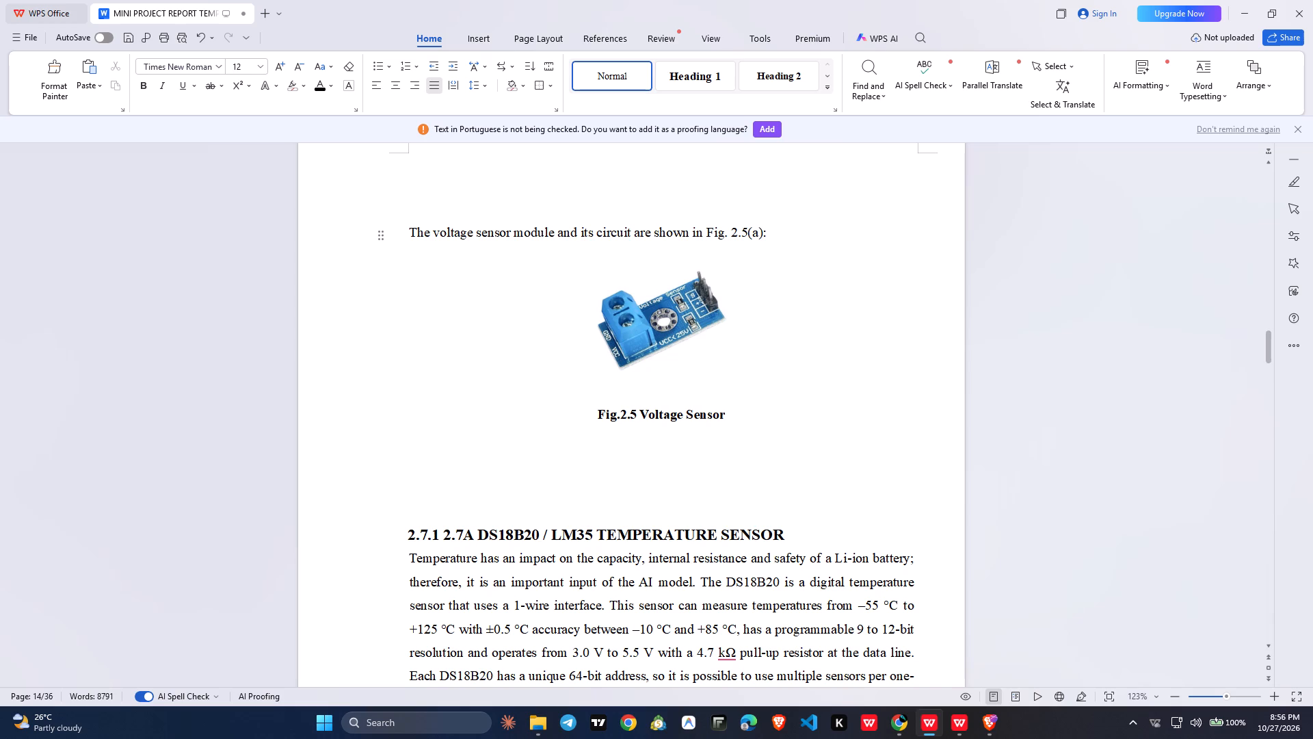
# Insert "(a)" after the figure number in the voltage sensor caption so it reads "Fig.2.5 (a) Voltage Sensor".
pyautogui.click(641, 417)
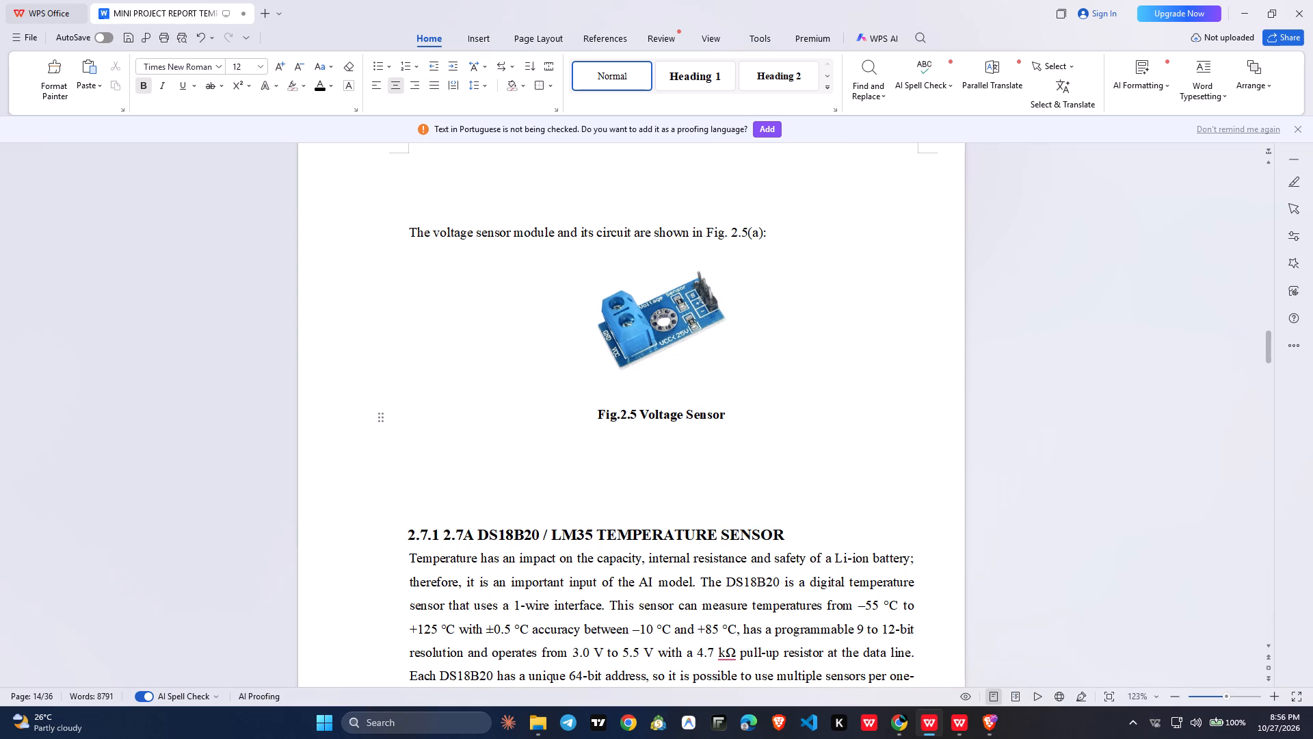
pyautogui.write('(a')
pyautogui.write(')')
pyautogui.press('space')
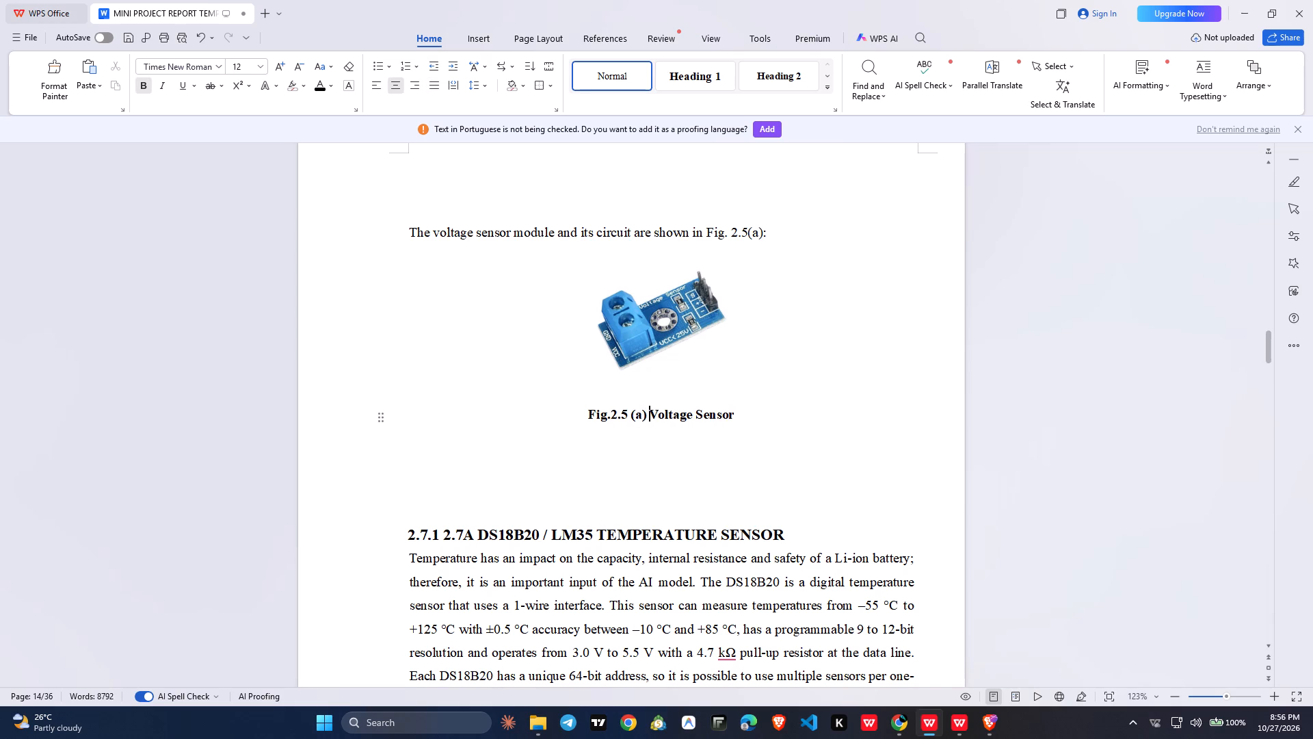
pyautogui.press('Right')
# Add the sentence "The Voltage Divider Circuit is shown in Fig,2.5(b):" below the Fig.2.5 (a) caption, followed by a new line.
pyautogui.click(476, 467)
pyautogui.hotkey('shift', 'y')
pyautogui.press('BackSpace')
pyautogui.hotkey('shift', 't')
pyautogui.press('BackSpace')
pyautogui.click(142, 88)
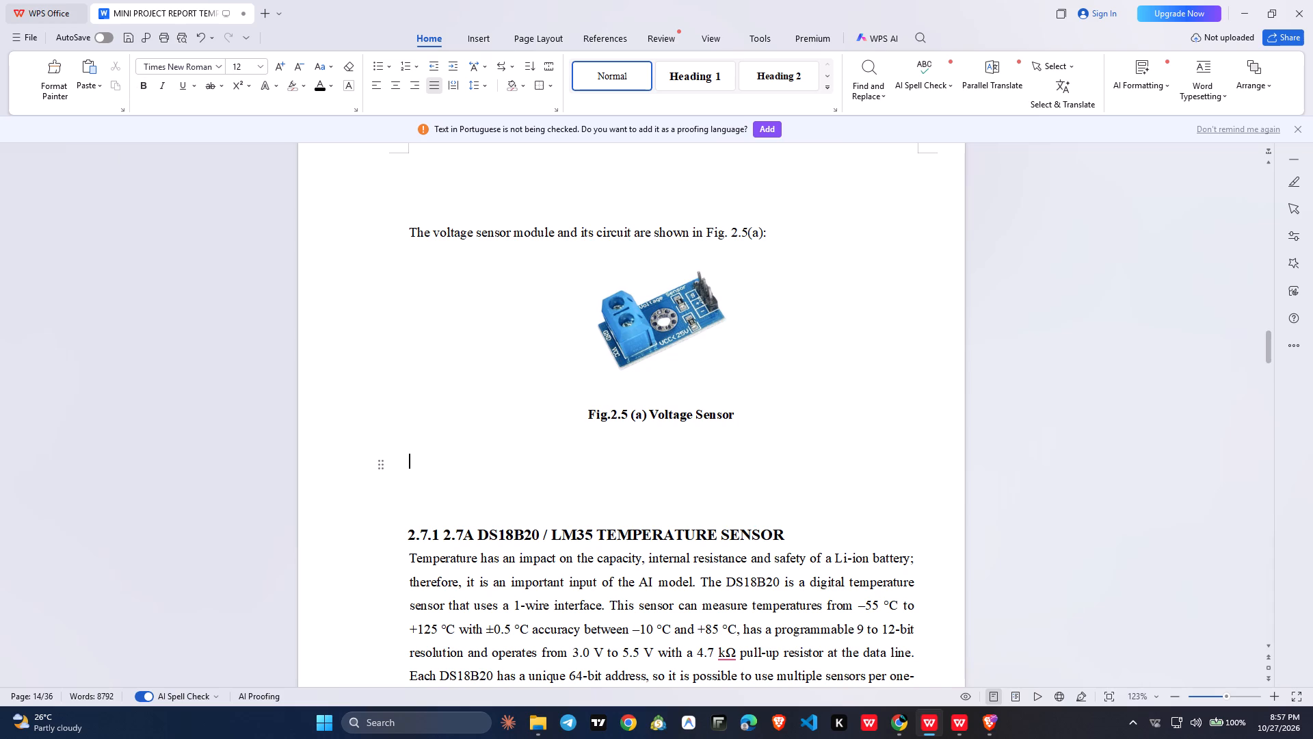
pyautogui.write('The')
pyautogui.press('space')
pyautogui.write('Vola')
pyautogui.press('BackSpace')
pyautogui.write('atge')
pyautogui.press('space')
pyautogui.press('BackSpace')
pyautogui.press('BackSpace')
pyautogui.press('BackSpace')
pyautogui.press('BackSpace')
pyautogui.press('BackSpace')
pyautogui.write('tage')
pyautogui.press('space')
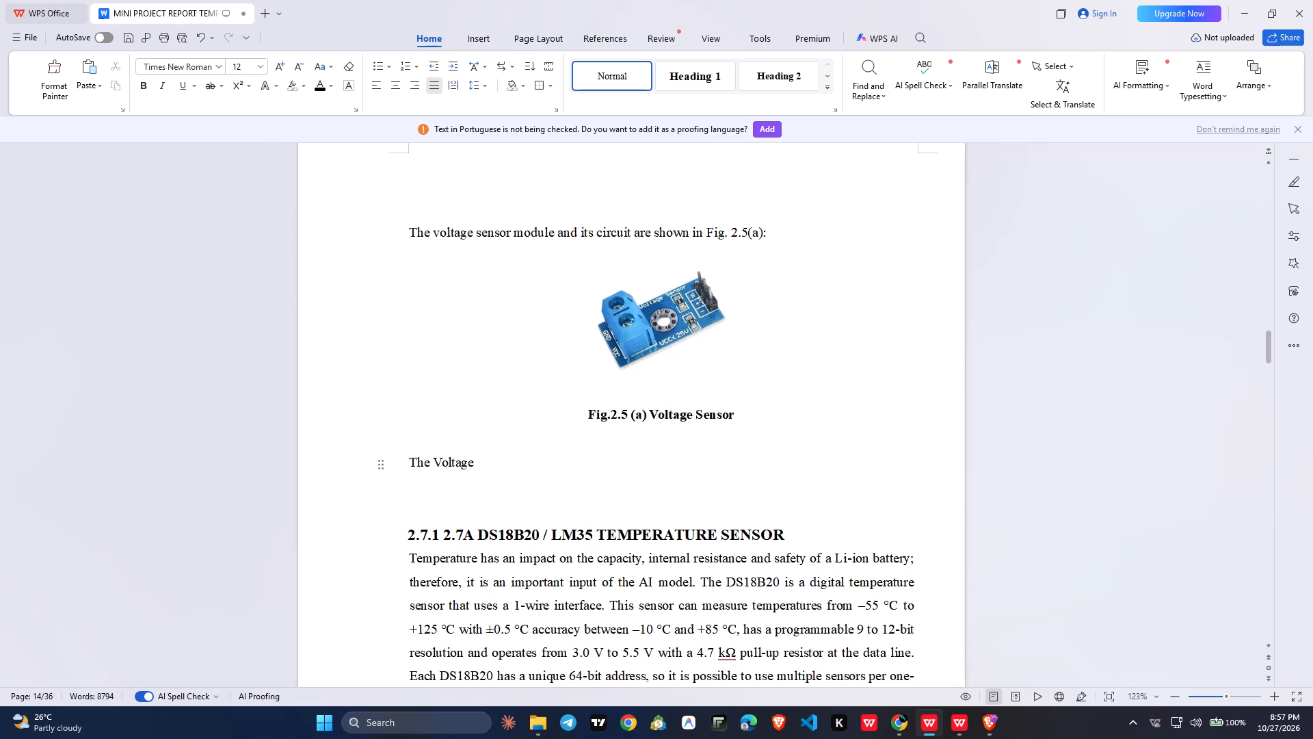
pyautogui.write('Divider Circuit Is')
pyautogui.press('BackSpace')
pyautogui.press('BackSpace')
pyautogui.write('is HS')
pyautogui.press('BackSpace')
pyautogui.press('BackSpace')
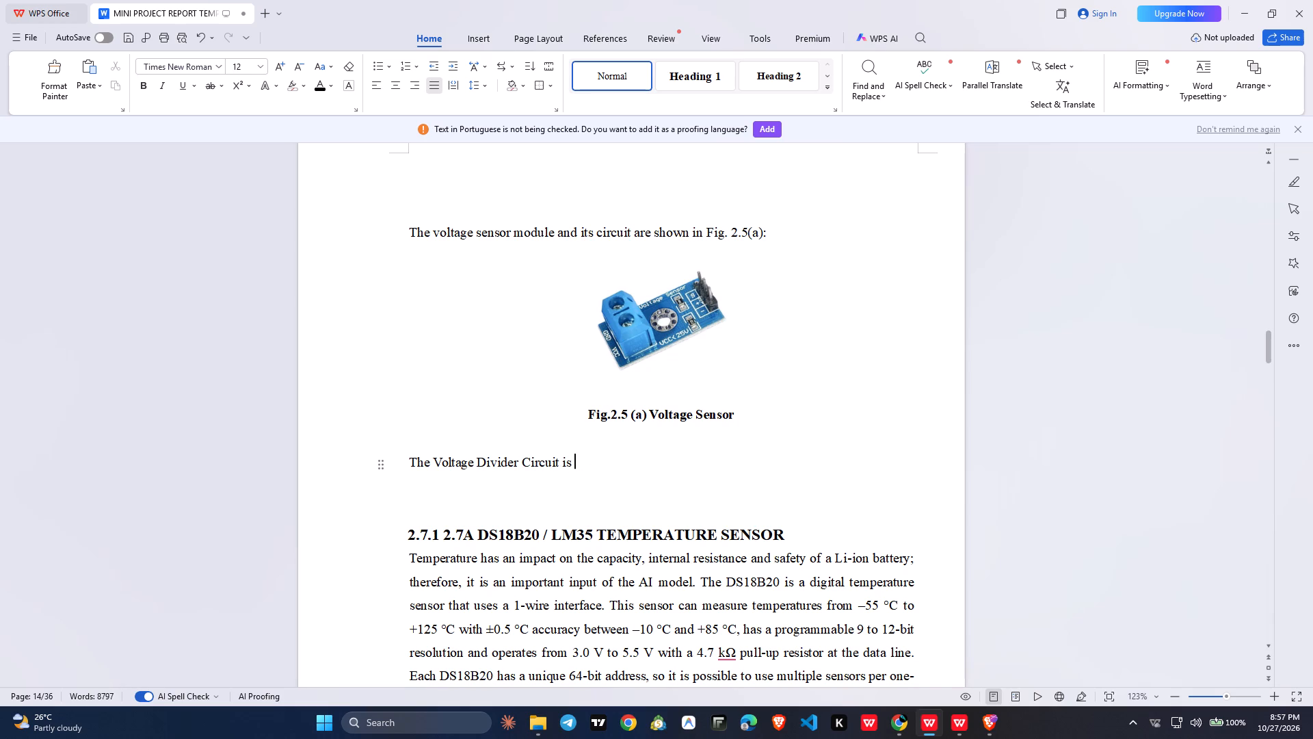
pyautogui.write('sjjjo')
pyautogui.press('BackSpace')
pyautogui.press('BackSpace')
pyautogui.press('BackSpace')
pyautogui.press('BackSpace')
pyautogui.write('hown in Fig,2,')
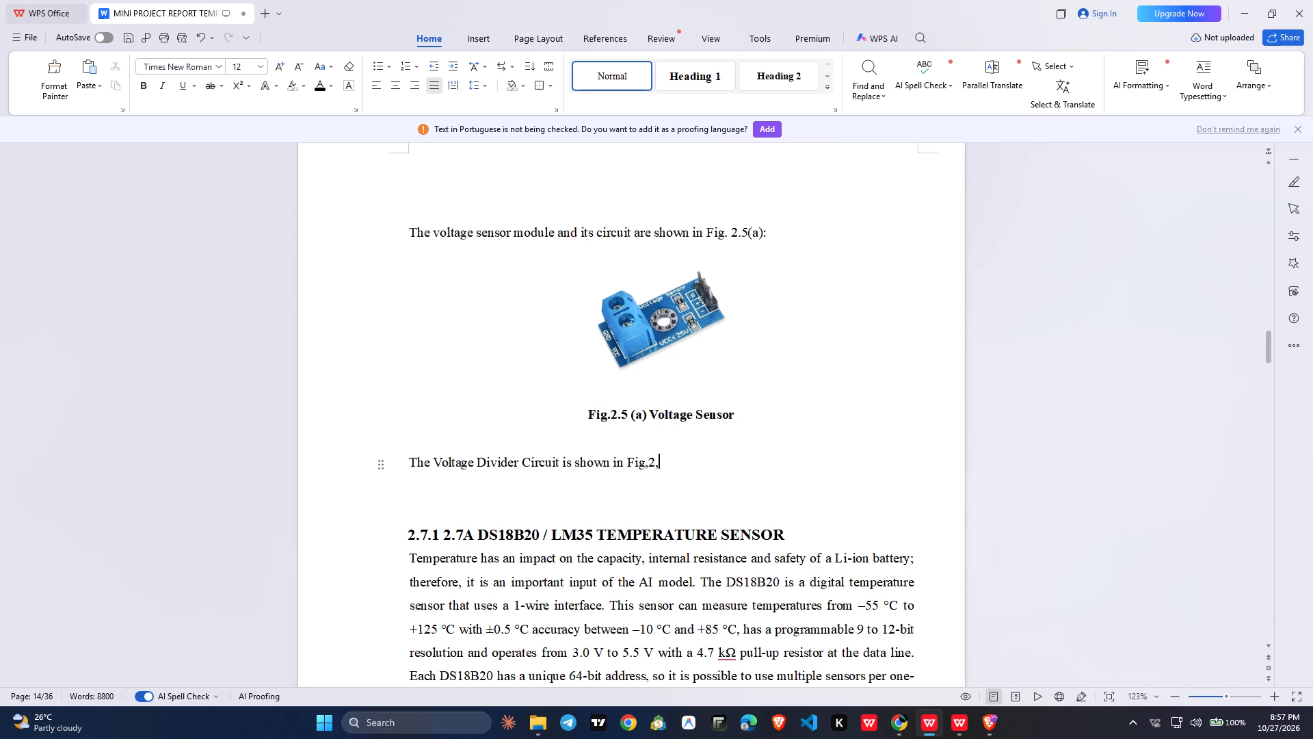
pyautogui.press('BackSpace')
pyautogui.write('.5**')
pyautogui.press('BackSpace')
pyautogui.press('BackSpace')
pyautogui.write('(b(')
pyautogui.press('BackSpace')
pyautogui.hotkey('shift', ')')
pyautogui.hotkey('shift', ':')
pyautogui.press('Return')
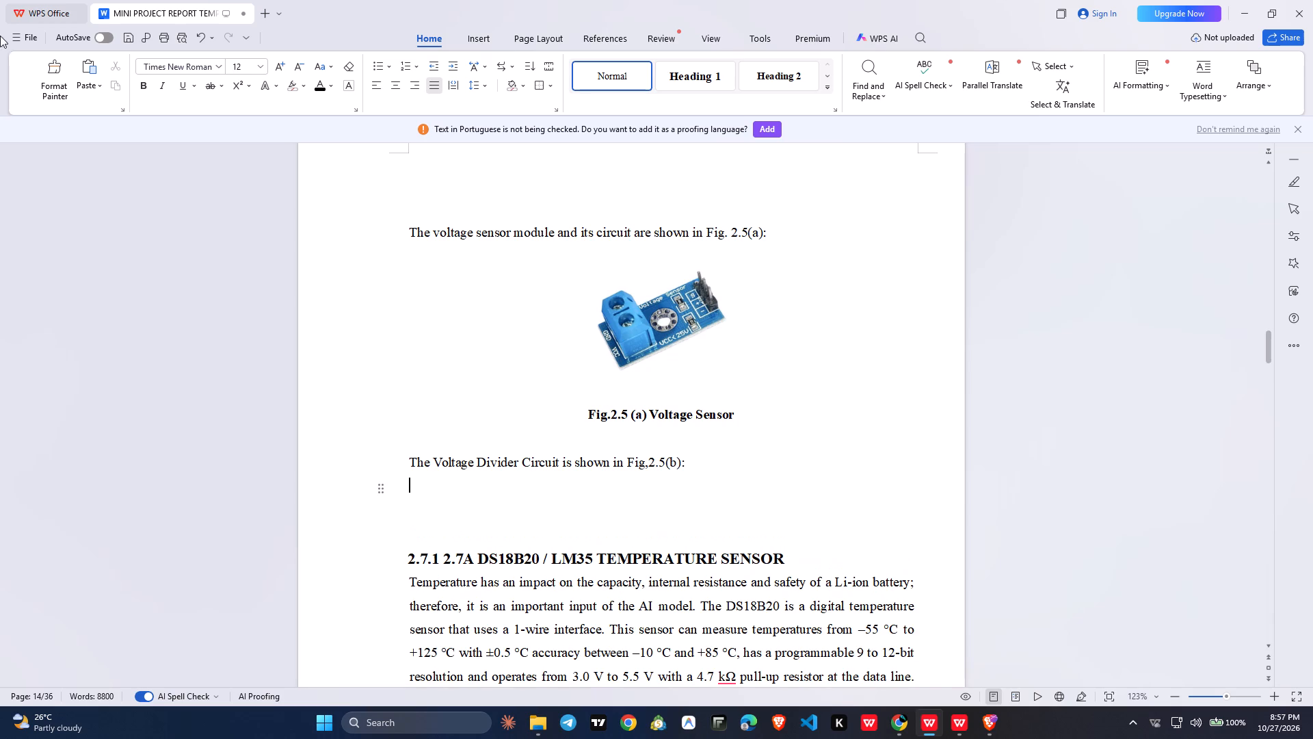
# Switch to Chrome, copy "Voltage Divider Circuit" from the Fig. 2.5 query and search for it in the voltage sensor images tab.
pyautogui.click(491, 37)
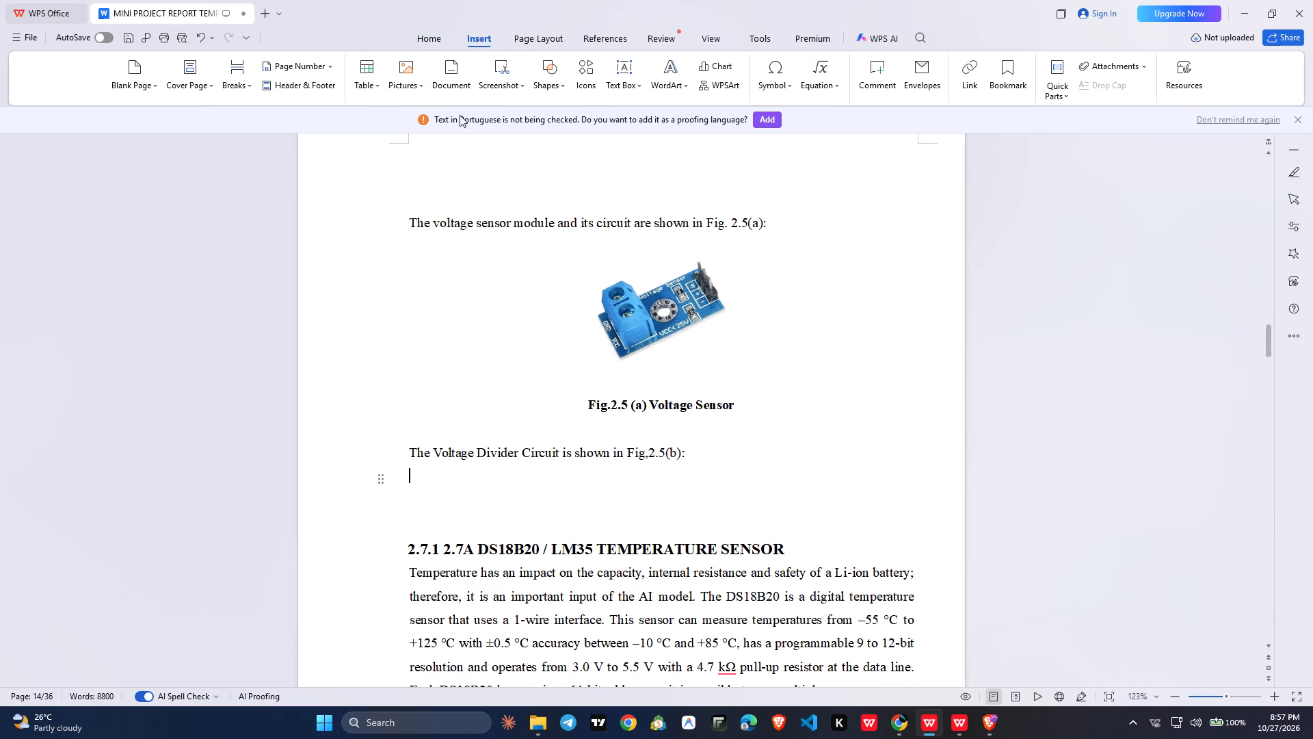
pyautogui.click(895, 716)
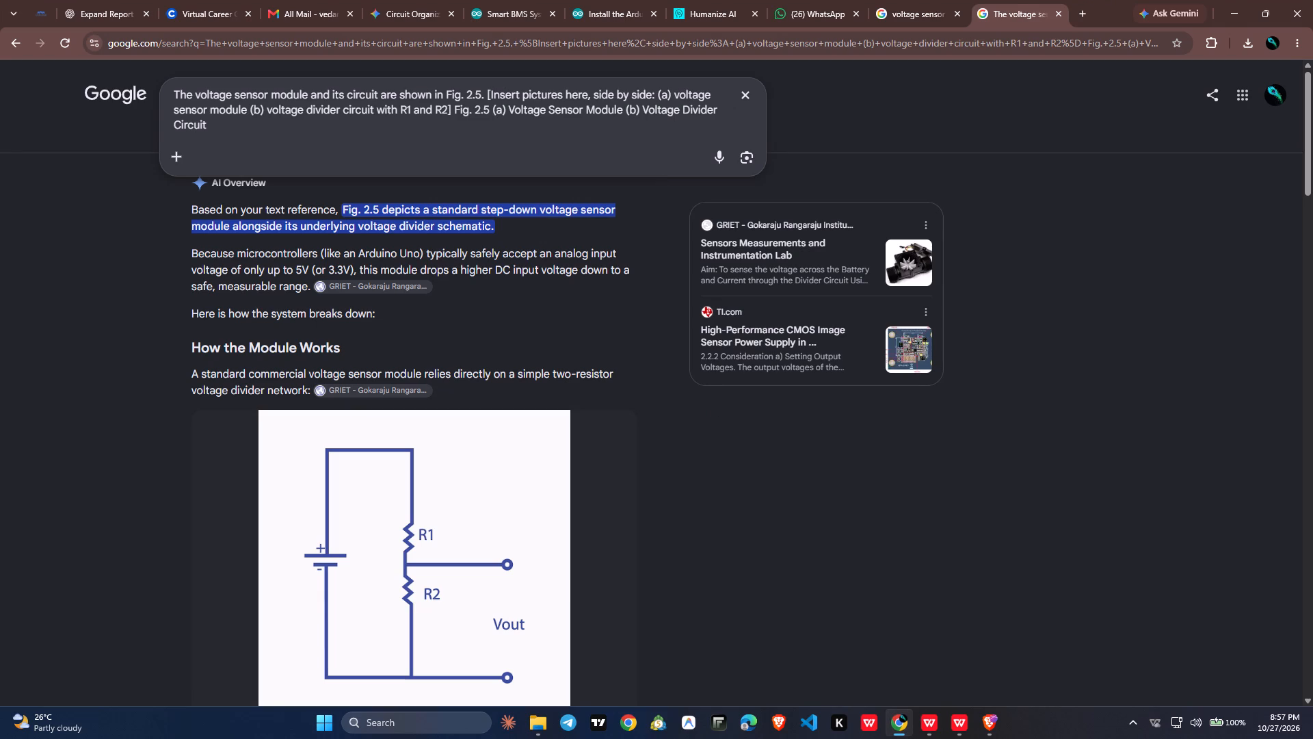
pyautogui.moveTo(644, 107); pyautogui.dragTo(605, 153)
pyautogui.hotkey('ctrl', 'c')
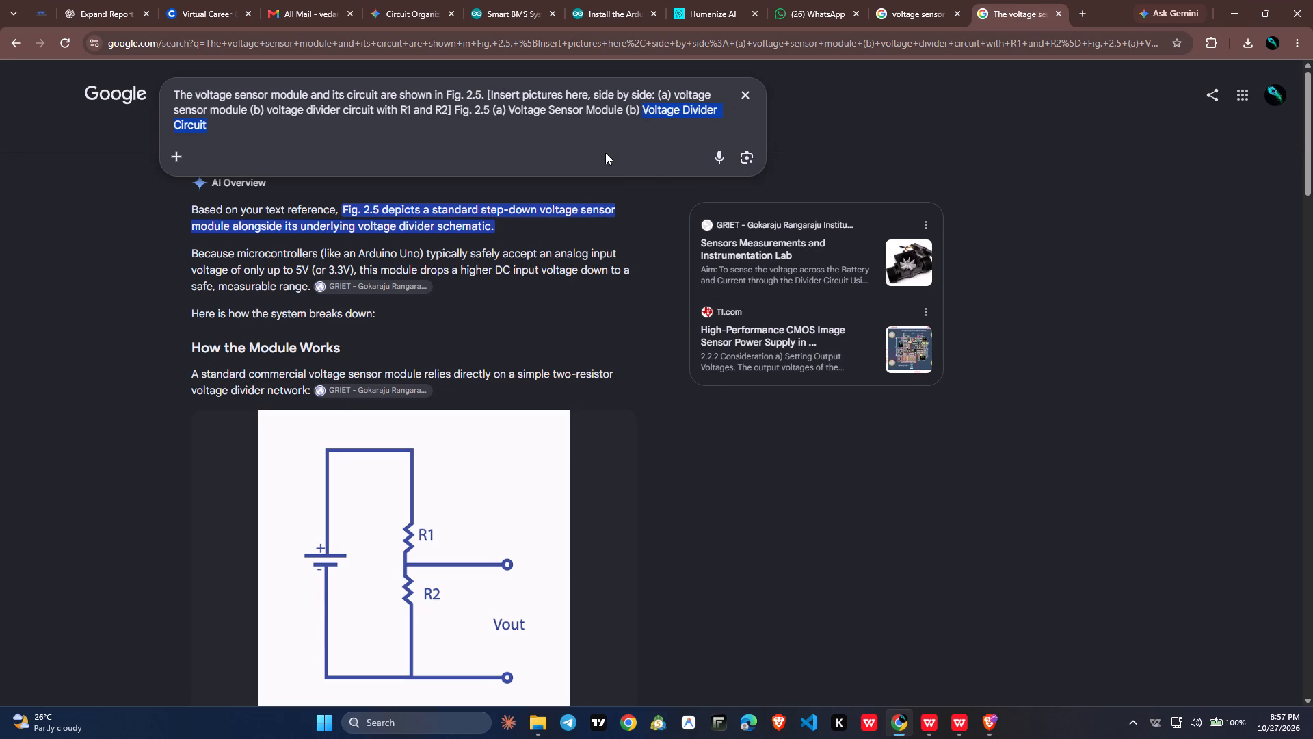
pyautogui.moveTo(949, 0); pyautogui.dragTo(856, 25)
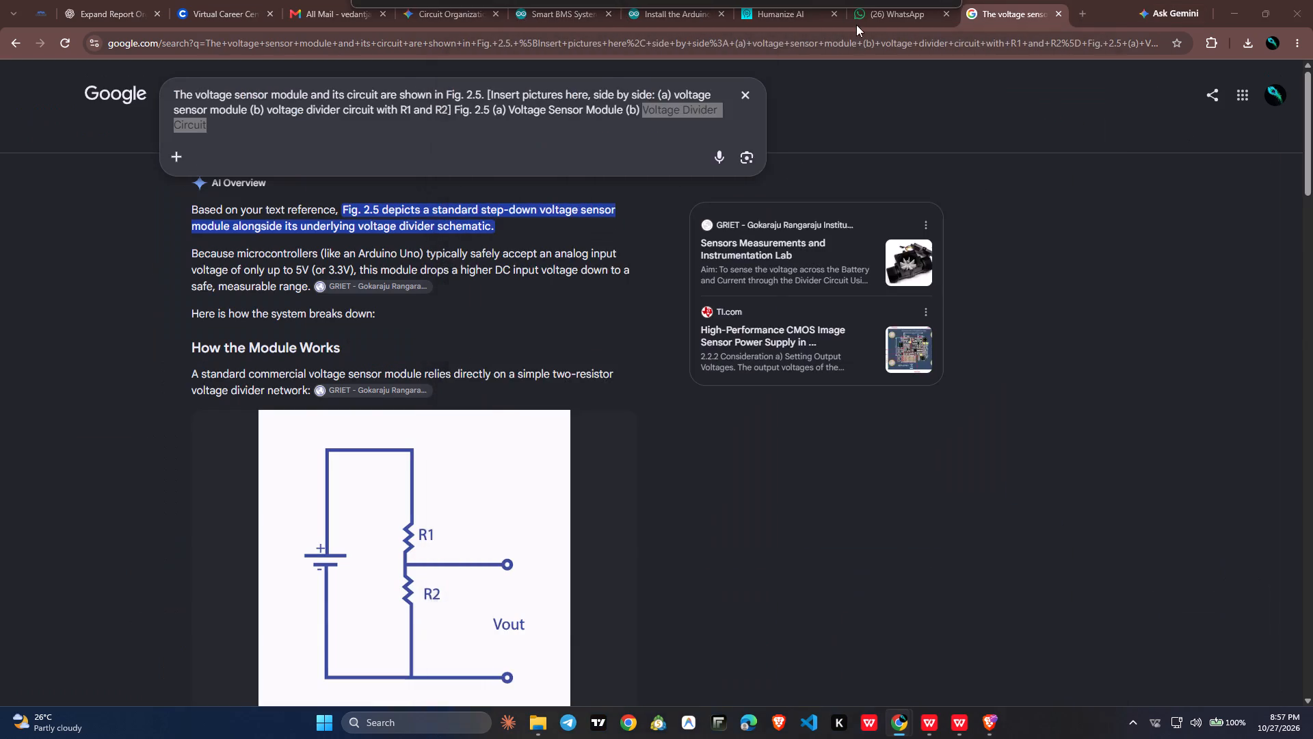
pyautogui.moveTo(856, 25); pyautogui.dragTo(888, 0)
pyautogui.click(838, 50)
pyautogui.hotkey('ctrl', 'v')
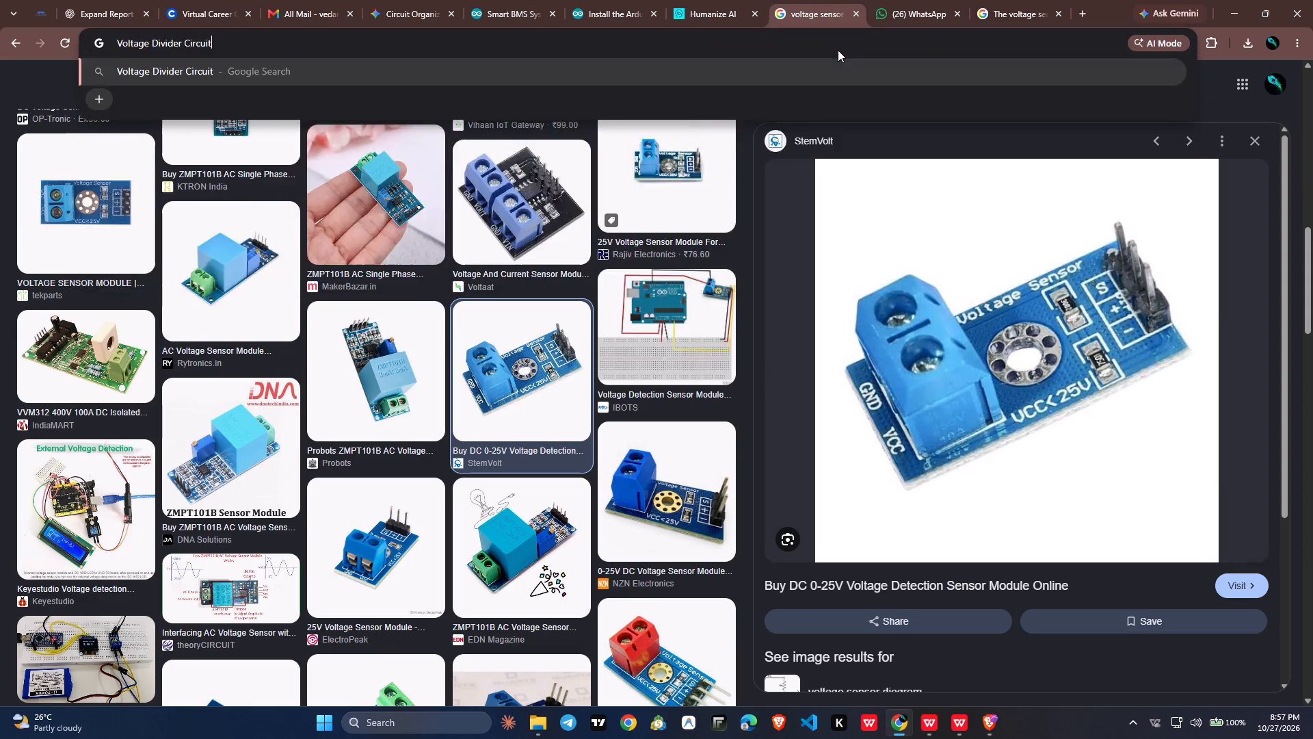
pyautogui.press('Return')
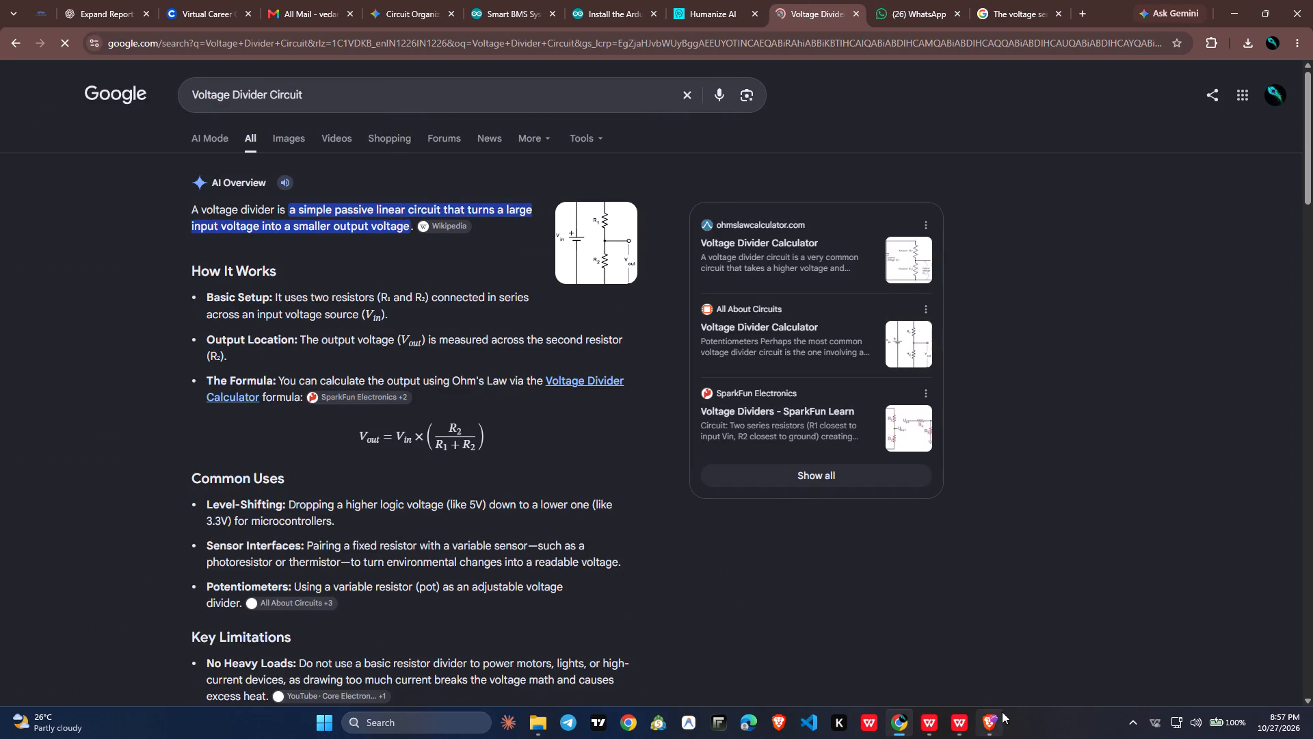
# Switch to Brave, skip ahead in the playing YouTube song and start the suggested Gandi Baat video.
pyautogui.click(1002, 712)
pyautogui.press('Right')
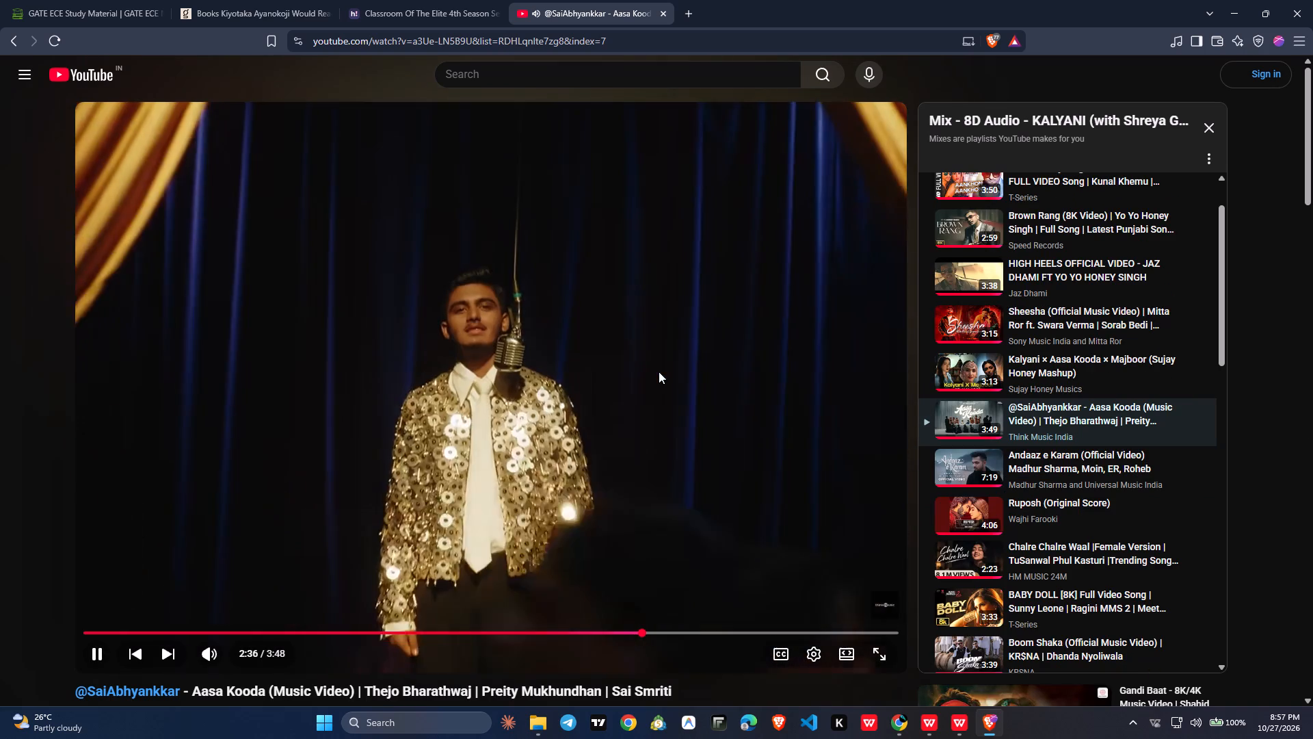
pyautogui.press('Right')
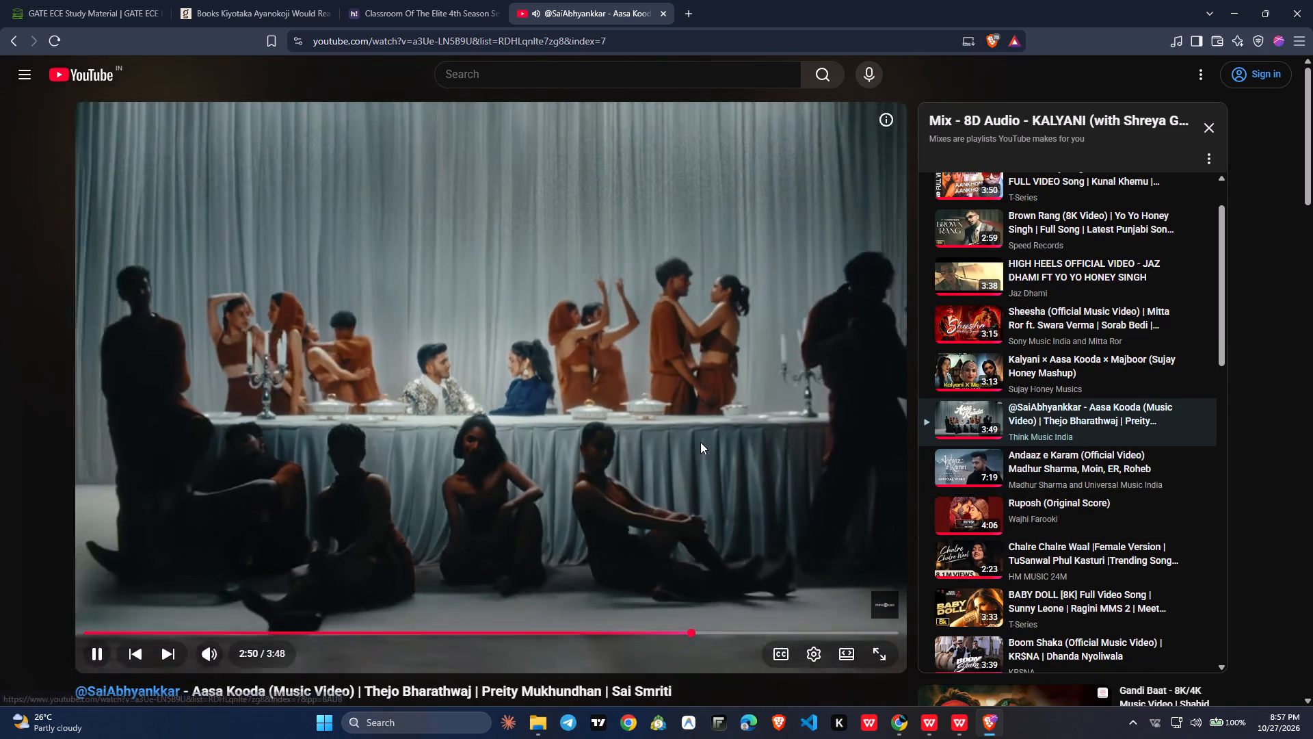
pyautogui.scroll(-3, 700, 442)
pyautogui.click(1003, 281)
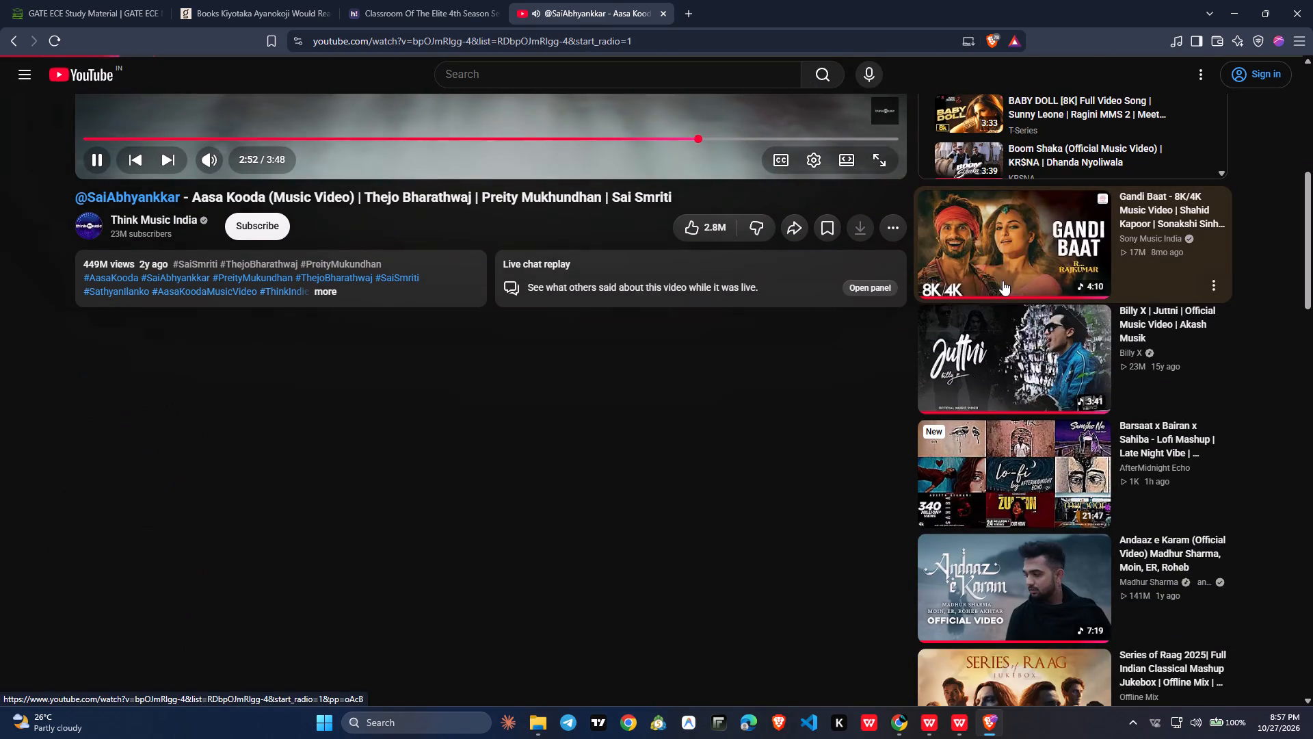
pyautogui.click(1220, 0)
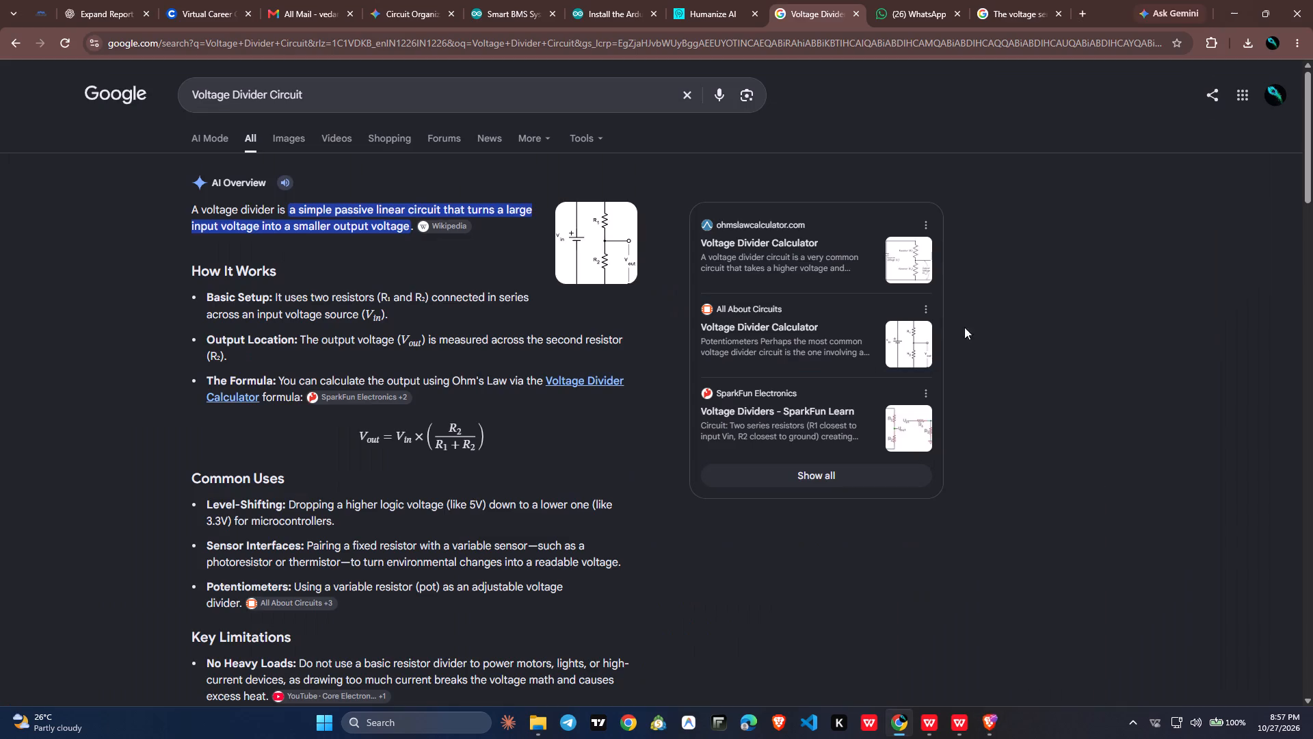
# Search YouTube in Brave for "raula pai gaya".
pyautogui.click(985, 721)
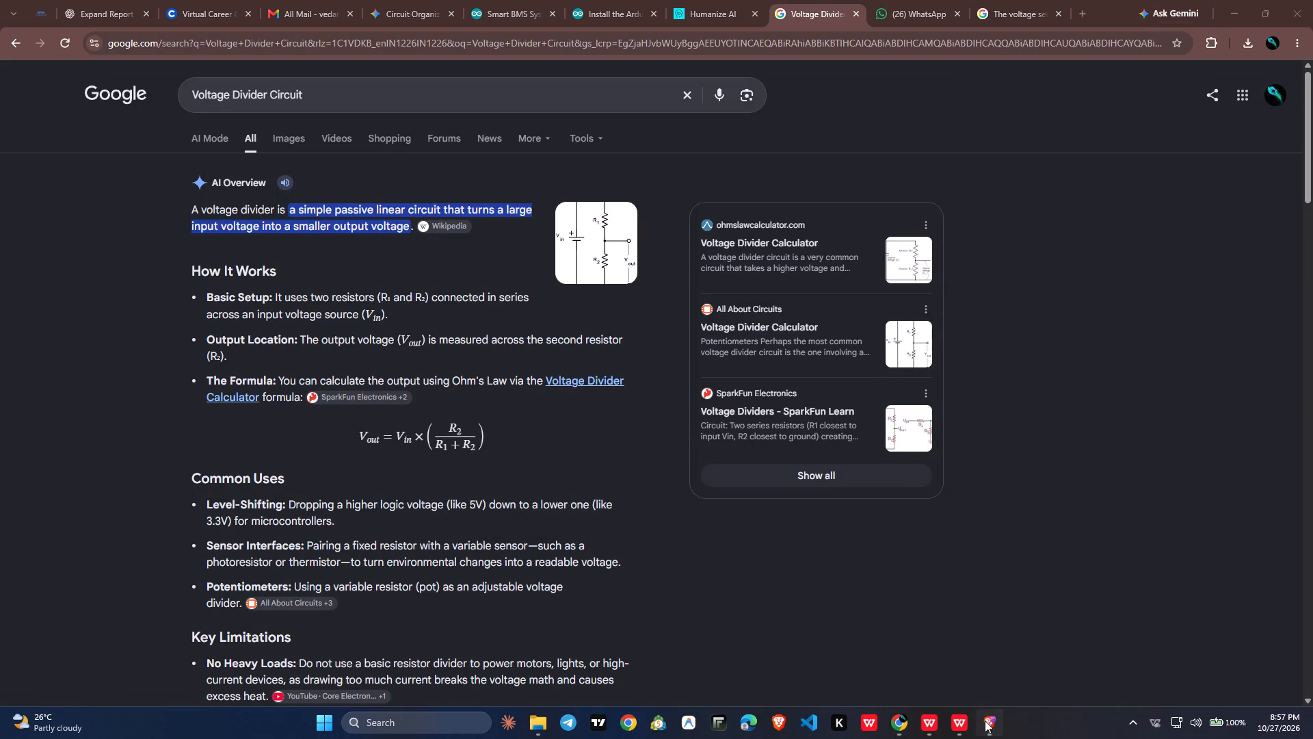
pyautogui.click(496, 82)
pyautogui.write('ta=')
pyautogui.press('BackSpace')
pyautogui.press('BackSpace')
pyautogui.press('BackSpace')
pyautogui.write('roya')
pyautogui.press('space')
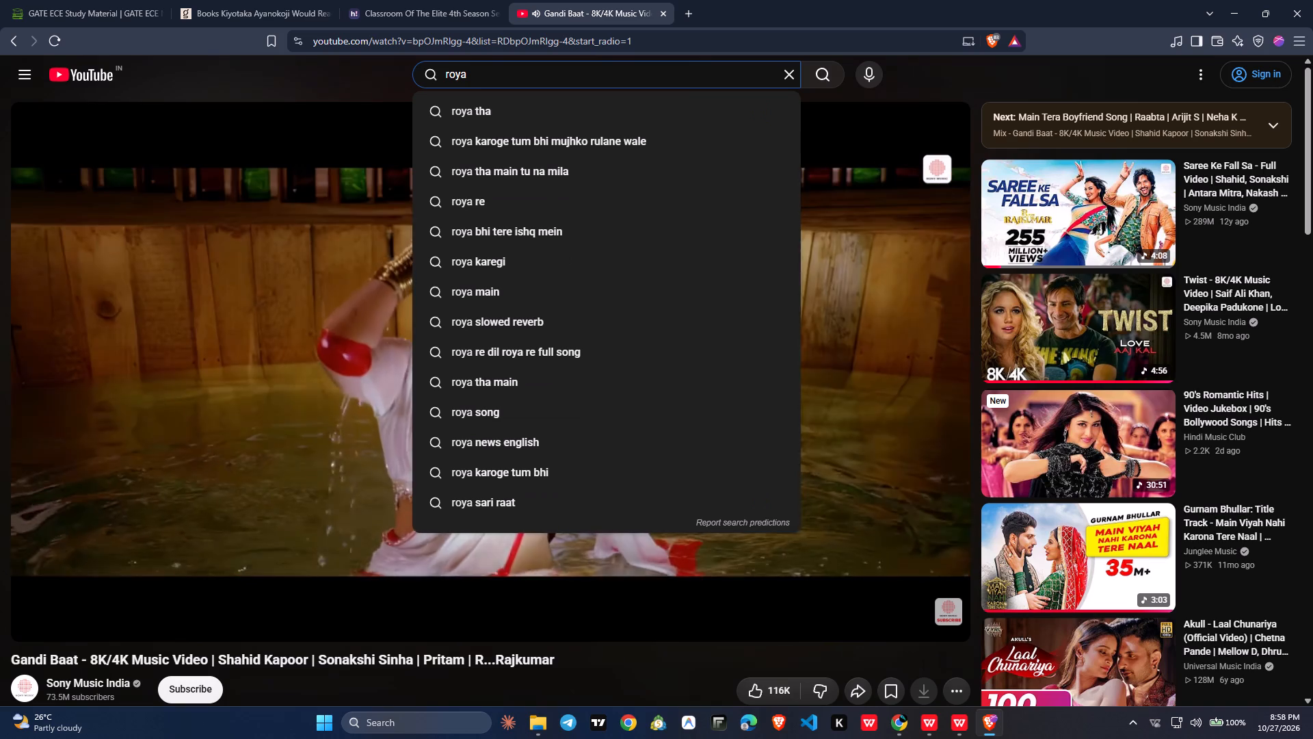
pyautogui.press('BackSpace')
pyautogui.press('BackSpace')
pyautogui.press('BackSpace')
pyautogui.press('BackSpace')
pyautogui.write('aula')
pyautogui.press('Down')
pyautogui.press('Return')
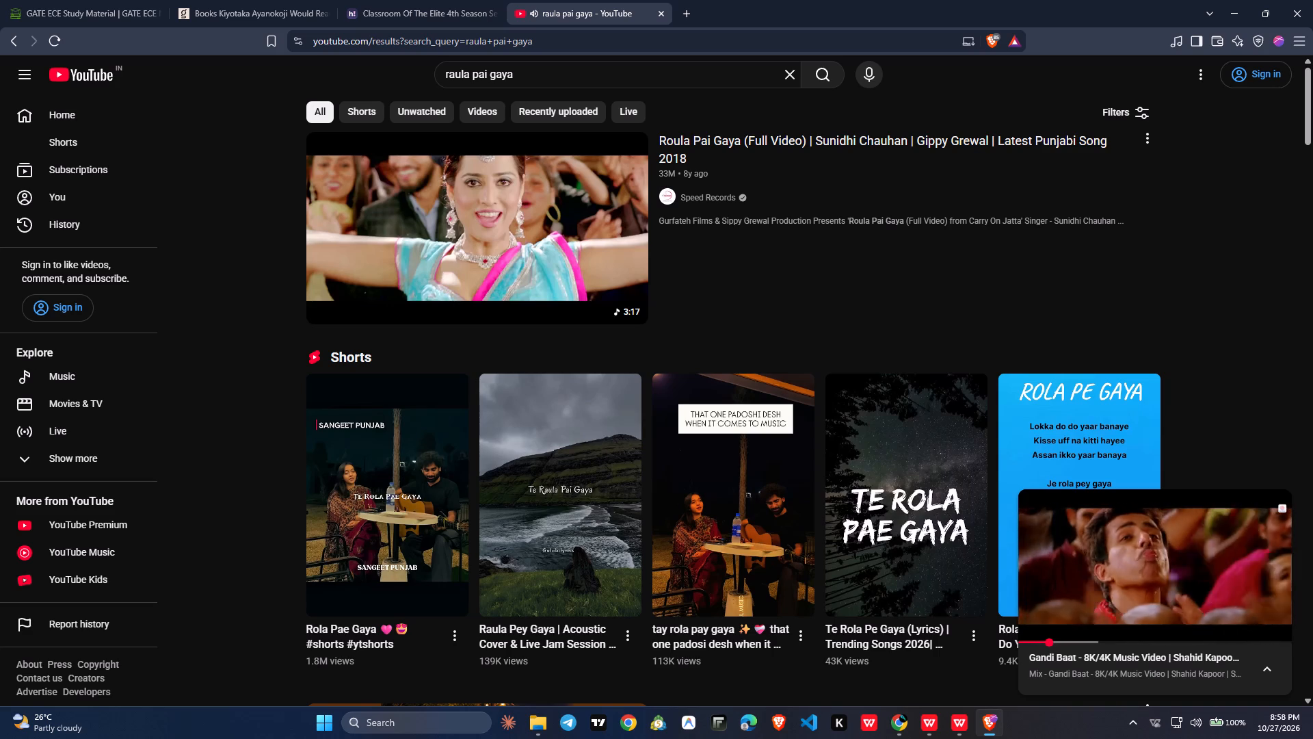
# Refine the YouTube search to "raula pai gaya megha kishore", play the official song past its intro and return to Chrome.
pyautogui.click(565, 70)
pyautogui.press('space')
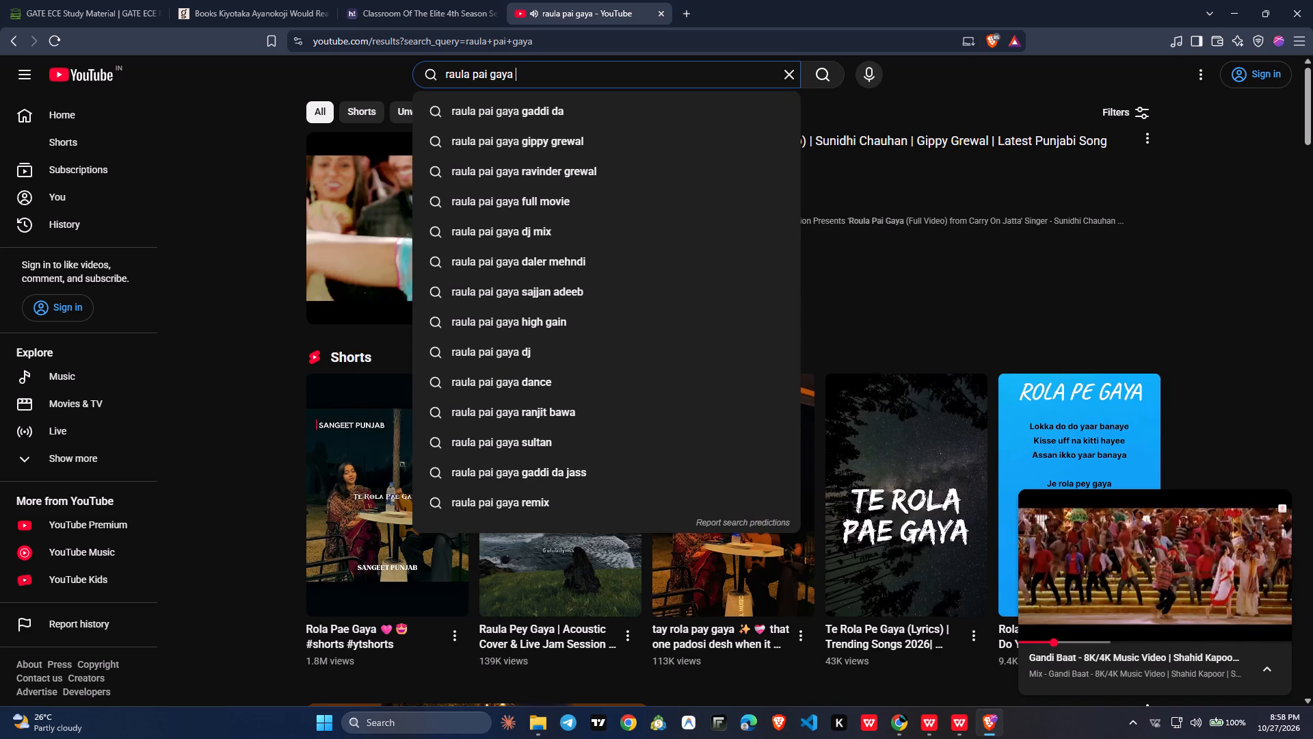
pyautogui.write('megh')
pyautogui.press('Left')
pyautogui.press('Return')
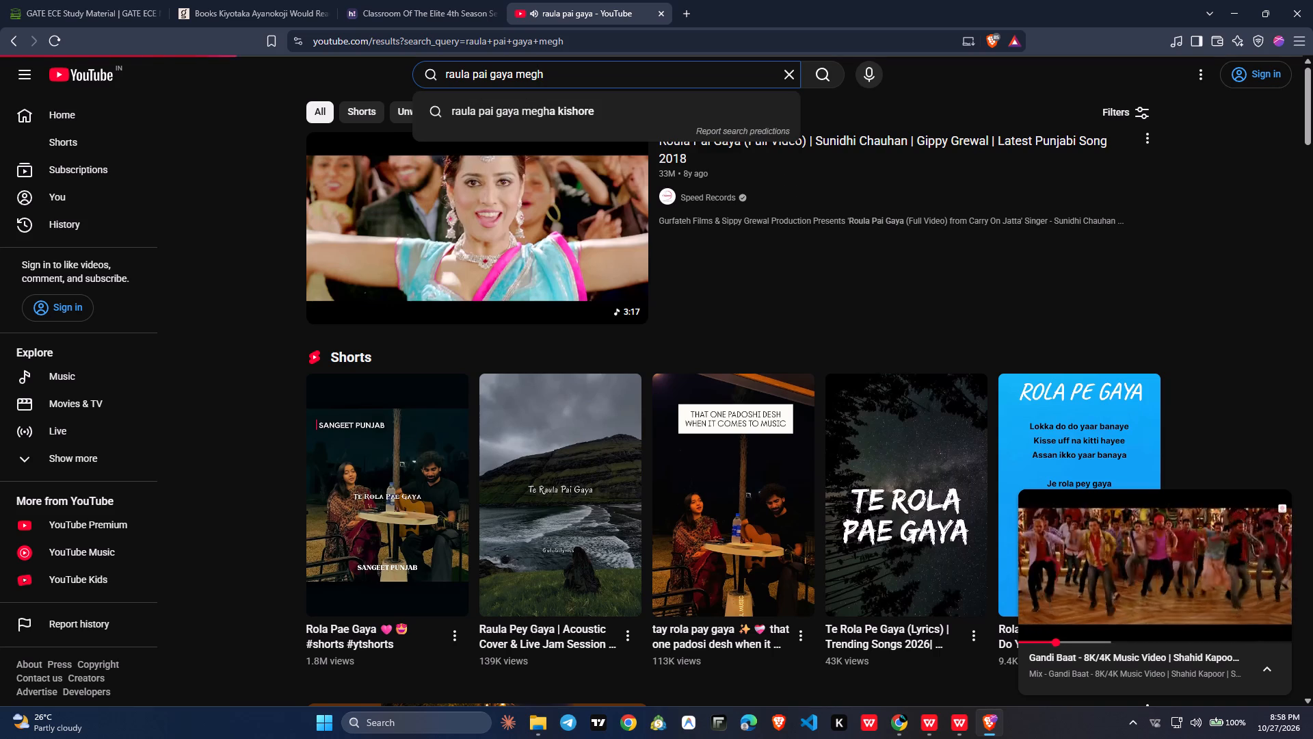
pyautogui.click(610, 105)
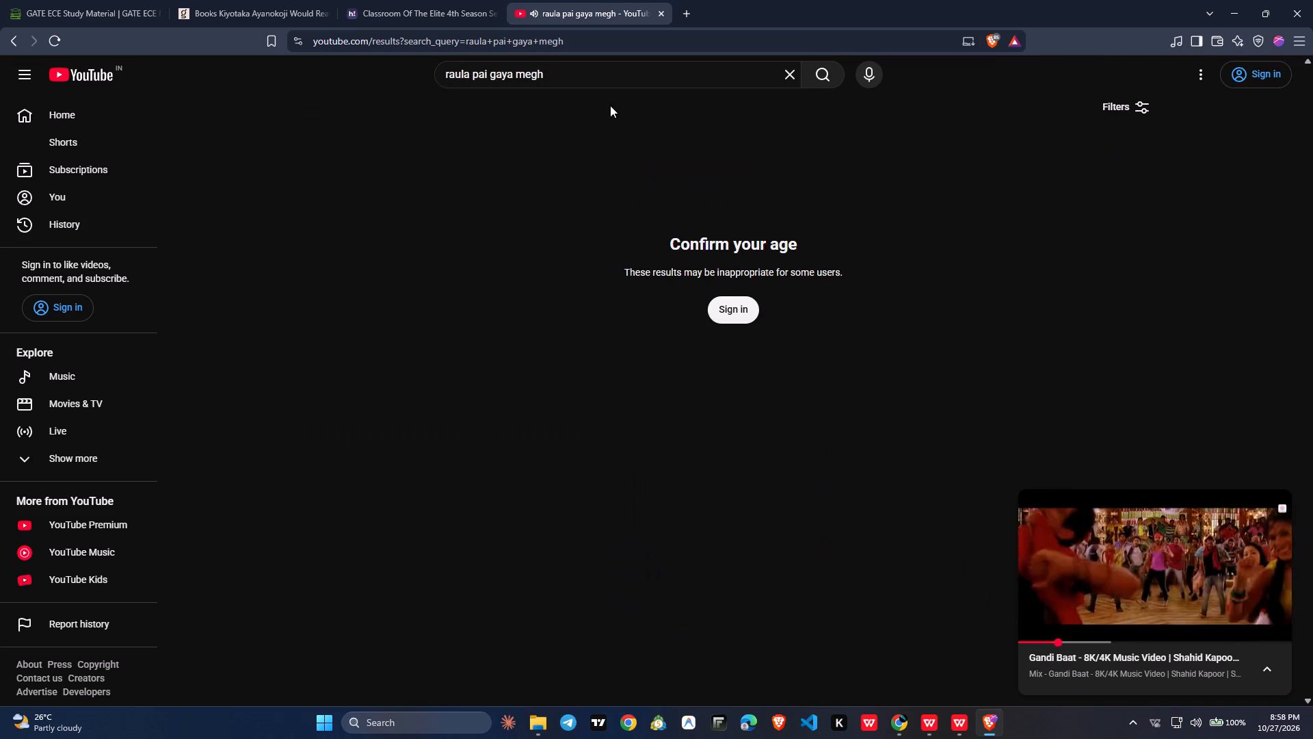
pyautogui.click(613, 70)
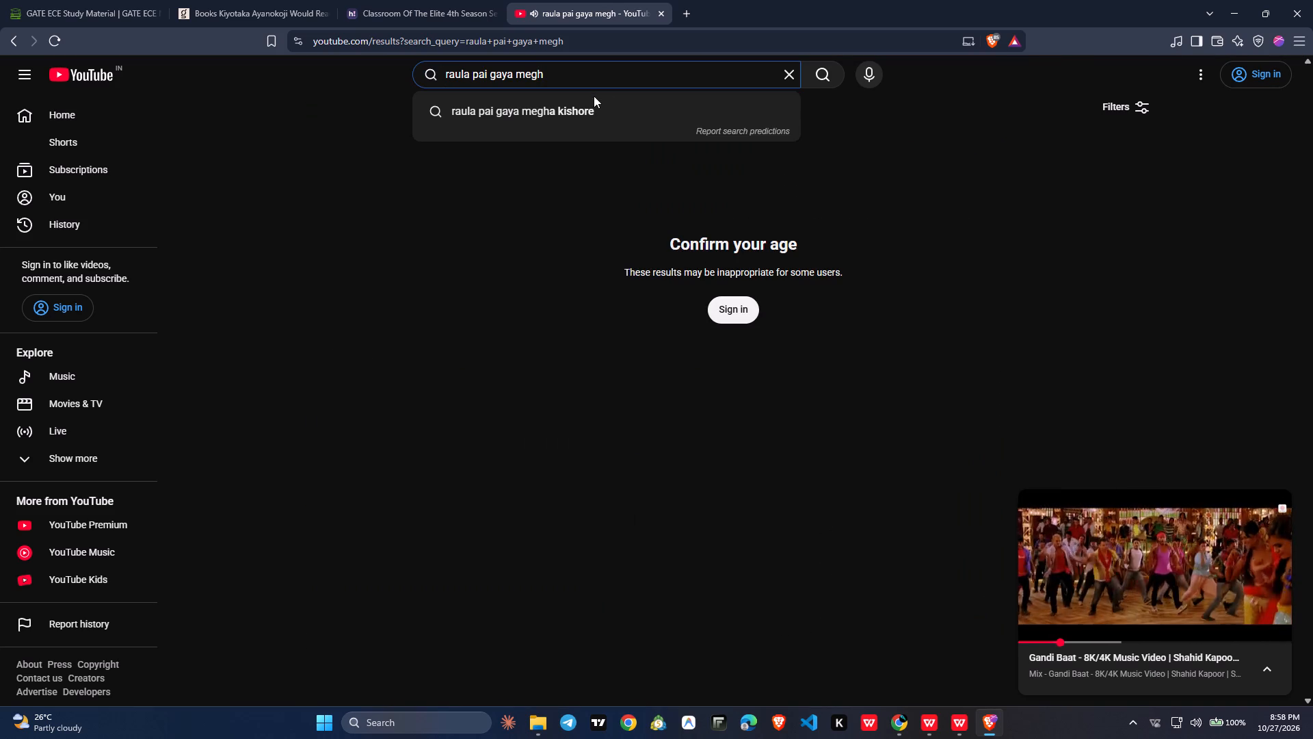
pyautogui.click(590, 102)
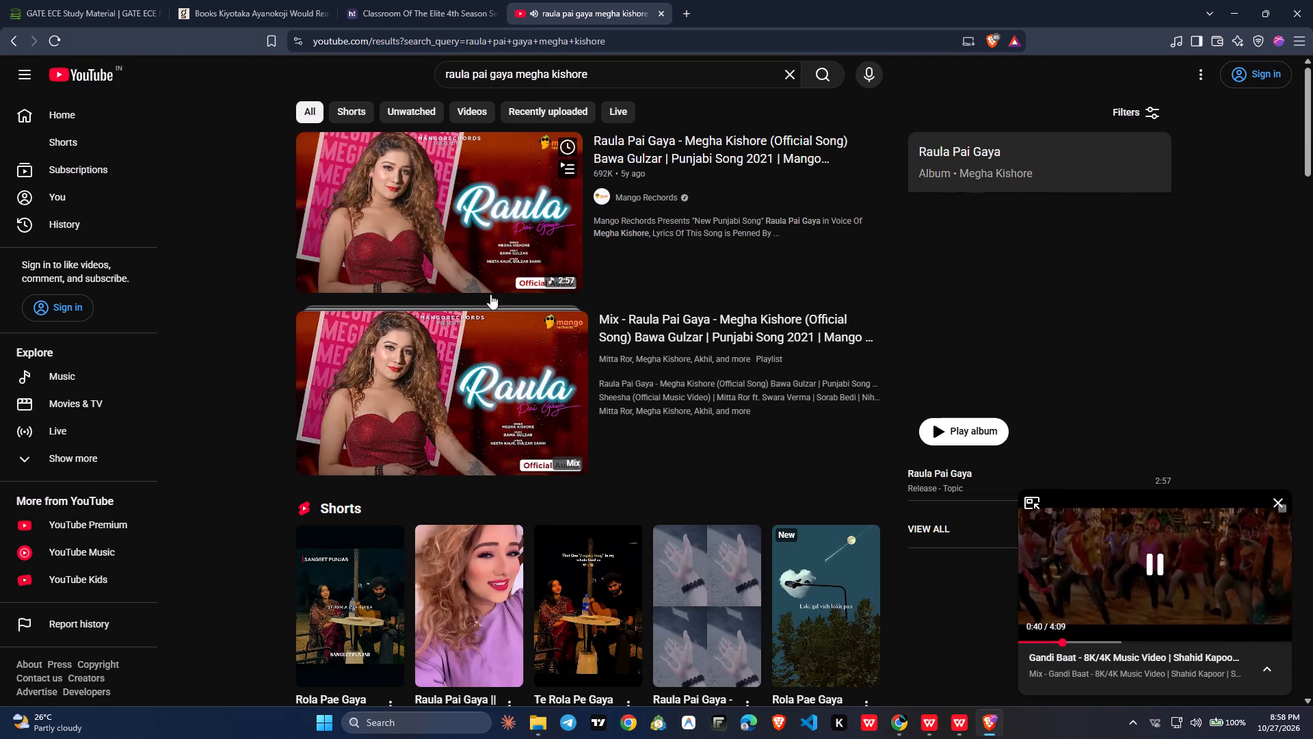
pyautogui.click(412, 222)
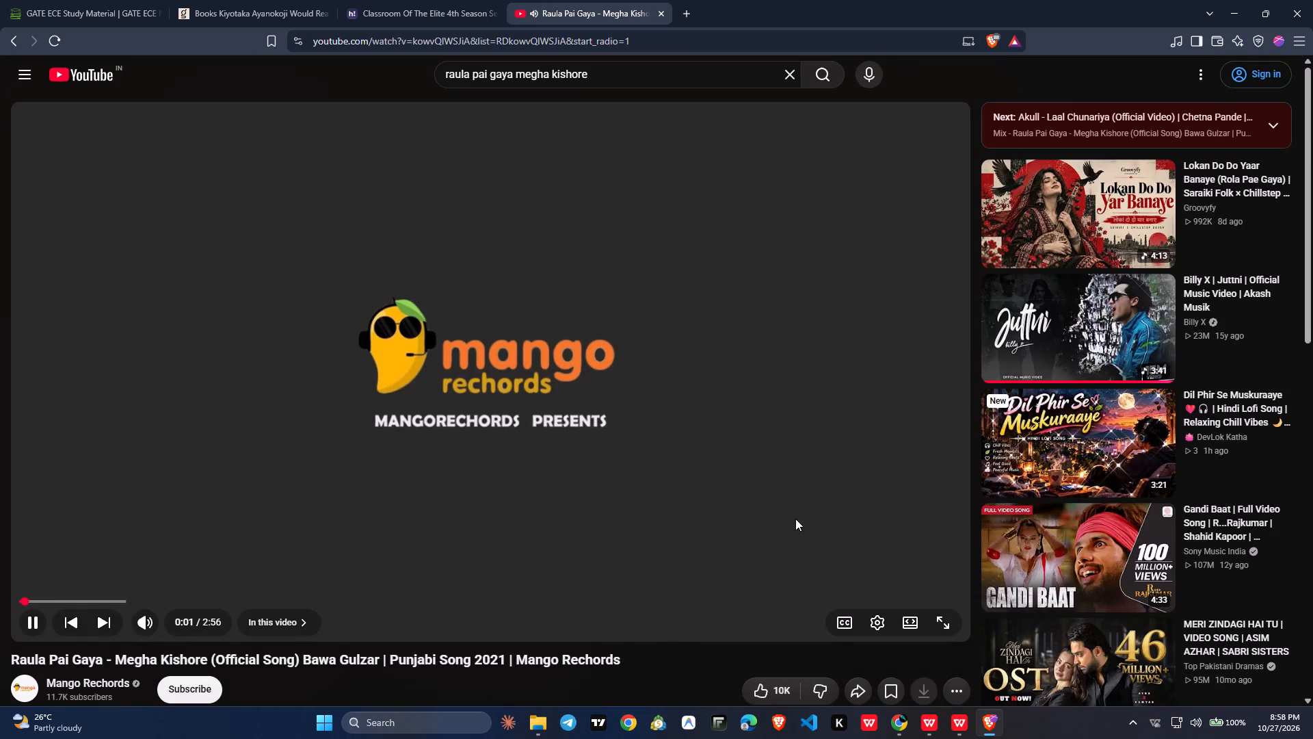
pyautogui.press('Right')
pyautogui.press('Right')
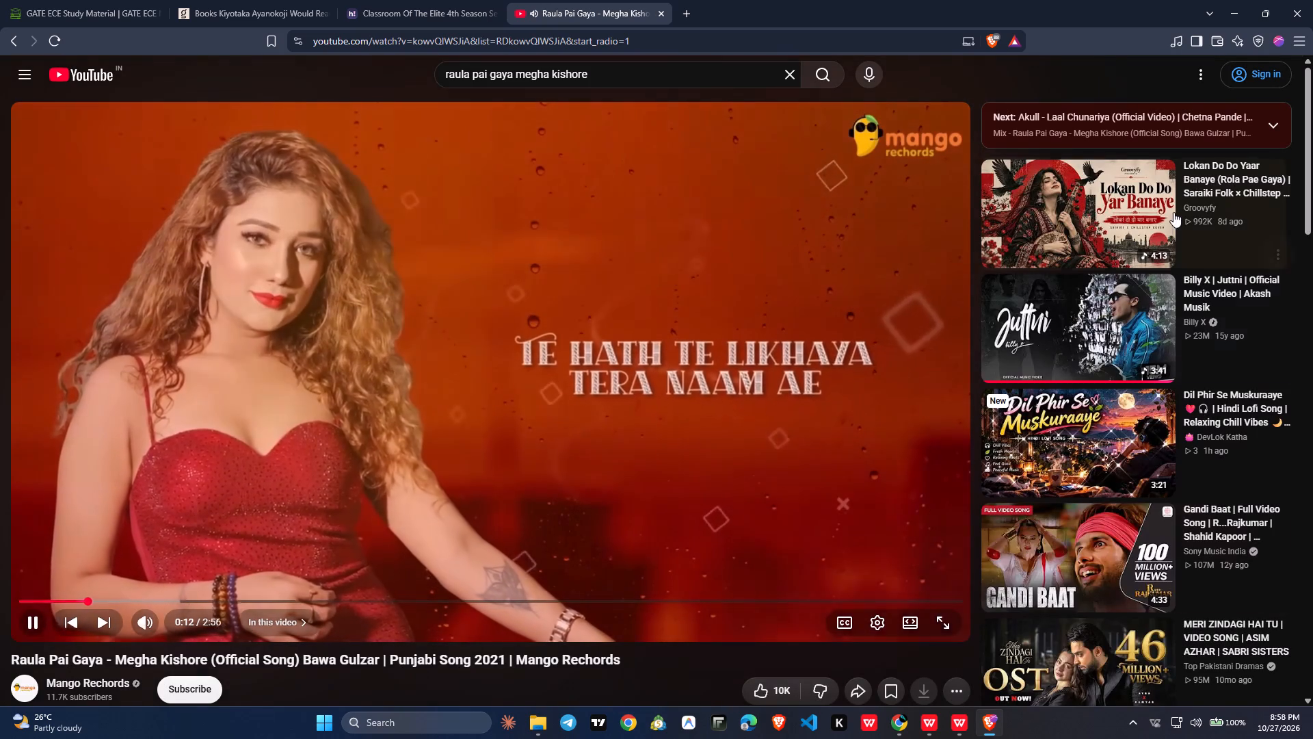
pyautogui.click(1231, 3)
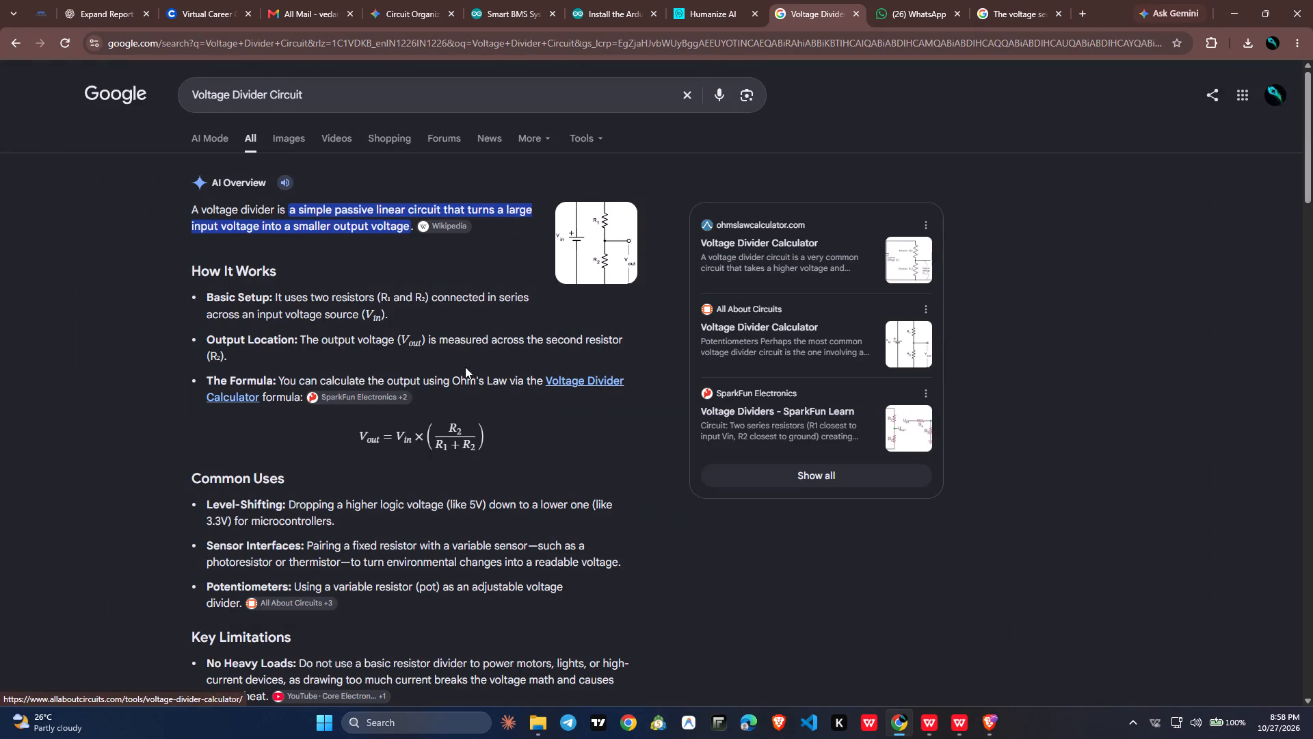
# Browse the image results for "Voltage Divider Circuit" for a schematic with R1 and R2.
pyautogui.click(300, 131)
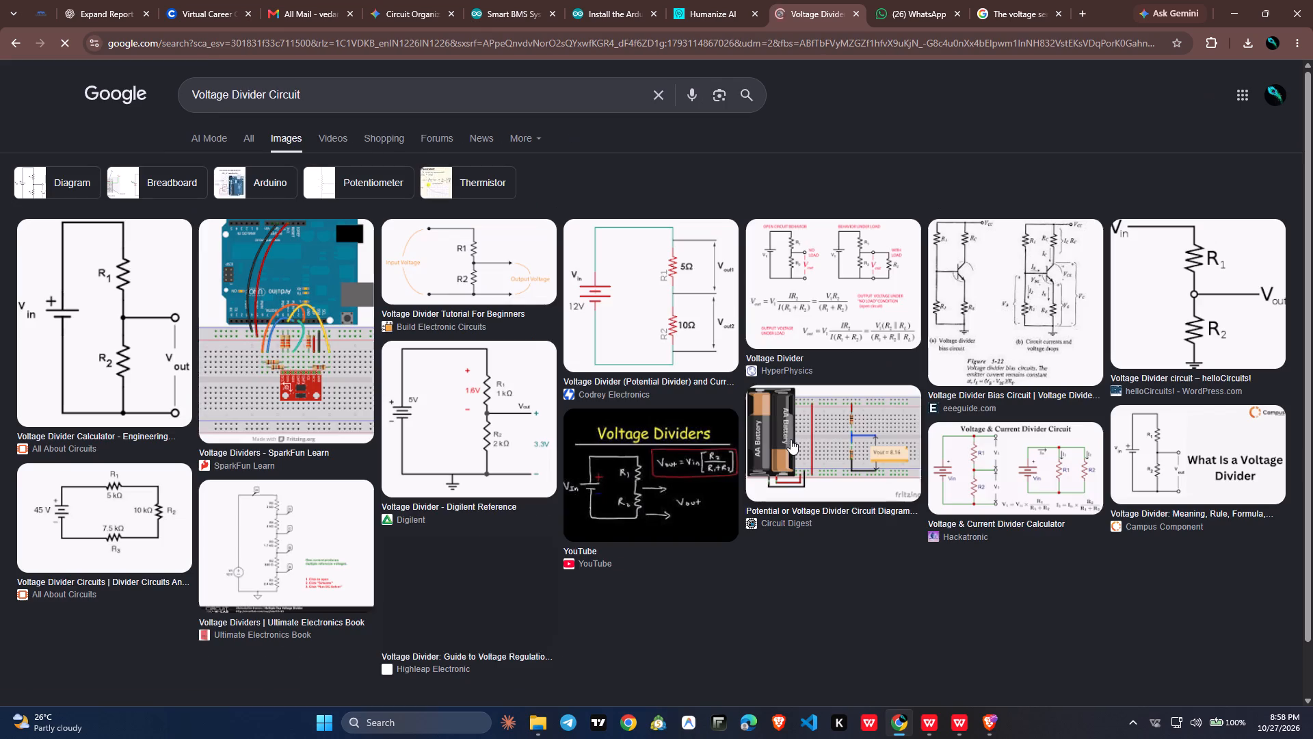
pyautogui.scroll(-1, 791, 439)
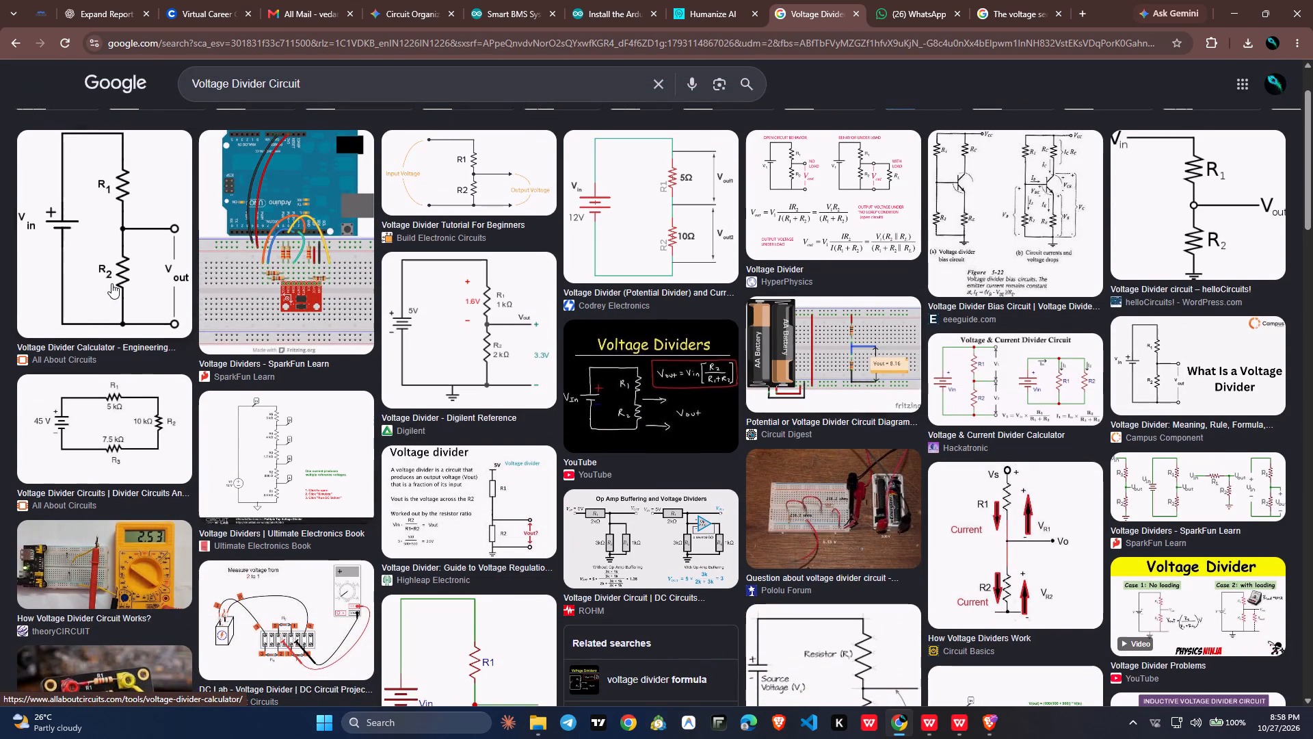
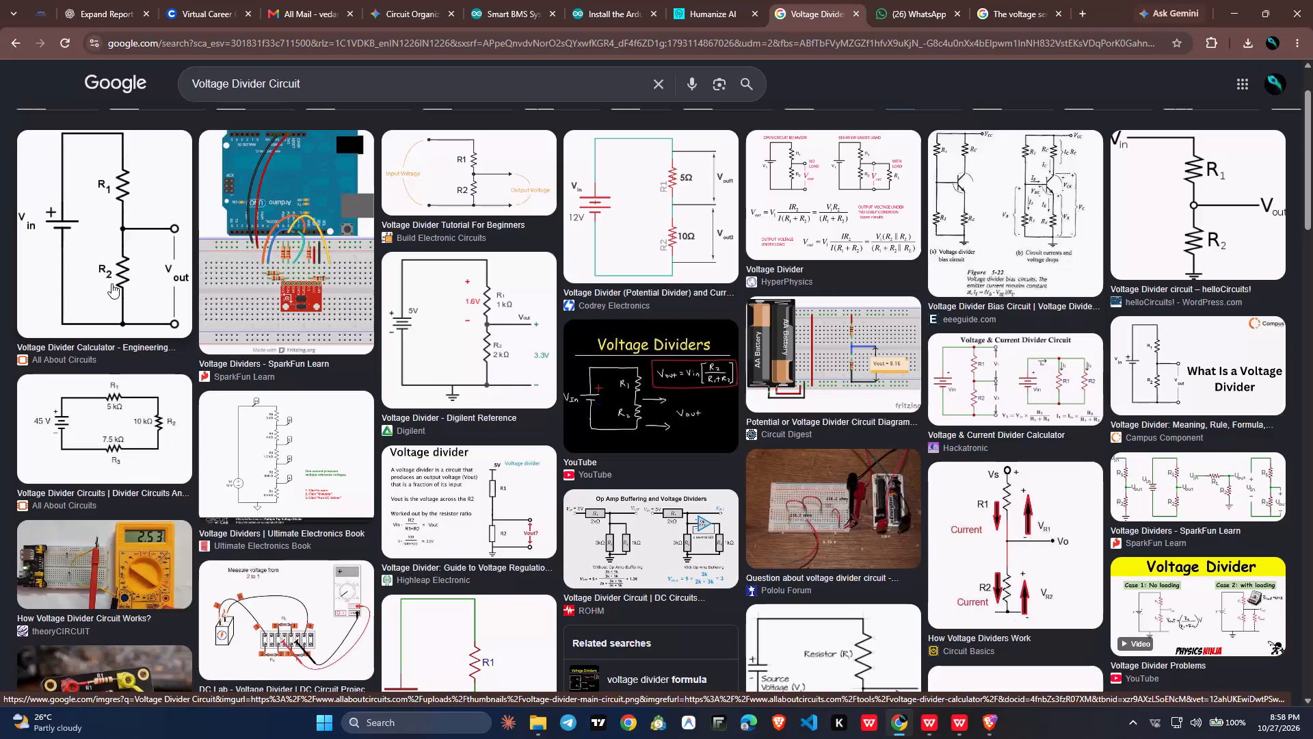
# Save the All About Circuits voltage divider schematic with R1 and R2 from the image results and return to the report in WPS Office.
pyautogui.scroll(-2, 778, 370)
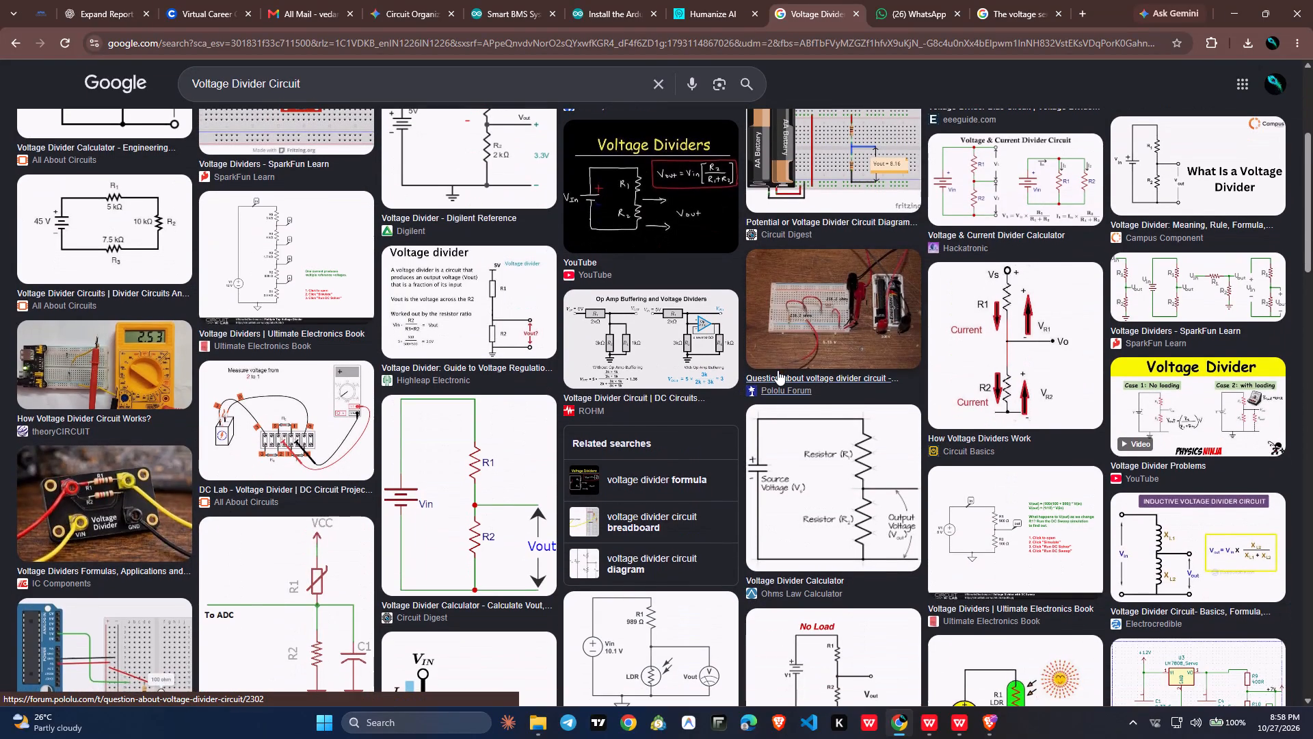
pyautogui.scroll(-1, 778, 370)
pyautogui.scroll(-1, 121, 449)
pyautogui.scroll(2, 121, 449)
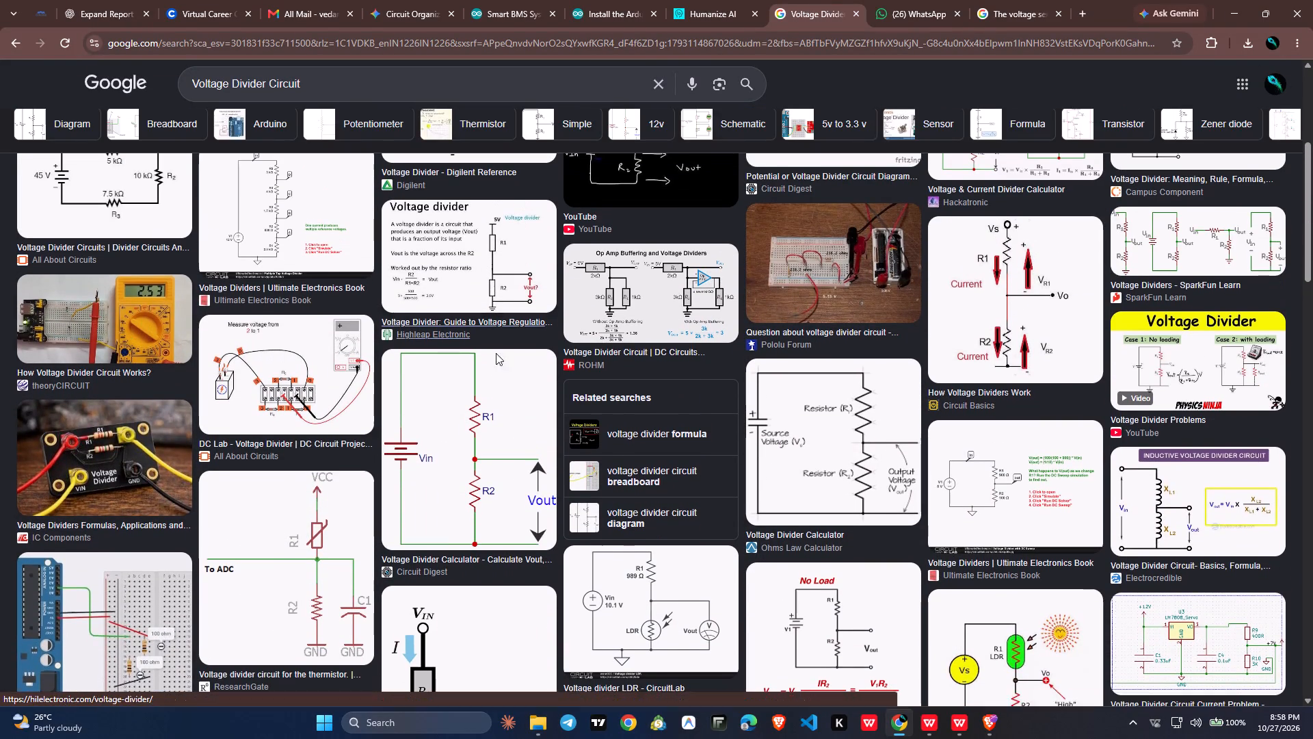
pyautogui.scroll(-3, 507, 359)
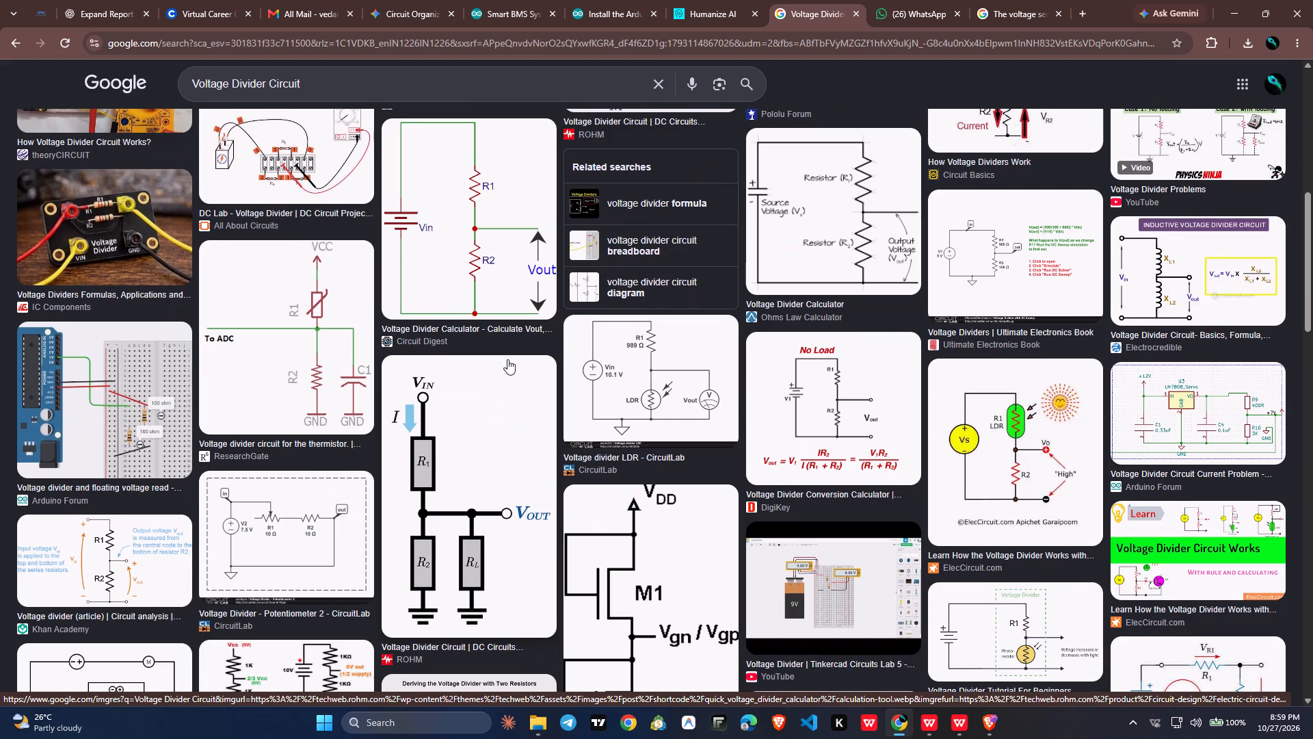
pyautogui.scroll(5, 507, 359)
pyautogui.click(142, 350)
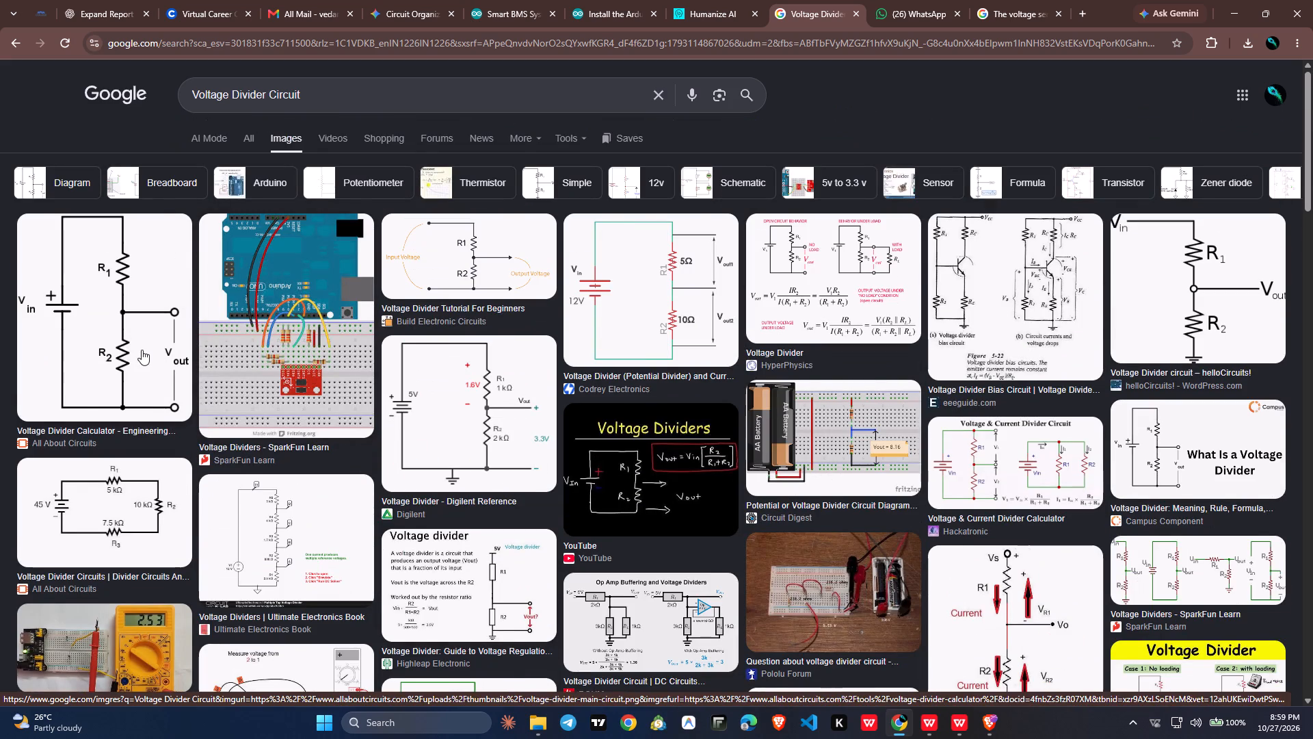
pyautogui.rightClick(1020, 335)
pyautogui.rightClick(1020, 335)
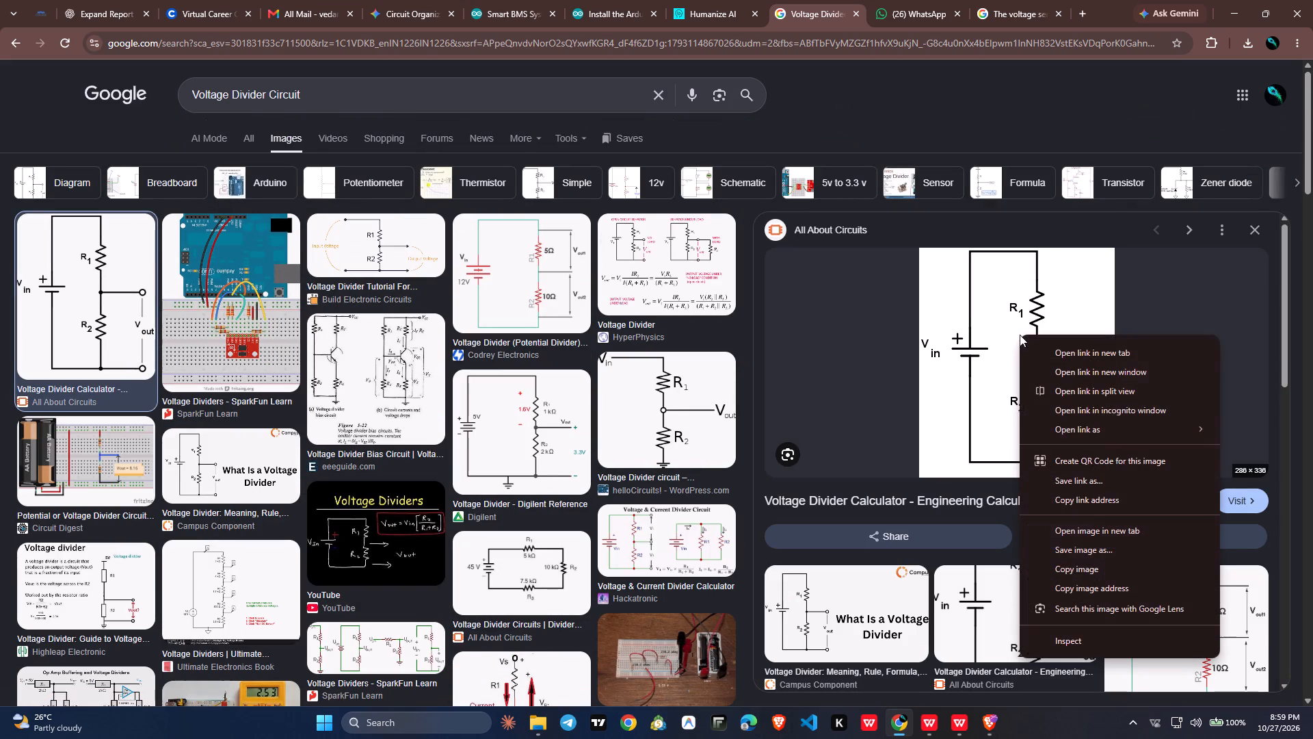
pyautogui.click(1089, 546)
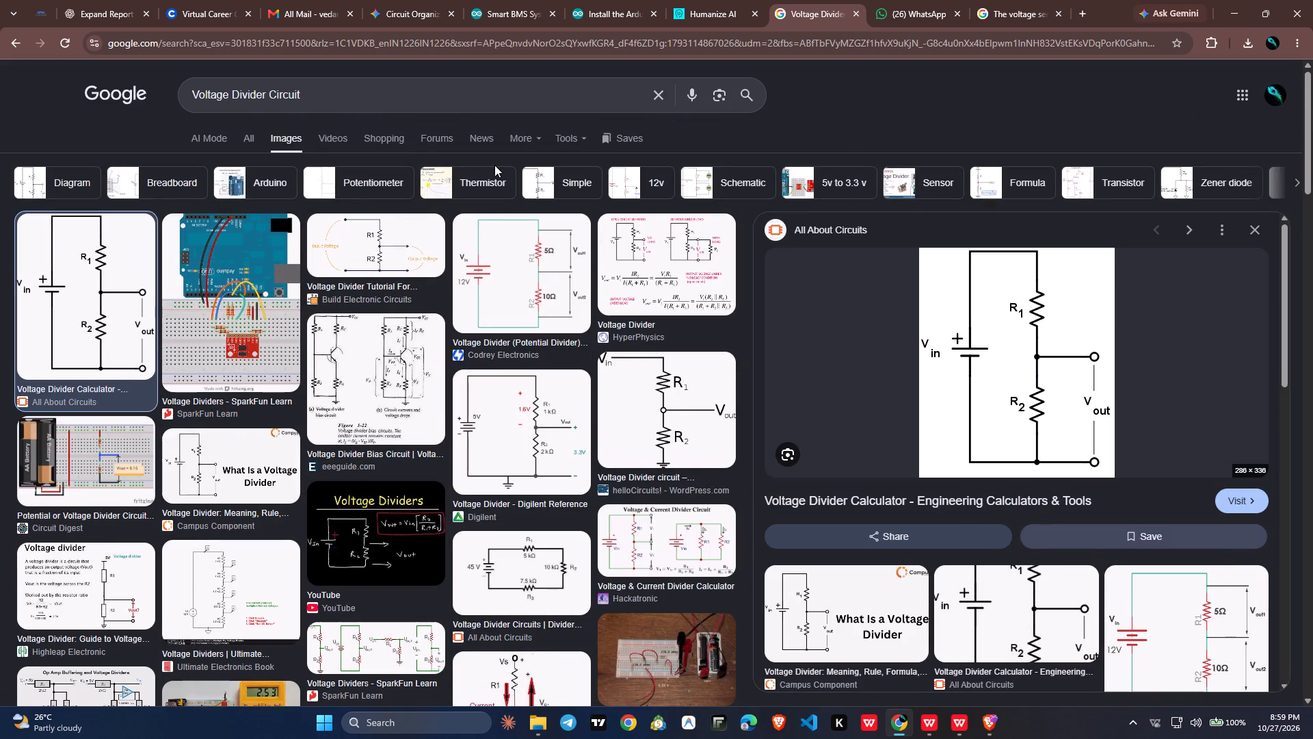
pyautogui.click(537, 342)
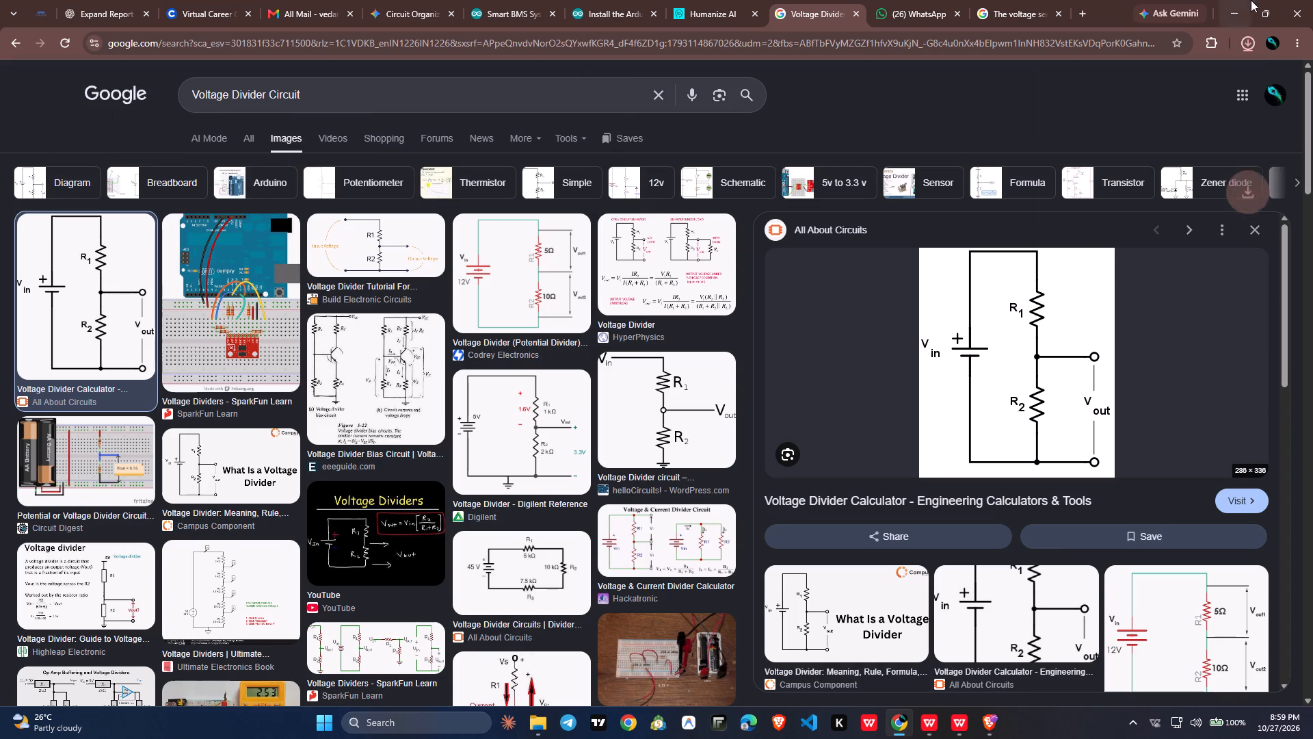
pyautogui.click(1218, 0)
pyautogui.click(1226, 0)
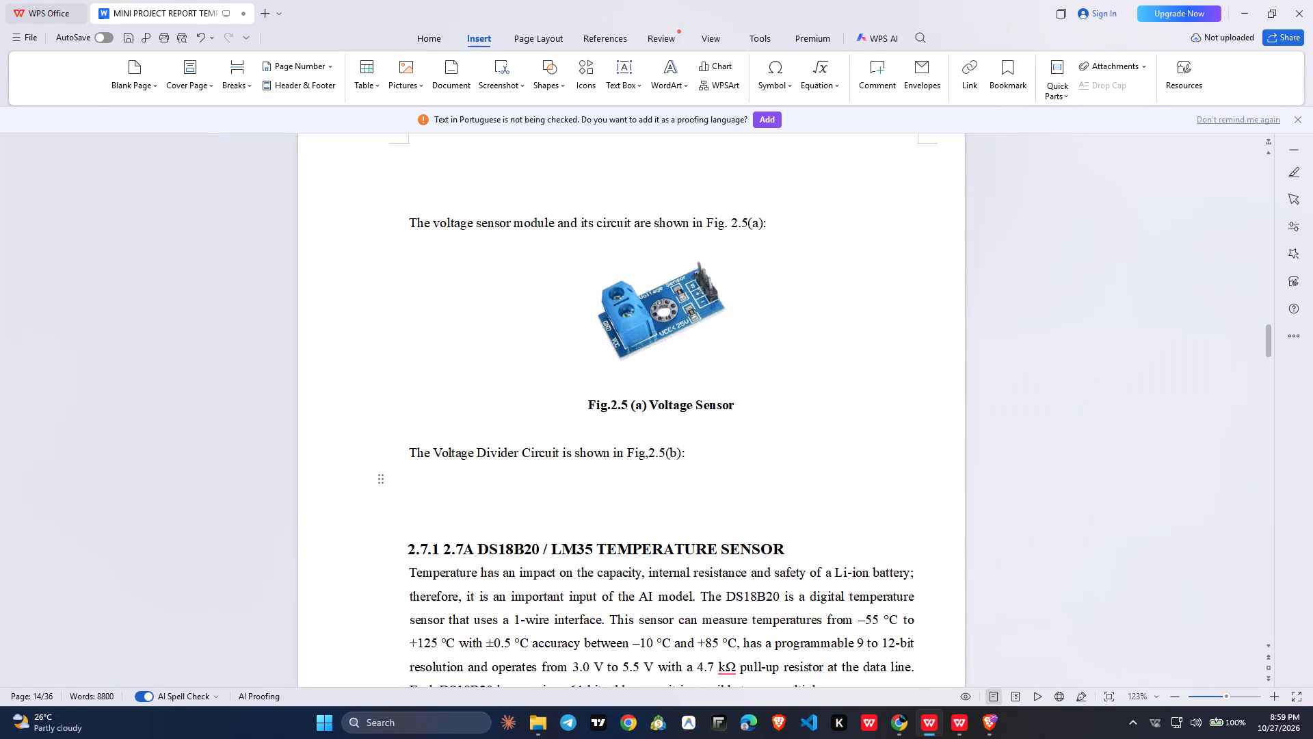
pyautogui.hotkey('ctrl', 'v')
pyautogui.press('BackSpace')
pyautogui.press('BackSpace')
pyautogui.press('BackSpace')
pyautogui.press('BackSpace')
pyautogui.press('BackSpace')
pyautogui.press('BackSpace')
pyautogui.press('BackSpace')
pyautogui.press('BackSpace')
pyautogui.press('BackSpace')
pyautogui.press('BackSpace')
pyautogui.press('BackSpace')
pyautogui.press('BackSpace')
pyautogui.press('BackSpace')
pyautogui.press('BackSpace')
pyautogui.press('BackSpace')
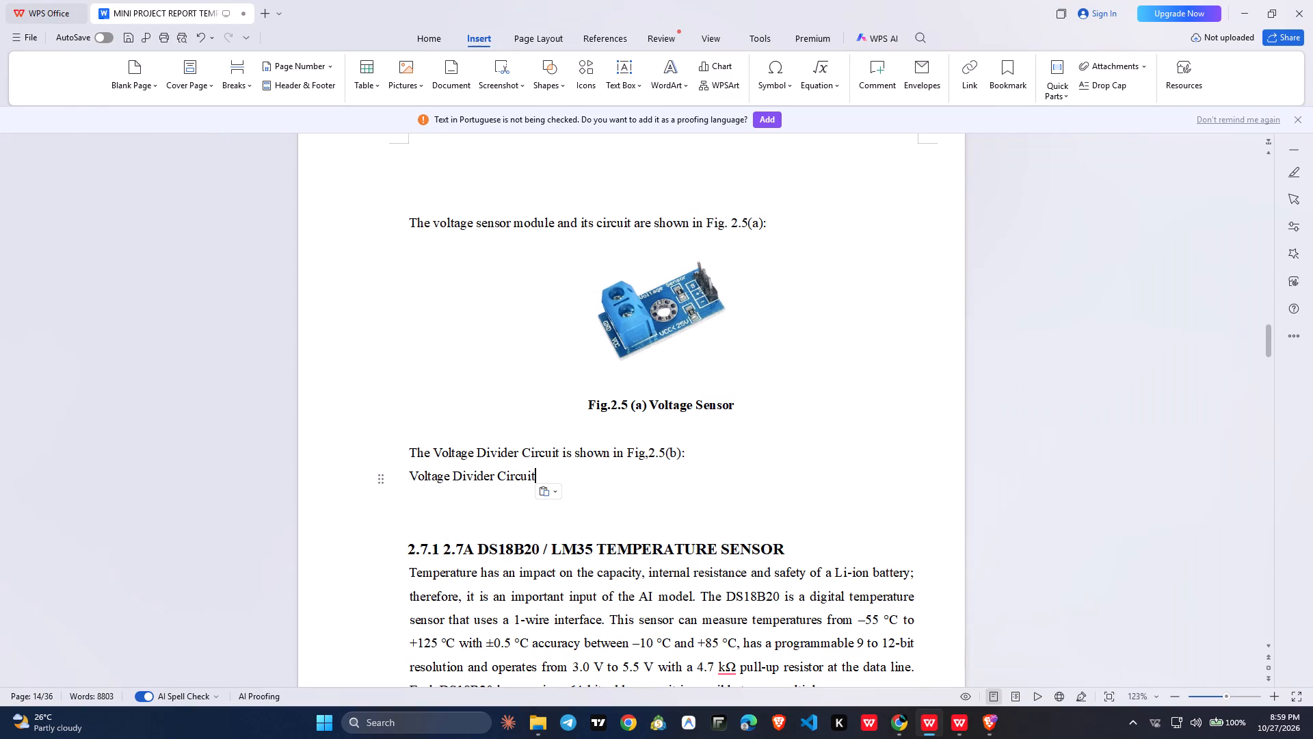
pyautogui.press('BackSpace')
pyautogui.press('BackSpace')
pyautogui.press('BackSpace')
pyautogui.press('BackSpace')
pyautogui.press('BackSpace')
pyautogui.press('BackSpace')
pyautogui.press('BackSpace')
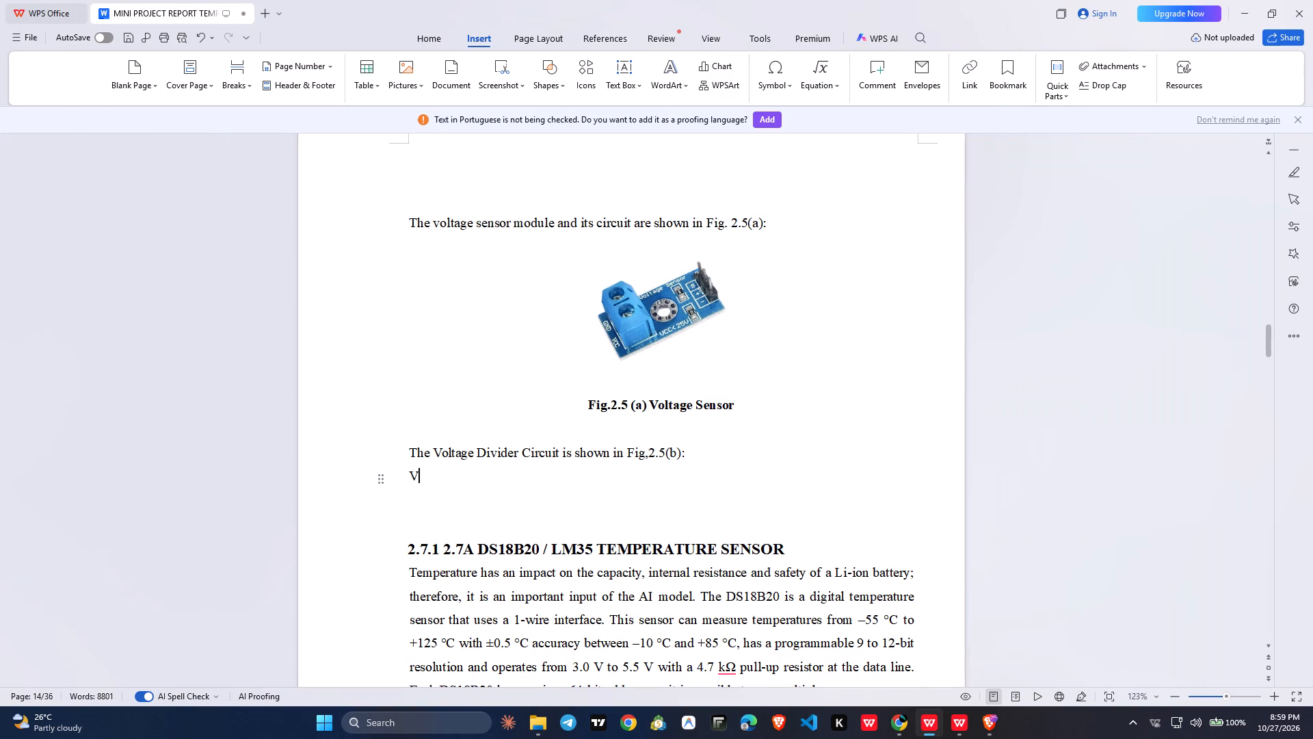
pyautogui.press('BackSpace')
# Copy the saved voltage divider image from the Downloads folder and paste it below the Fig. 2.5(b) sentence in the report.
pyautogui.click(528, 733)
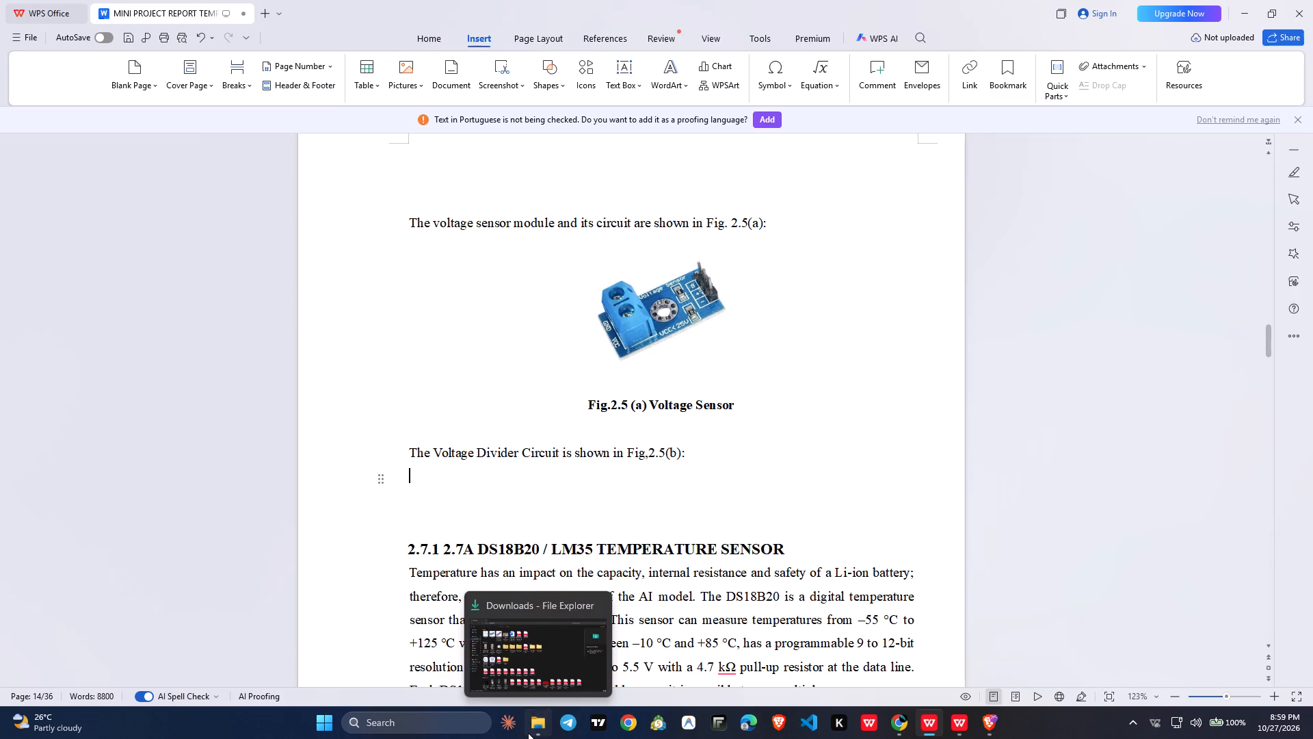
pyautogui.click(177, 146)
pyautogui.hotkey('ctrl', 'c')
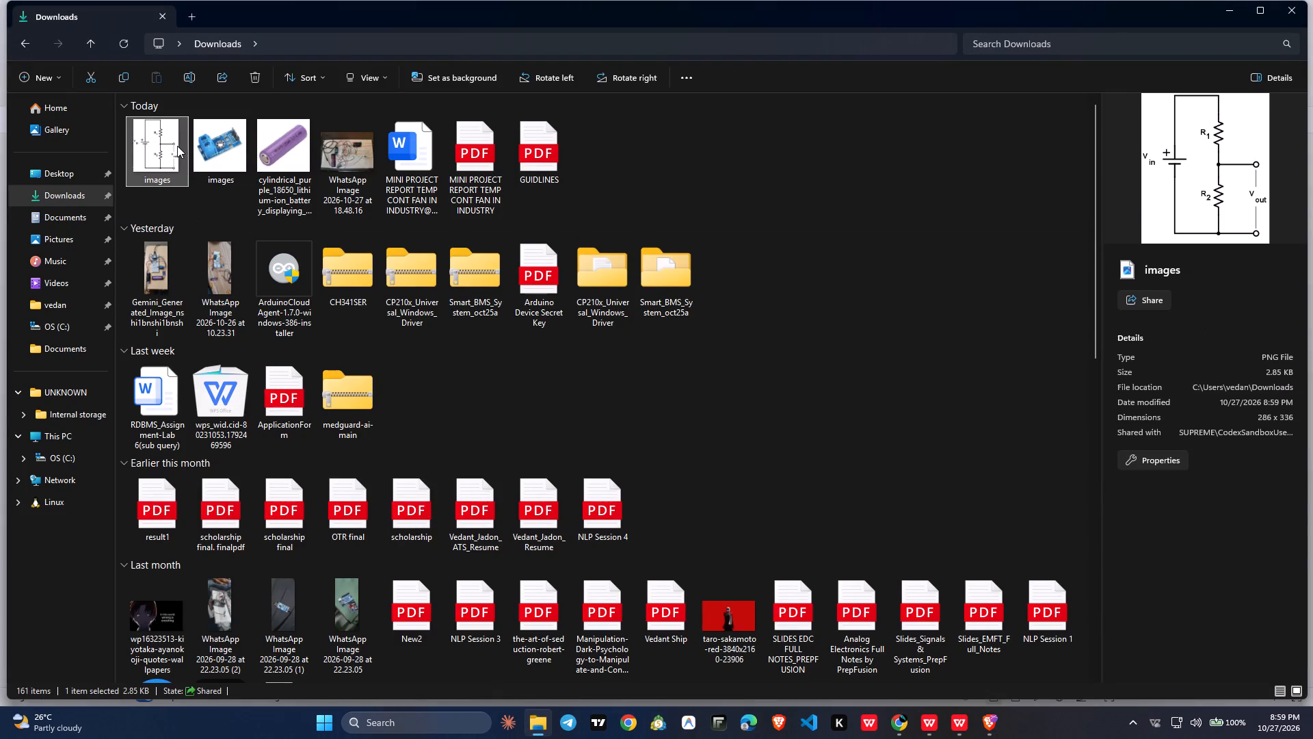
pyautogui.click(546, 721)
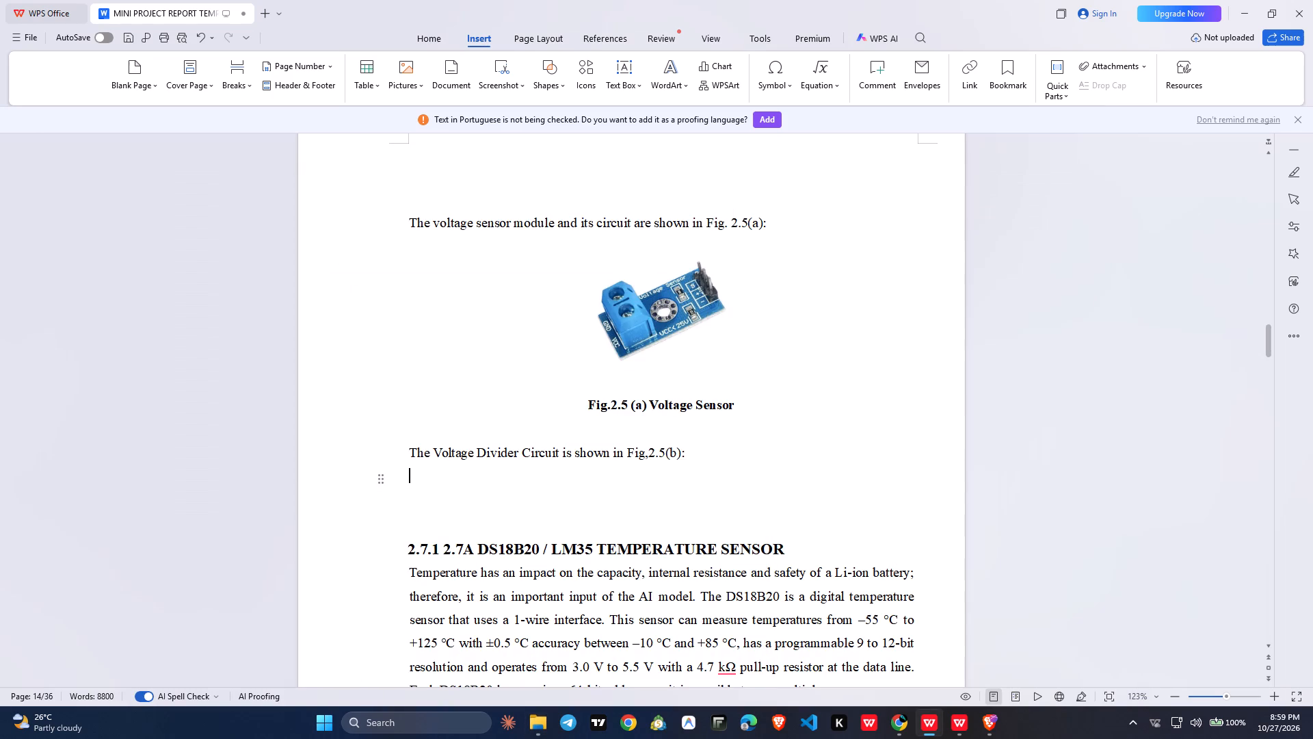
pyautogui.hotkey('ctrl', 'v')
# Centre the voltage divider picture and shrink it proportionally to about 2.08 in high by 1.77 in wide.
pyautogui.click(612, 574)
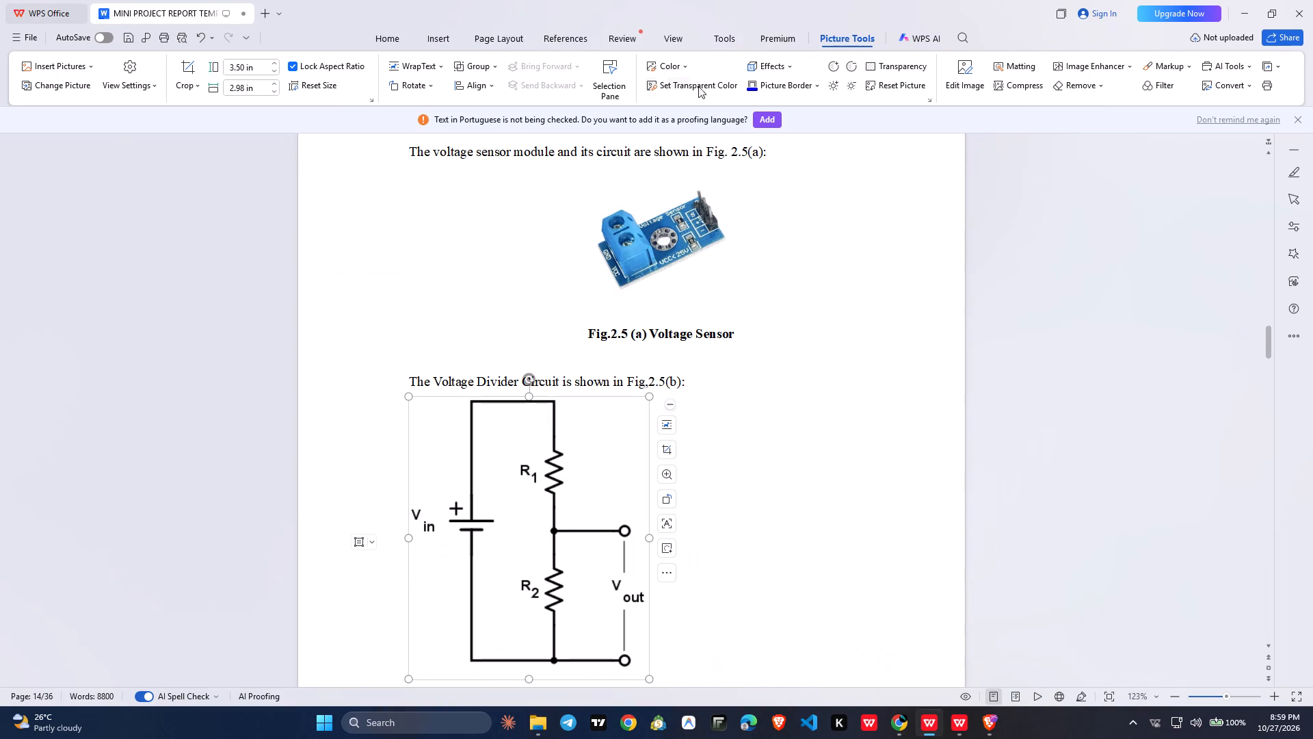
pyautogui.click(386, 36)
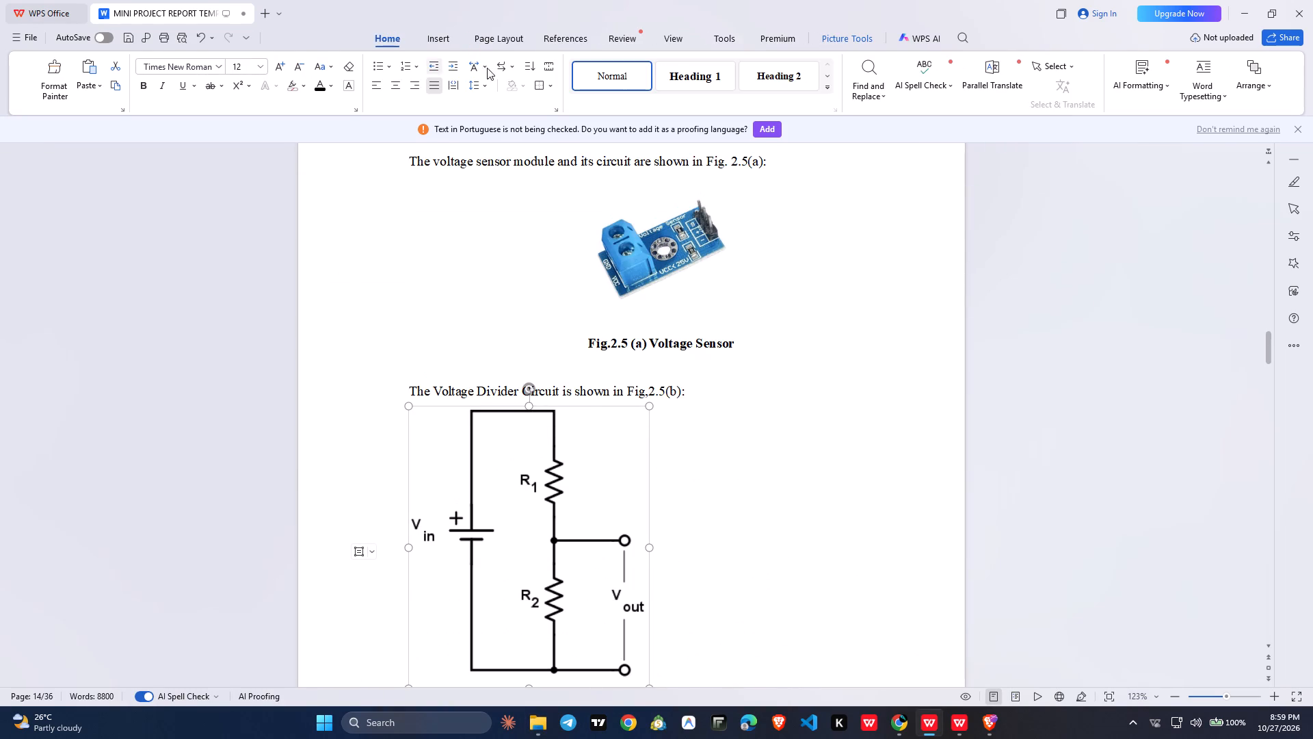
pyautogui.click(395, 85)
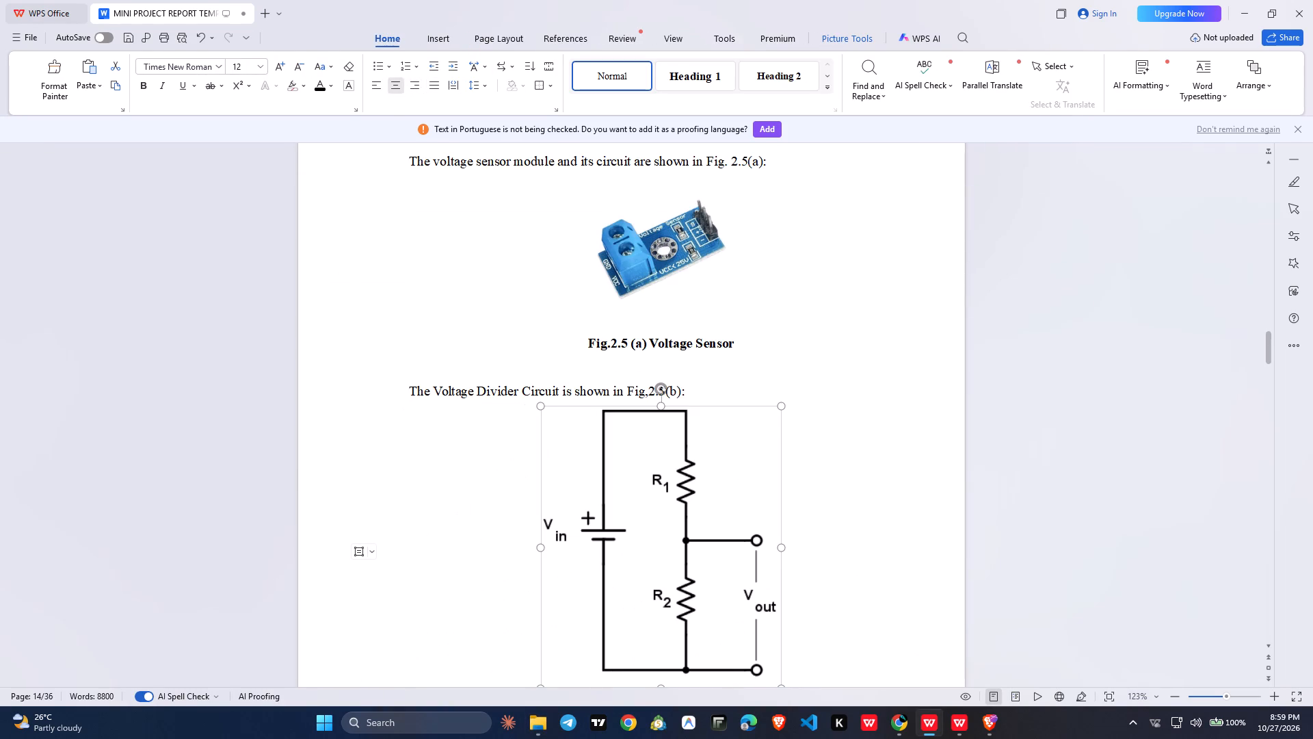
pyautogui.click(685, 544)
pyautogui.scroll(-1, 693, 512)
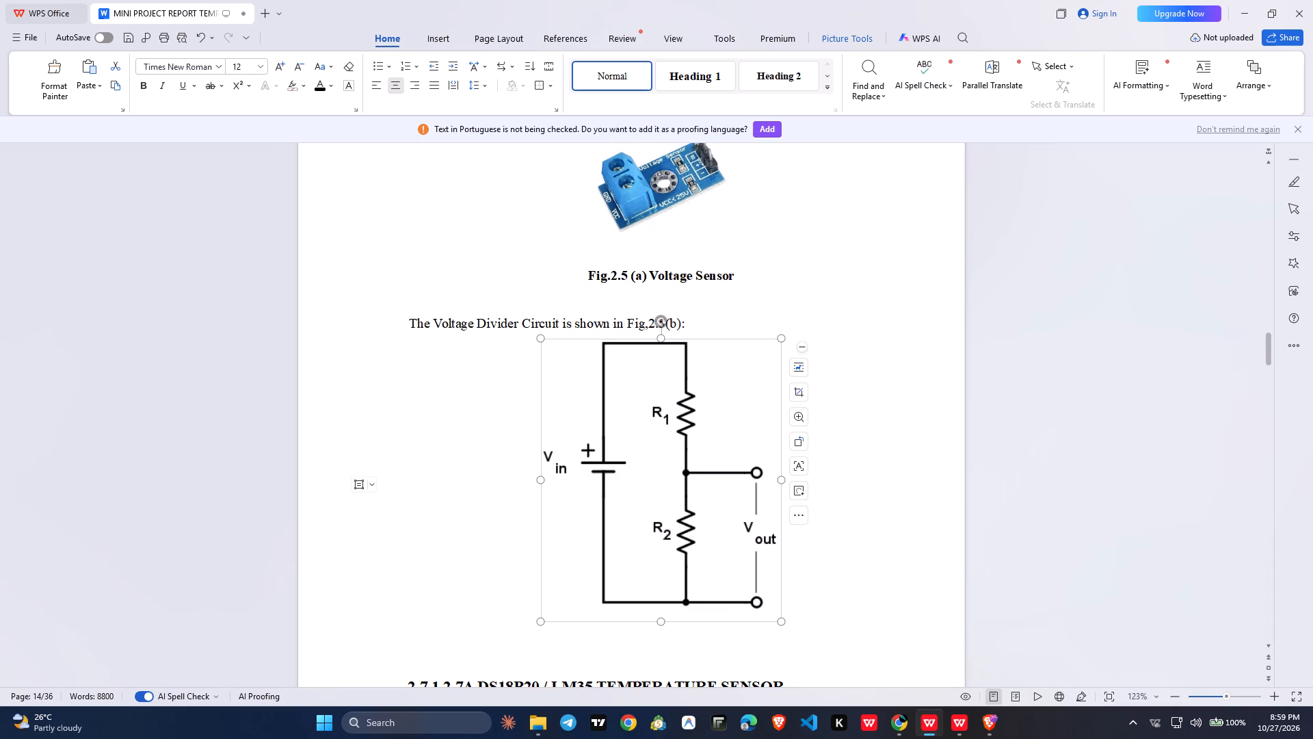
pyautogui.moveTo(540, 625); pyautogui.dragTo(638, 452)
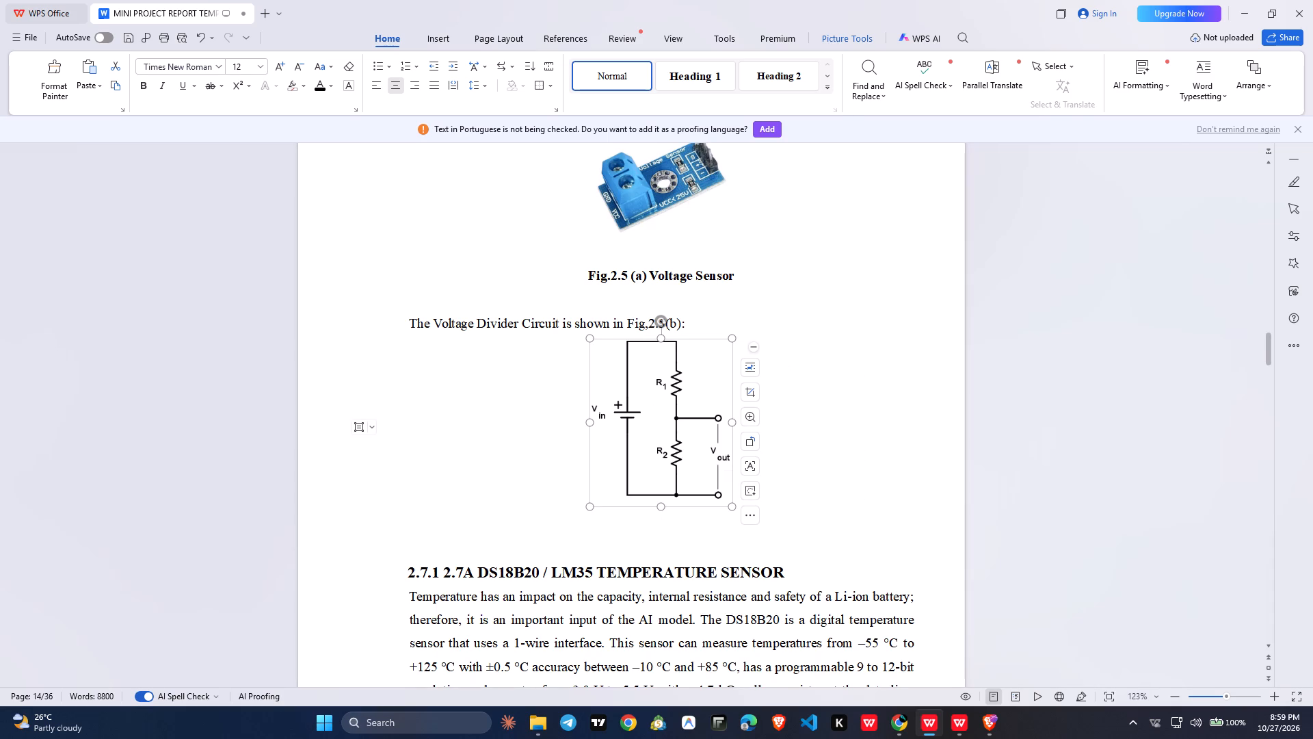
# Insert a blank line between the Voltage Divider Circuit sentence and its picture.
pyautogui.click(724, 319)
pyautogui.press('Return')
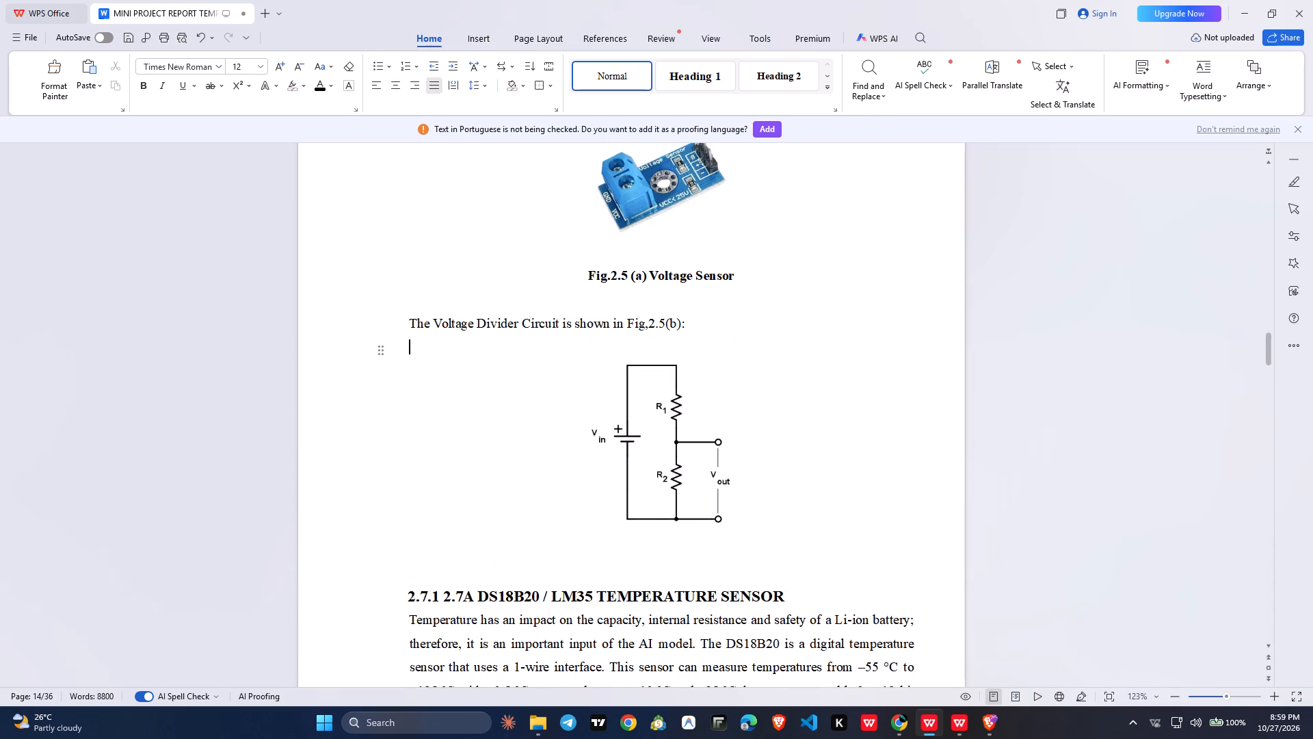
# Enter the caption "Fig.2.5(b) Voltage Divider Circuit" on the line below the circuit picture.
pyautogui.click(665, 490)
pyautogui.click(676, 535)
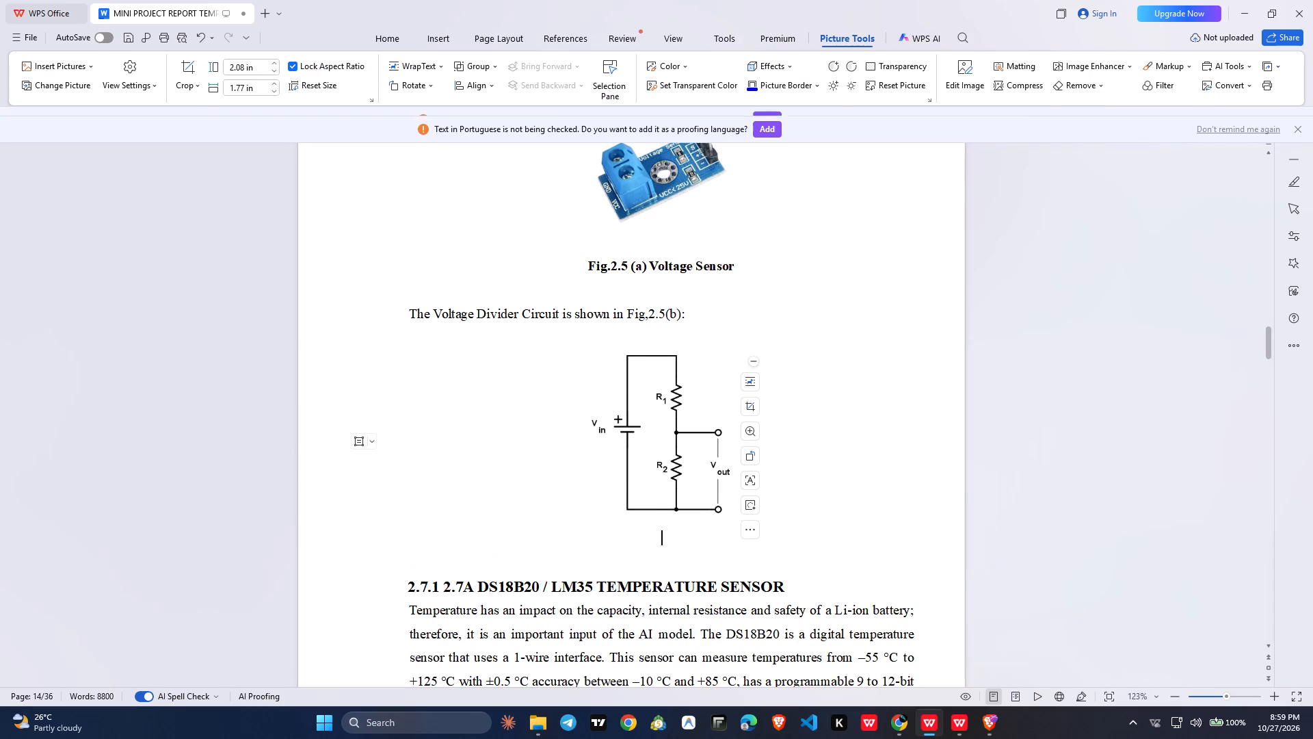
pyautogui.write('FI')
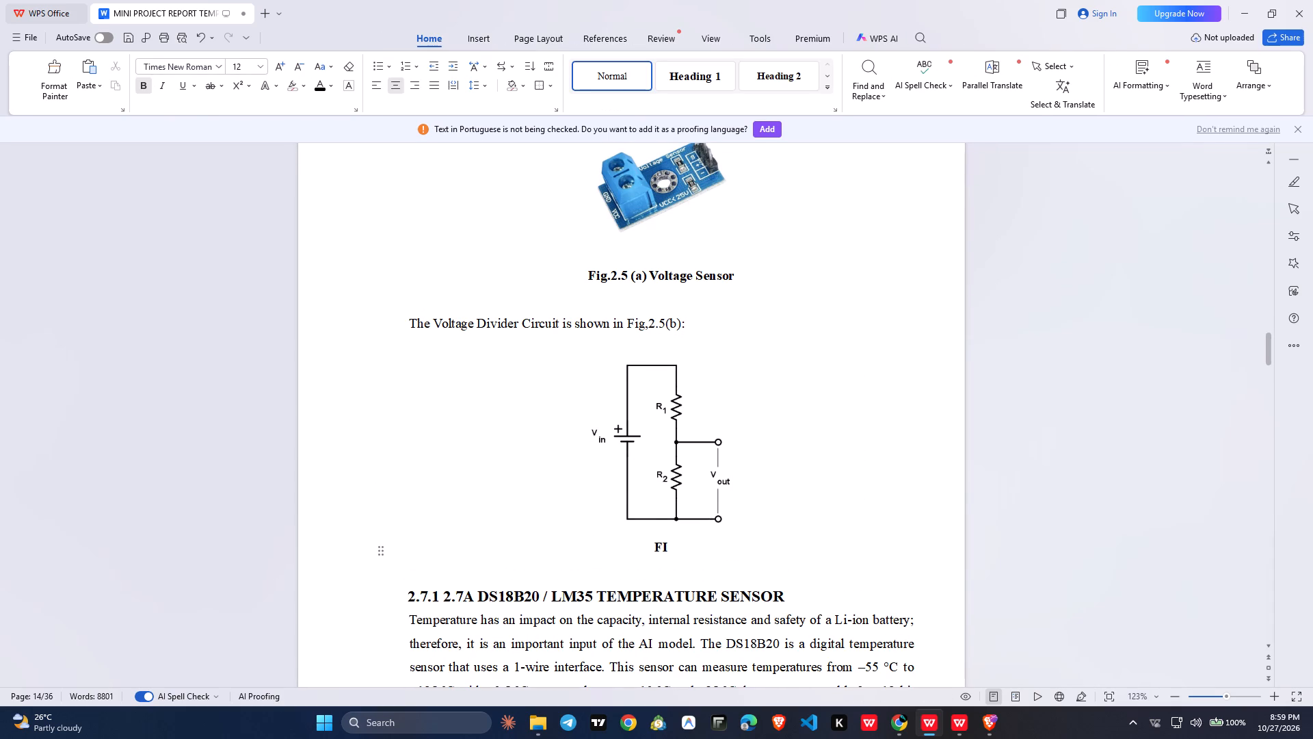
pyautogui.press('BackSpace')
pyautogui.write('if')
pyautogui.press('BackSpace')
pyautogui.write('g.2.4')
pyautogui.press('BackSpace')
pyautogui.write('5(bv')
pyautogui.press('BackSpace')
pyautogui.hotkey('shift', '(')
pyautogui.press('BackSpace')
pyautogui.write(') Vlotage')
pyautogui.press('BackSpace')
pyautogui.press('BackSpace')
pyautogui.press('BackSpace')
pyautogui.press('BackSpace')
pyautogui.press('BackSpace')
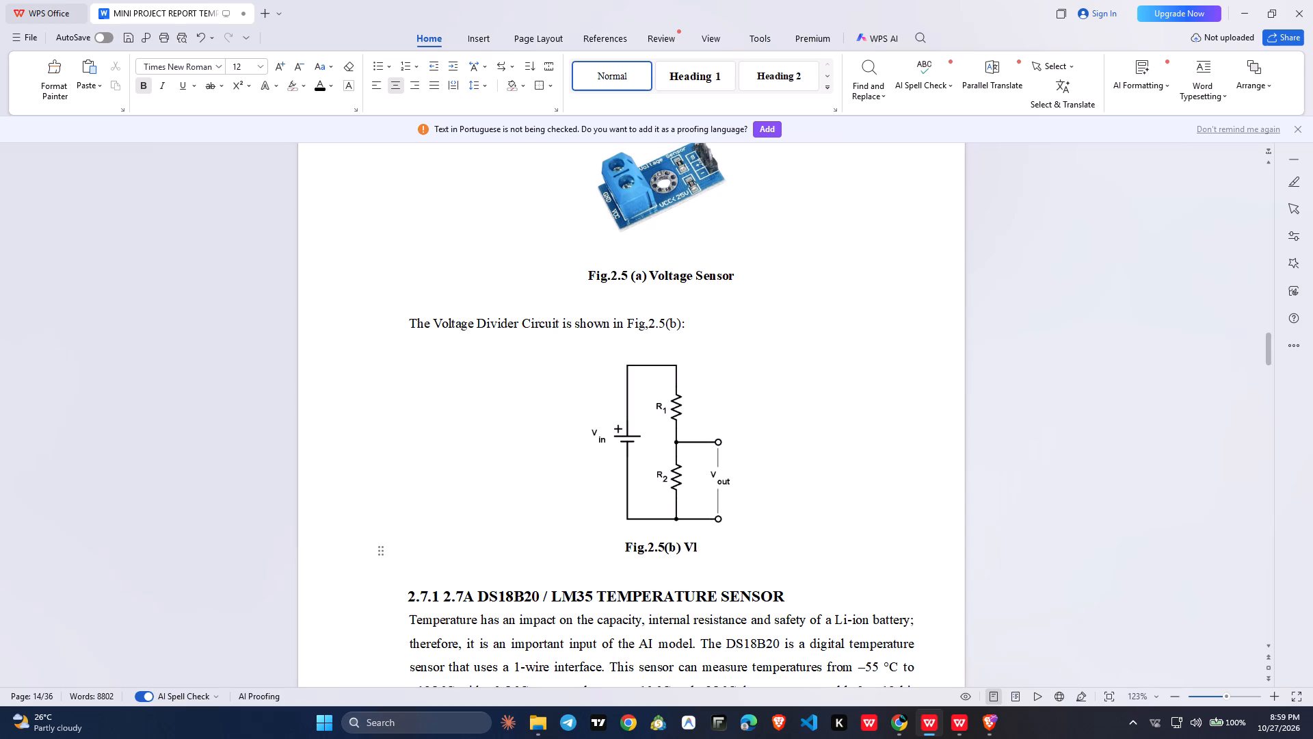
pyautogui.press('BackSpace')
pyautogui.write('oltage D')
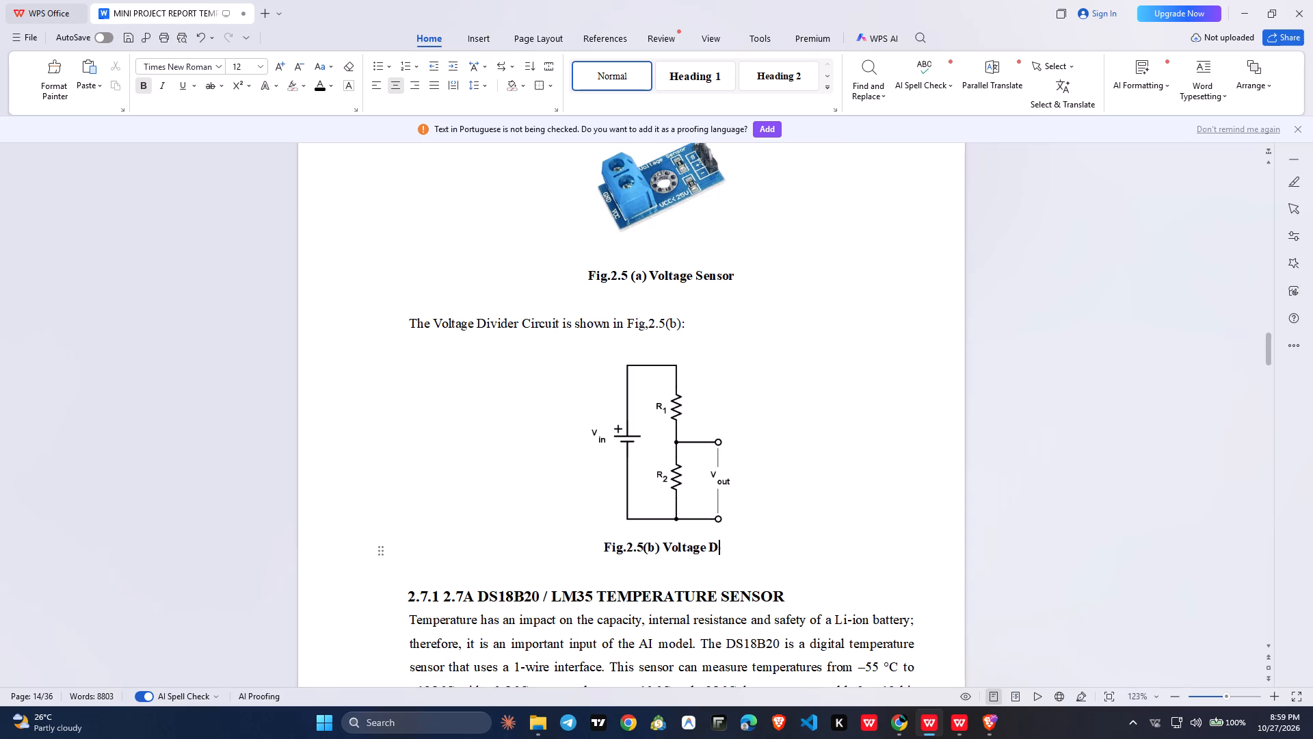
pyautogui.write('ivider Circuit')
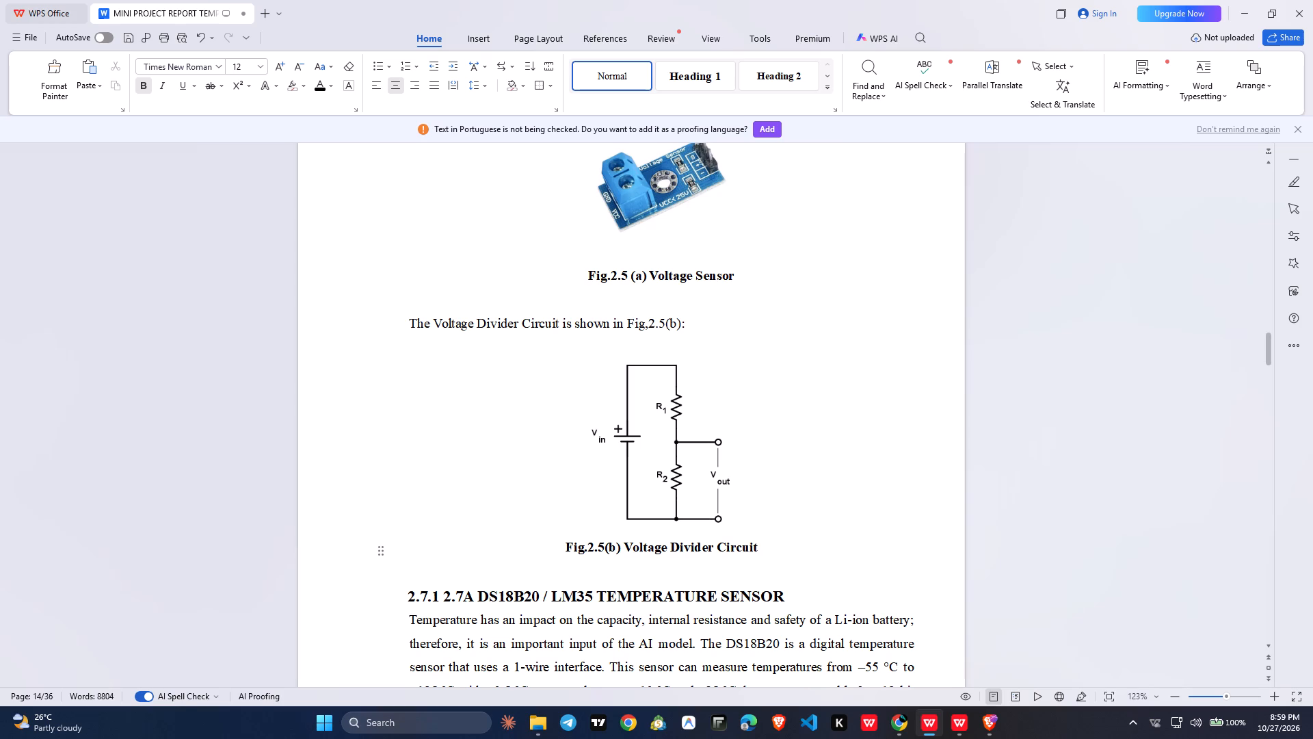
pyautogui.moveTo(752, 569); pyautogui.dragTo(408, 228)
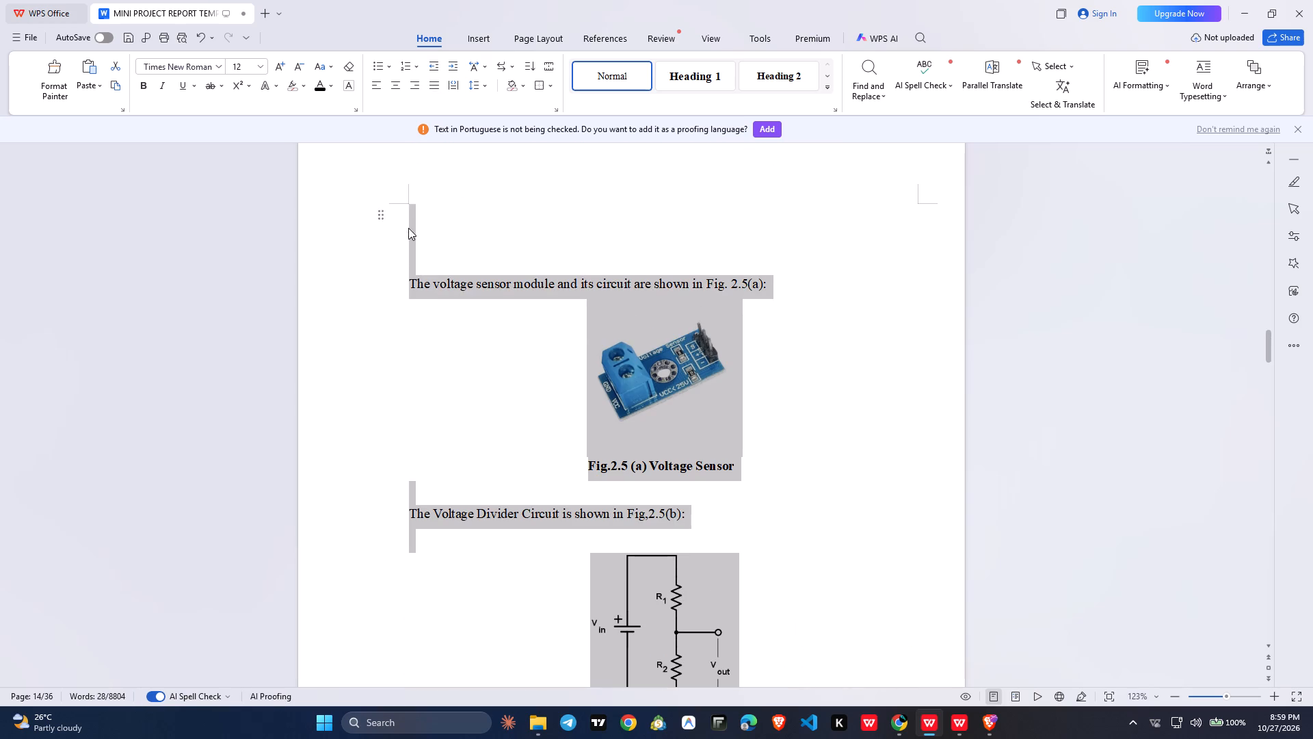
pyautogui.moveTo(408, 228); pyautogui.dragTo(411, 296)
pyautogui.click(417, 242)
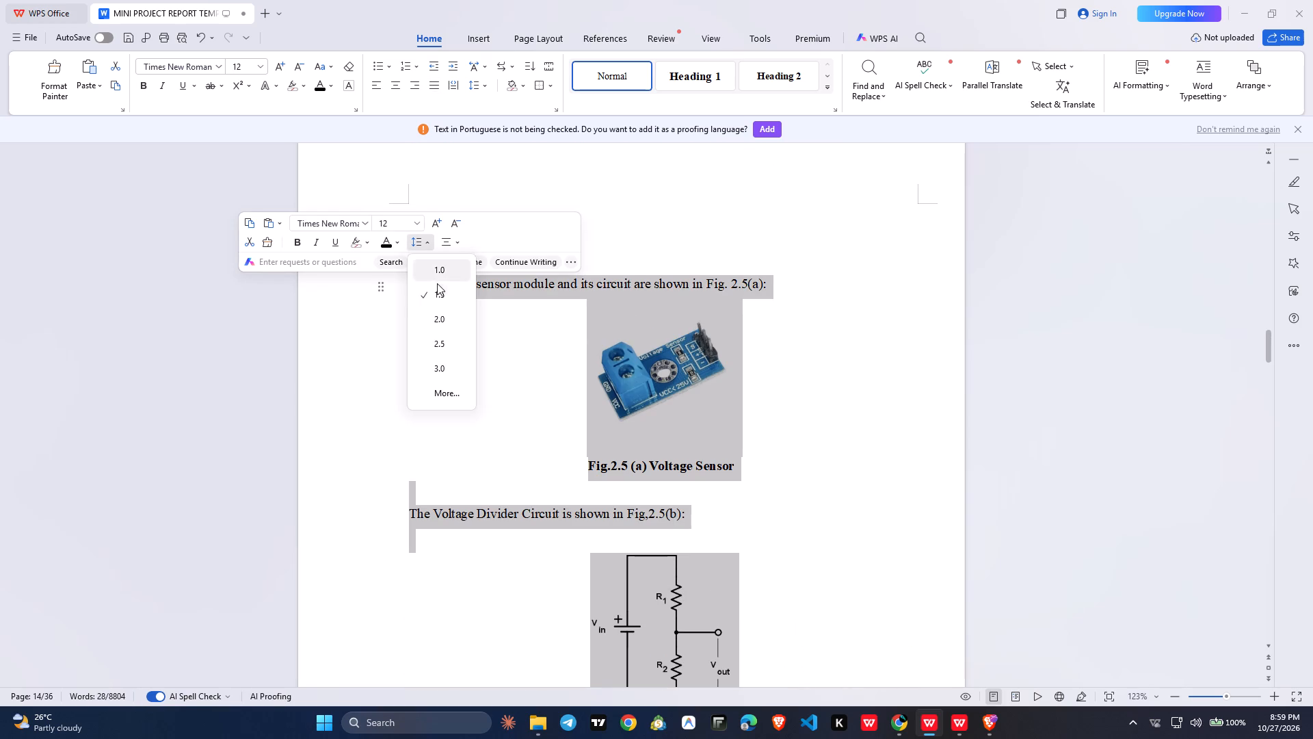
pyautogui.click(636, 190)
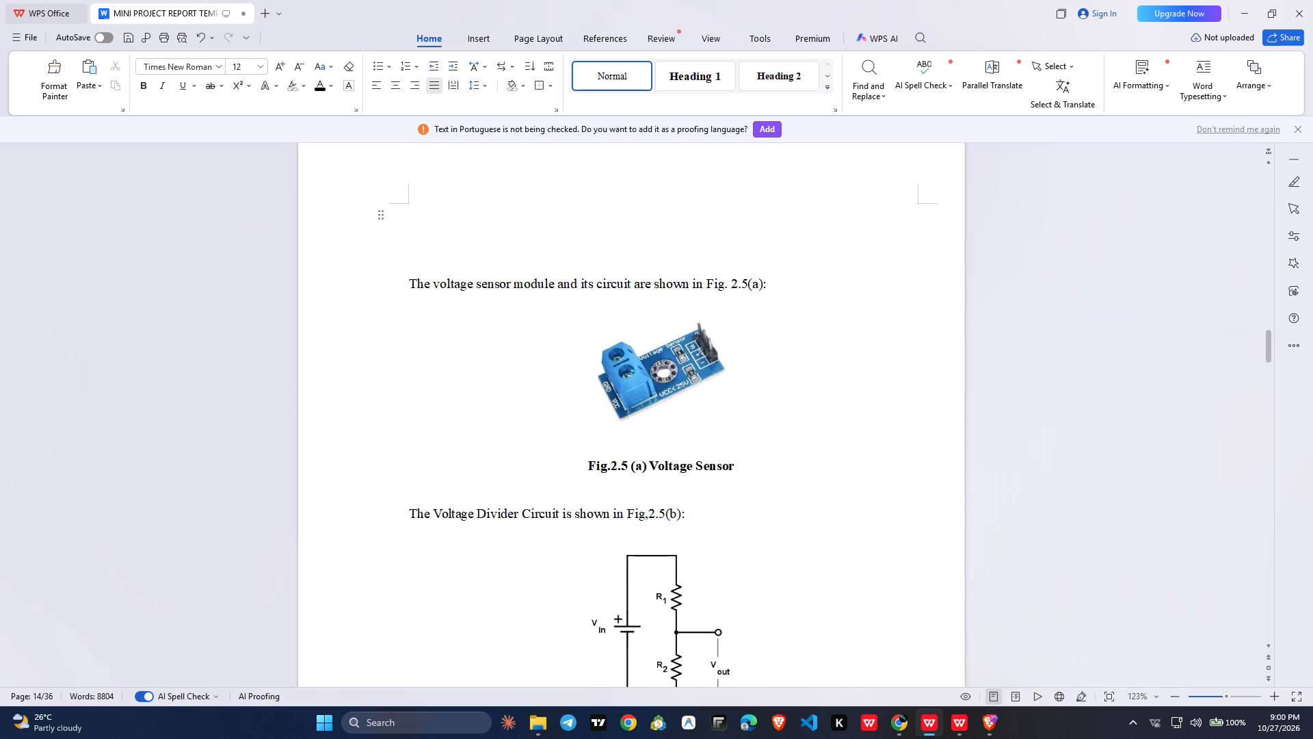
# Delete the extra blank lines above the voltage sensor module sentence at the start of the page.
pyautogui.moveTo(416, 259); pyautogui.dragTo(399, 227)
pyautogui.press('BackSpace')
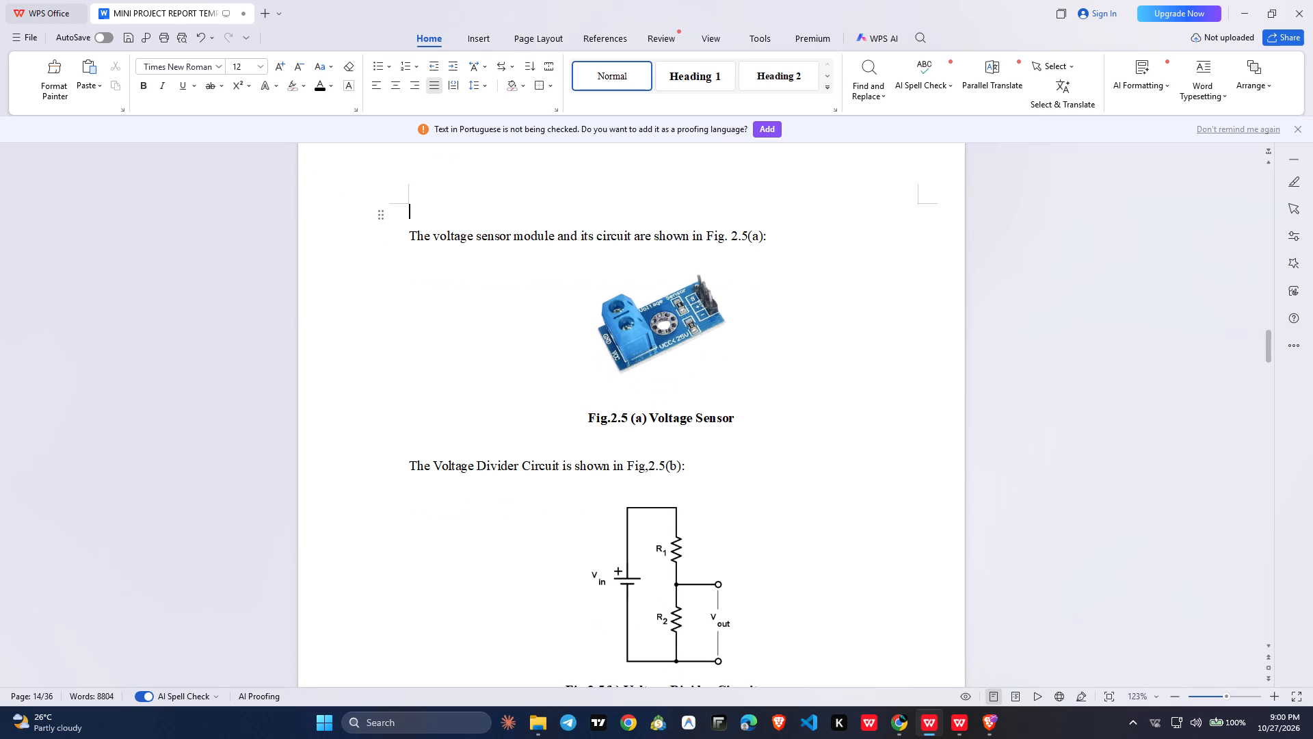
pyautogui.press('Left')
pyautogui.scroll(1, 399, 227)
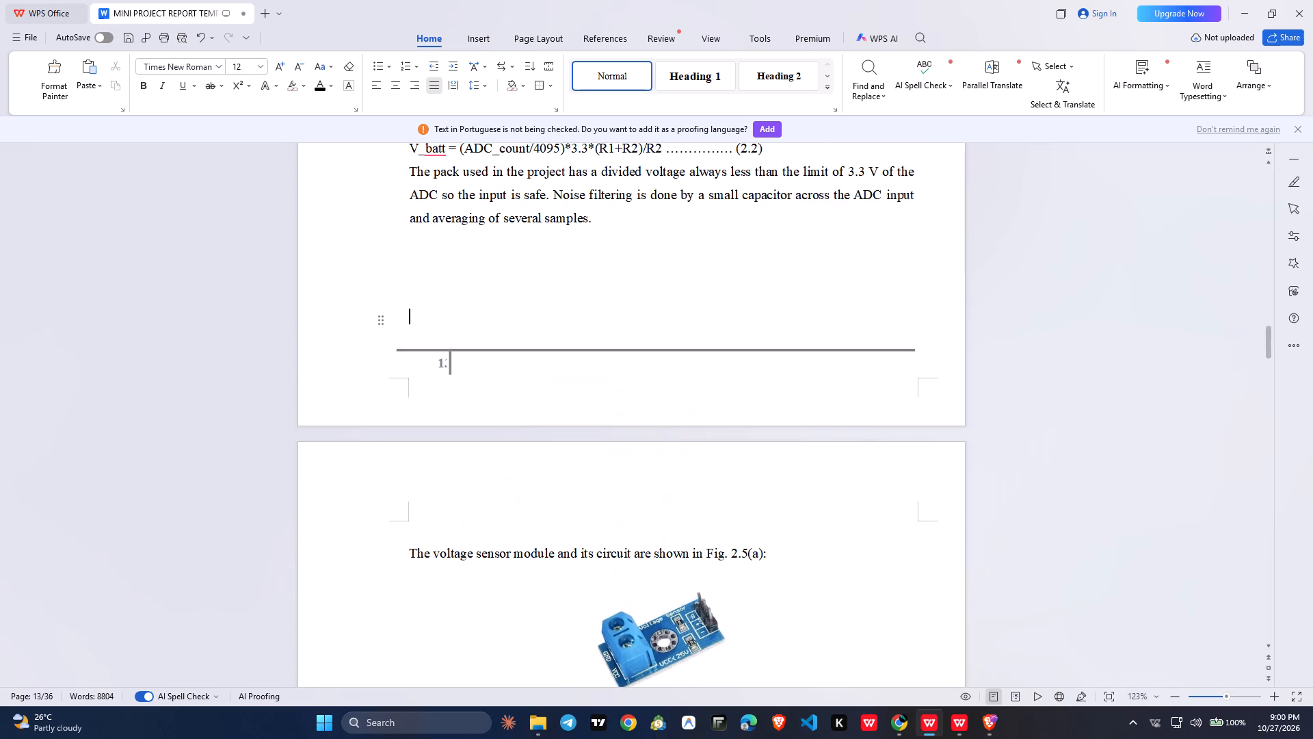
pyautogui.scroll(1, 399, 227)
pyautogui.click(405, 539)
pyautogui.click(405, 560)
# Replace the comma after "Fig" in the Voltage Divider Circuit sentence with a full stop and space, giving "Fig. 2.5(b)".
pyautogui.scroll(-5, 405, 560)
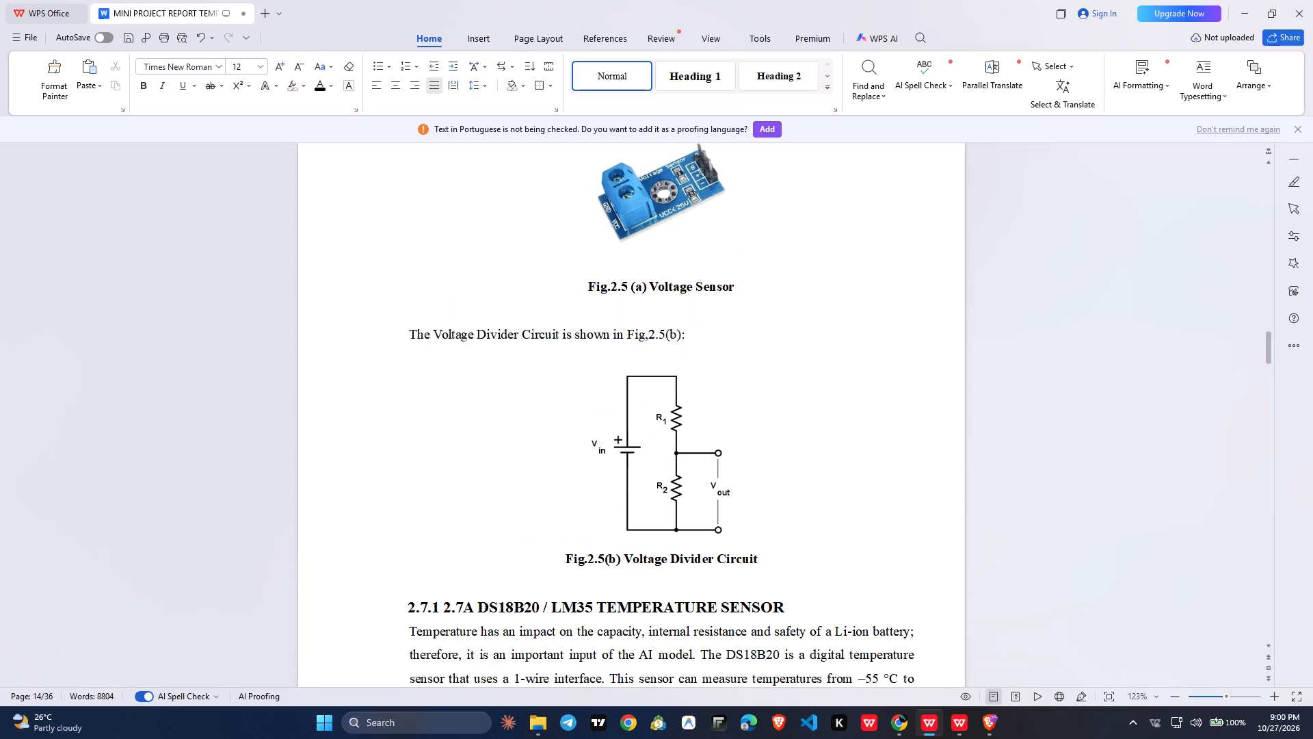
pyautogui.scroll(2, 421, 457)
pyautogui.scroll(-2, 421, 457)
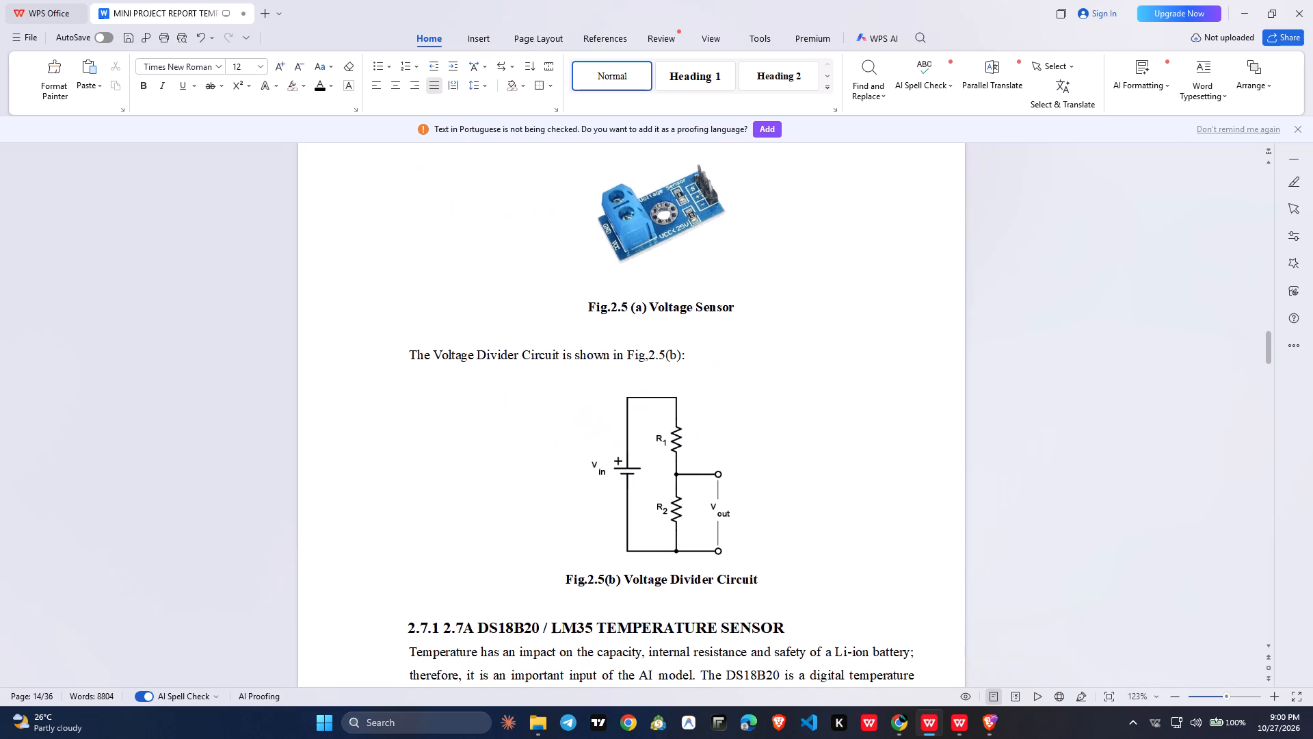
pyautogui.scroll(3, 421, 457)
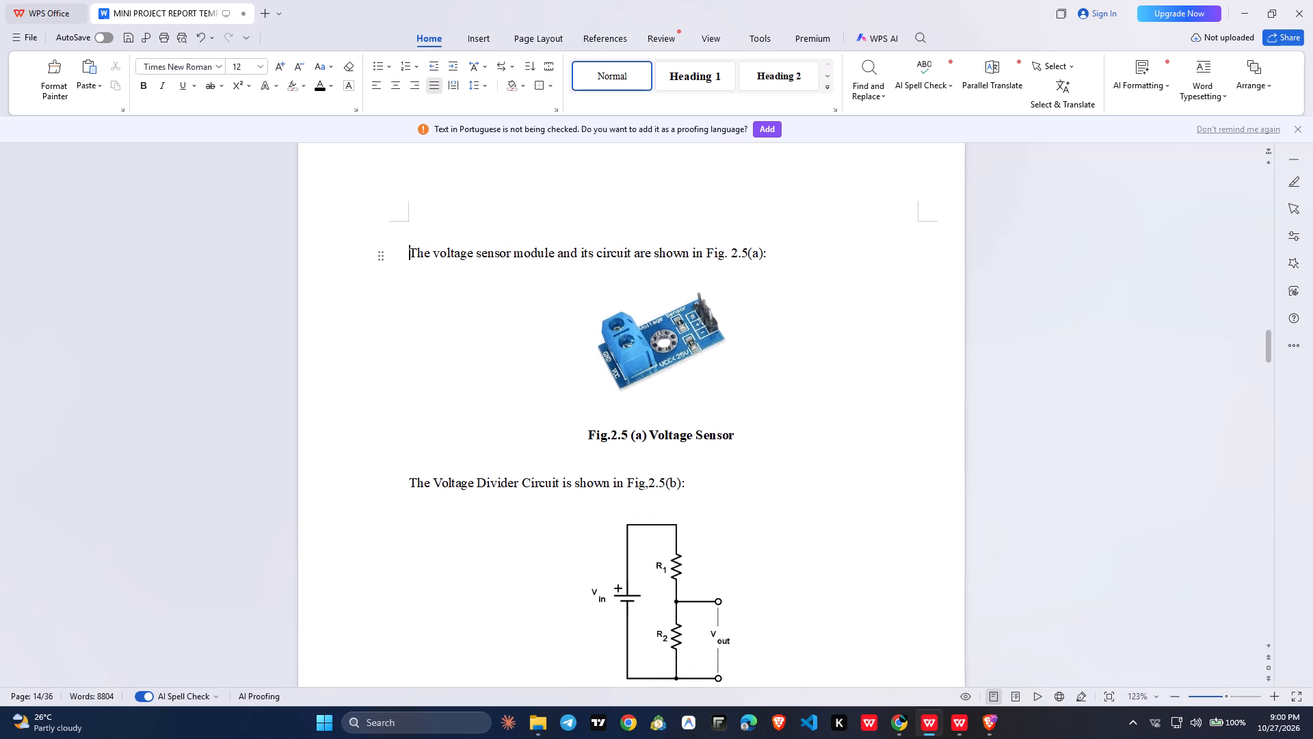
pyautogui.click(651, 482)
pyautogui.press('BackSpace')
pyautogui.write('.')
pyautogui.press('space')
# Add a space after "Fig." in the voltage divider picture's caption, giving "Fig. 2.5(b) Voltage Divider Circuit".
pyautogui.scroll(-2, 651, 482)
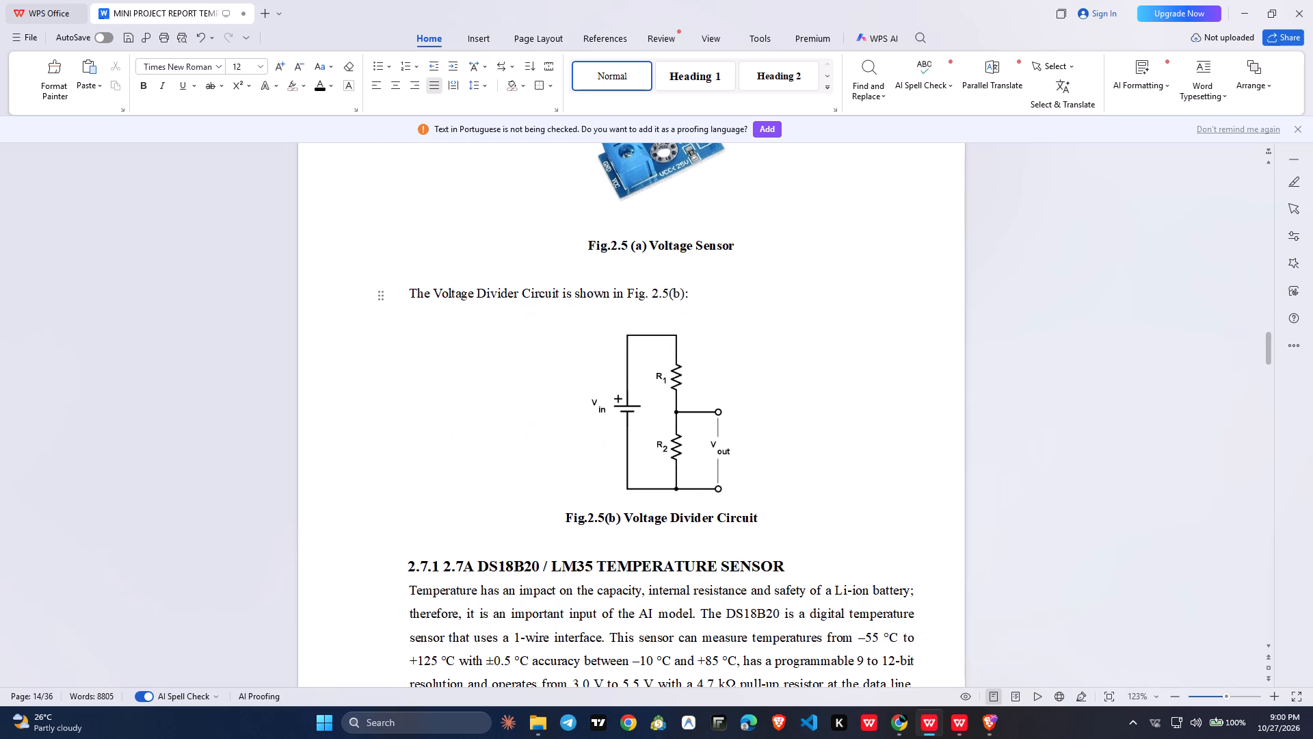
pyautogui.click(587, 519)
pyautogui.press('space')
pyautogui.press('space')
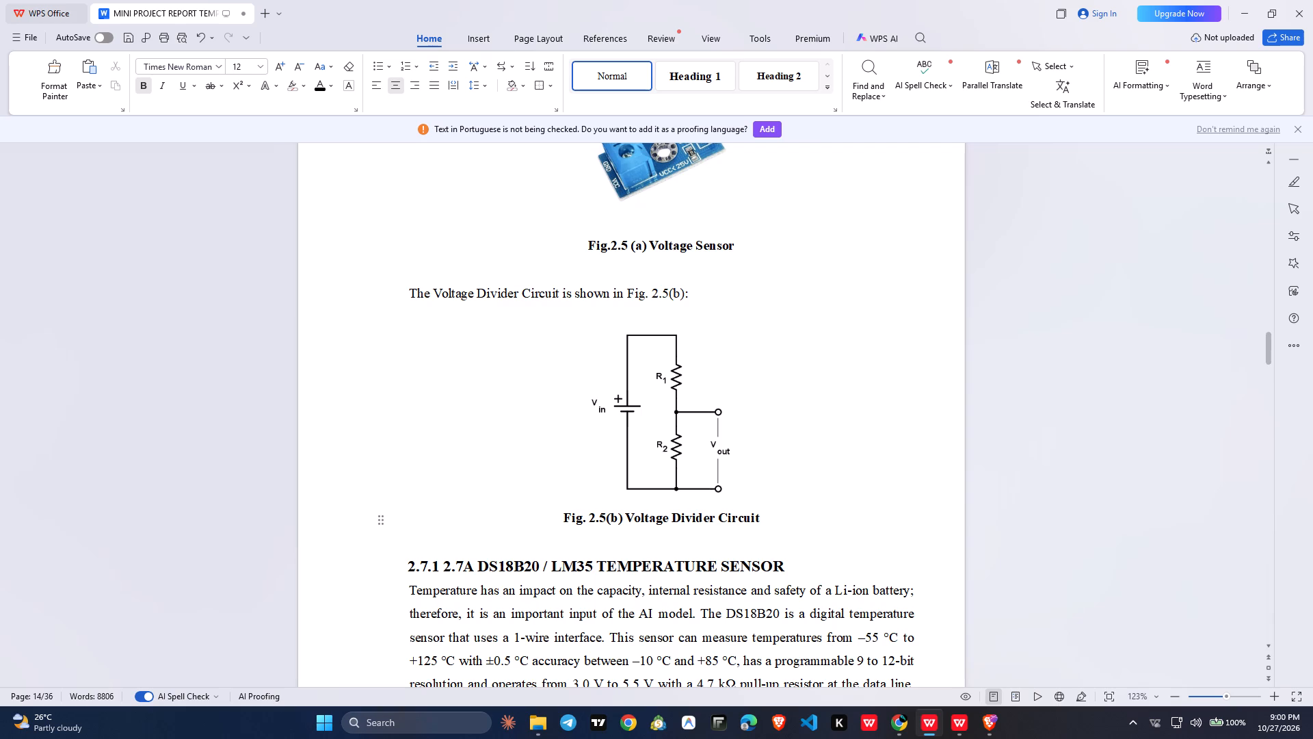
# Correct the spacing in the voltage sensor picture's caption so it reads "Fig. 2.5(a) Voltage Sensor".
pyautogui.click(613, 246)
pyautogui.press('space')
pyautogui.press('Right')
pyautogui.press('Right')
pyautogui.press('Right')
pyautogui.press('BackSpace')
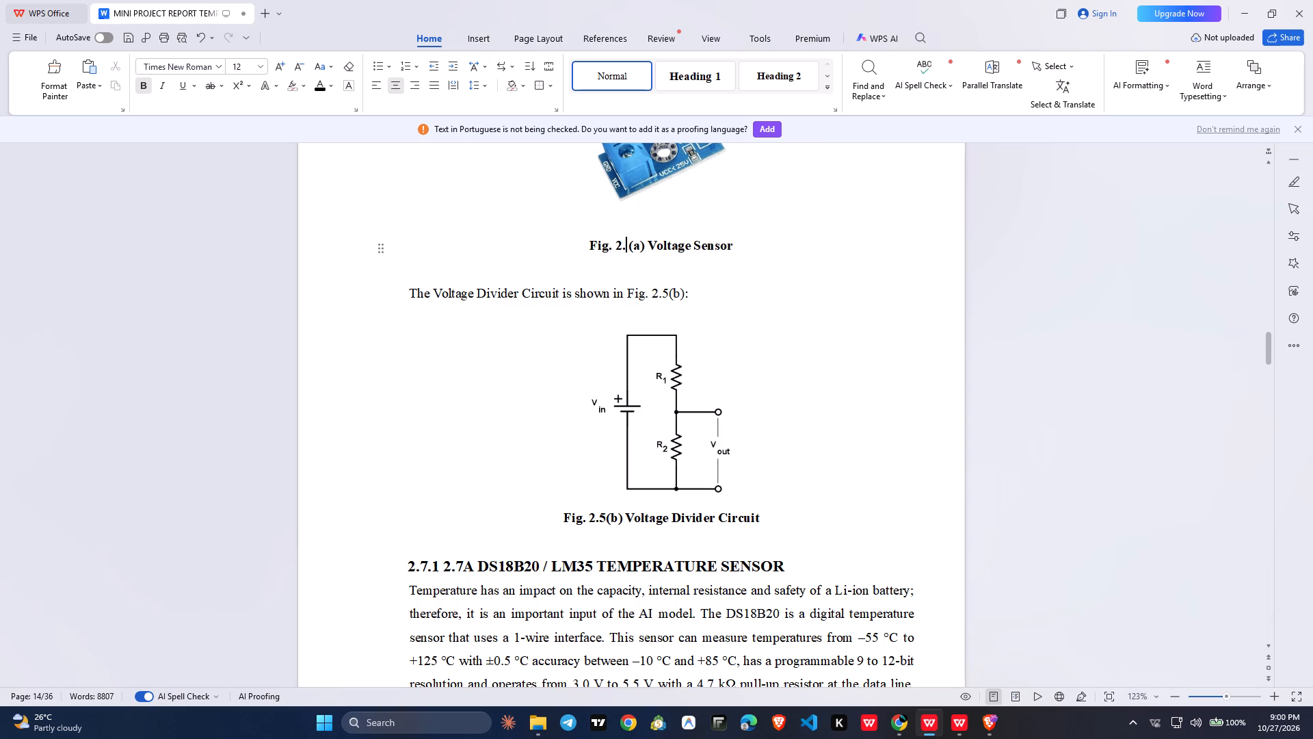
pyautogui.press('Right')
pyautogui.press('BackSpace')
pyautogui.press('5')
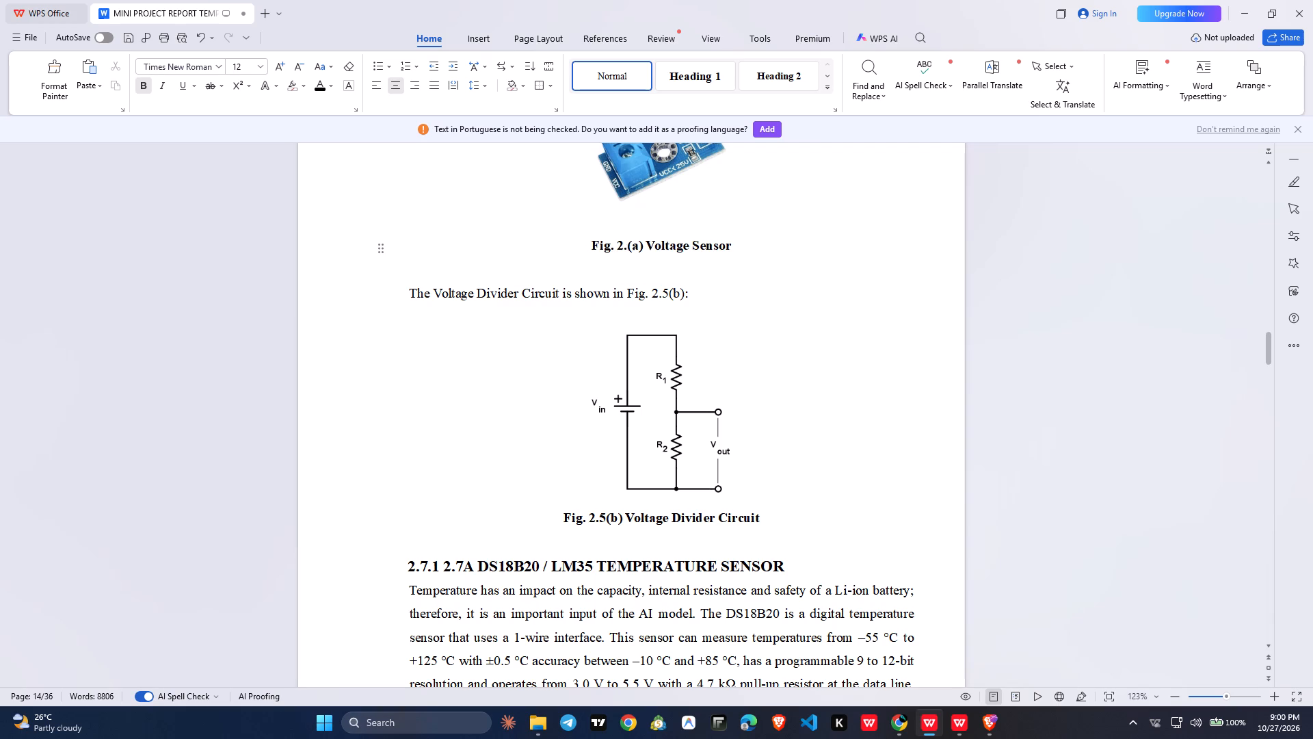
# Set 1.5 line spacing for the DS18B20 / LM35 temperature sensor heading and its text on this page.
pyautogui.scroll(-3, 713, 523)
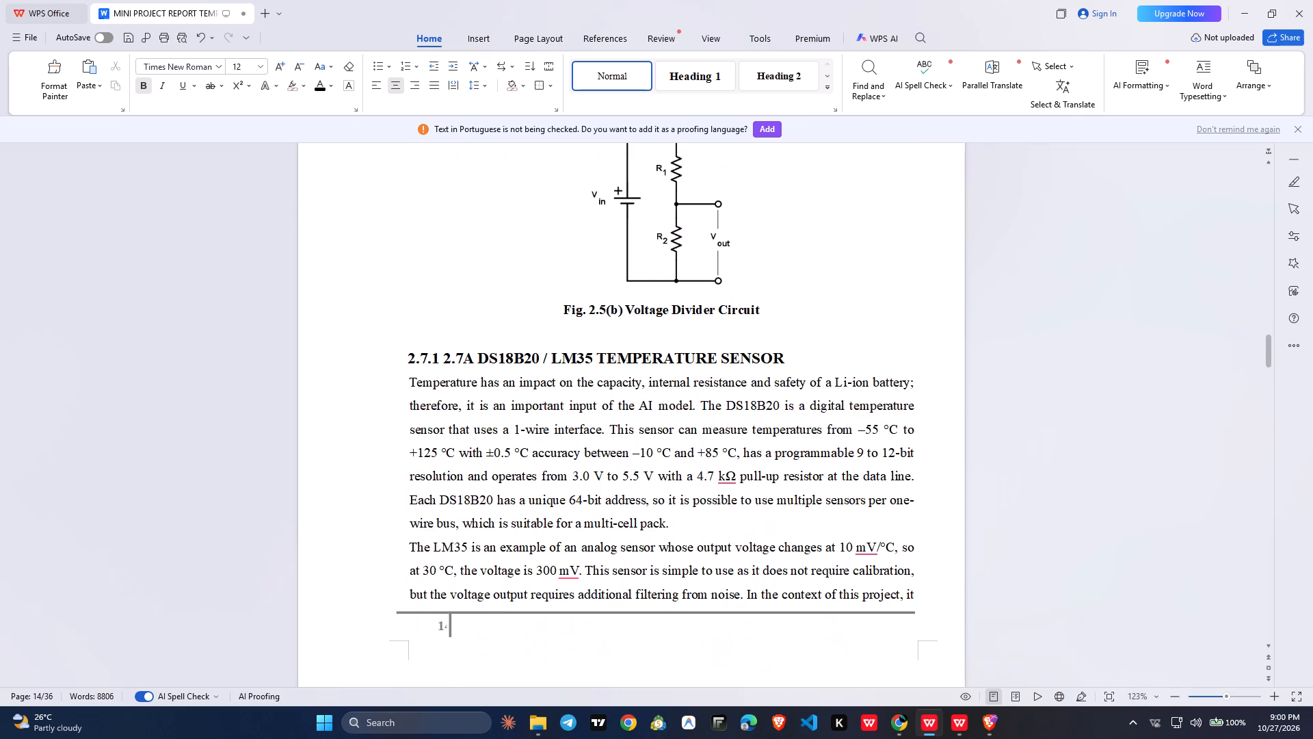
pyautogui.scroll(-1, 713, 523)
pyautogui.moveTo(927, 452); pyautogui.dragTo(372, 196)
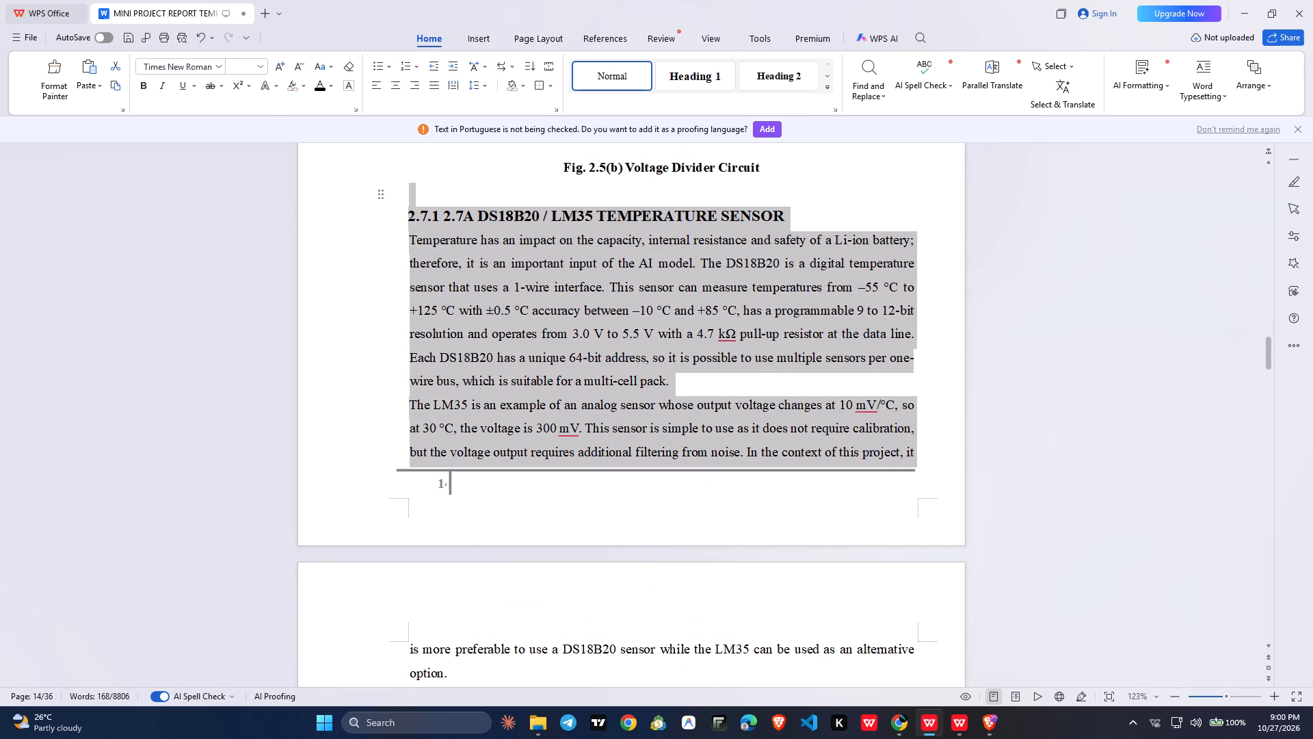
pyautogui.moveTo(372, 196); pyautogui.dragTo(373, 200)
pyautogui.click(423, 154)
pyautogui.click(437, 199)
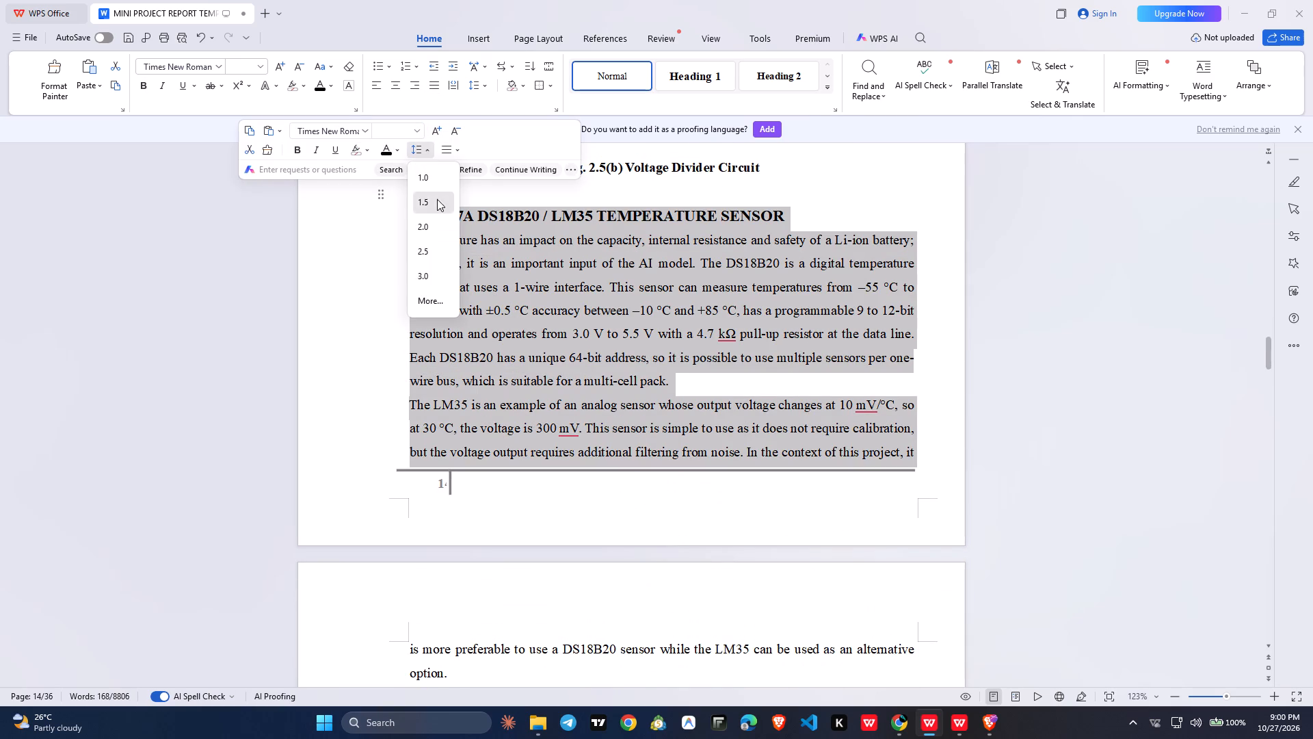
pyautogui.click(599, 396)
# Copy the orange Fig. 2.6 temperature sensor placeholder text and search Google for it in Chrome, replacing the old voltage sensor query.
pyautogui.scroll(-2, 599, 396)
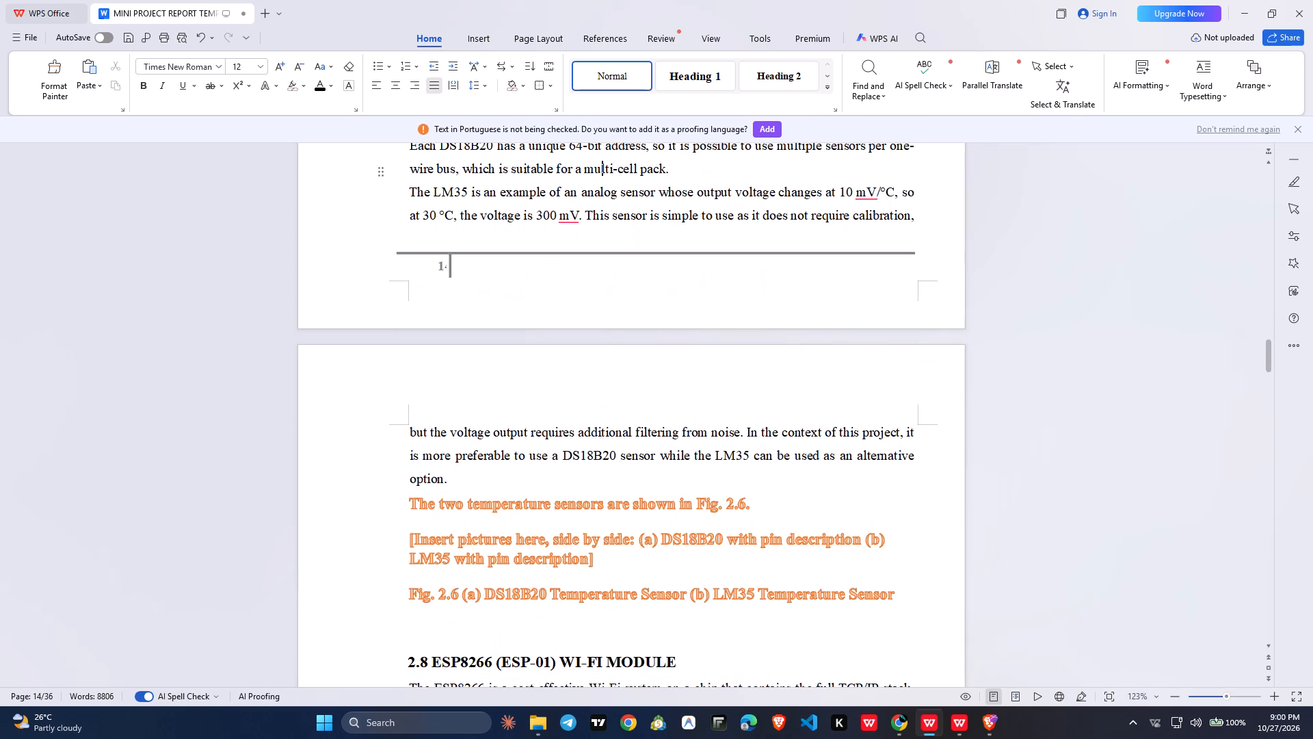
pyautogui.click(469, 489)
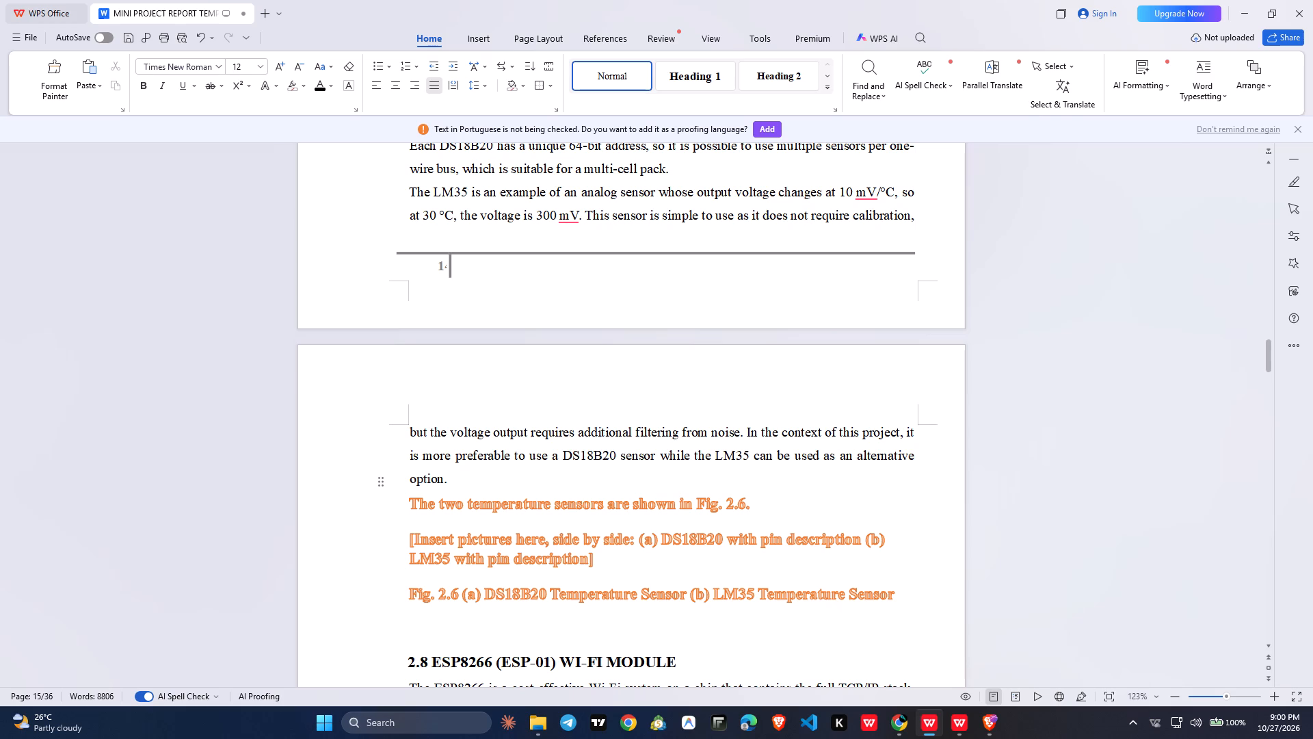
pyautogui.moveTo(901, 586); pyautogui.dragTo(395, 504)
pyautogui.hotkey('ctrl', 'c')
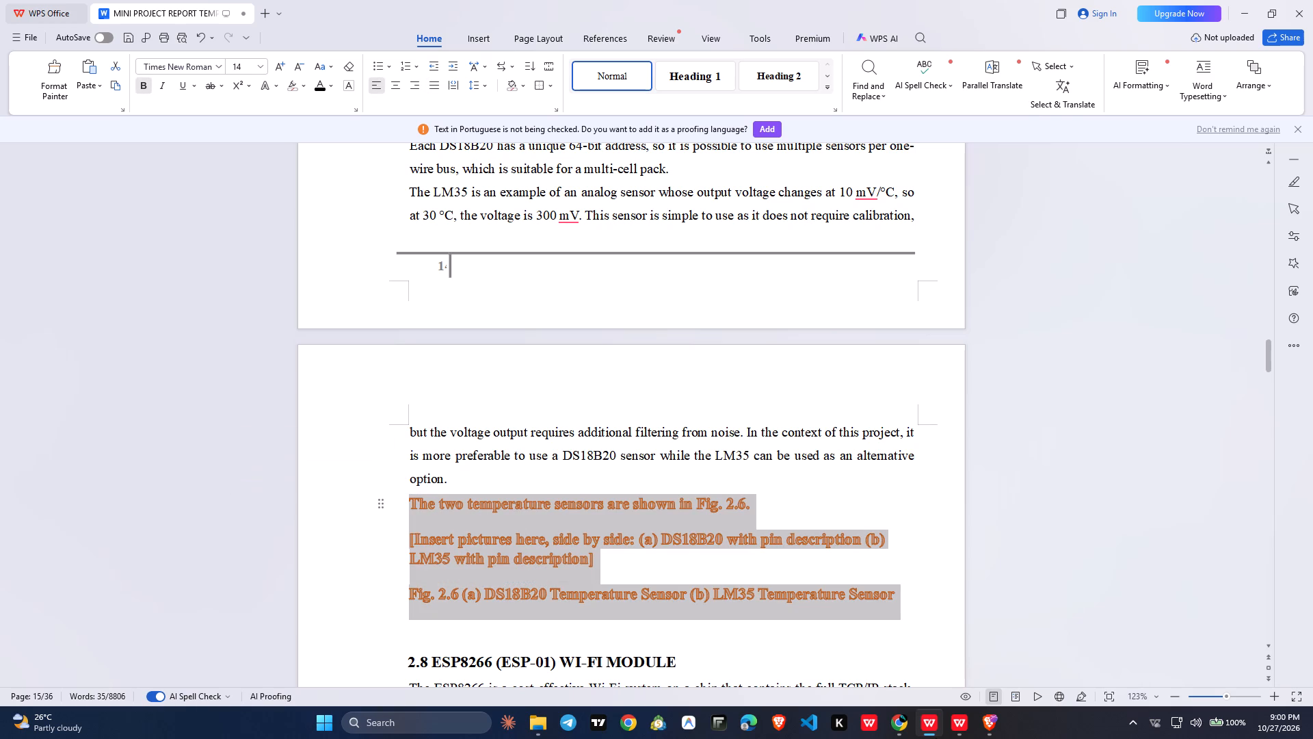
pyautogui.click(888, 735)
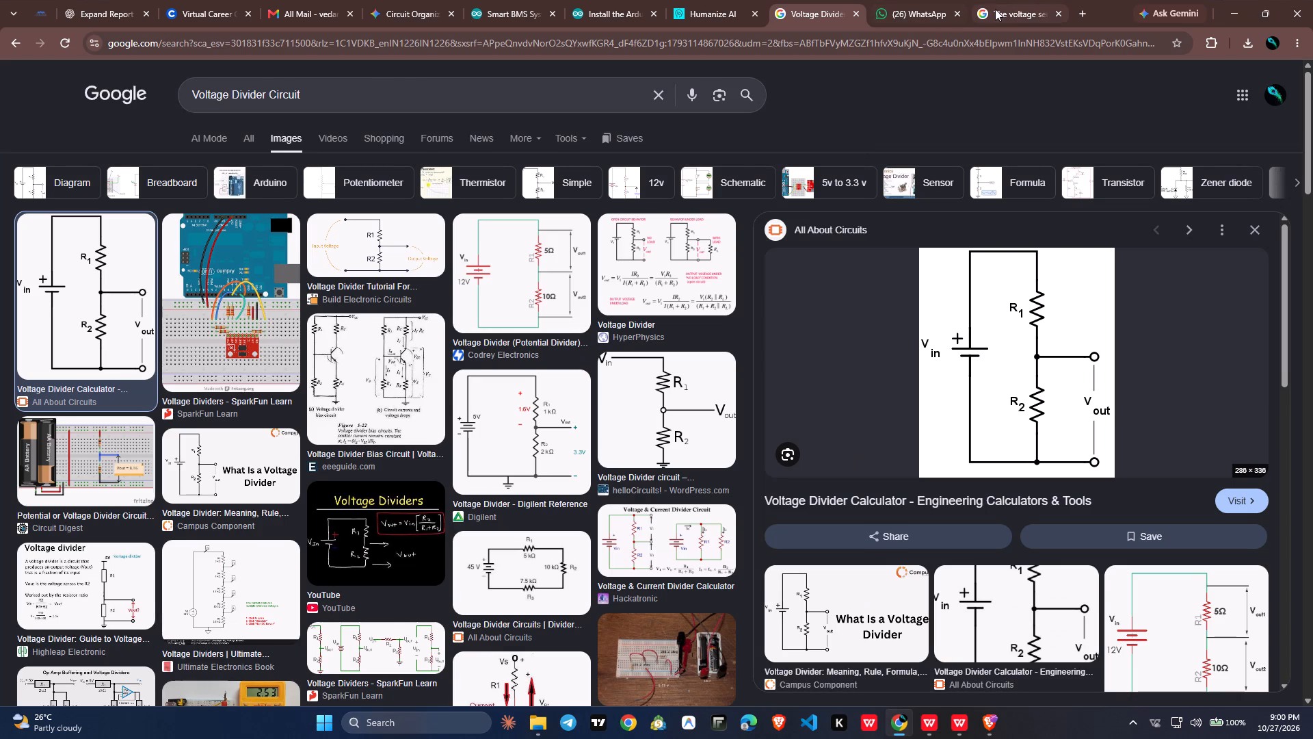
pyautogui.click(995, 9)
pyautogui.click(747, 93)
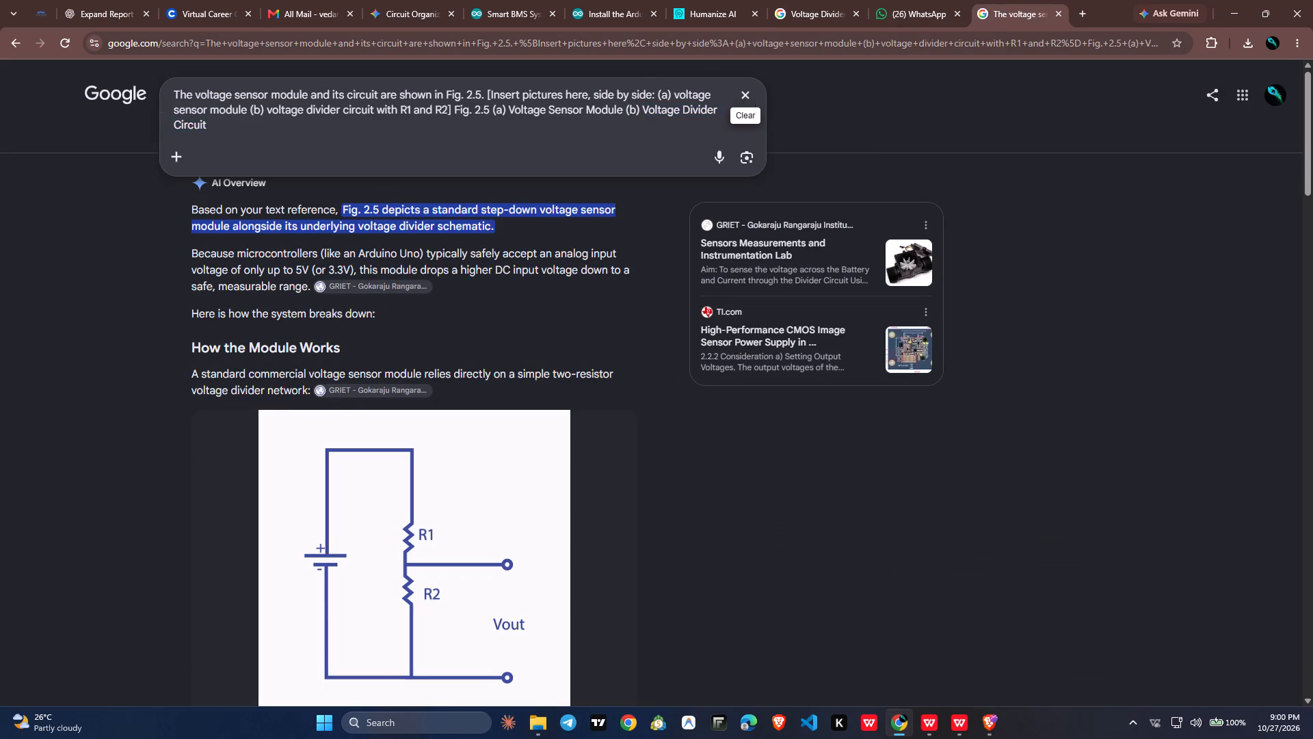
pyautogui.hotkey('ctrl', 'v')
pyautogui.press('Return')
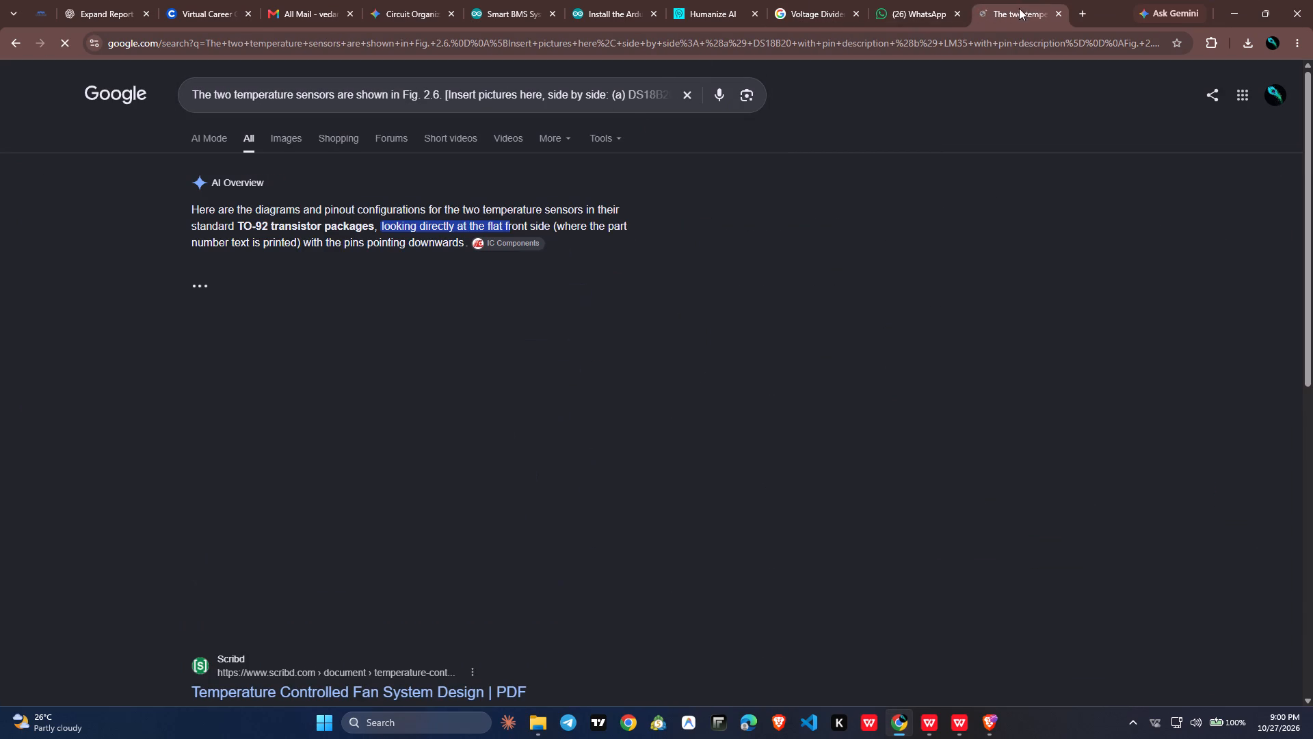
# Switch back to WPS Office, delete the orange Fig. 2.6 placeholder text, and leave an unindented empty line with black font colour.
pyautogui.click(893, 717)
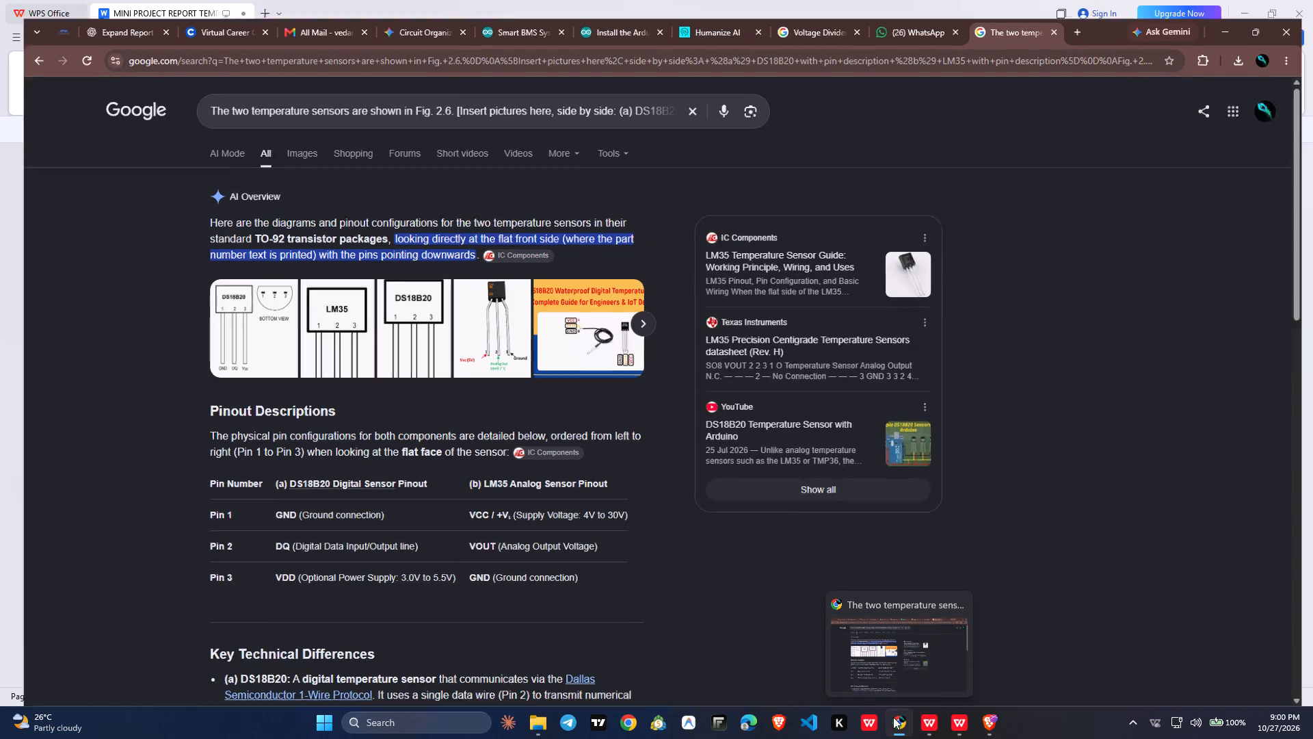
pyautogui.click(769, 496)
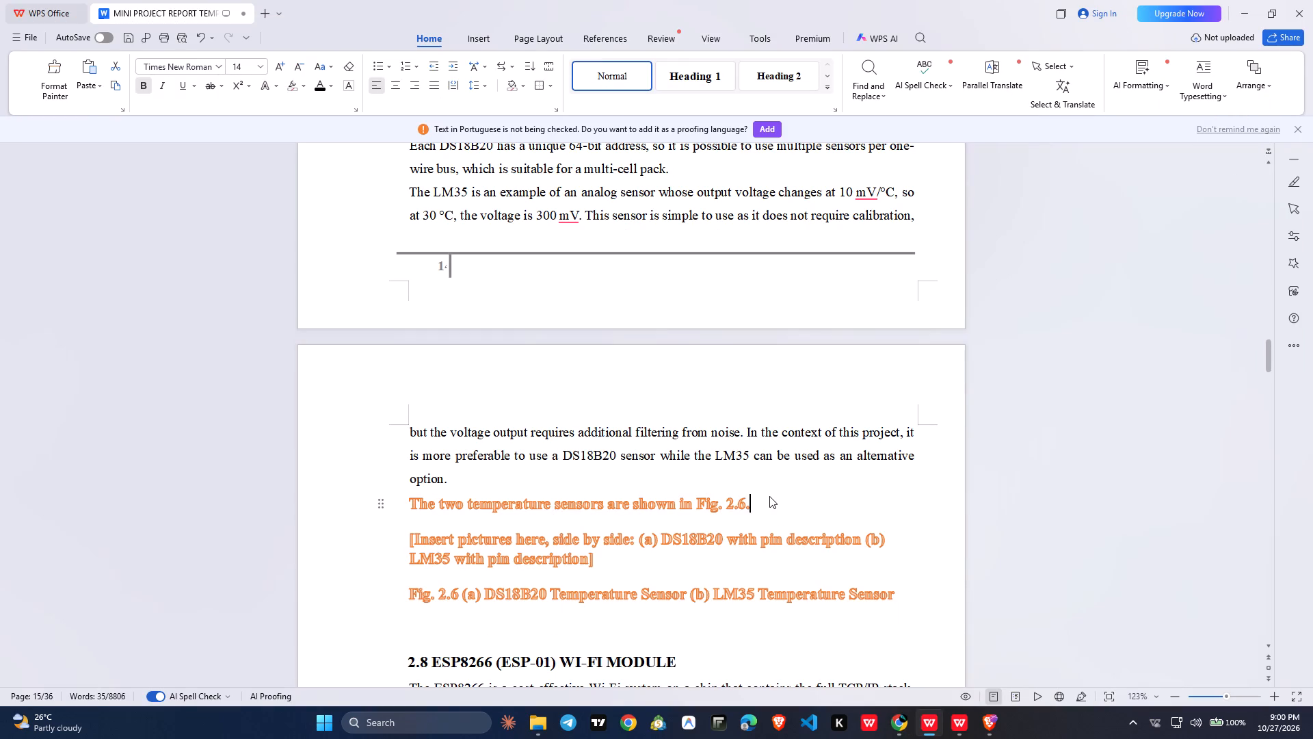
pyautogui.moveTo(897, 589); pyautogui.dragTo(739, 586)
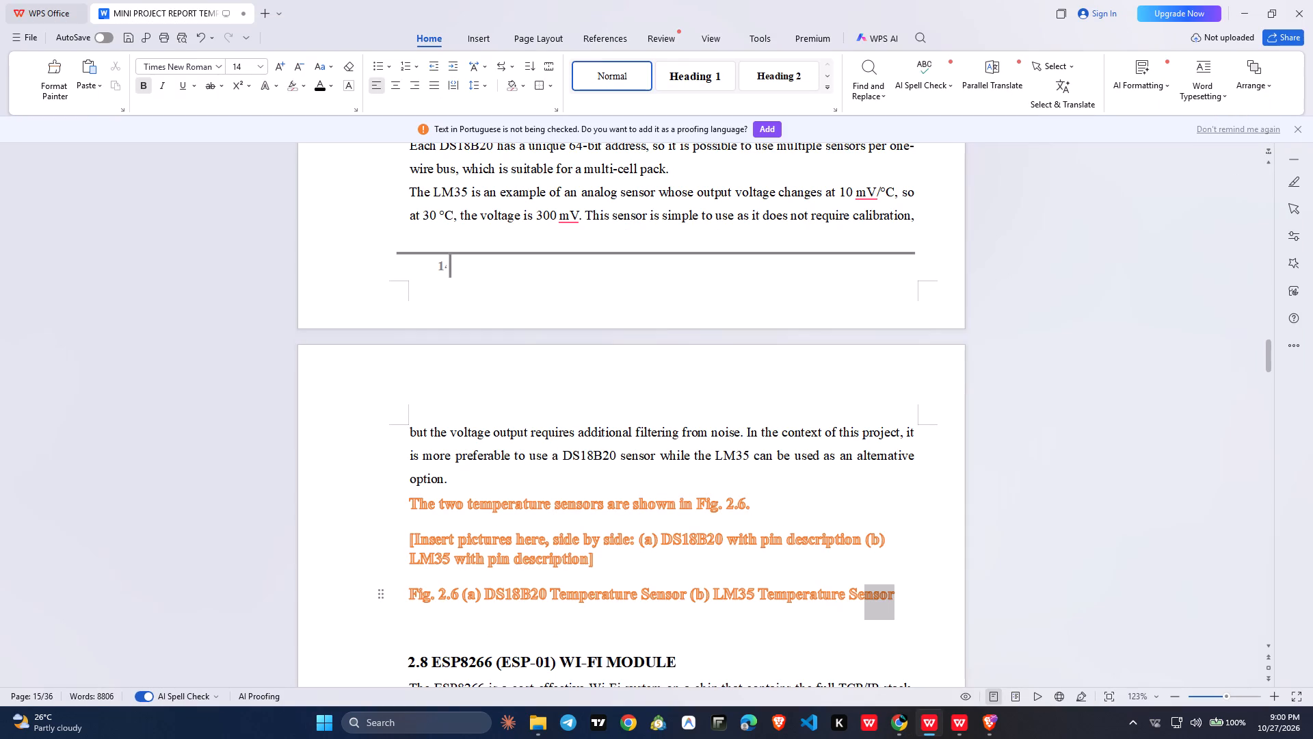
pyautogui.moveTo(739, 586); pyautogui.dragTo(408, 505)
pyautogui.press('BackSpace')
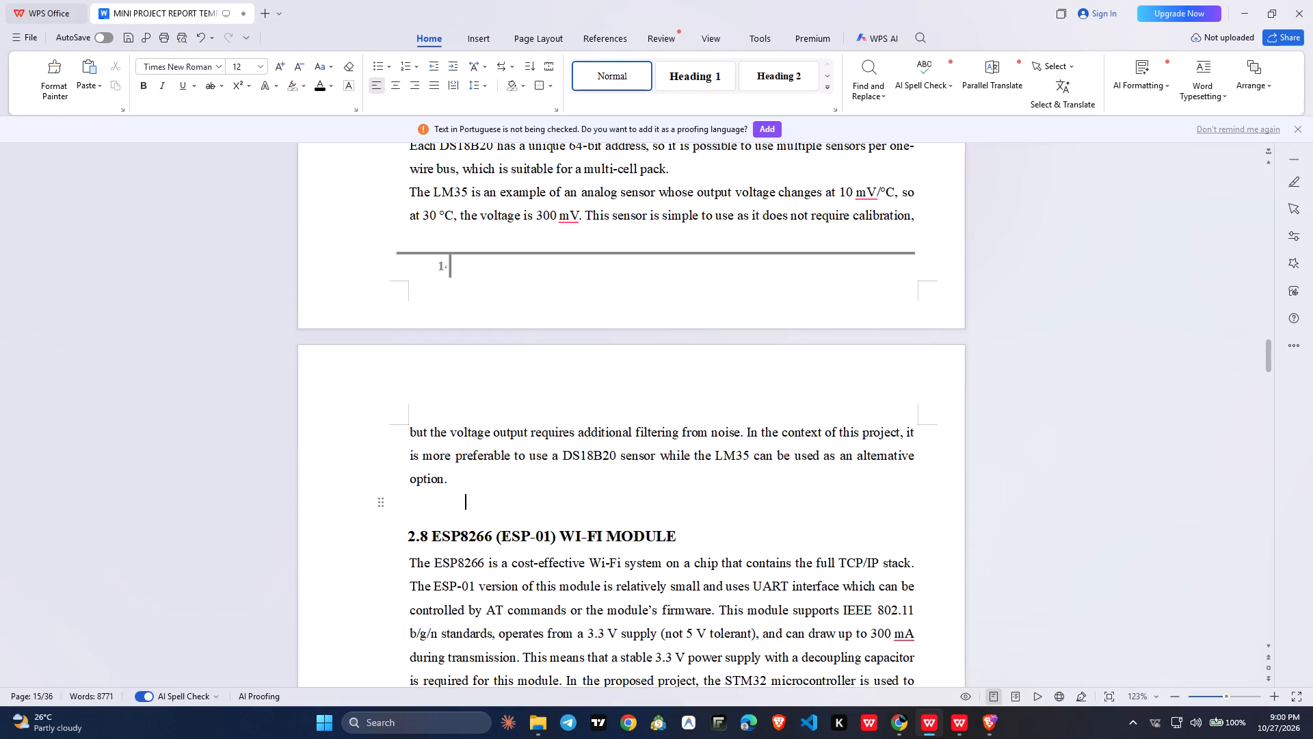
pyautogui.press('BackSpace')
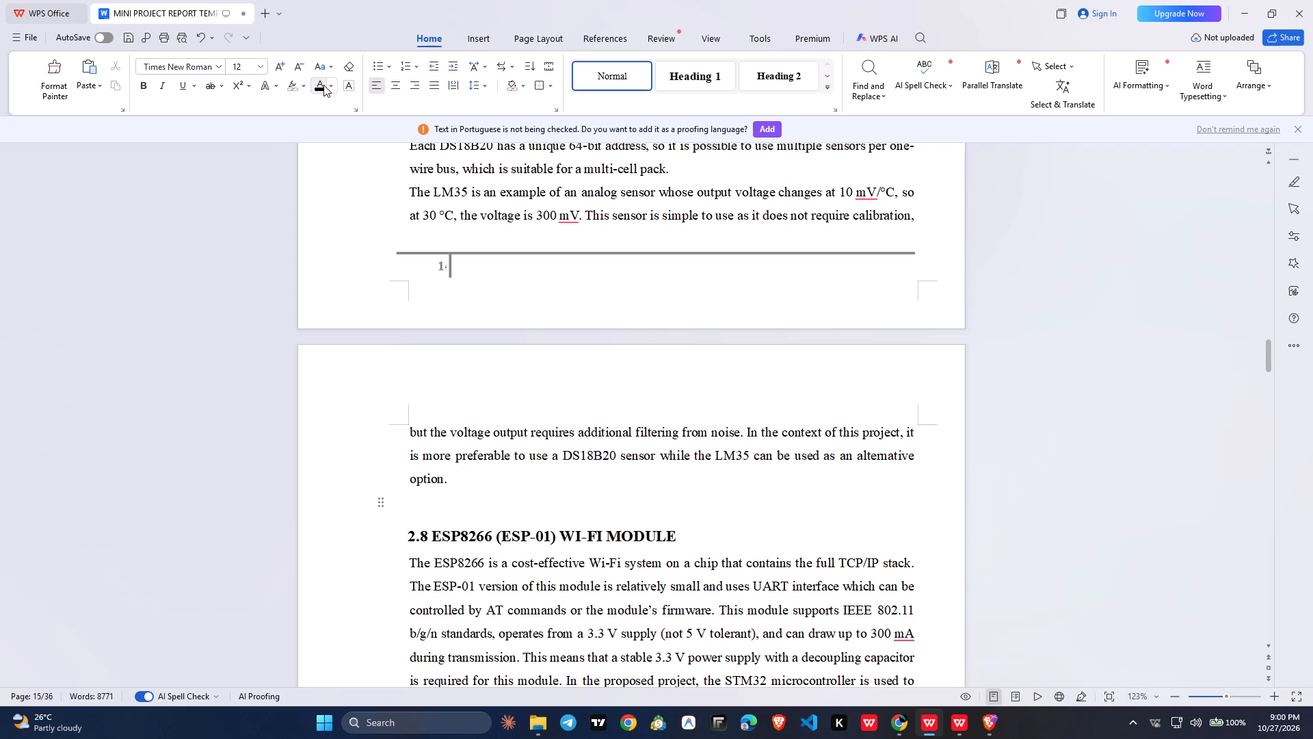
pyautogui.click(323, 85)
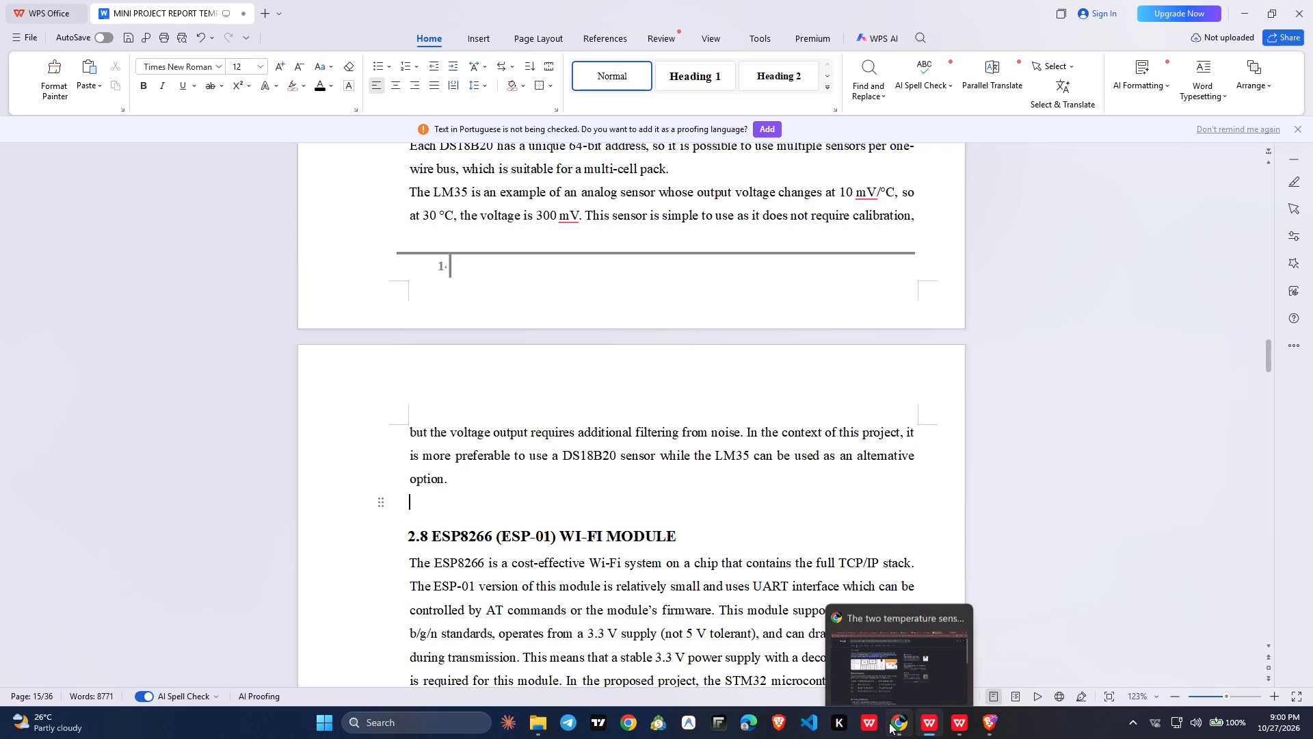
# Copy the Fig. 2.6 sentence from the Google query into the empty line as "The two temperature sensors are shown in Fig. 2.6:", followed by a new line.
pyautogui.click(889, 723)
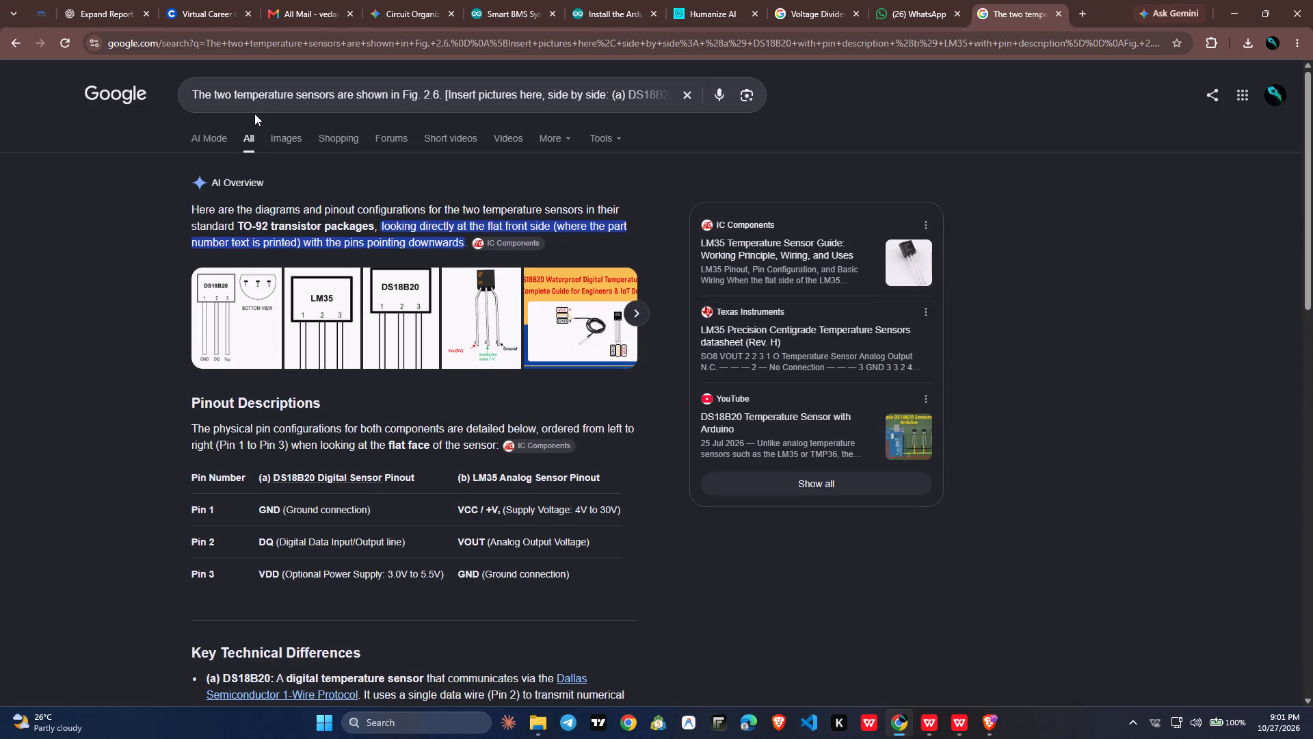
pyautogui.click(200, 101)
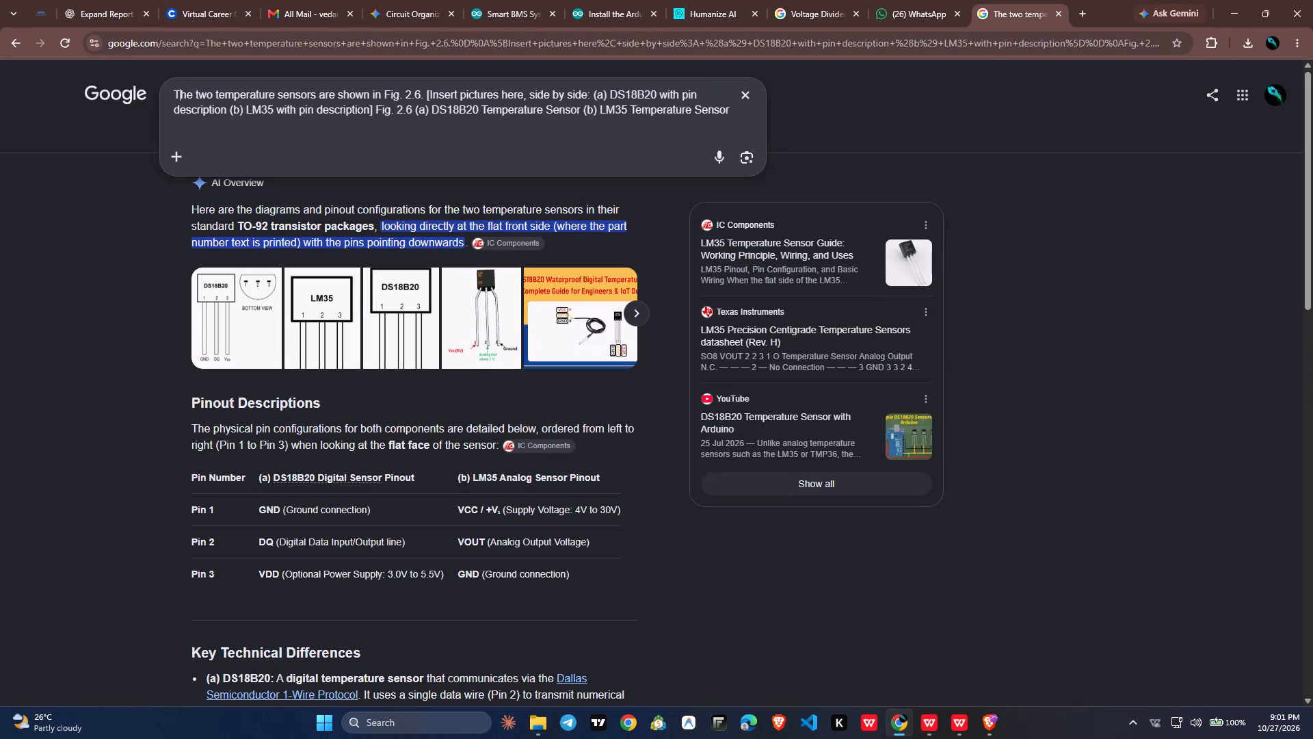
pyautogui.moveTo(176, 97); pyautogui.dragTo(390, 101)
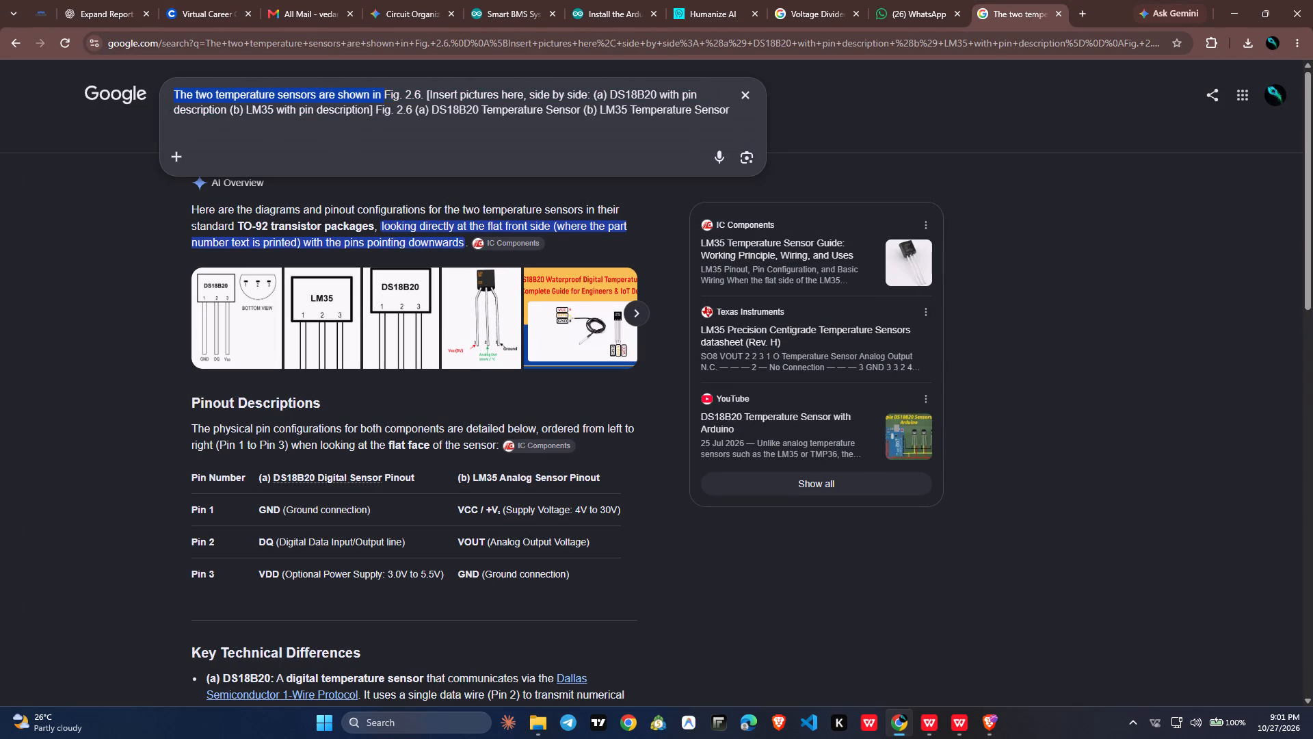
pyautogui.moveTo(390, 101); pyautogui.dragTo(421, 98)
pyautogui.hotkey('ctrl', 'c')
pyautogui.click(901, 719)
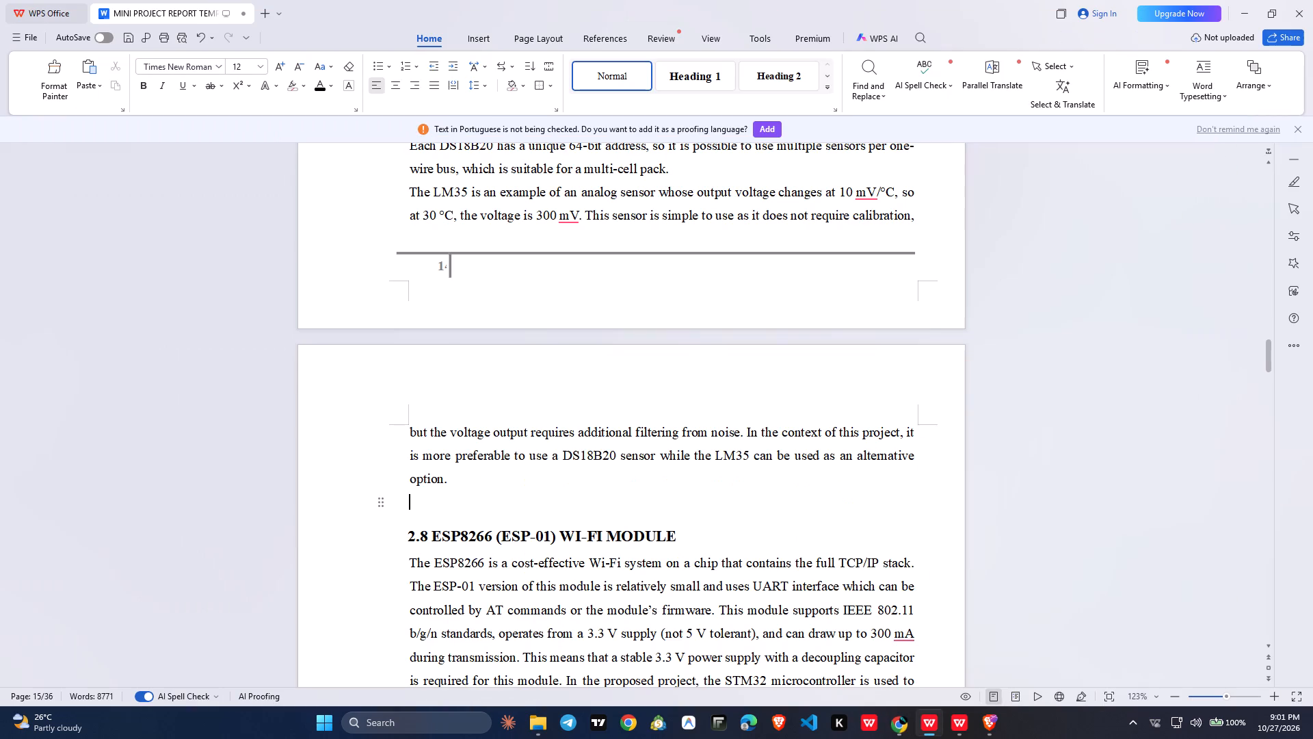
pyautogui.hotkey('ctrl', 'v')
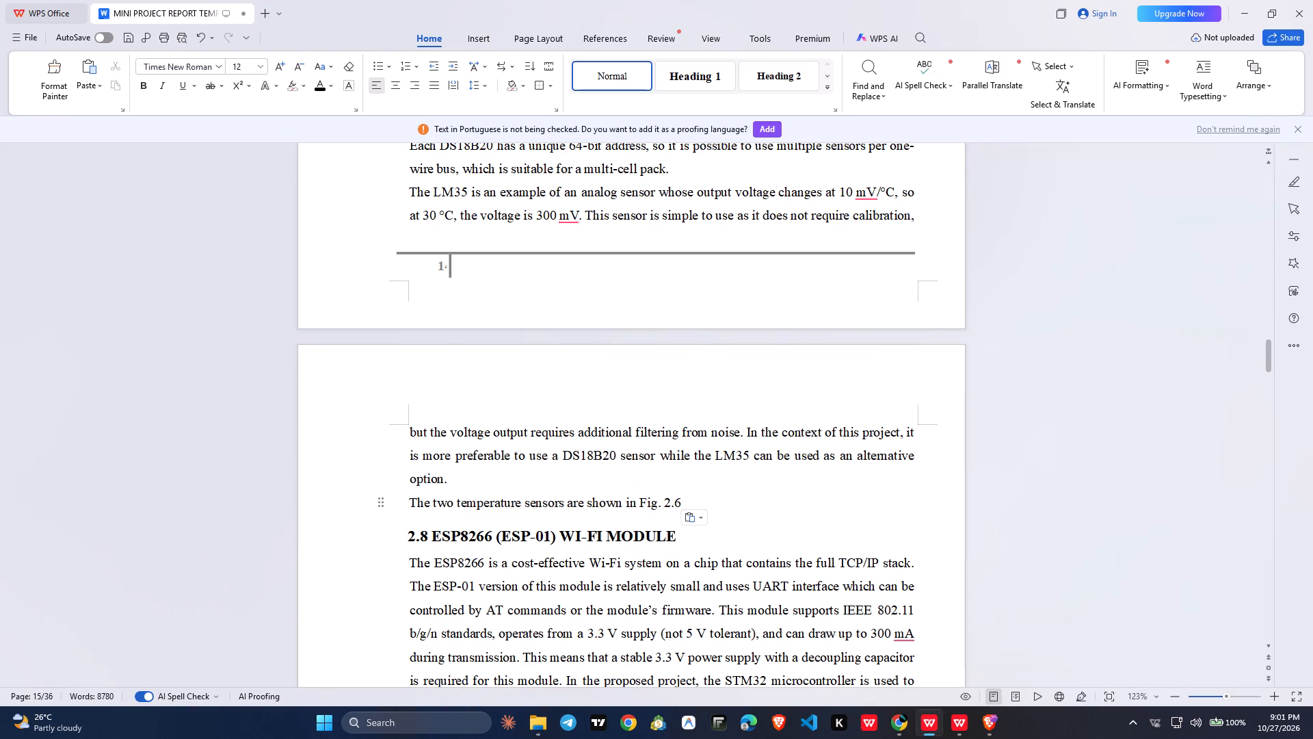
pyautogui.write(':')
pyautogui.press('space')
pyautogui.press('Return')
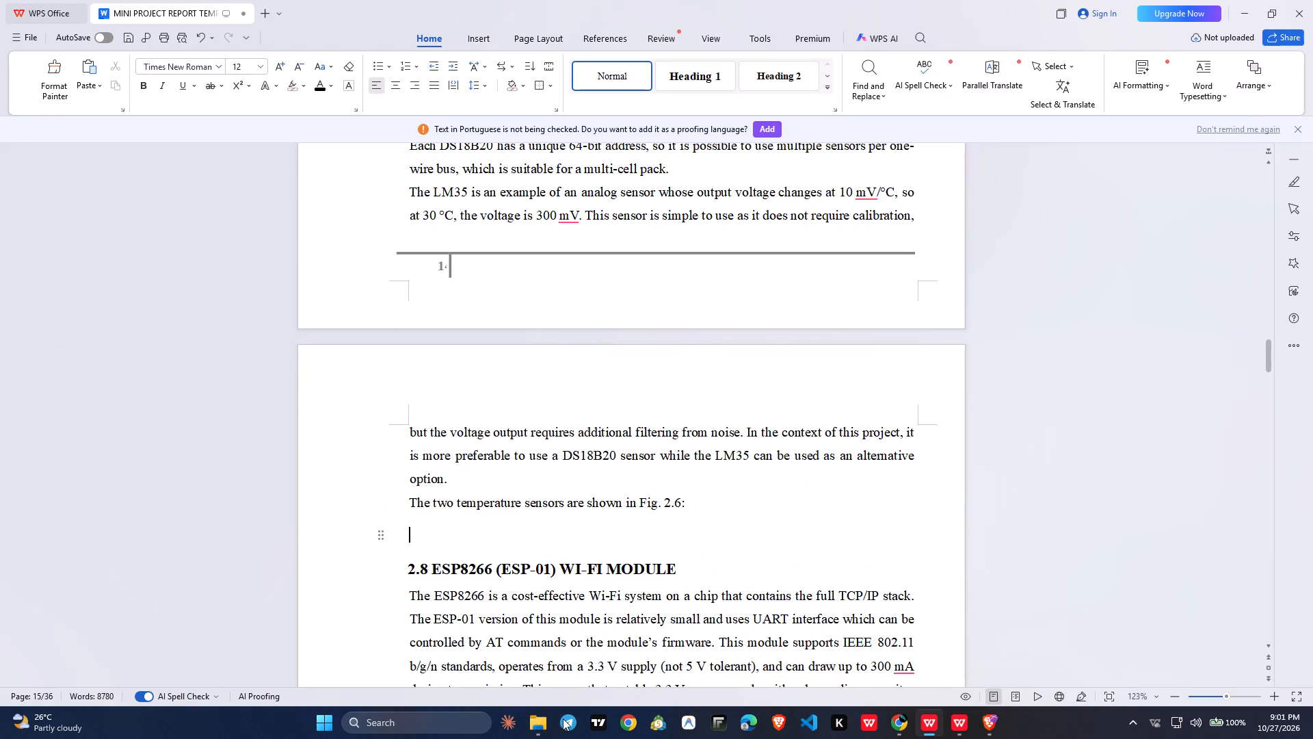
# In Chrome, search Google Images in a new tab for "DS18B20 with pin description" and close the Voltage Divider tab.
pyautogui.click(892, 727)
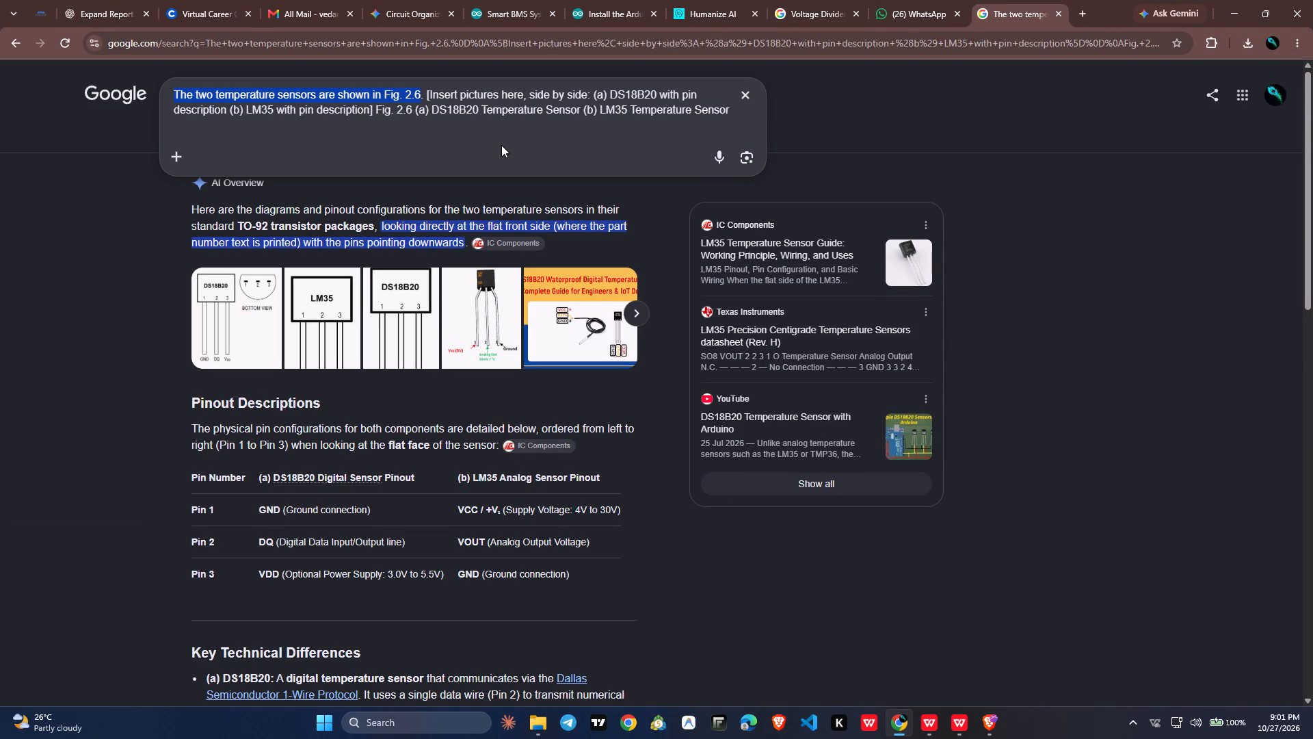
pyautogui.moveTo(611, 93); pyautogui.dragTo(248, 125)
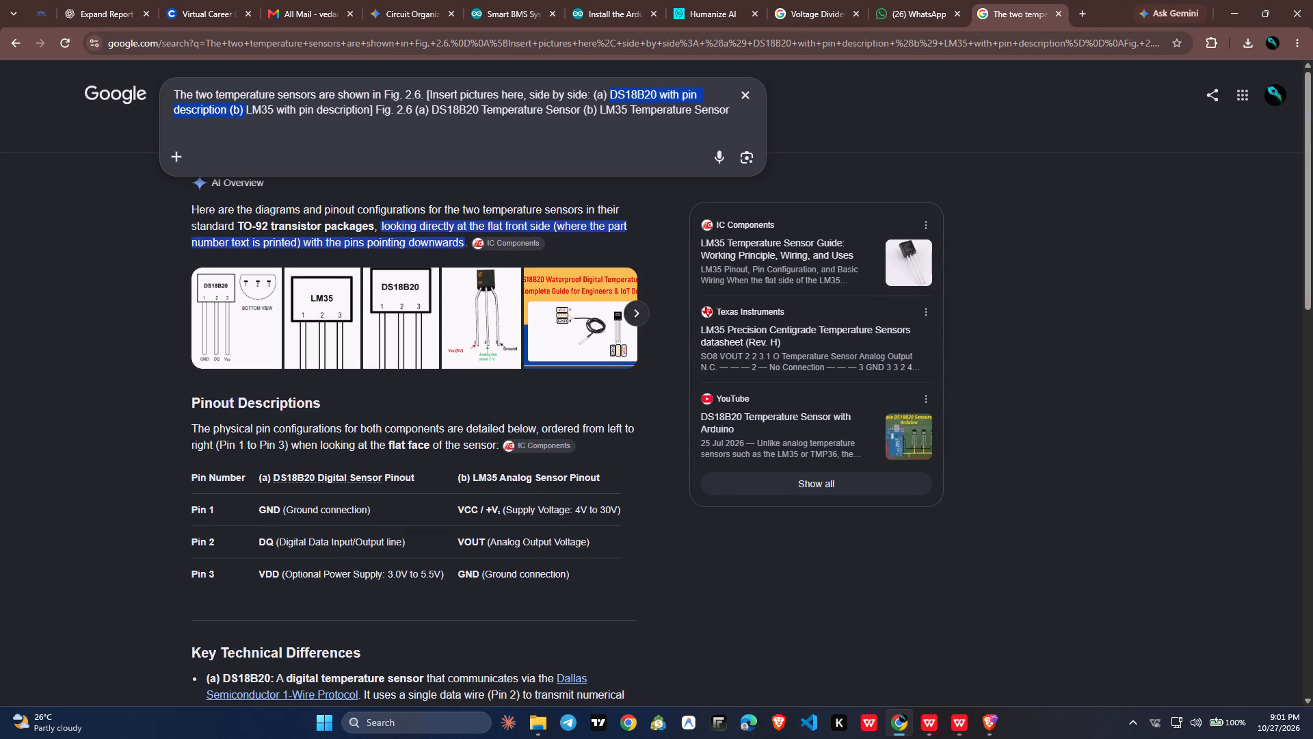
pyautogui.moveTo(248, 125); pyautogui.dragTo(230, 116)
pyautogui.hotkey('ctrl', 'c')
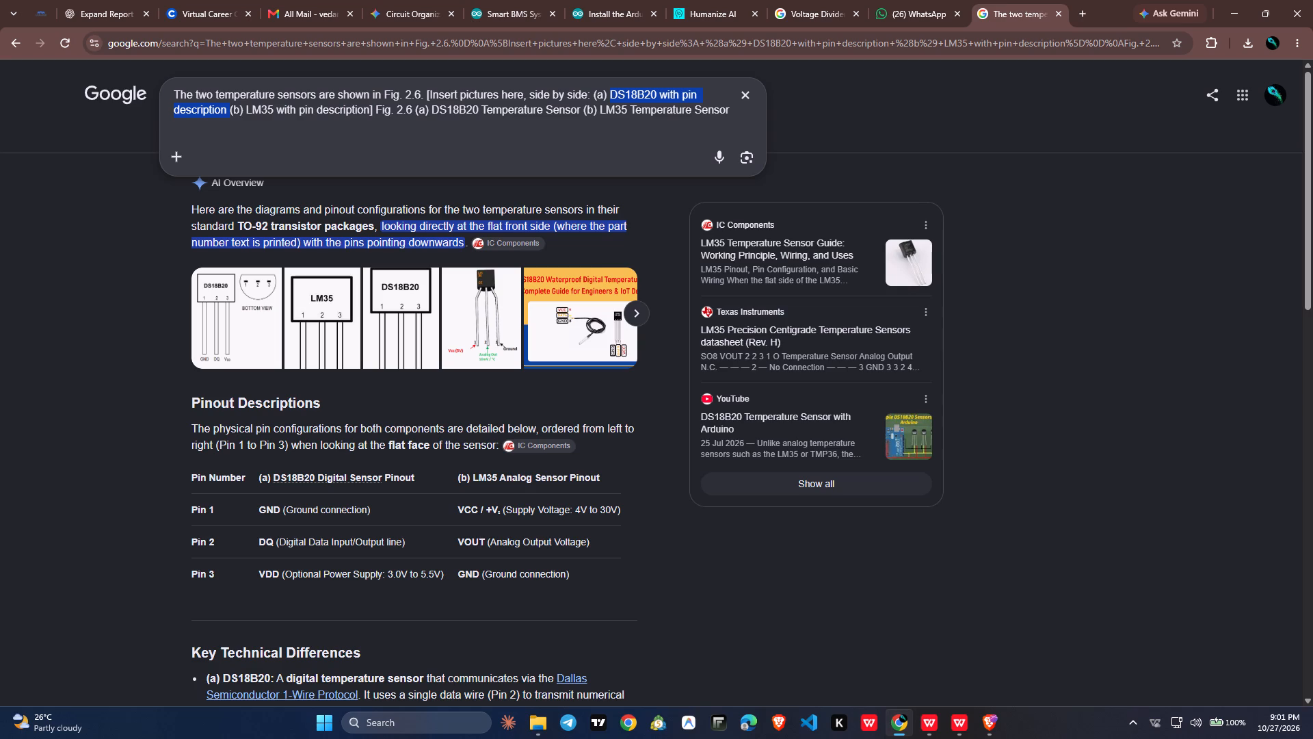
pyautogui.hotkey('ctrl', 't')
pyautogui.hotkey('ctrl', 'v')
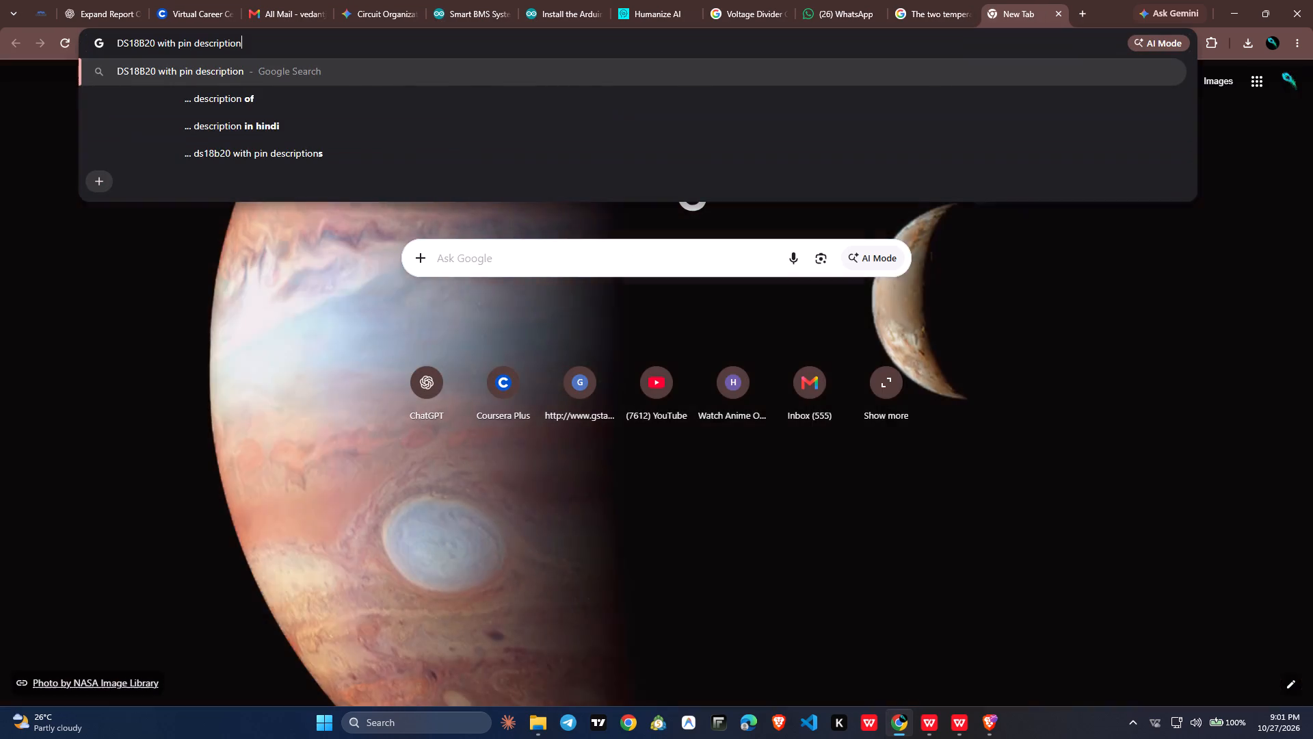
pyautogui.press('Return')
pyautogui.click(782, 18)
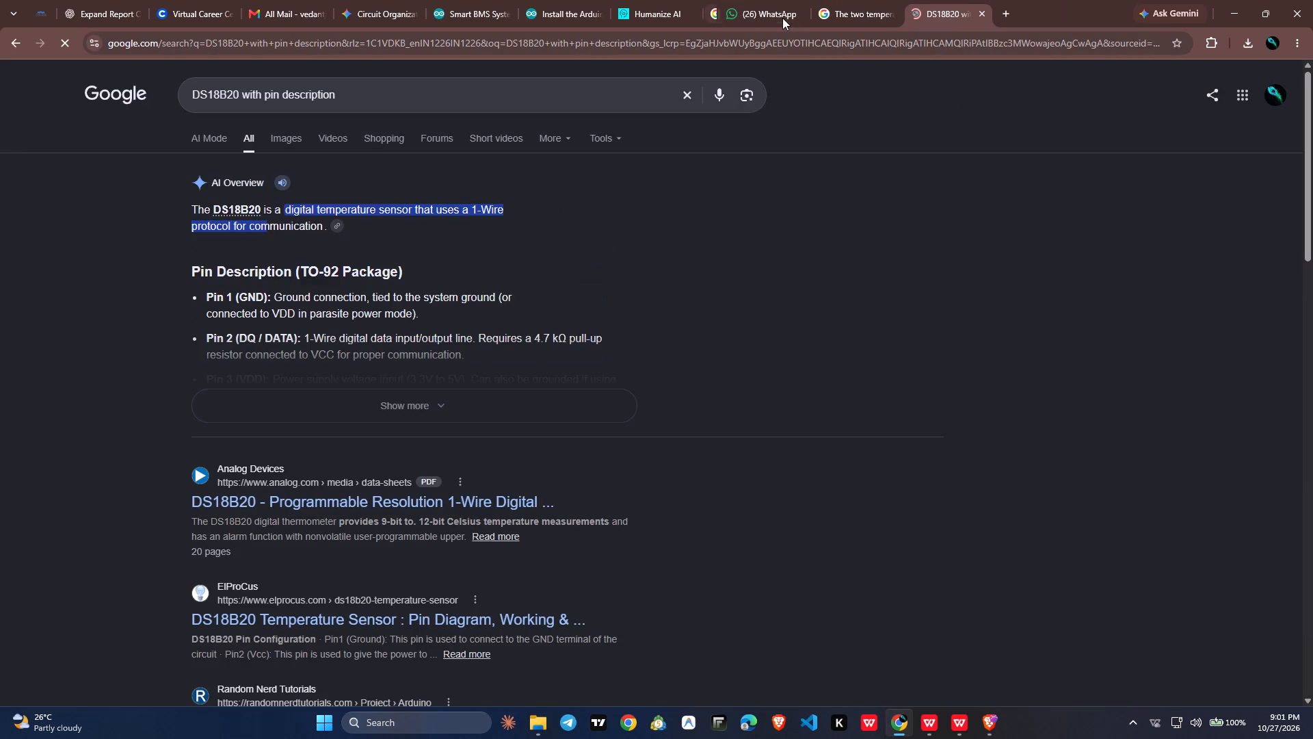
pyautogui.click(283, 140)
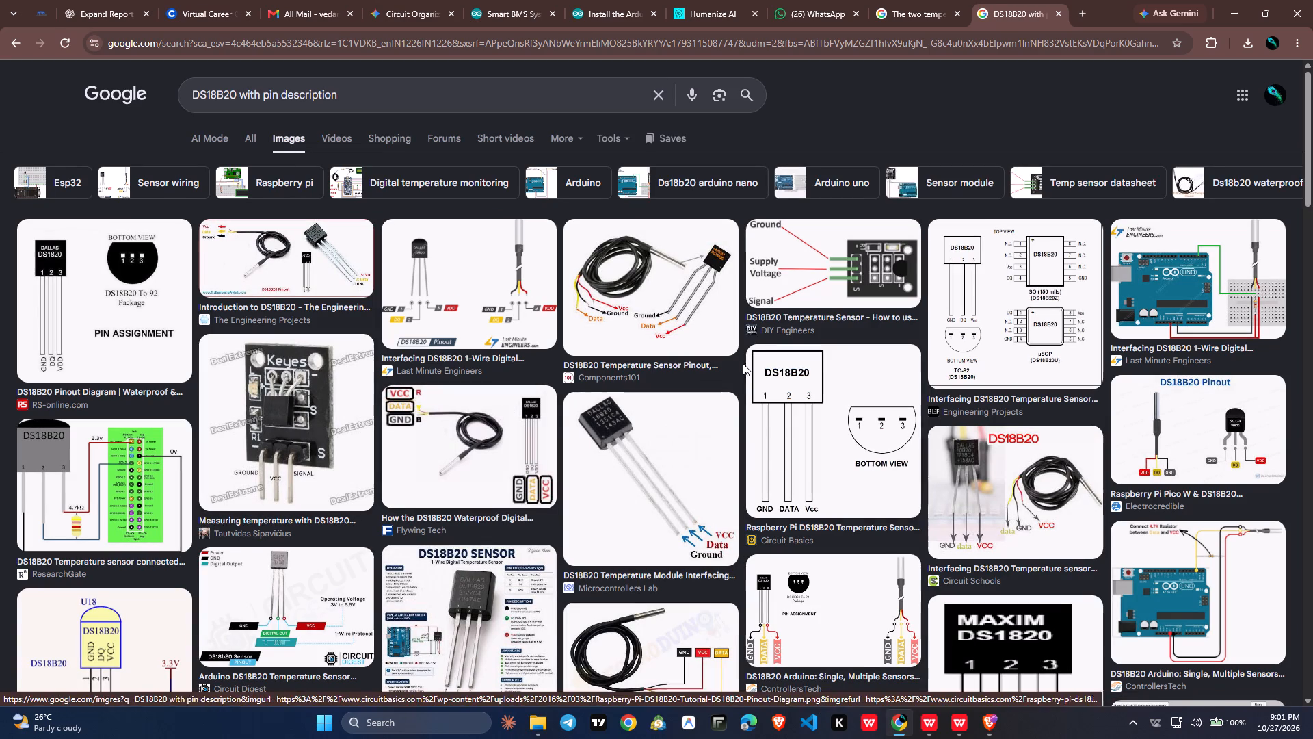
# Open the Microcontrollers Lab DS18B20 picture with labelled pins and save it to Downloads under its suggested file name.
pyautogui.click(119, 291)
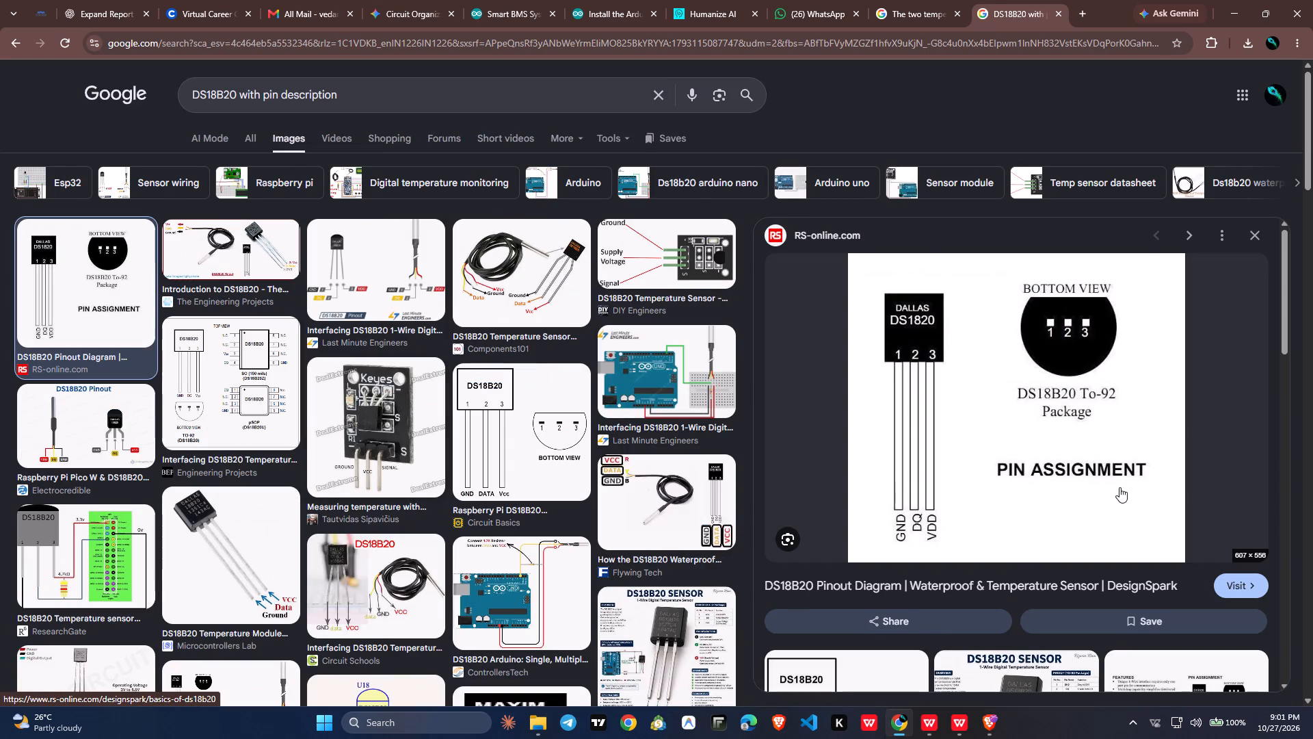
pyautogui.scroll(-1, 888, 527)
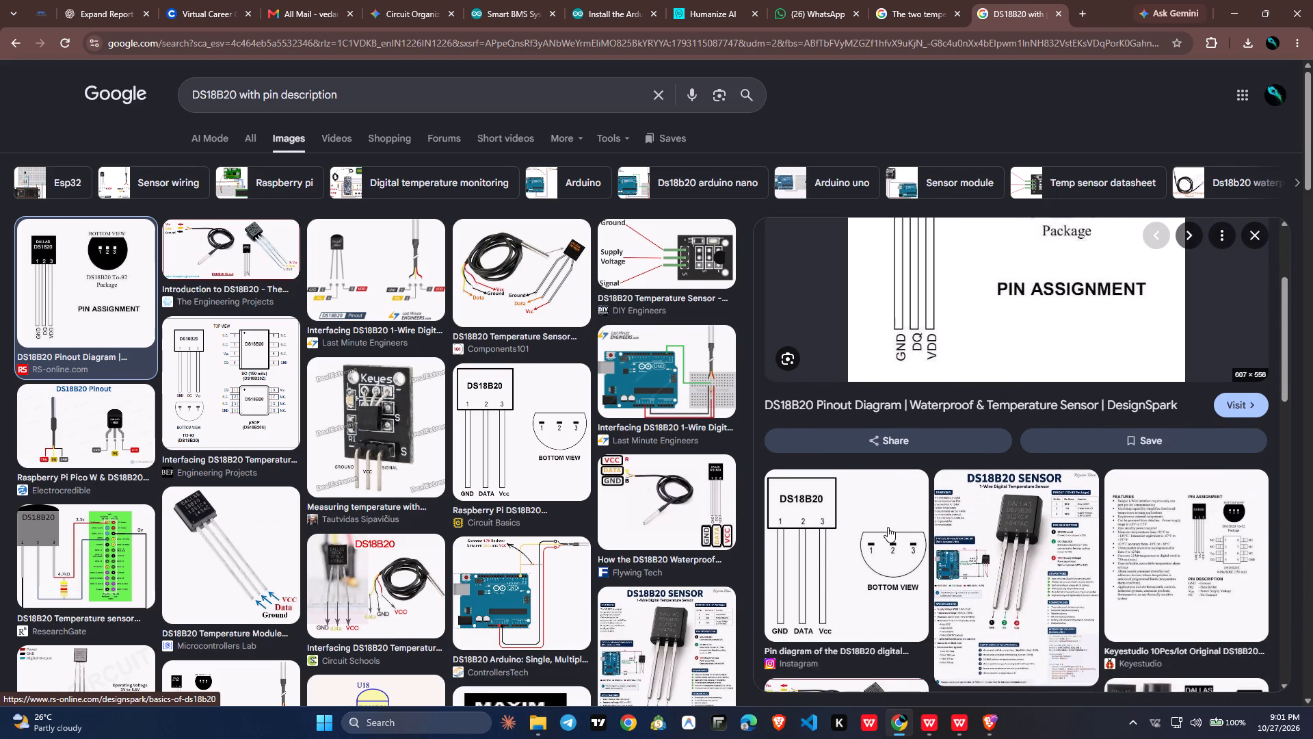
pyautogui.scroll(-2, 888, 527)
pyautogui.click(198, 541)
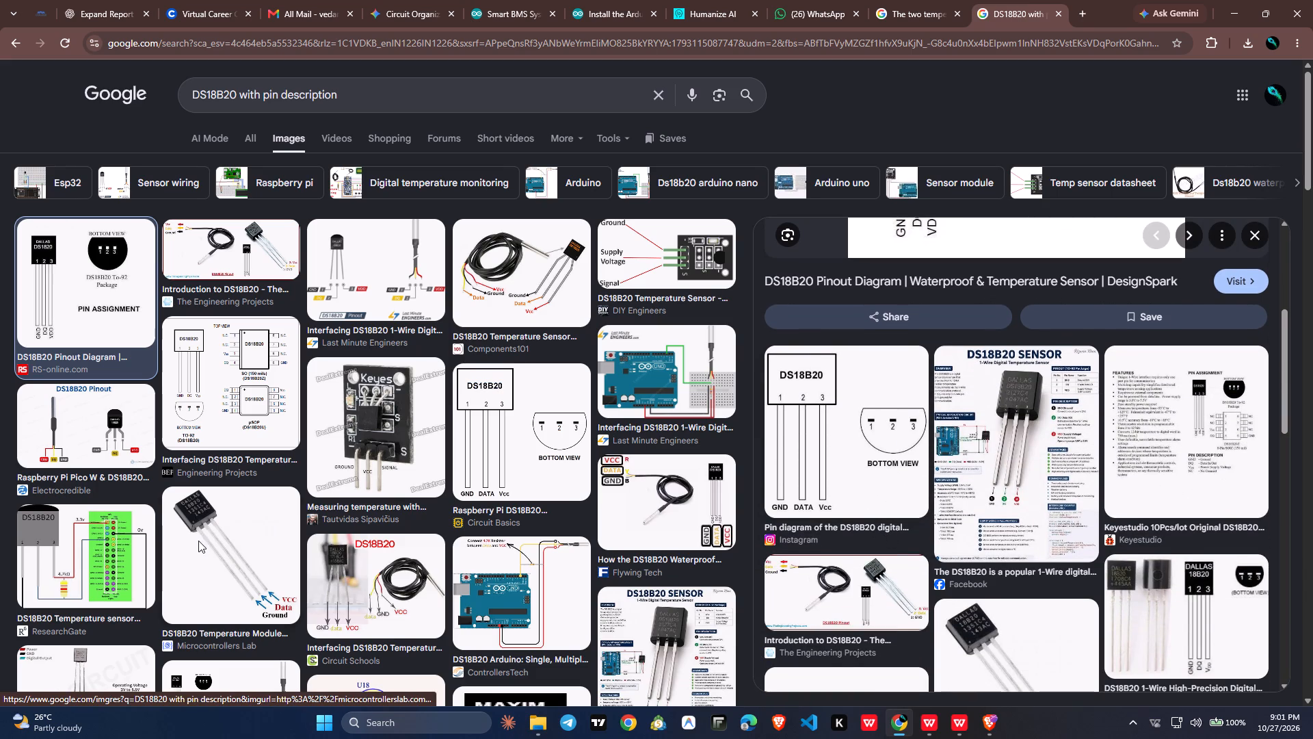
pyautogui.rightClick(1042, 437)
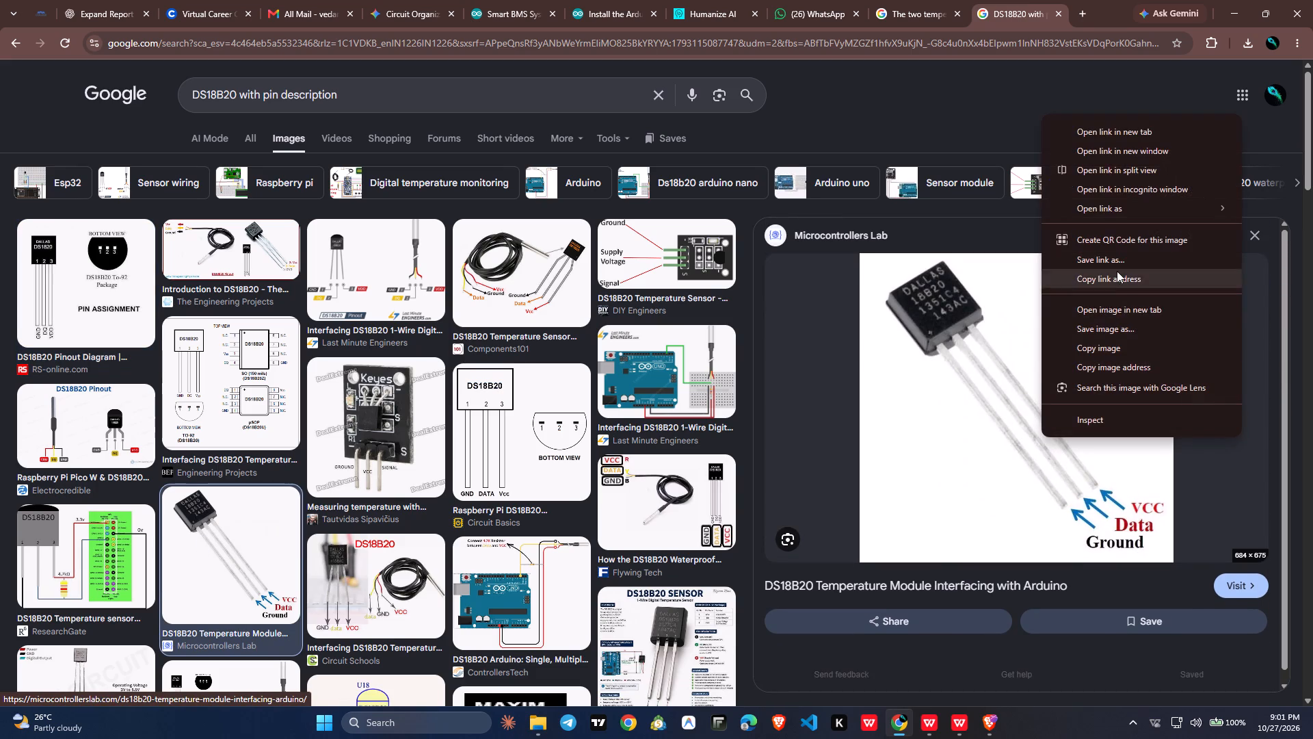
pyautogui.click(1105, 325)
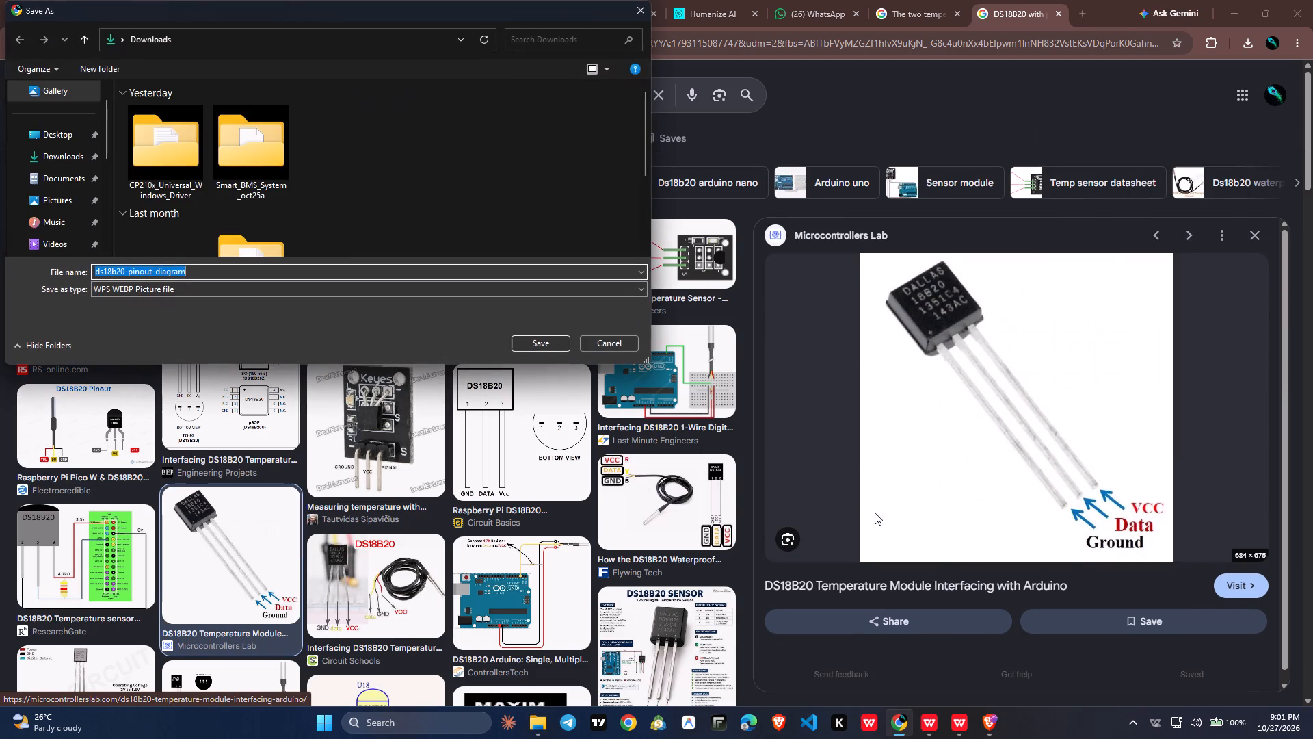
pyautogui.click(529, 344)
# Copy the ds18b20-pinout-diagram file from Downloads in File Explorer and paste it below the Fig. 2.6 sentence in WPS Office.
pyautogui.click(1225, 1)
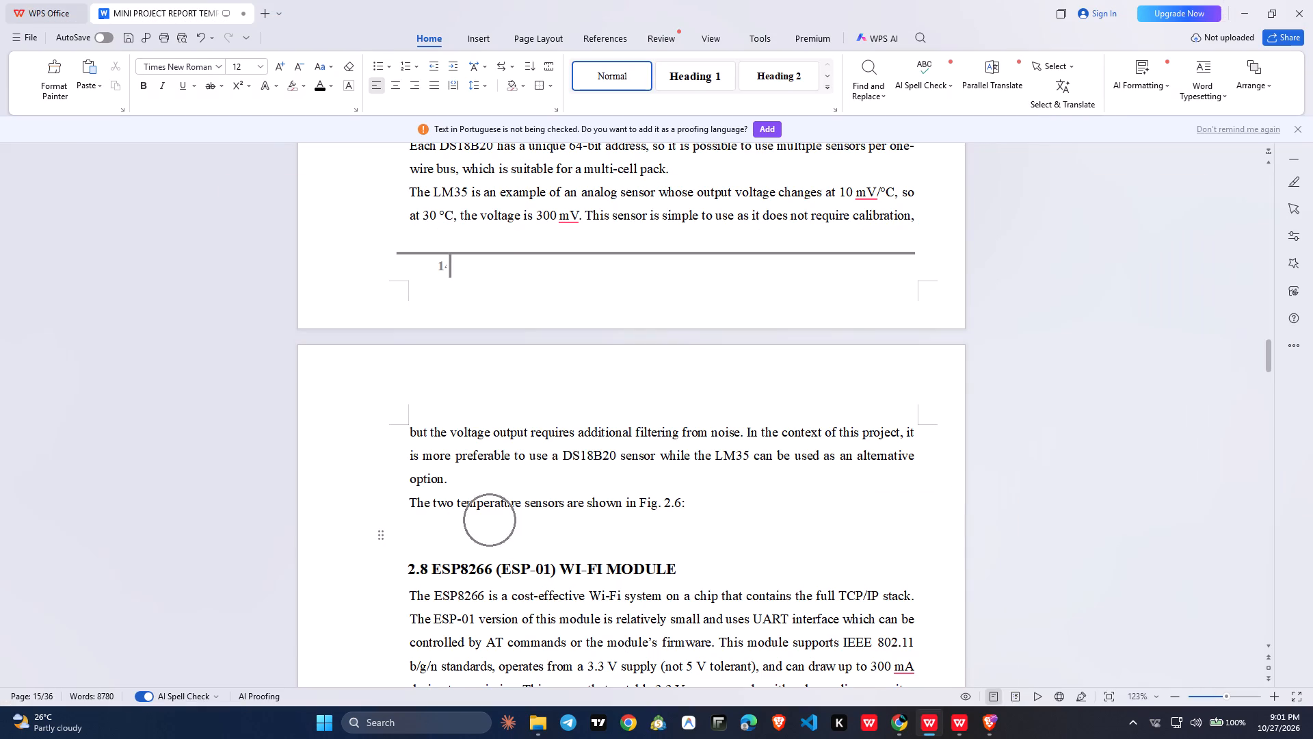
pyautogui.click(543, 722)
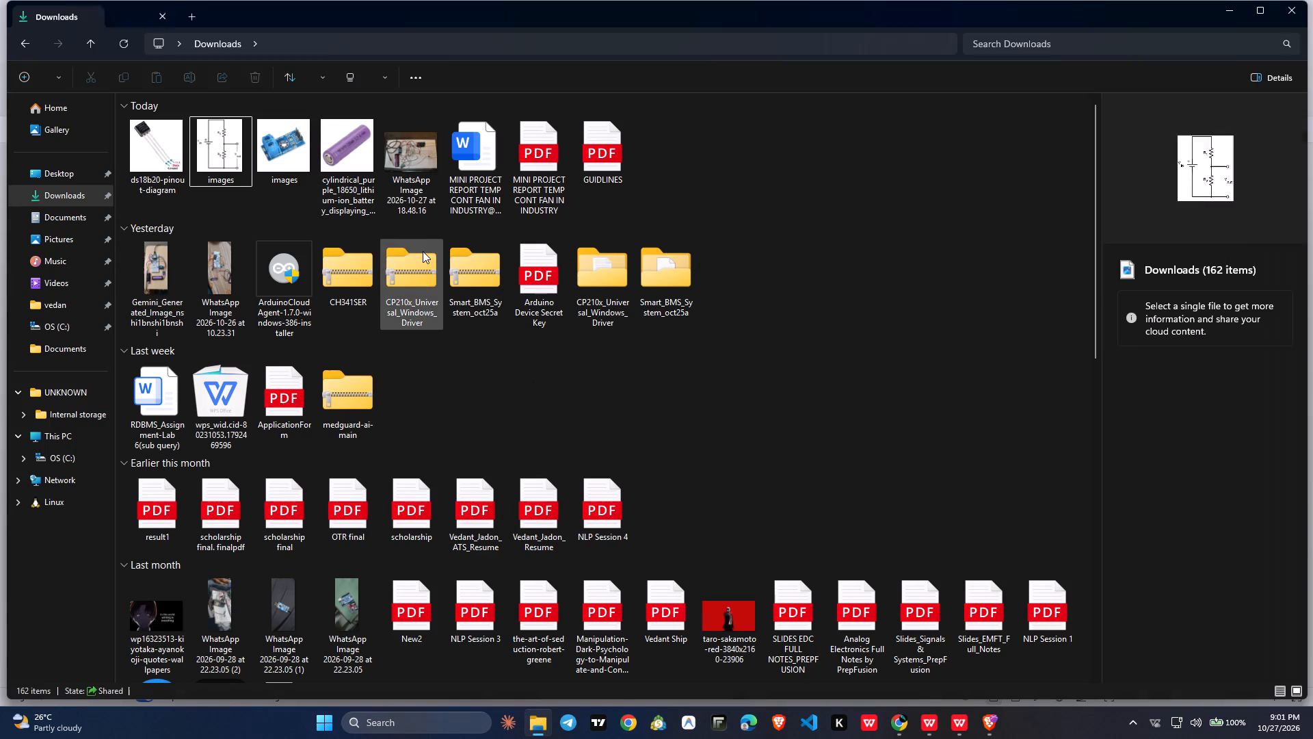
pyautogui.click(146, 159)
pyautogui.rightClick(146, 159)
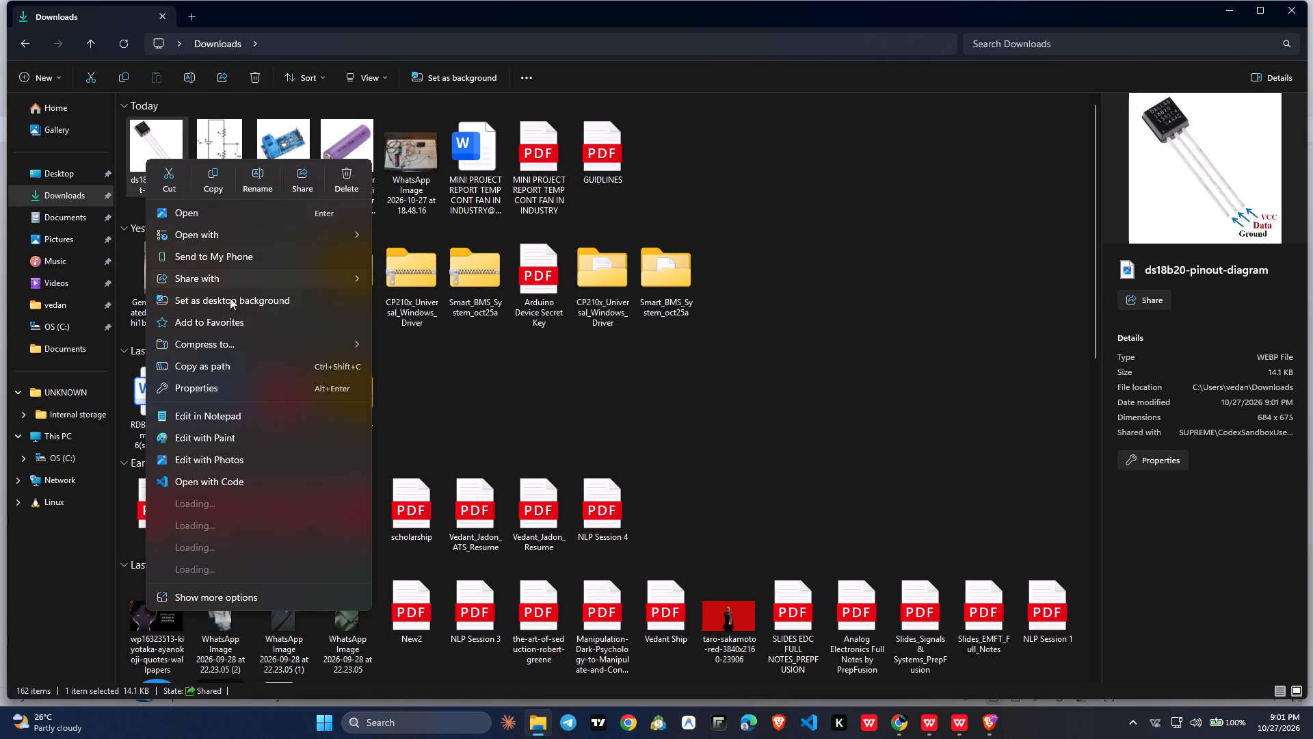
pyautogui.click(215, 183)
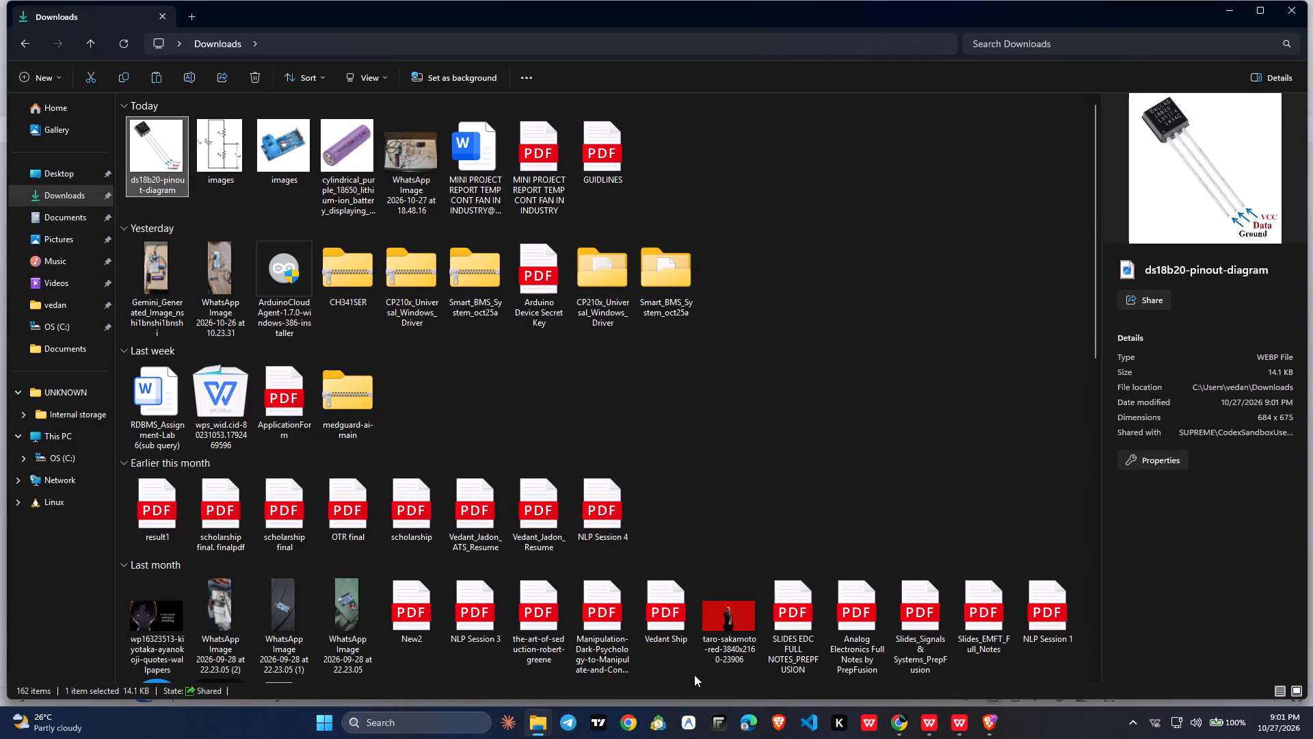
pyautogui.click(542, 729)
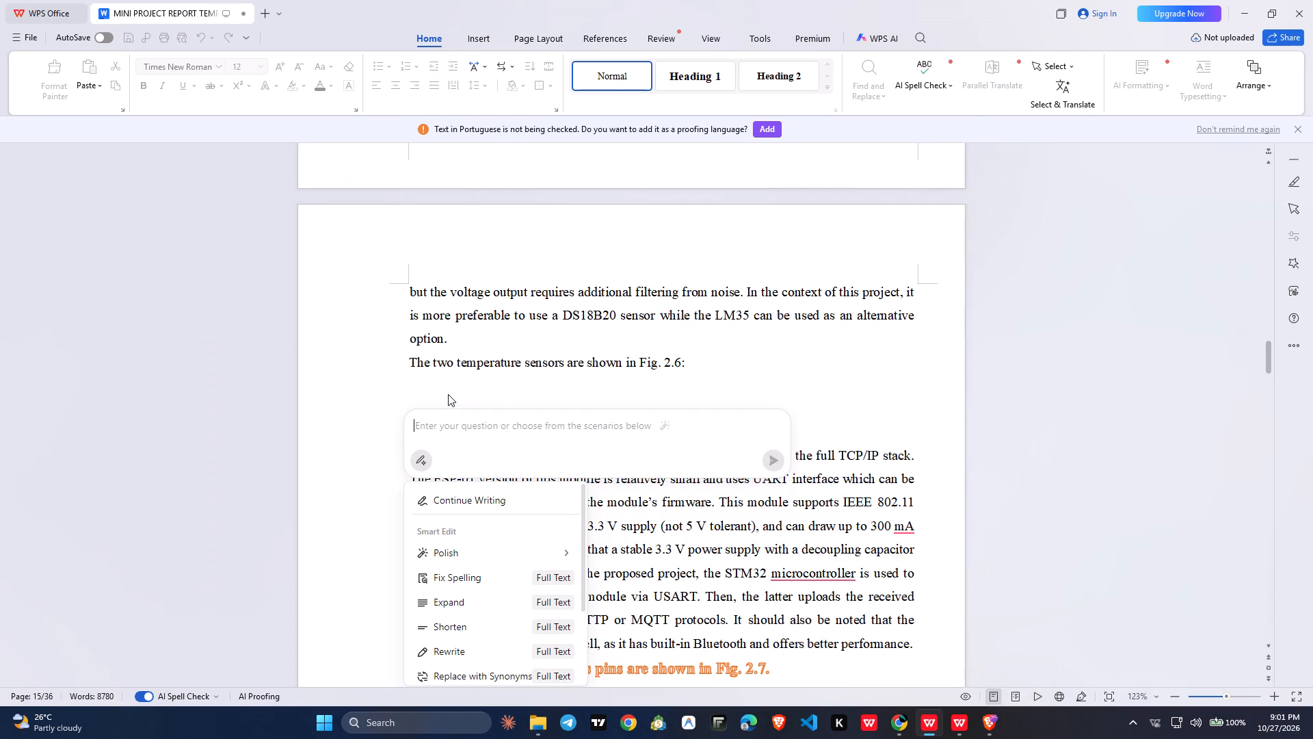
pyautogui.click(516, 406)
pyautogui.hotkey('ctrl', 'v')
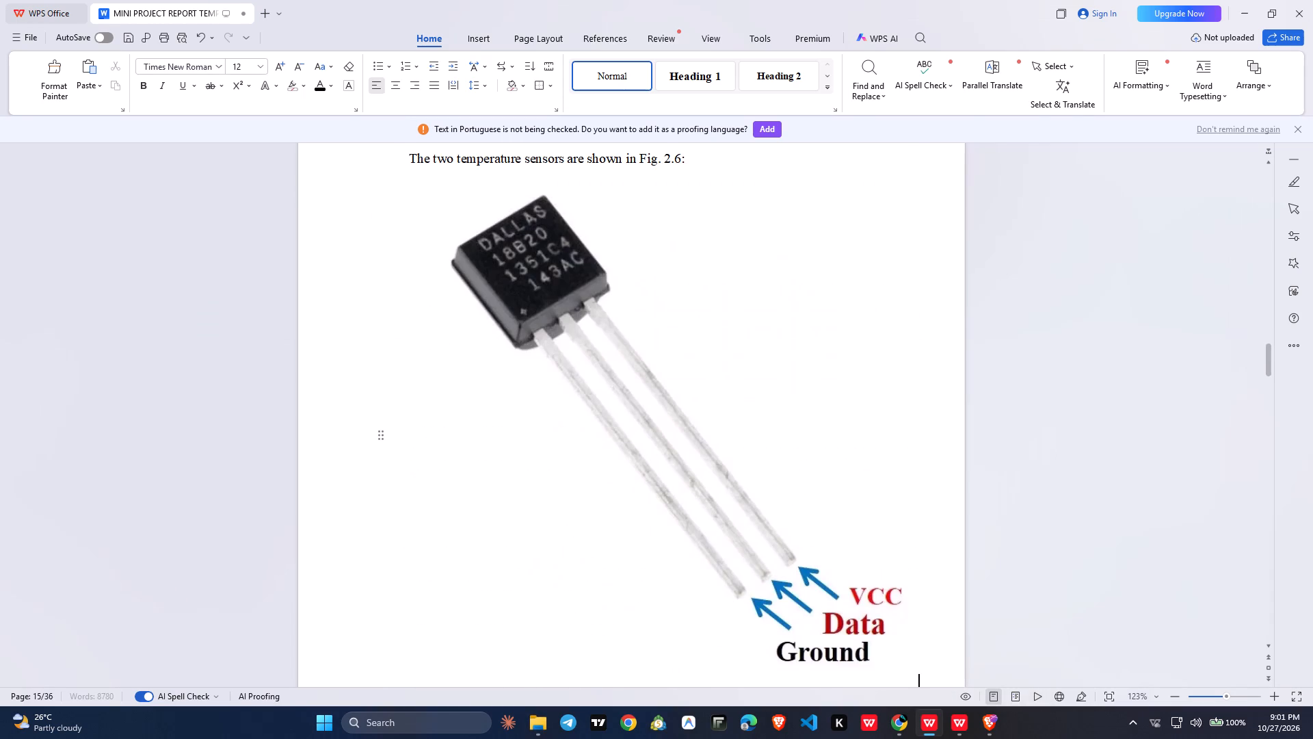
# Shrink the pasted DS18B20 picture to about 2.27 in high and 2.30 in wide, and centre it on the page.
pyautogui.click(704, 506)
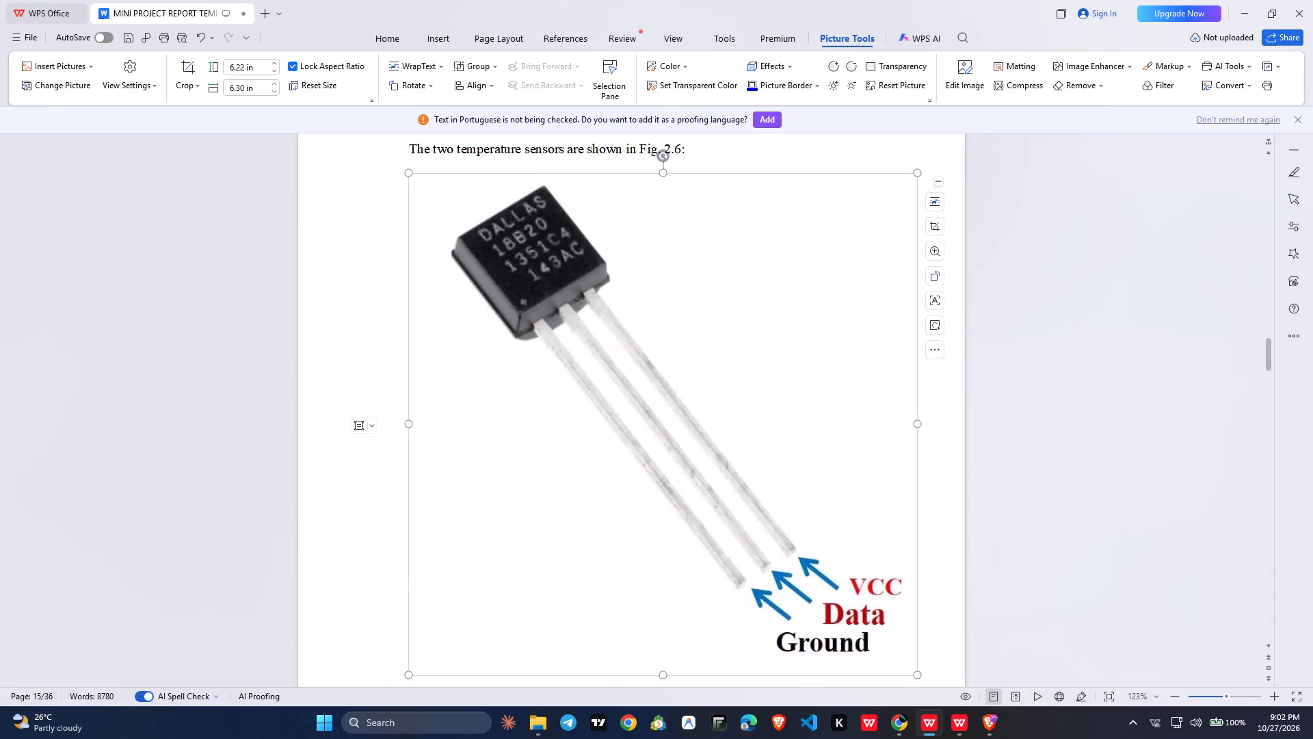
pyautogui.moveTo(918, 173); pyautogui.dragTo(468, 492)
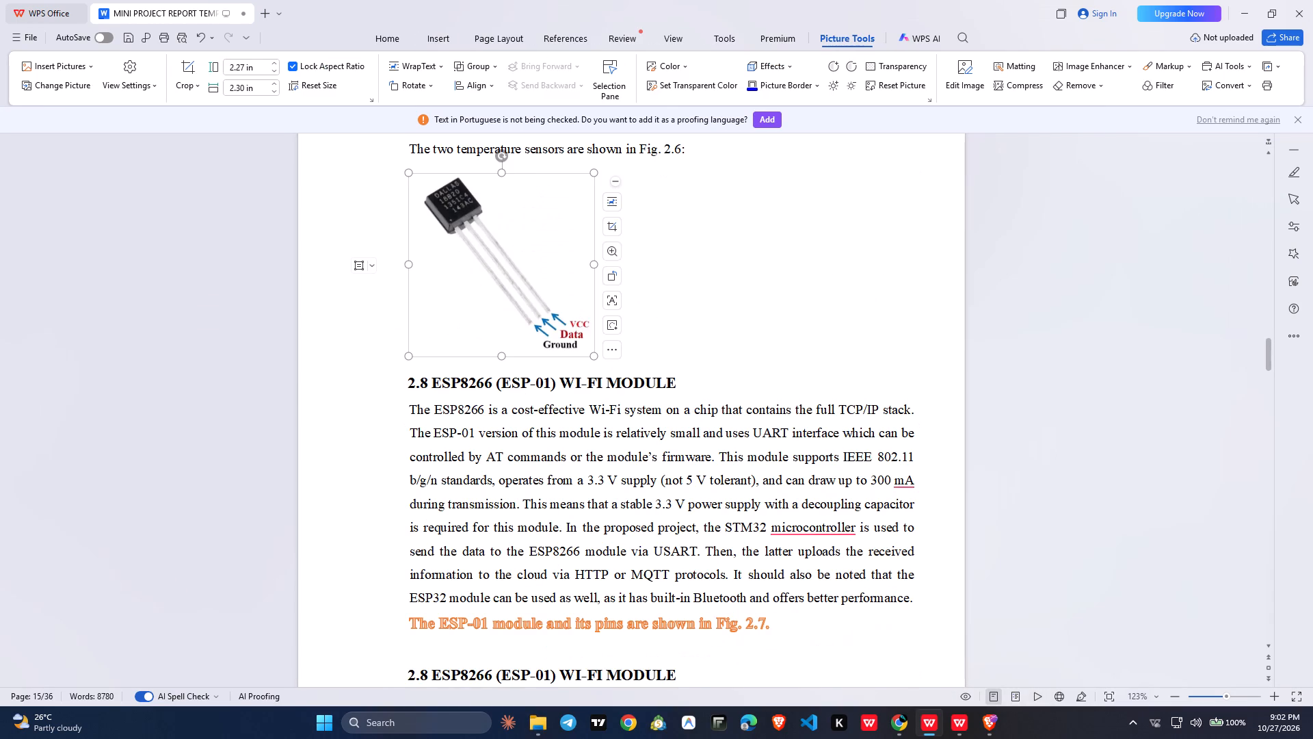
pyautogui.click(392, 41)
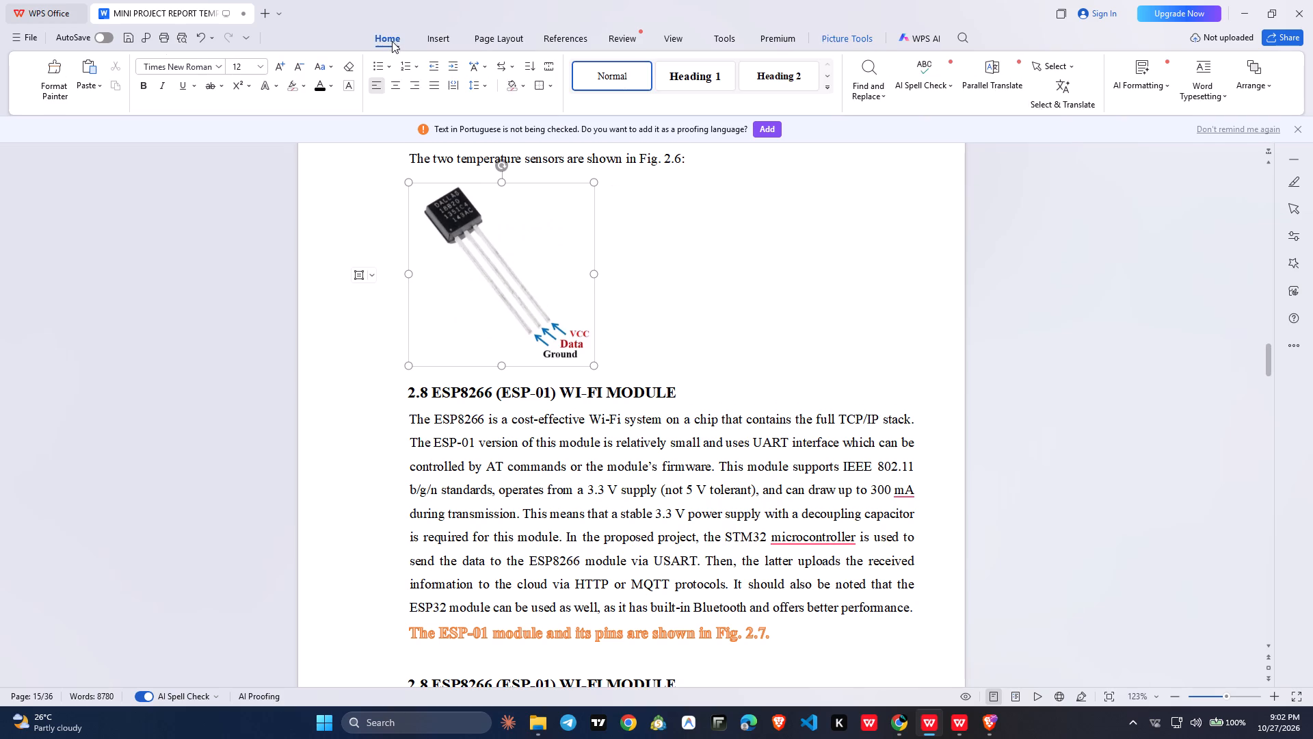
pyautogui.click(403, 83)
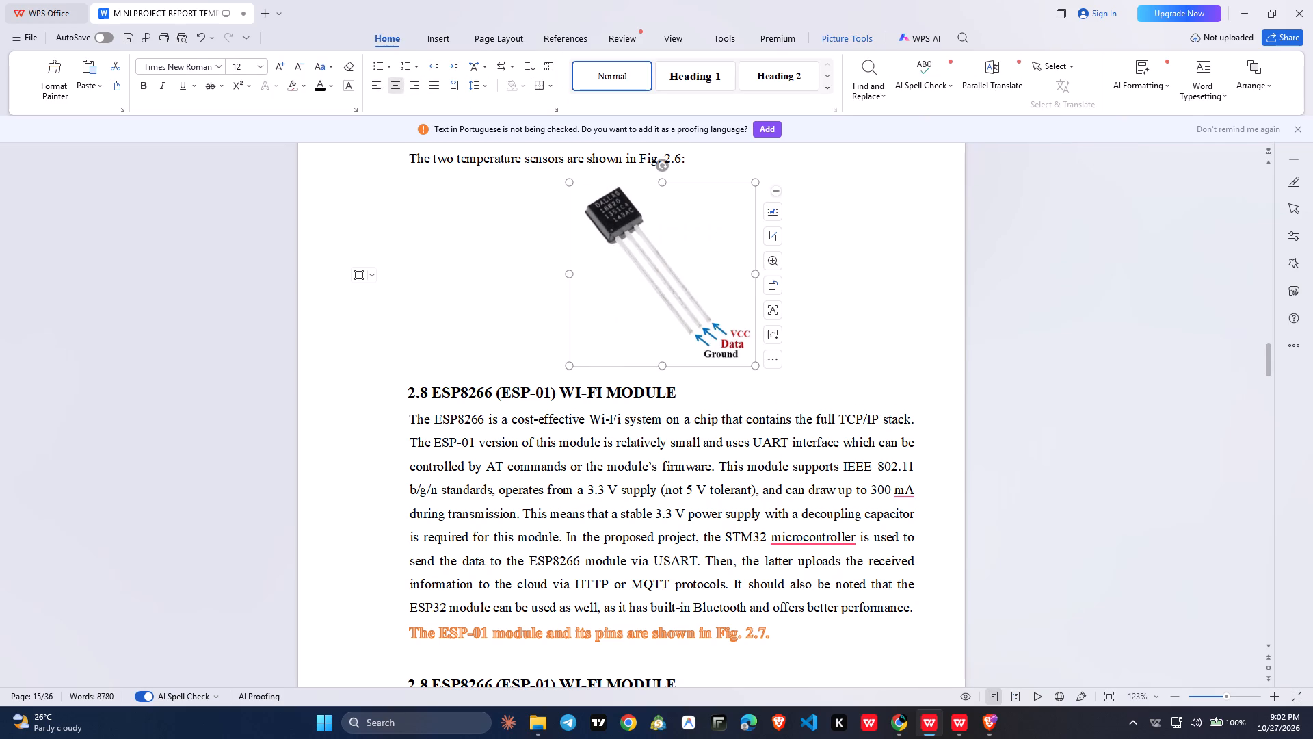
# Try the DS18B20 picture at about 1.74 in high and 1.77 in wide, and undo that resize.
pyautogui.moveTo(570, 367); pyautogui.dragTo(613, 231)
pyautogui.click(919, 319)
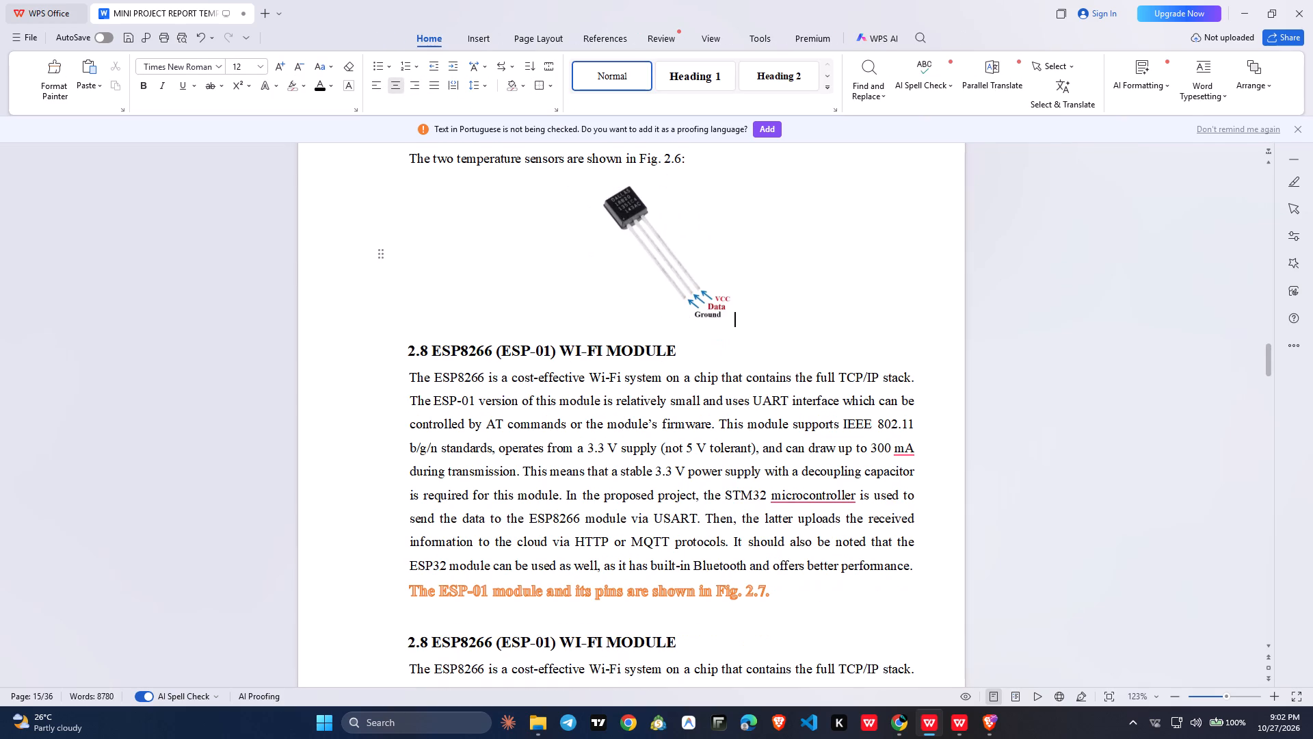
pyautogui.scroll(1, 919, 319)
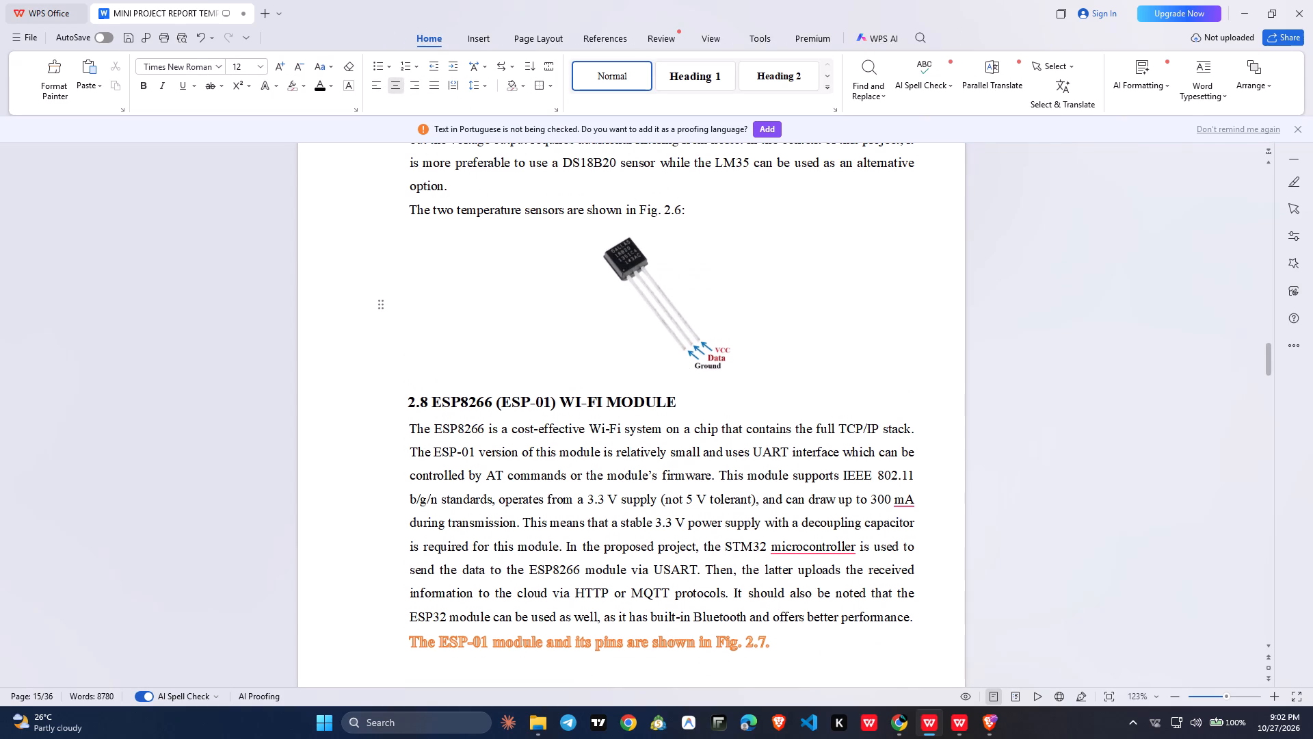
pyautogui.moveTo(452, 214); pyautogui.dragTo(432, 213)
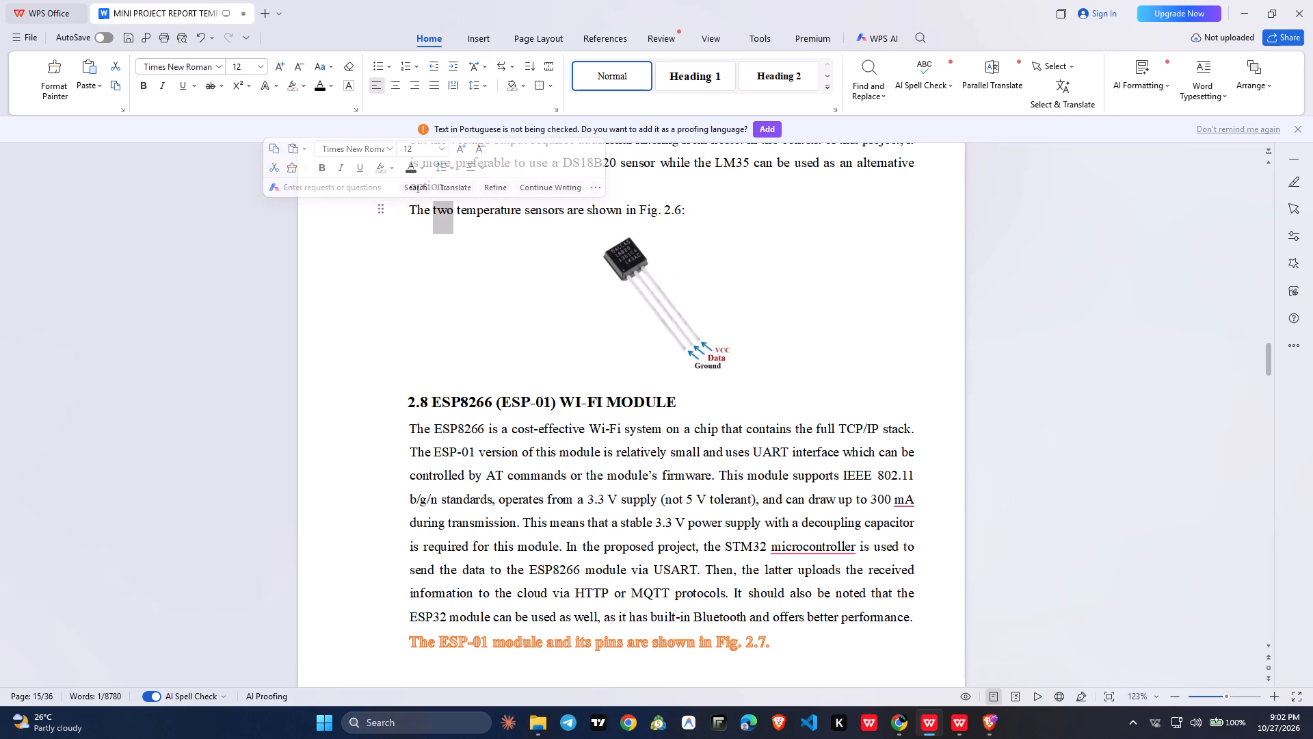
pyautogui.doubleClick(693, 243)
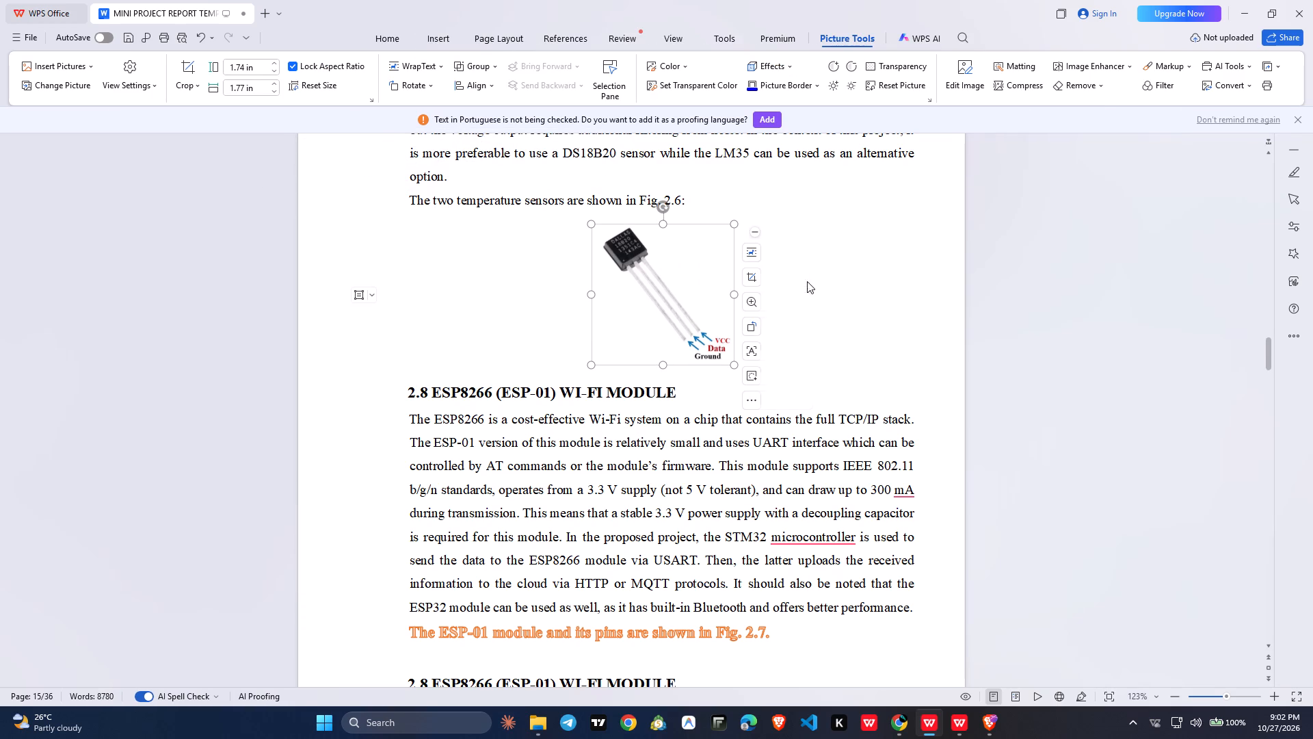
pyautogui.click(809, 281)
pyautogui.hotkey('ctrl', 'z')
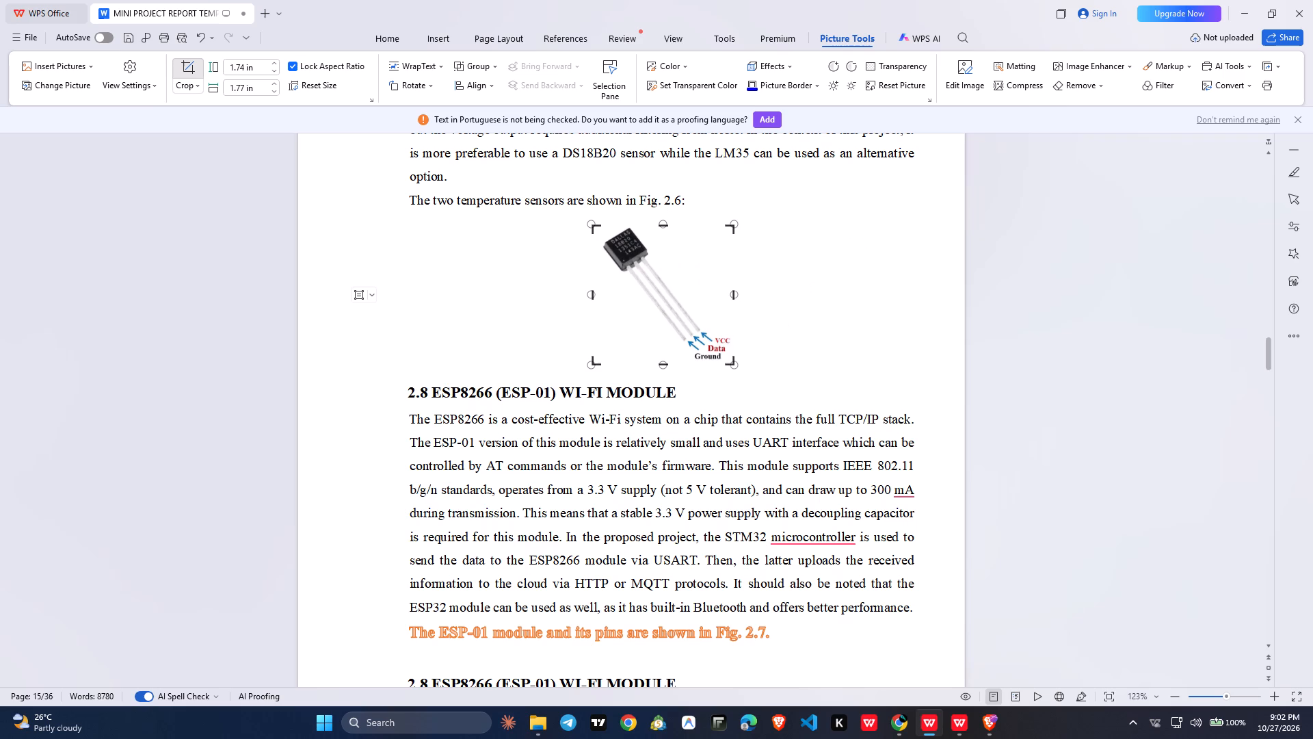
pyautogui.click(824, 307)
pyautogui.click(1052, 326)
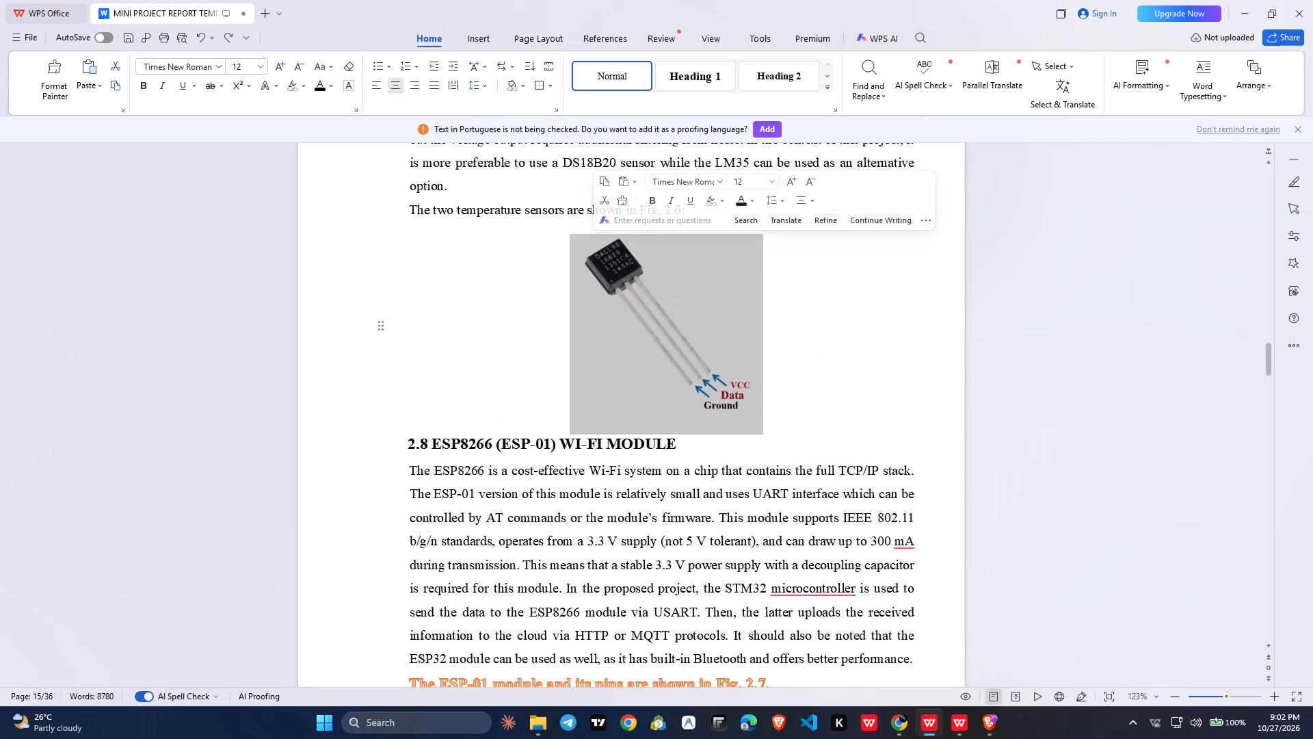
# Shrink the centred DS18B20 picture to about 1.26 in high and 1.28 in wide.
pyautogui.click(755, 341)
pyautogui.moveTo(755, 408); pyautogui.dragTo(703, 354)
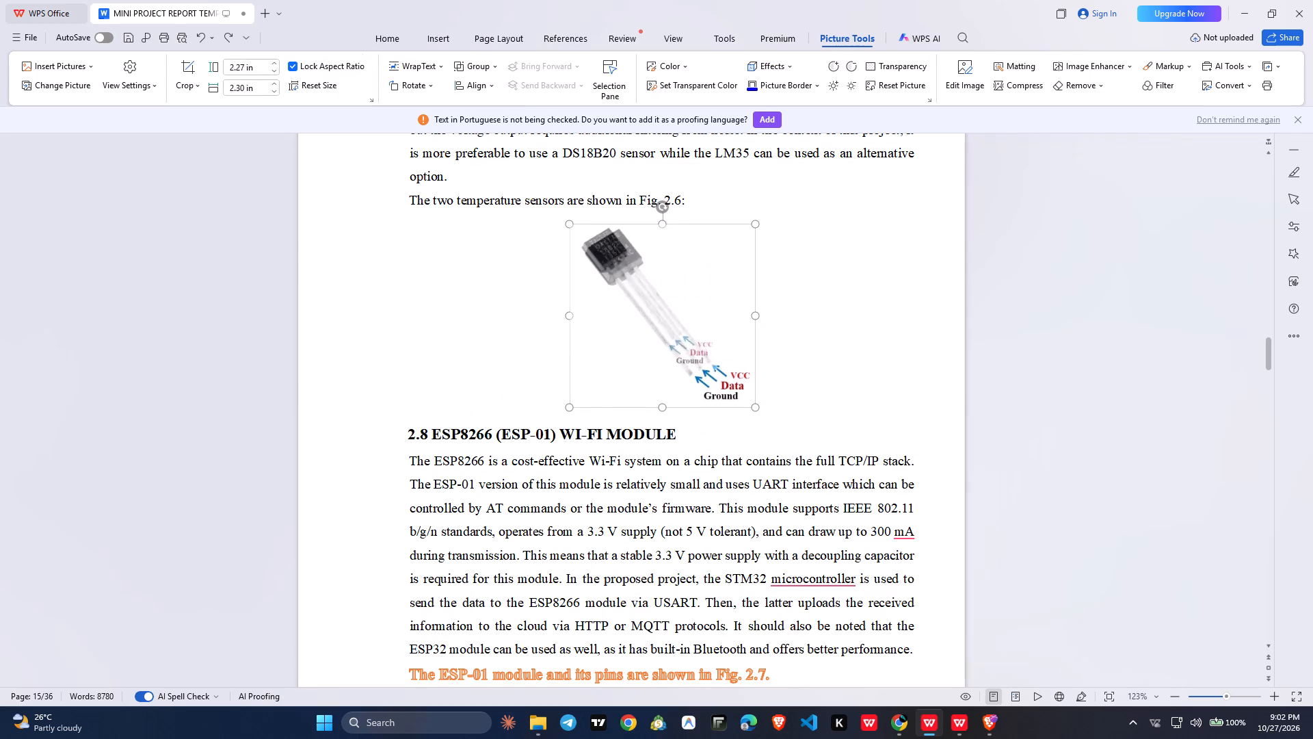
pyautogui.moveTo(703, 354); pyautogui.dragTo(667, 326)
pyautogui.click(678, 285)
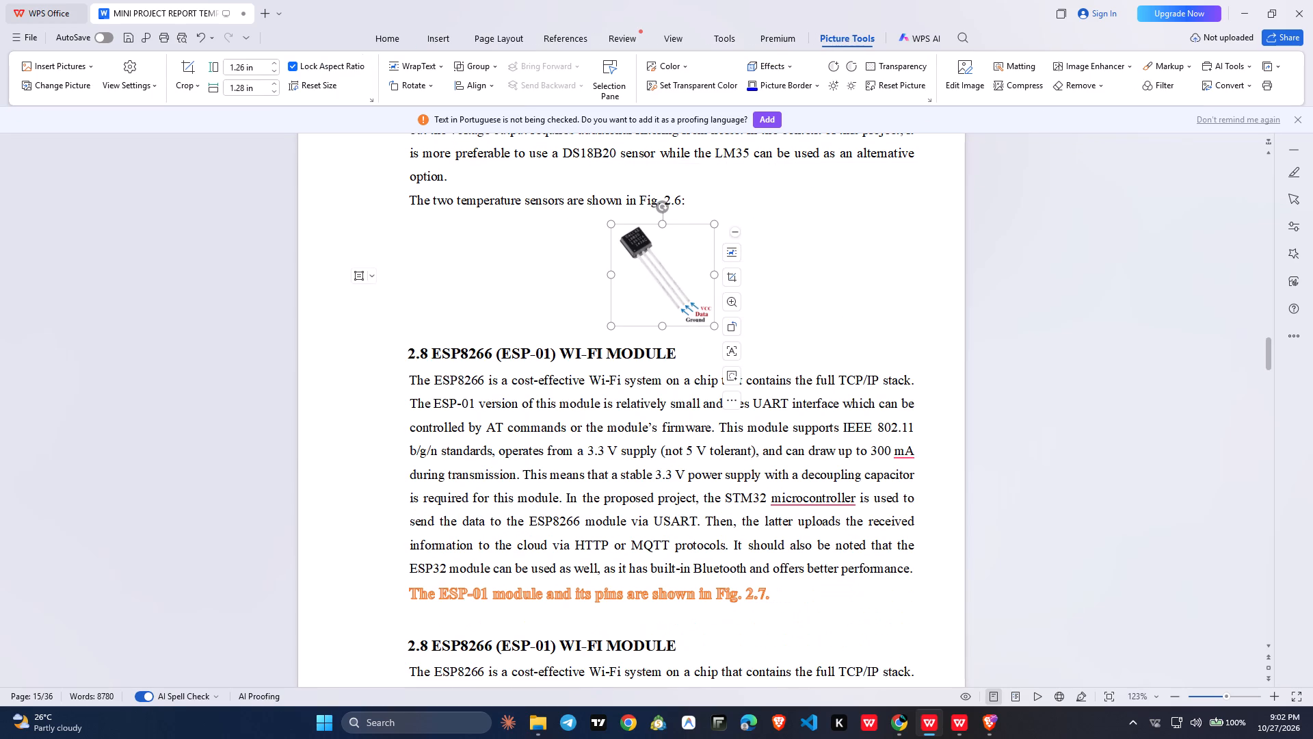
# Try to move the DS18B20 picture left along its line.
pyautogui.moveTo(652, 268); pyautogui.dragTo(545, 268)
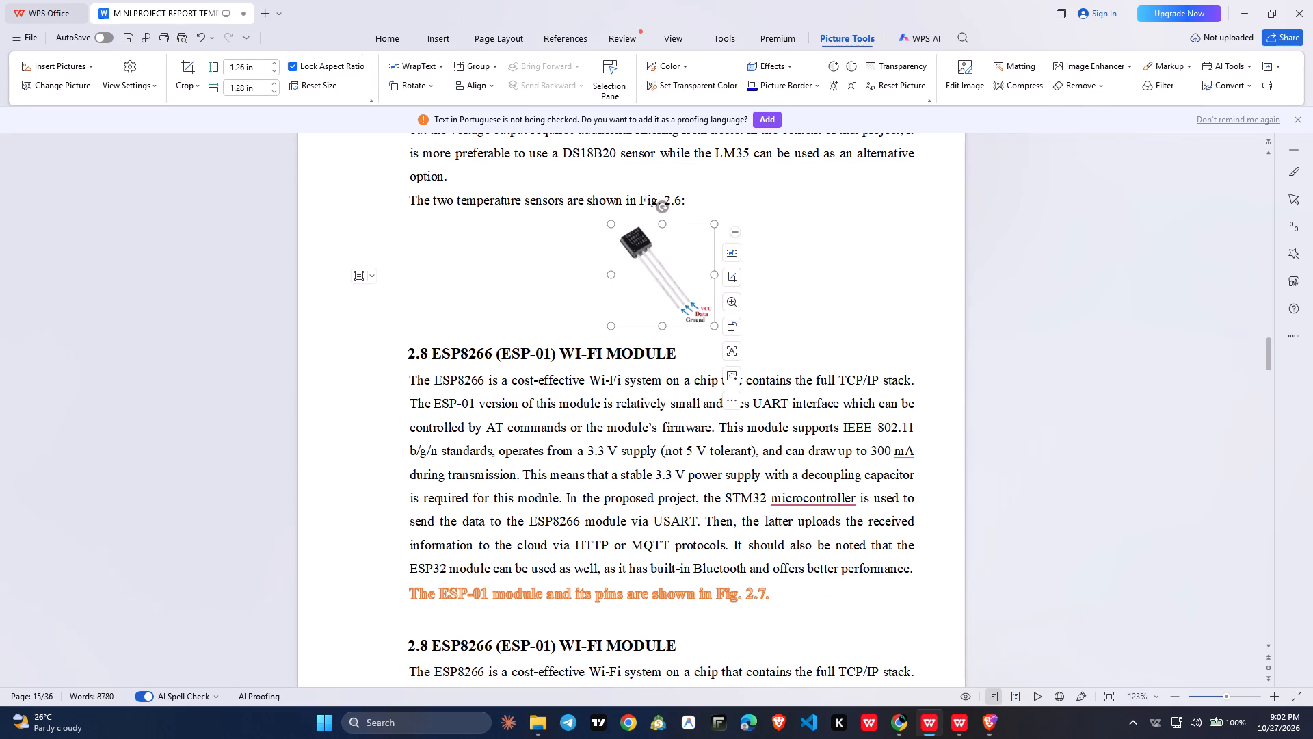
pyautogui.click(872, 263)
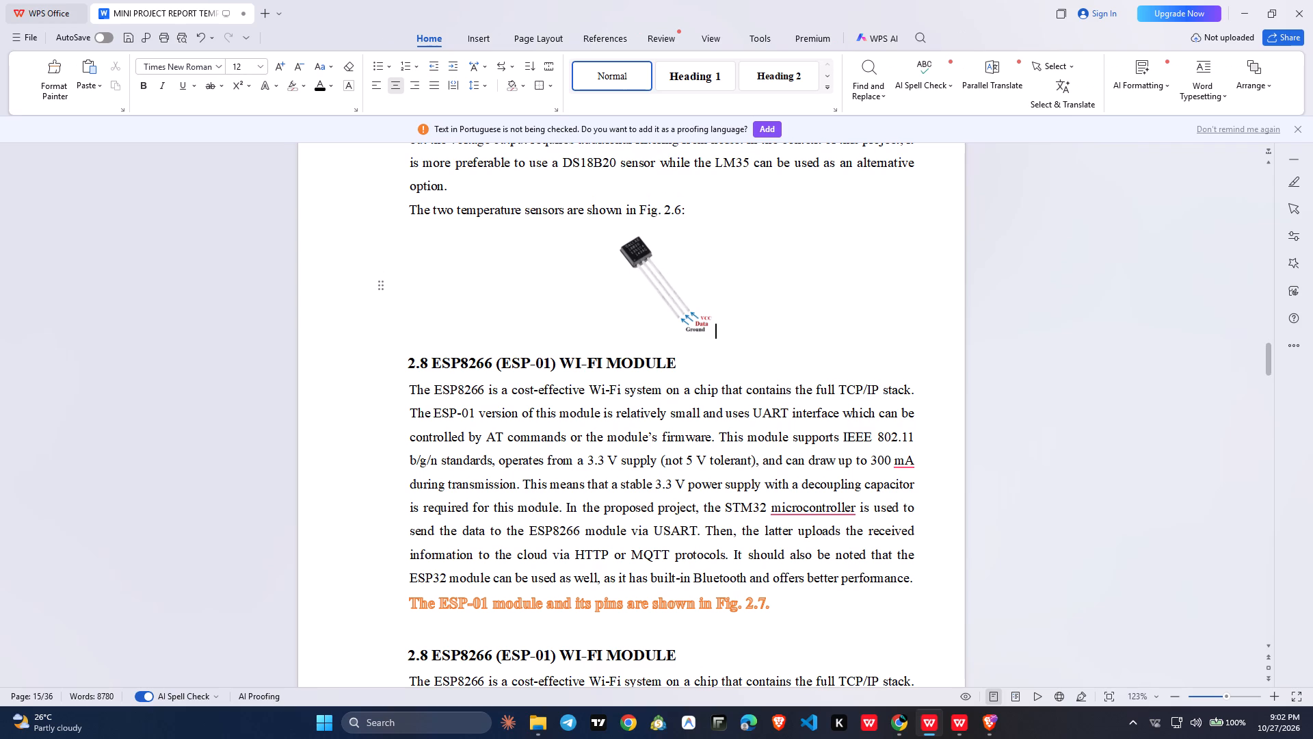
# In Chrome, copy "LM35 with pin description" from the Fig. 2.6 query and search Google Images for it, replacing the DS18B20 query.
pyautogui.click(895, 731)
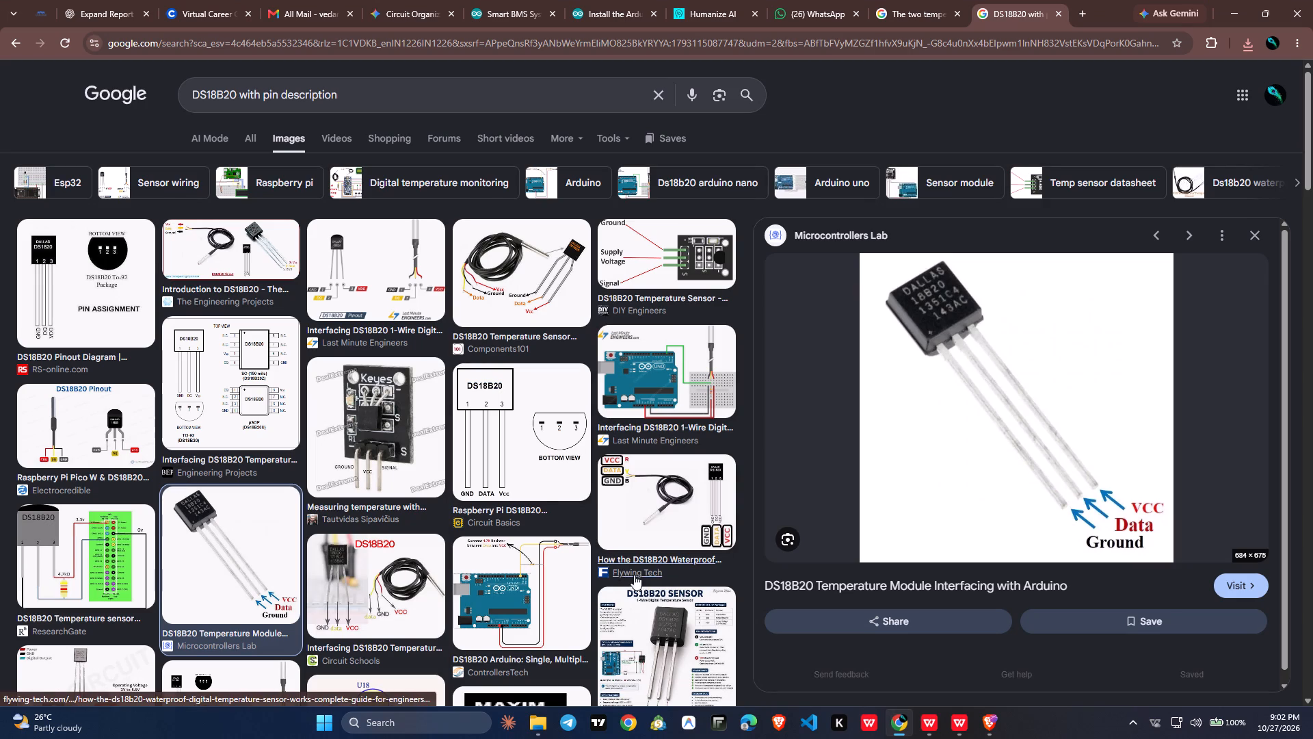
pyautogui.click(922, 1)
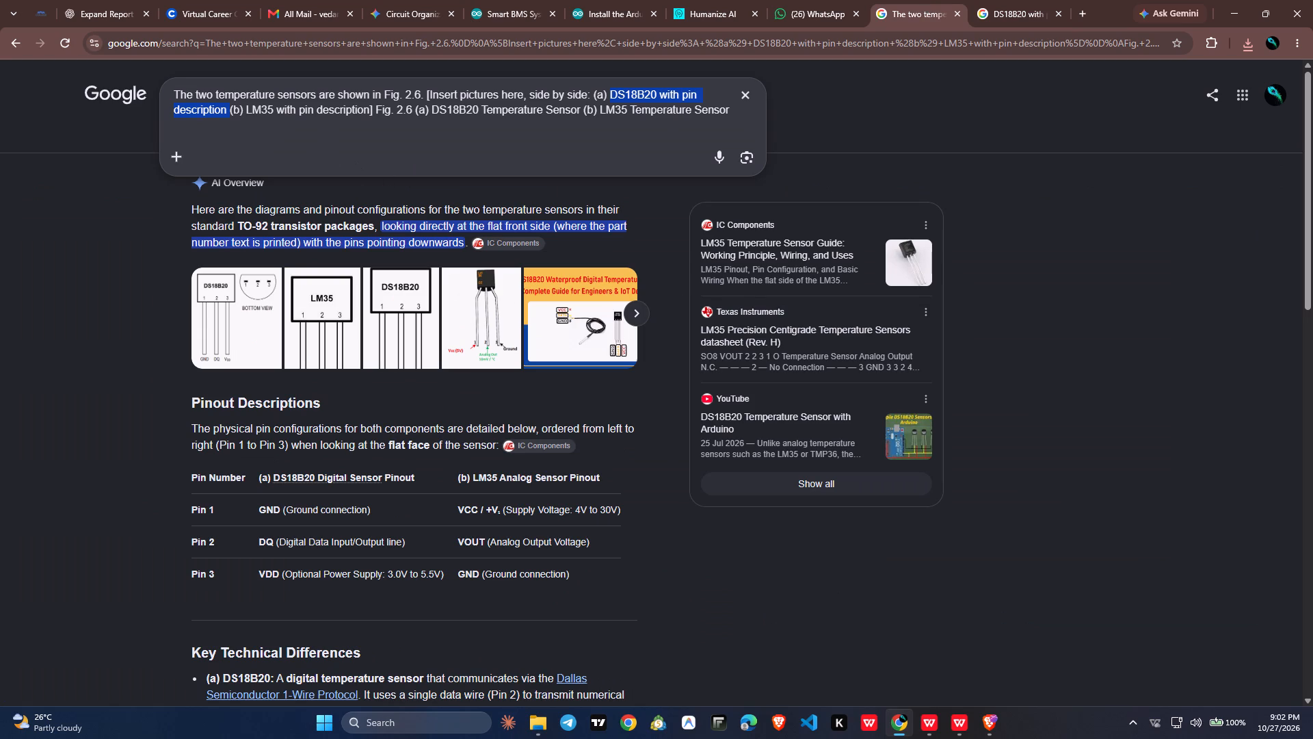
pyautogui.moveTo(247, 113); pyautogui.dragTo(370, 112)
pyautogui.hotkey('ctrl', 'c')
pyautogui.click(986, 0)
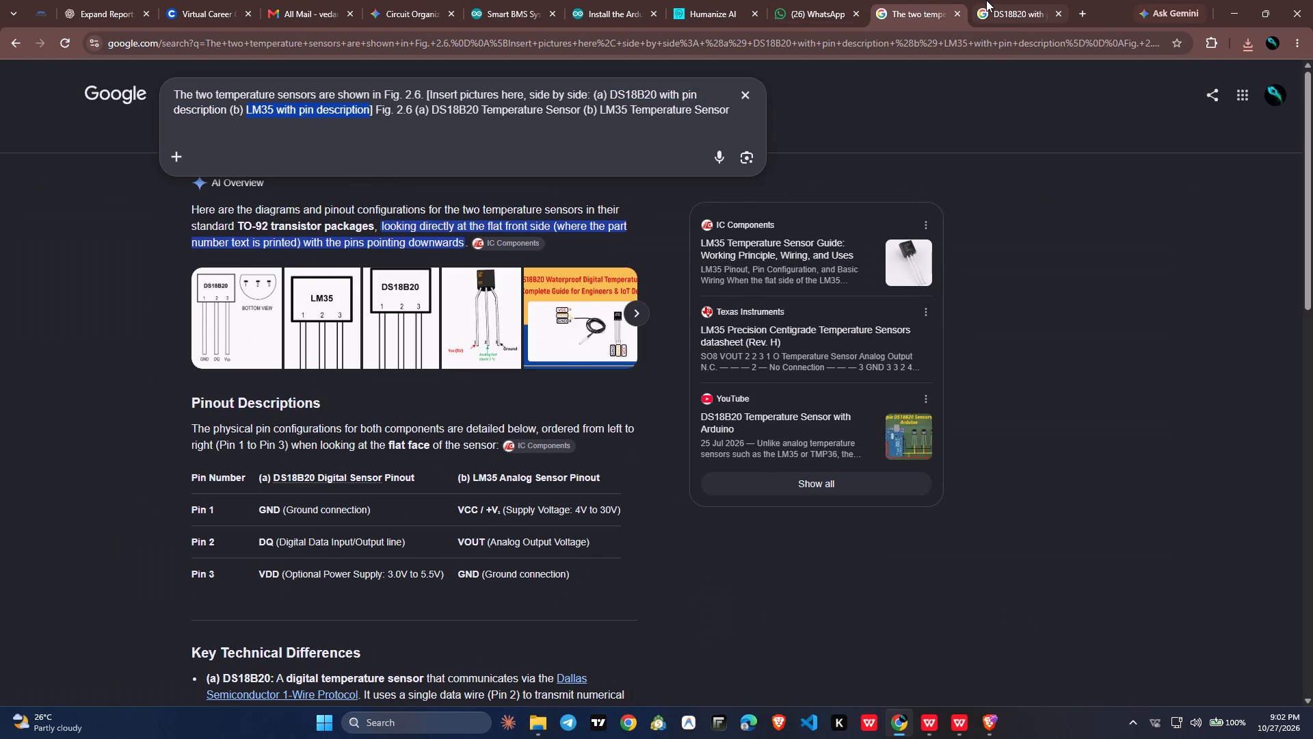
pyautogui.click(520, 90)
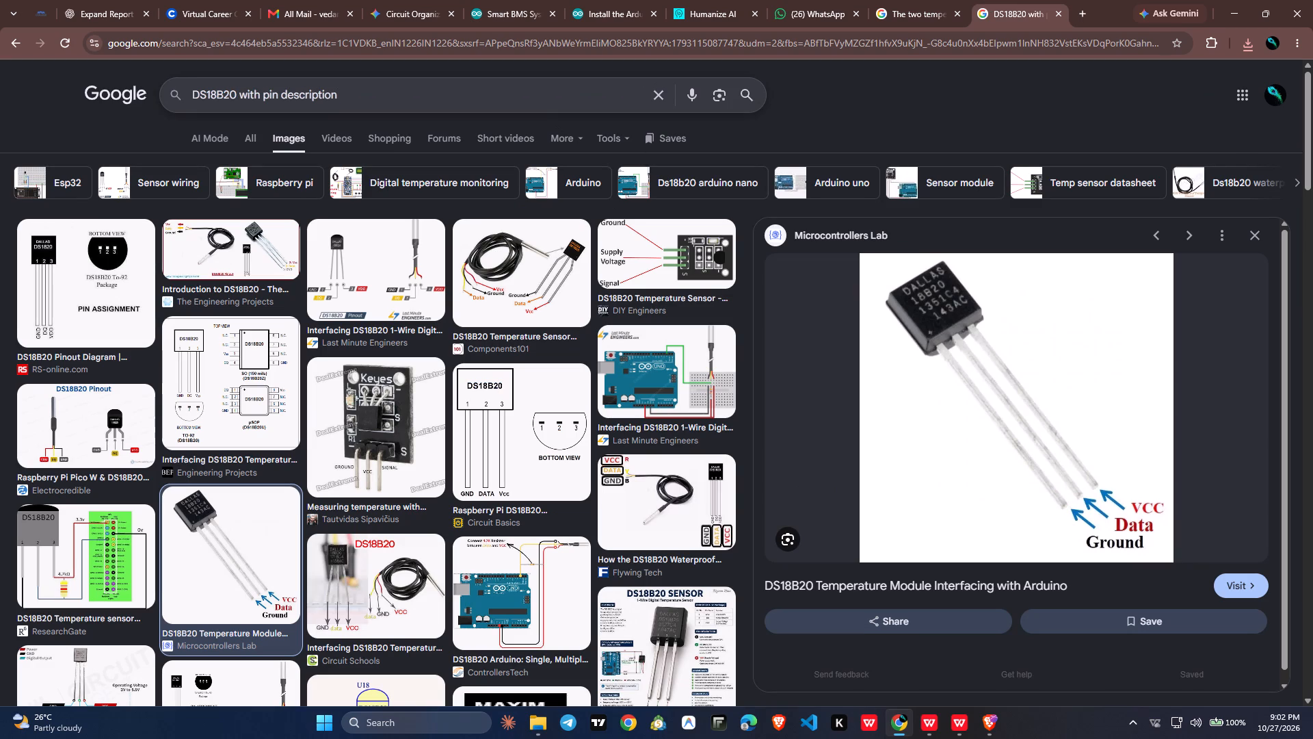
pyautogui.hotkey('ctrl', 'a')
pyautogui.hotkey('ctrl', 'v')
pyautogui.press('Return')
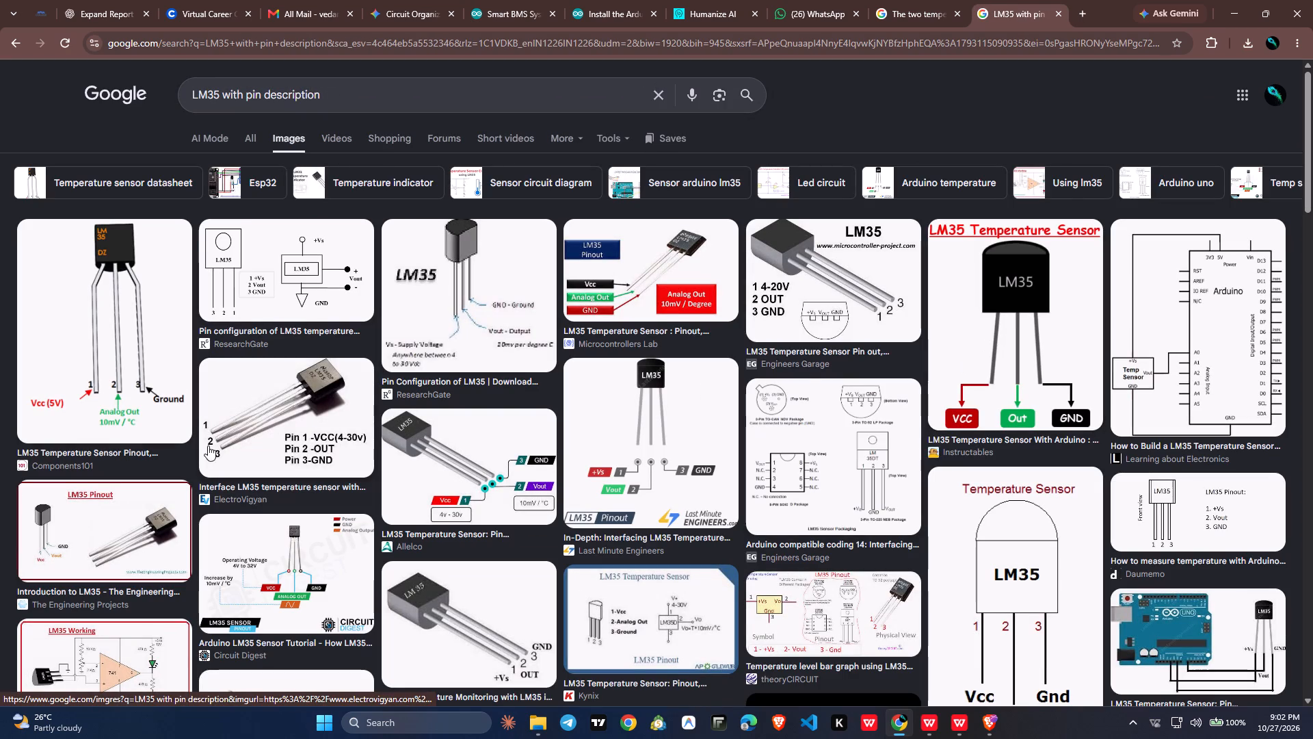
# Open the ElectroVigyan LM35 picture with the pin 1 to 3 descriptions and save it to Downloads.
pyautogui.click(279, 425)
pyautogui.rightClick(1075, 372)
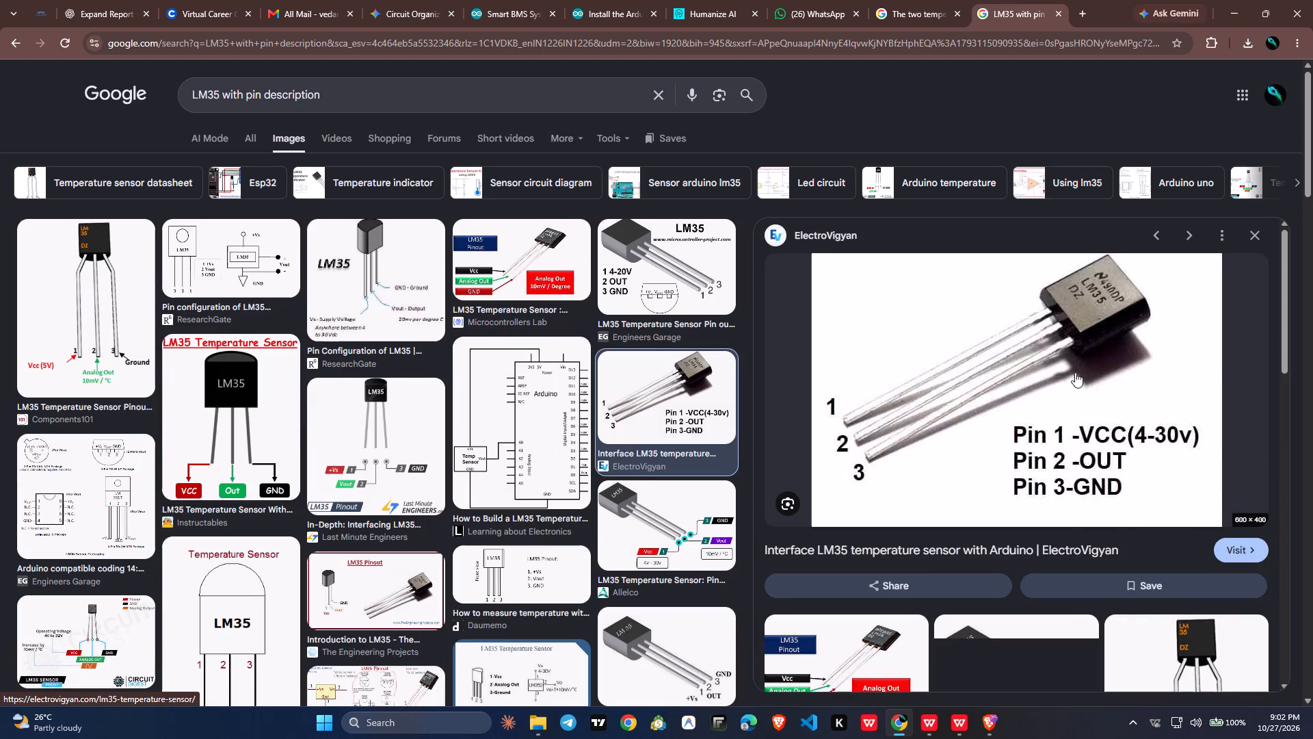
pyautogui.click(1151, 592)
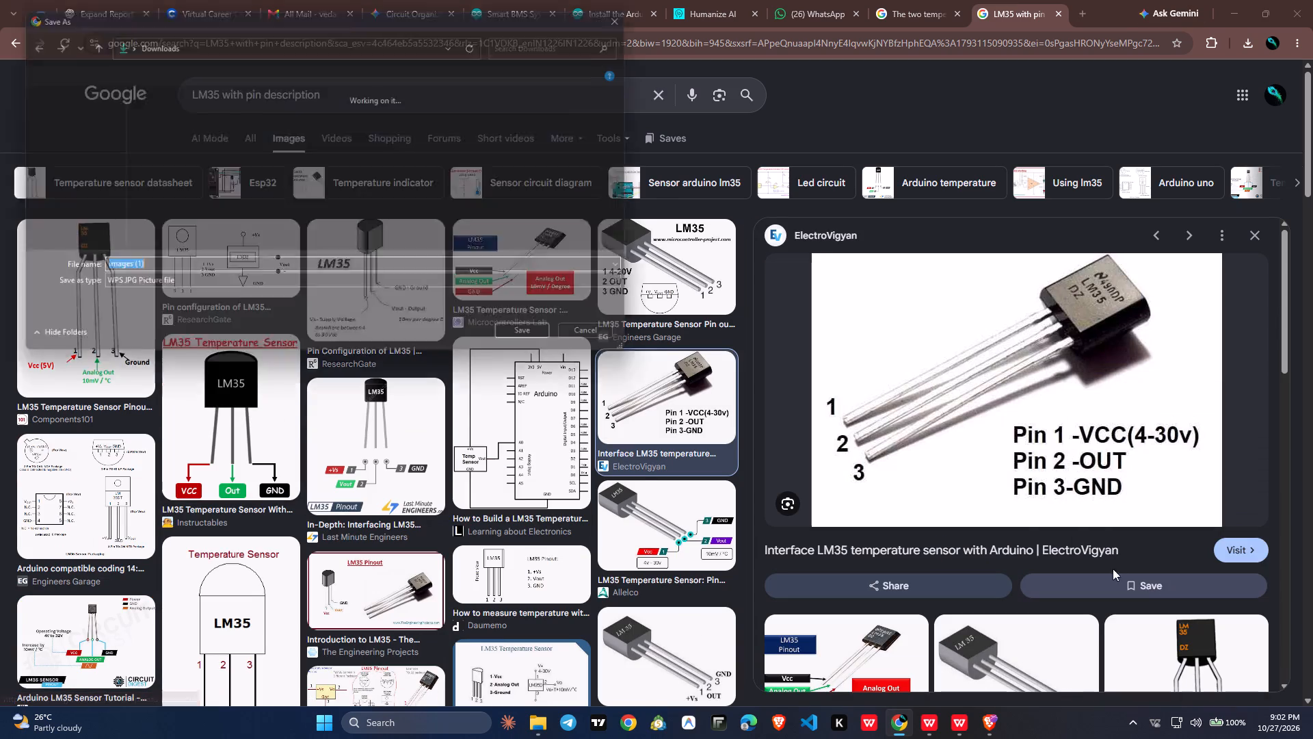
pyautogui.click(537, 337)
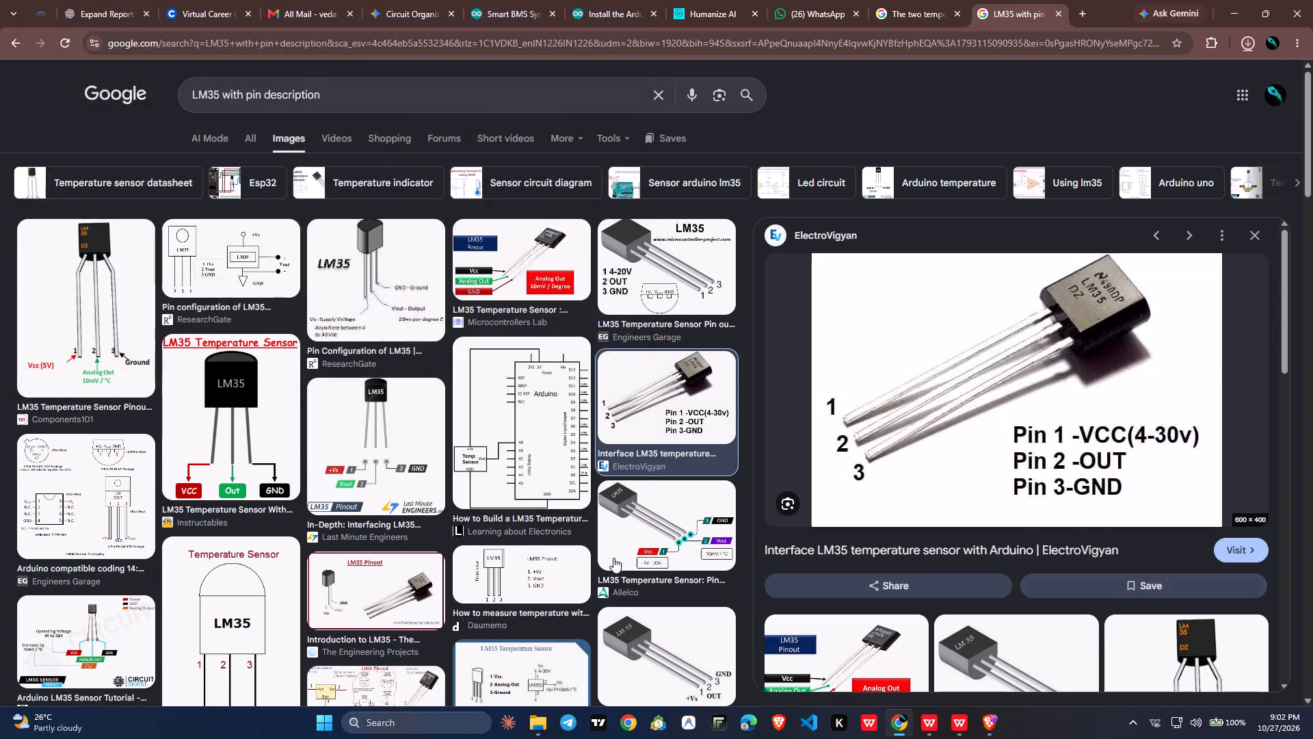
# Copy the saved LM35 image "images (1)" from Downloads and paste it after the DS18B20 picture in the WPS report.
pyautogui.press('super+e')
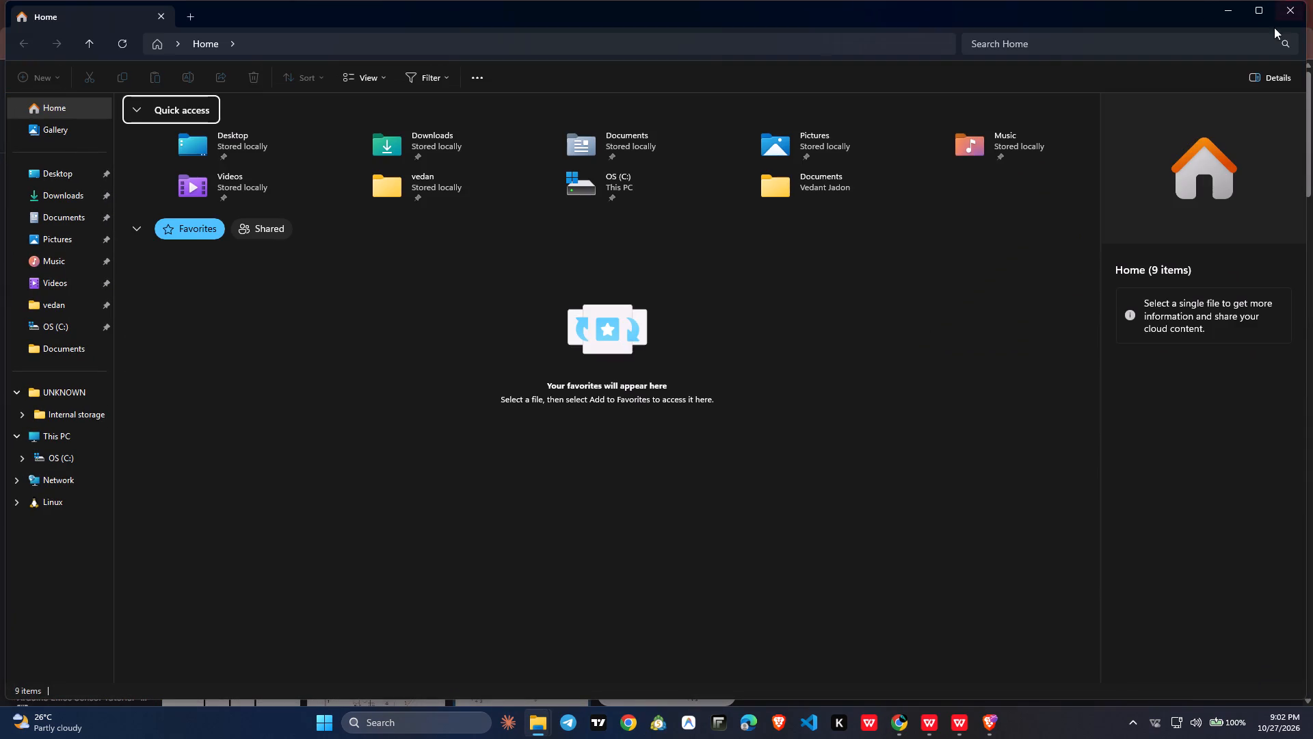
pyautogui.click(1282, 8)
pyautogui.hotkey('alt', 'Tab')
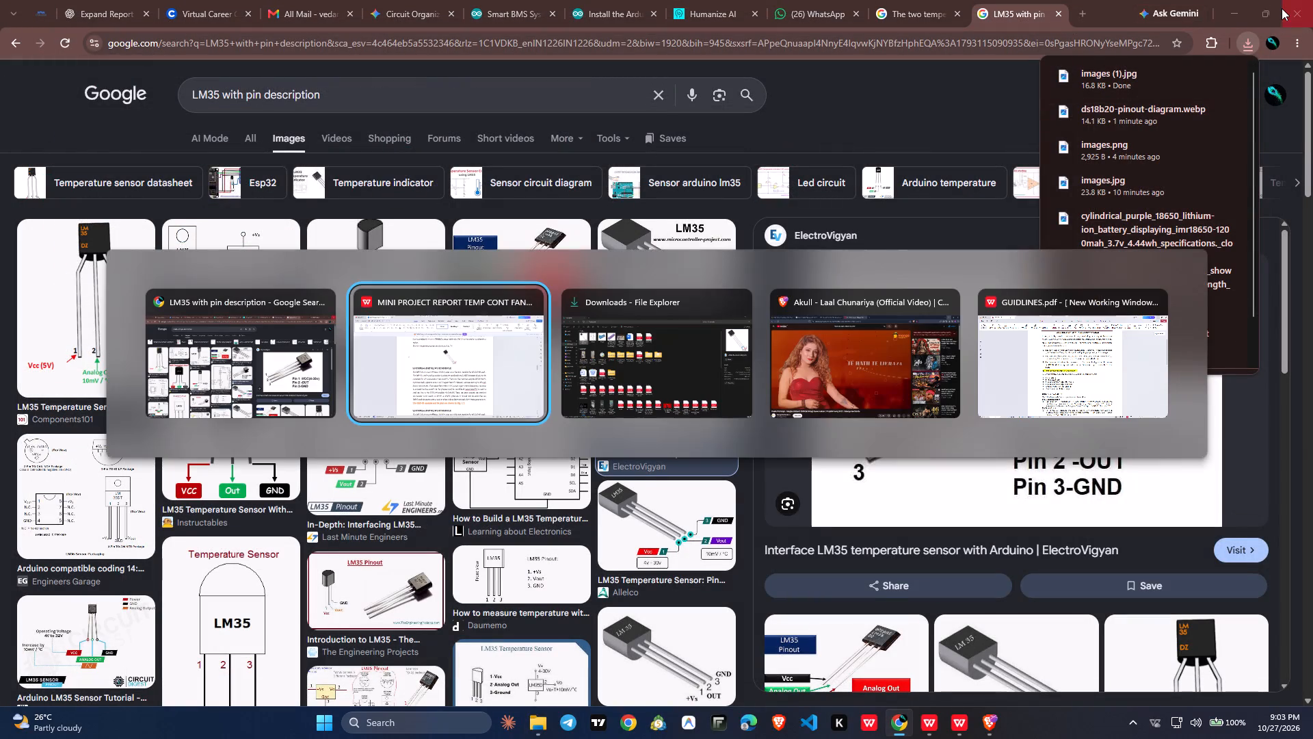
pyautogui.hotkey('alt', 'Tab')
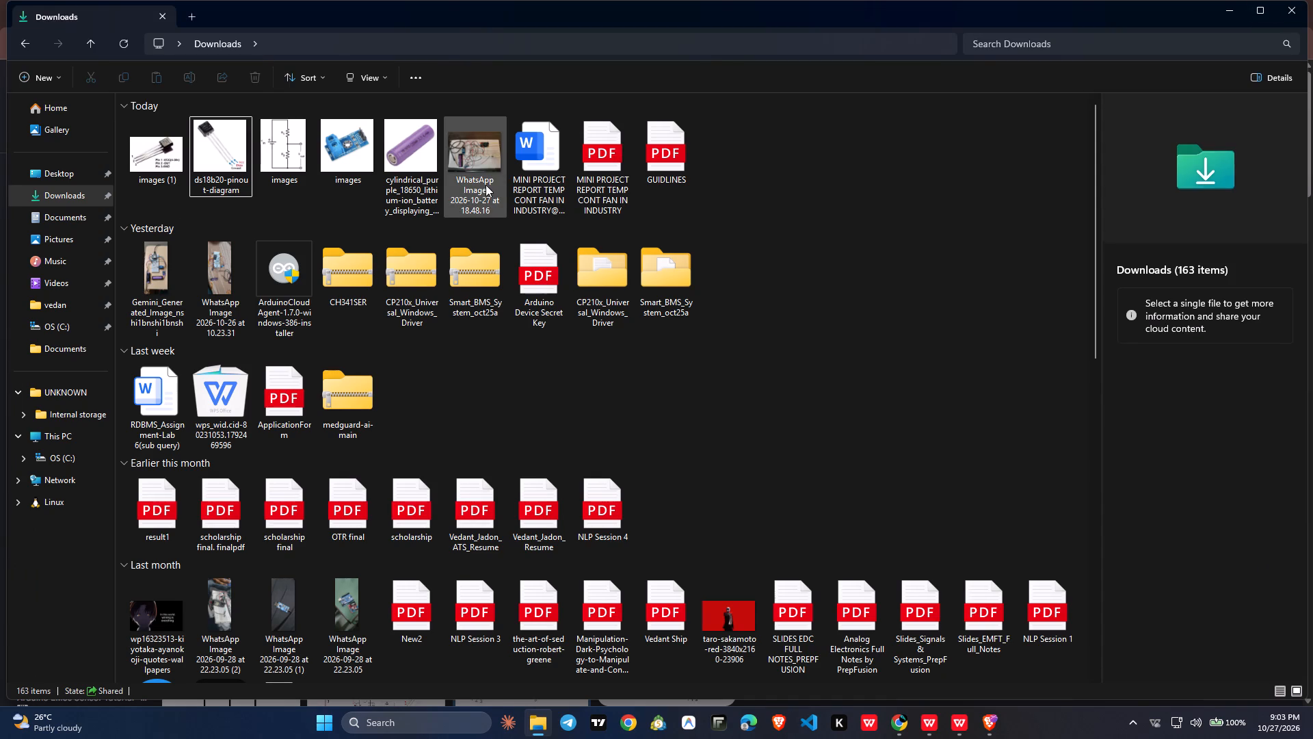
pyautogui.click(133, 157)
pyautogui.rightClick(133, 157)
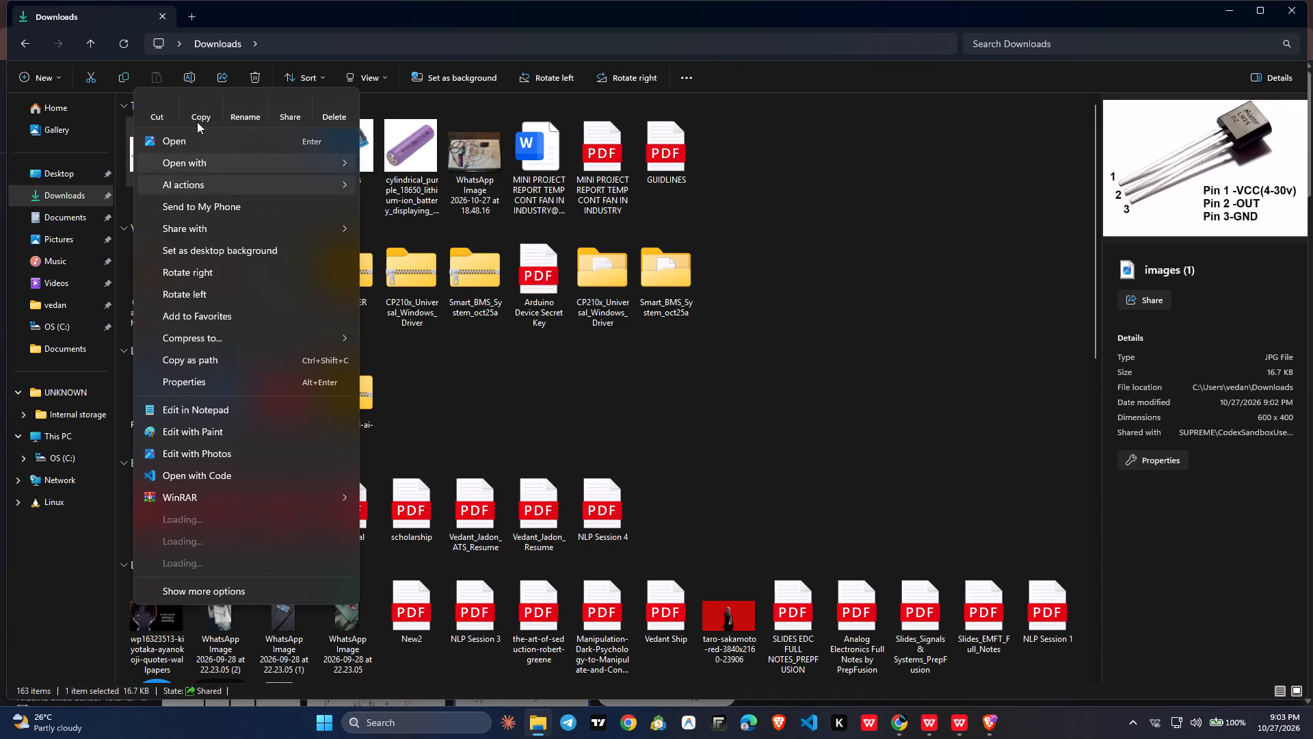
pyautogui.click(198, 114)
pyautogui.click(1234, 2)
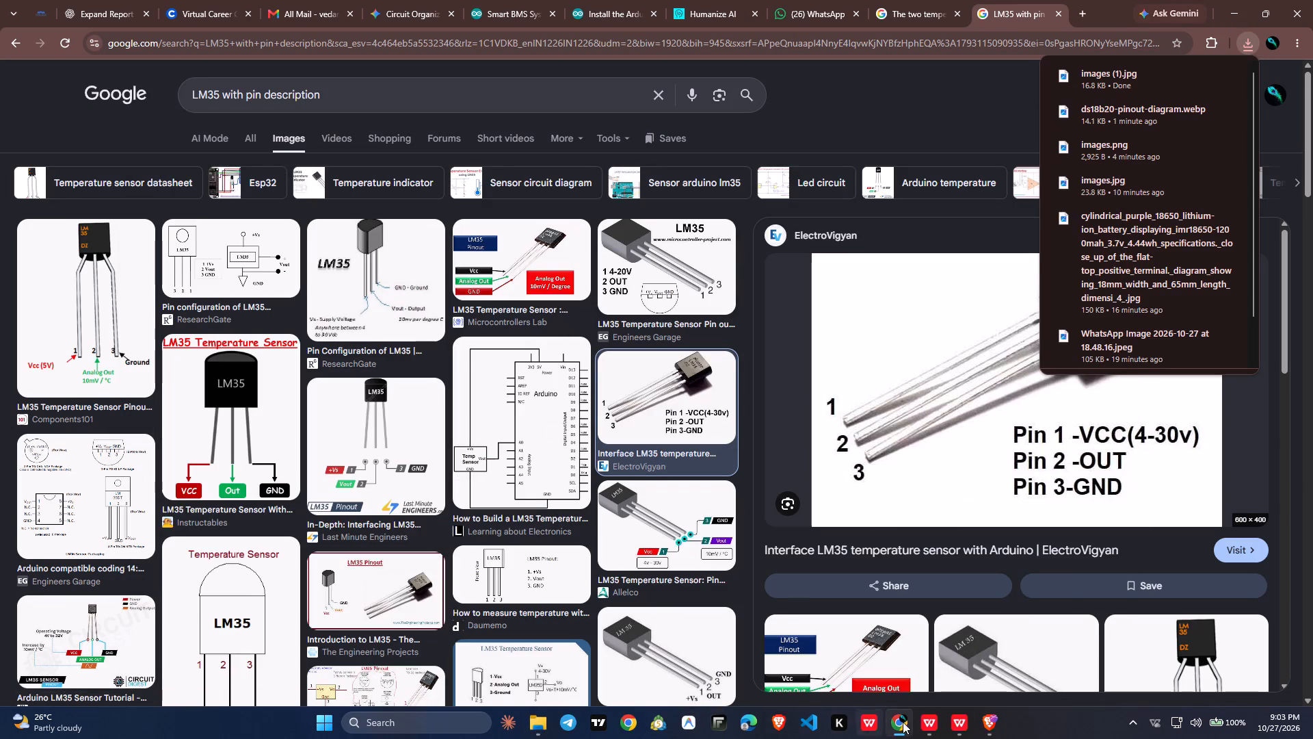
pyautogui.click(951, 725)
pyautogui.click(925, 722)
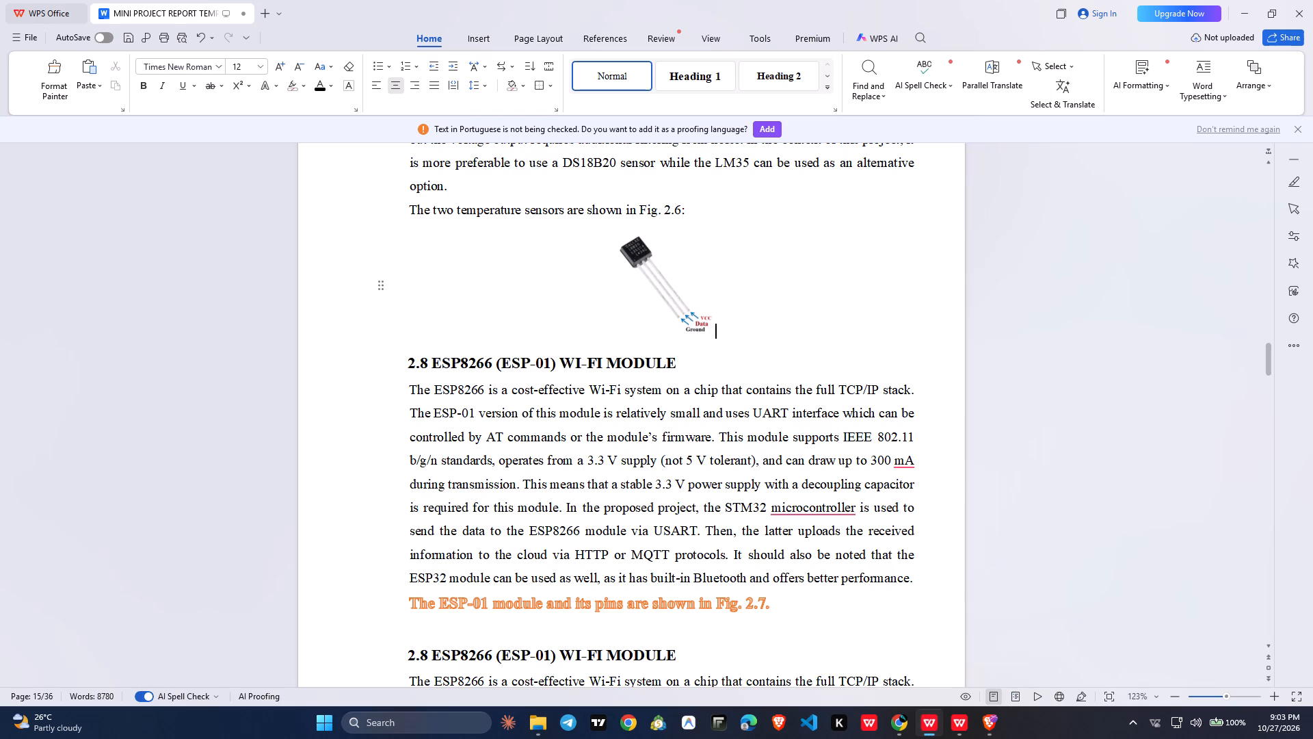
pyautogui.hotkey('ctrl', 'v')
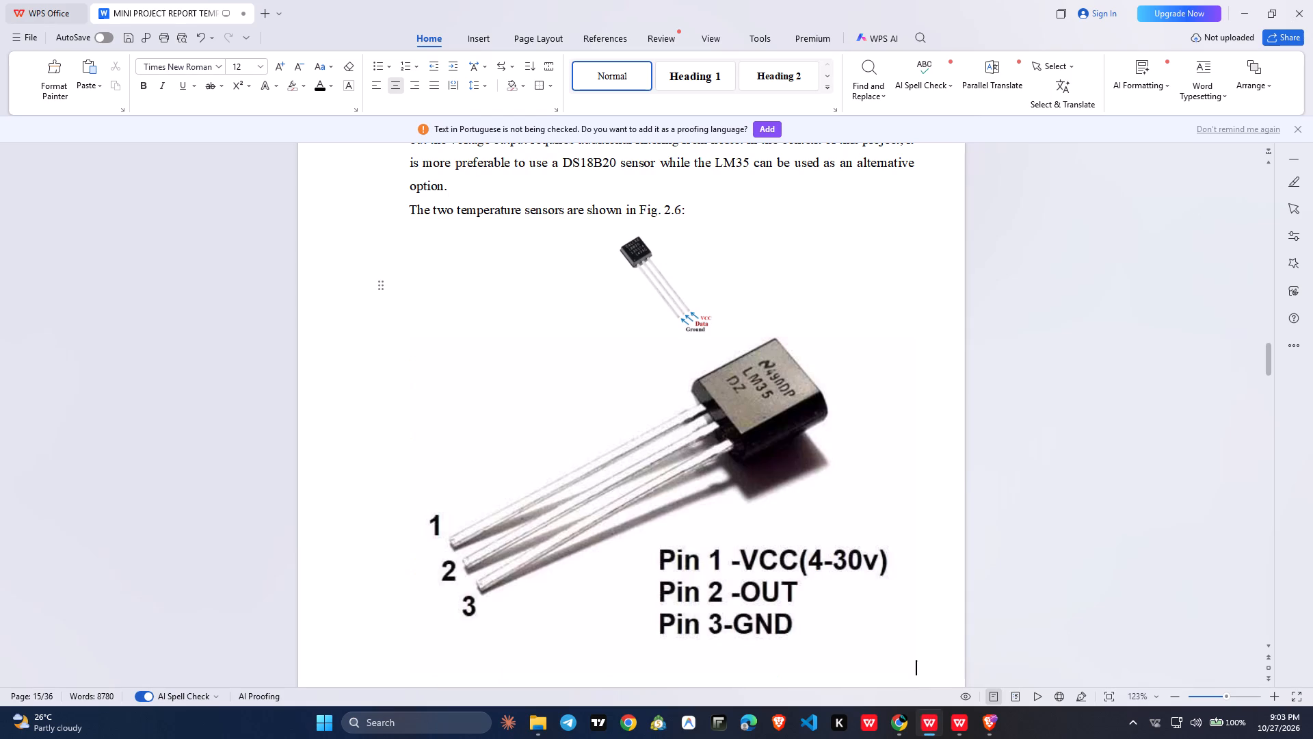
# Shrink the LM35 picture to about 1.67 in wide so it sits on the same line as the DS18B20 picture.
pyautogui.click(703, 551)
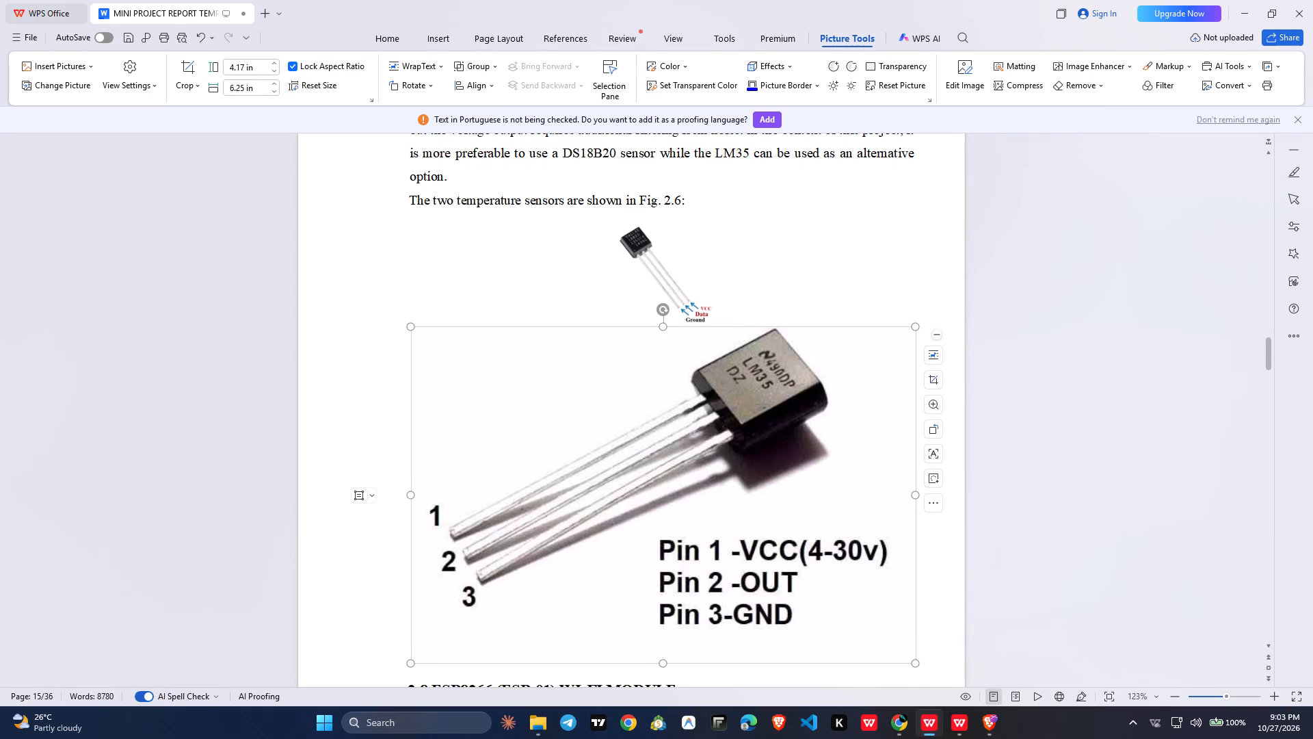
pyautogui.moveTo(916, 660); pyautogui.dragTo(611, 349)
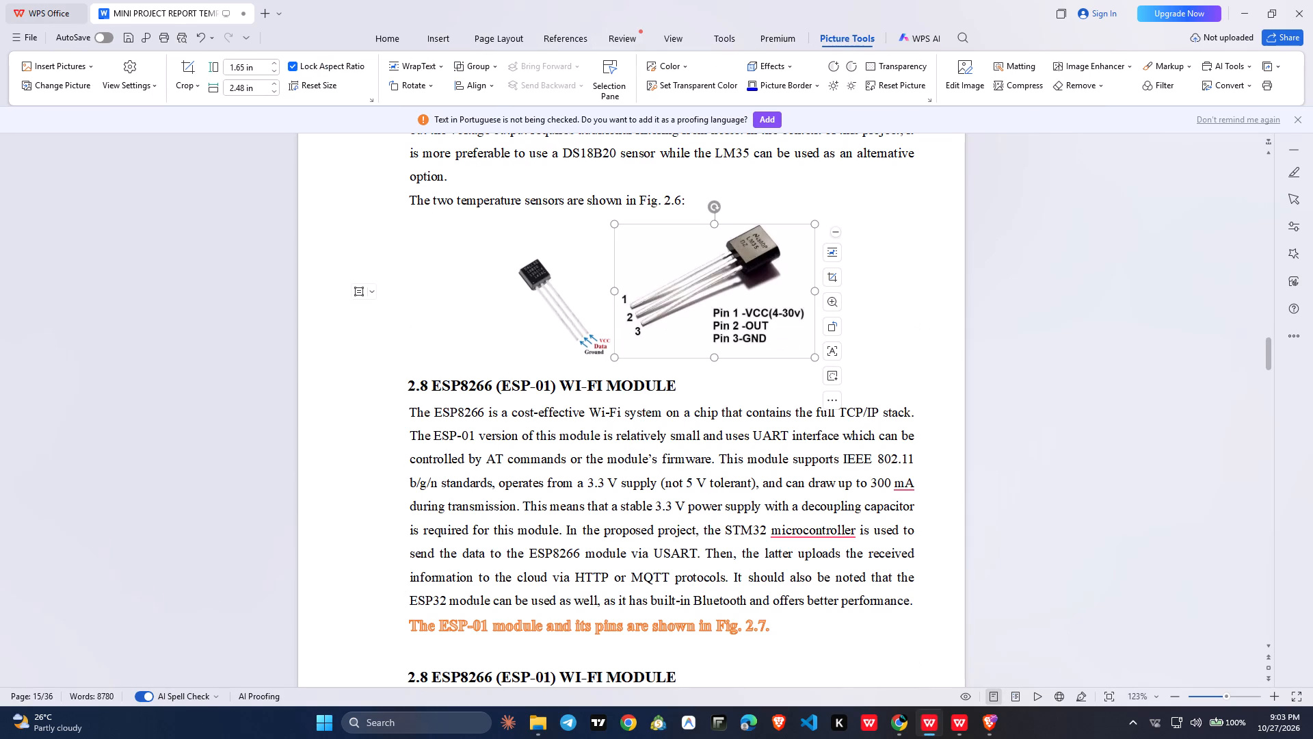
pyautogui.moveTo(815, 222); pyautogui.dragTo(739, 265)
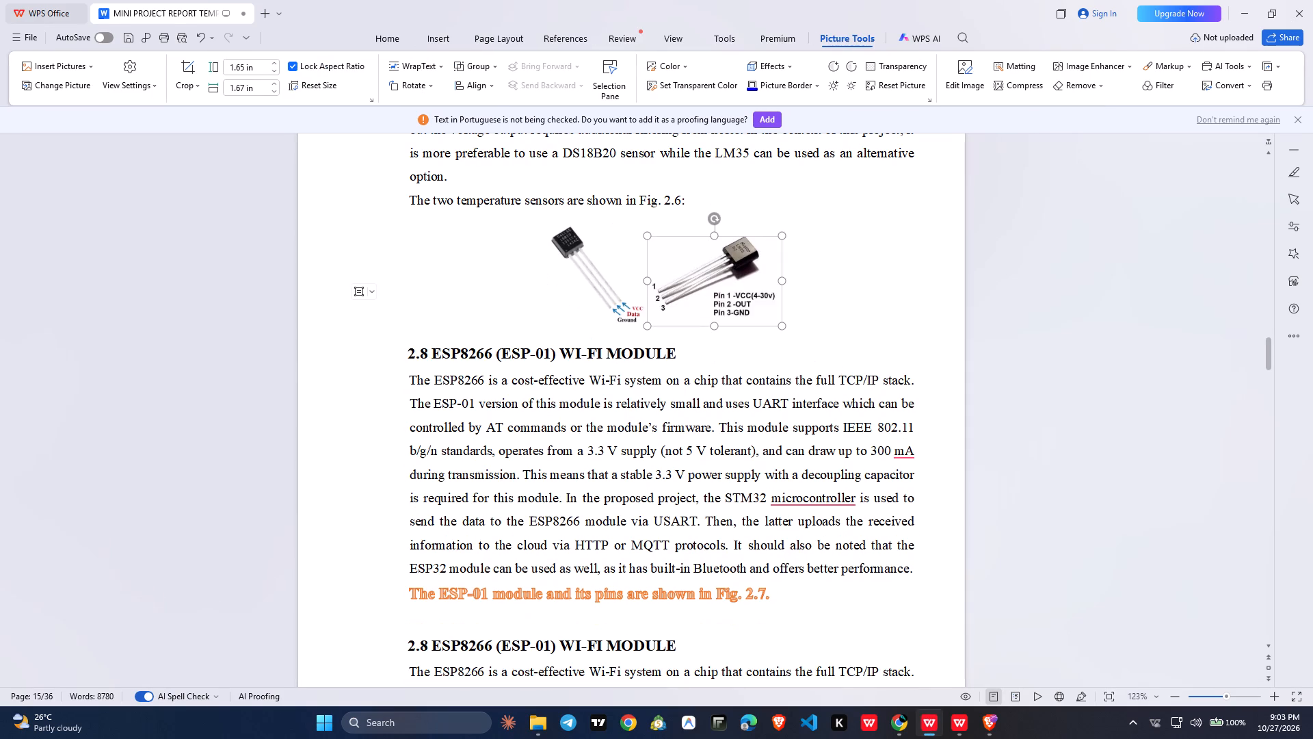
pyautogui.click(699, 274)
pyautogui.click(947, 322)
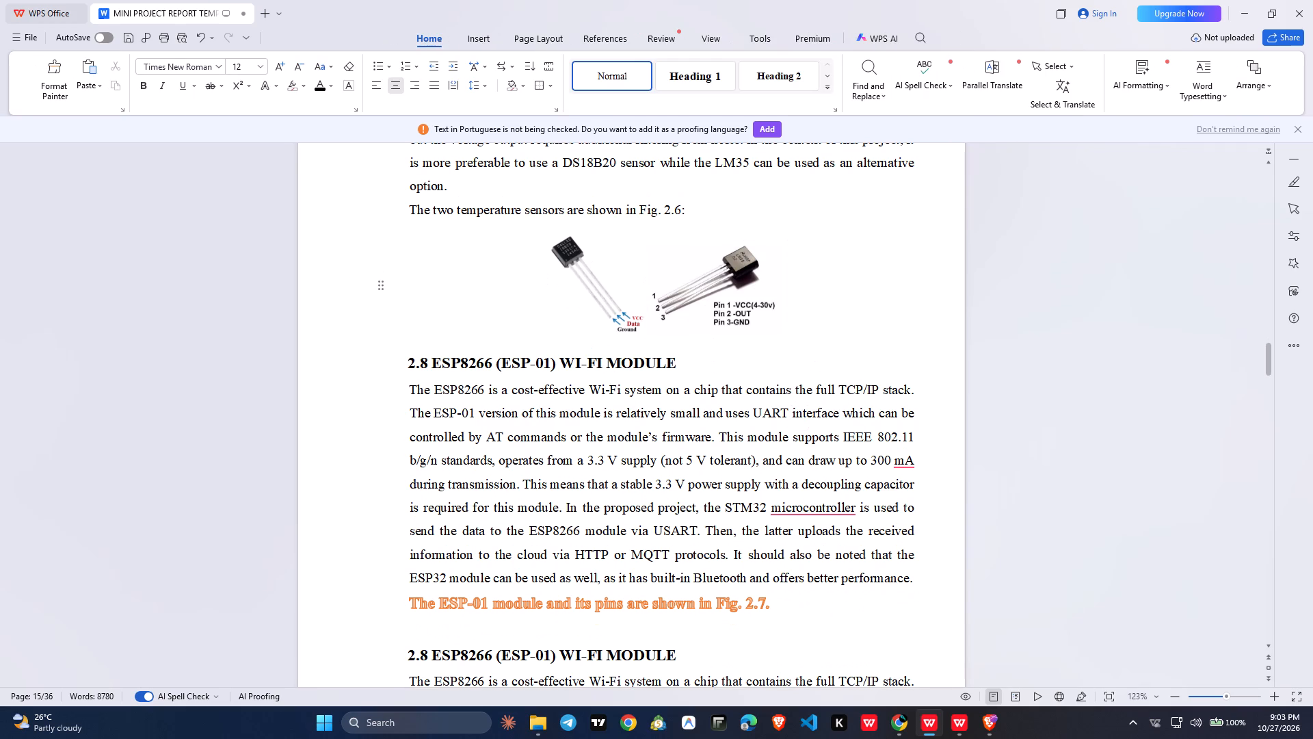
# Add the caption "Fig. 2.6 Two Temperature Sensors" on a new line below the two sensor pictures.
pyautogui.click(713, 304)
pyautogui.click(946, 317)
pyautogui.press('Return')
pyautogui.write('Fig')
pyautogui.press('.')
pyautogui.press('space')
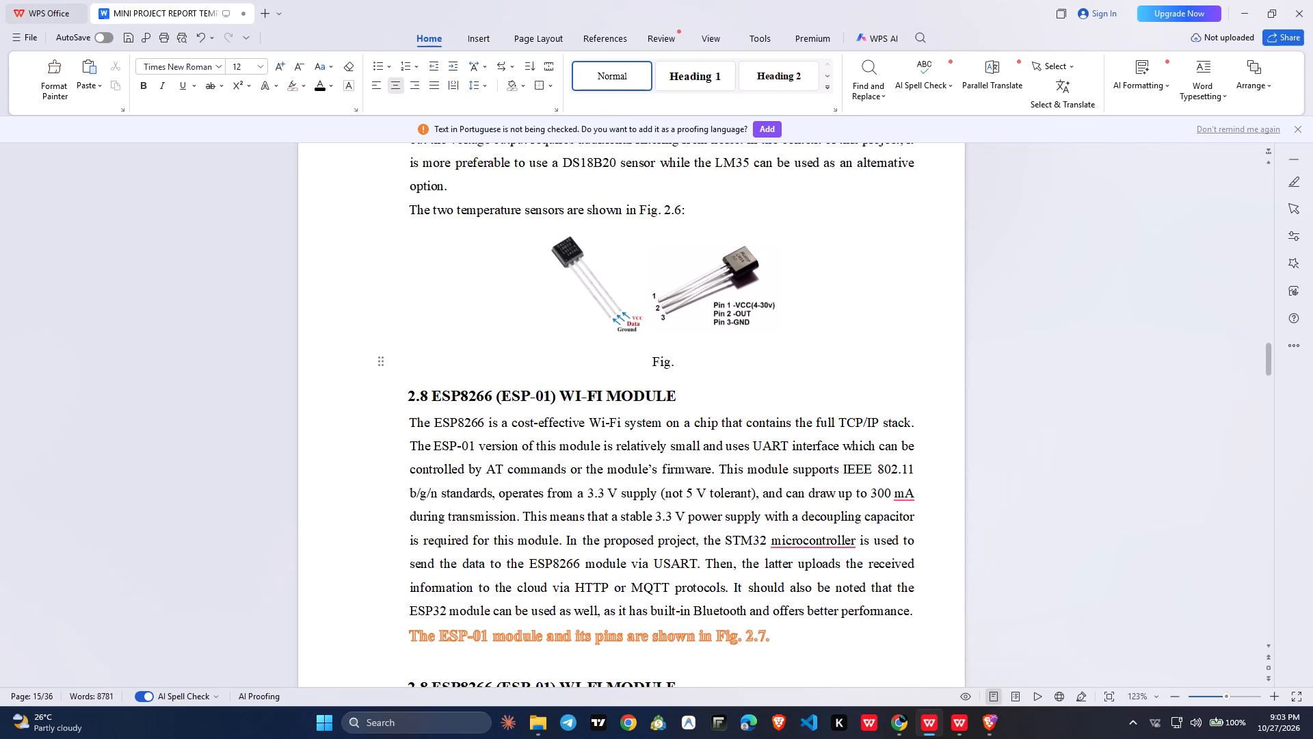
pyautogui.write('2.')
pyautogui.write('6')
pyautogui.press('space')
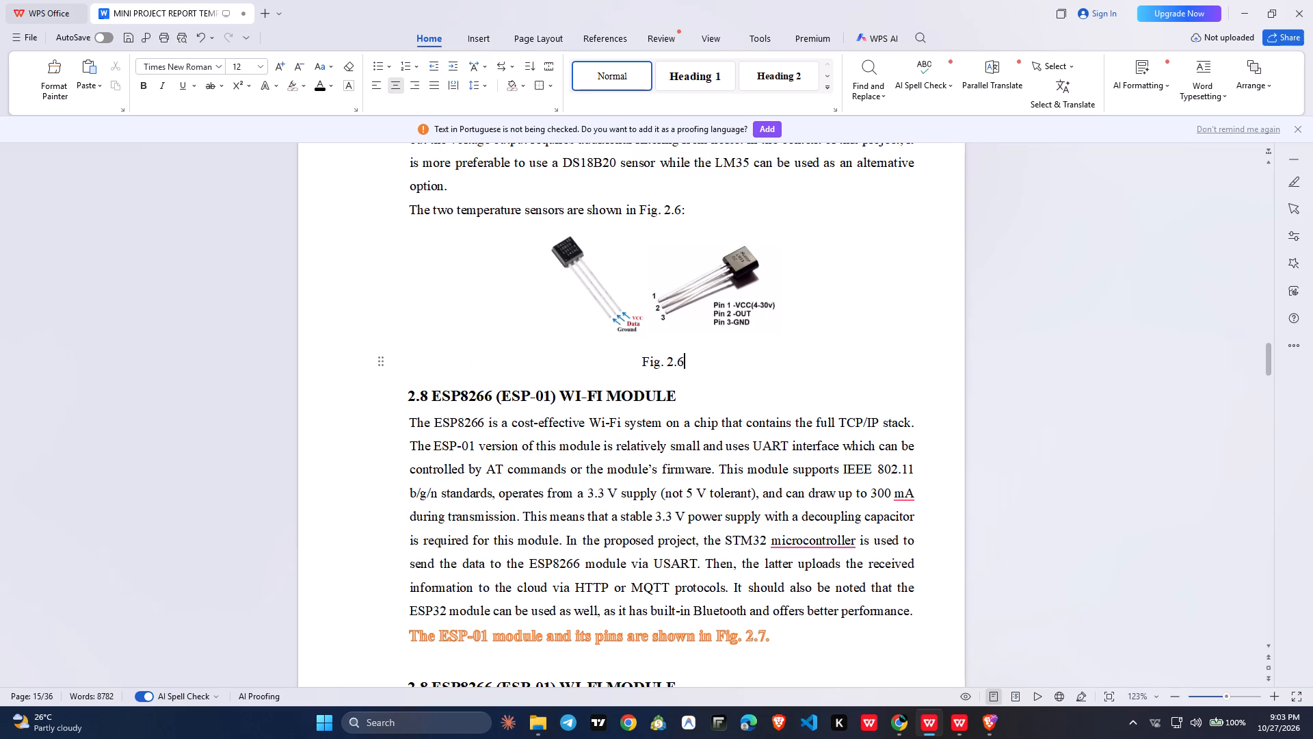
pyautogui.write('Two Tep')
pyautogui.press('BackSpace')
pyautogui.write('mpetra')
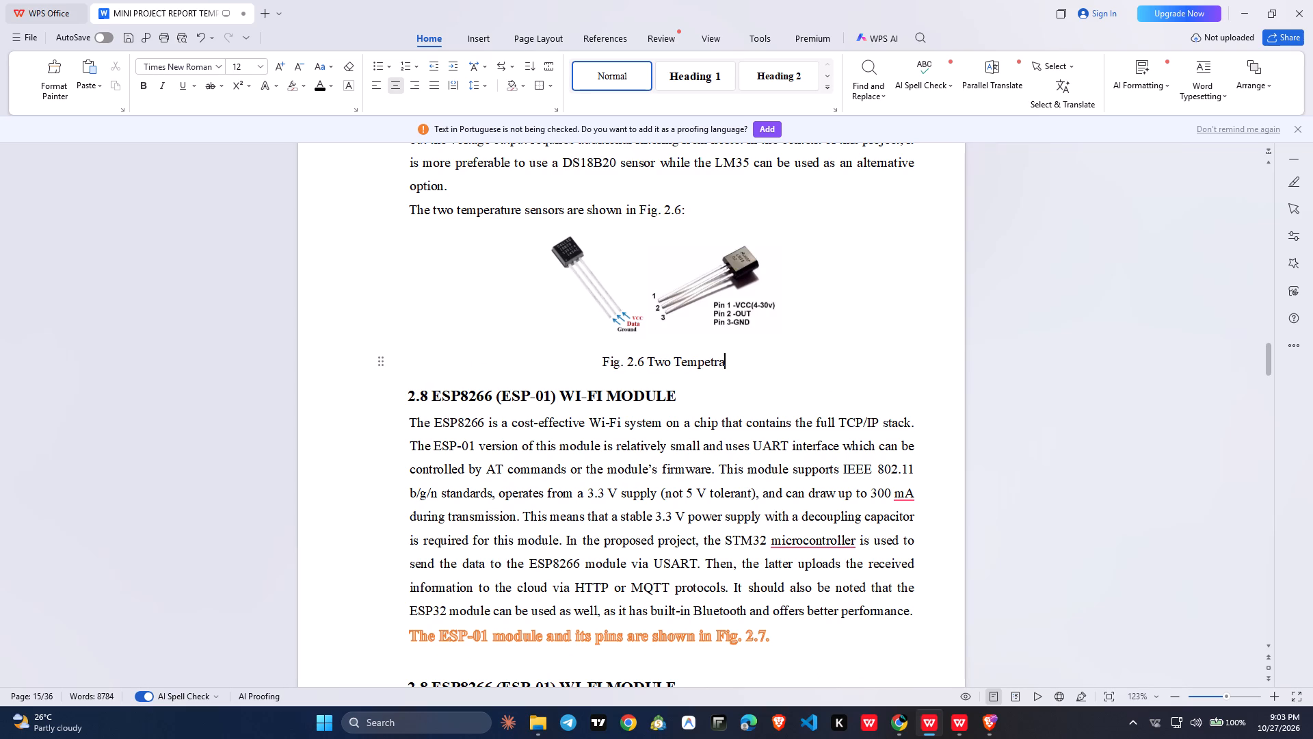
pyautogui.press('BackSpace')
pyautogui.press('BackSpace')
pyautogui.press('BackSpace')
pyautogui.write('rature Se')
pyautogui.write('nsors')
# Make the whole Fig. 2.6 caption bold.
pyautogui.moveTo(779, 365); pyautogui.dragTo(712, 354)
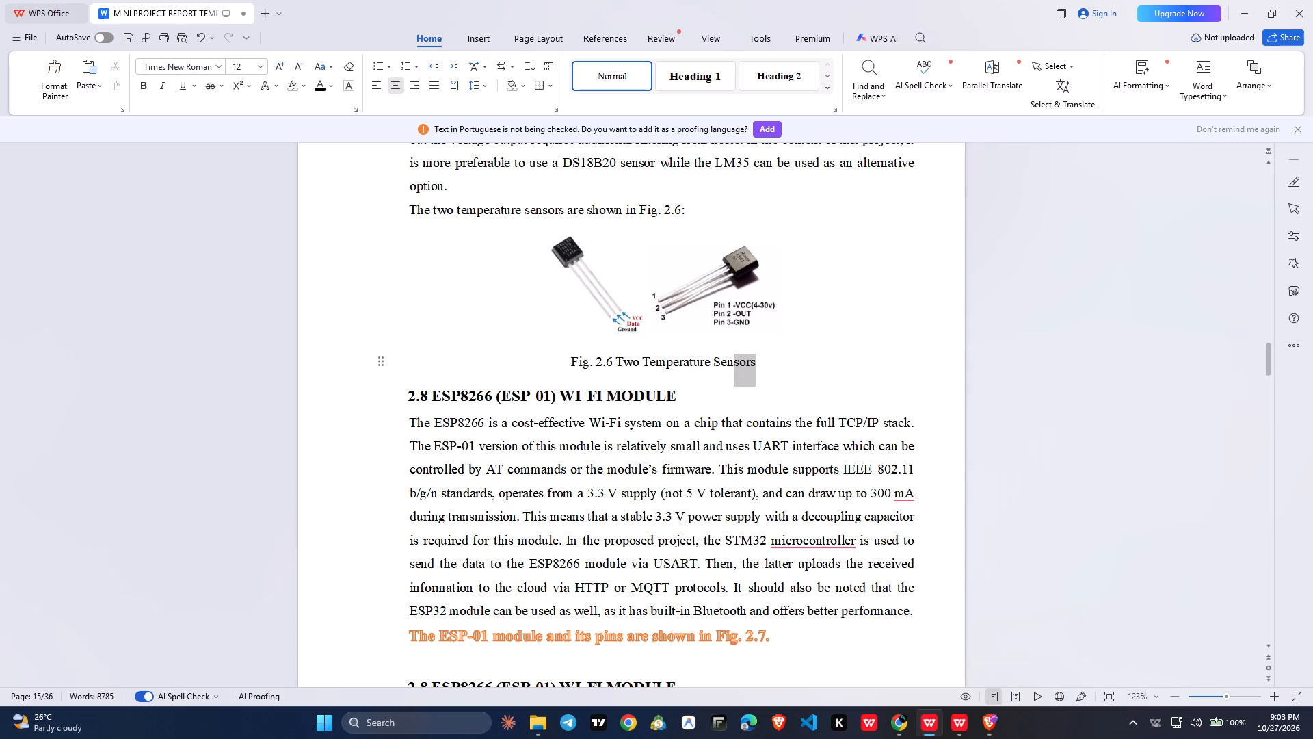
pyautogui.moveTo(712, 354); pyautogui.dragTo(573, 361)
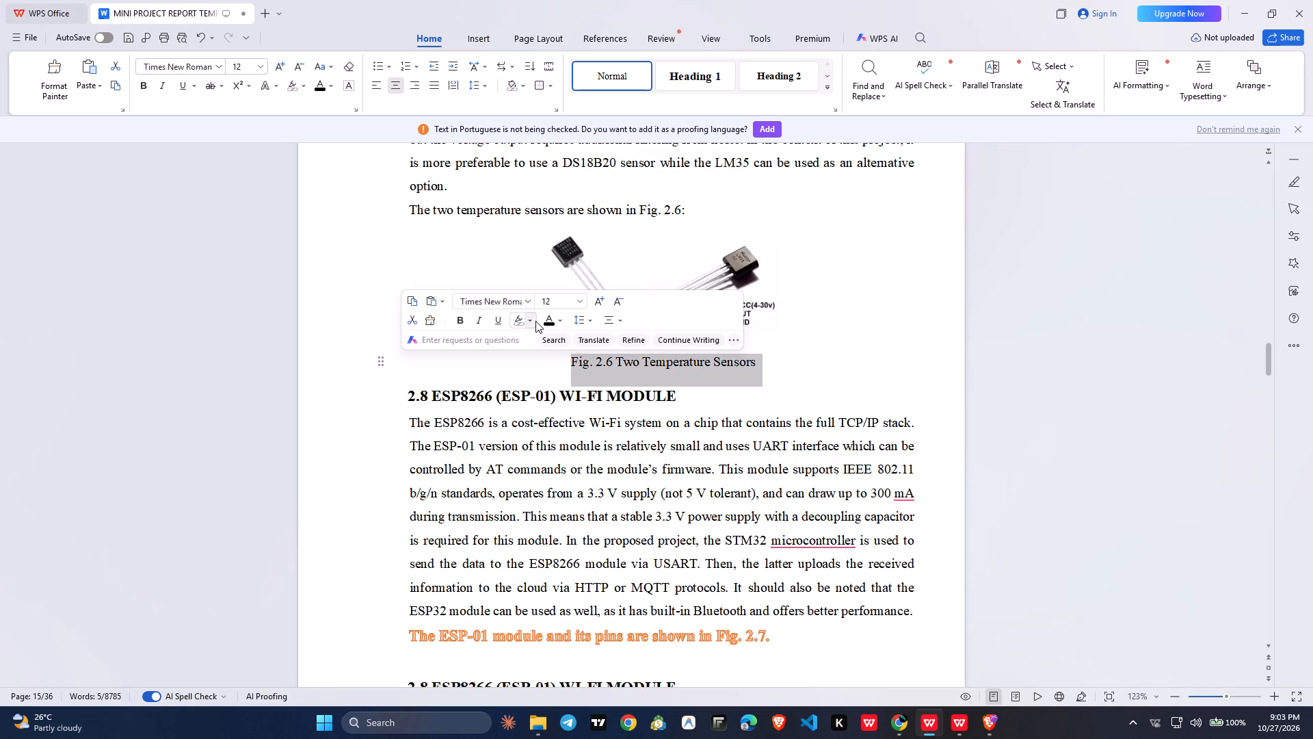
pyautogui.click(455, 320)
pyautogui.click(830, 356)
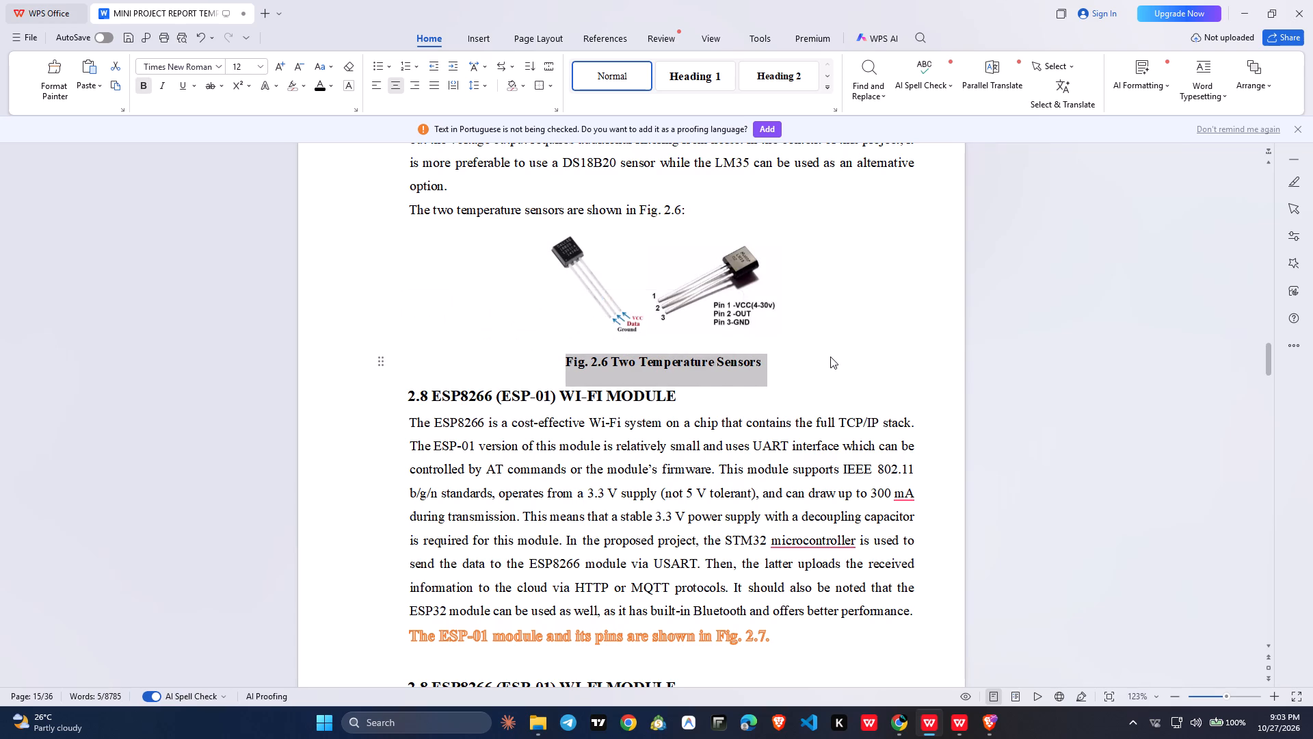
# Increase the line spacing of the Fig. 2.6 introductory sentence, the picture line and the caption together.
pyautogui.moveTo(793, 382); pyautogui.dragTo(368, 223)
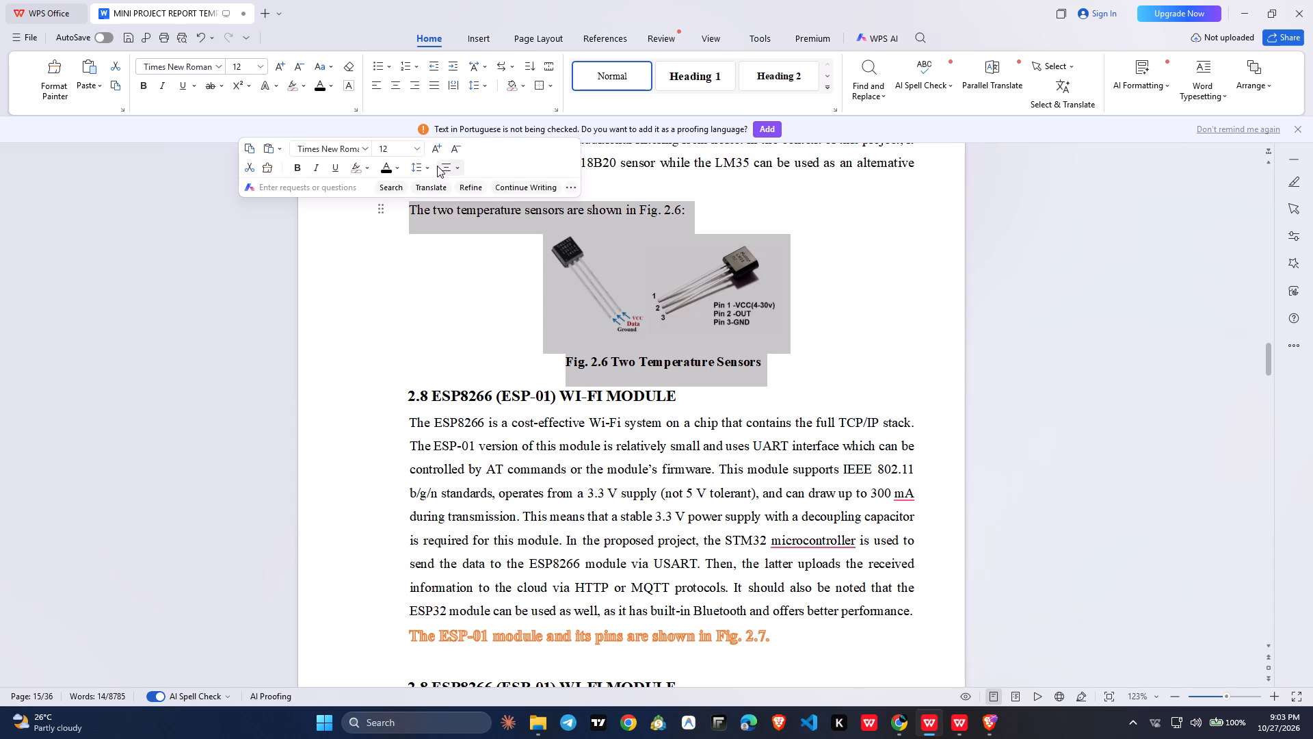
pyautogui.click(427, 166)
pyautogui.click(436, 219)
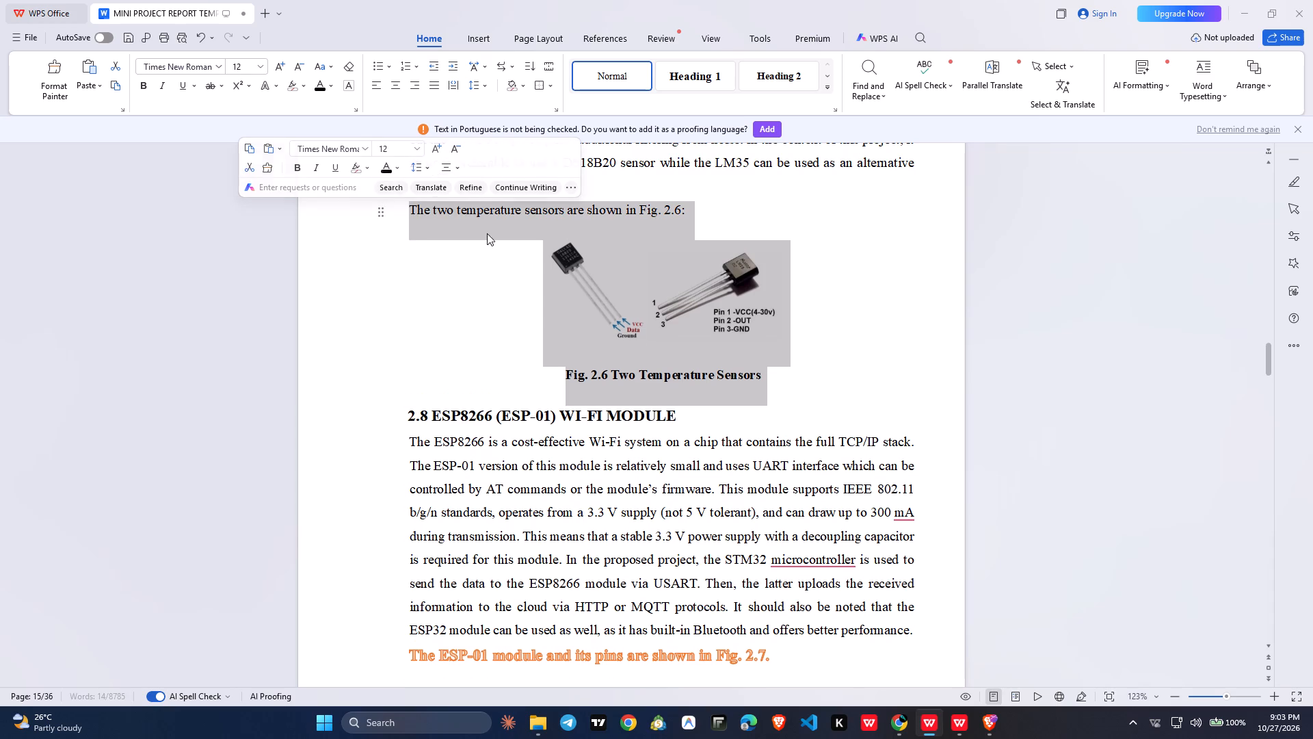
pyautogui.click(847, 319)
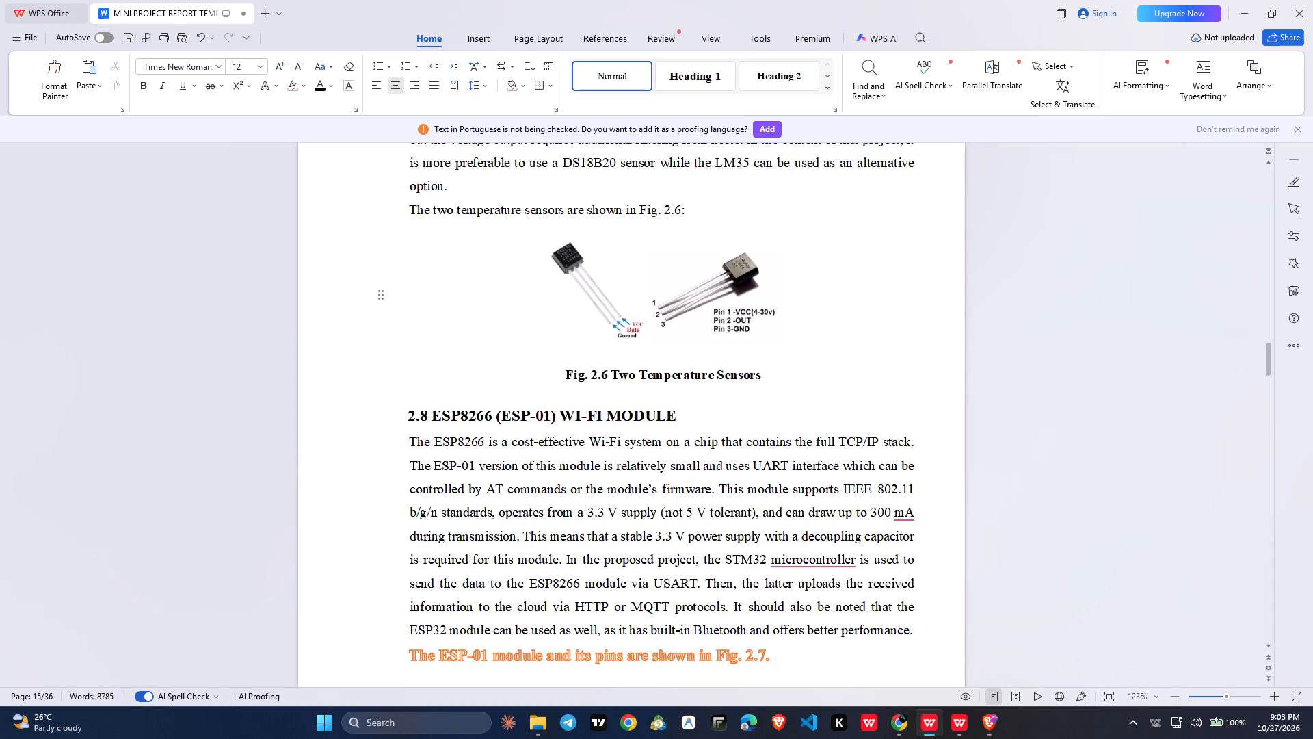
# In Chrome, return to the Fig. 2.6 query and select text in its "LM35 Temperature Sensor" caption wording.
pyautogui.scroll(-3, 845, 417)
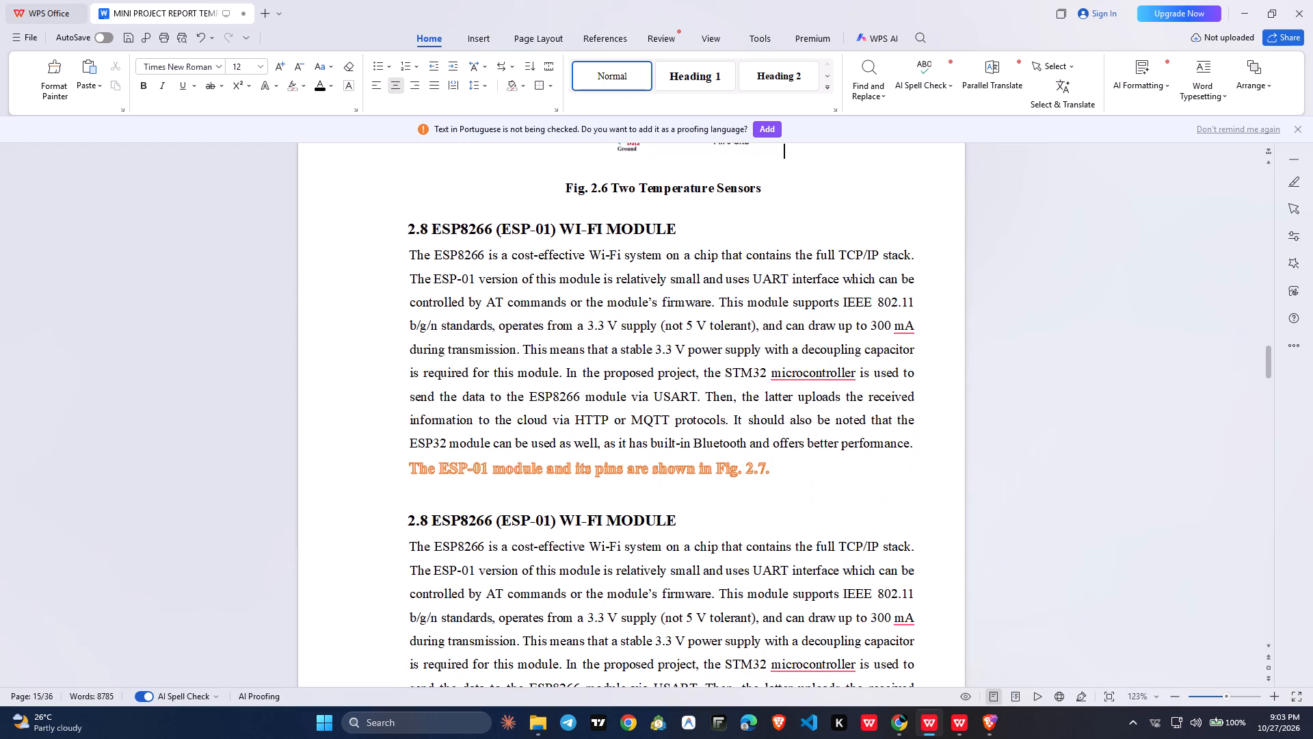
pyautogui.scroll(2, 807, 565)
pyautogui.click(901, 732)
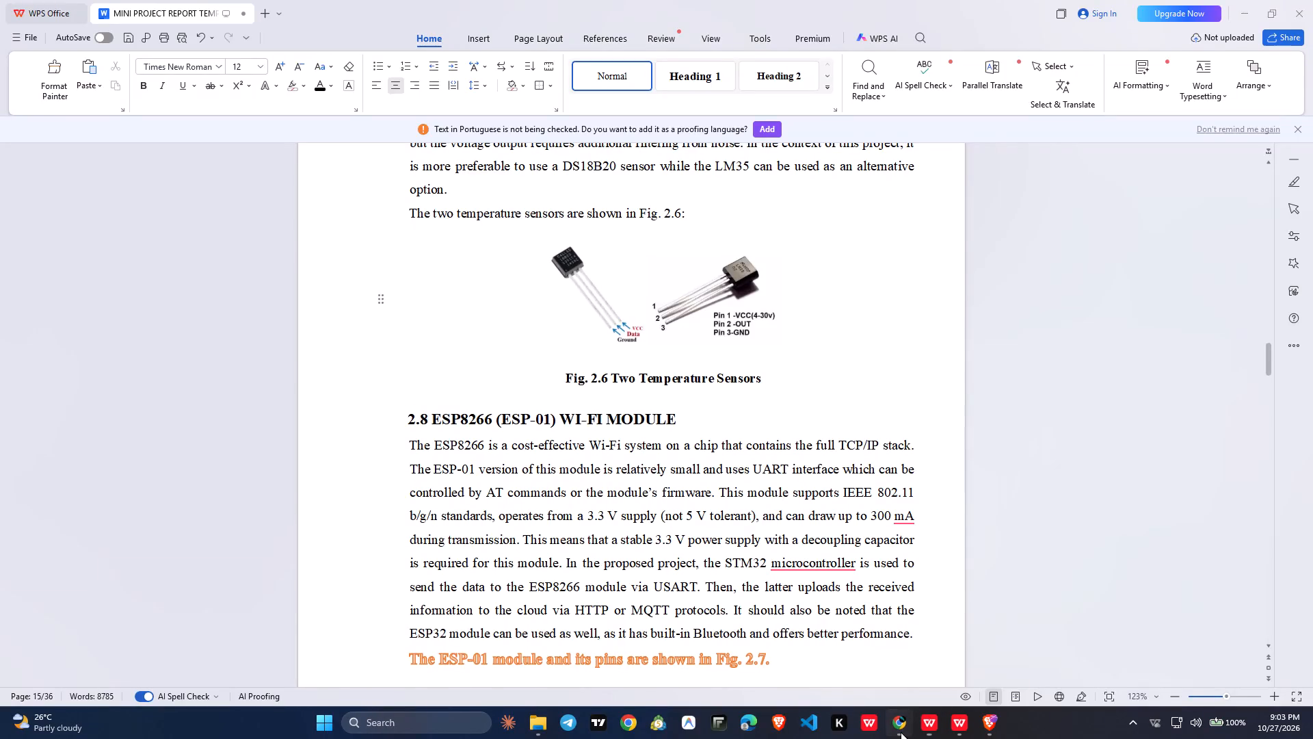
pyautogui.click(893, 0)
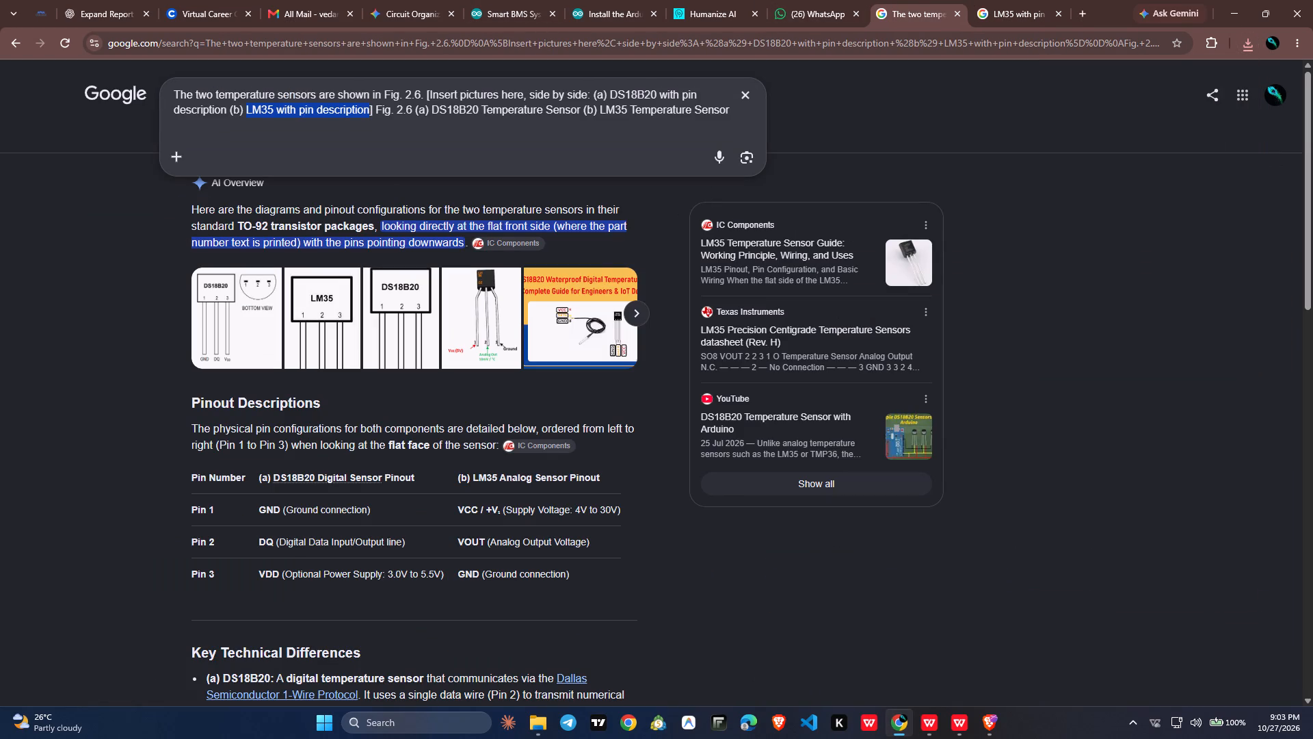
pyautogui.moveTo(597, 109); pyautogui.dragTo(611, 107)
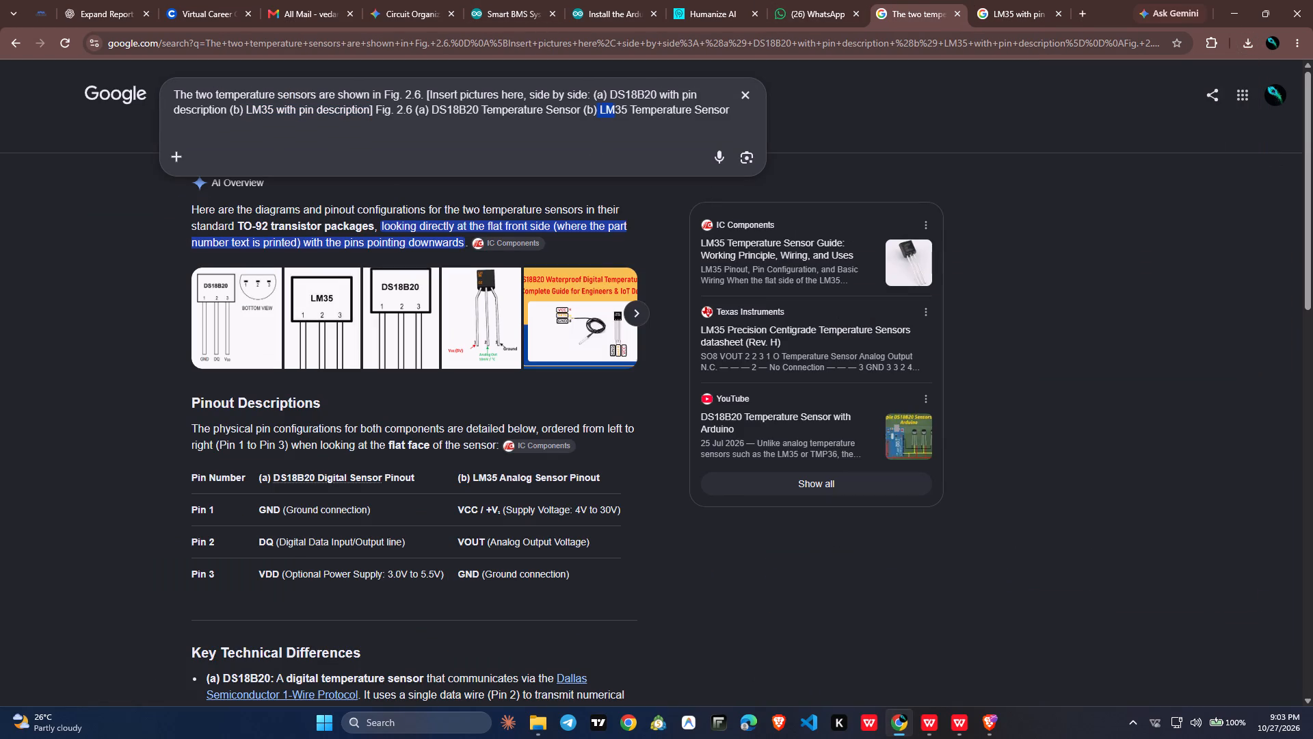
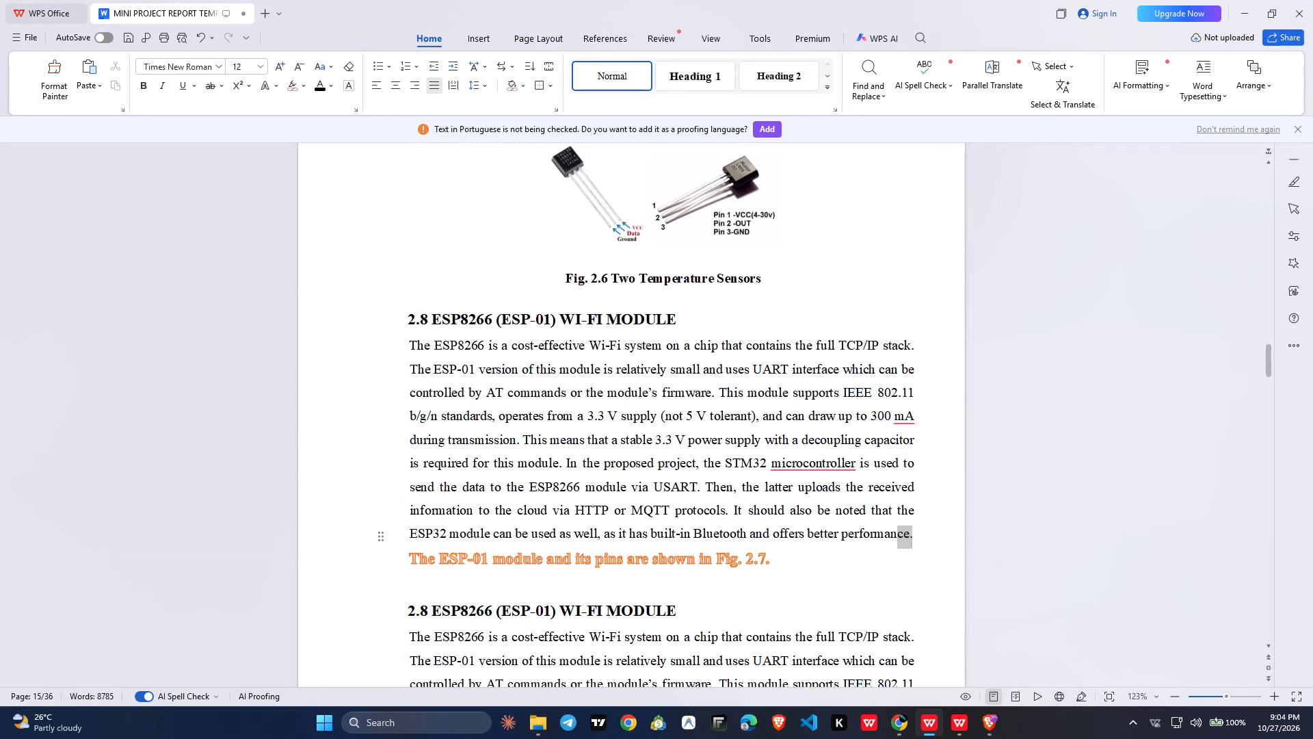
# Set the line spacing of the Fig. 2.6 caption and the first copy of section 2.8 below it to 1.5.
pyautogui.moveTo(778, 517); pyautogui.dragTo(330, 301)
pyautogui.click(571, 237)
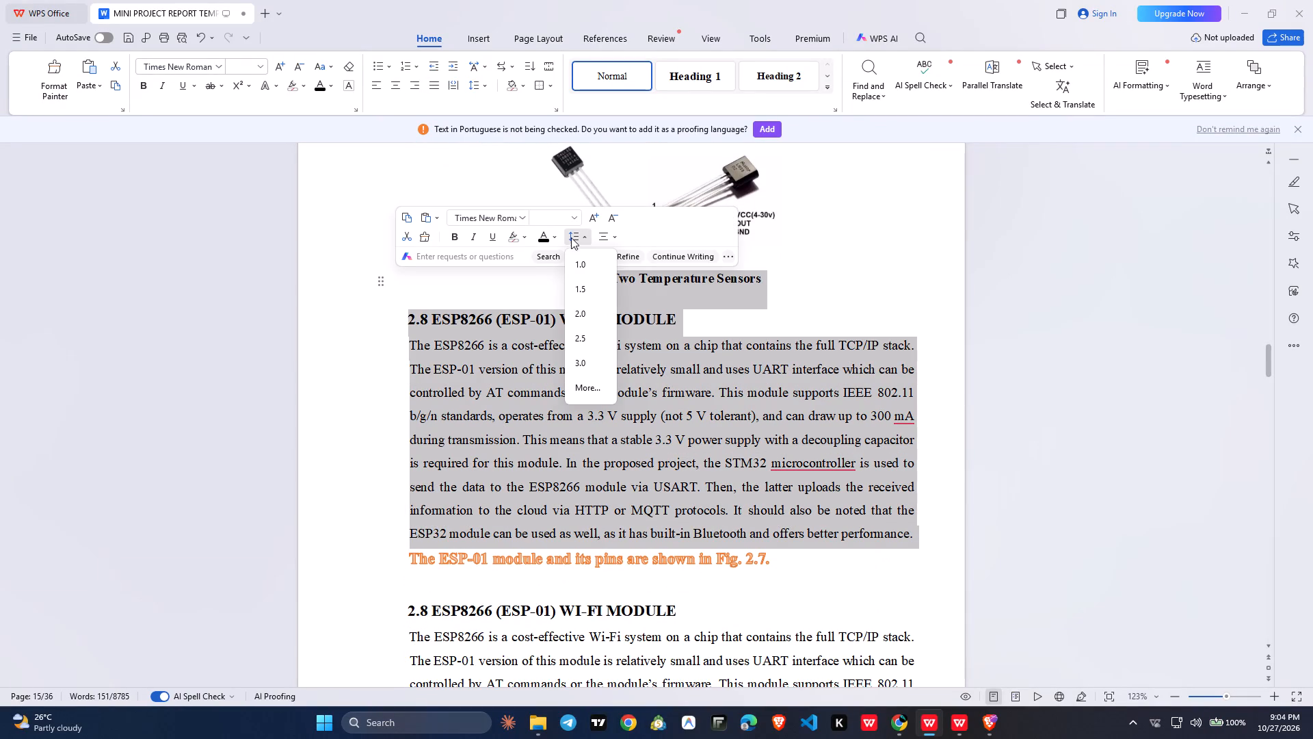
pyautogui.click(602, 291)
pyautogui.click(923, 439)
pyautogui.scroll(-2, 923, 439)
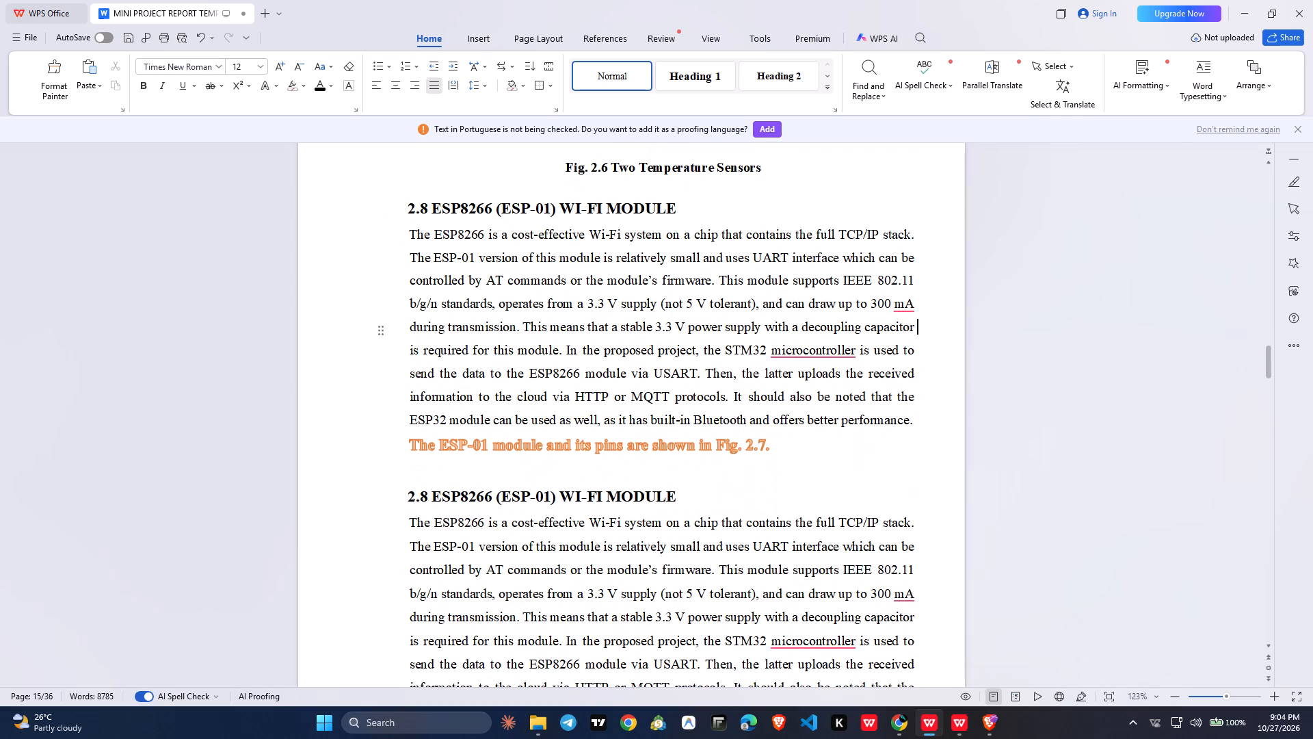
# Delete the orange sentence introducing Fig. 2.7 between the two copies of section 2.8.
pyautogui.moveTo(787, 448); pyautogui.dragTo(388, 445)
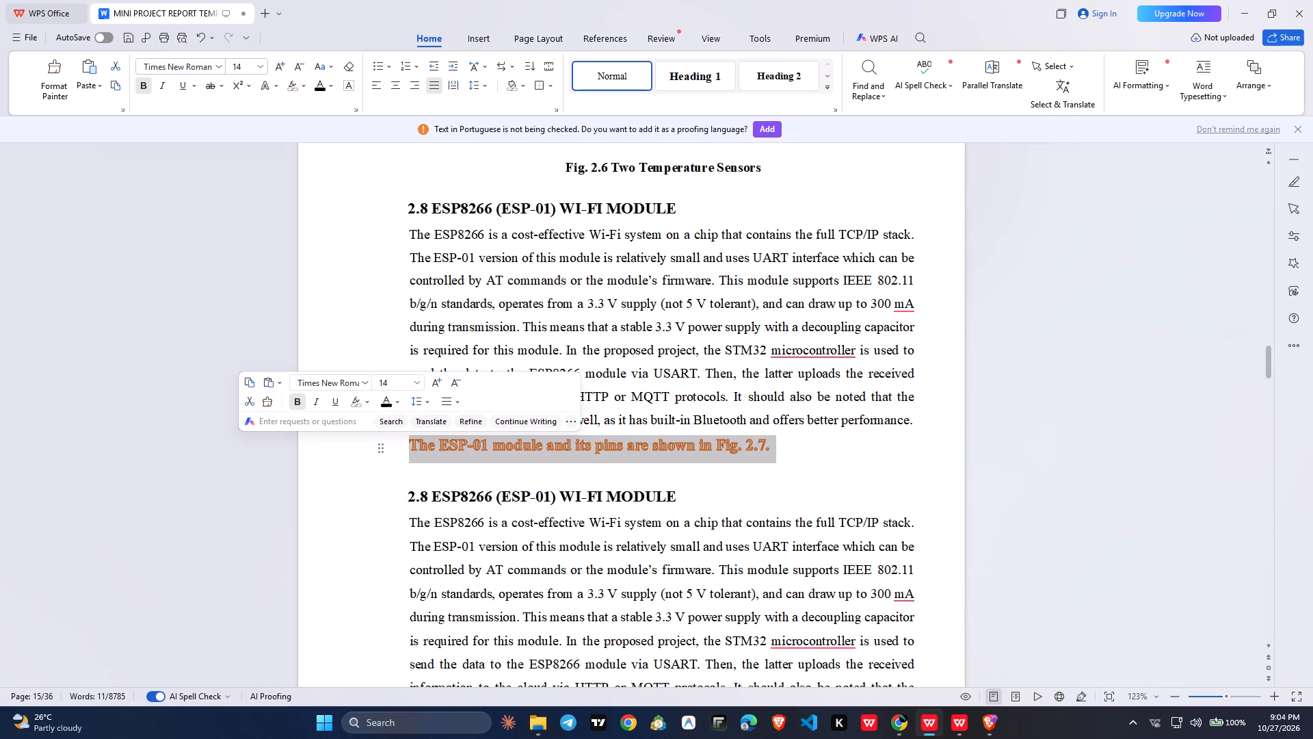
pyautogui.press('BackSpace')
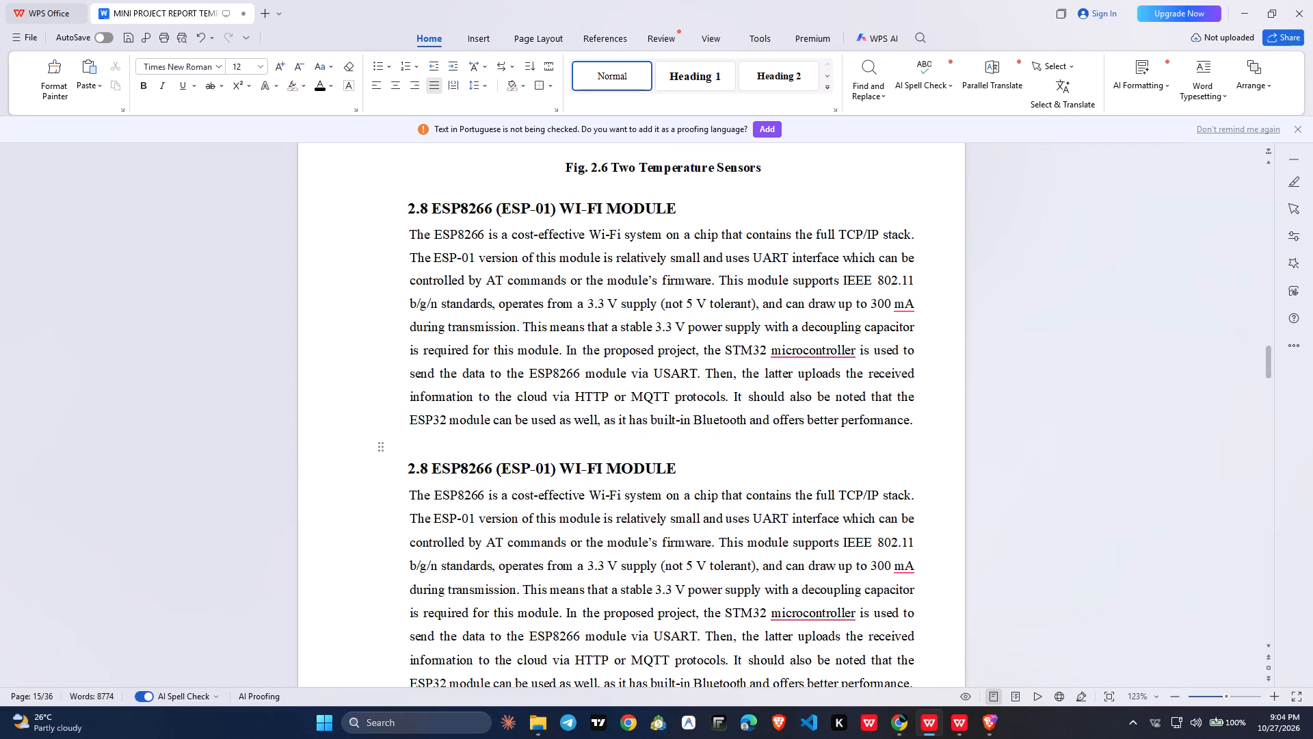
# Delete the duplicate first copy of section 2.8 ESP8266 (ESP-01) WI-FI MODULE, heading and paragraph, below the Fig. 2.6 caption.
pyautogui.scroll(-4, 779, 437)
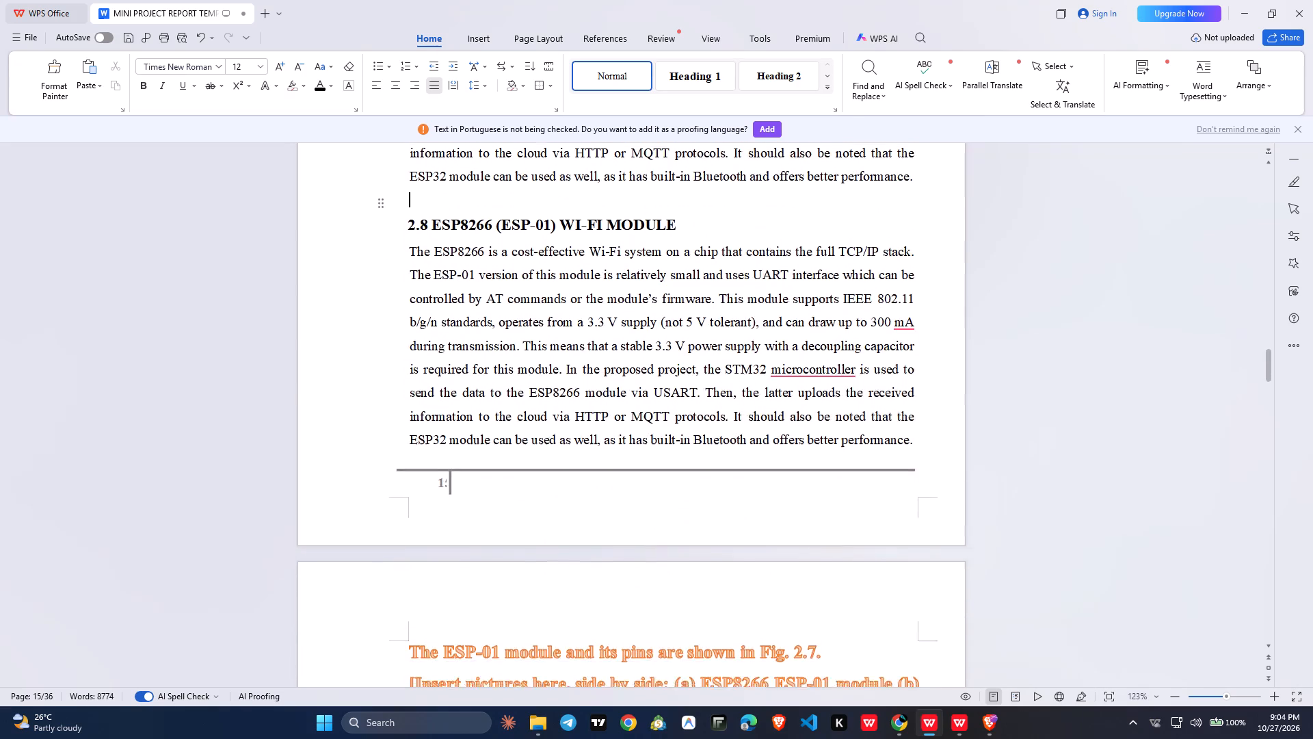
pyautogui.scroll(-2, 779, 437)
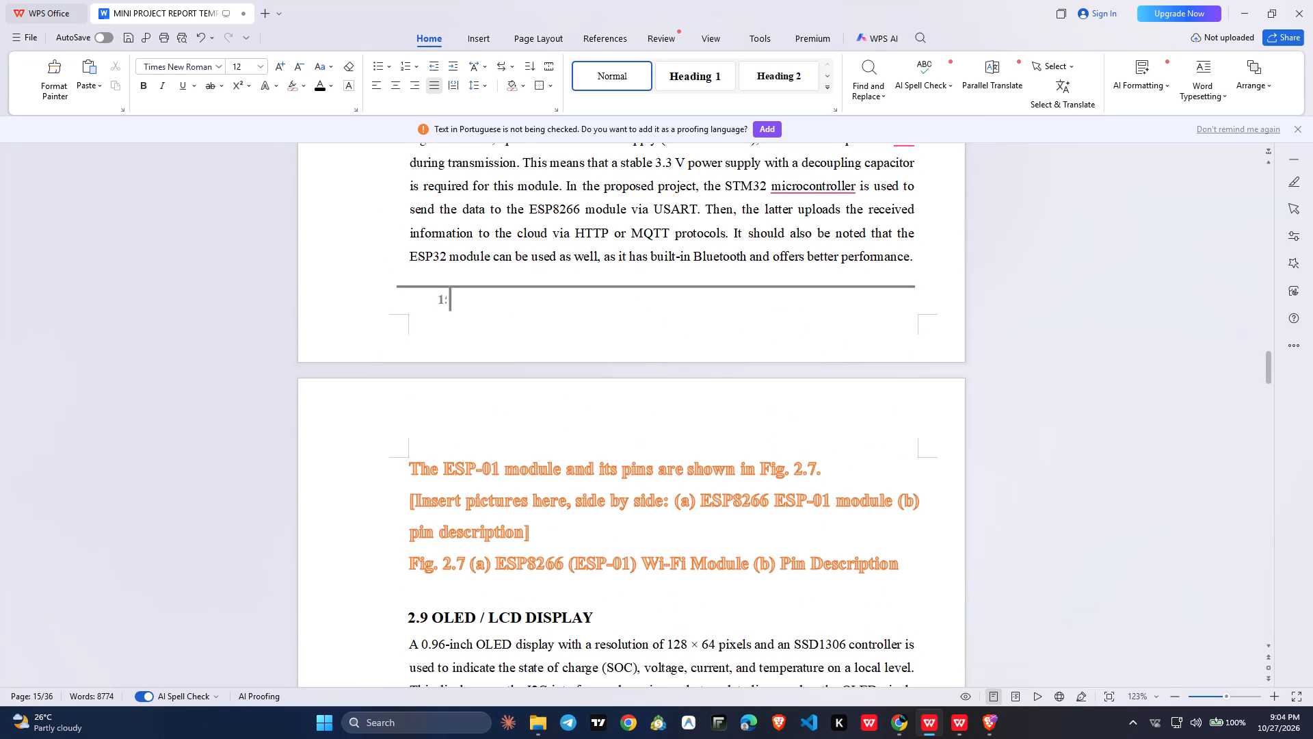
pyautogui.scroll(5, 779, 437)
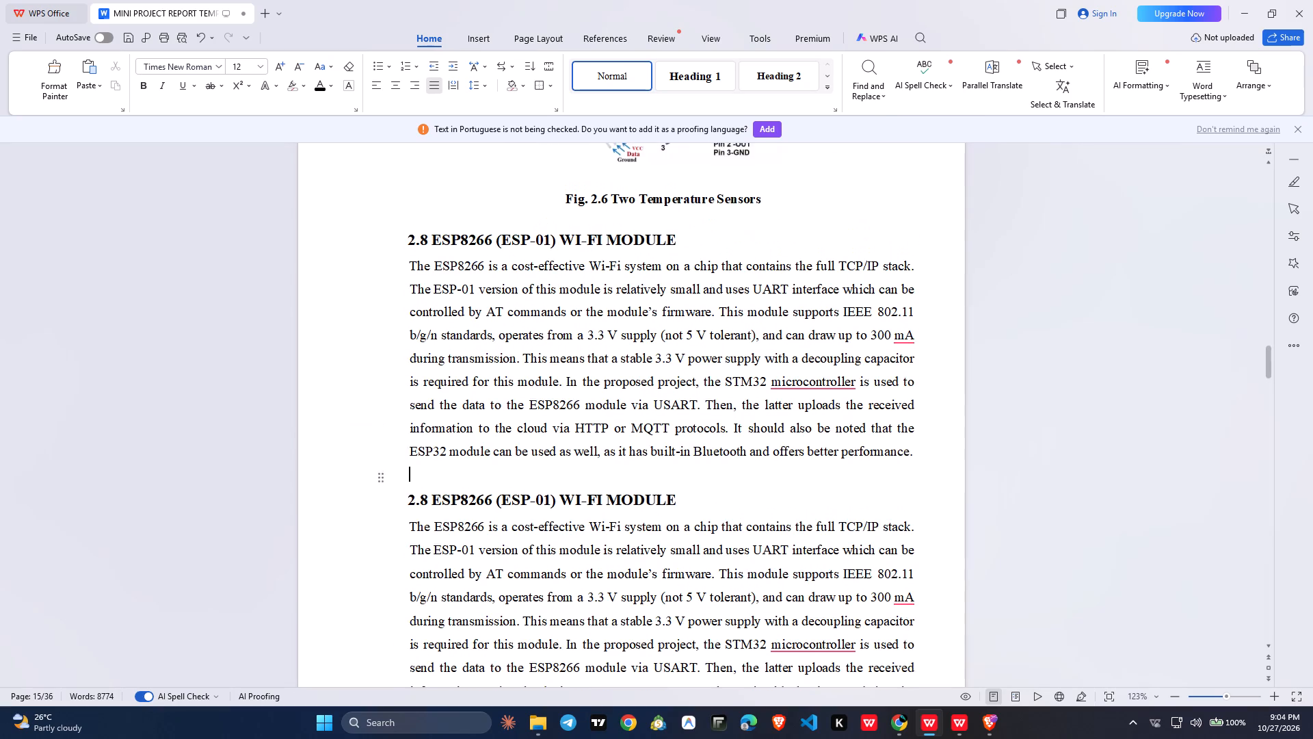
pyautogui.scroll(1, 779, 437)
pyautogui.scroll(-4, 779, 437)
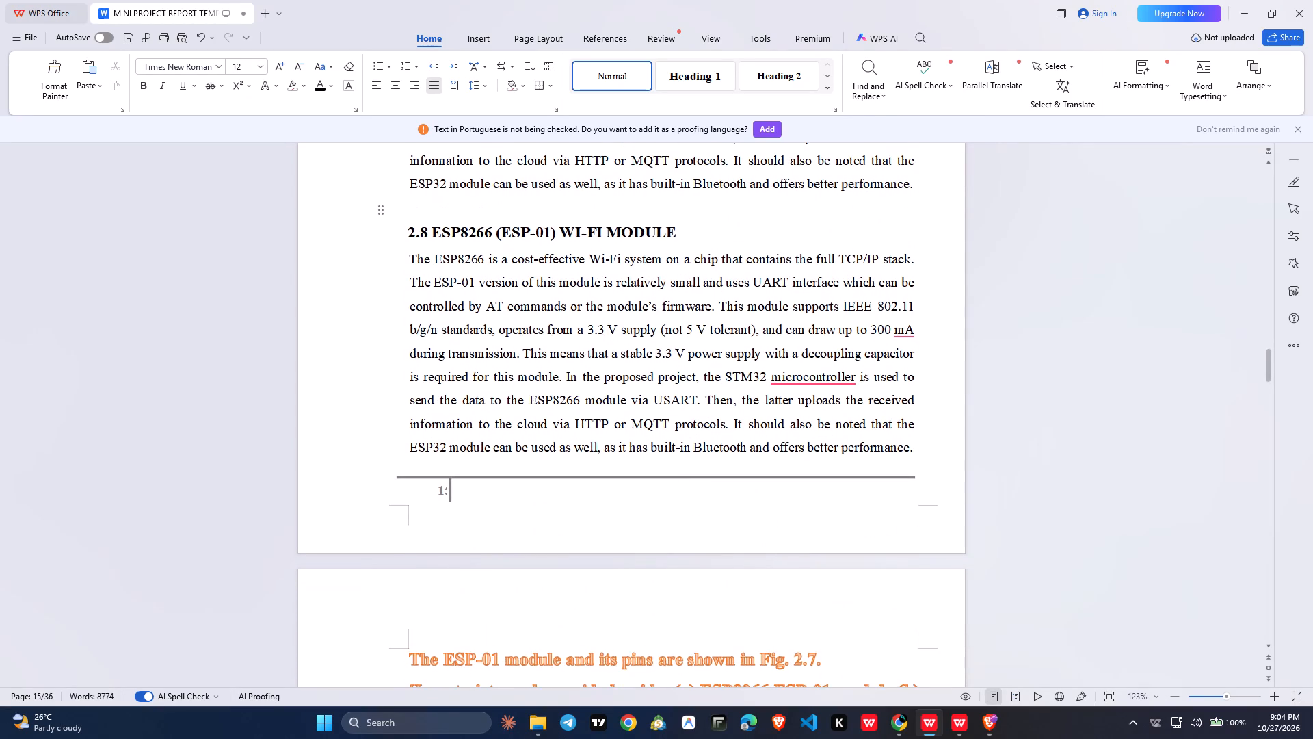
pyautogui.scroll(2, 779, 437)
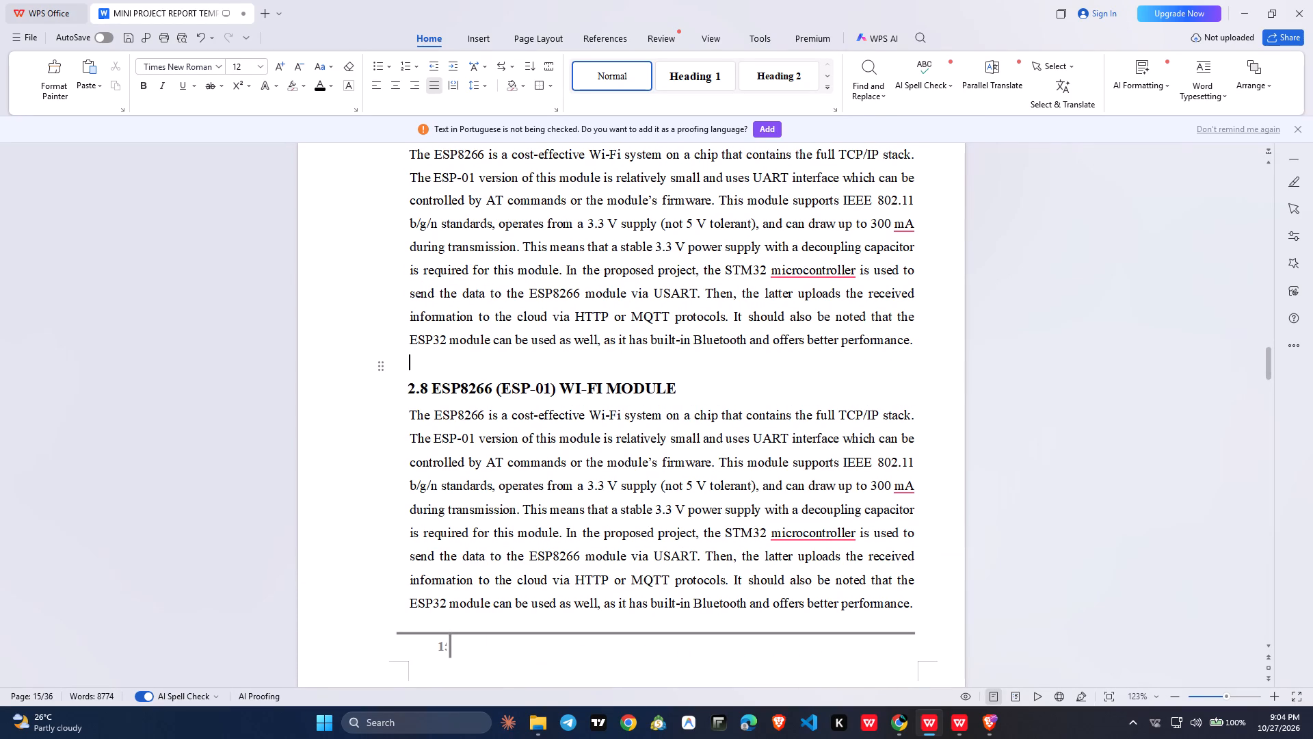
pyautogui.moveTo(923, 363); pyautogui.dragTo(416, 138)
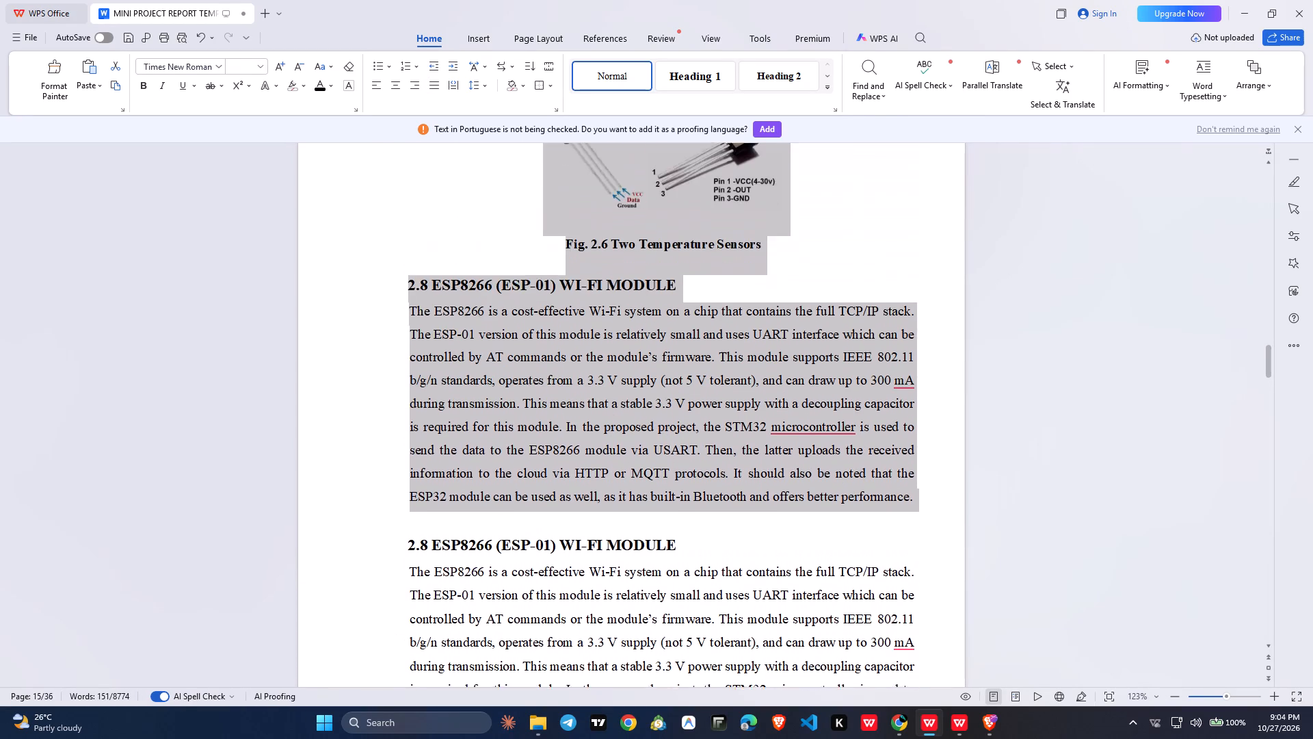
pyautogui.moveTo(416, 138); pyautogui.dragTo(394, 315)
pyautogui.write('\\\\')
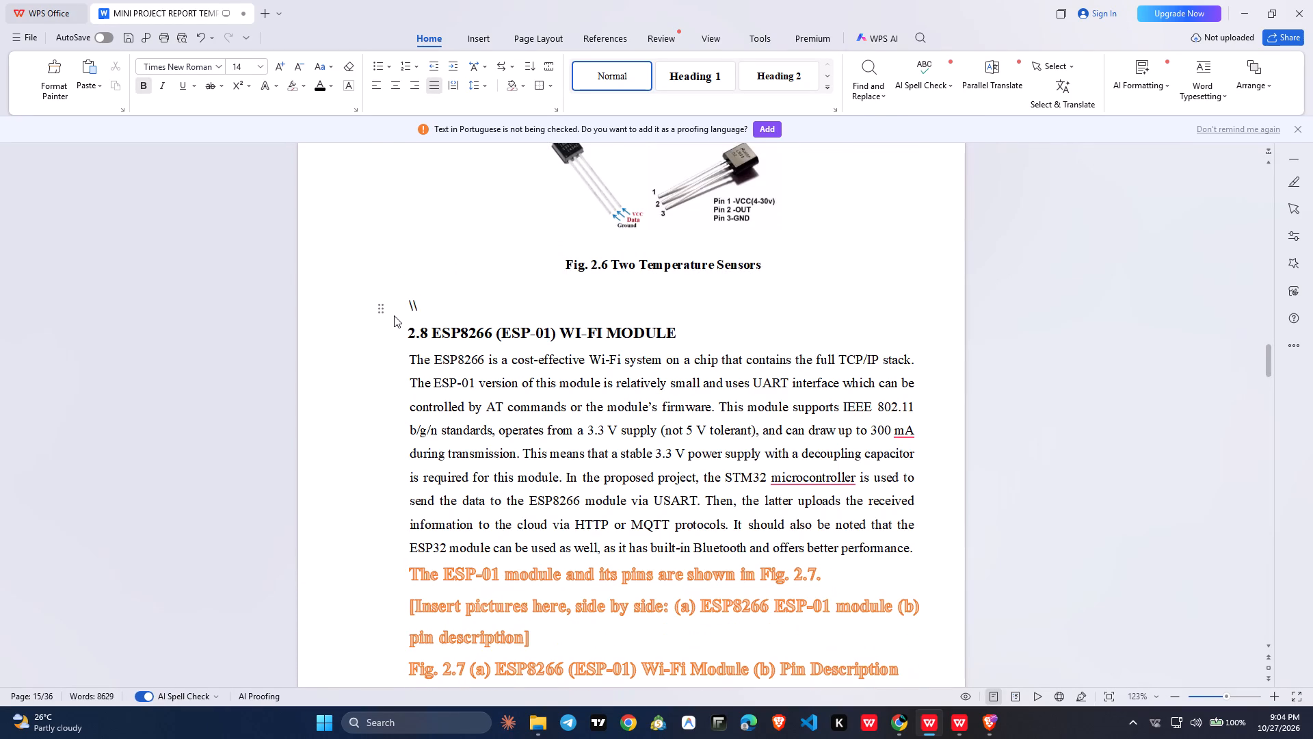
pyautogui.press('BackSpace')
pyautogui.press('BackSpace')
pyautogui.press('BackSpace')
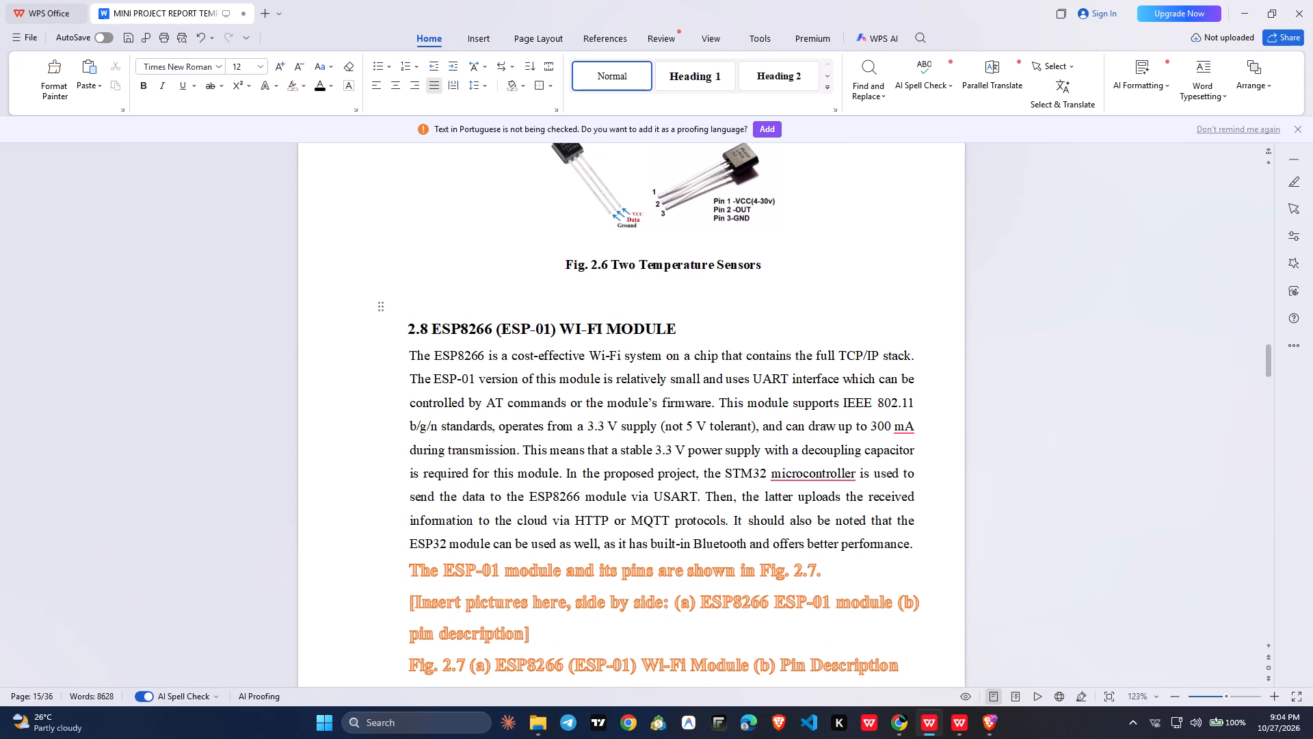
# Delete the orange Fig. 2.7 introduction, picture placeholder and caption beneath the section 2.8 paragraph.
pyautogui.scroll(-2, 505, 426)
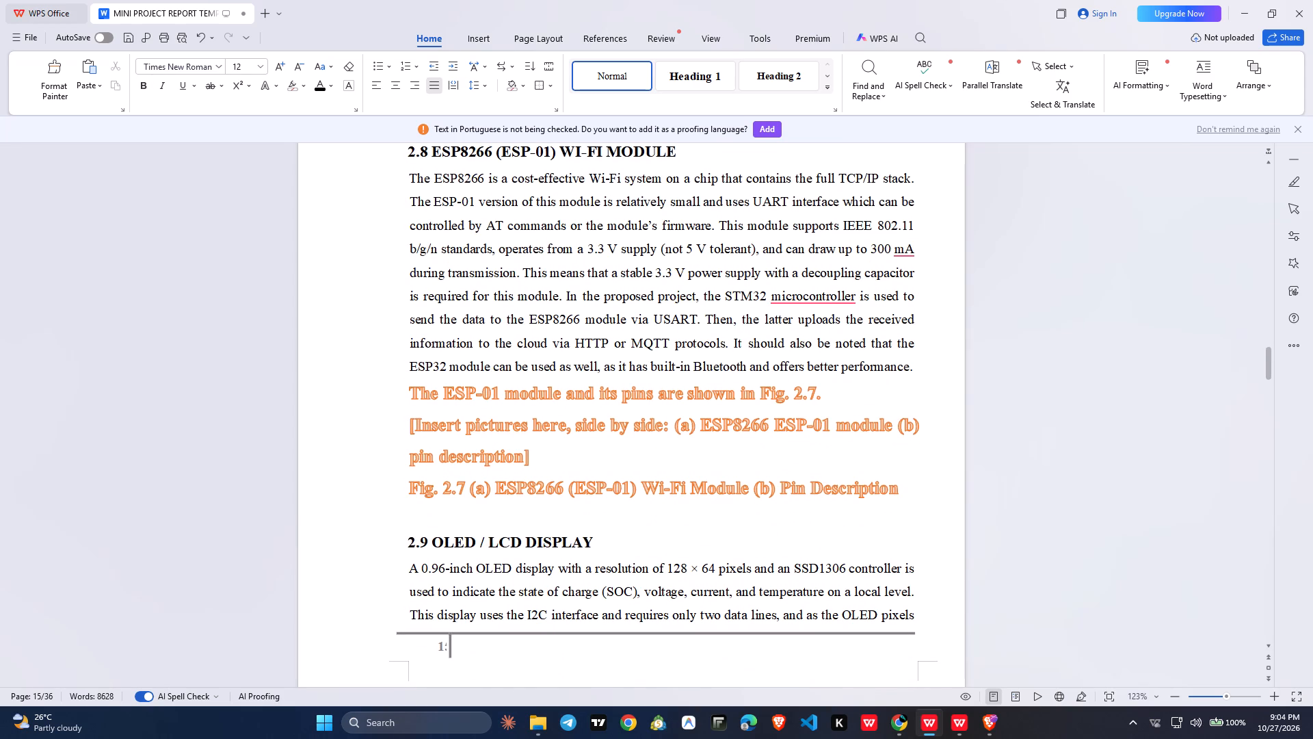
pyautogui.moveTo(908, 495); pyautogui.dragTo(358, 406)
pyautogui.press('BackSpace')
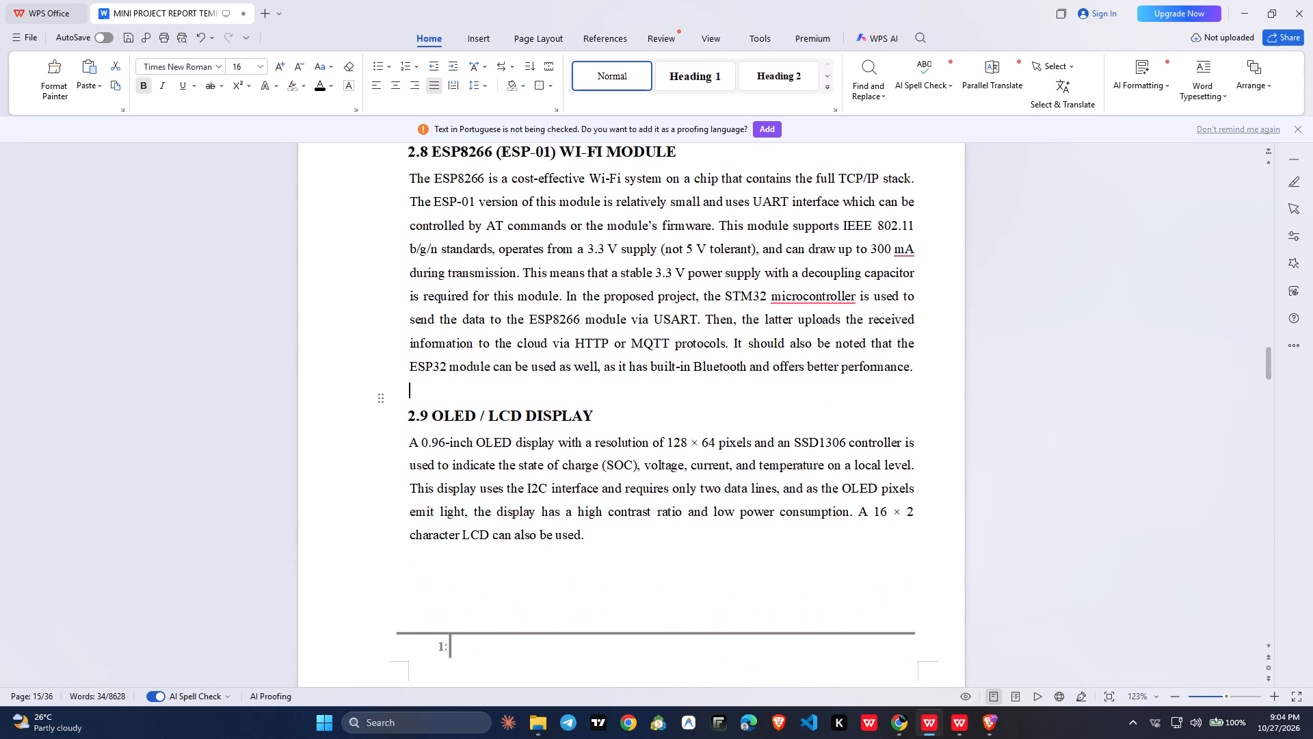
pyautogui.press('BackSpace')
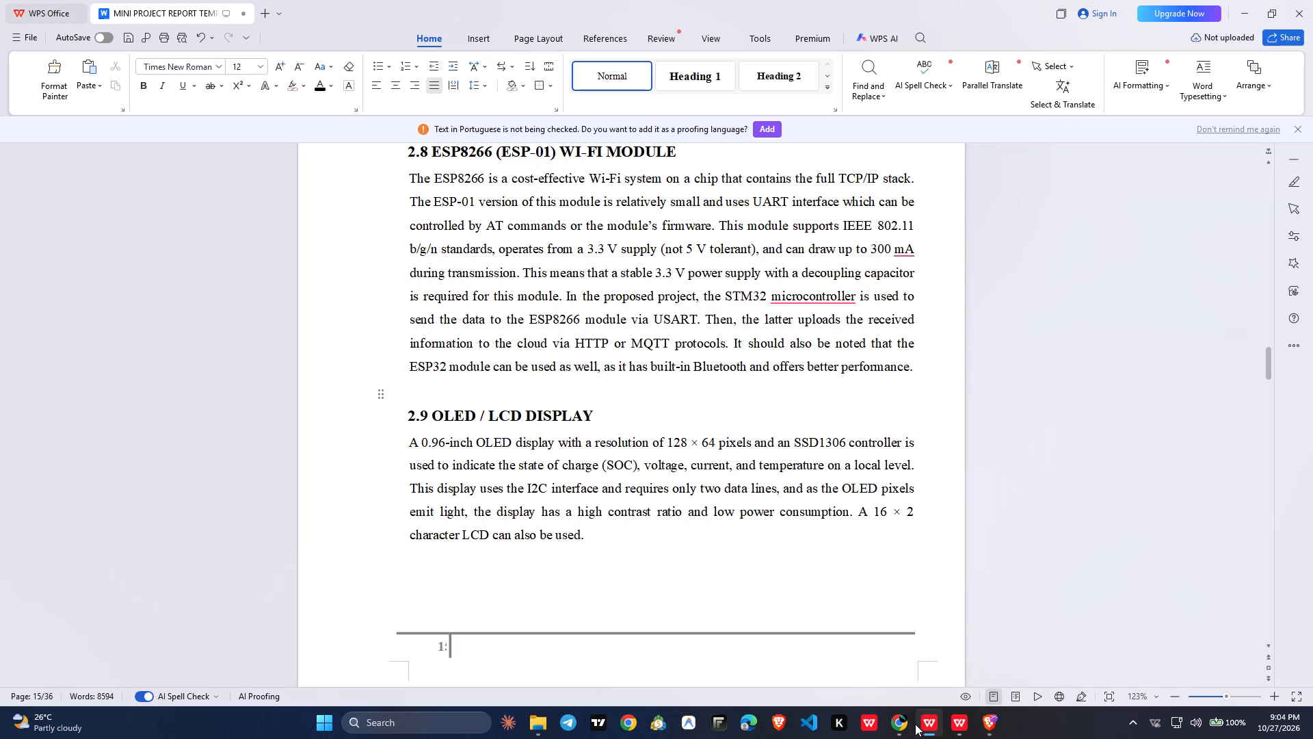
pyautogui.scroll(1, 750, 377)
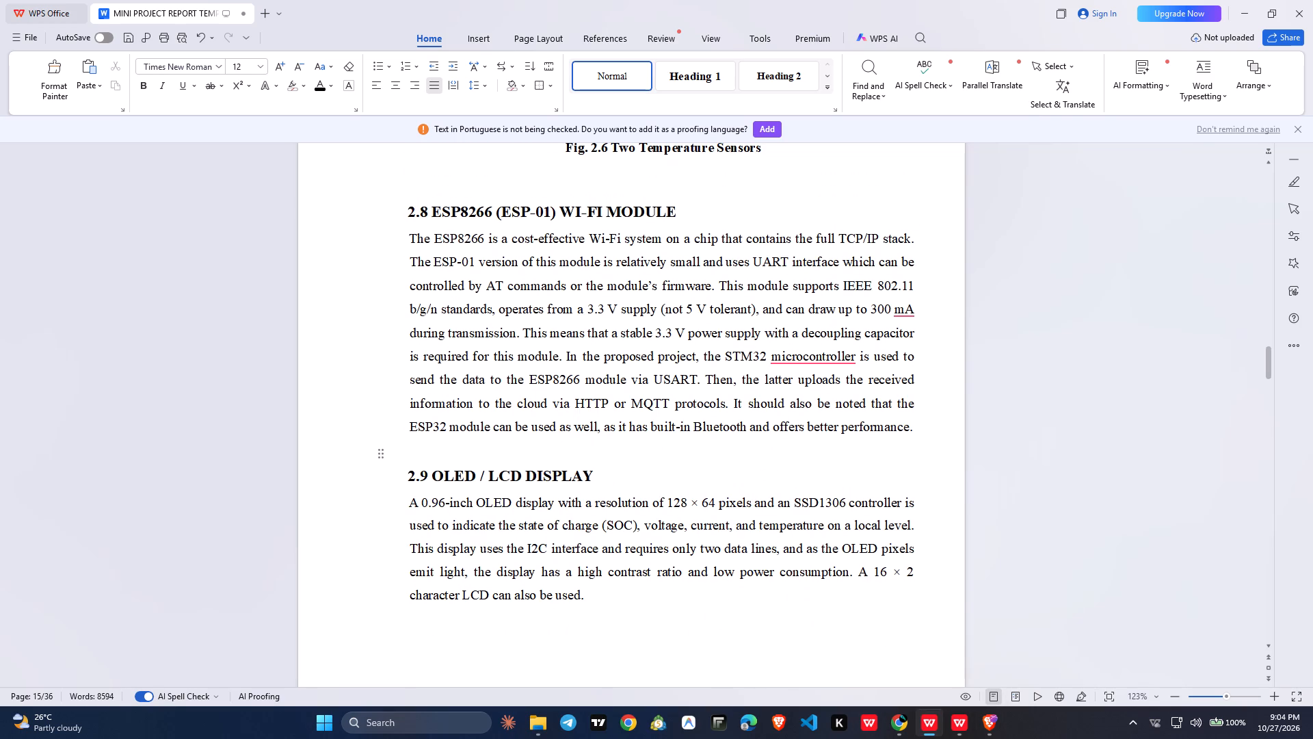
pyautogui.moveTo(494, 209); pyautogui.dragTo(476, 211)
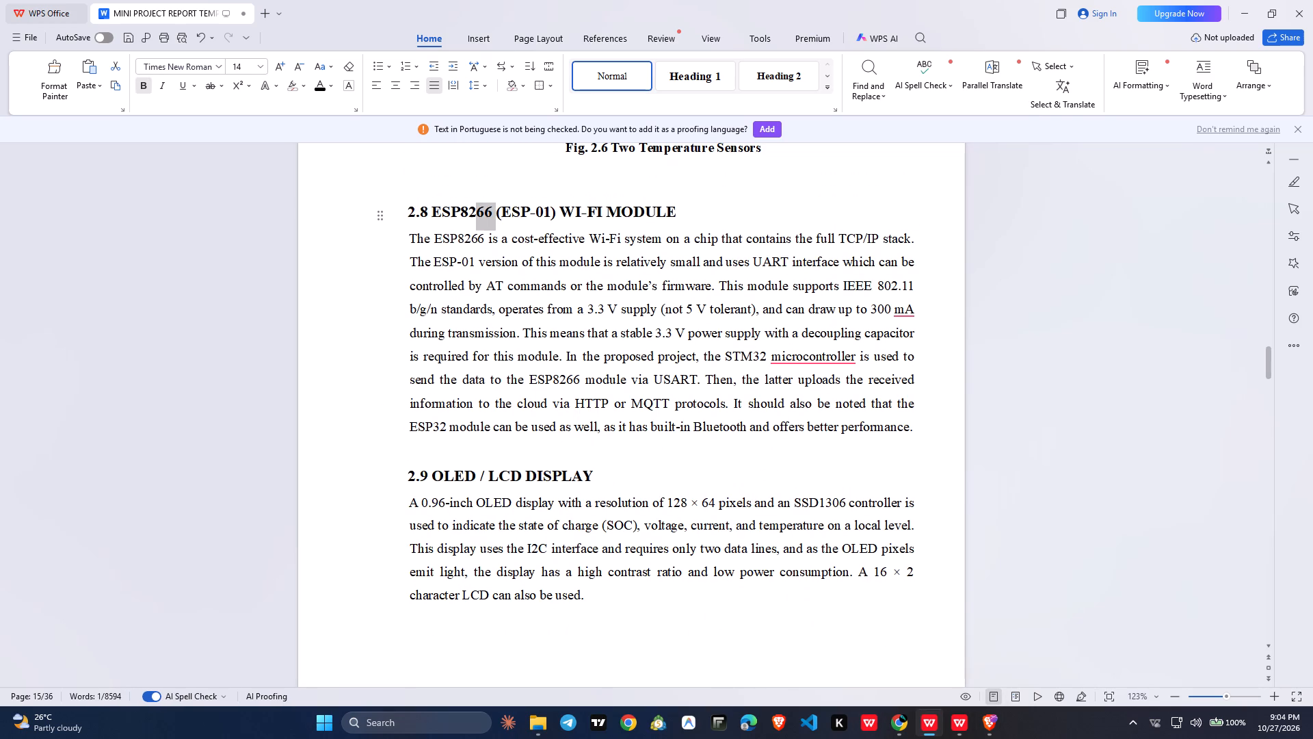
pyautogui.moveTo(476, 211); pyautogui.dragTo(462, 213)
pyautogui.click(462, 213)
# Look through the remaining Chapter 2 sections, from 2.9 OLED / LCD DISPLAY to the start of Chapter 3.
pyautogui.scroll(-2, 527, 423)
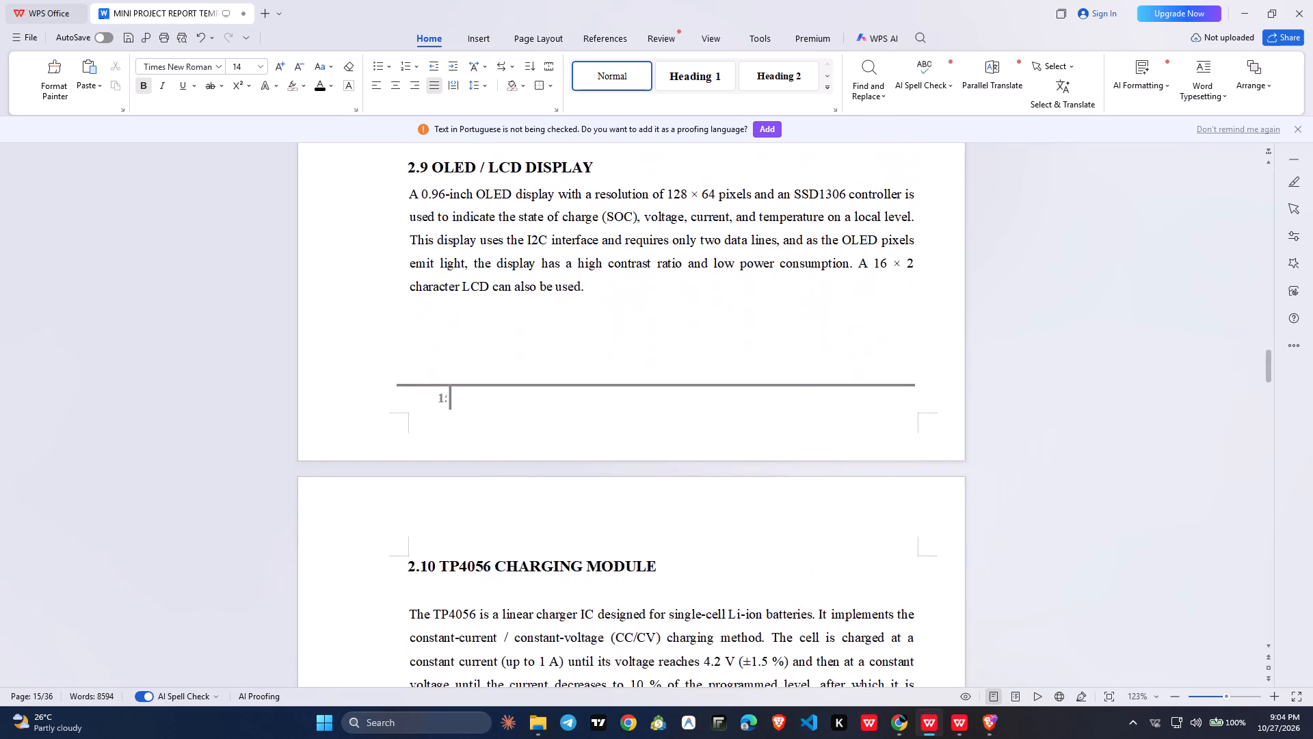
pyautogui.scroll(-7, 527, 423)
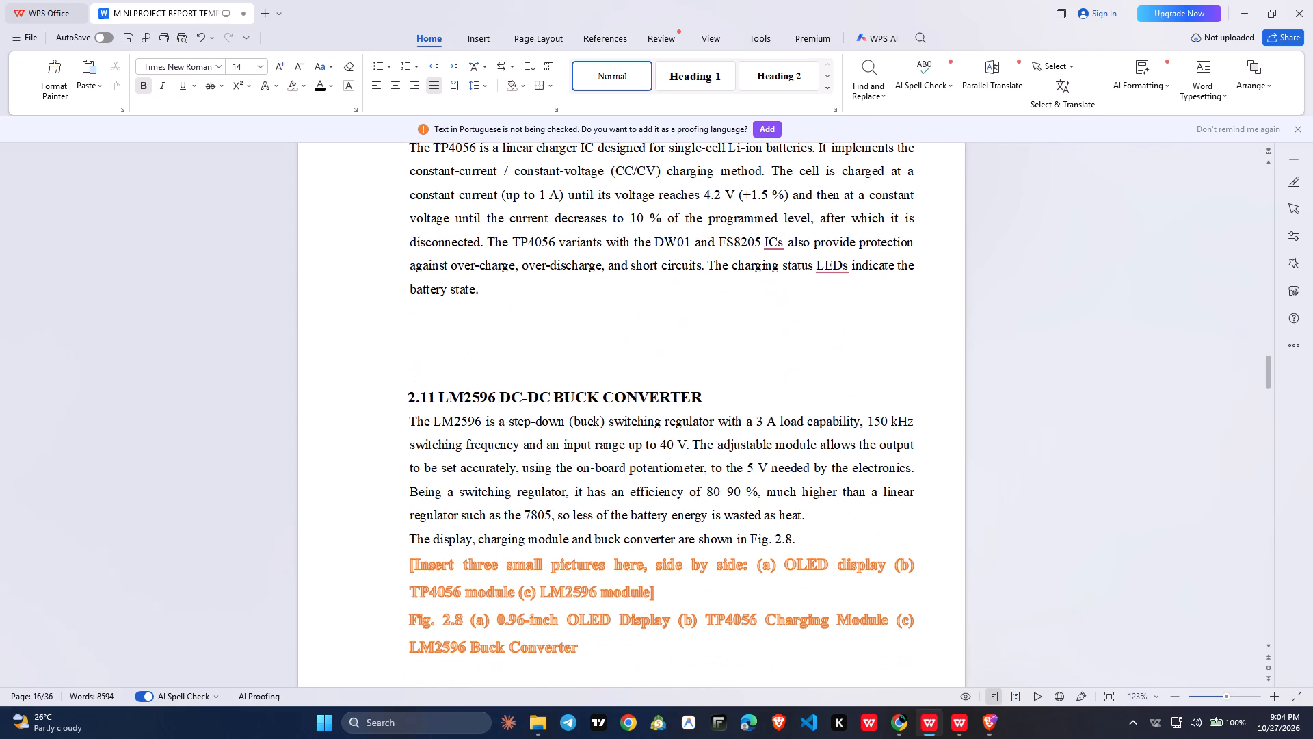
pyautogui.scroll(-8, 527, 423)
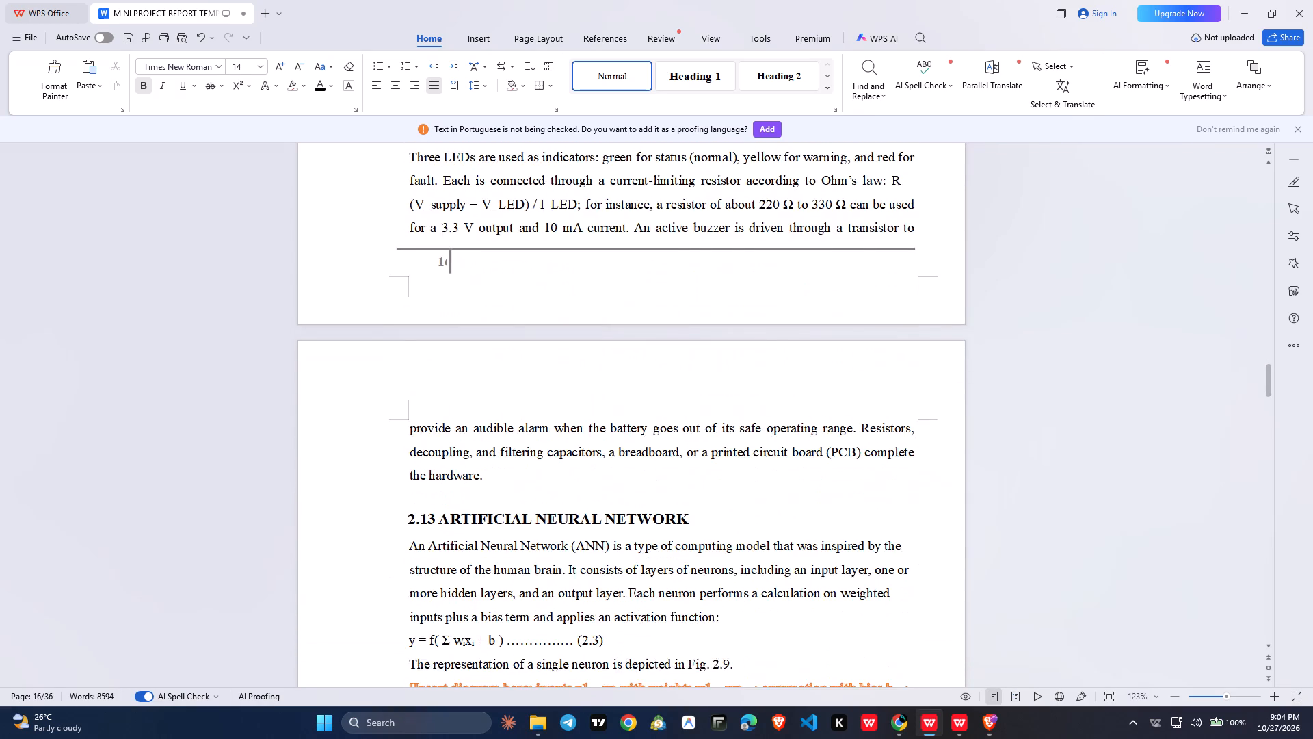
pyautogui.scroll(-7, 527, 423)
pyautogui.scroll(4, 527, 423)
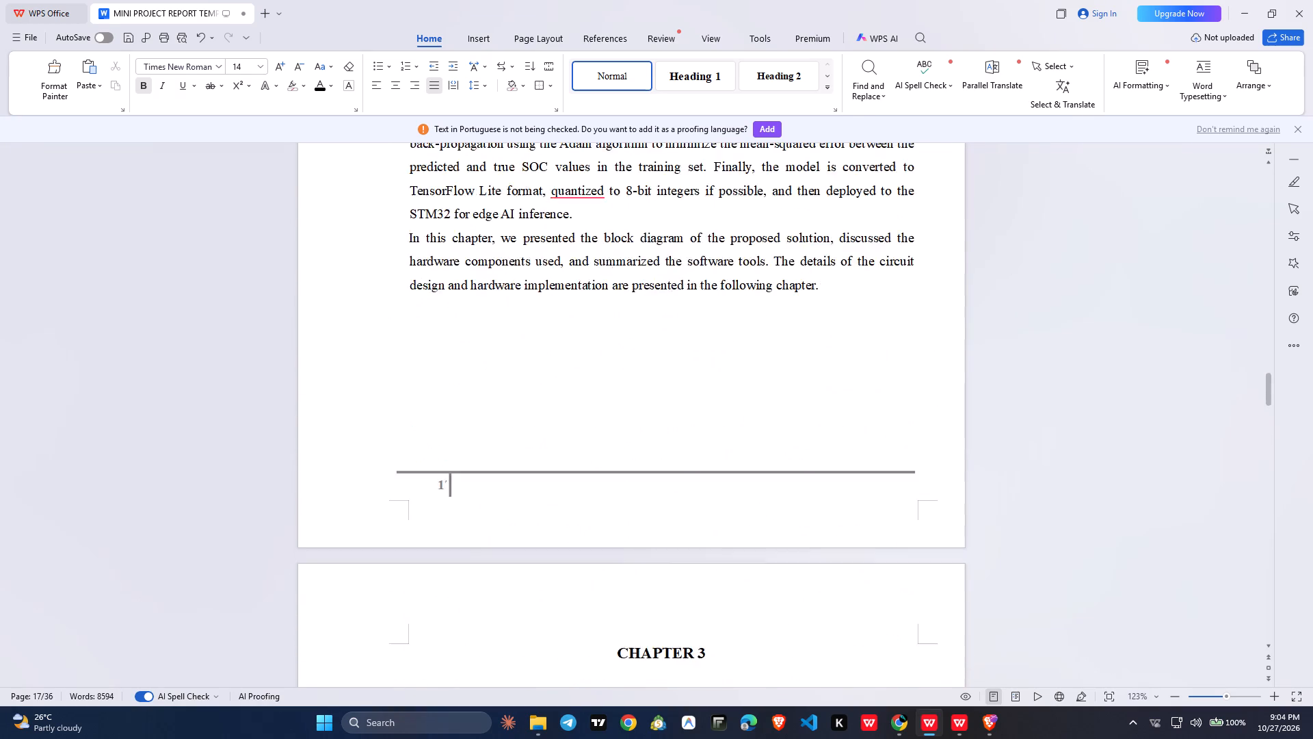
pyautogui.scroll(13, 527, 423)
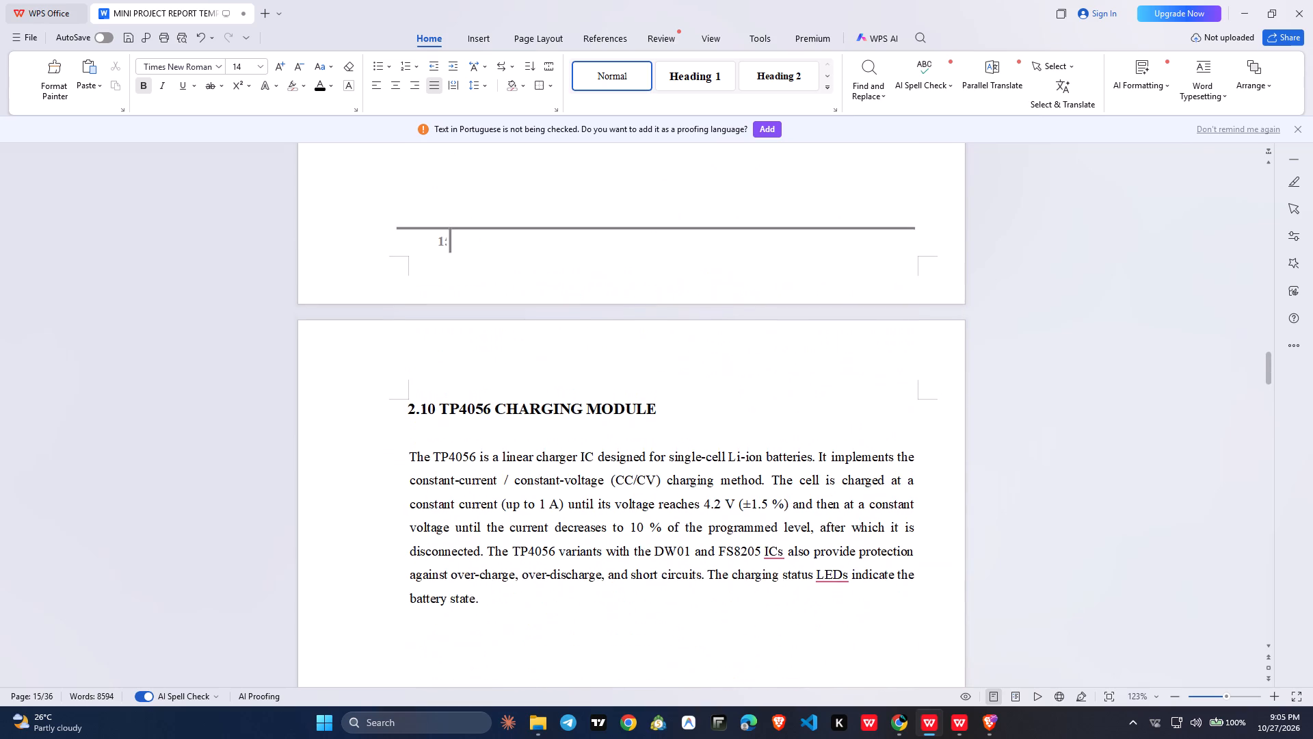
pyautogui.scroll(8, 505, 282)
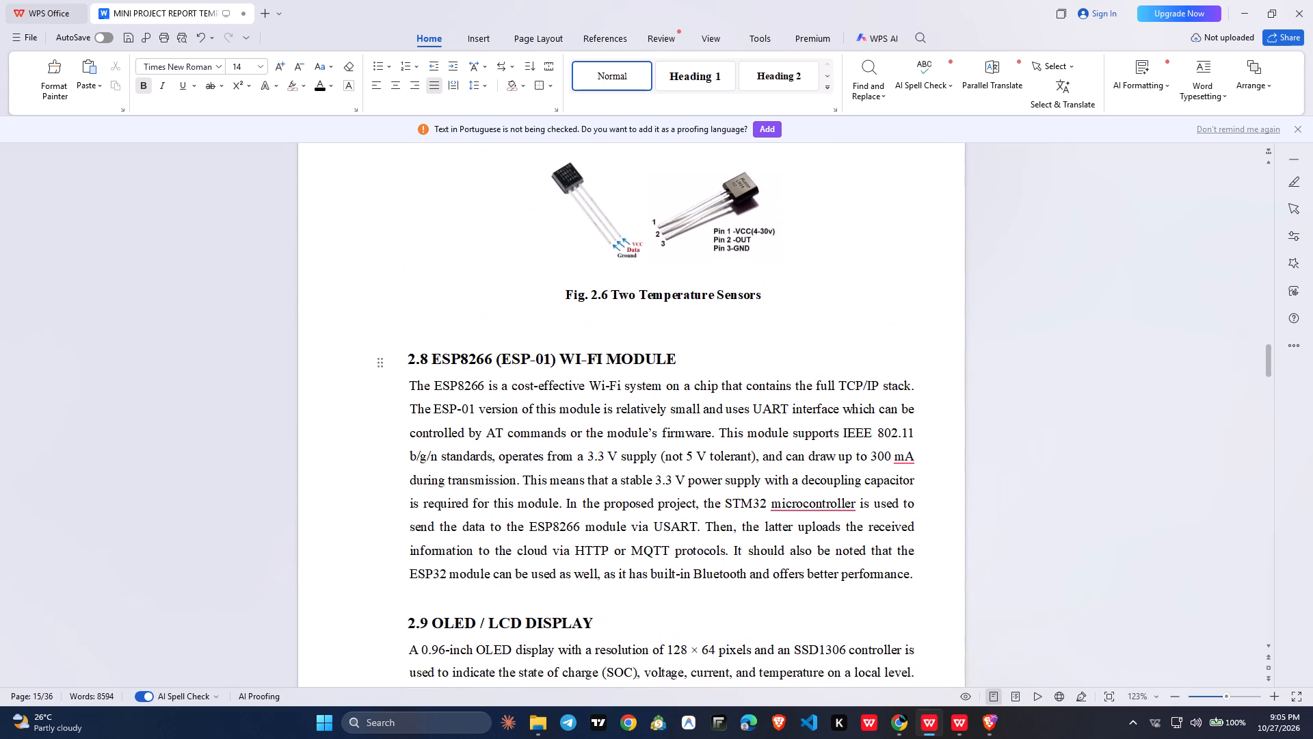
# Change the section 2.8 heading to "2.8 ESP32 WI-FI MODULE", replacing the 8266 model number and removing "(ESP-01)".
pyautogui.moveTo(494, 352); pyautogui.dragTo(463, 359)
pyautogui.press('BackSpace')
pyautogui.write('32')
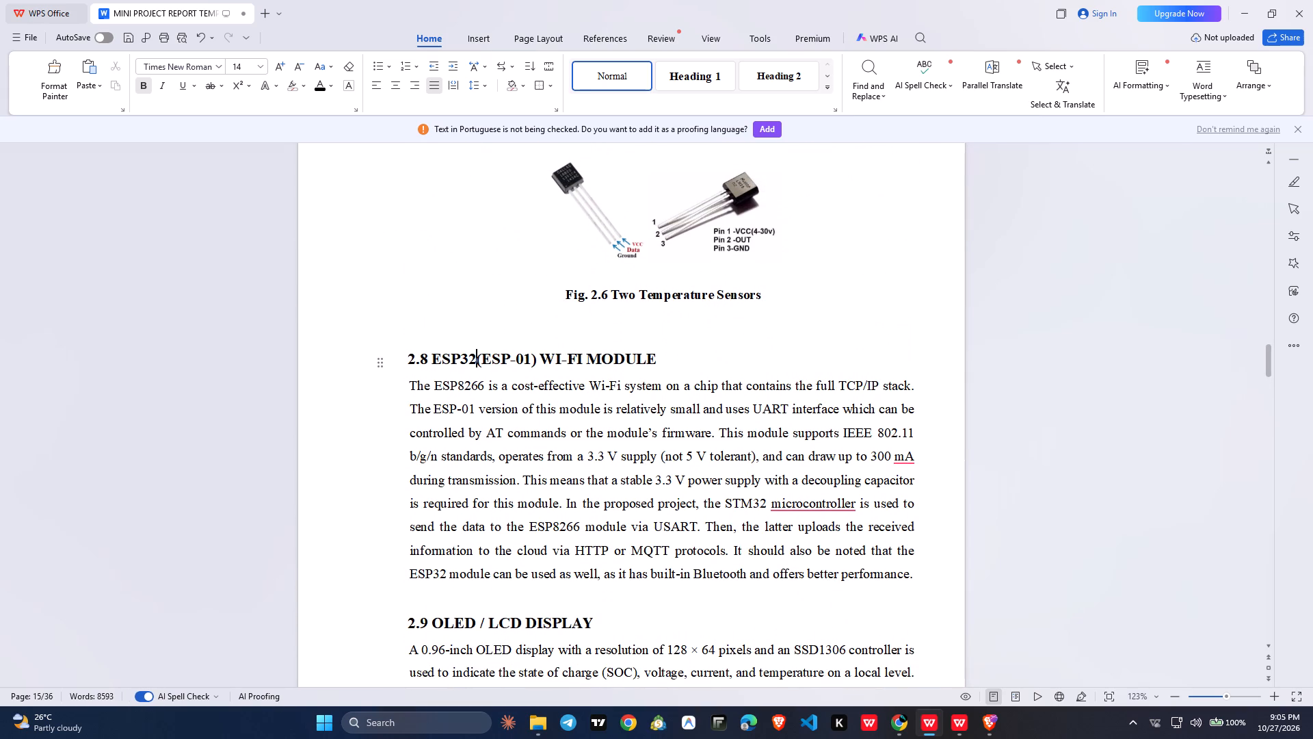
pyautogui.moveTo(537, 359); pyautogui.dragTo(479, 360)
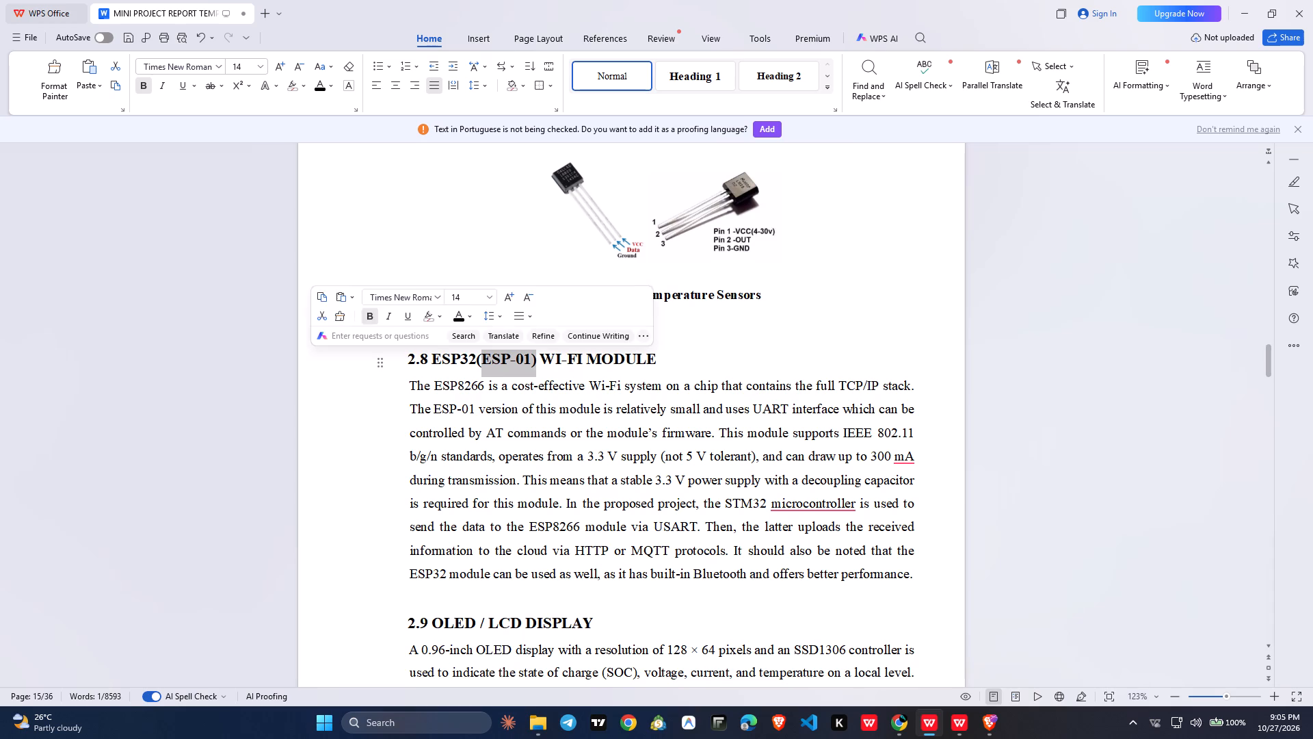
pyautogui.press('BackSpace')
pyautogui.press('BackSpace')
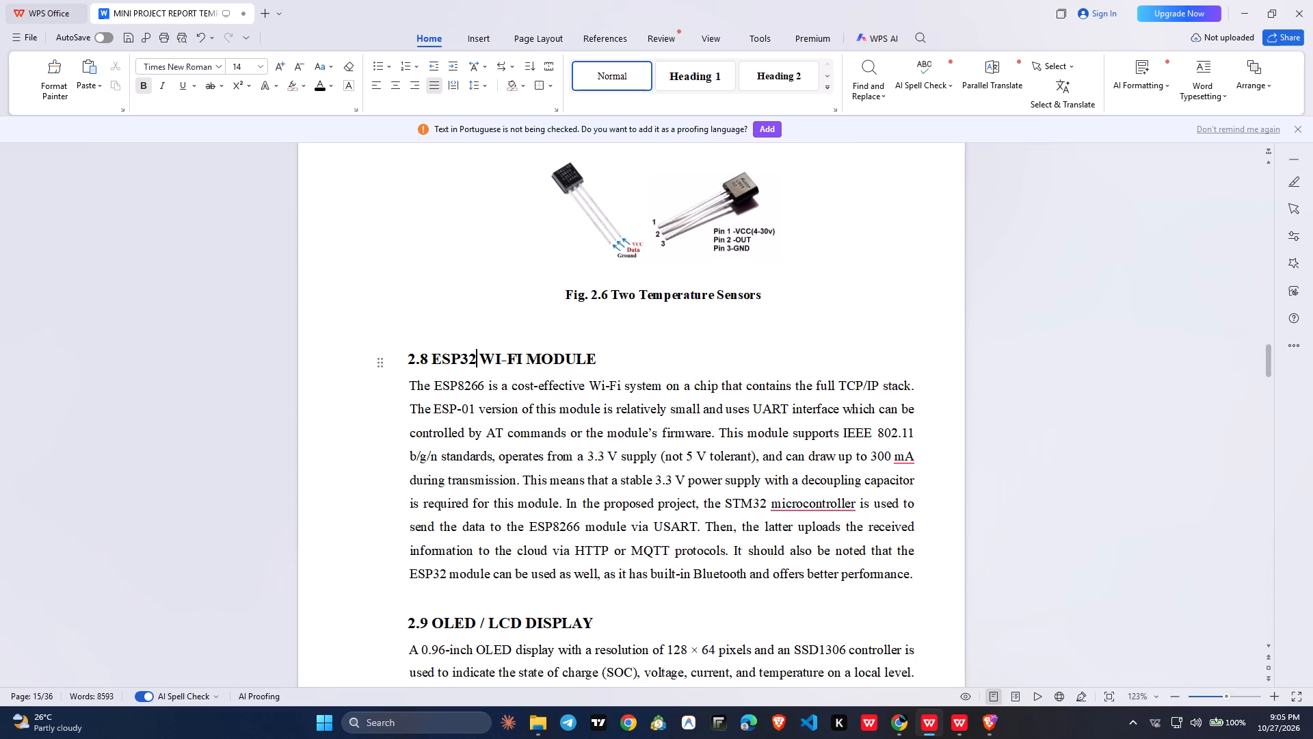
# Add an empty line after the end of the section 2.8 paragraph.
pyautogui.scroll(-1, 656, 488)
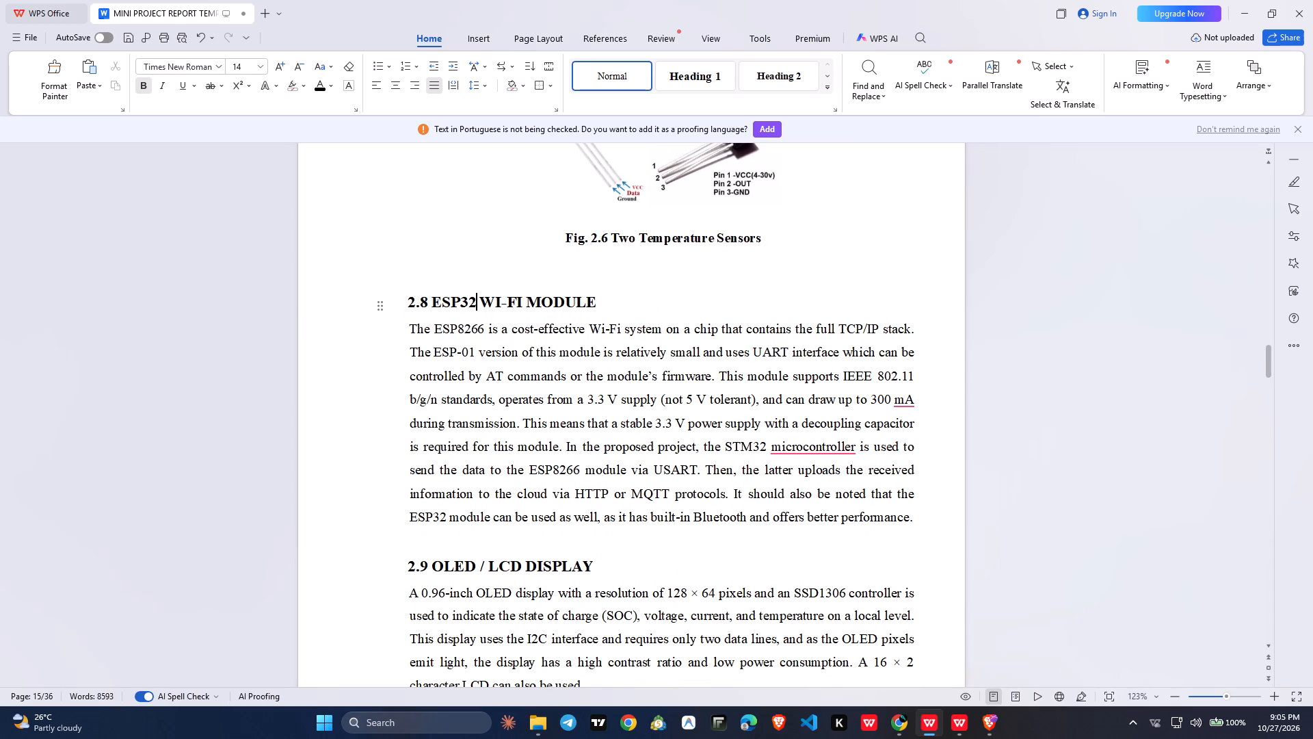
pyautogui.click(923, 510)
pyautogui.press('Return')
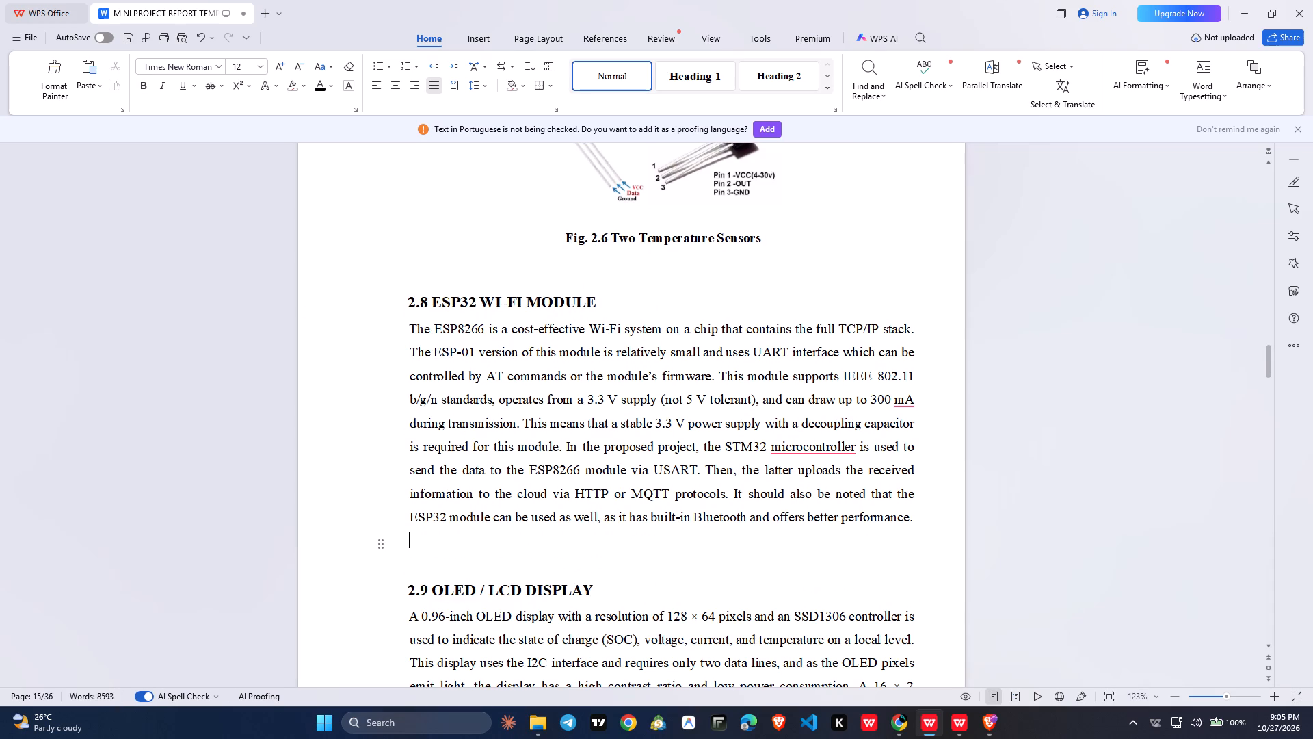
# In Chrome, close the LM35 image results and search Google for "ESP32 Module" in place of the Fig. 2.6 query.
pyautogui.click(901, 715)
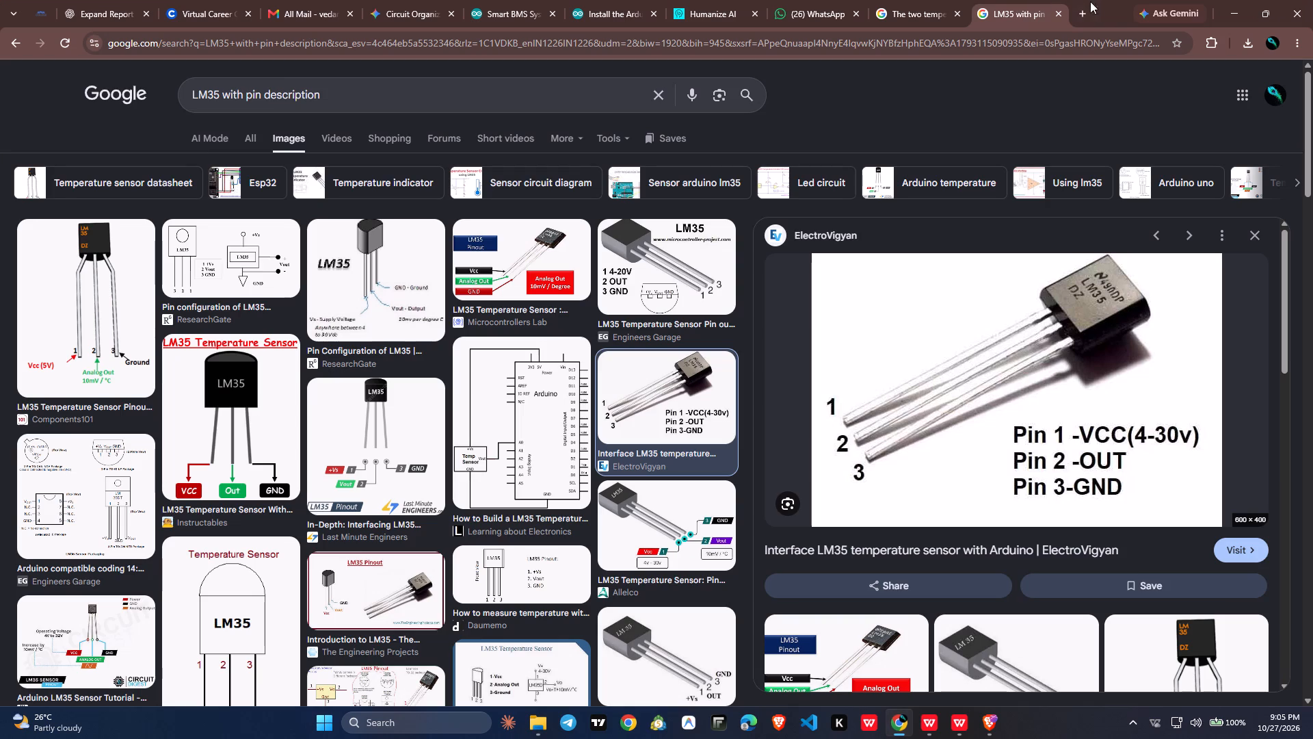
pyautogui.click(1081, 12)
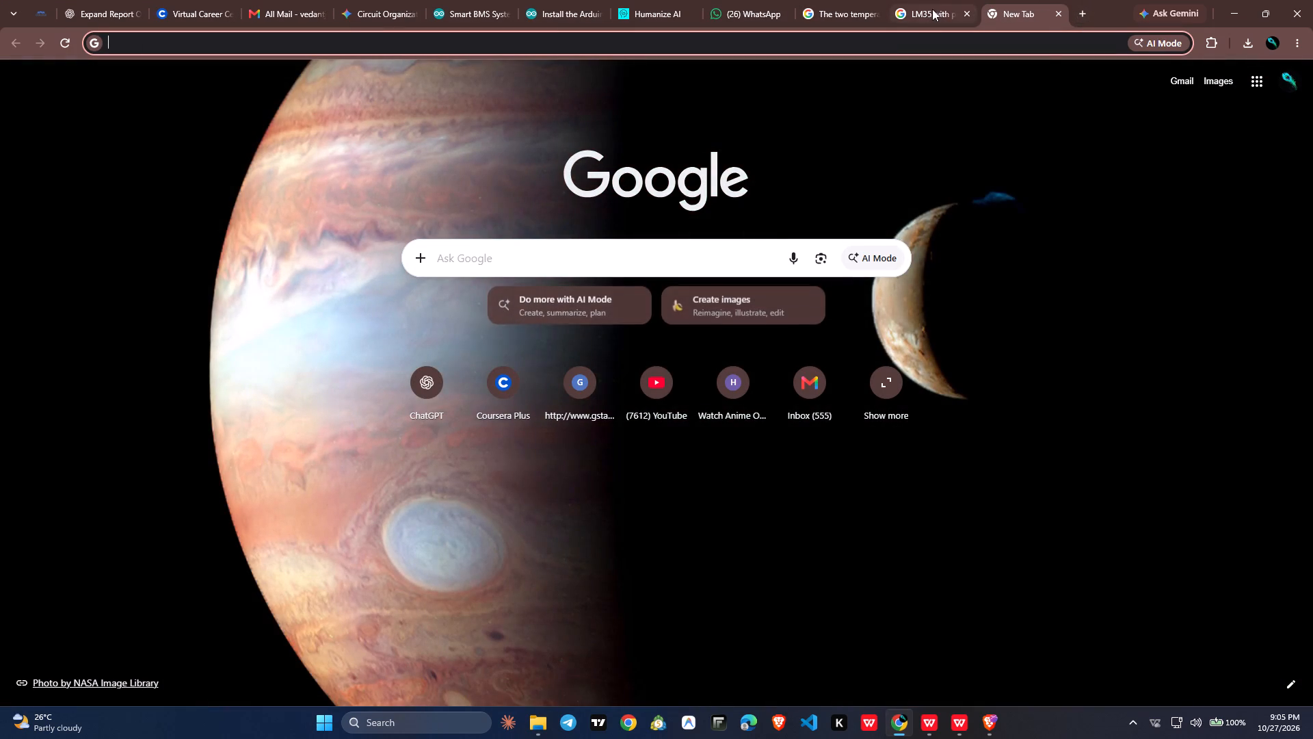
pyautogui.click(966, 16)
pyautogui.click(856, 12)
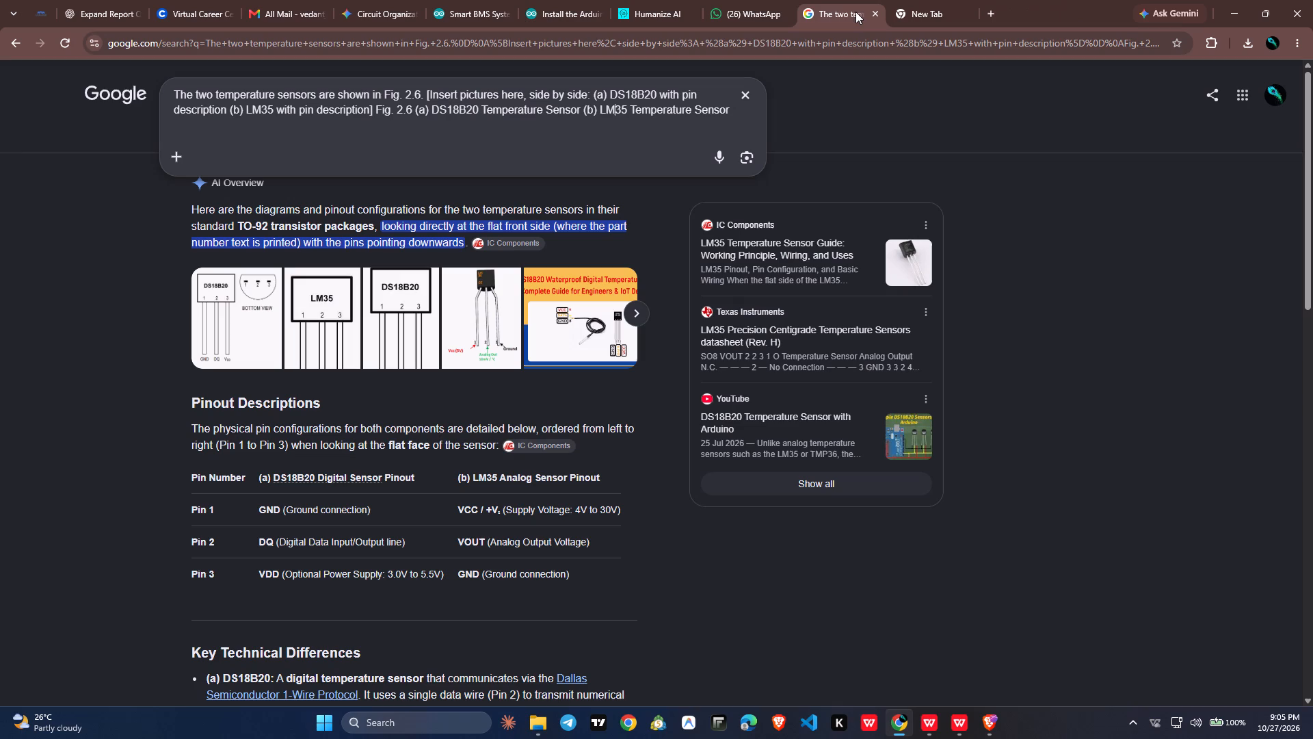
pyautogui.click(743, 41)
pyautogui.write('ESP32 Mdo')
pyautogui.press('BackSpace')
pyautogui.press('BackSpace')
pyautogui.write('du')
pyautogui.press('BackSpace')
pyautogui.press('BackSpace')
pyautogui.write('odule')
pyautogui.press('Return')
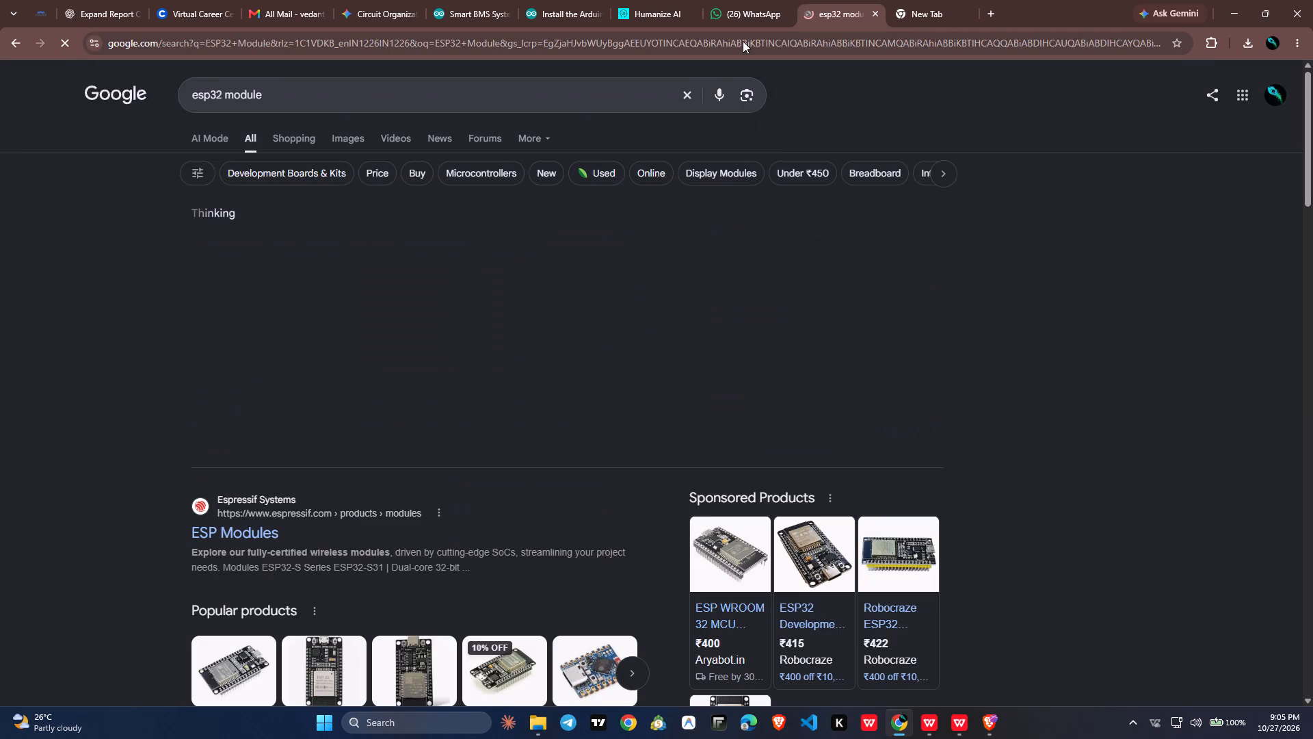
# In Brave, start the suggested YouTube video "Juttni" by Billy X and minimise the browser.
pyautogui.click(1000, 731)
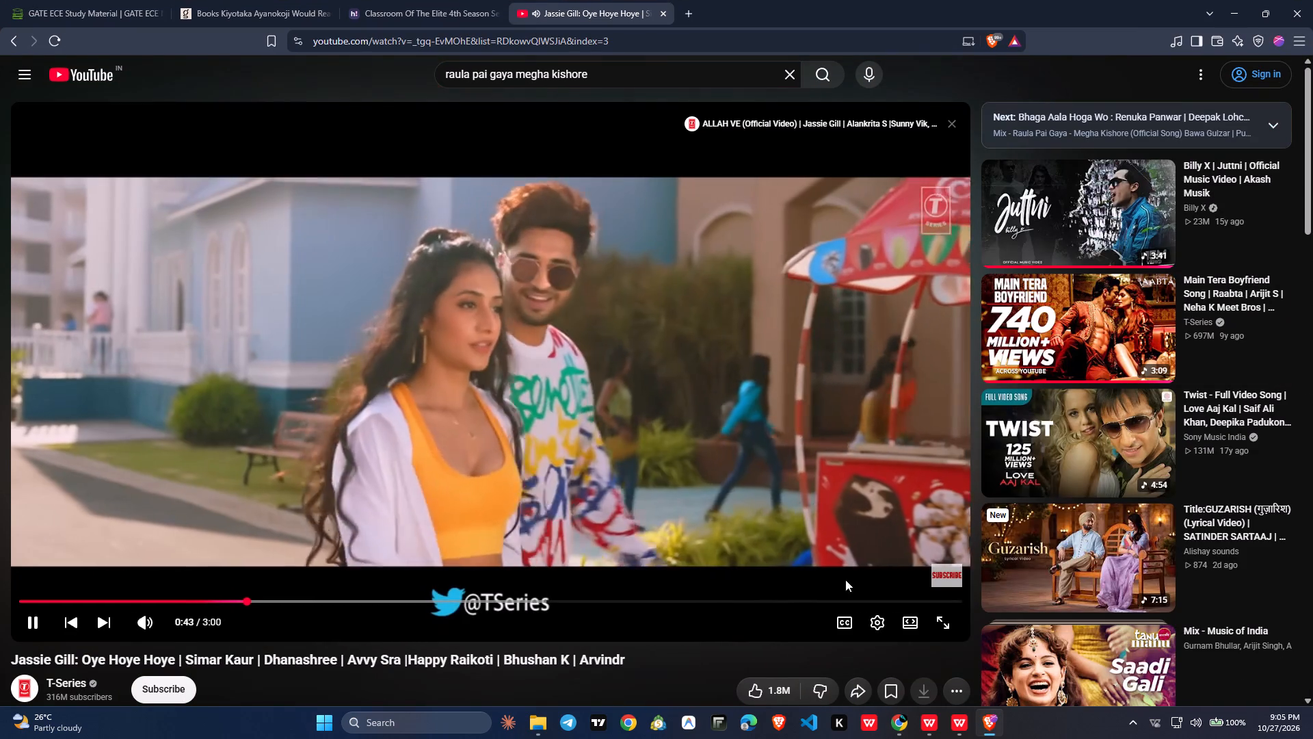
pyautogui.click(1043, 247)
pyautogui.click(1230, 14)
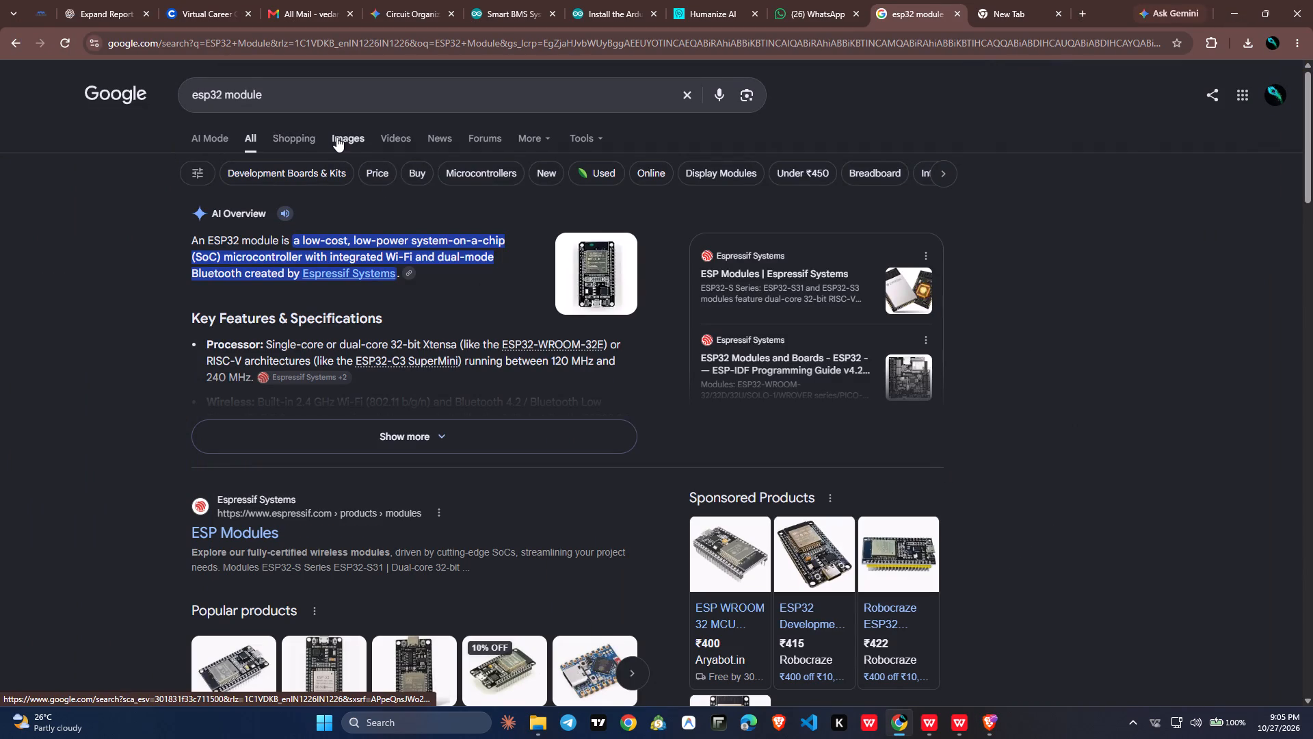
# Browse the image results for the ESP32 module and preview the Majestronicz ESP32 WROOM pinout picture.
pyautogui.click(336, 137)
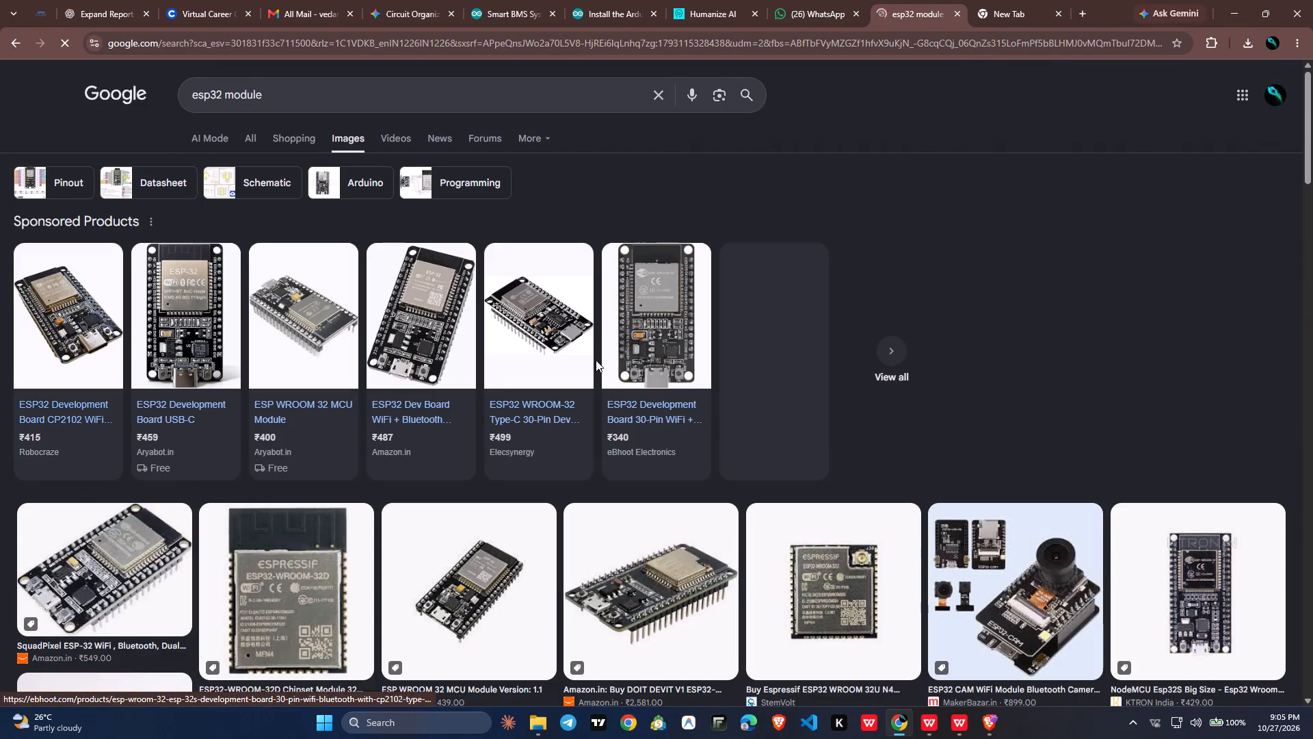
pyautogui.click(343, 101)
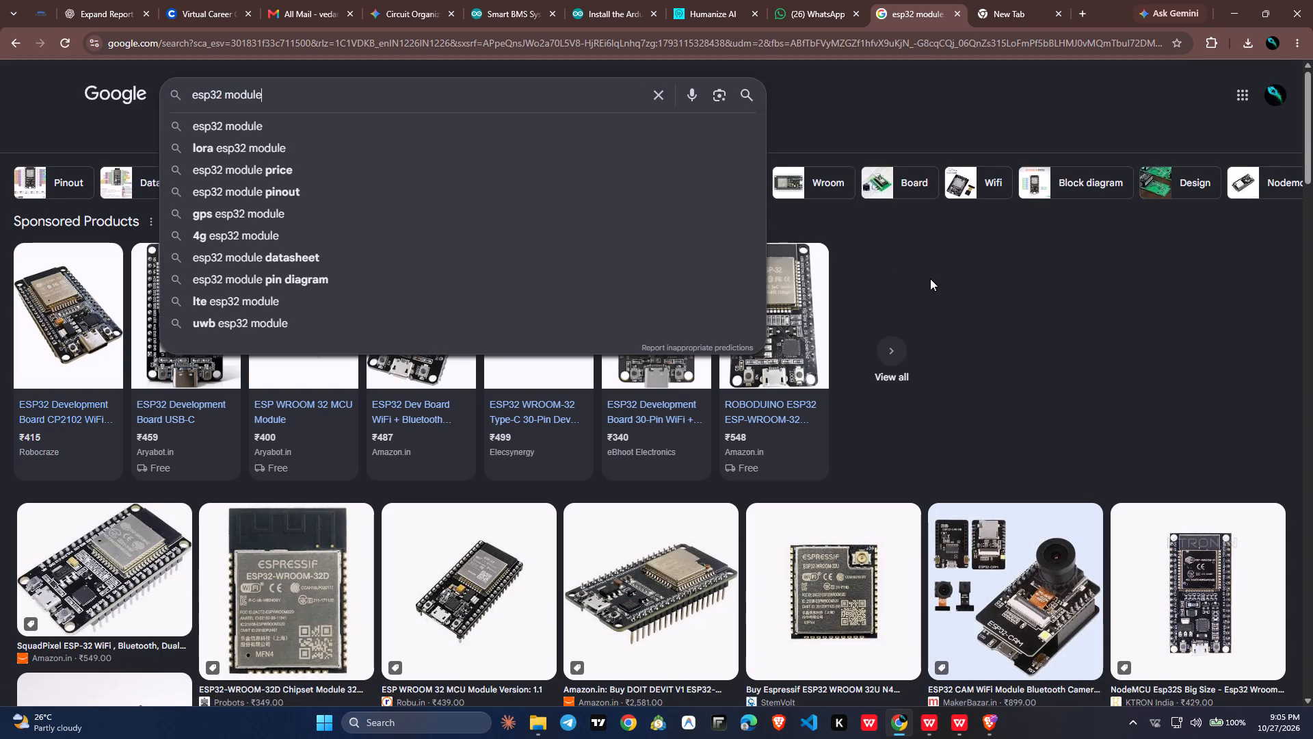
pyautogui.click(931, 278)
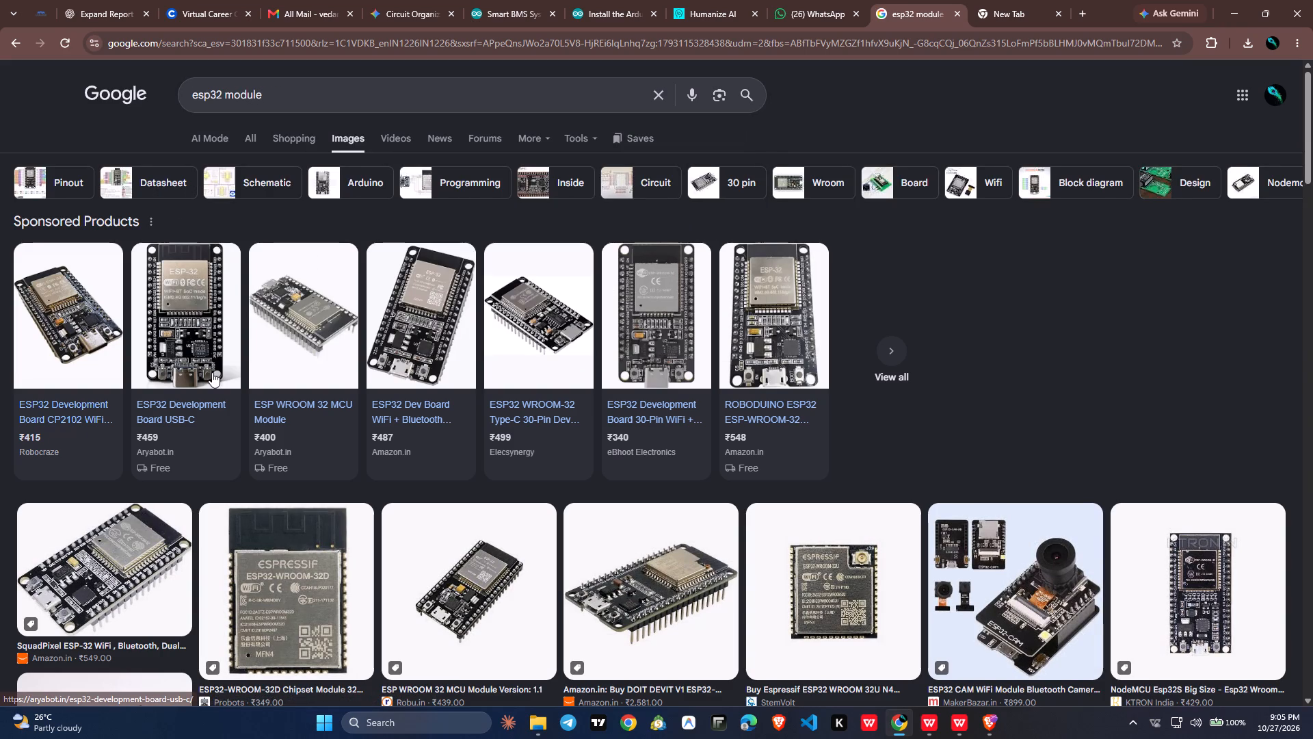
pyautogui.scroll(-4, 309, 341)
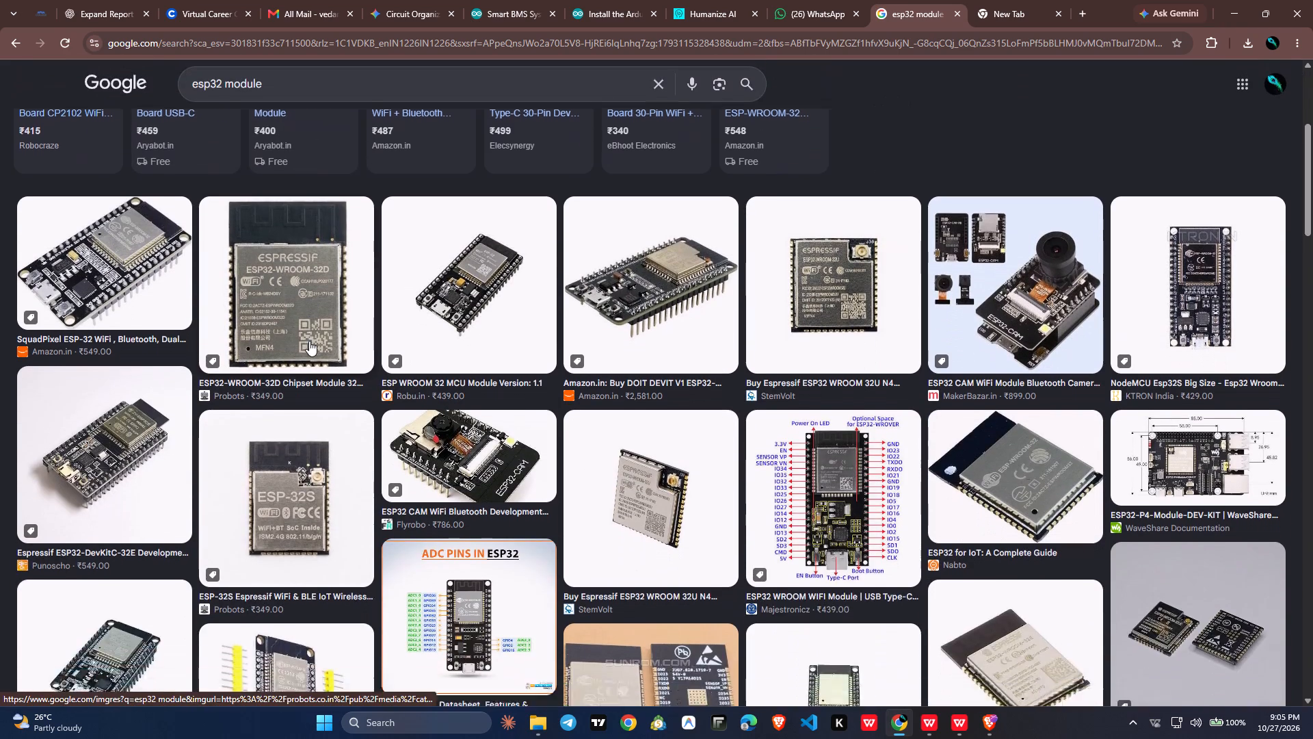
pyautogui.scroll(-1, 309, 341)
pyautogui.scroll(-1, 605, 357)
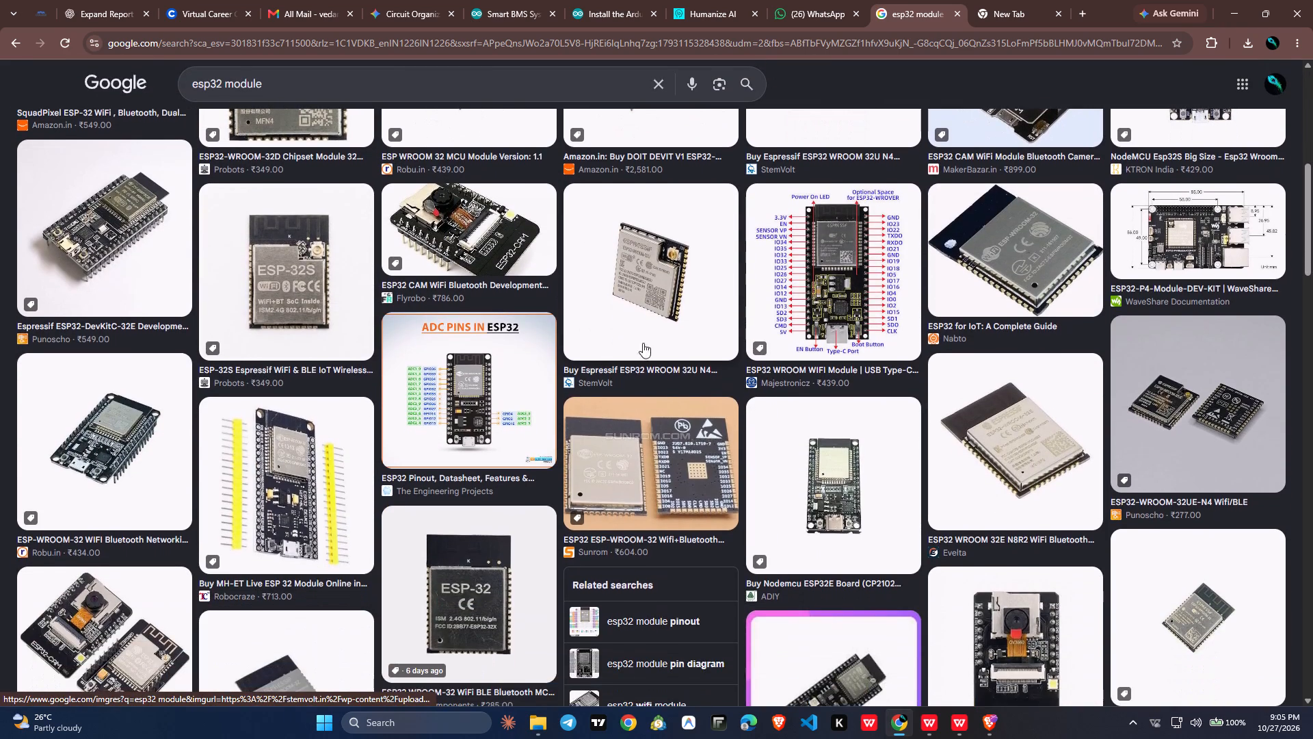
pyautogui.scroll(-1, 872, 243)
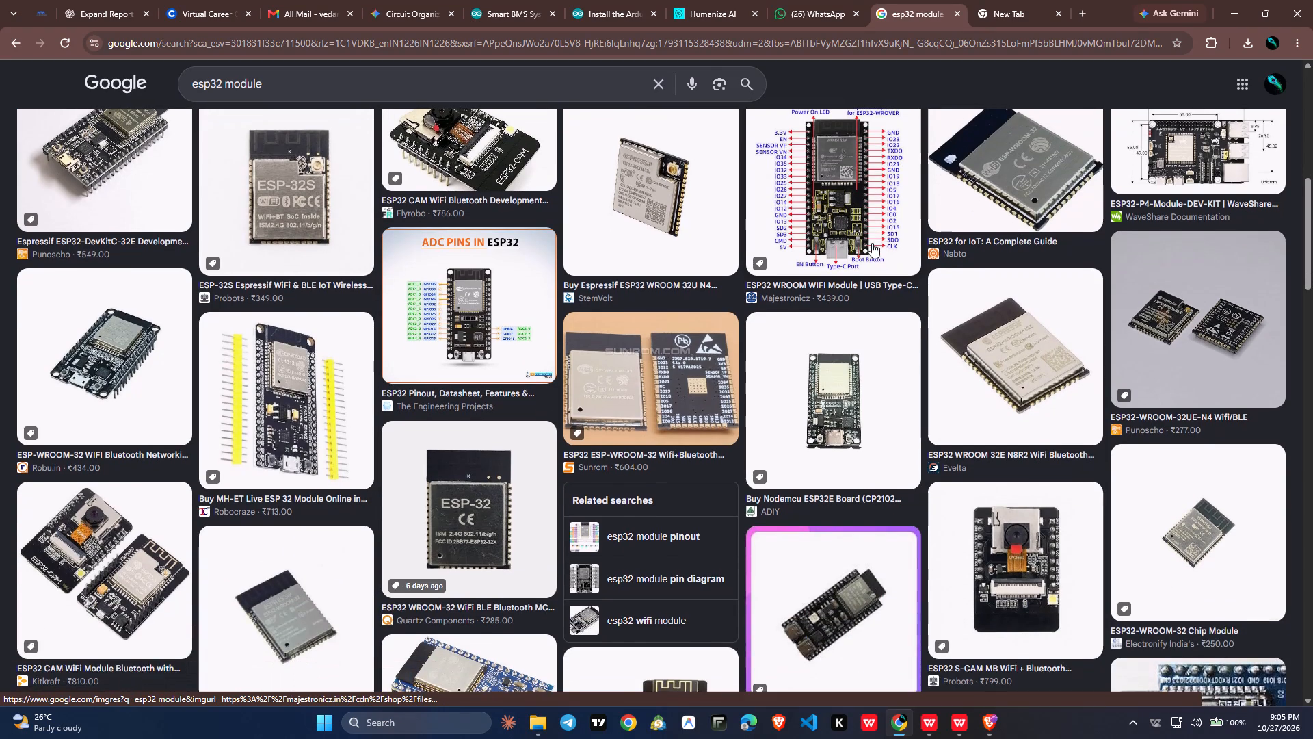
pyautogui.scroll(-1, 872, 243)
pyautogui.scroll(1, 872, 243)
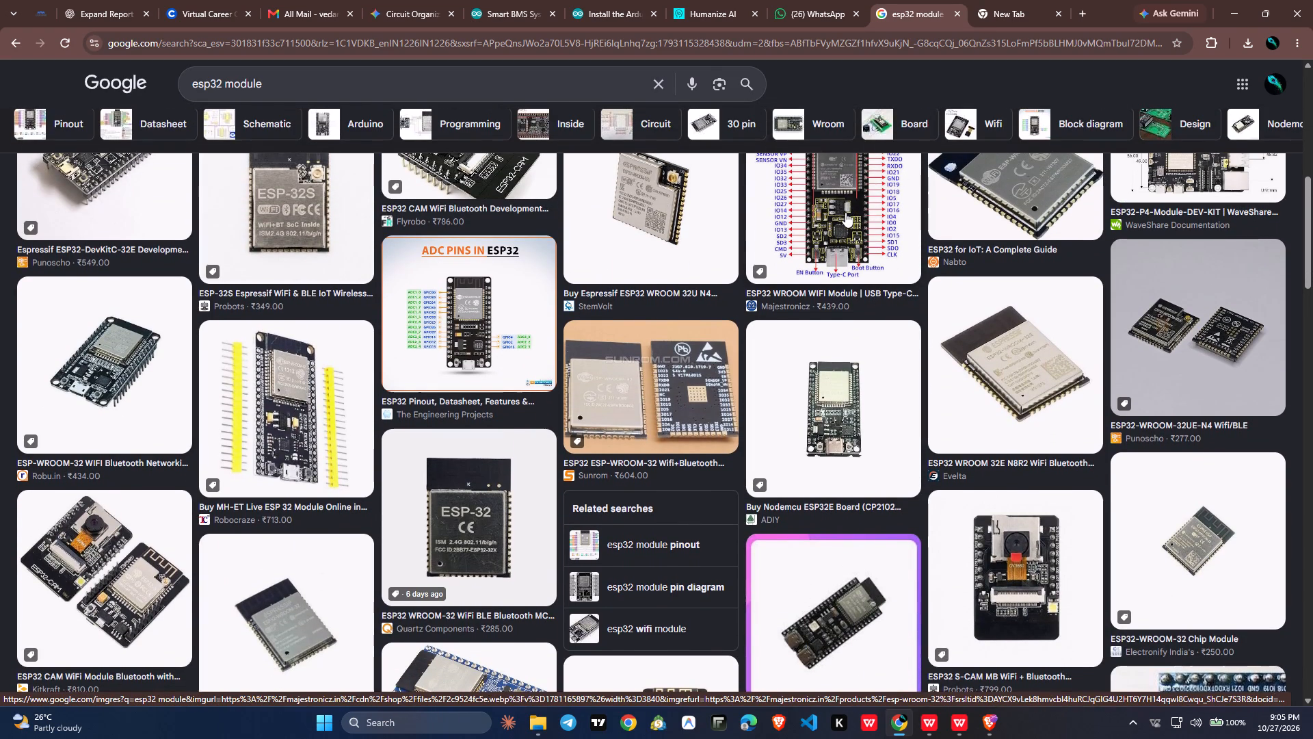
pyautogui.click(845, 212)
pyautogui.rightClick(1016, 382)
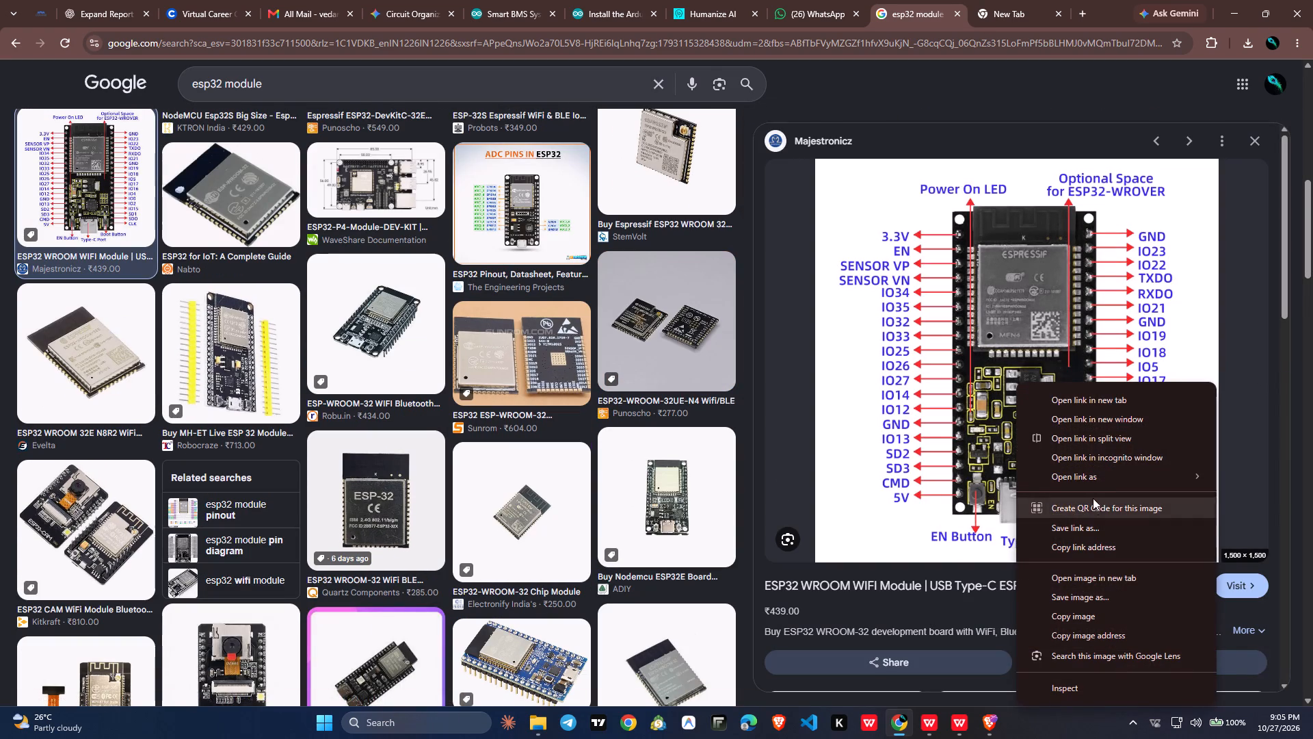
# Refine the image search to "esp32 module wroom".
pyautogui.click(460, 72)
pyautogui.press('space')
pyautogui.write('wro')
pyautogui.press('Down')
pyautogui.press('Return')
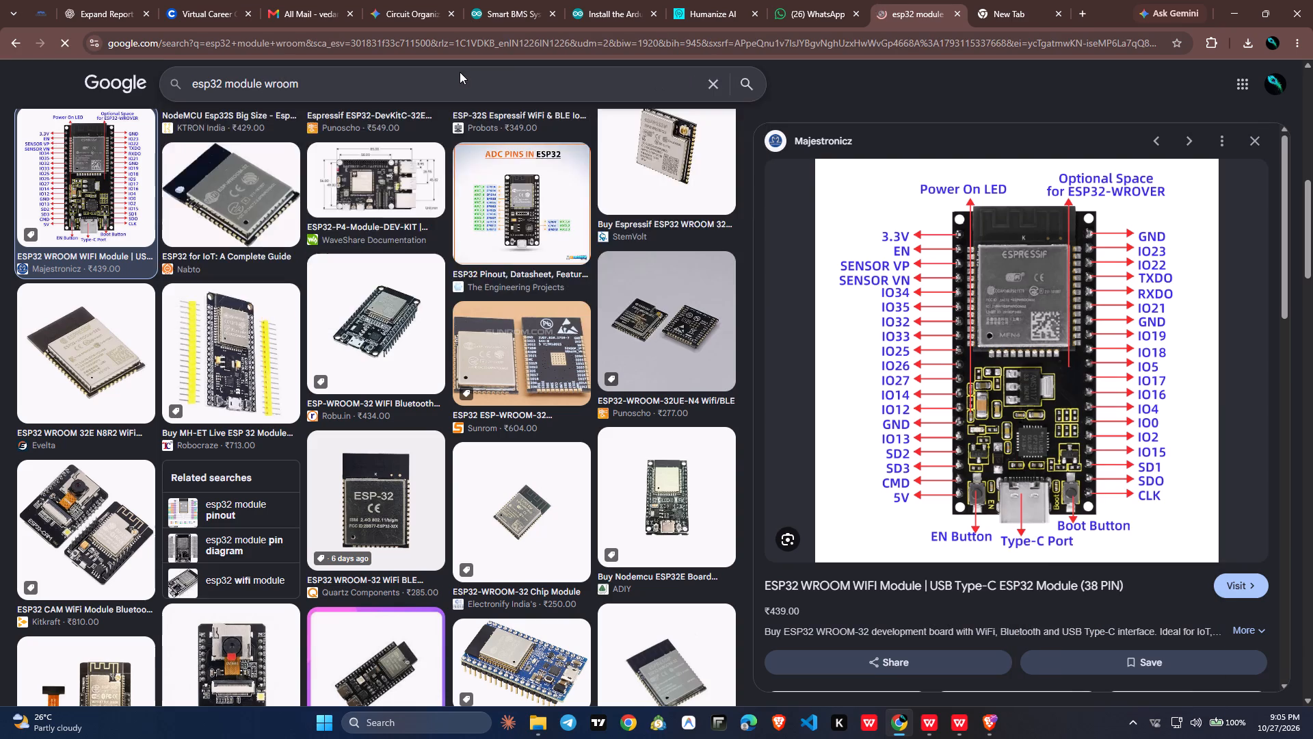
# Preview StemVolt's 30-pin ESP32 WROOM Development Board picture in the image results and start saving the image.
pyautogui.scroll(-5, 415, 413)
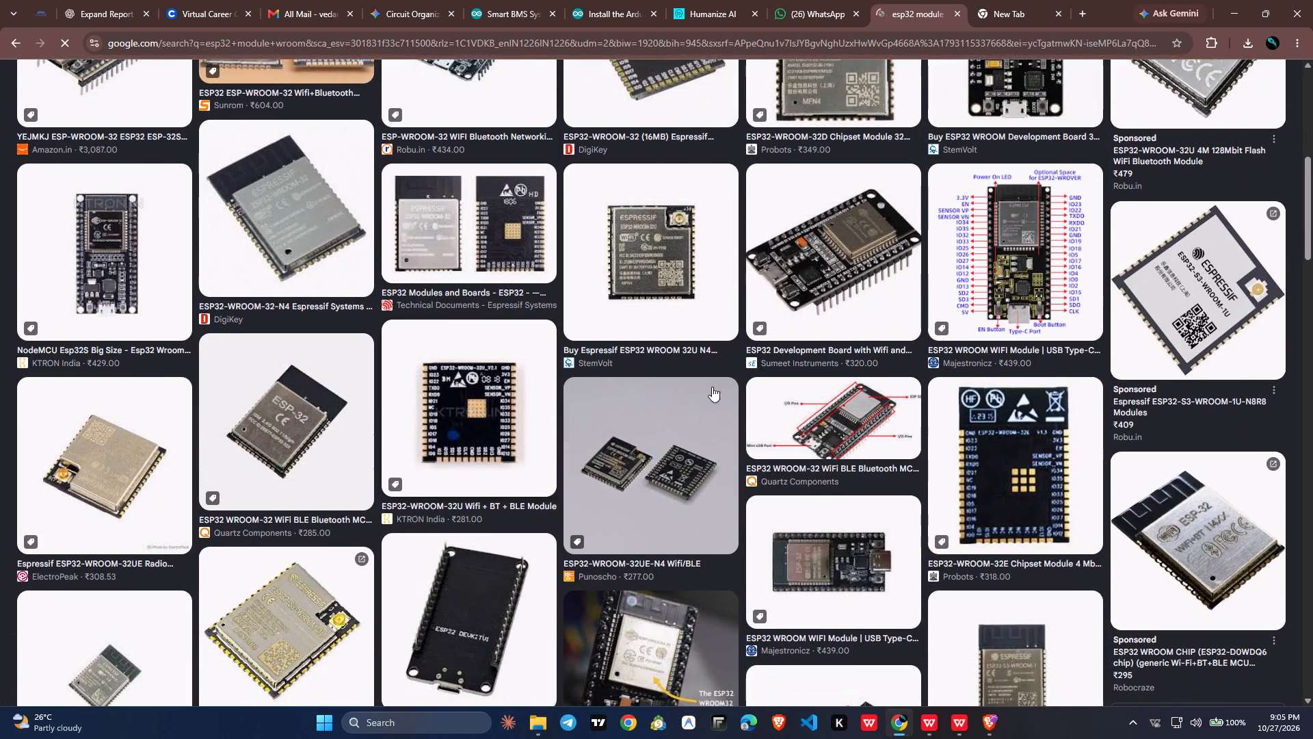
pyautogui.scroll(1, 614, 395)
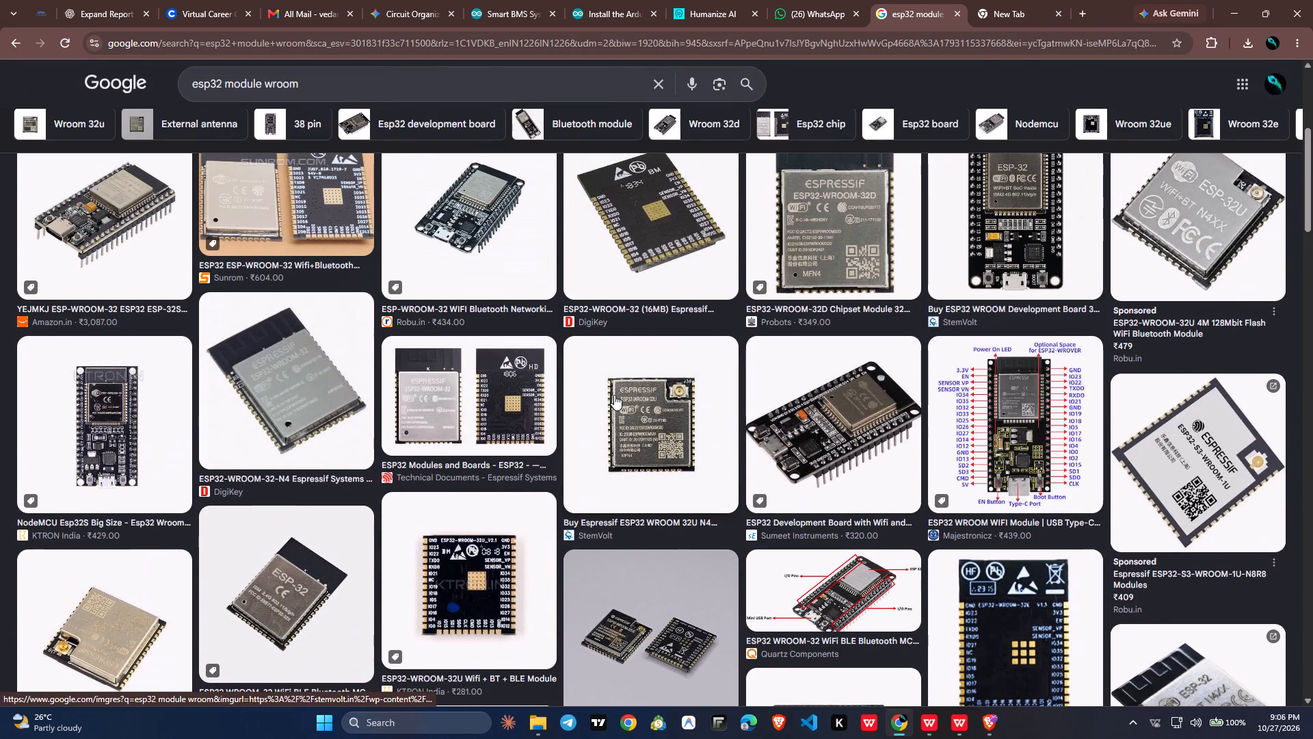
pyautogui.scroll(1, 568, 331)
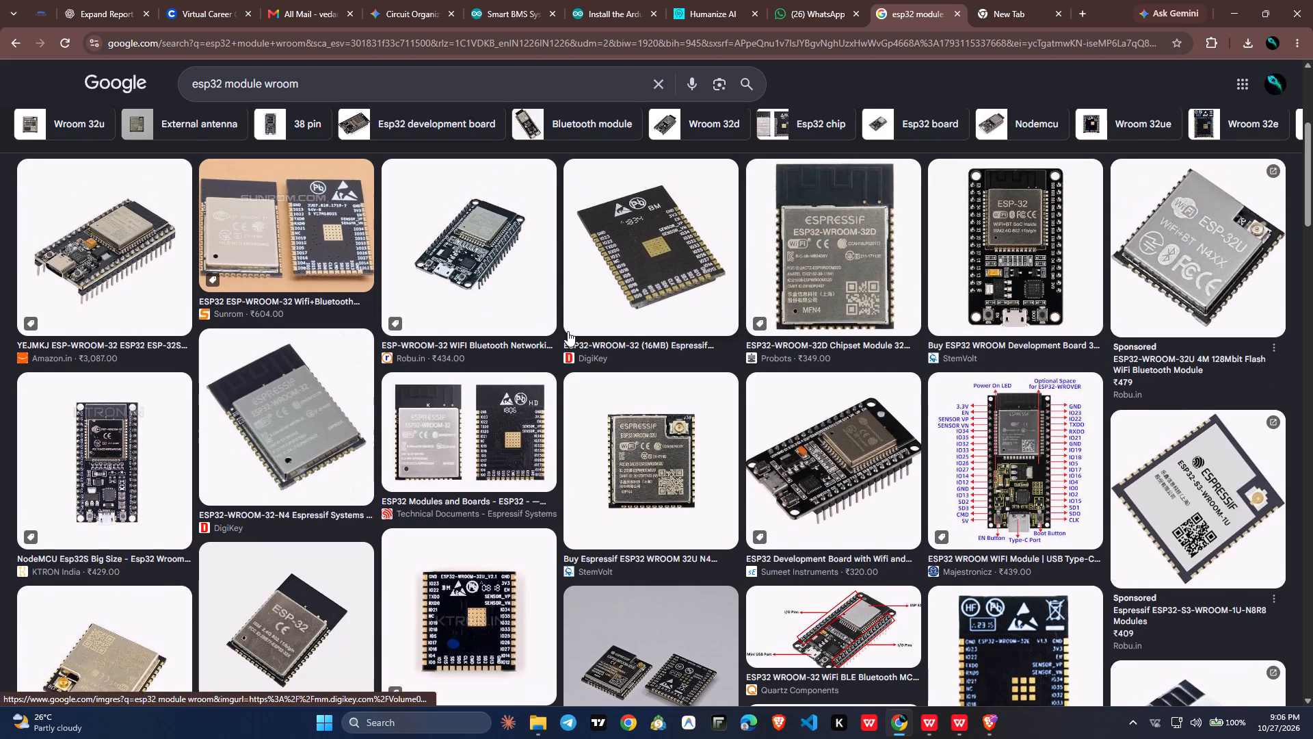
pyautogui.scroll(1, 568, 331)
pyautogui.click(1037, 283)
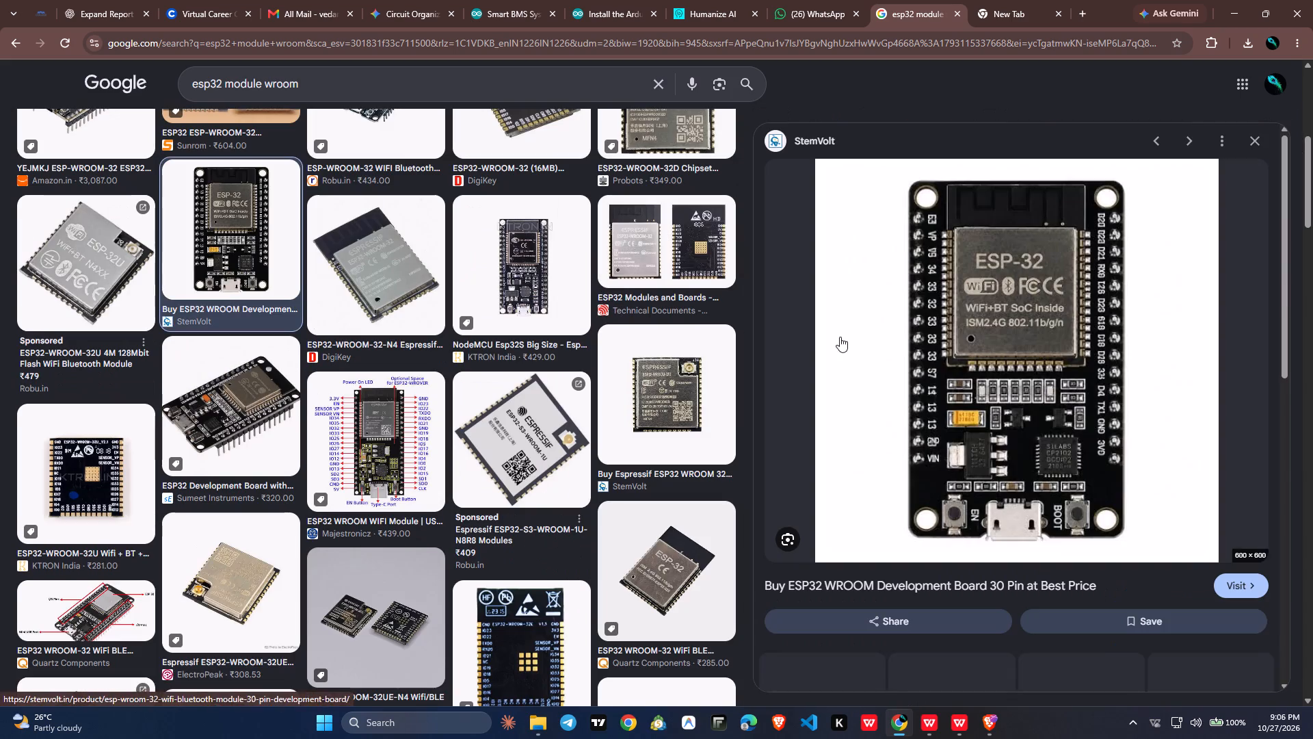
pyautogui.rightClick(990, 359)
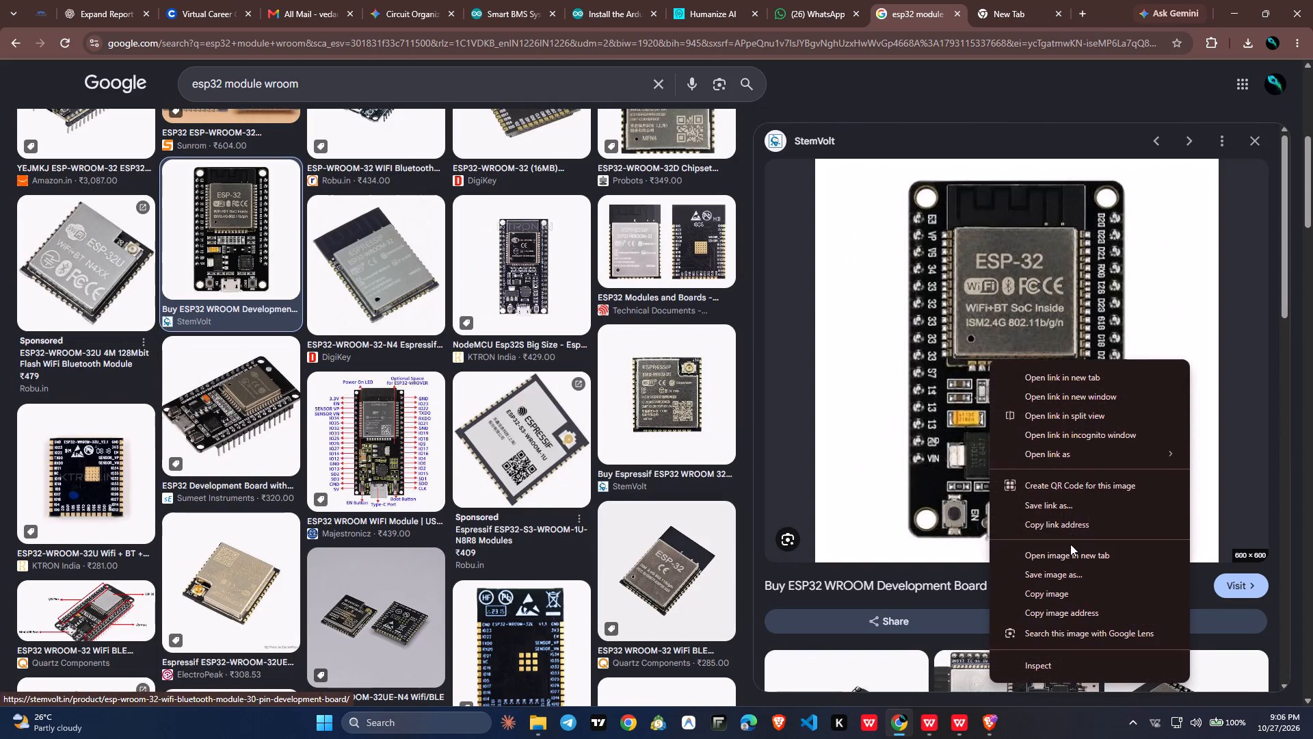
pyautogui.click(1059, 571)
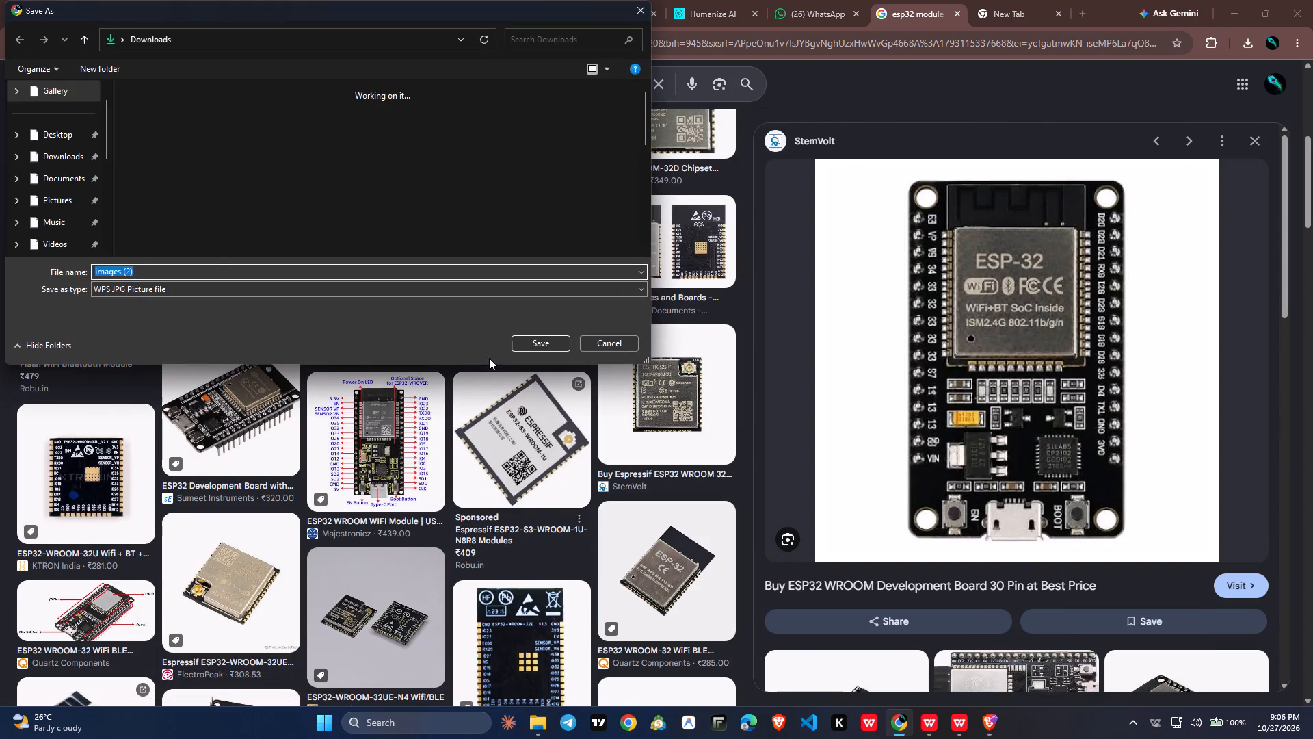
# Save the StemVolt ESP32 board picture in Downloads as a JPG named images (2).
pyautogui.click(546, 341)
# Copy images (2) from the Downloads folder and paste it into the report below the section 2.8 ESP32 Wi-Fi Module paragraph.
pyautogui.hotkey('alt', 'Tab')
pyautogui.hotkey('alt', 'Tab')
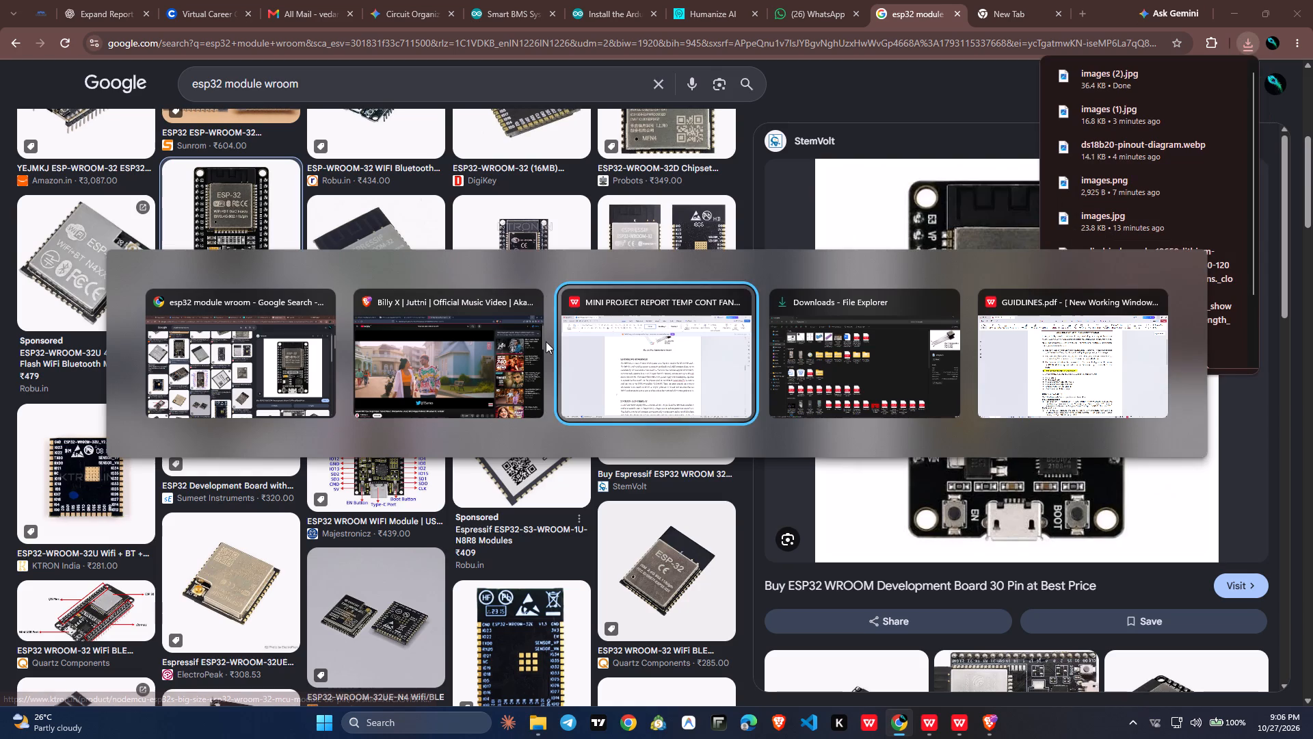
pyautogui.hotkey('alt', 'Tab')
pyautogui.click(138, 165)
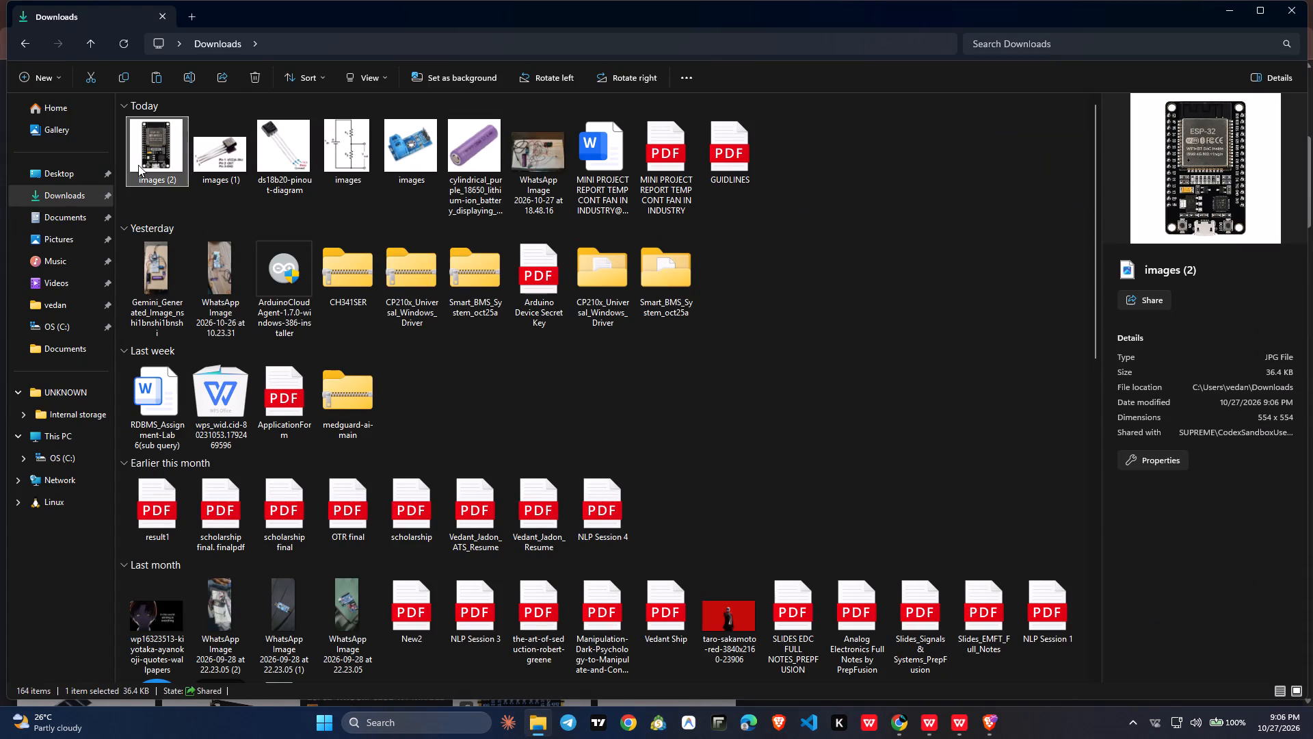
pyautogui.rightClick(138, 165)
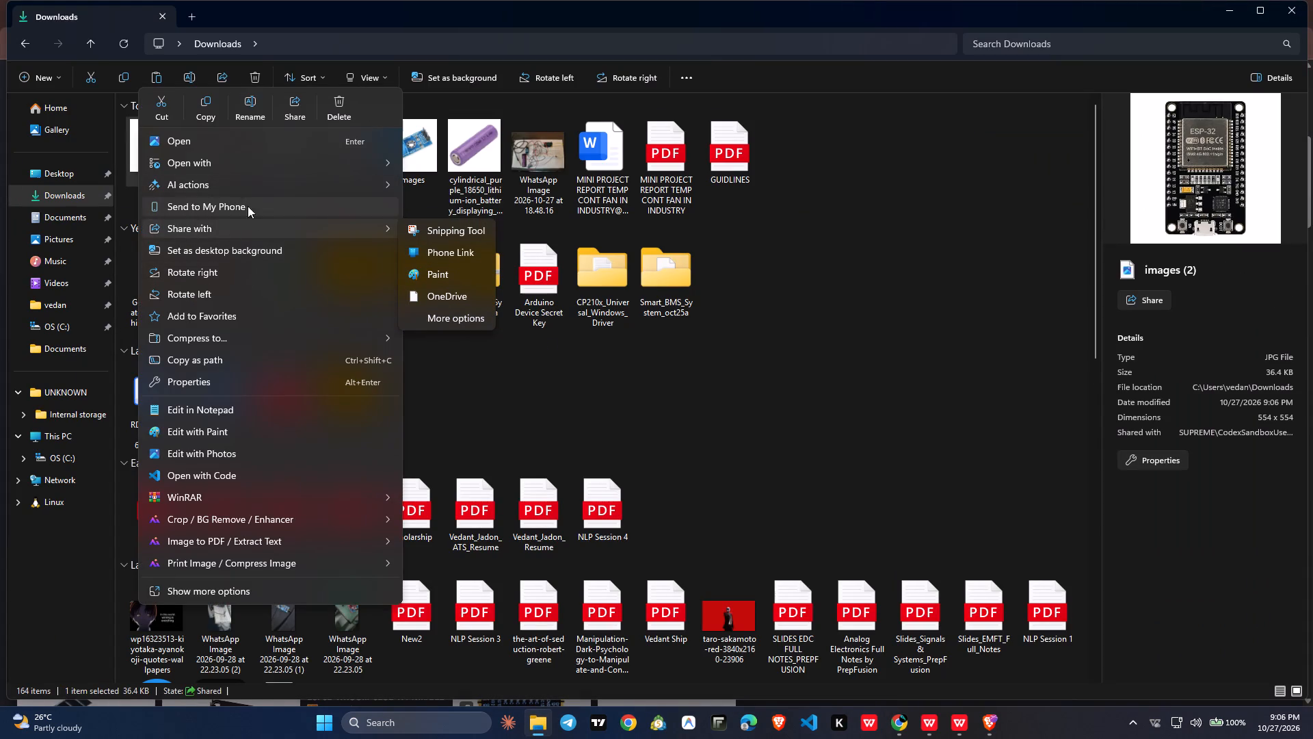
pyautogui.click(212, 99)
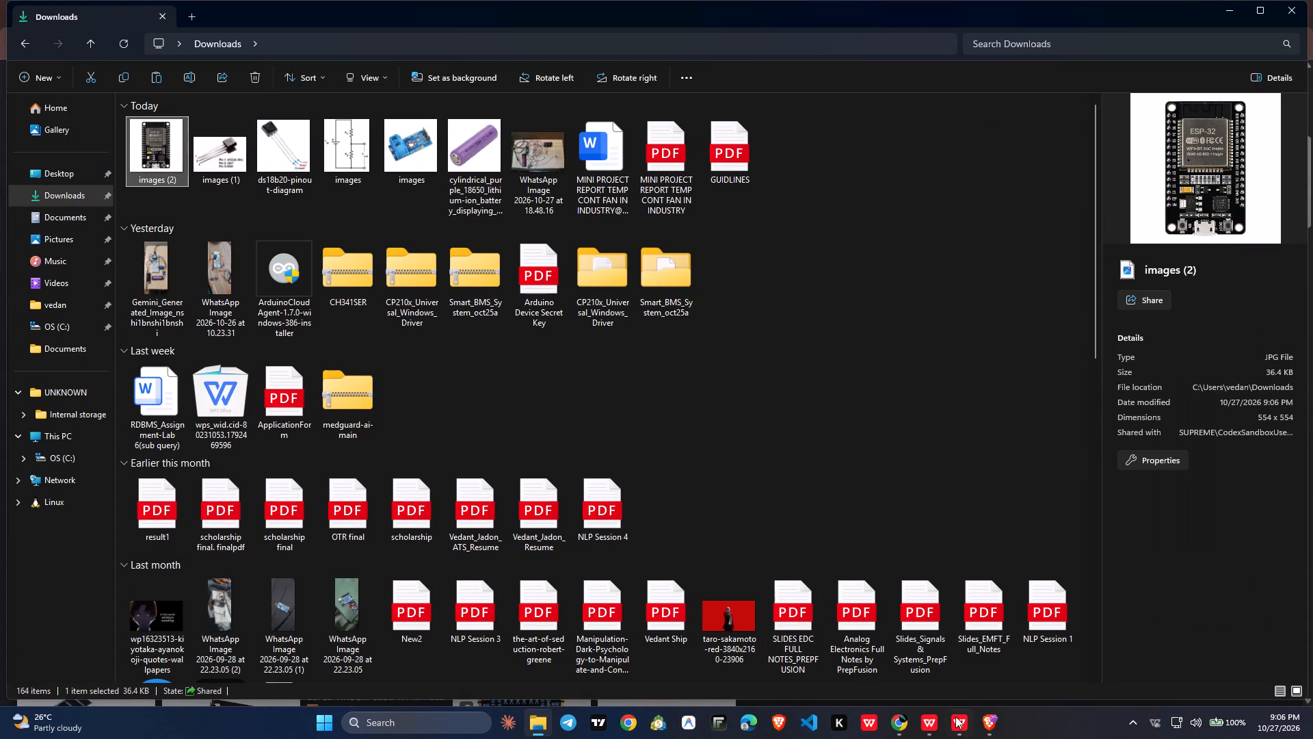
pyautogui.click(932, 727)
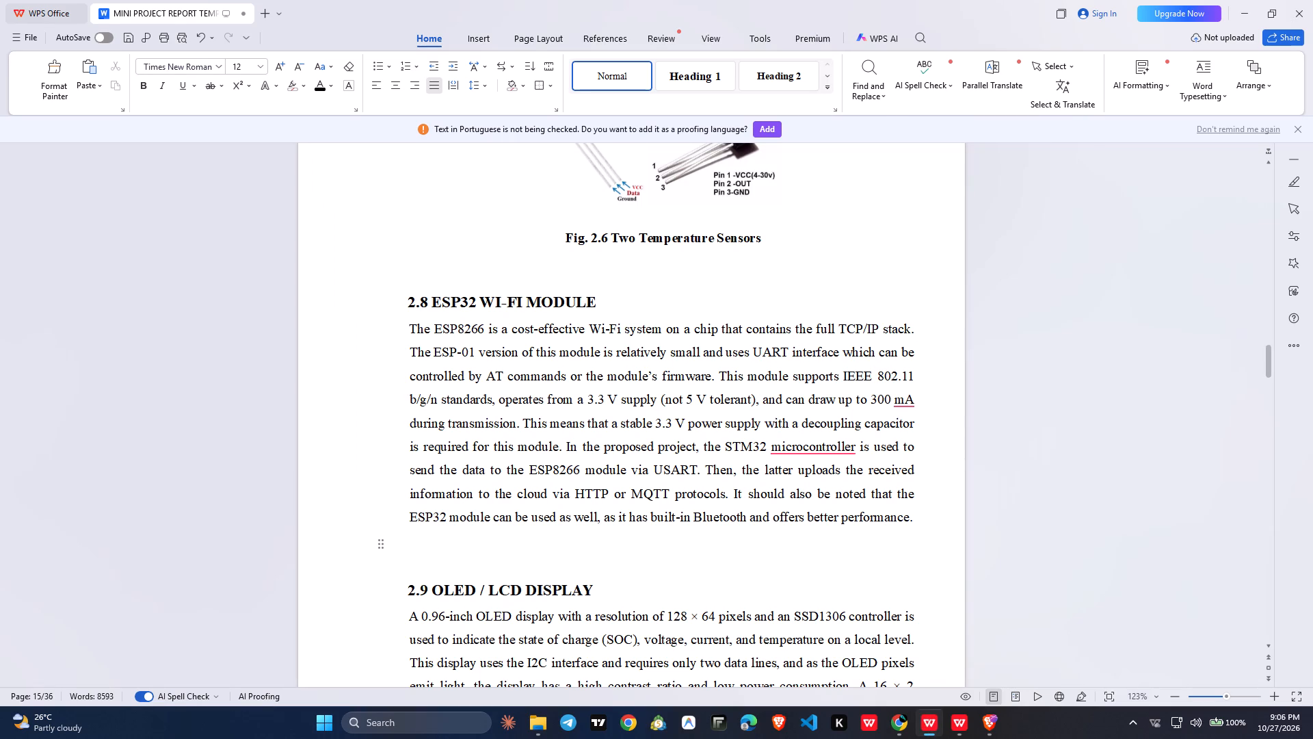
pyautogui.hotkey('ctrl', 'v')
# Shrink the pasted ESP32 board picture in section 2.8 to about 1.84 × 1.84 in.
pyautogui.scroll(-2, 810, 455)
pyautogui.click(588, 496)
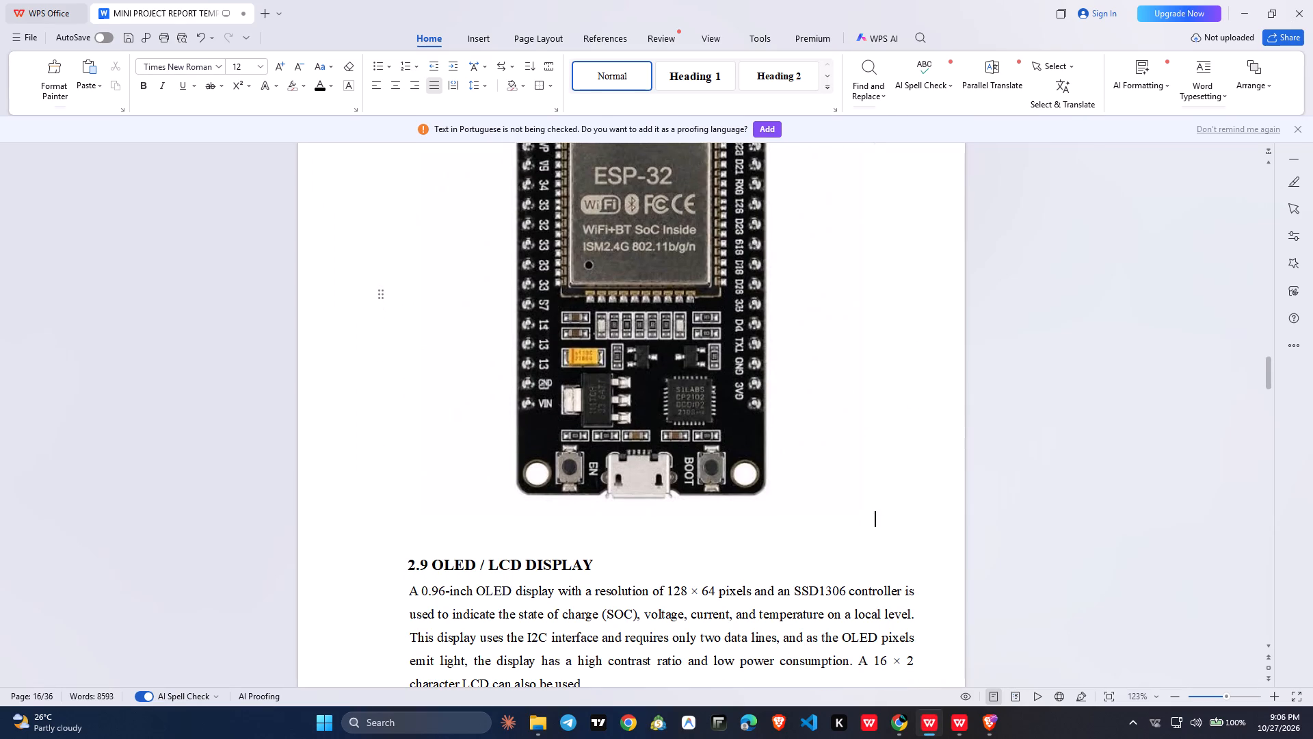
pyautogui.moveTo(406, 513); pyautogui.dragTo(603, 69)
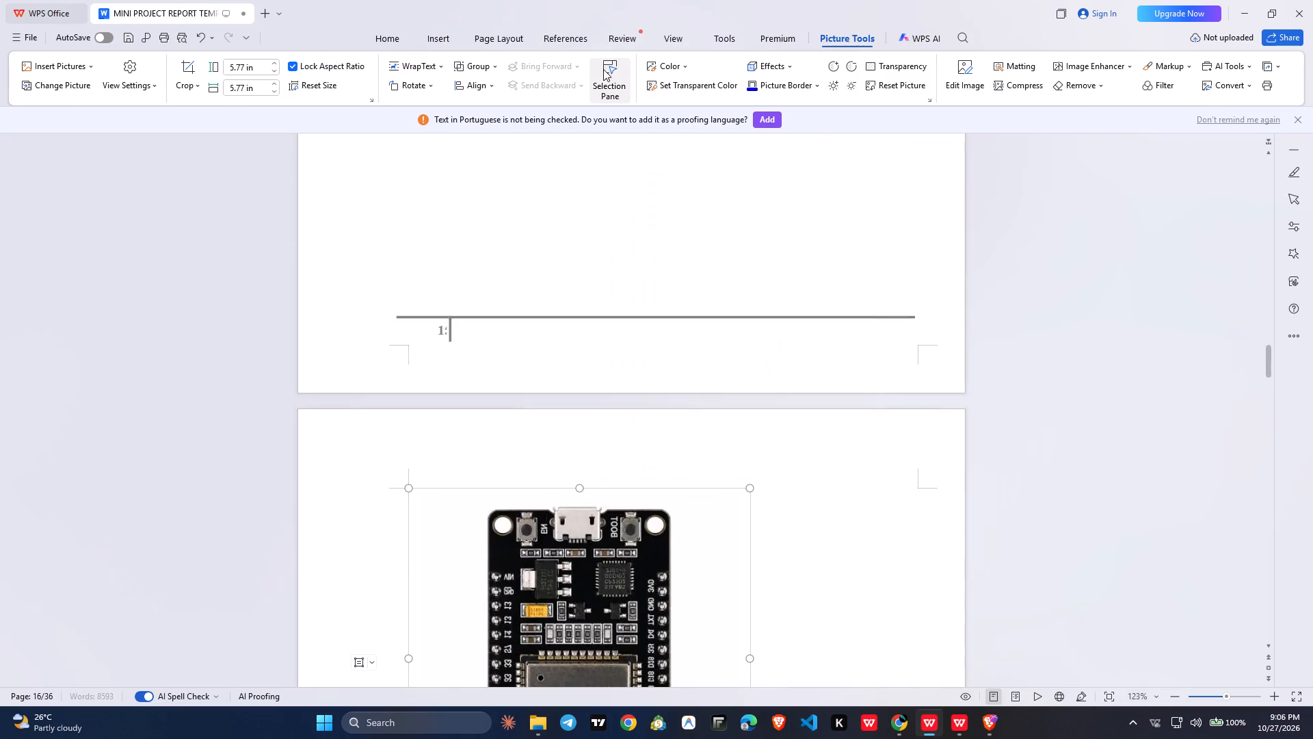
pyautogui.scroll(-1, 485, 505)
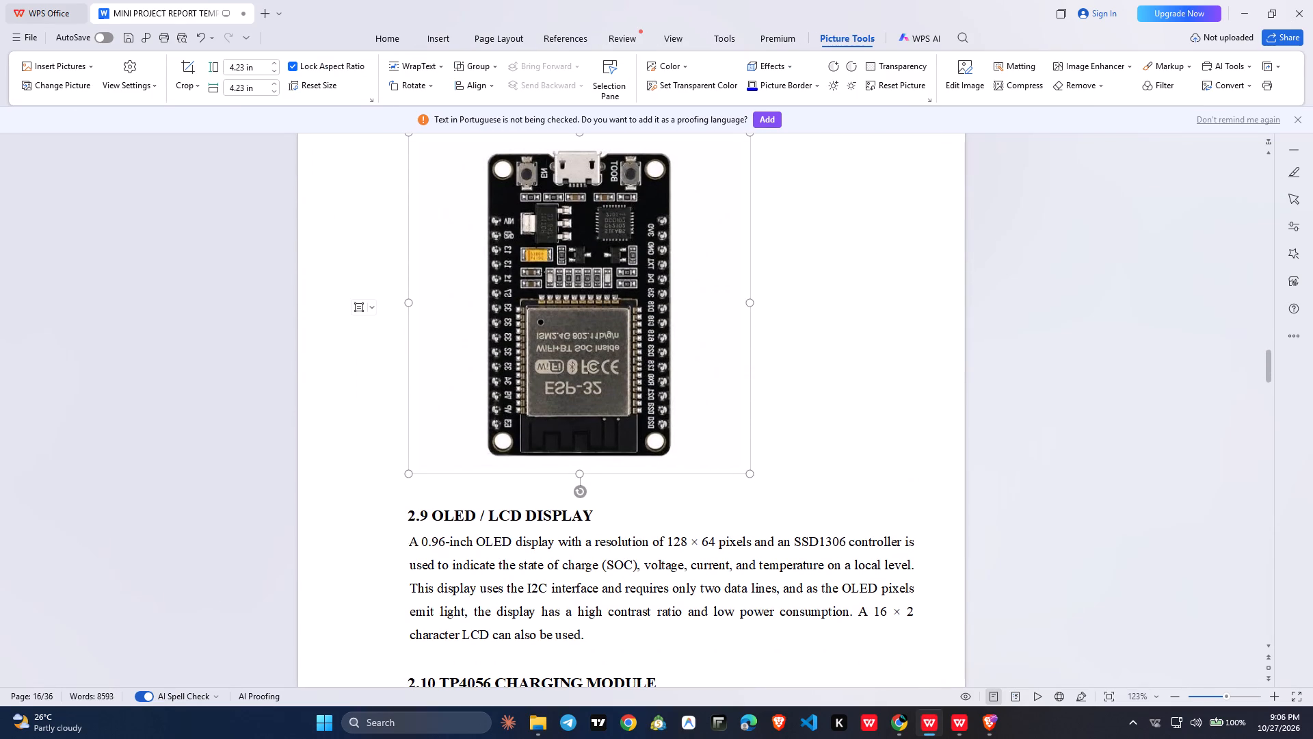
pyautogui.moveTo(409, 474); pyautogui.dragTo(602, 170)
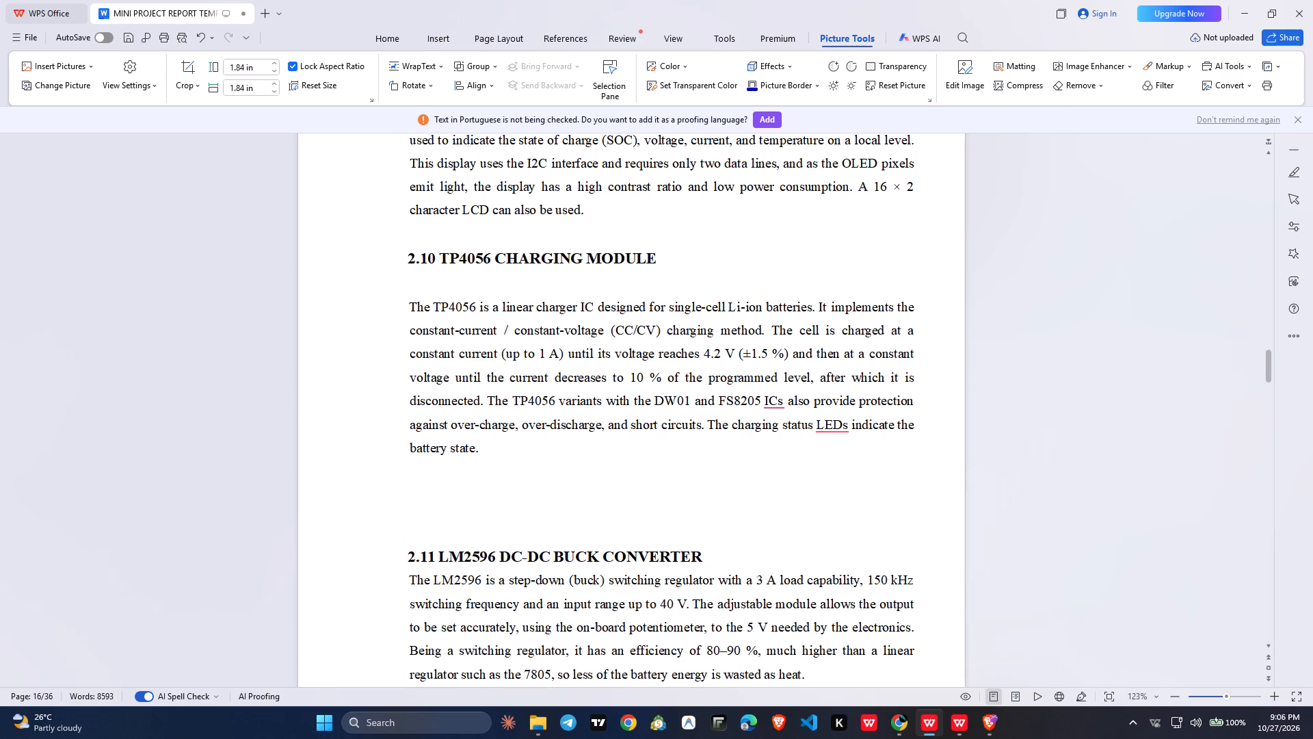
pyautogui.scroll(1, 566, 315)
pyautogui.scroll(-1, 566, 315)
pyautogui.scroll(5, 566, 315)
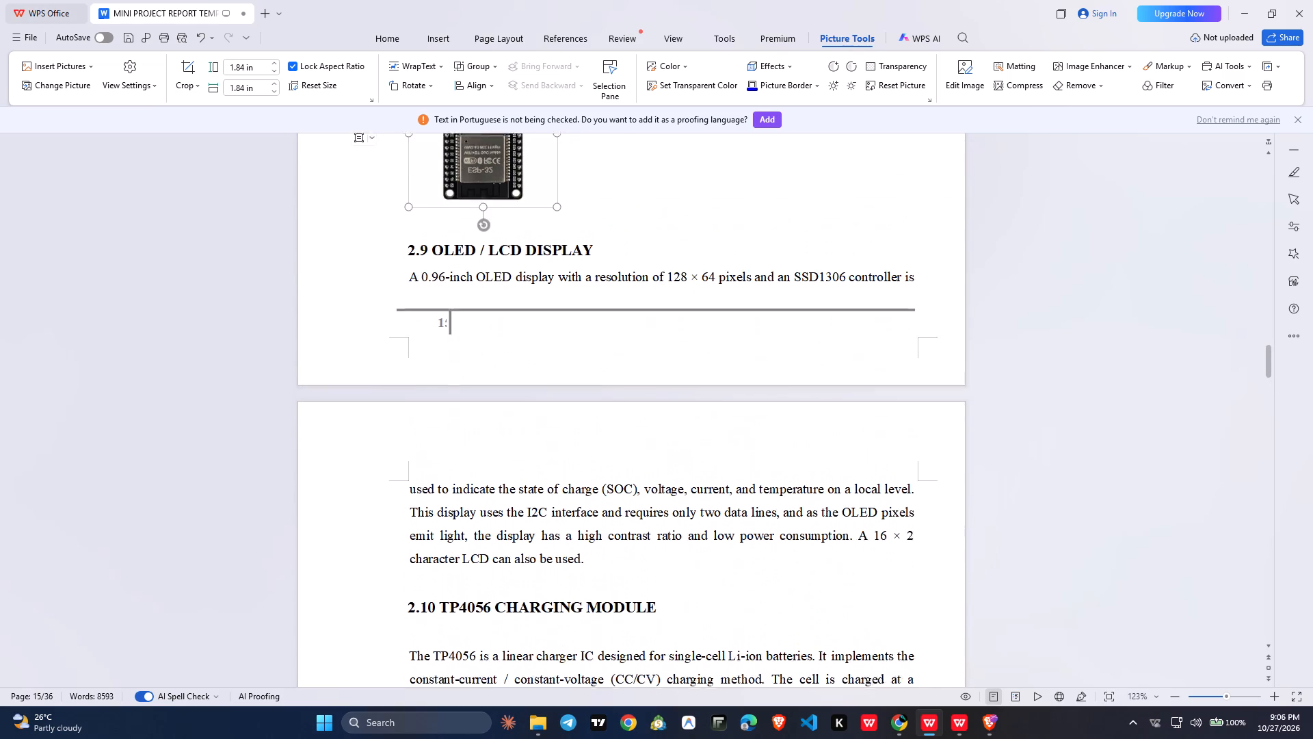
pyautogui.scroll(6, 566, 315)
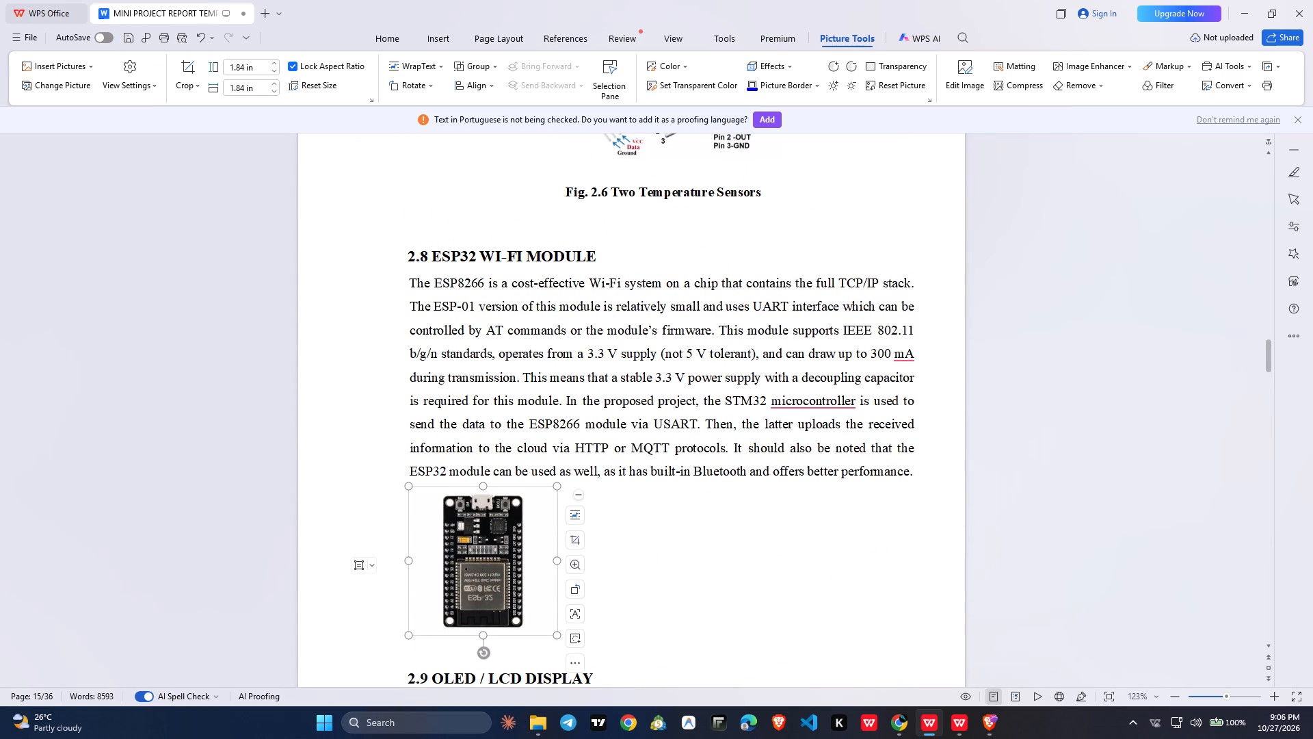
# Centre the ESP32 picture on the page and add an empty line beneath it.
pyautogui.click(739, 584)
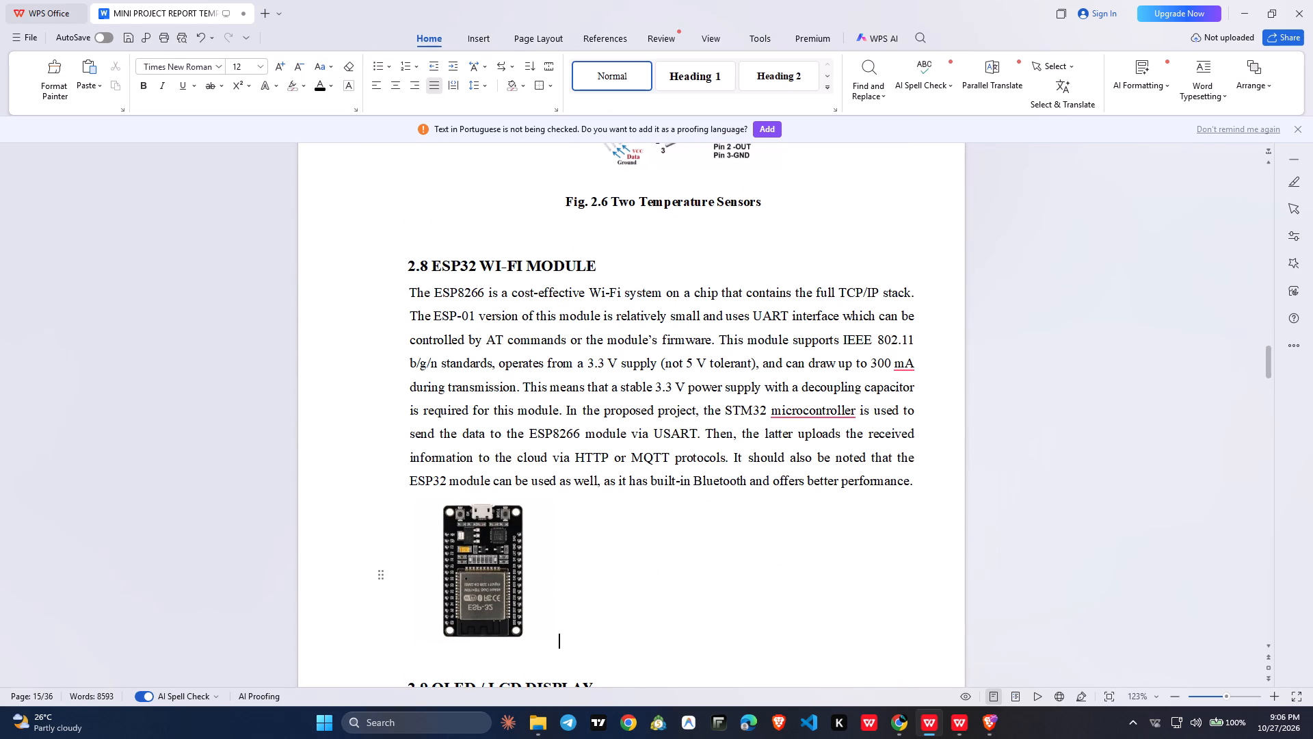
pyautogui.moveTo(613, 651); pyautogui.dragTo(424, 581)
pyautogui.click(425, 465)
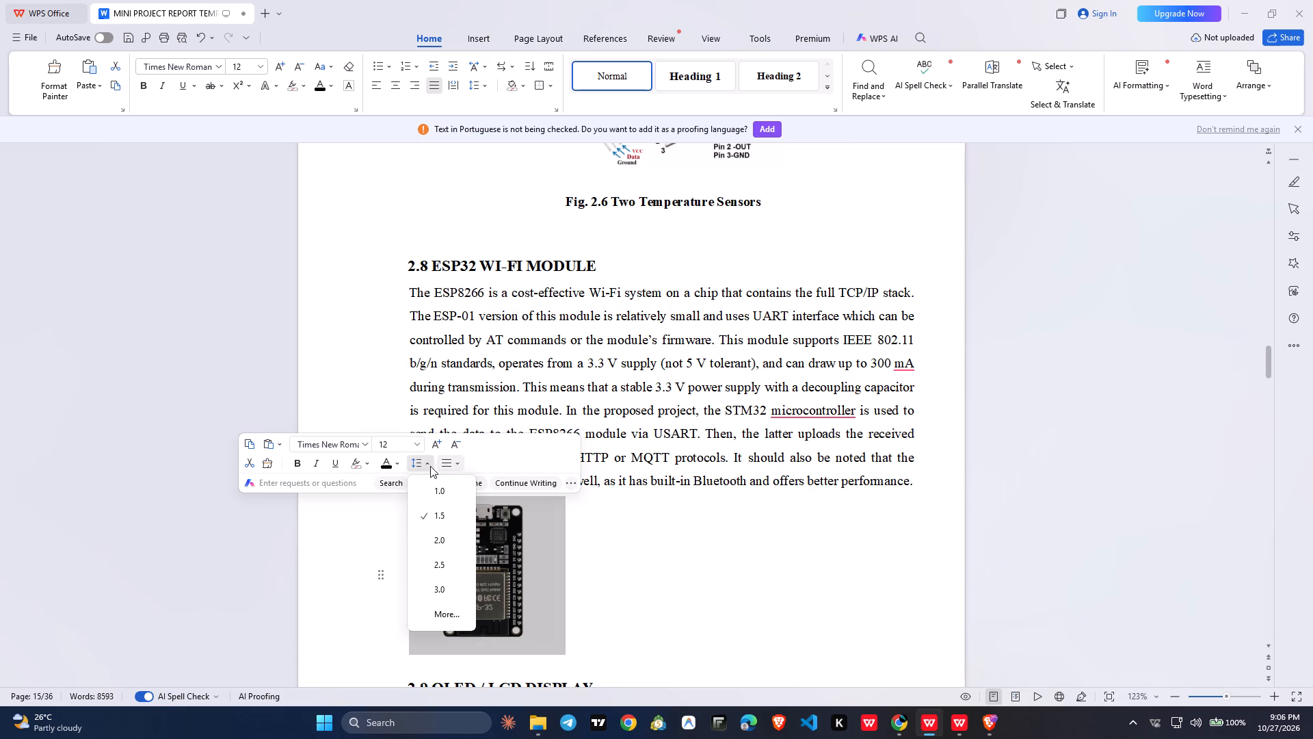
pyautogui.click(446, 463)
pyautogui.click(462, 513)
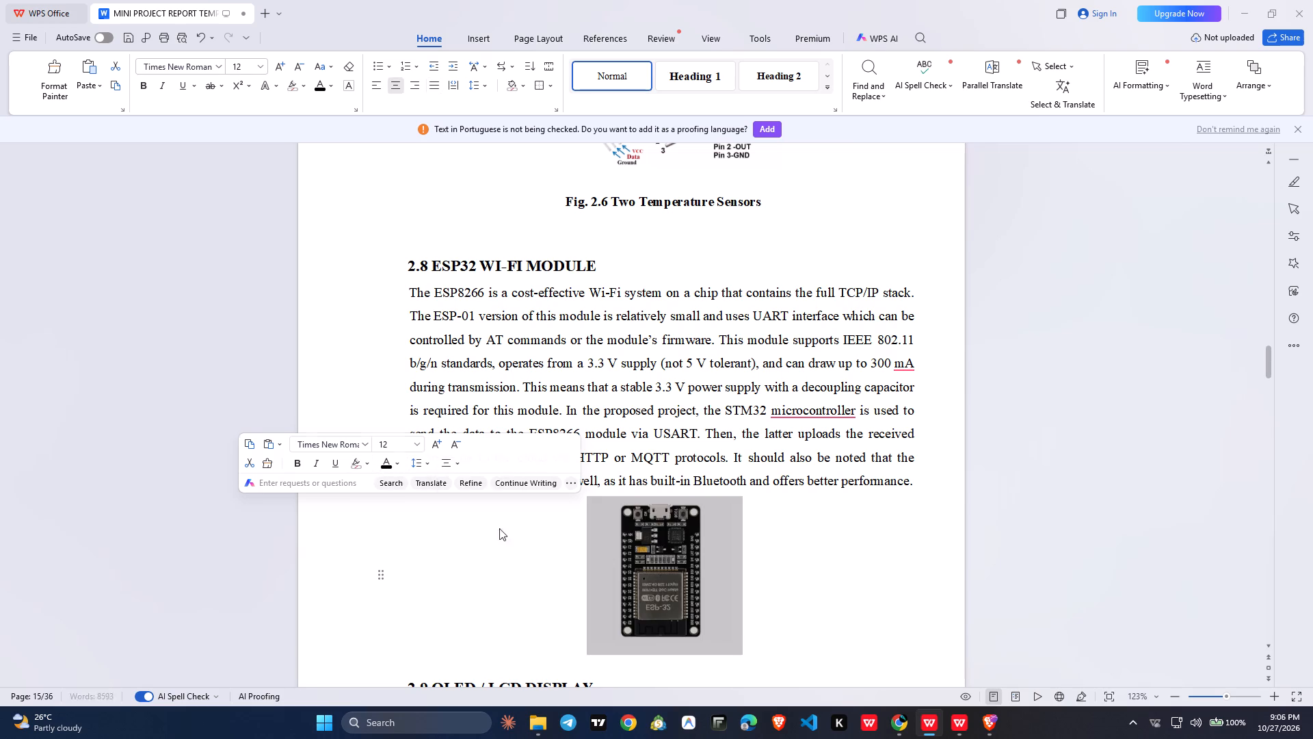
pyautogui.click(750, 610)
pyautogui.scroll(-1, 750, 610)
pyautogui.press('Return')
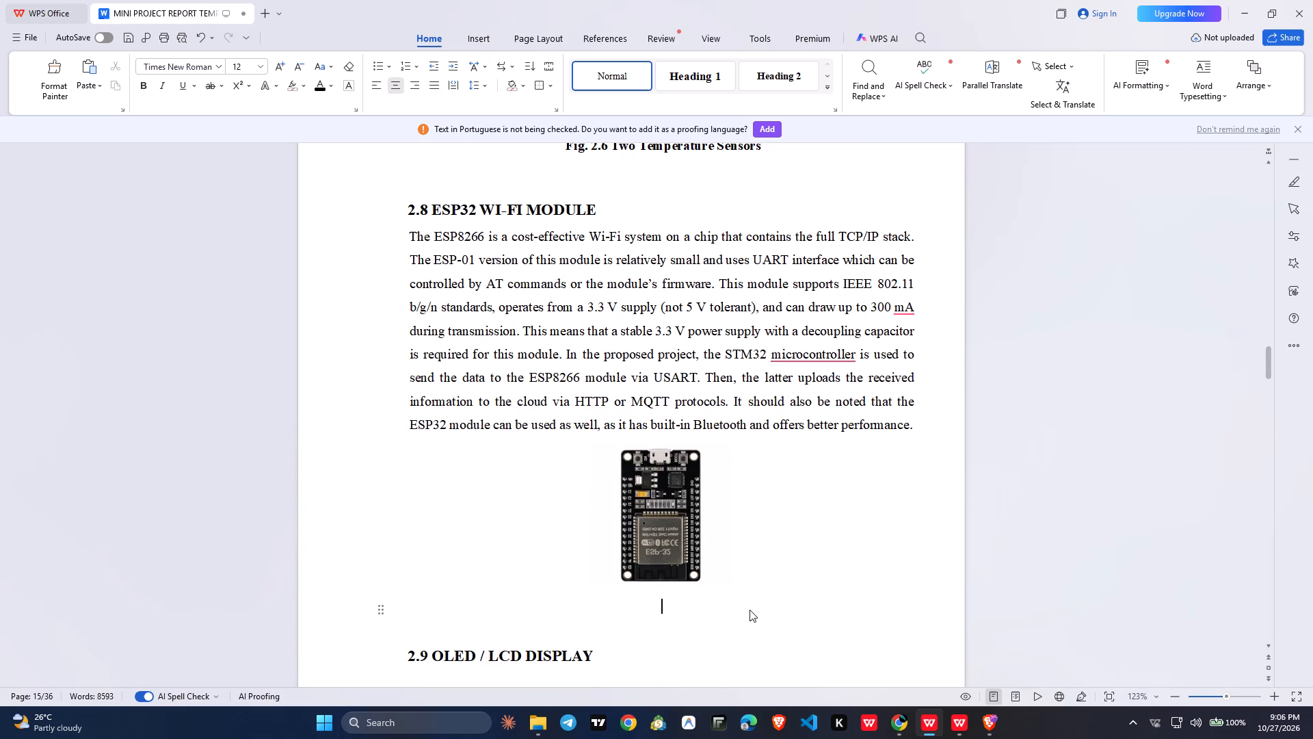
# Enlarge the ESP32 picture slightly to about 2.04 × 2.04 in.
pyautogui.click(688, 552)
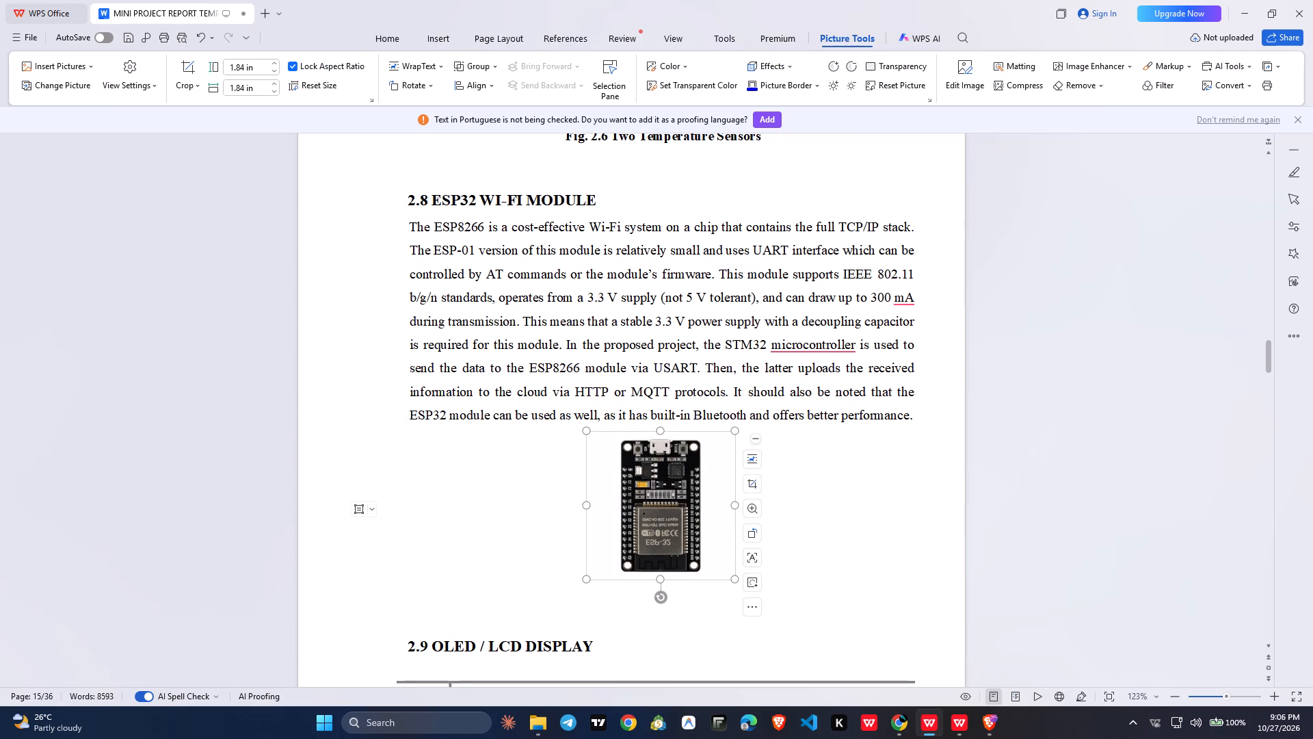
pyautogui.moveTo(733, 578); pyautogui.dragTo(743, 584)
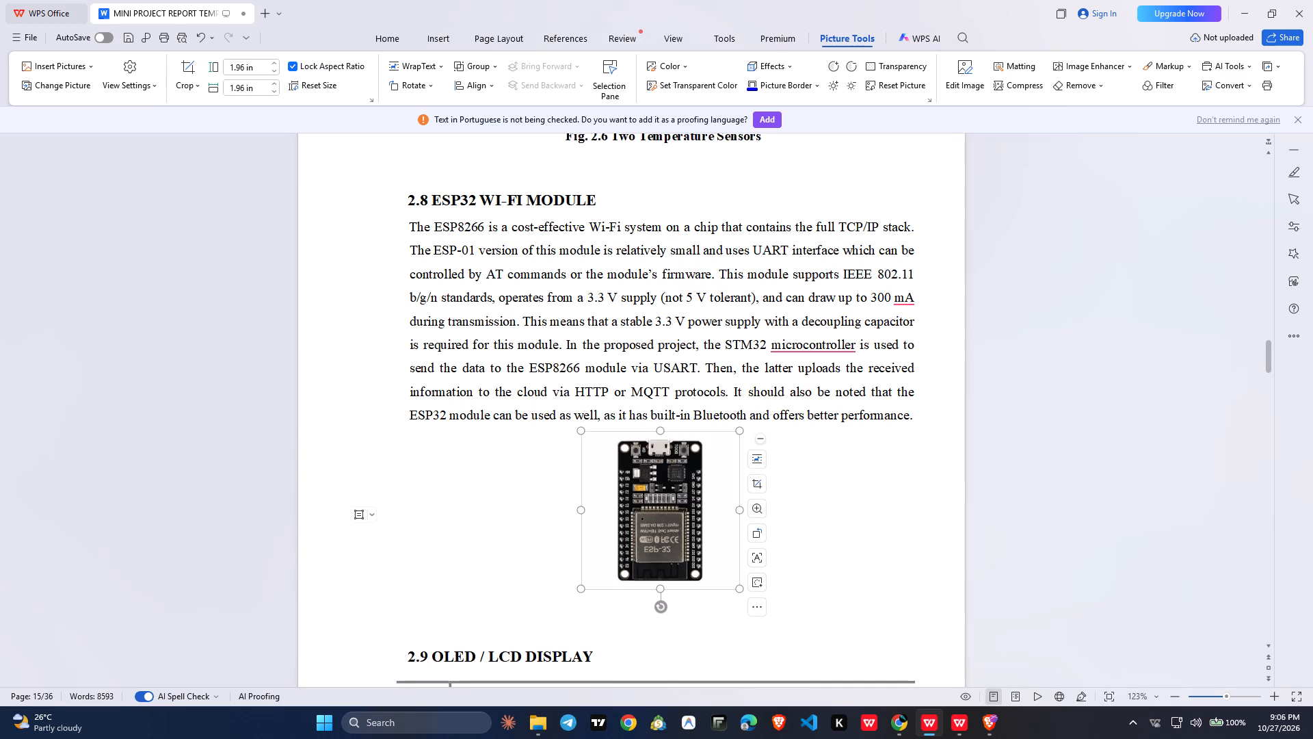
pyautogui.moveTo(741, 590); pyautogui.dragTo(747, 595)
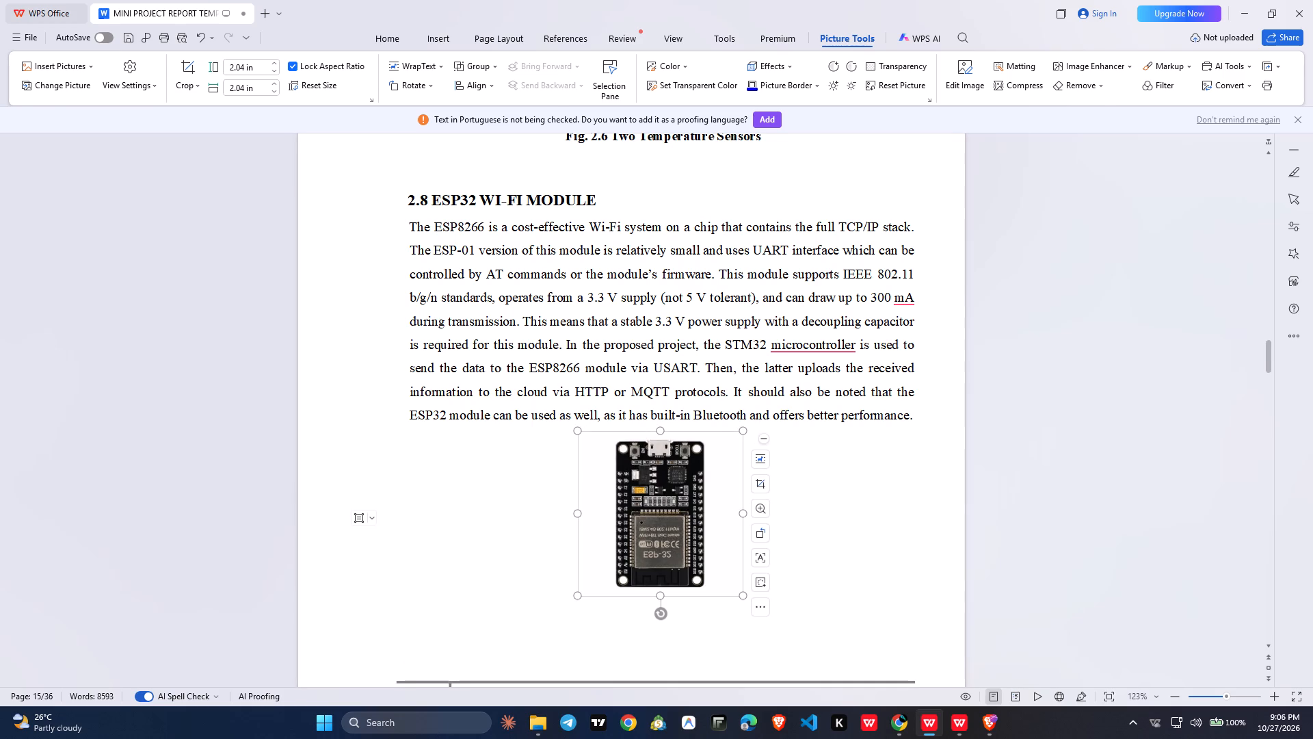
# Start a caption on the line beneath the ESP32 picture with the text "Fig".
pyautogui.click(912, 583)
pyautogui.press('Return')
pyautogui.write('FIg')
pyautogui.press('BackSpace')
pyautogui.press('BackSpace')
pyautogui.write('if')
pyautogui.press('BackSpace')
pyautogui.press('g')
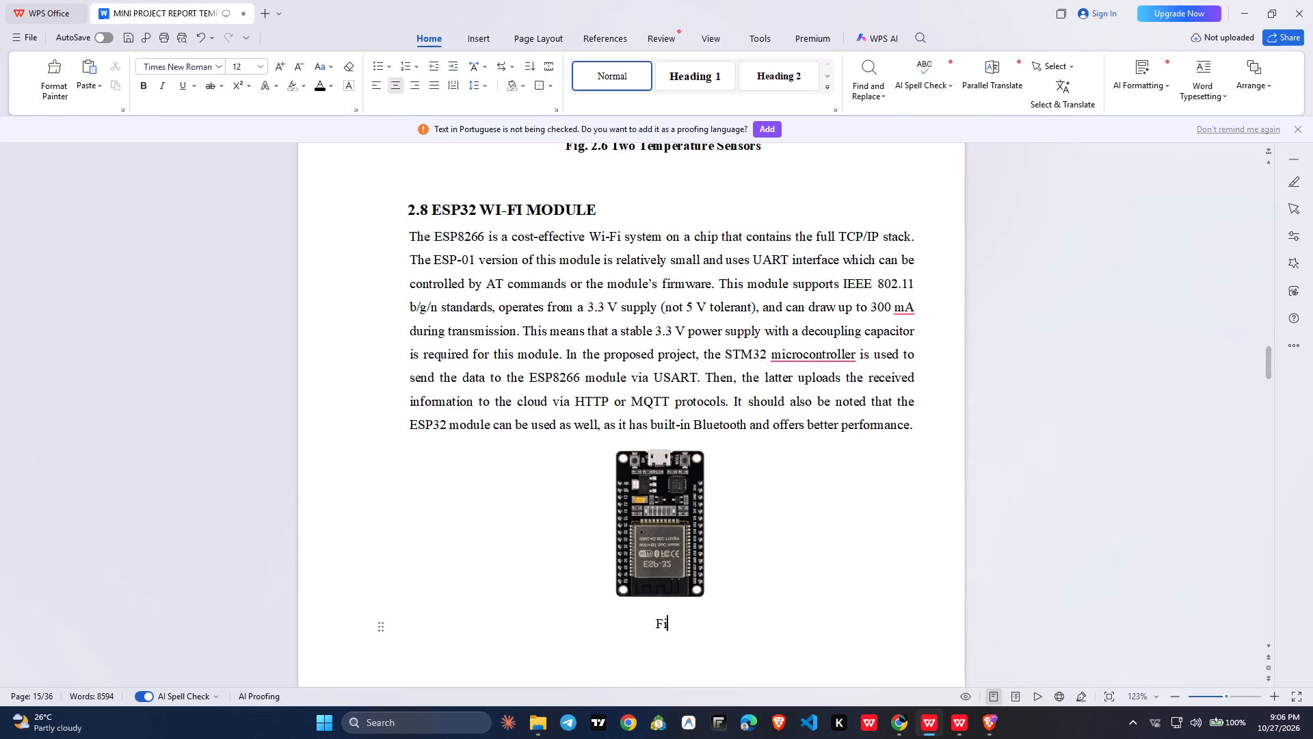
# Look through the recently copied items in the clipboard history, leaving it without inserting anything.
pyautogui.scroll(1, 841, 599)
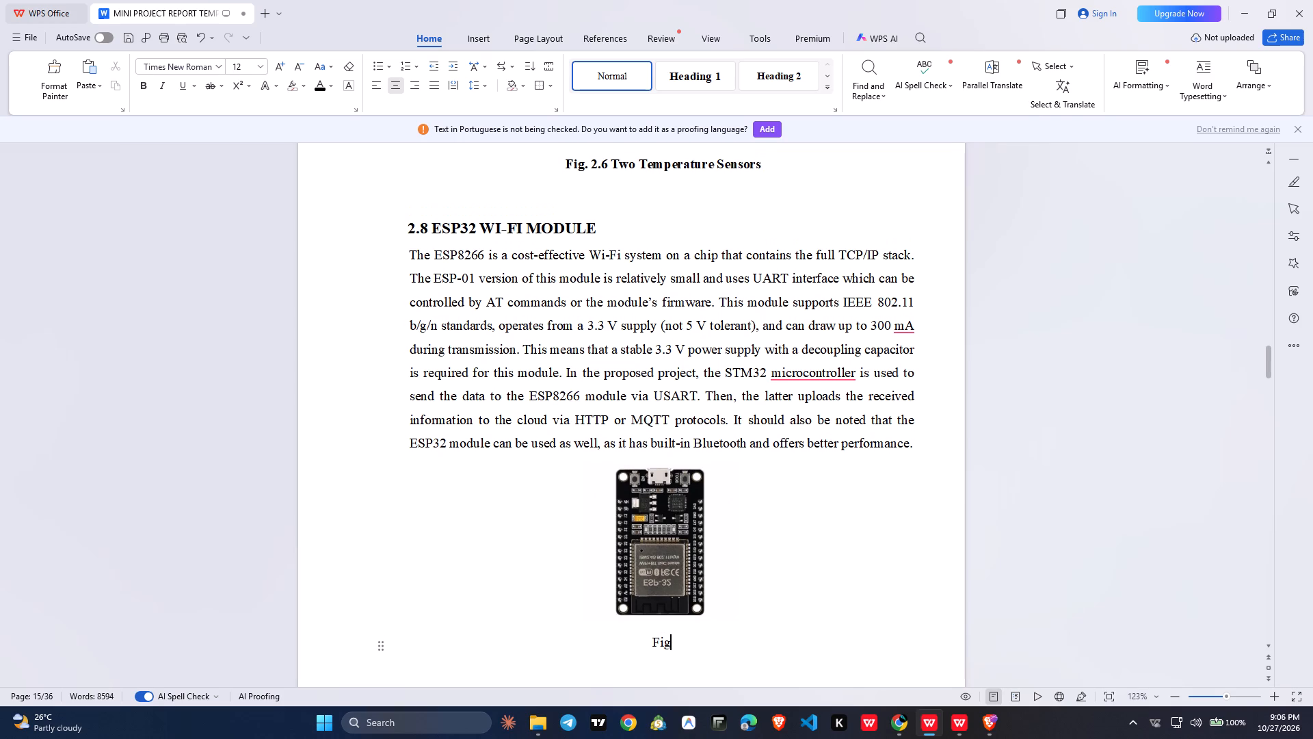
pyautogui.scroll(2, 841, 599)
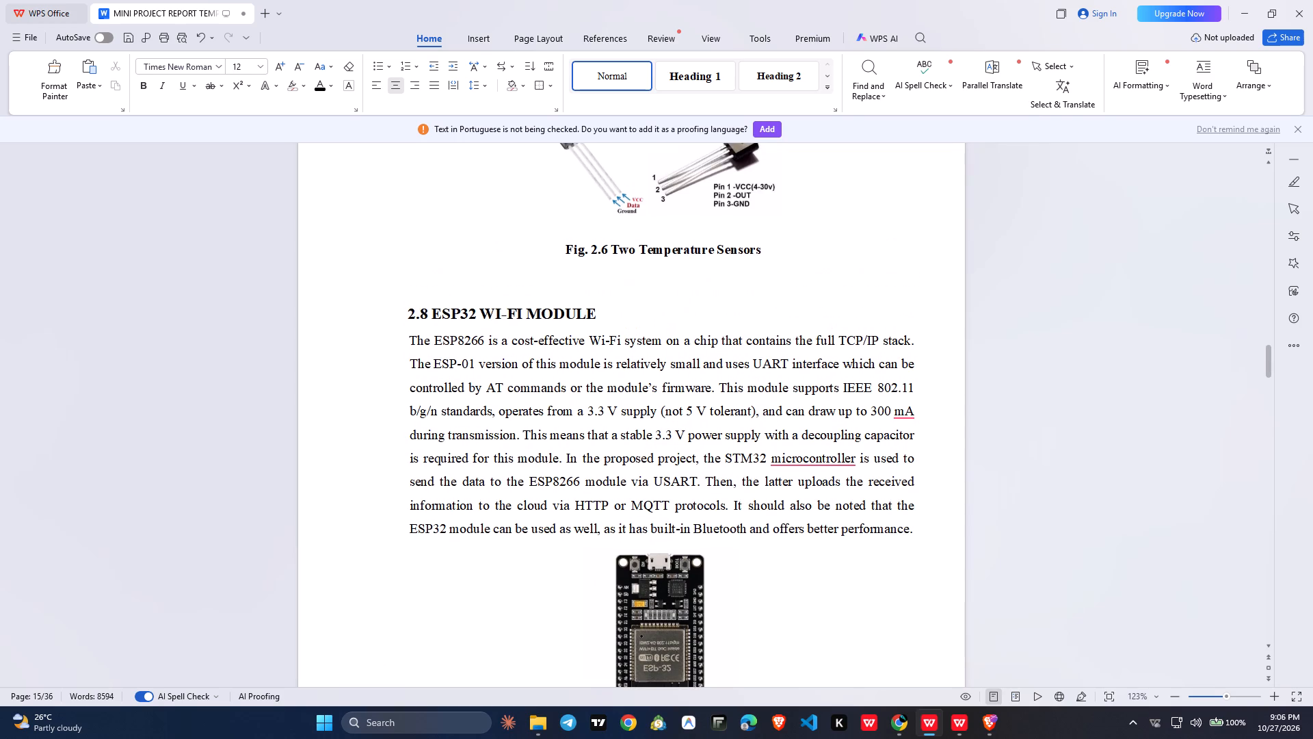
pyautogui.press('super+v')
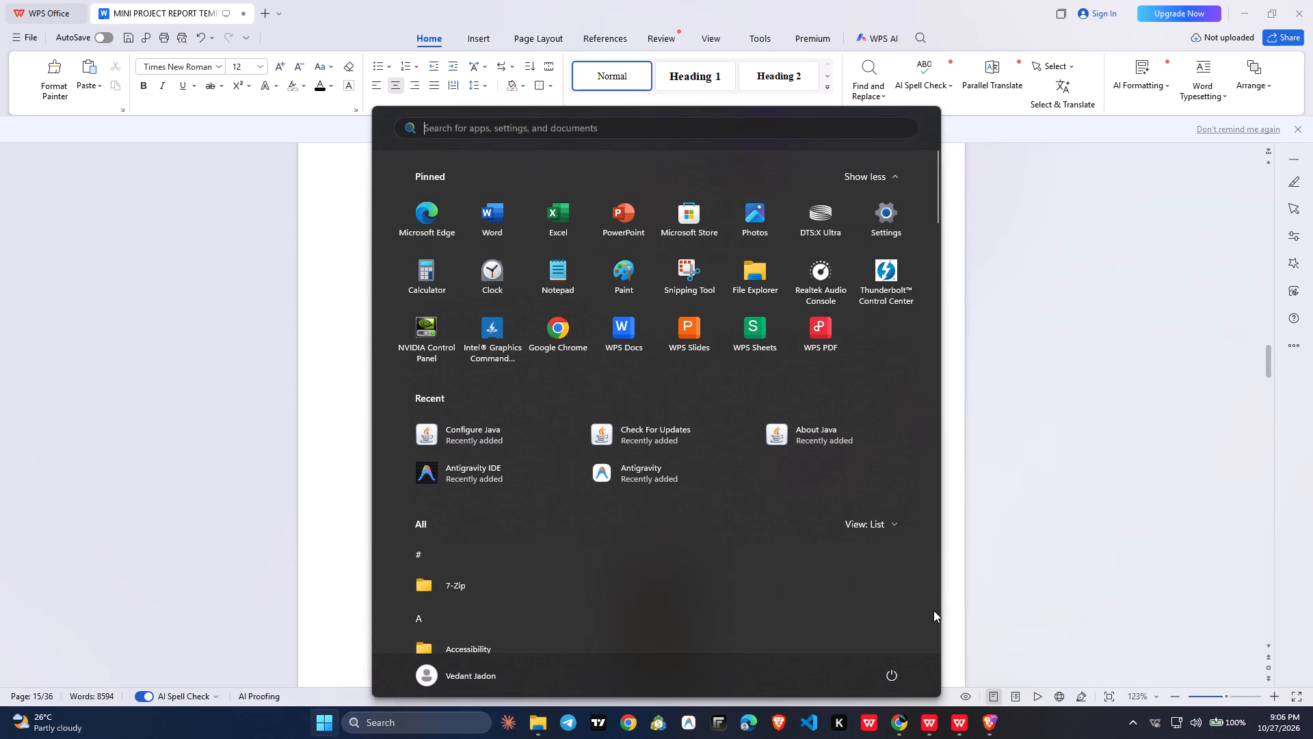
pyautogui.scroll(-1, 529, 279)
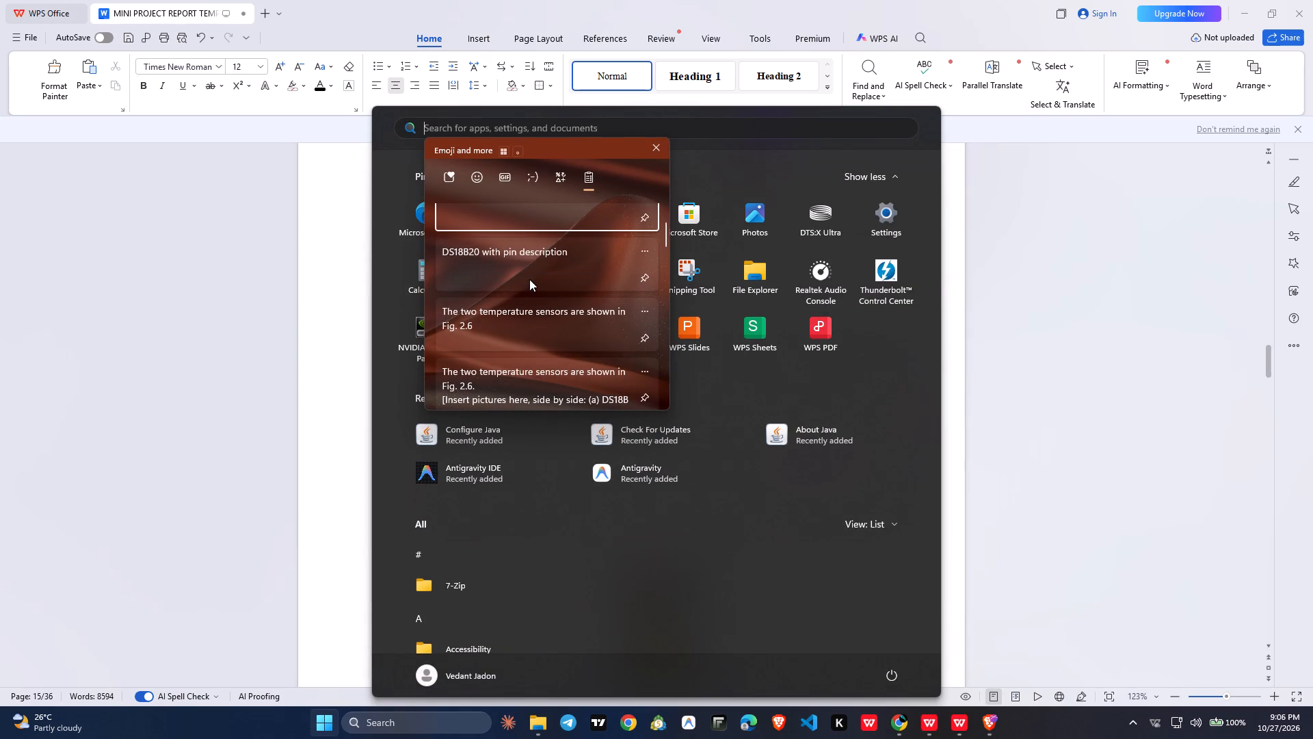
pyautogui.scroll(2, 529, 279)
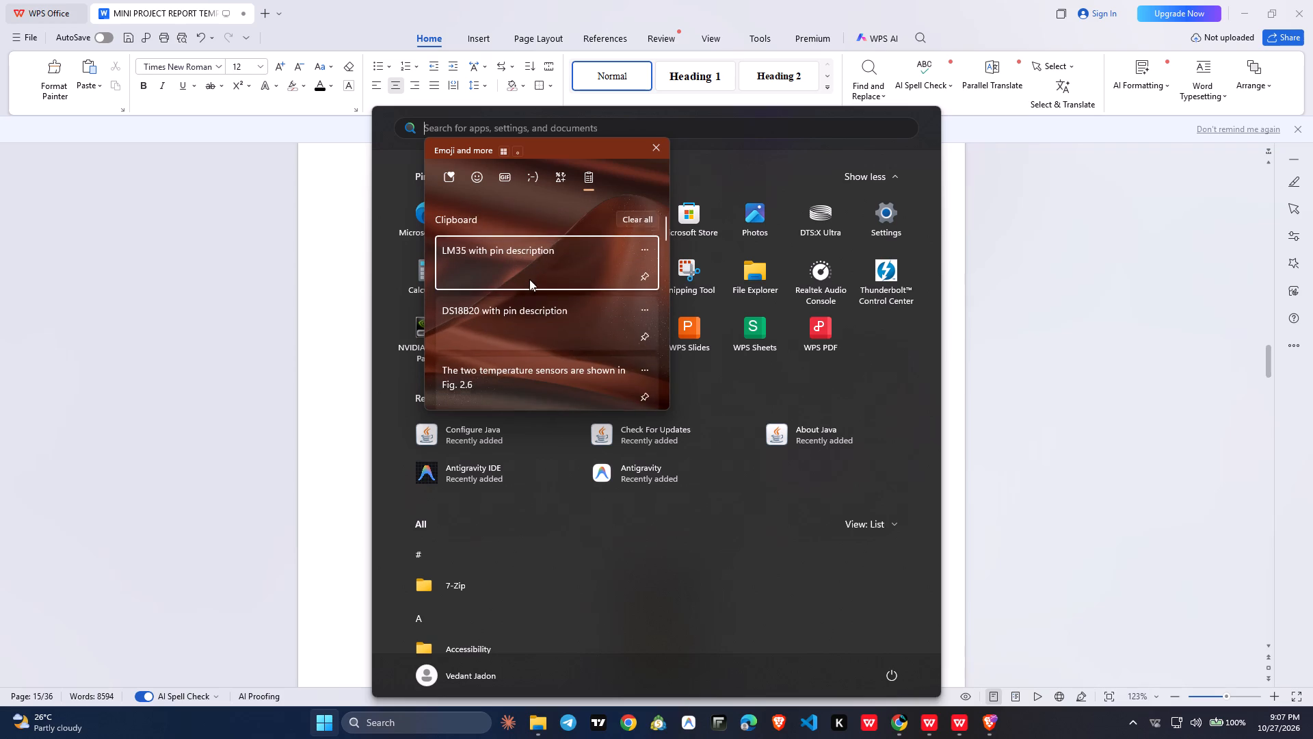
pyautogui.click(1124, 366)
pyautogui.click(1099, 381)
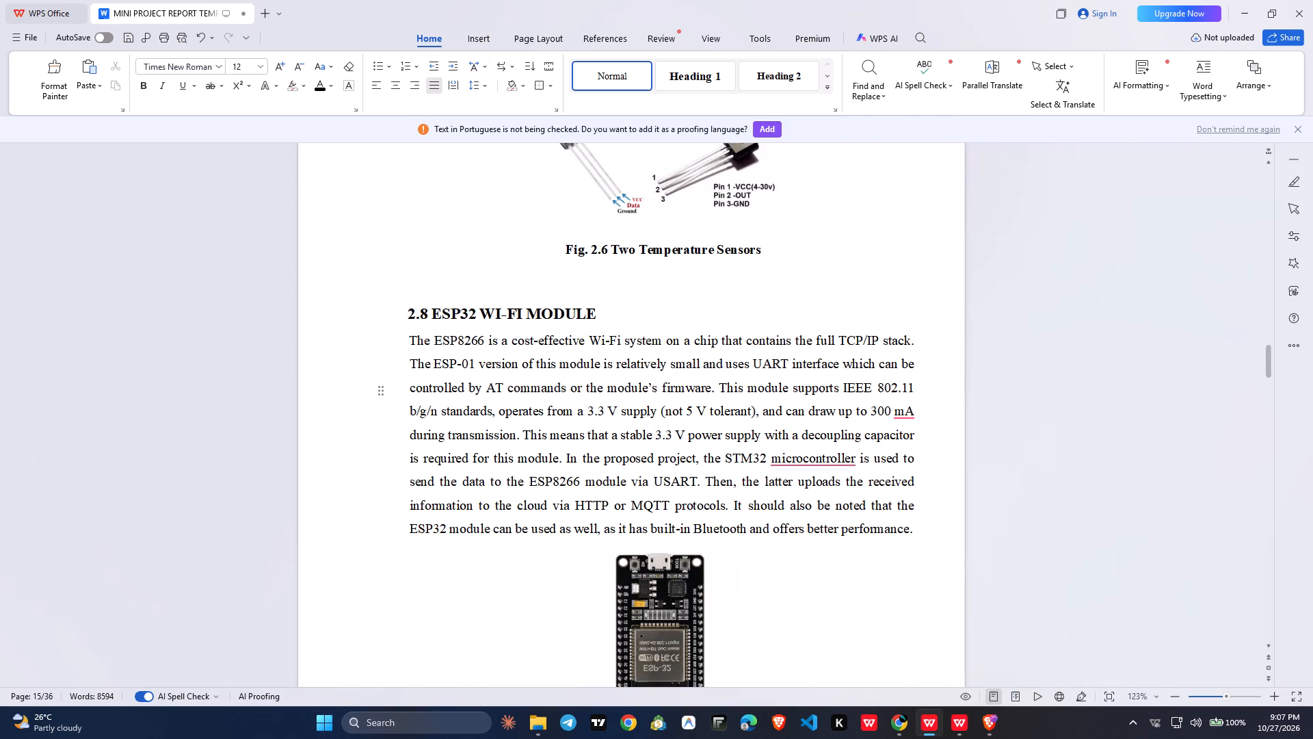
# Copy the body paragraph of section 2.8 ESP32 Wi-Fi Module, without its heading.
pyautogui.scroll(1, 783, 535)
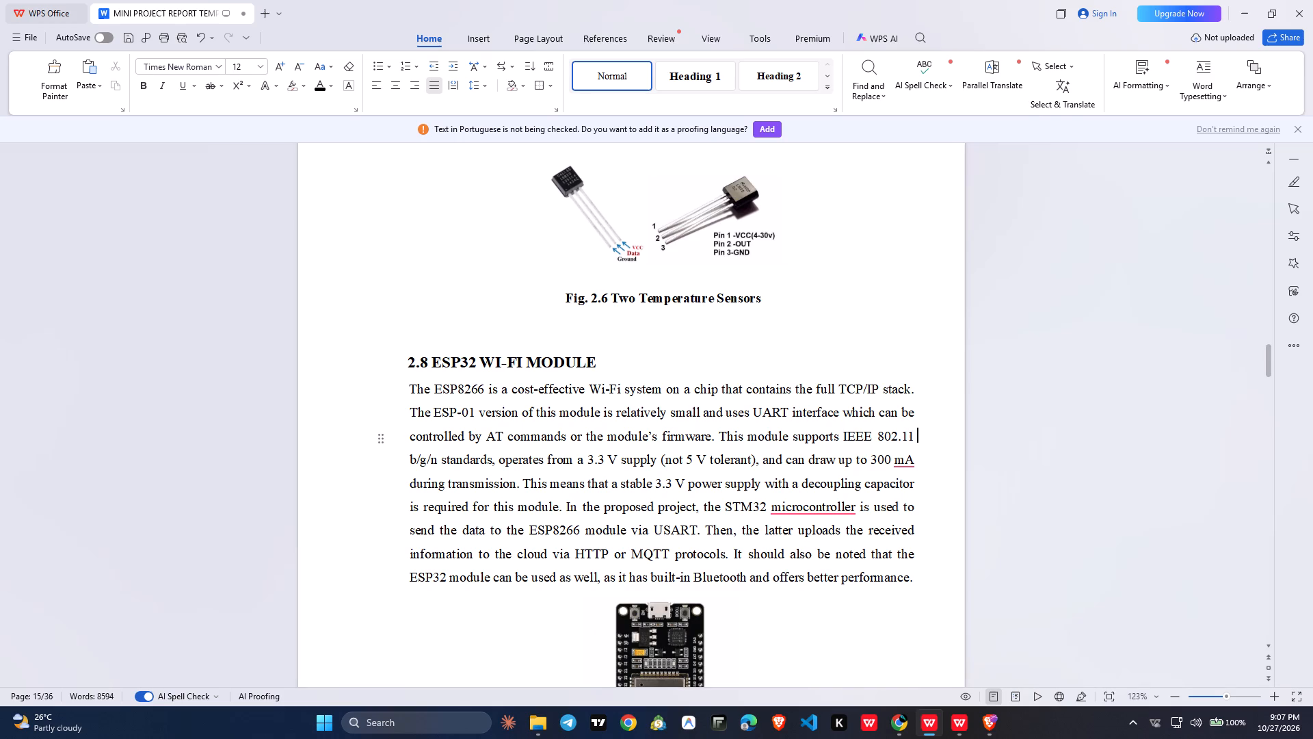
pyautogui.moveTo(915, 591); pyautogui.dragTo(358, 378)
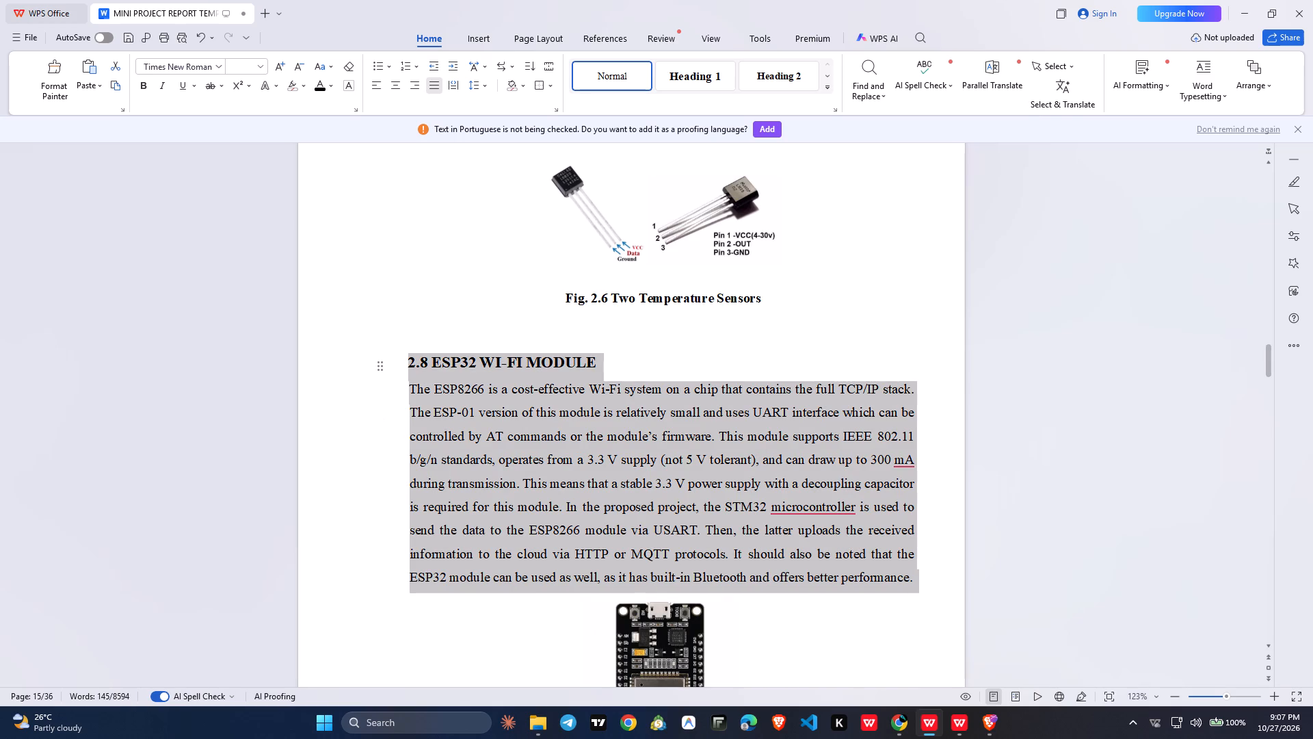
pyautogui.moveTo(358, 378); pyautogui.dragTo(371, 395)
pyautogui.hotkey('ctrl', 'c')
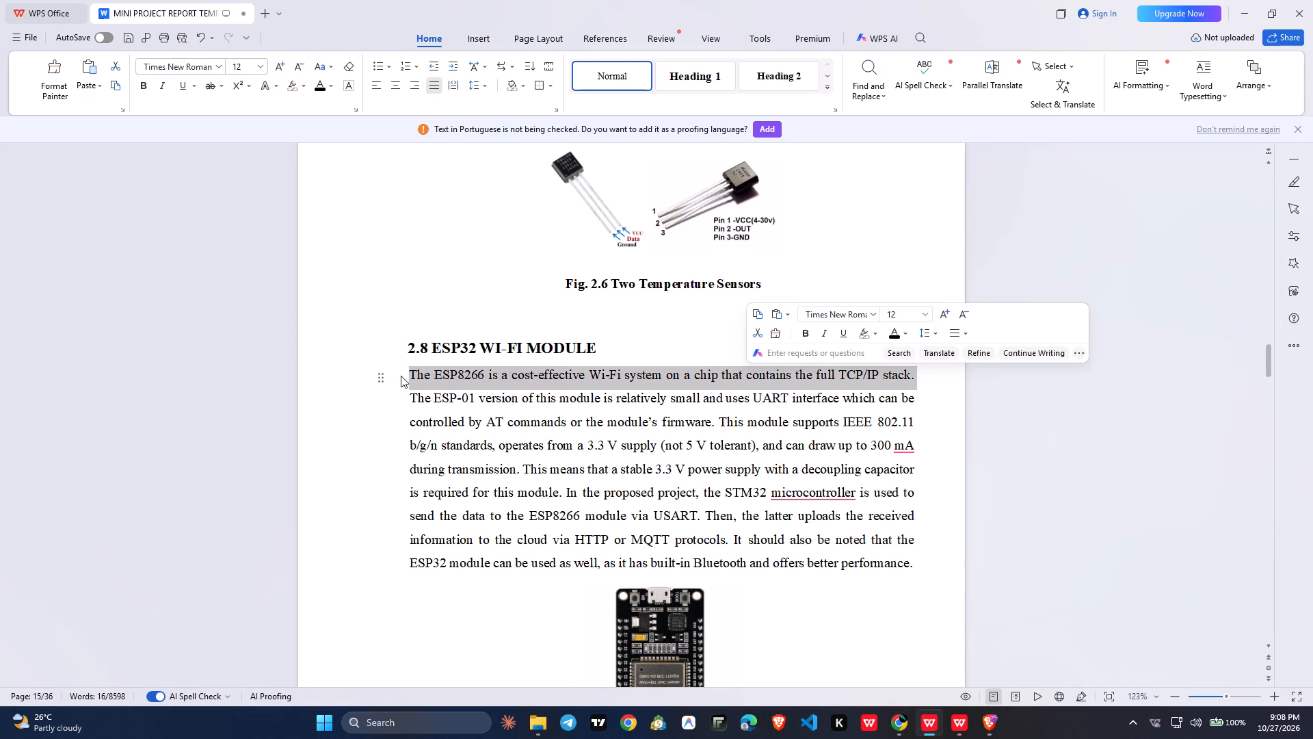
# Replace the body text of section 2.8 ESP32 Wi-Fi Module with the copied ESP32-WROOM-32 description.
pyautogui.click(403, 374)
pyautogui.moveTo(406, 374); pyautogui.dragTo(951, 567)
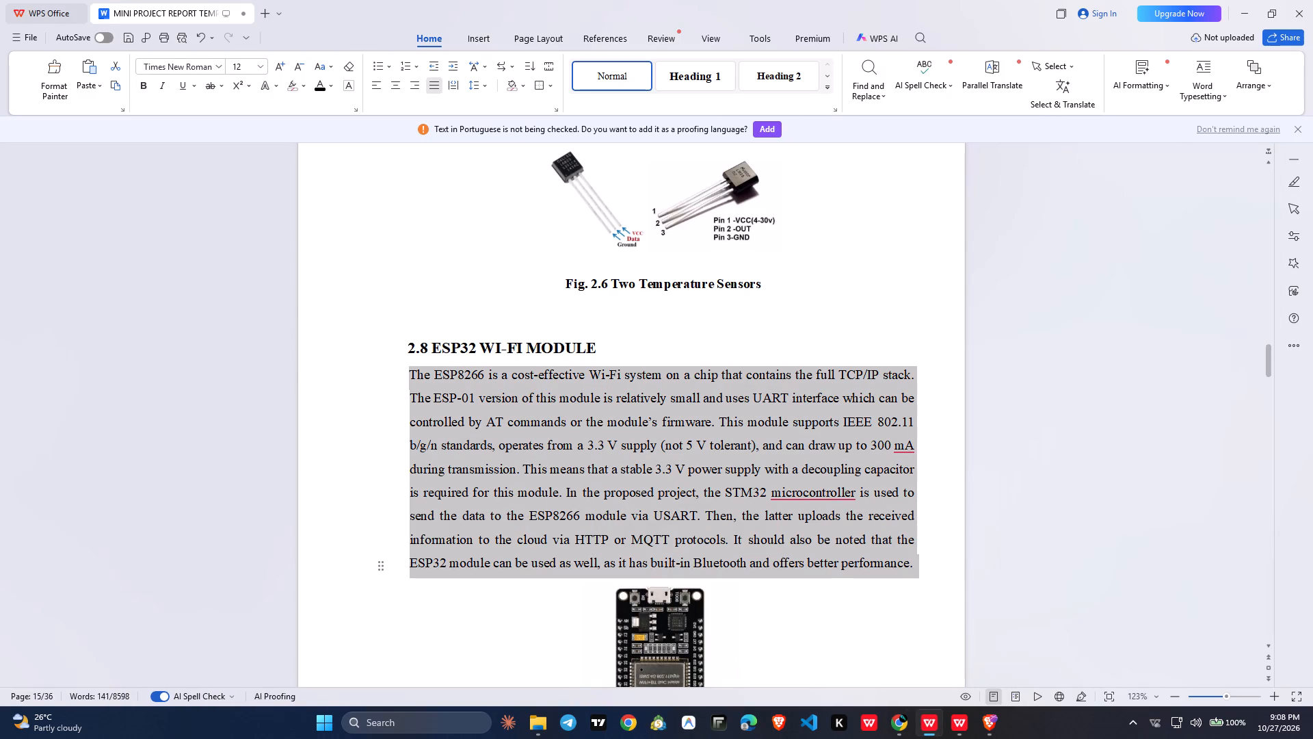
pyautogui.hotkey('ctrl', 'v')
pyautogui.scroll(3, 743, 459)
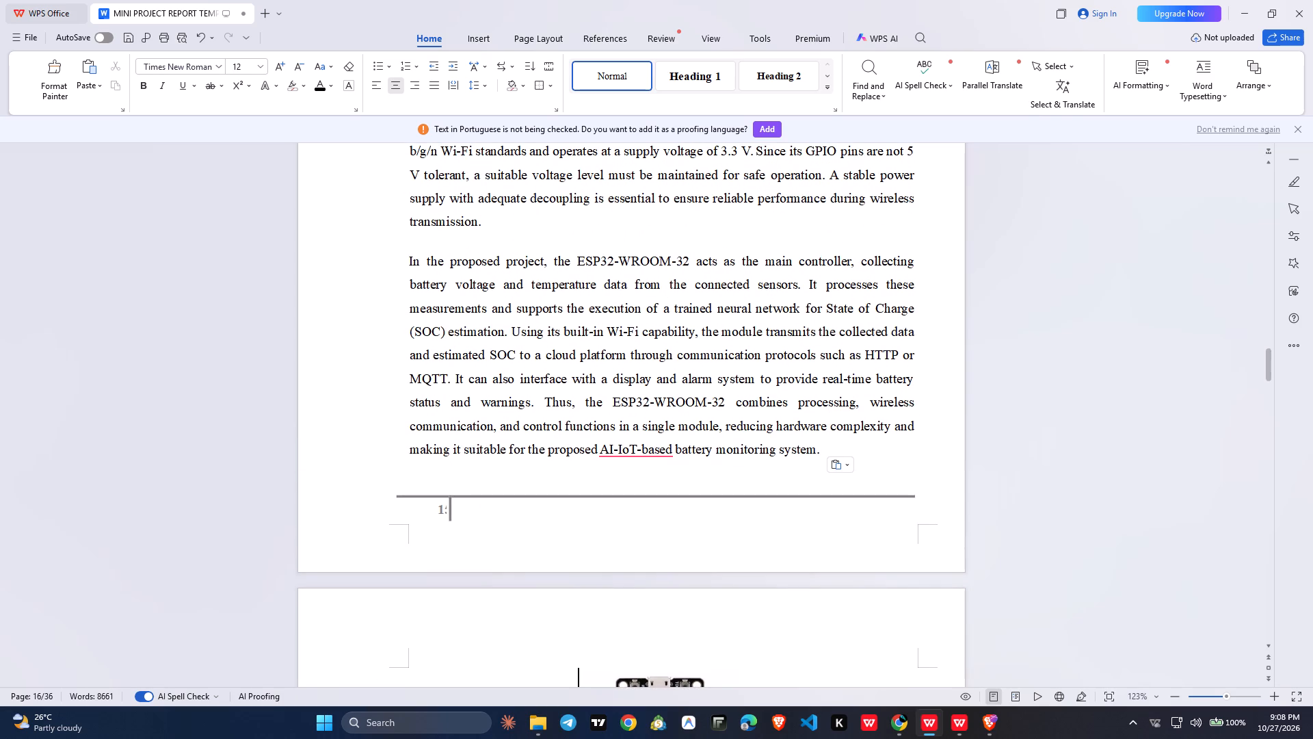
# Remove the bold from "ESP32-WROOM-32 module" in section 2.8's first sentence and retype the space before "module".
pyautogui.moveTo(821, 450); pyautogui.dragTo(419, 446)
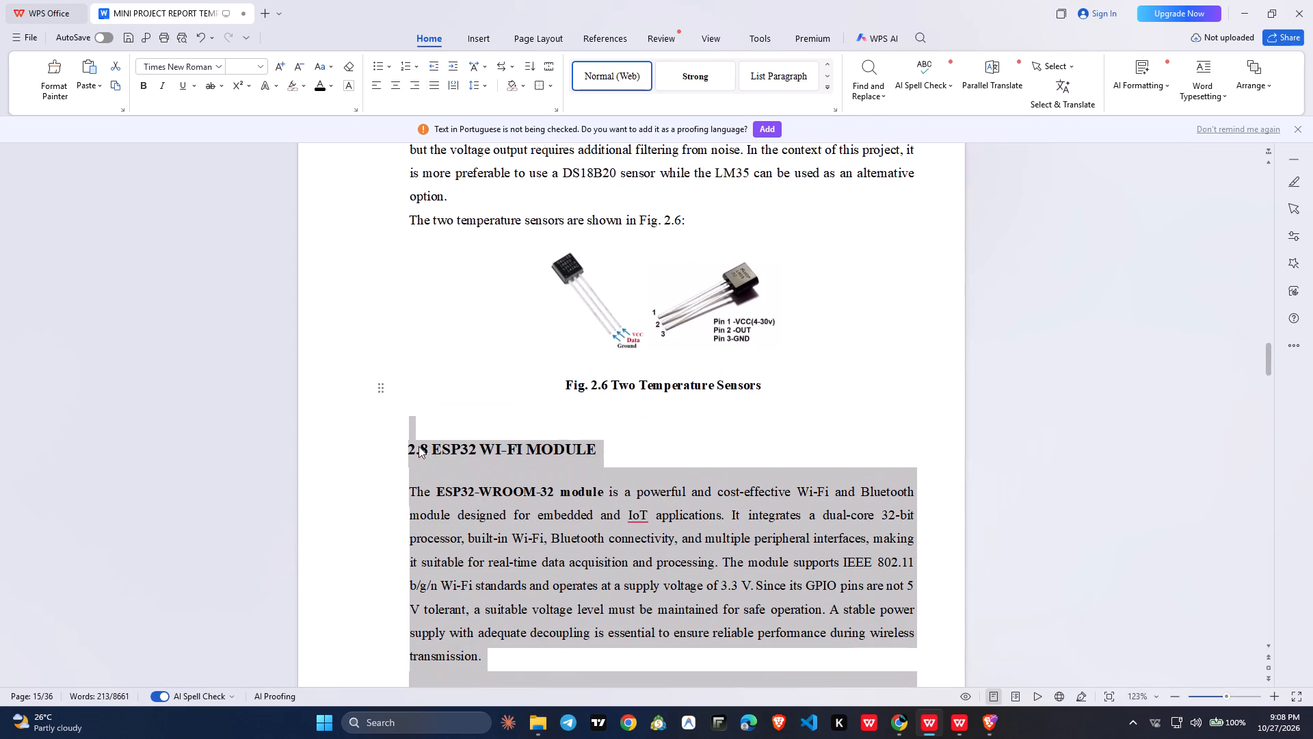
pyautogui.moveTo(419, 446); pyautogui.dragTo(406, 494)
pyautogui.click(496, 500)
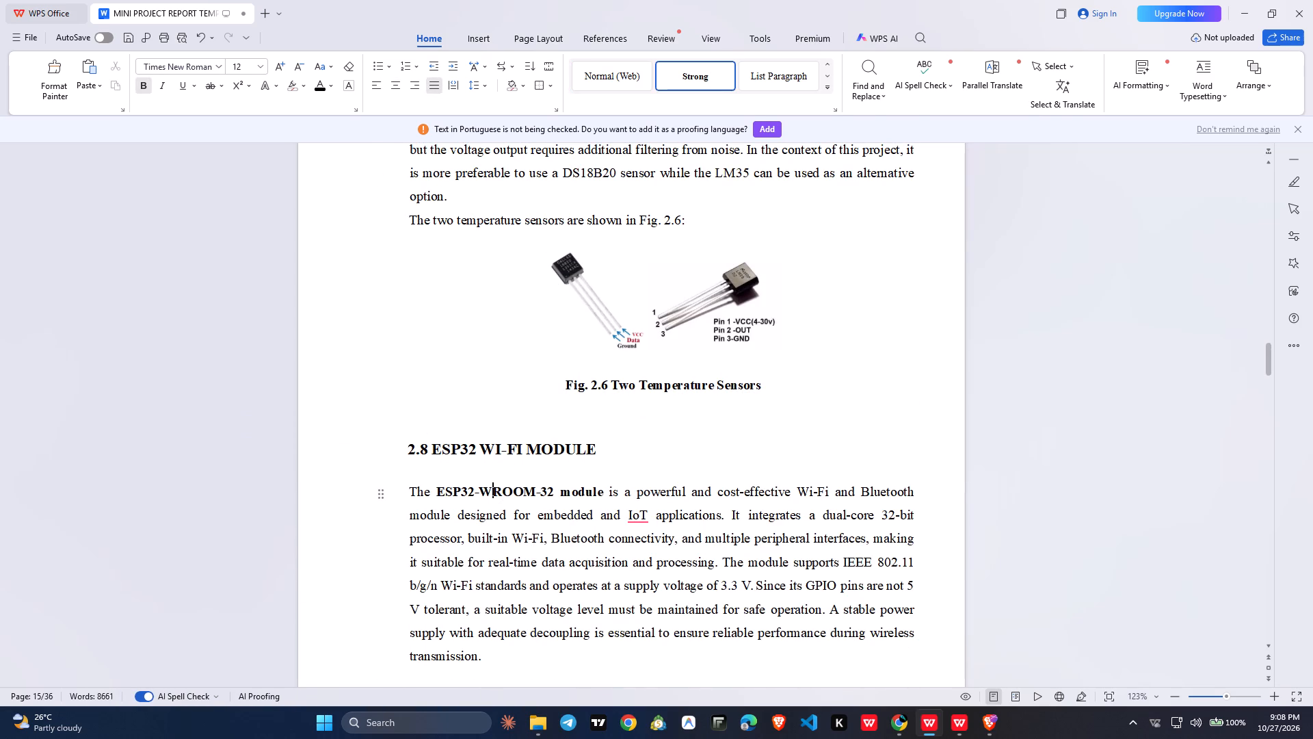
pyautogui.moveTo(607, 487); pyautogui.dragTo(436, 487)
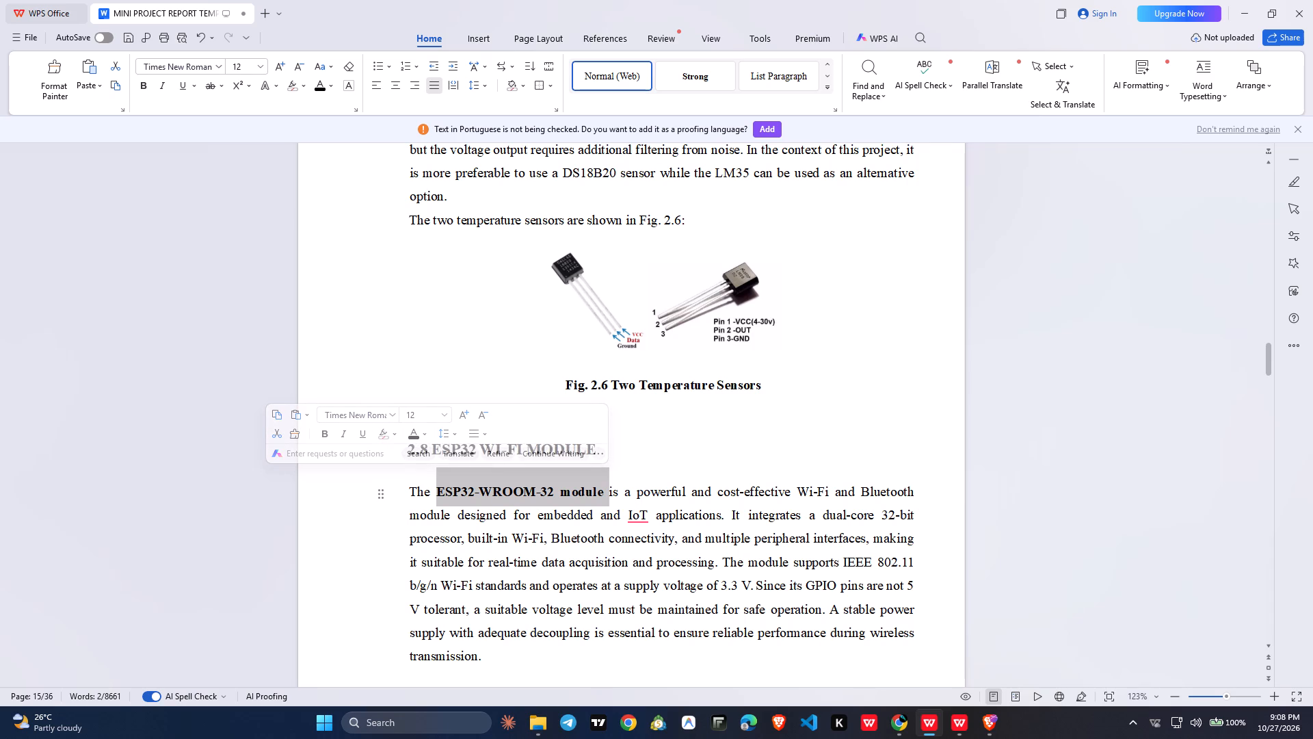
pyautogui.doubleClick(318, 434)
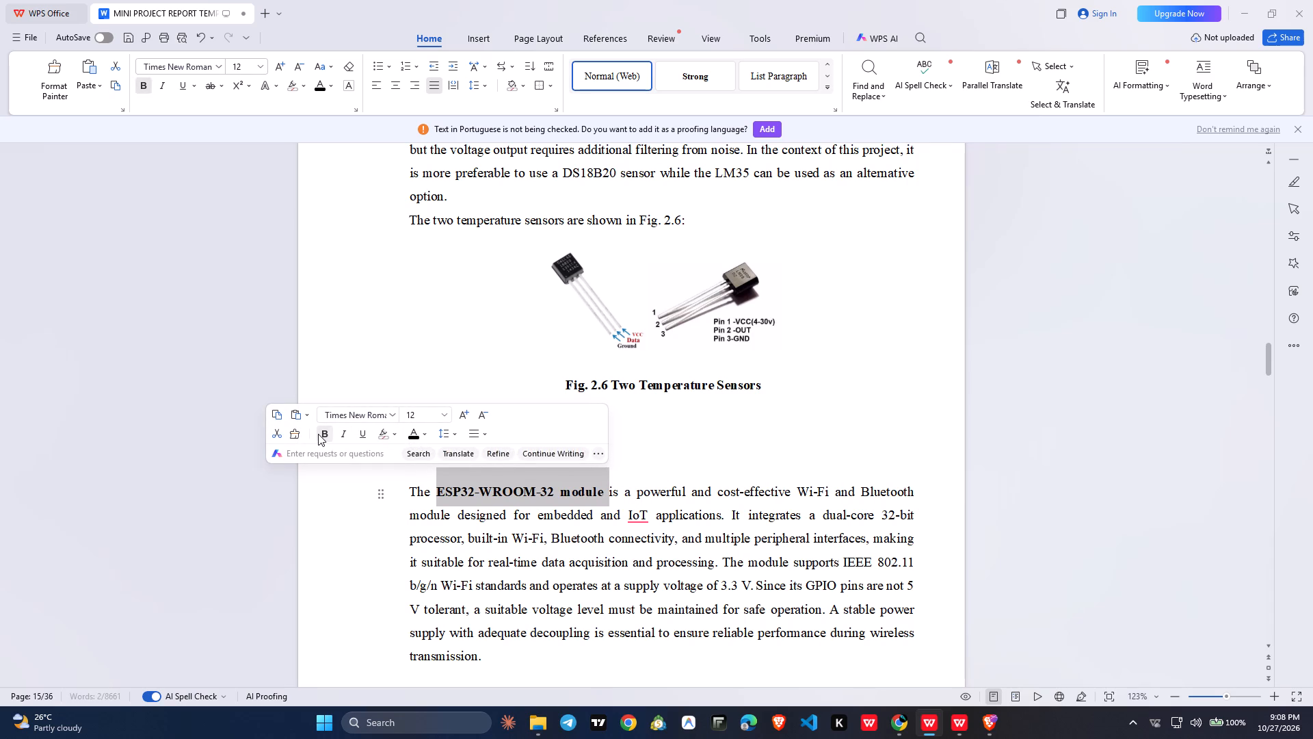
pyautogui.click(318, 434)
pyautogui.click(611, 526)
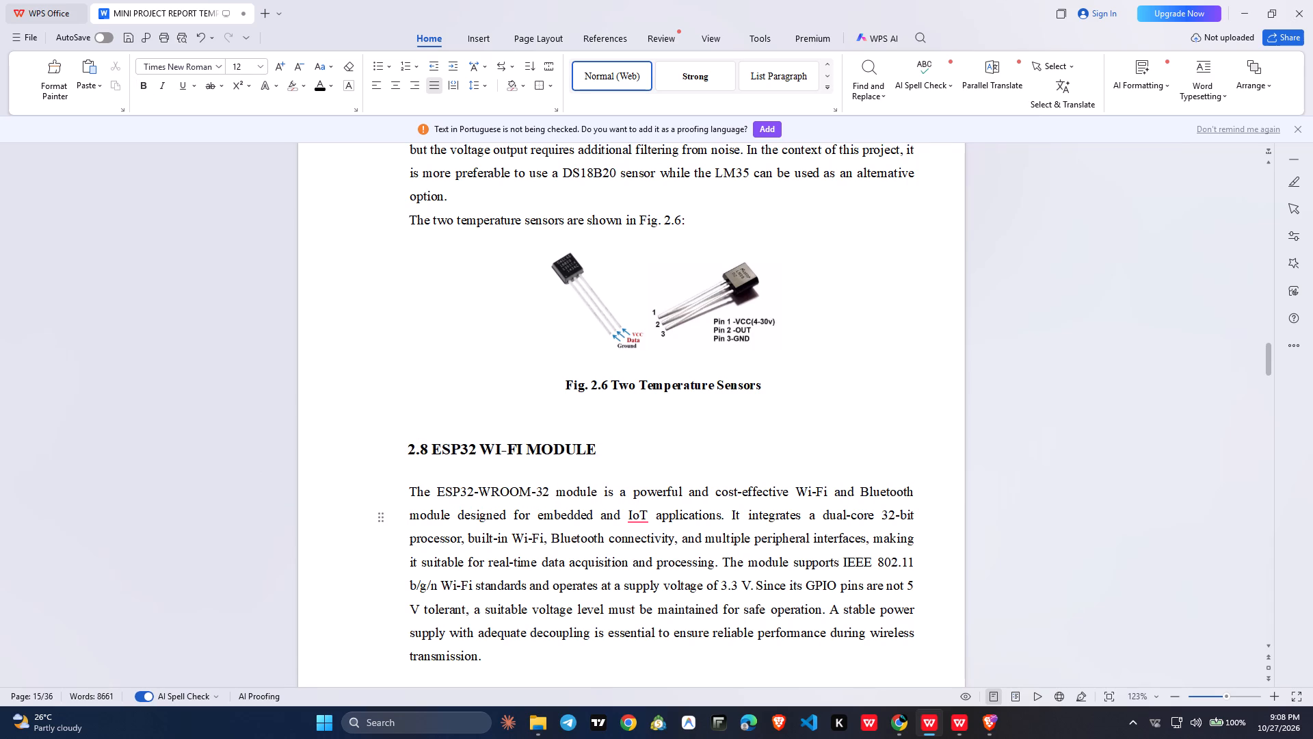
pyautogui.click(557, 492)
pyautogui.press('BackSpace')
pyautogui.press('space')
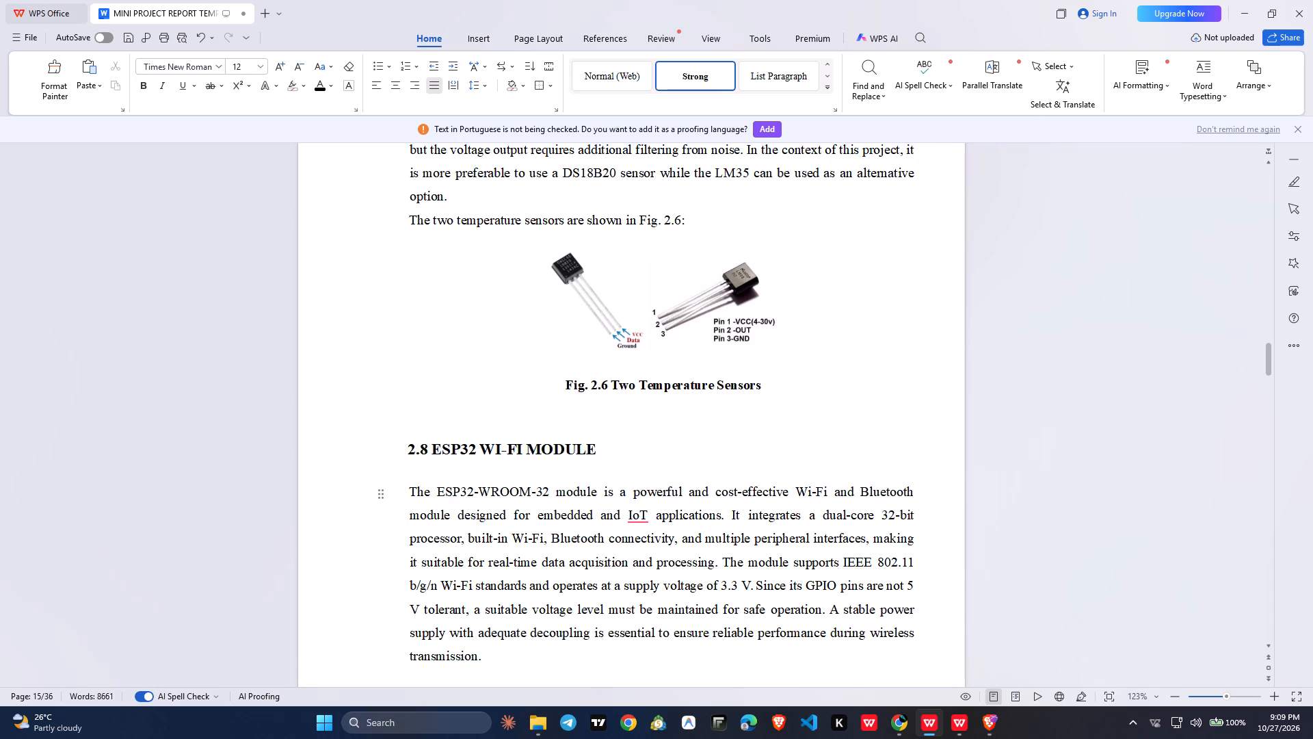
# Delete one blank line between the ESP32 Wifi Module caption and the 2.9 OLED / LCD Display heading.
pyautogui.scroll(-9, 557, 492)
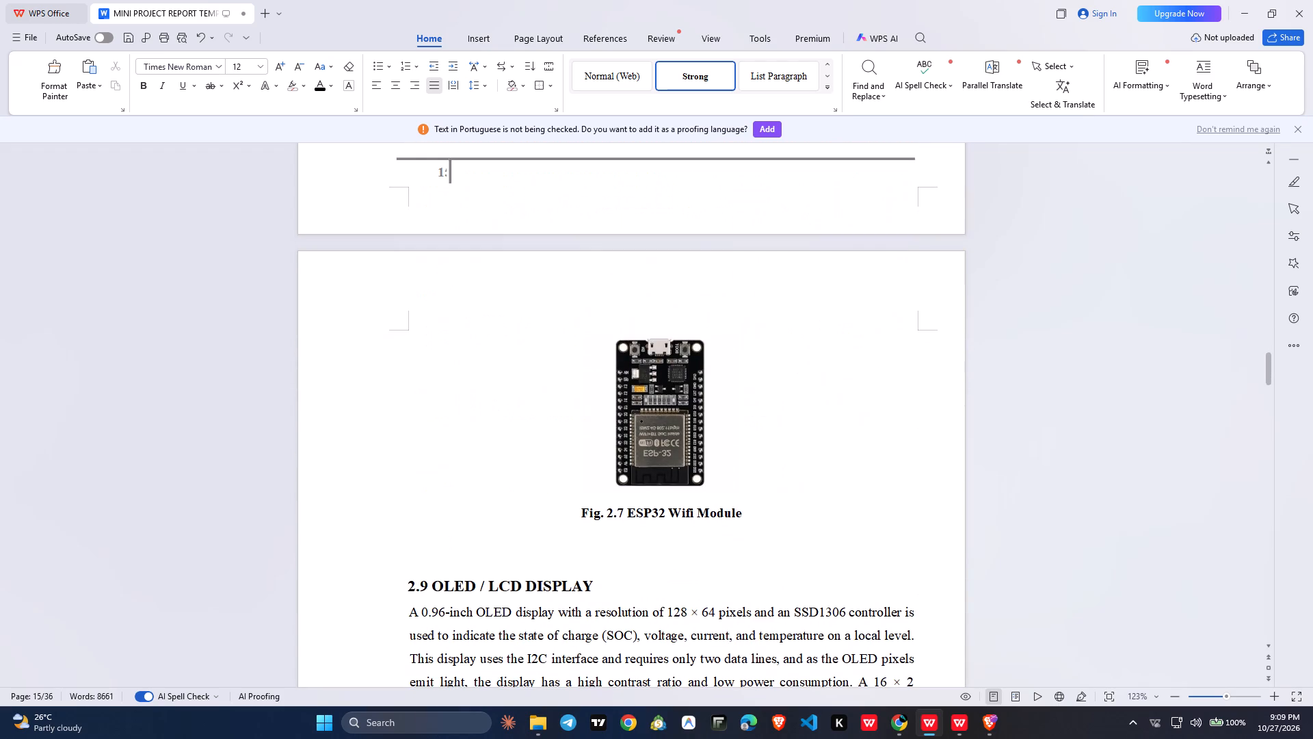
pyautogui.click(537, 573)
pyautogui.press('BackSpace')
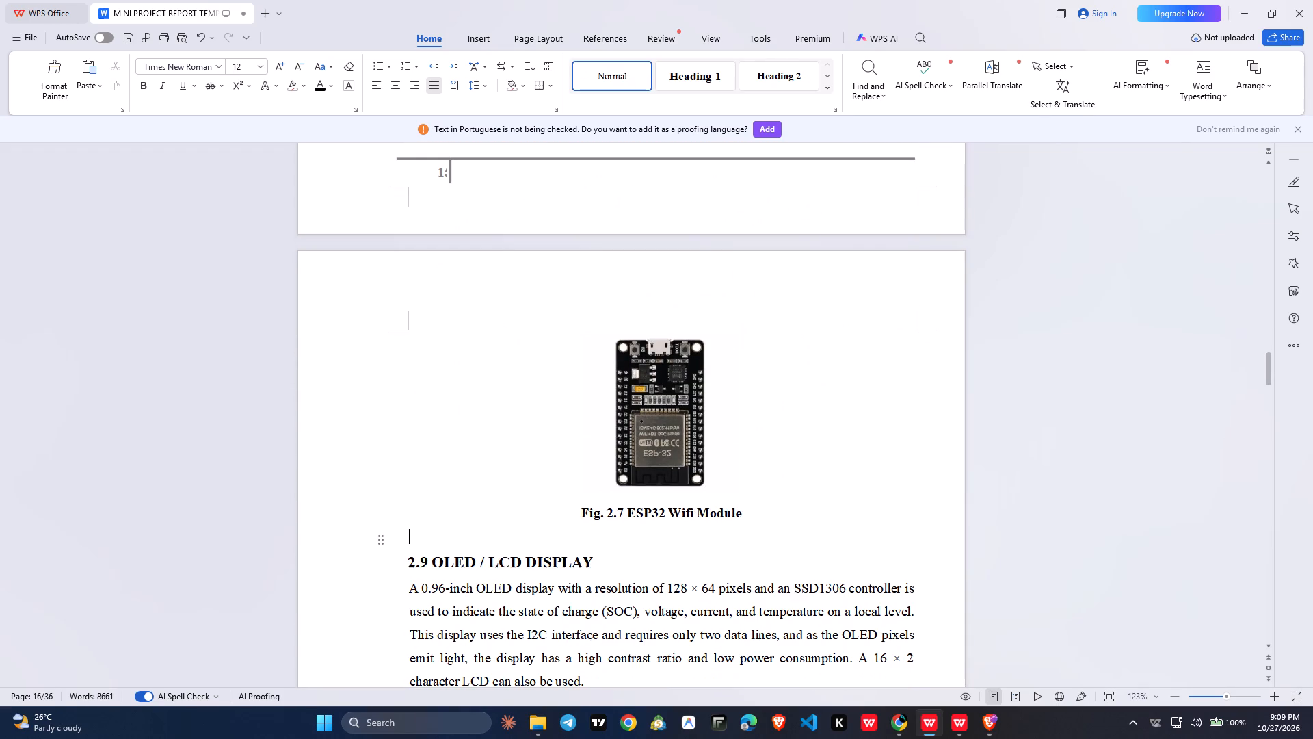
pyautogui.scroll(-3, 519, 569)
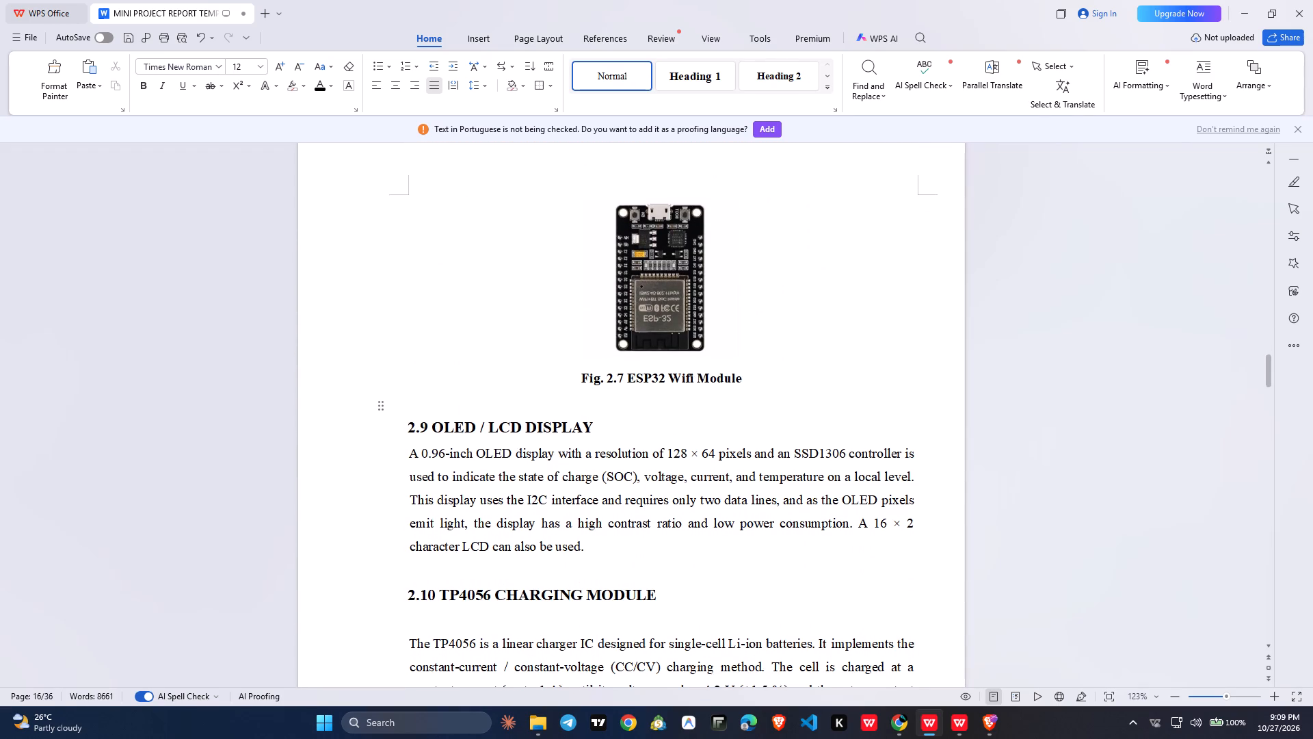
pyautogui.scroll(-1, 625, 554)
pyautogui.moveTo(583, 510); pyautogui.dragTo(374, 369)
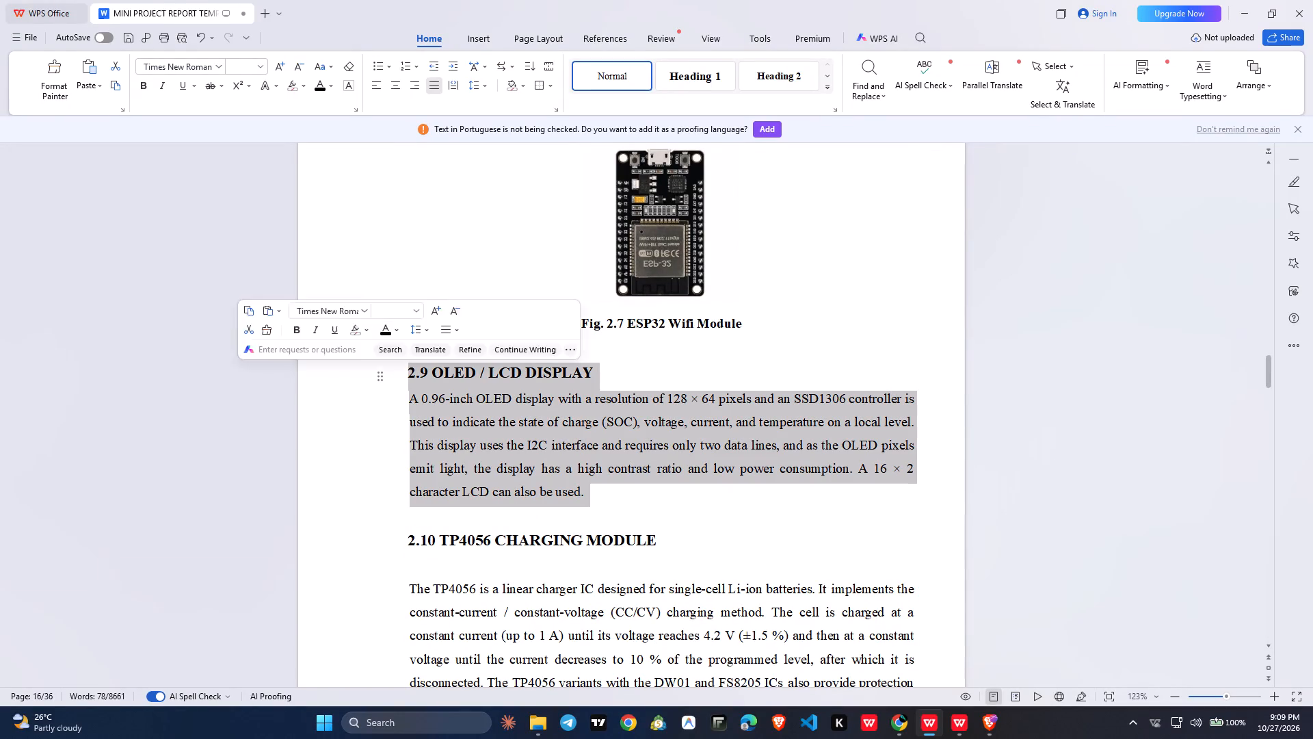
# Renumber the ESP32 Wifi Module figure caption as Fig. 2.8.
pyautogui.scroll(6, 552, 448)
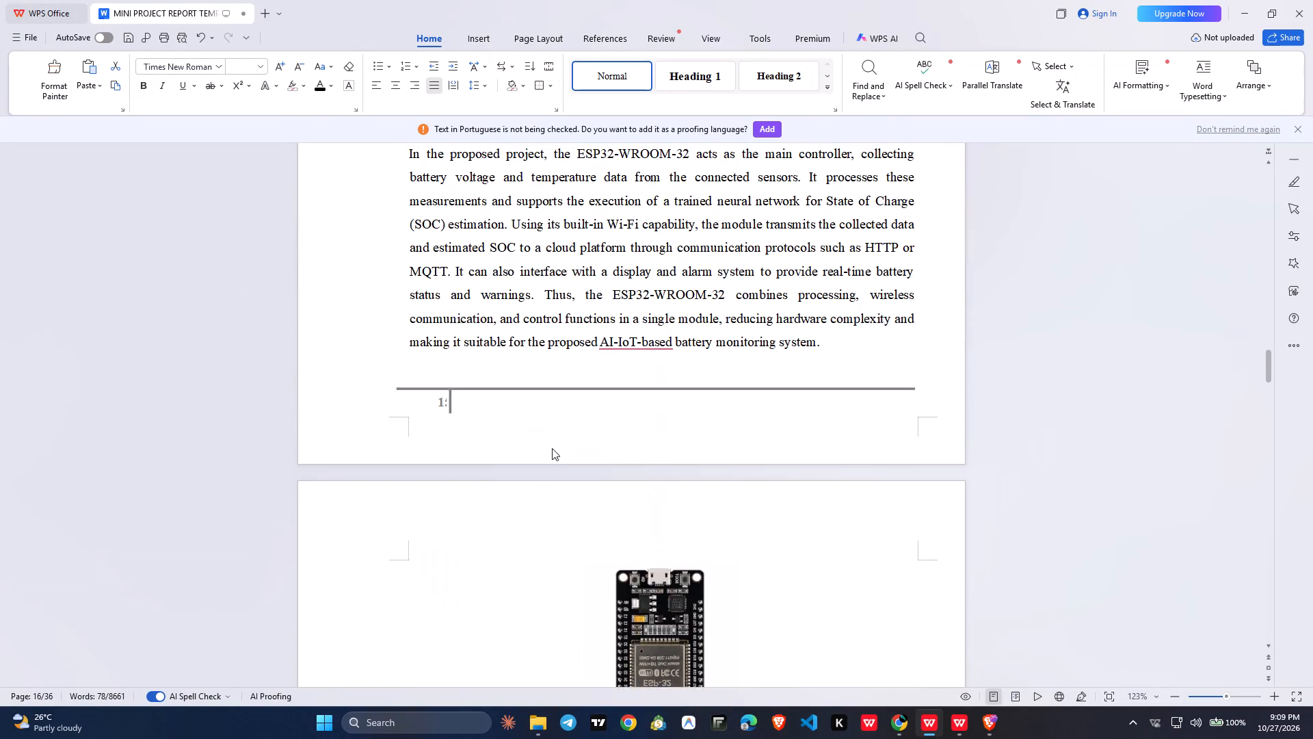
pyautogui.scroll(3, 552, 448)
pyautogui.scroll(-1, 552, 448)
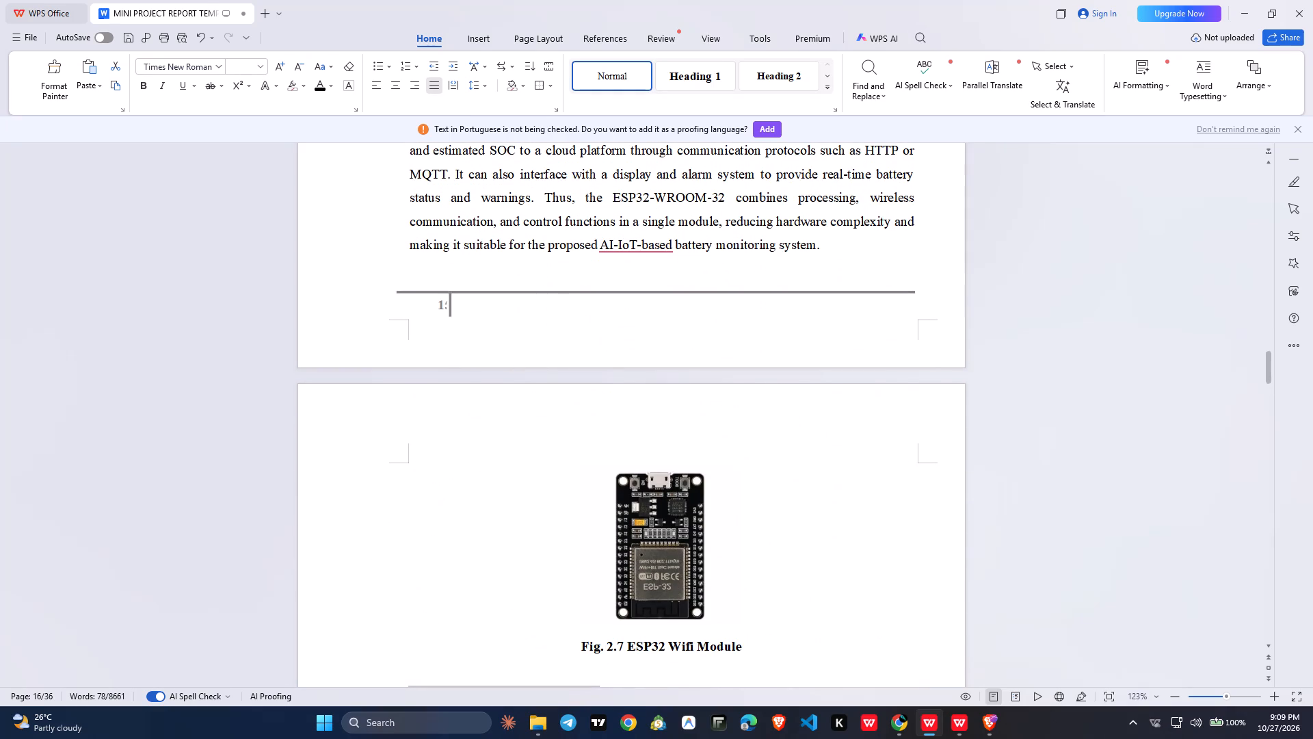
pyautogui.click(626, 653)
pyautogui.press('BackSpace')
pyautogui.press('BackSpace')
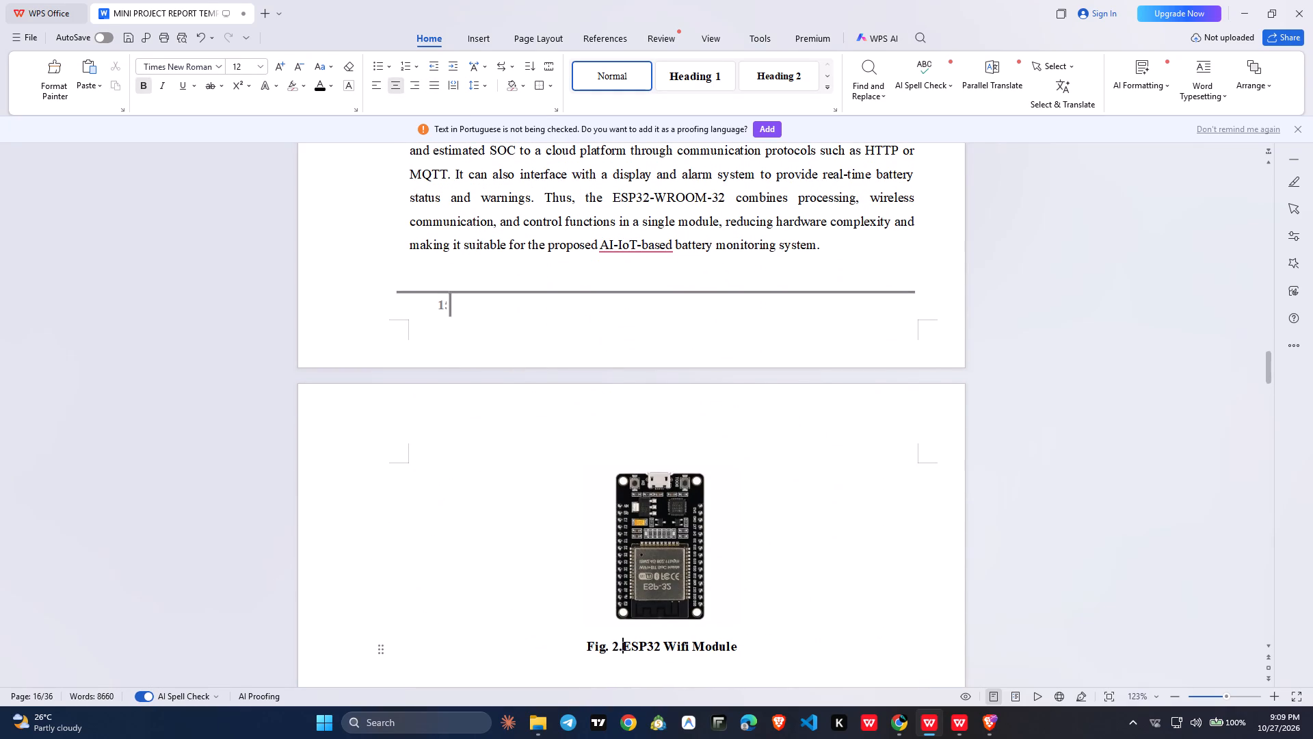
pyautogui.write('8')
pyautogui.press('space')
# Change the line spacing of everything from the ESP32 figure through the end of section 2.10 TP4056 Charging Module.
pyautogui.scroll(-4, 626, 653)
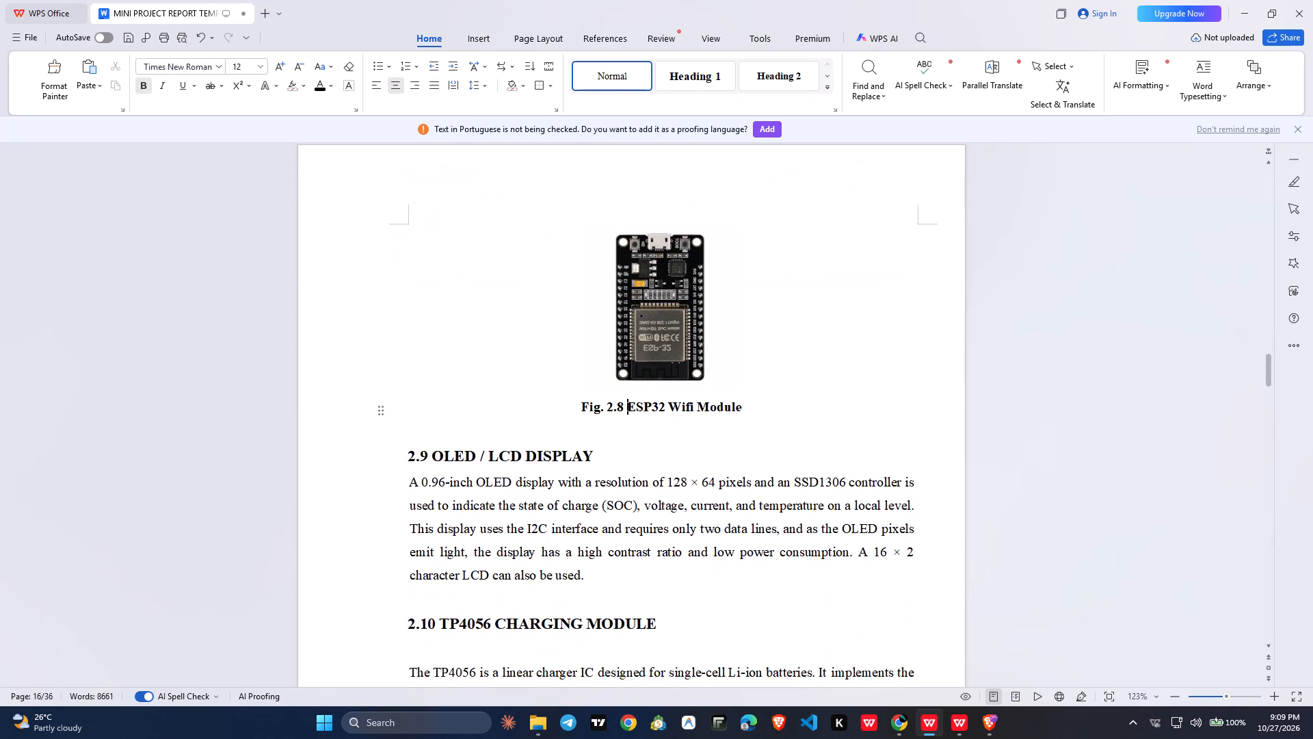
pyautogui.scroll(-3, 581, 582)
pyautogui.click(512, 441)
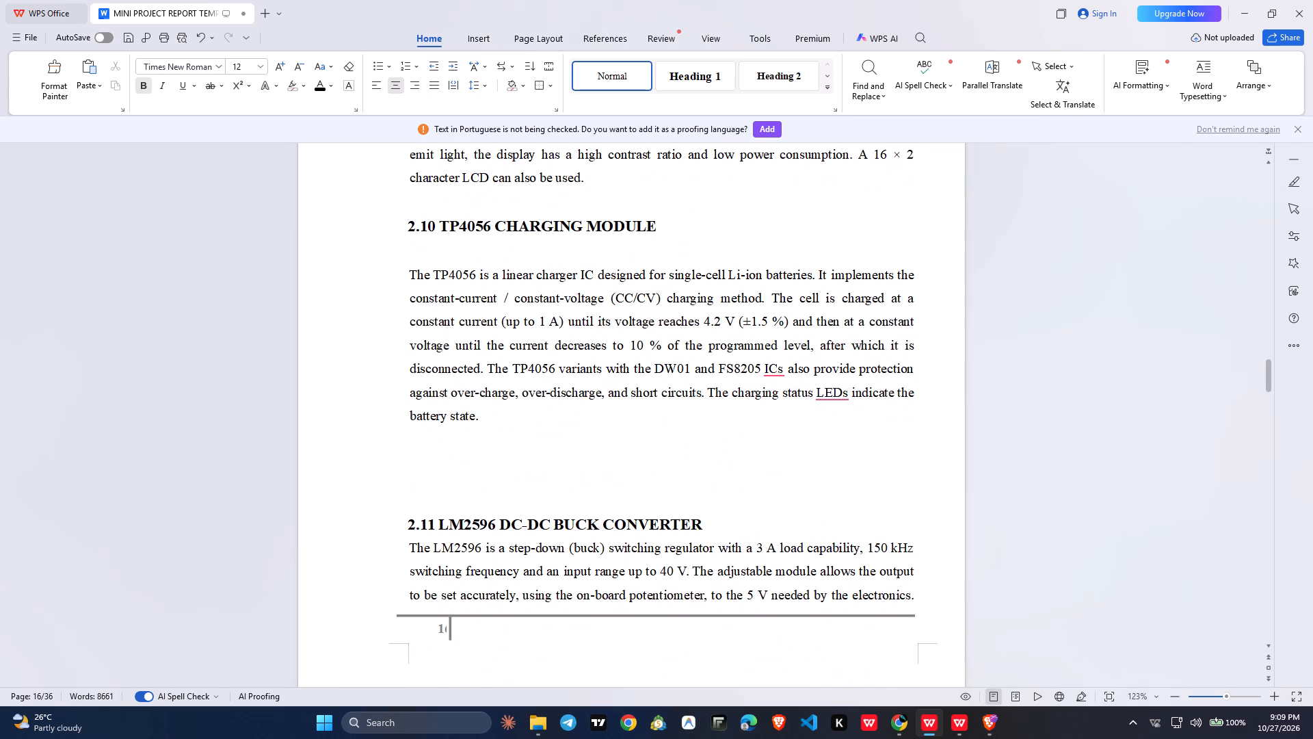
pyautogui.scroll(-1, 512, 441)
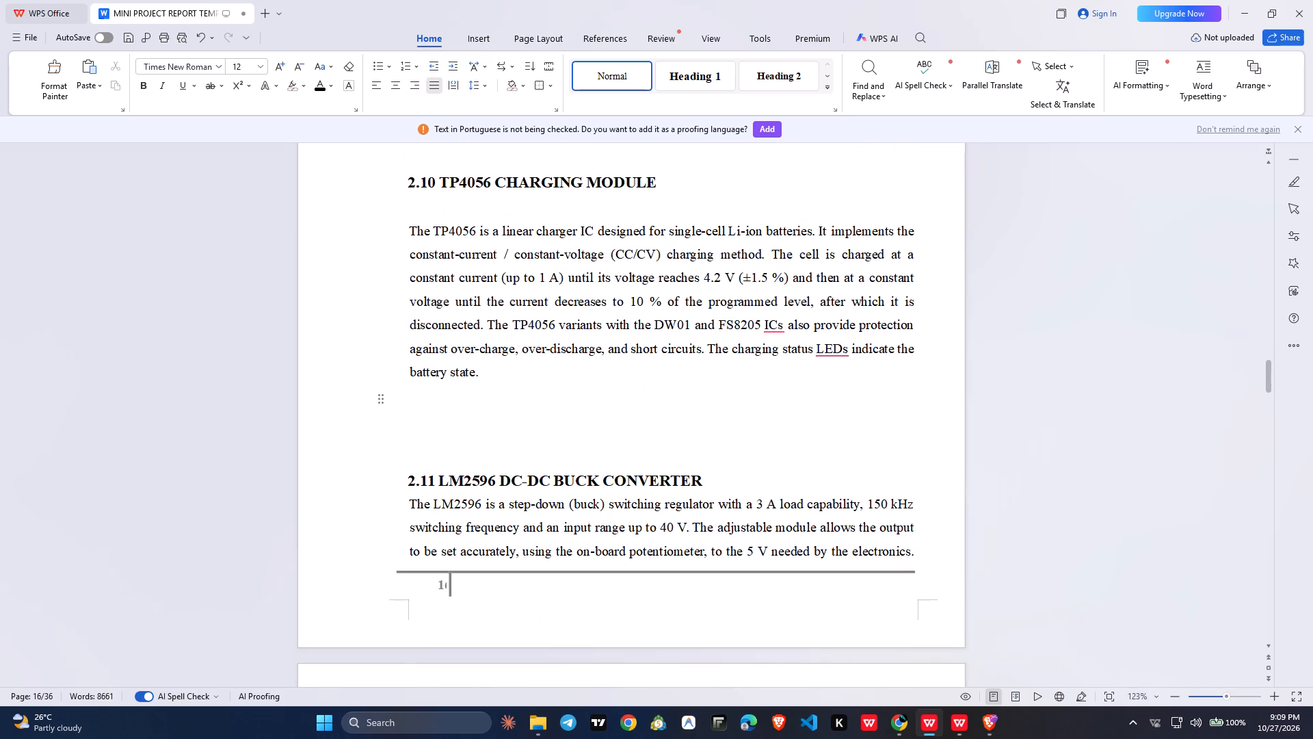
pyautogui.moveTo(492, 391); pyautogui.dragTo(407, 619)
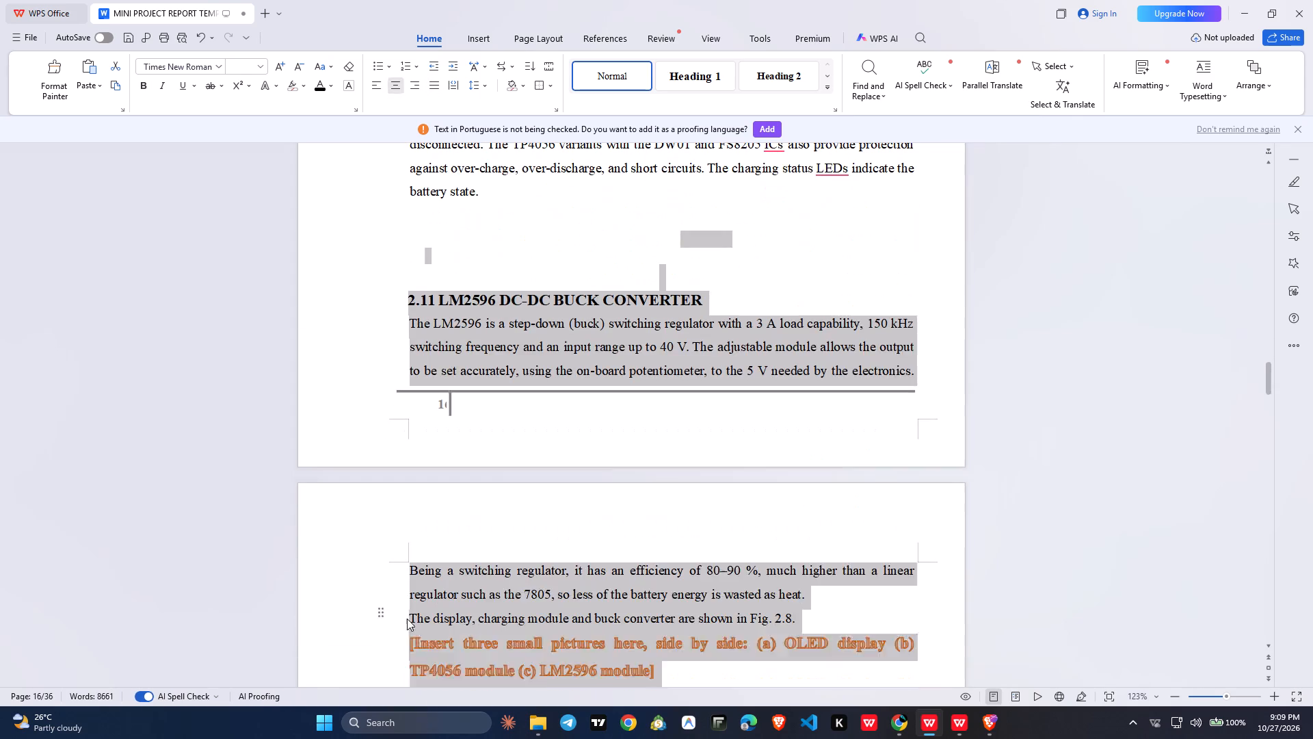
pyautogui.moveTo(407, 619); pyautogui.dragTo(356, 335)
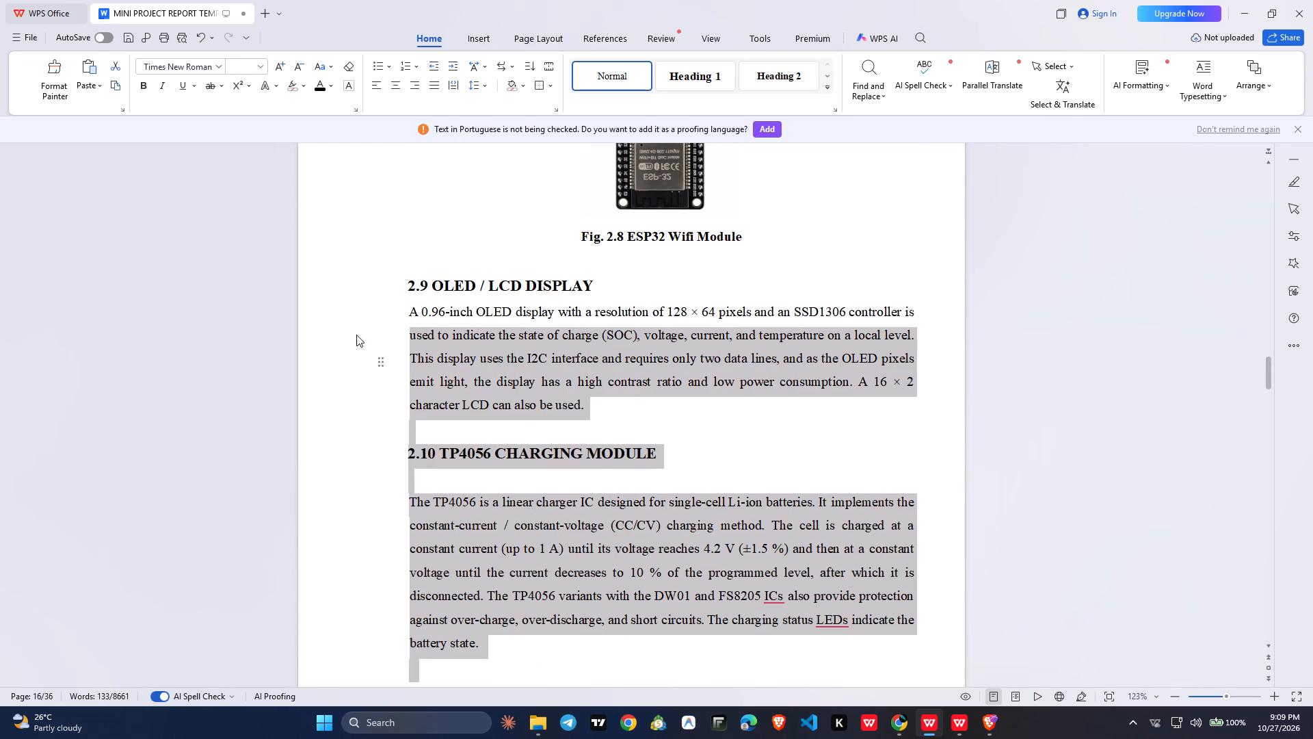
pyautogui.moveTo(356, 335); pyautogui.dragTo(368, 214)
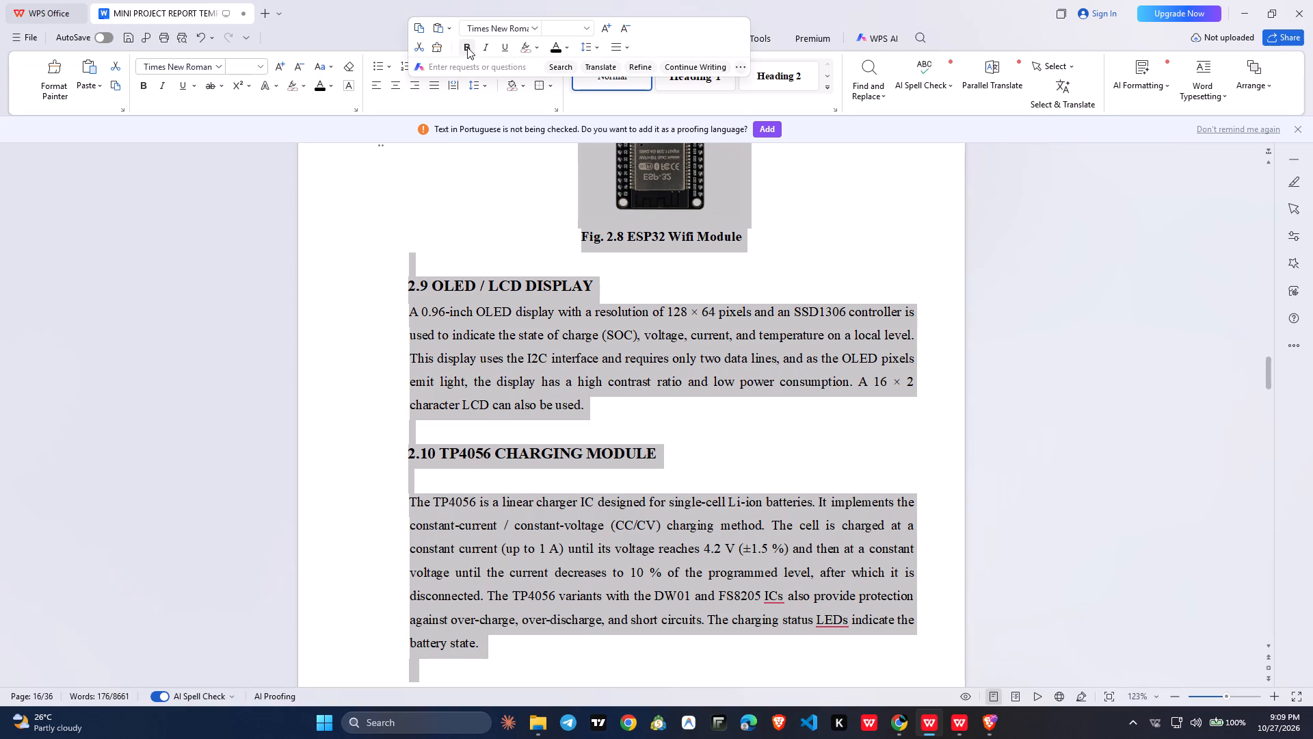
pyautogui.click(593, 44)
pyautogui.click(600, 107)
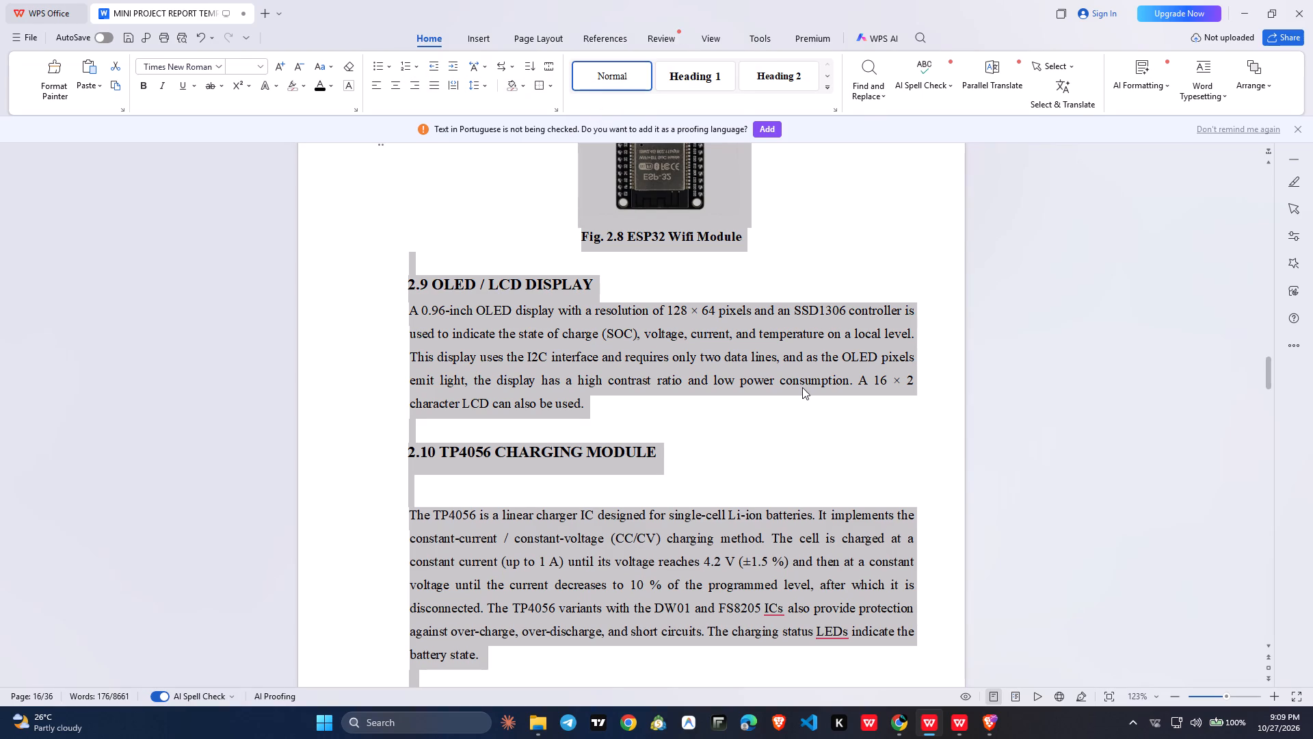
# Copy "0 TP4056 CHARGING MODULE" from the section 2.10 heading and search Google for it in Chrome, replacing the ESP32 query.
pyautogui.click(802, 387)
pyautogui.scroll(-2, 802, 387)
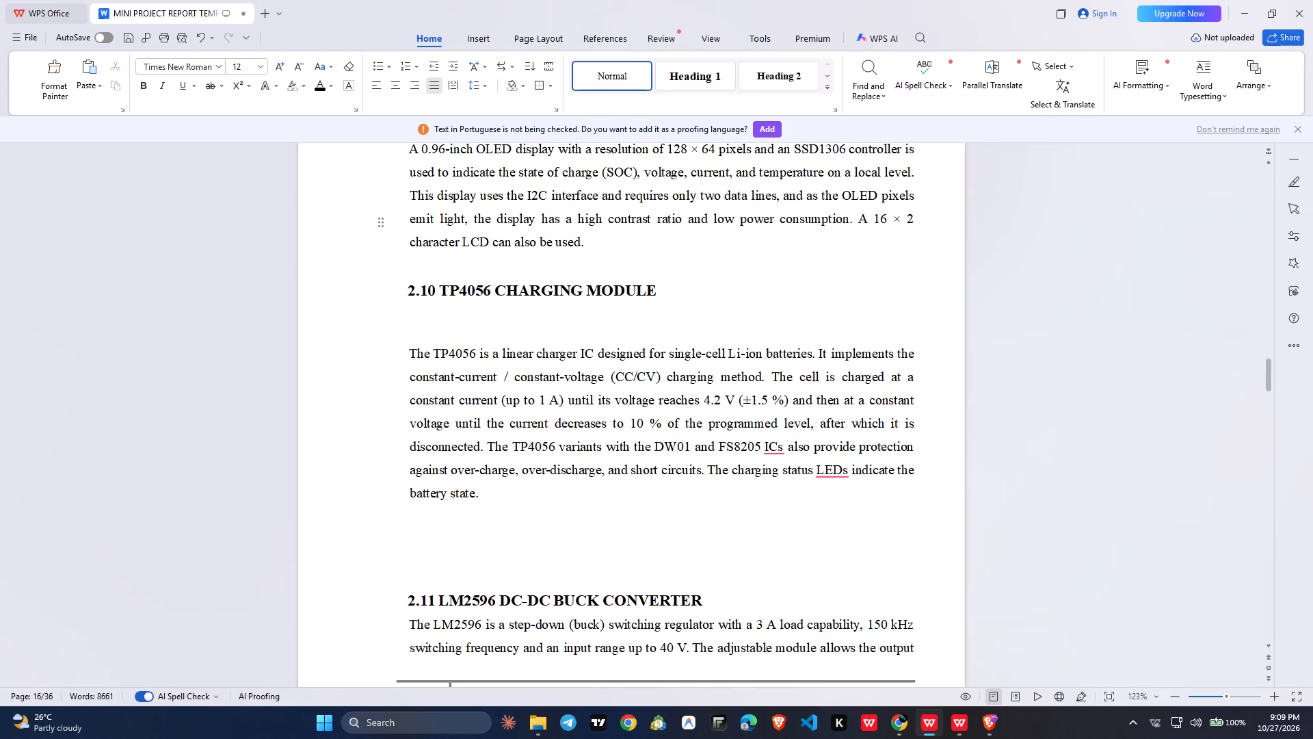
pyautogui.moveTo(431, 294); pyautogui.dragTo(670, 307)
pyautogui.hotkey('ctrl', 'c')
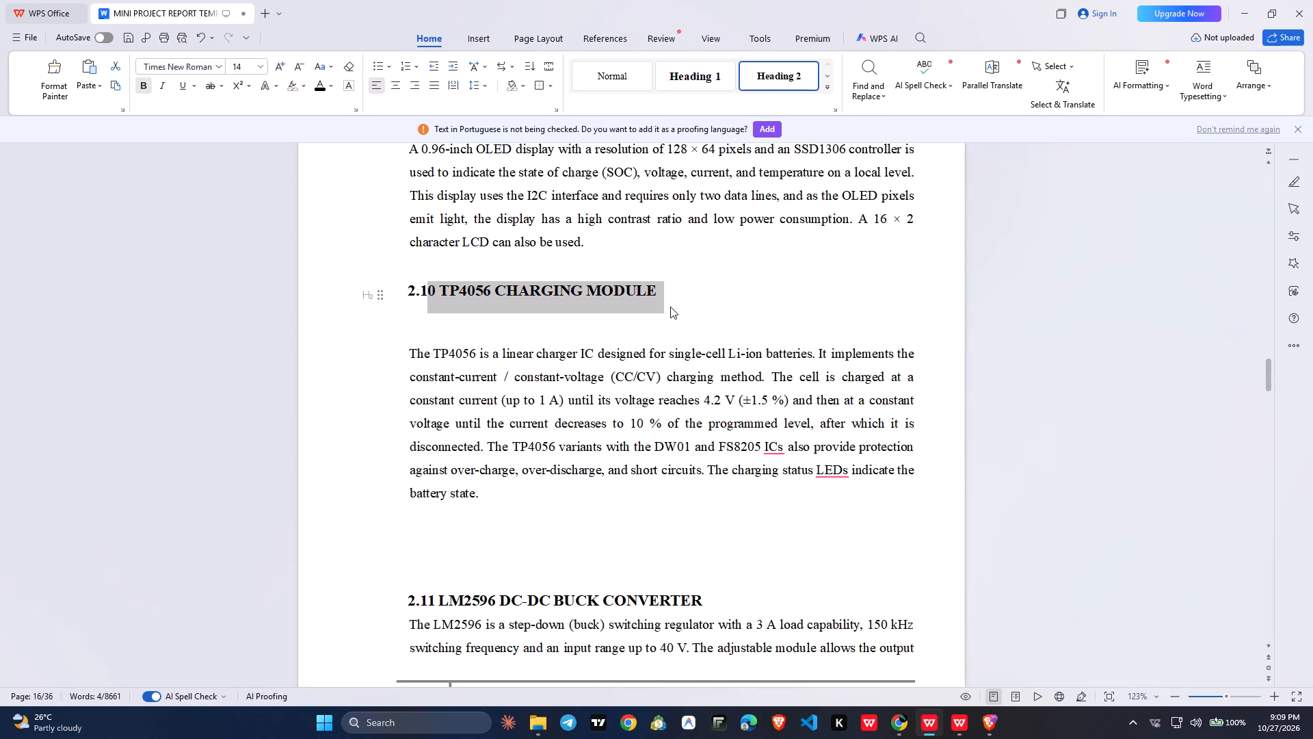
pyautogui.click(888, 738)
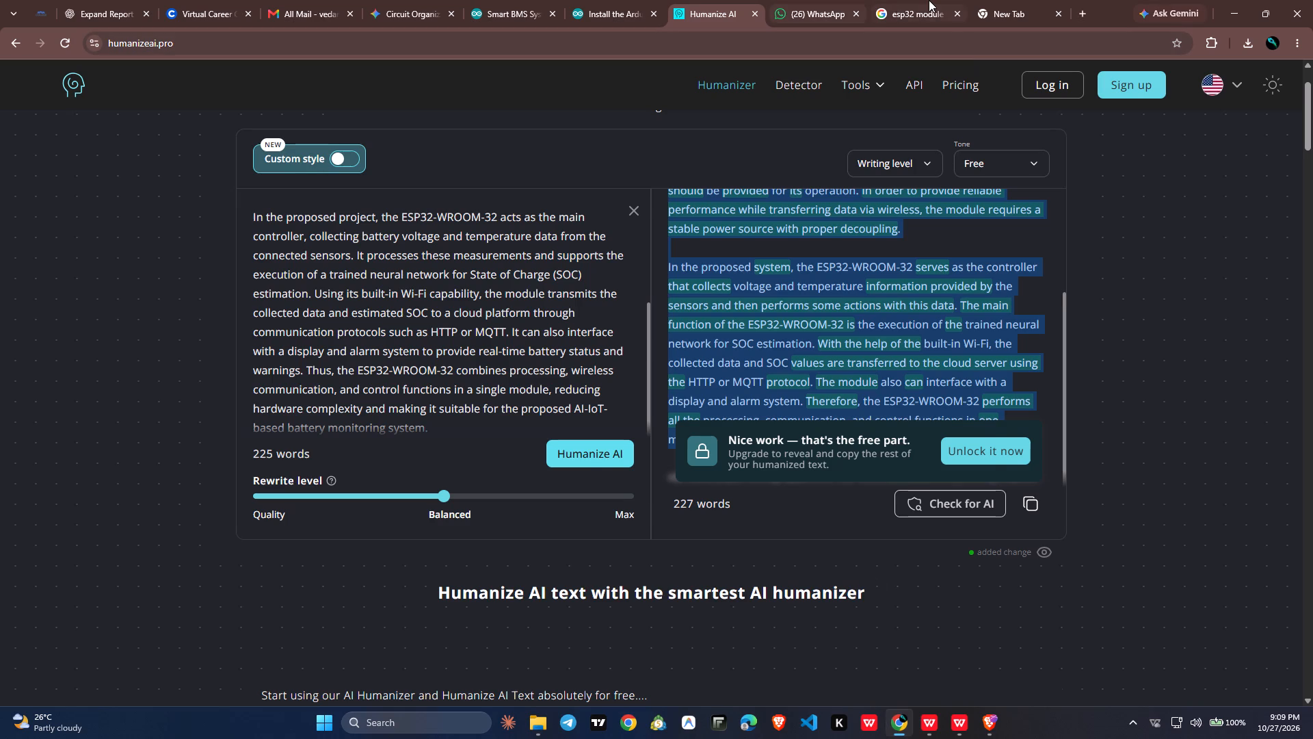
pyautogui.click(929, 0)
pyautogui.click(864, 40)
pyautogui.hotkey('ctrl', 'v')
pyautogui.press('Return')
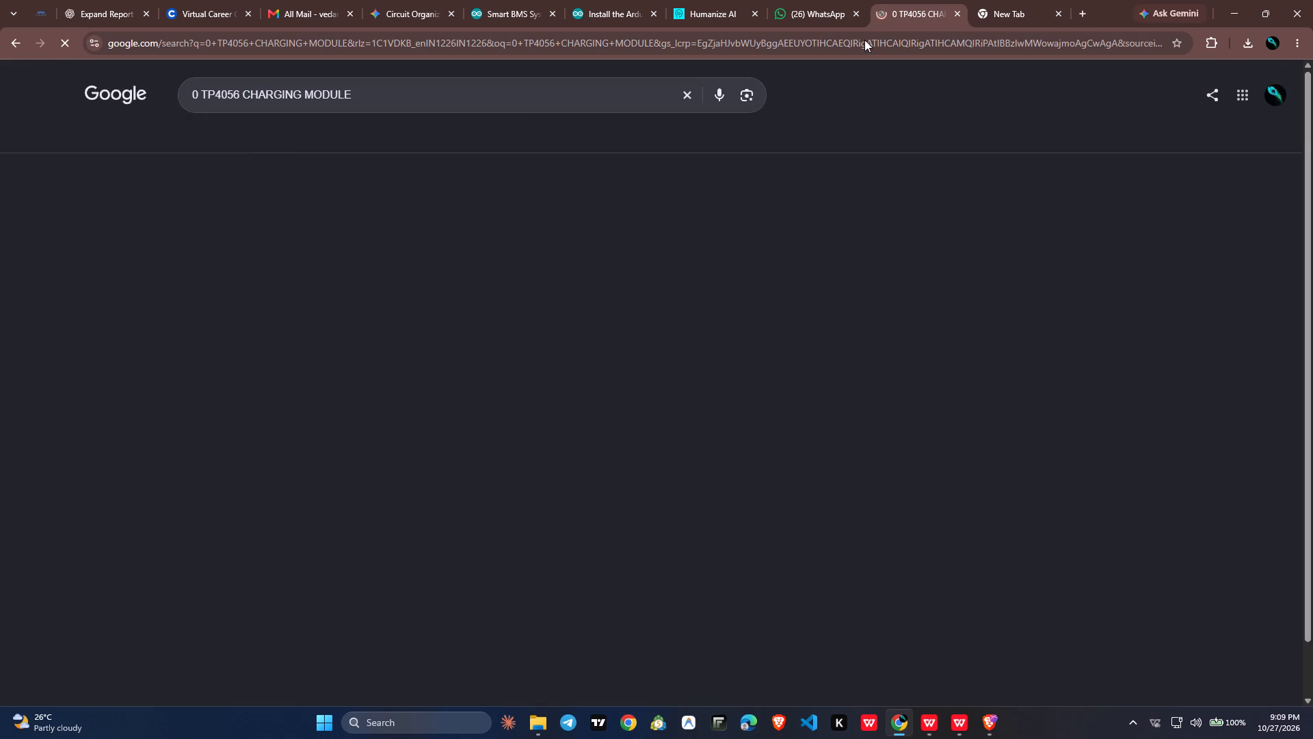
# Open StemVolt's TP4056 1A lithium battery charger module picture from the image results and save it to Downloads.
pyautogui.click(330, 141)
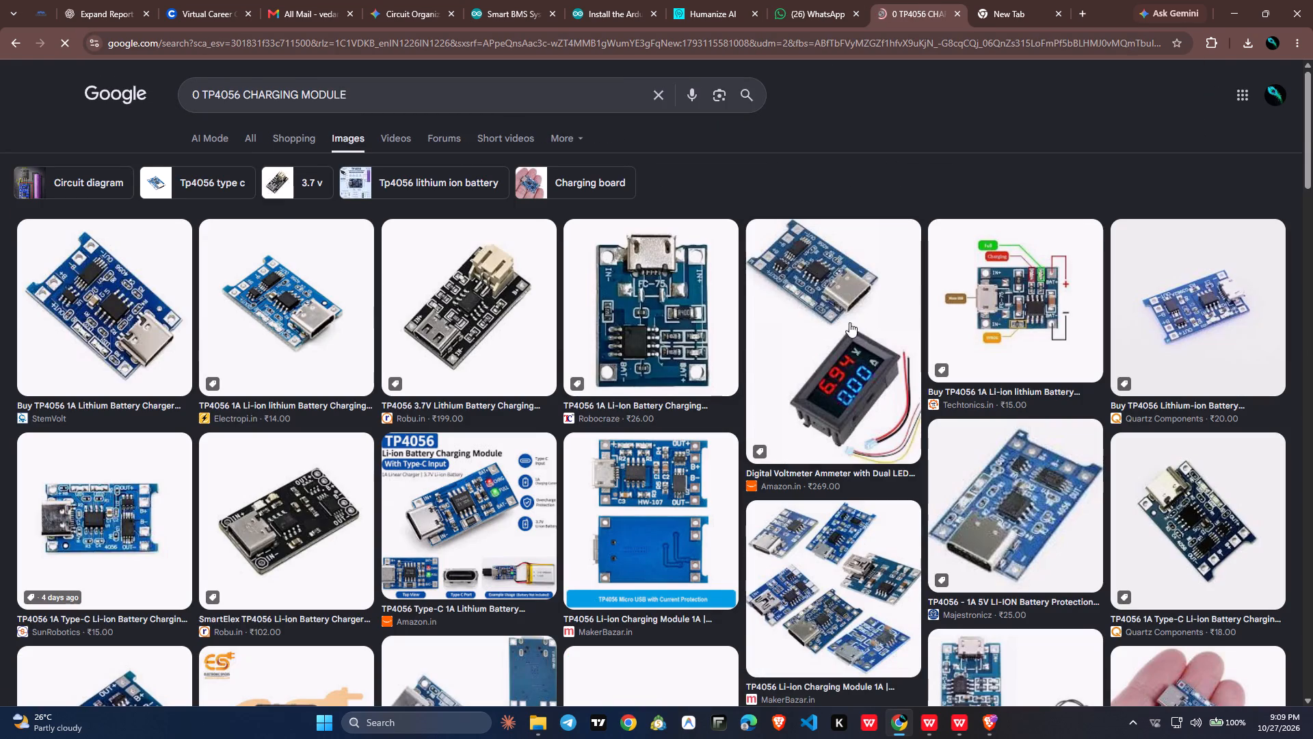
pyautogui.click(117, 298)
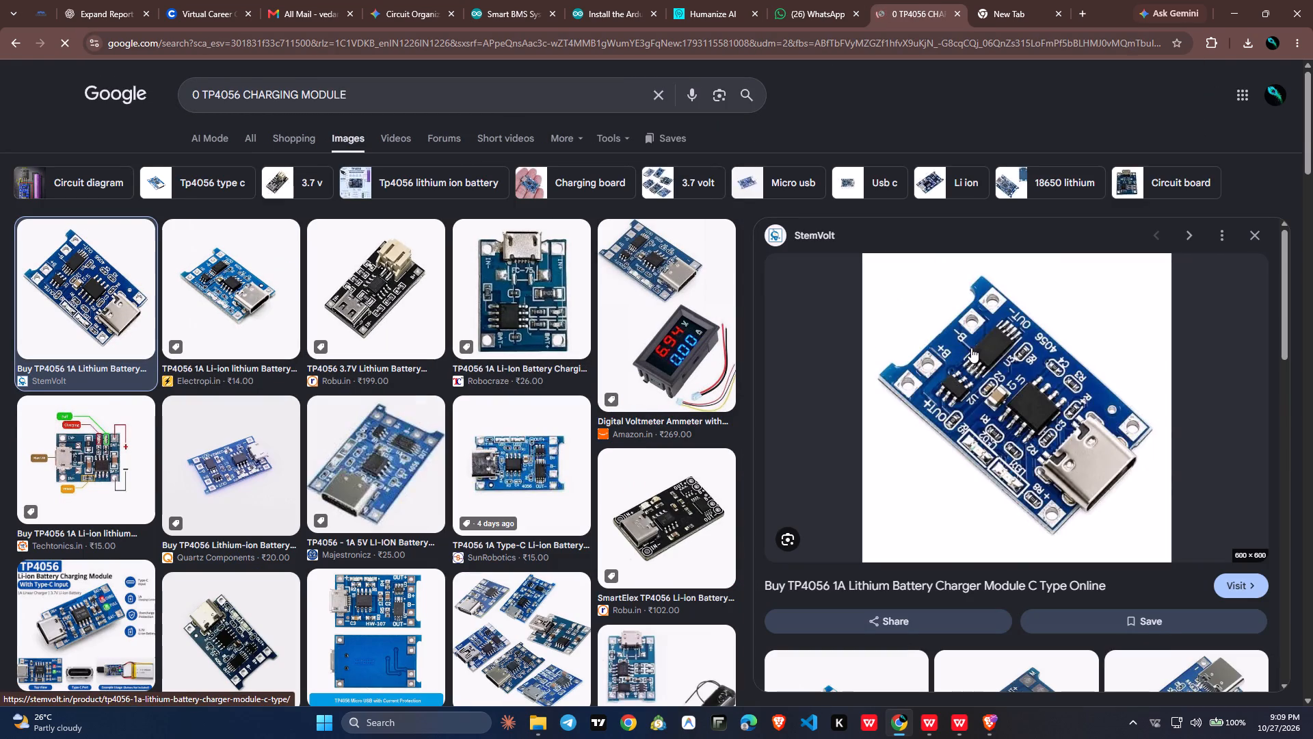
pyautogui.rightClick(971, 348)
pyautogui.click(1062, 553)
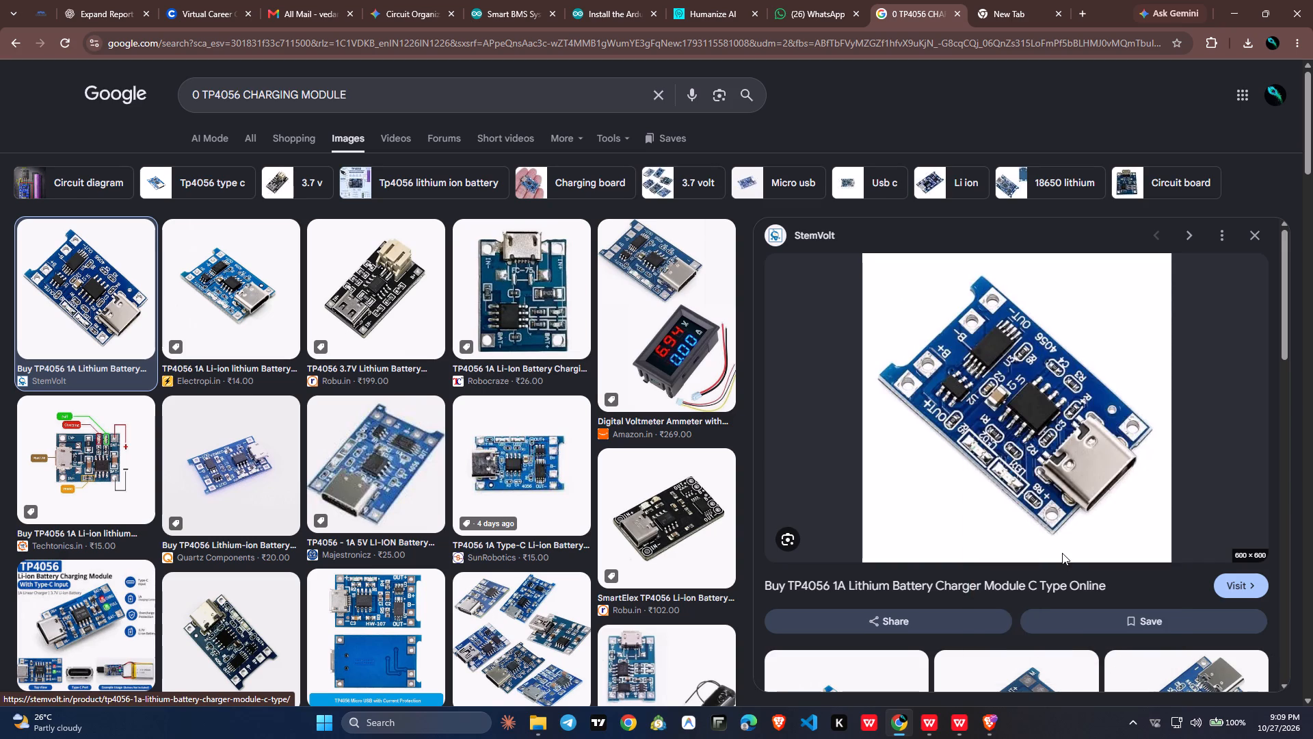
pyautogui.click(517, 345)
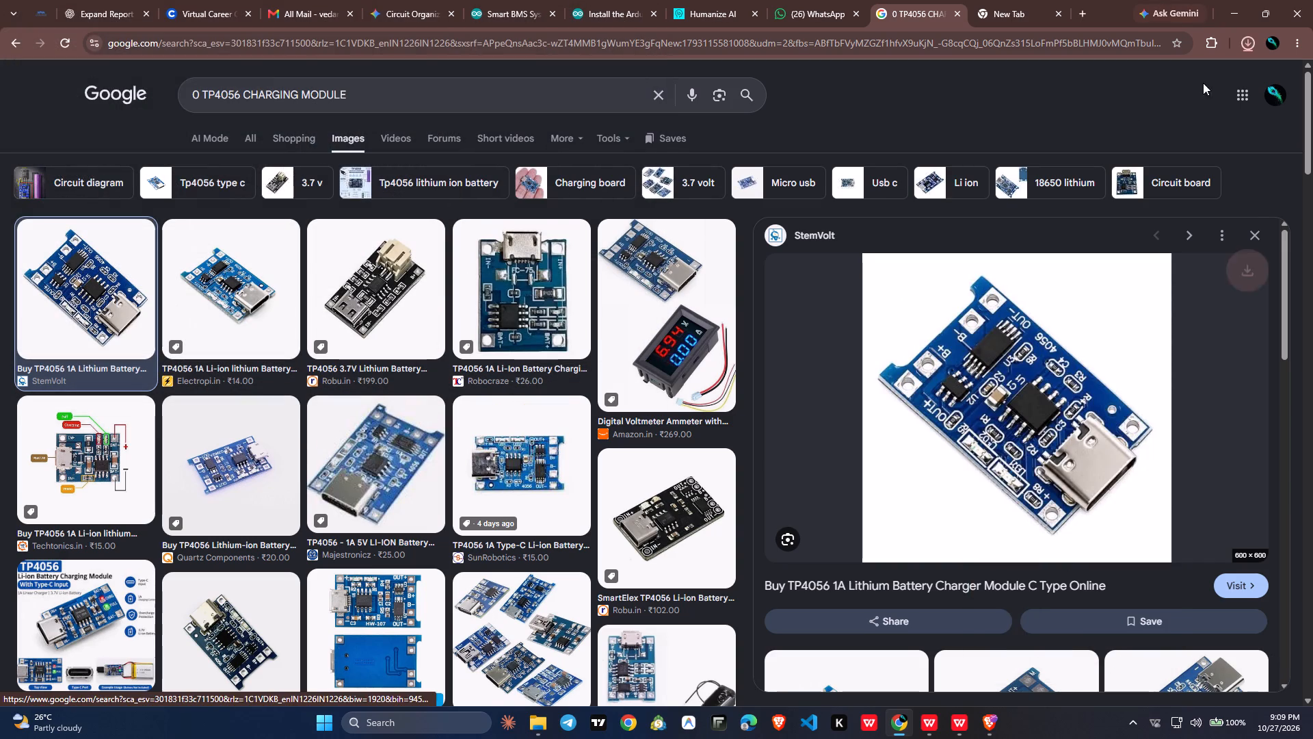
# Copy the images (3) picture from Downloads and paste it below the section 2.10 paragraph in the WPS Office report.
pyautogui.click(1244, 4)
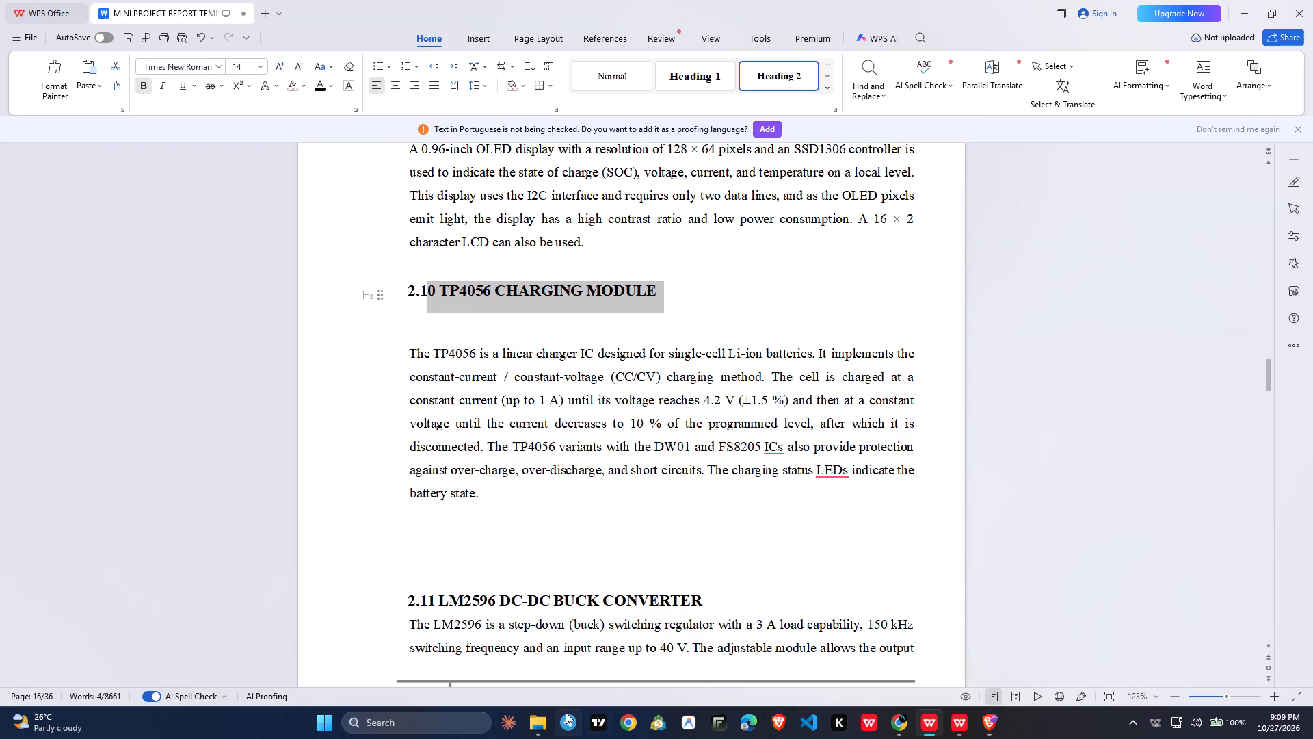
pyautogui.moveTo(566, 726); pyautogui.dragTo(548, 725)
pyautogui.click(545, 727)
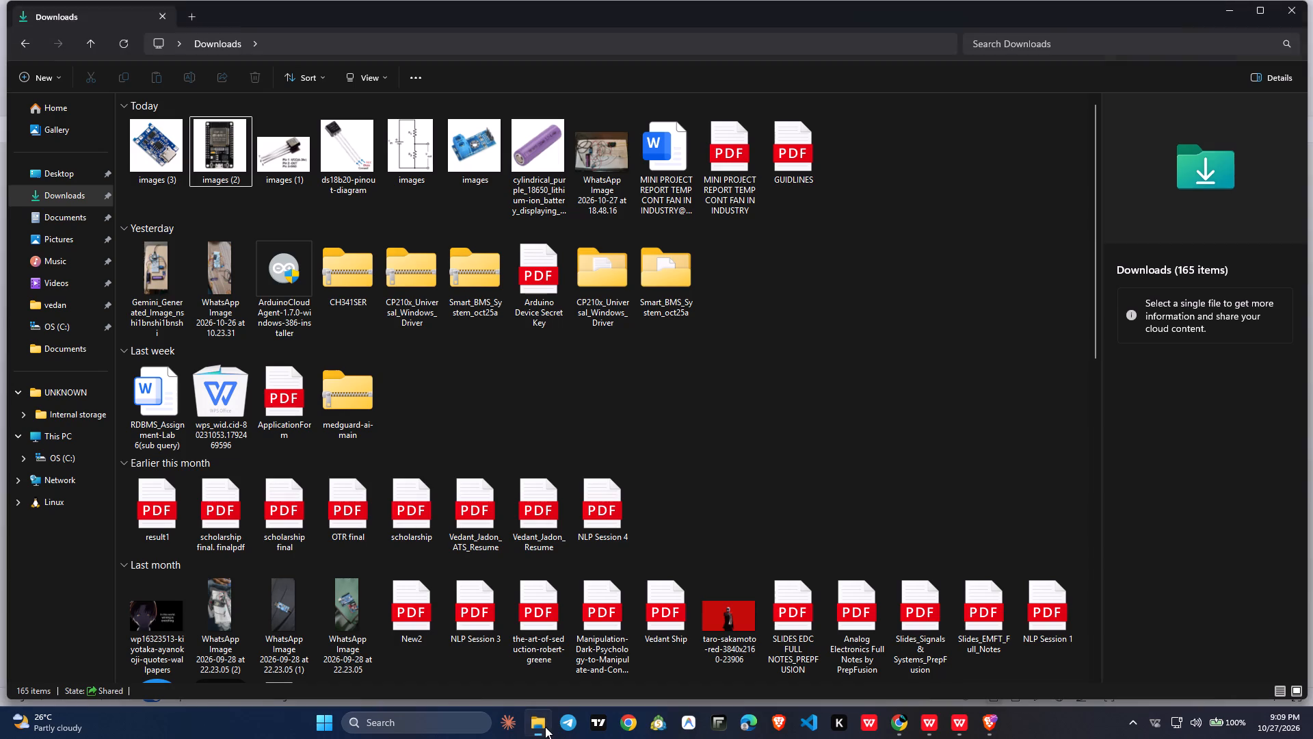
pyautogui.click(155, 177)
pyautogui.hotkey('ctrl', 'c')
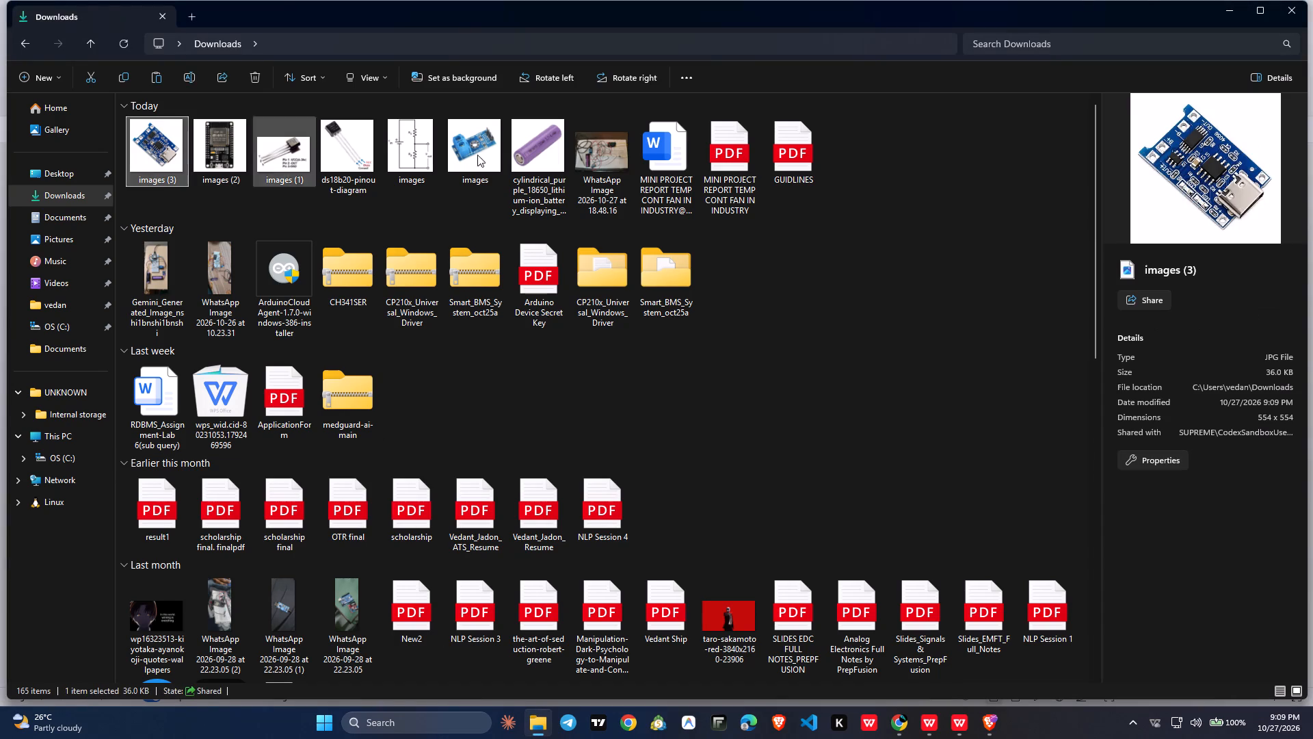
pyautogui.click(1212, 3)
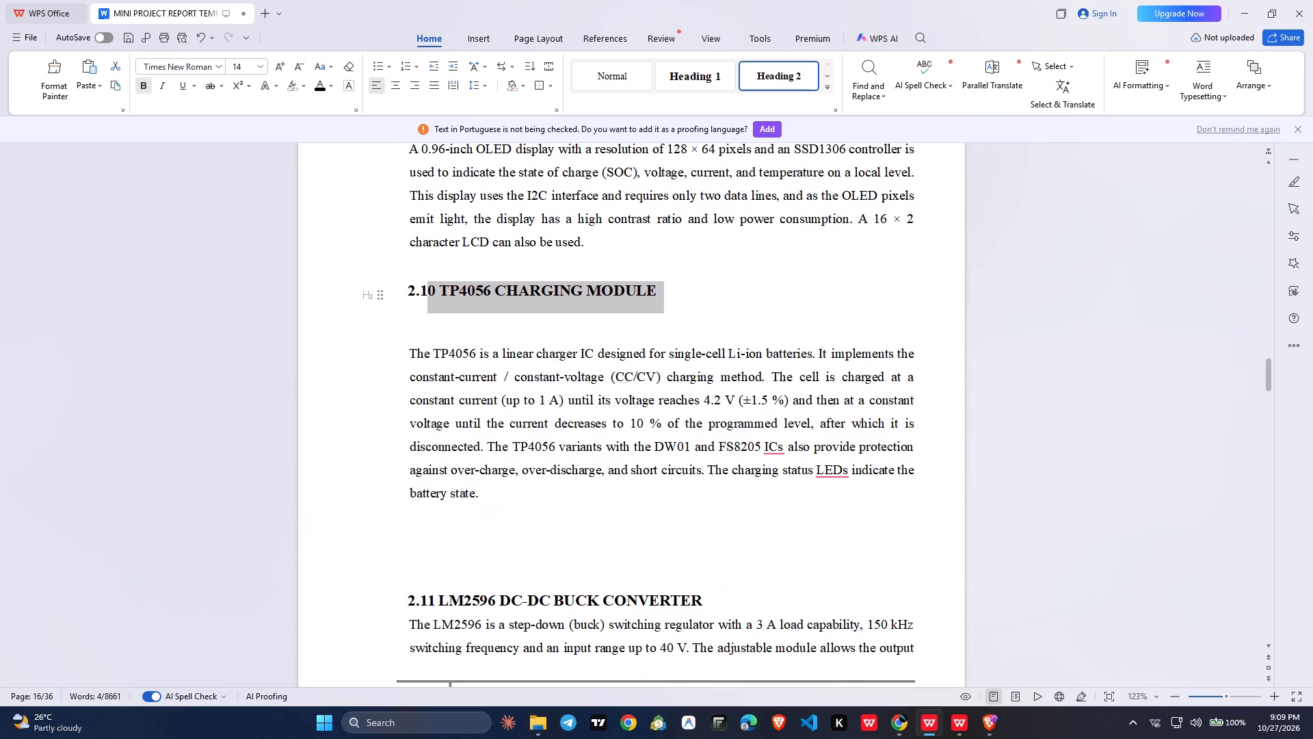
pyautogui.click(509, 520)
pyautogui.hotkey('ctrl', 'v')
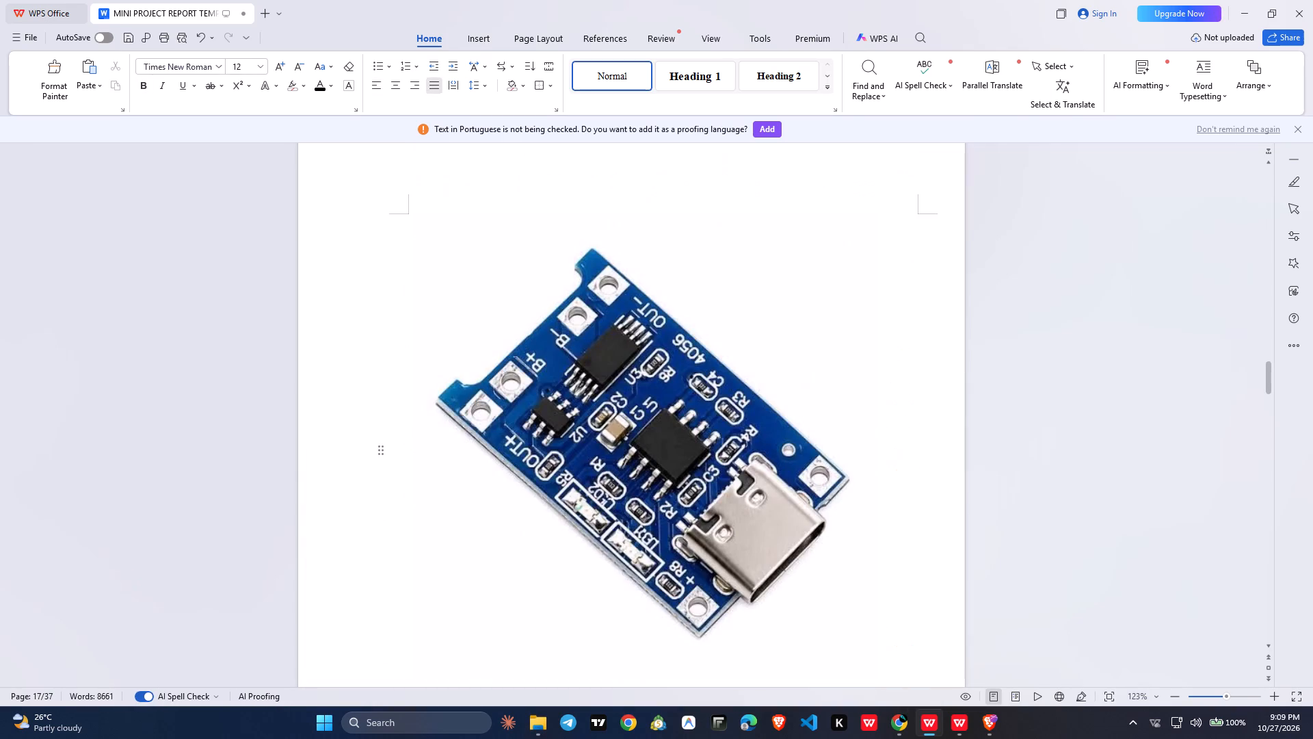
# Shrink the pasted TP4056 picture to about 0.90 in by 0.90 in so it fits under the section 2.10 text.
pyautogui.scroll(-1, 747, 419)
pyautogui.click(864, 491)
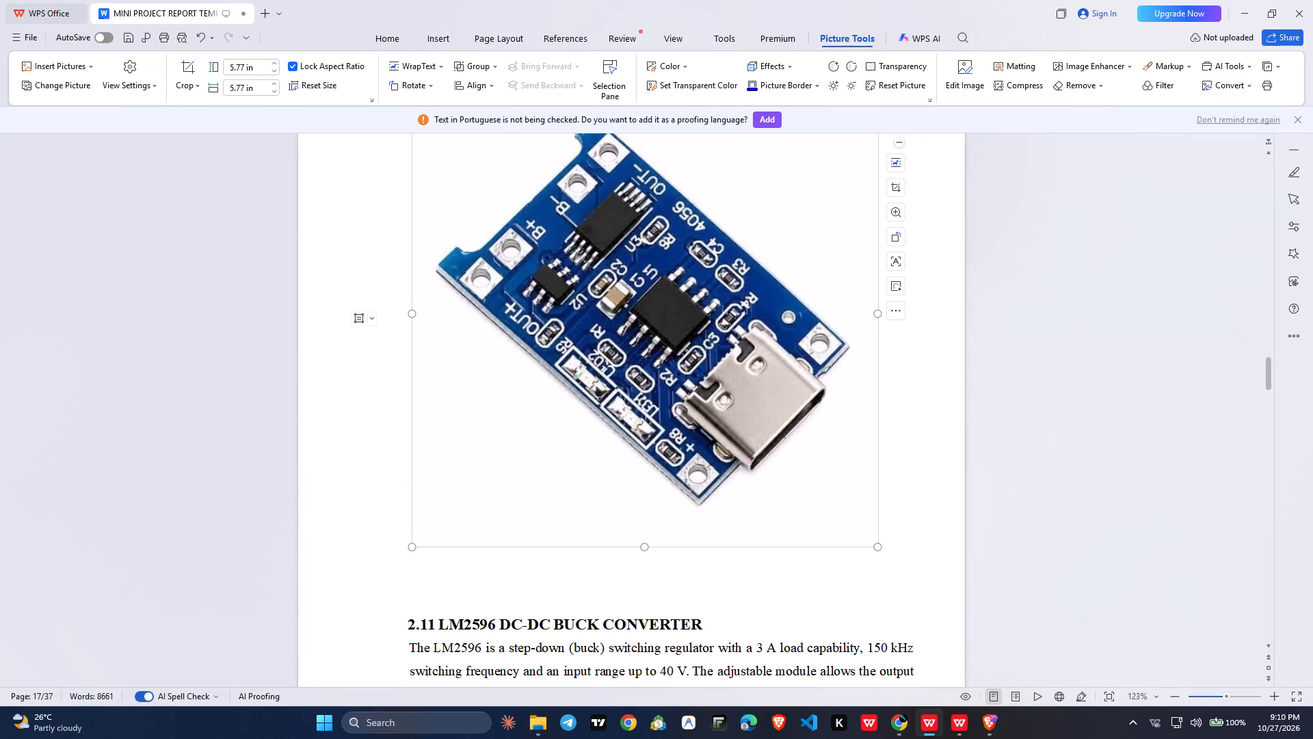
pyautogui.moveTo(875, 550); pyautogui.dragTo(582, 179)
pyautogui.scroll(6, 589, 276)
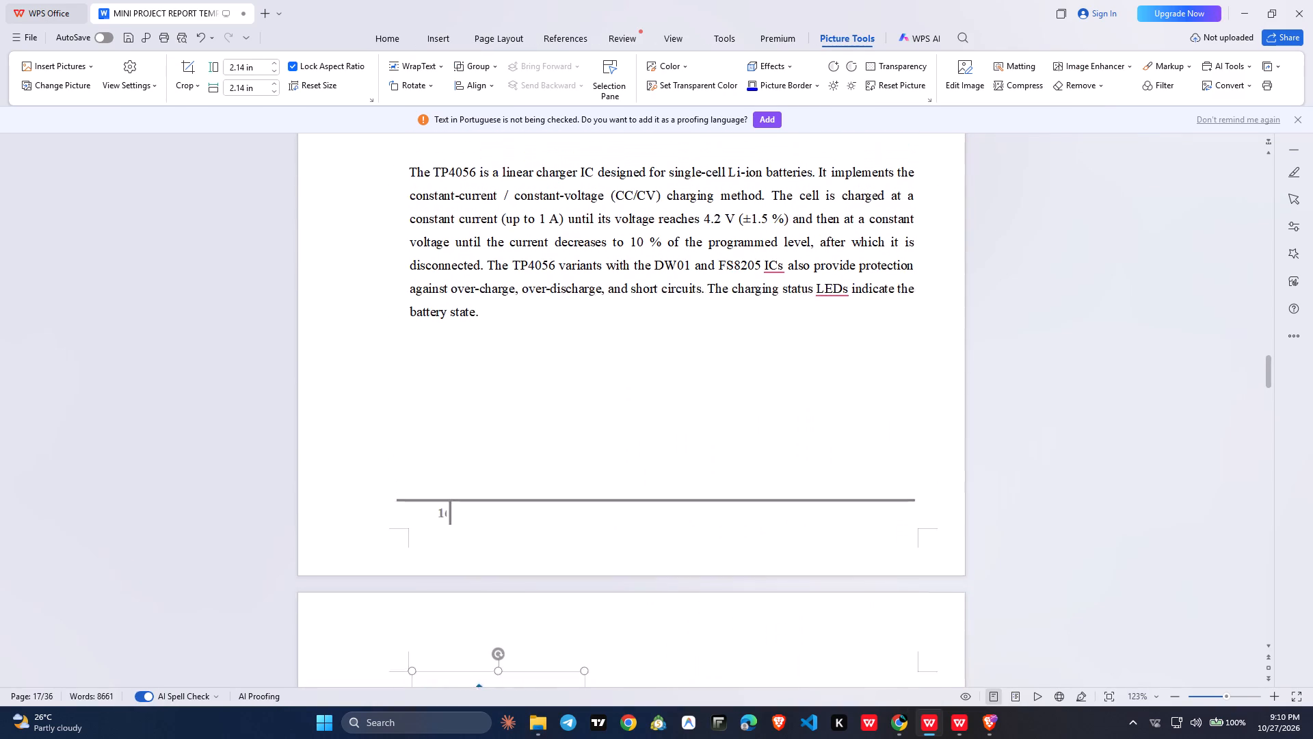
pyautogui.scroll(-4, 572, 317)
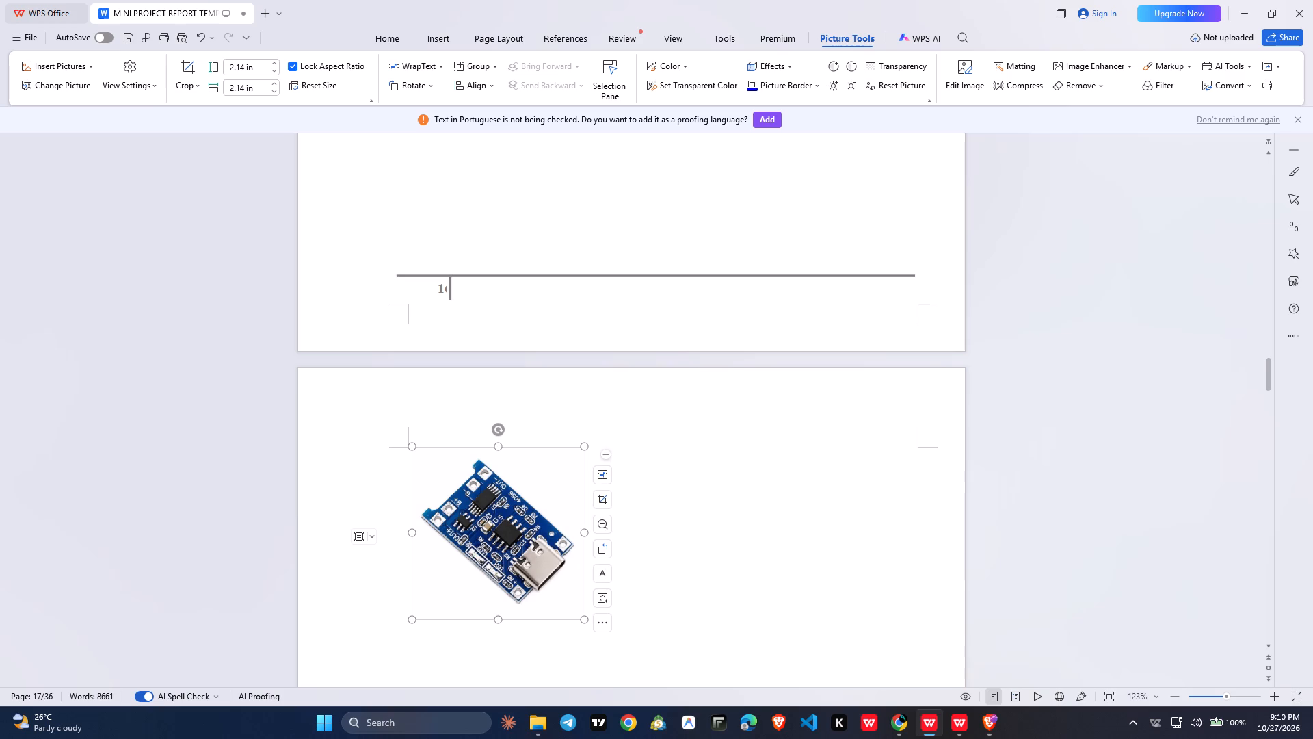
pyautogui.click(582, 613)
pyautogui.click(582, 613)
pyautogui.moveTo(584, 620); pyautogui.dragTo(484, 512)
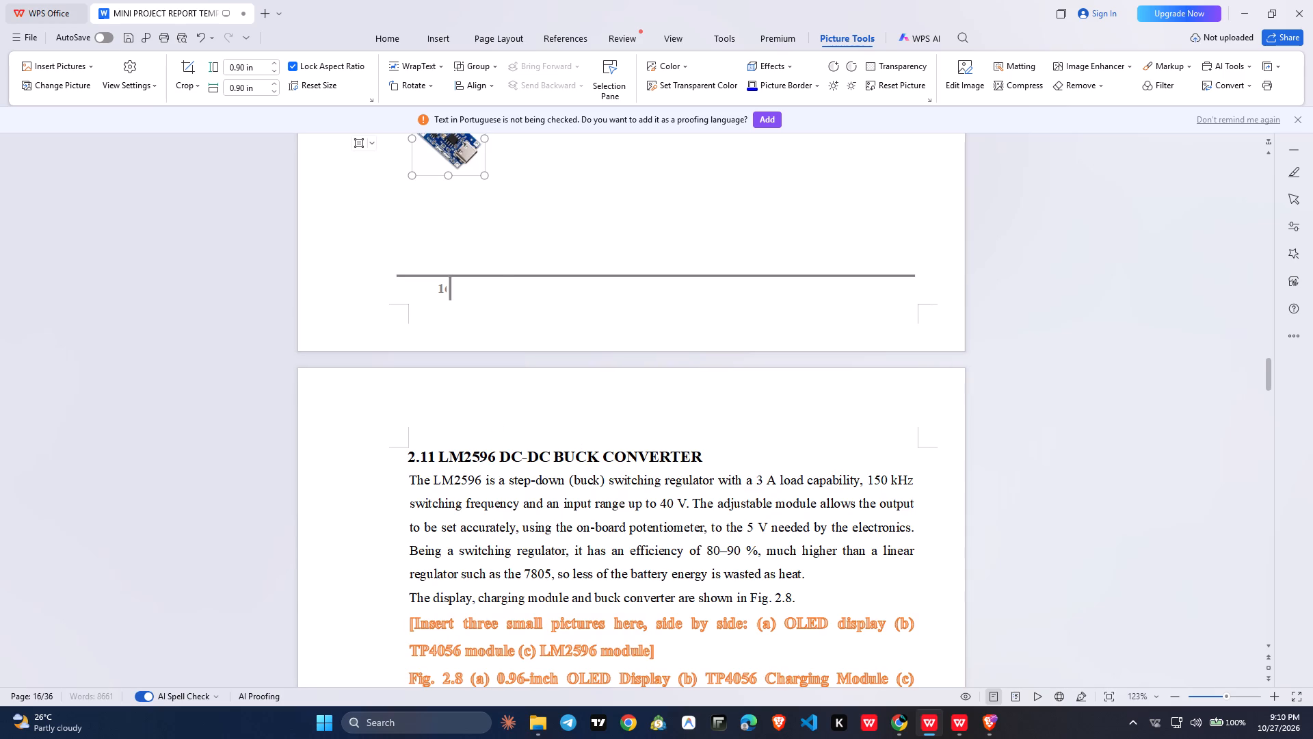
pyautogui.scroll(3, 520, 424)
pyautogui.click(456, 366)
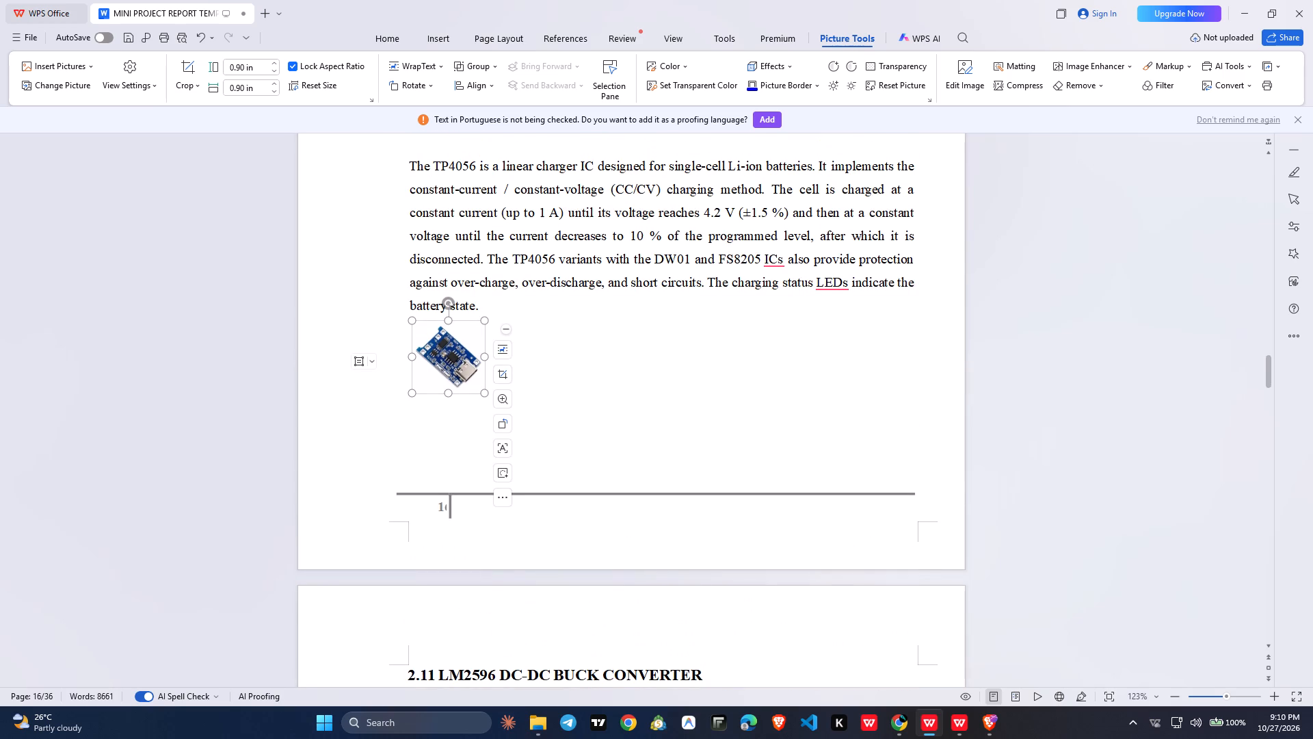
pyautogui.click(542, 380)
pyautogui.click(466, 400)
# Center the TP4056 picture horizontally and enlarge it slightly.
pyautogui.click(388, 43)
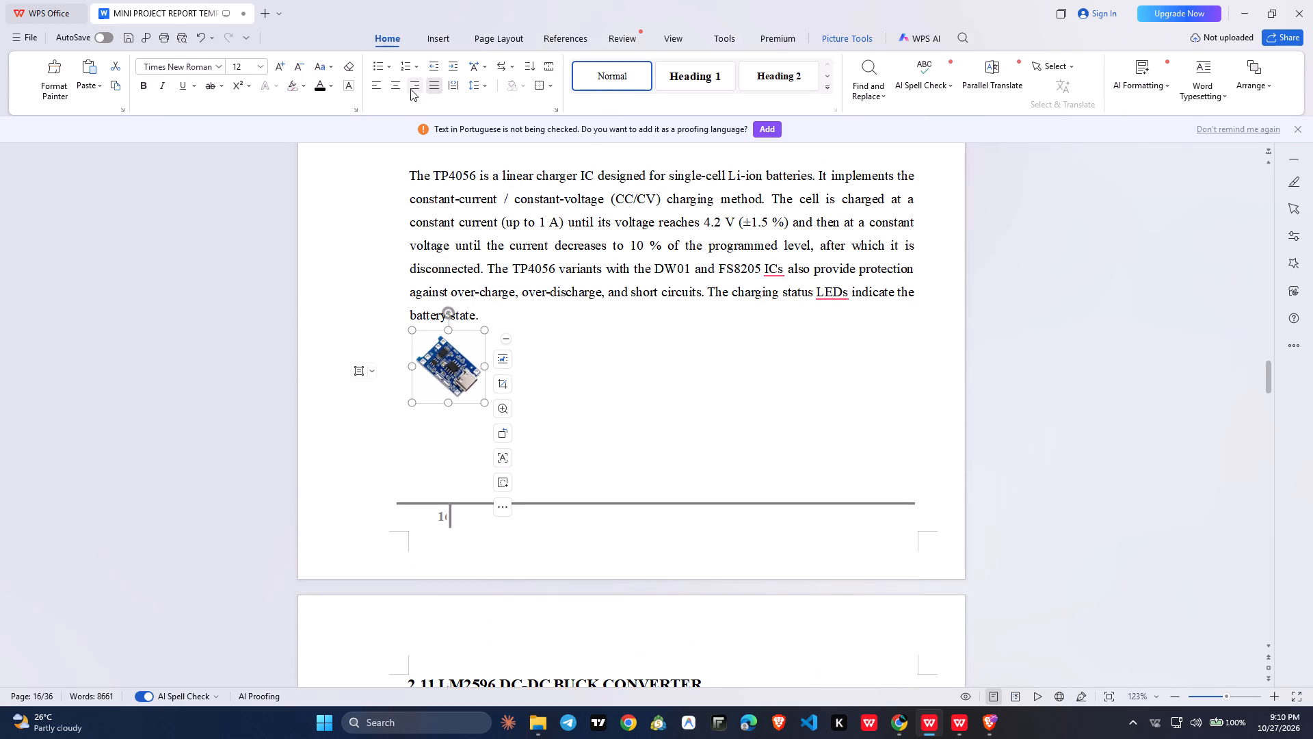
pyautogui.click(387, 88)
pyautogui.click(399, 88)
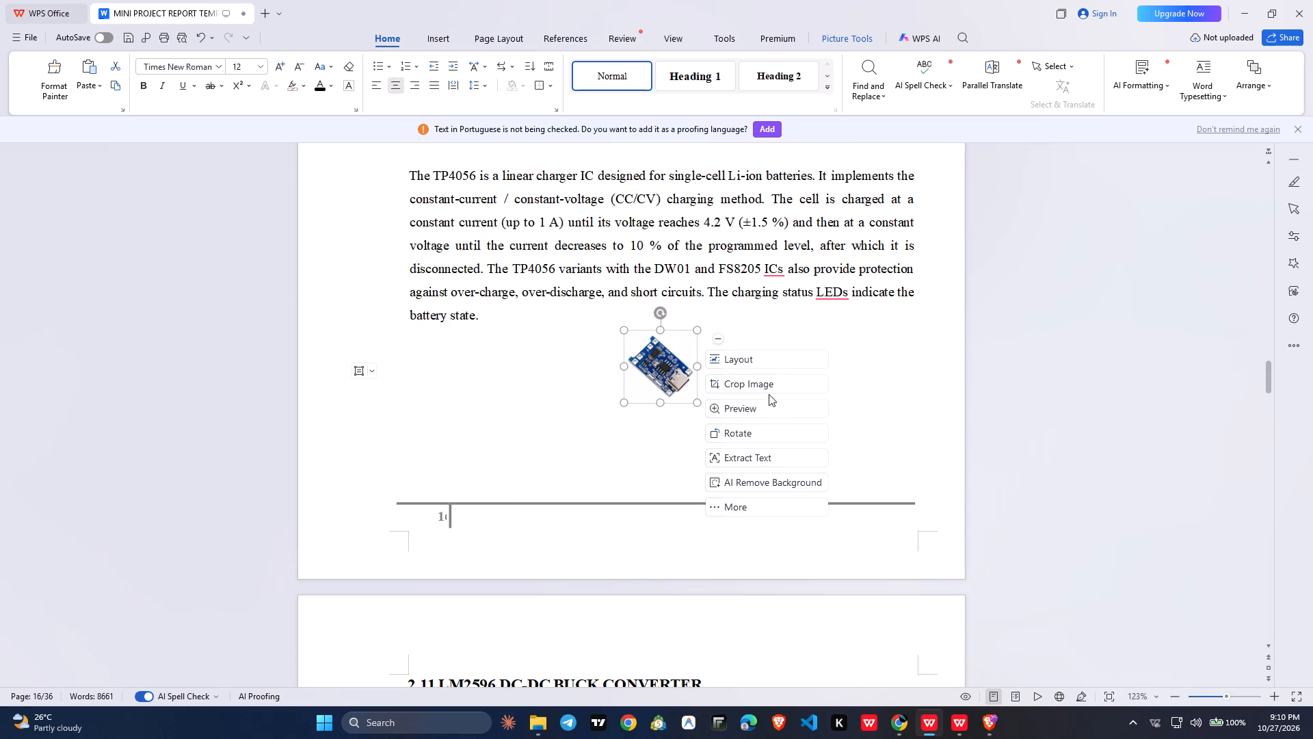
pyautogui.moveTo(696, 402); pyautogui.dragTo(718, 424)
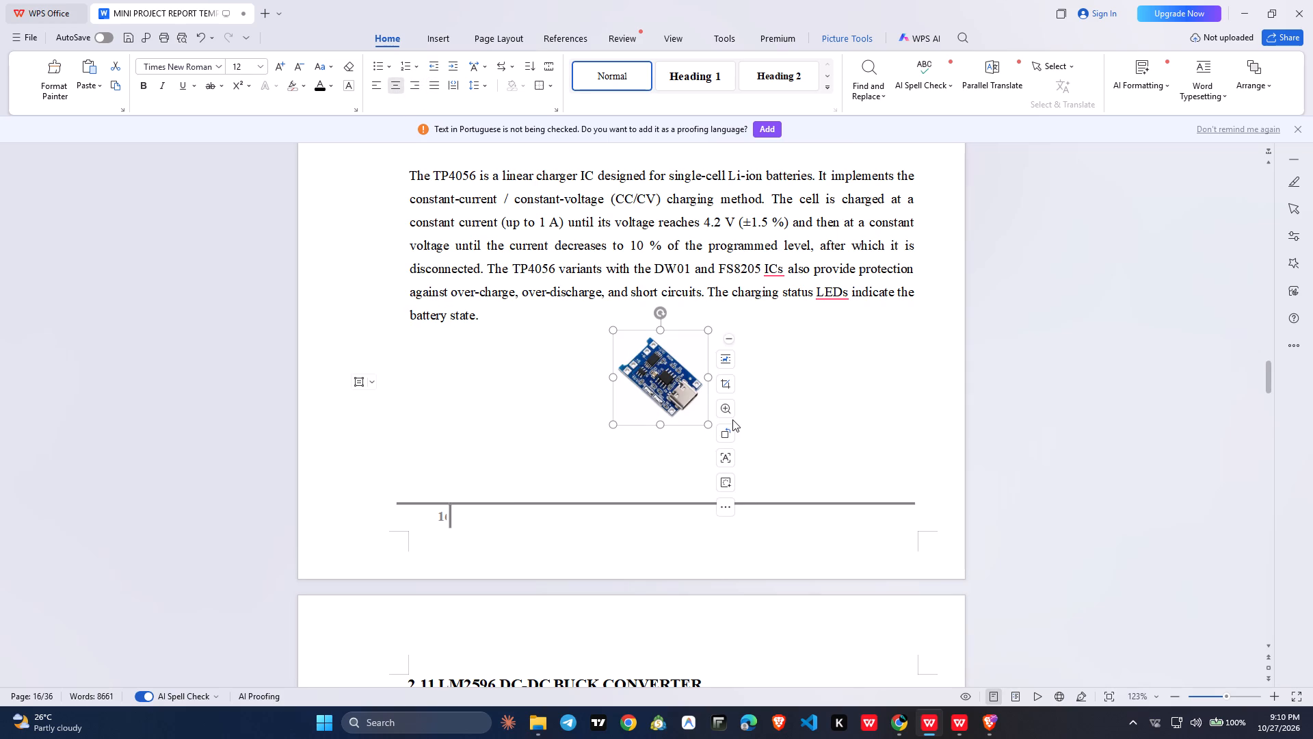
pyautogui.click(732, 419)
pyautogui.click(759, 419)
# Add the caption "Fig. .2.9 TP4056 Charging Module" on a new line below the TP4056 picture.
pyautogui.press('Return')
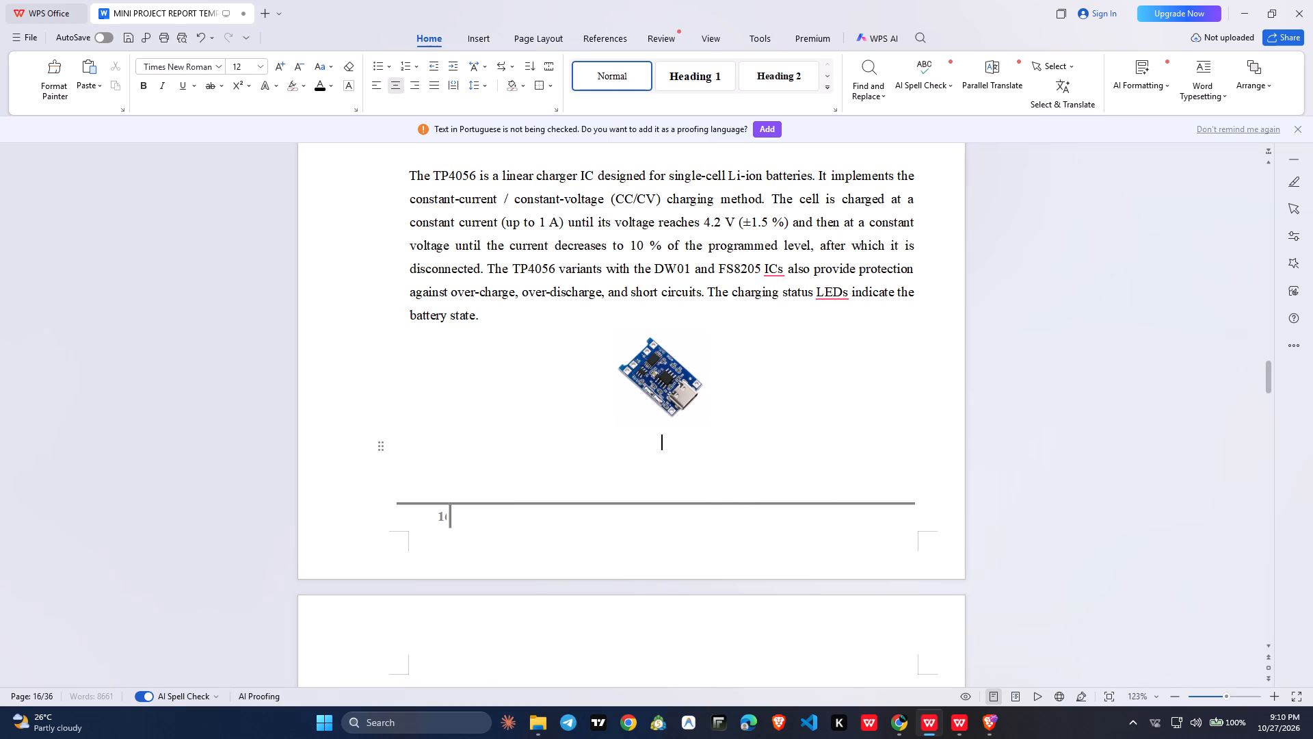
pyautogui.write('Fig')
pyautogui.write('.2')
pyautogui.press('BackSpace')
pyautogui.press('space')
pyautogui.write('.2')
pyautogui.write('9')
pyautogui.press('space')
pyautogui.press('BackSpace')
pyautogui.press('BackSpace')
pyautogui.press('.')
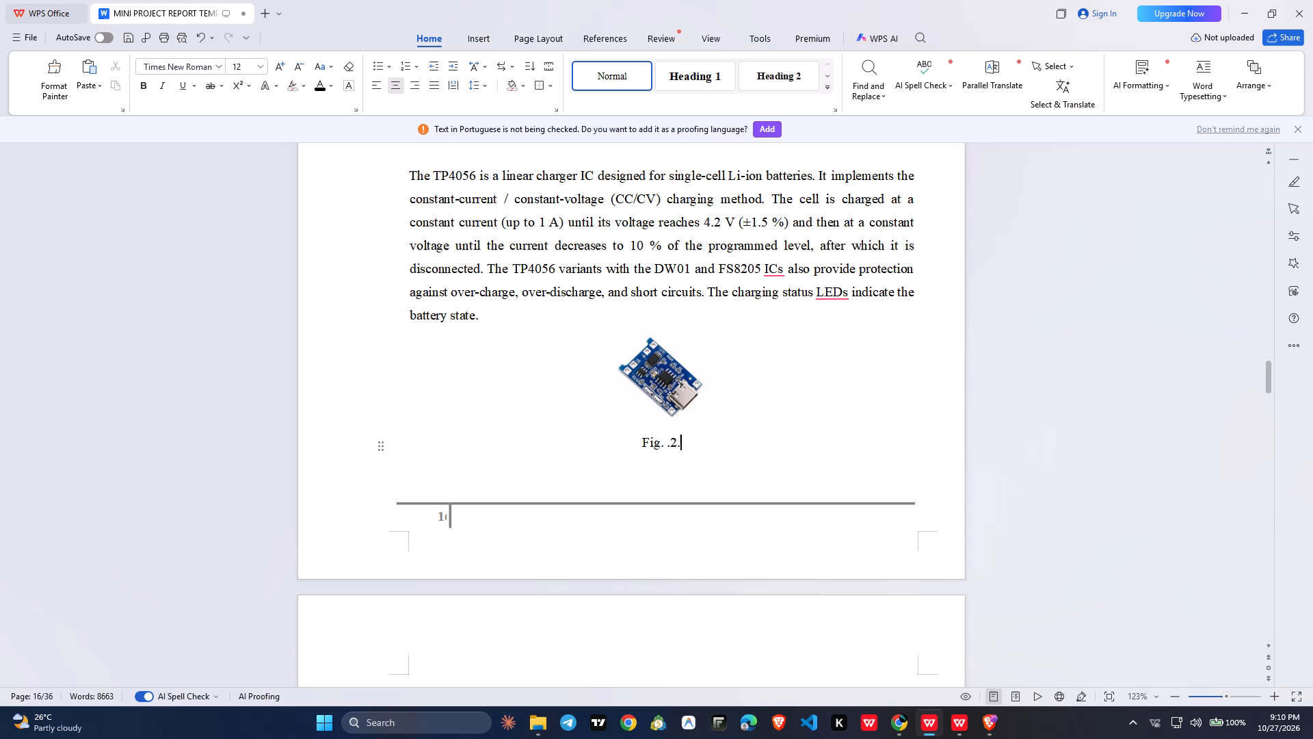
pyautogui.write('9')
pyautogui.press('space')
pyautogui.write('TP')
pyautogui.scroll(1, 759, 419)
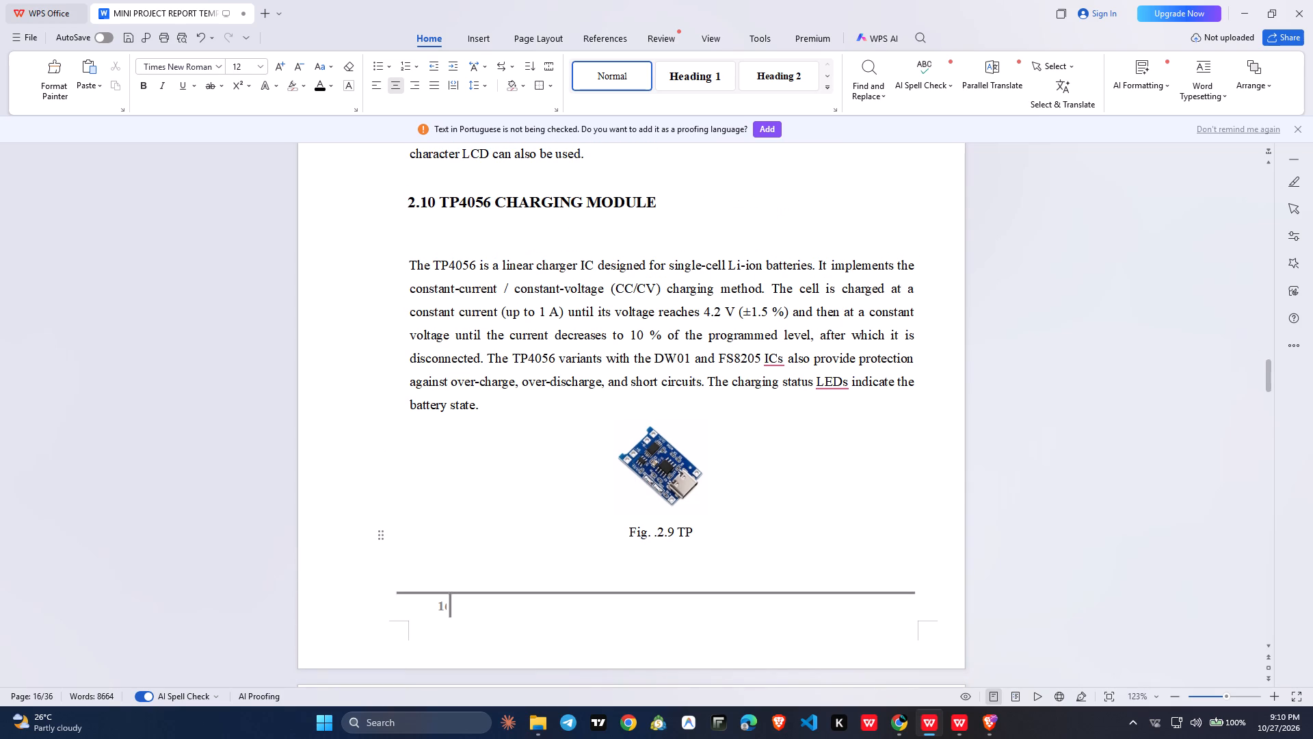
pyautogui.write('40')
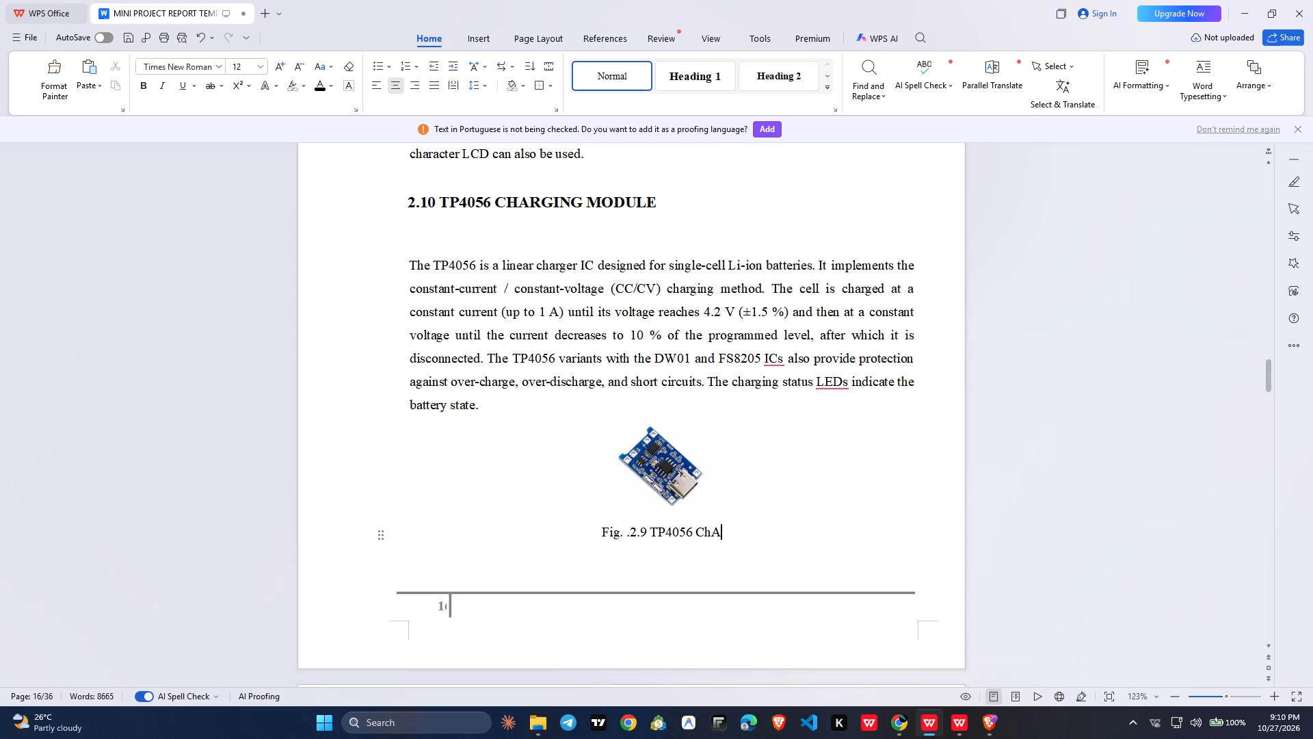
pyautogui.press('BackSpace')
pyautogui.press('BackSpace')
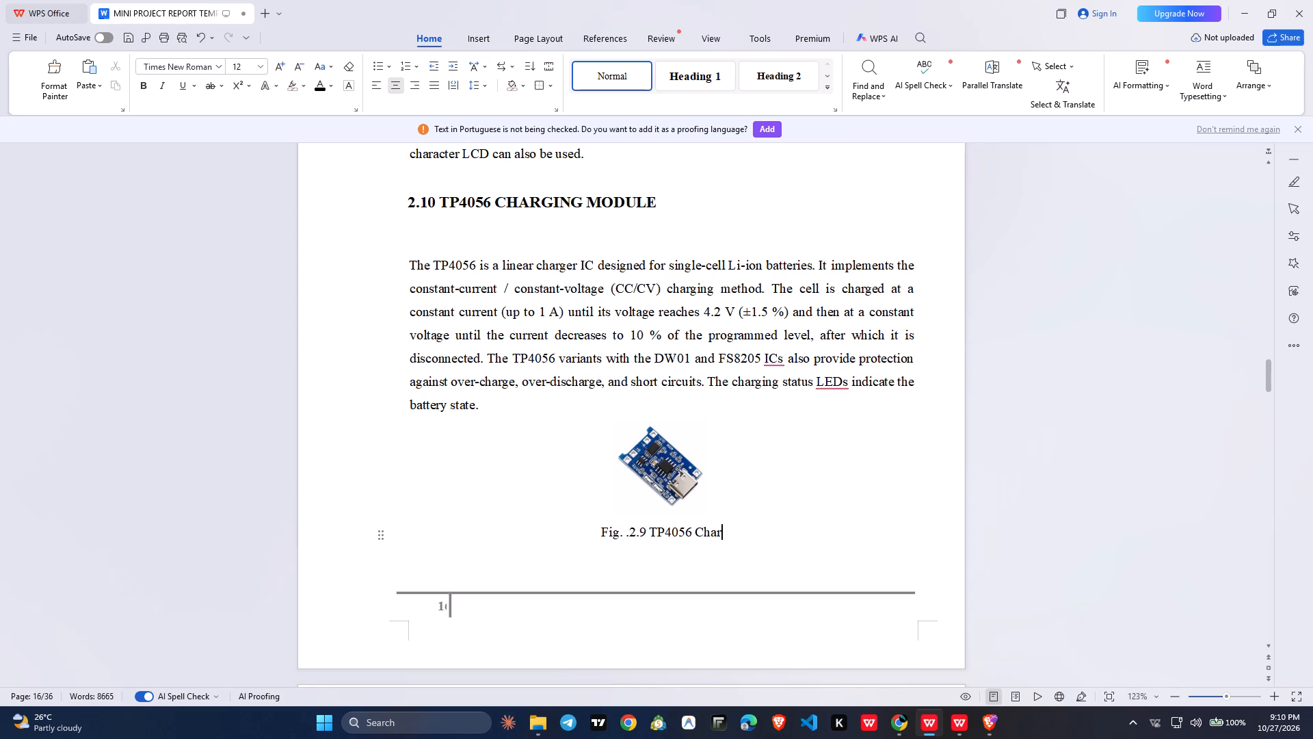
pyautogui.write('ging Module')
# Make the TP4056 Charging Module caption bold.
pyautogui.moveTo(759, 530); pyautogui.dragTo(560, 537)
pyautogui.click(462, 493)
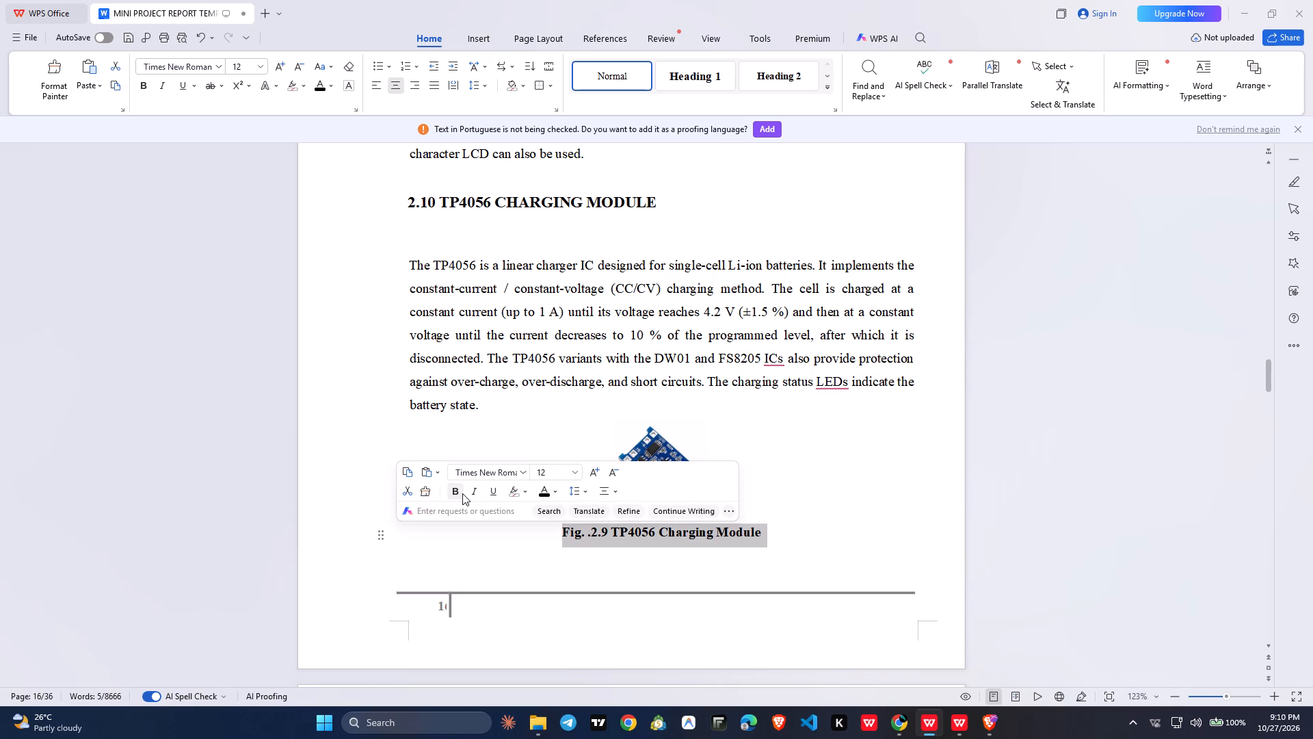
pyautogui.click(765, 549)
# Change the line spacing of section 2.11, from its heading through the sentence referring to Fig. 2.8.
pyautogui.scroll(-4, 765, 549)
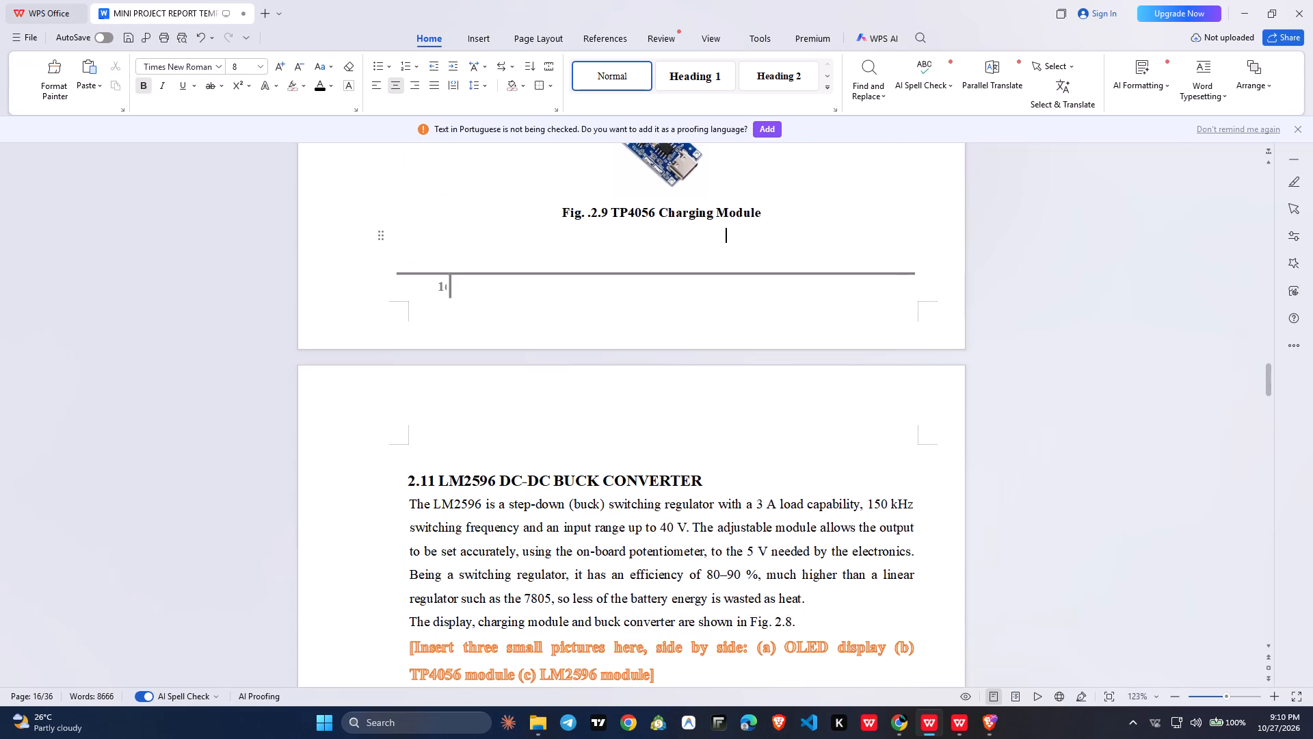
pyautogui.scroll(-1, 670, 660)
pyautogui.moveTo(809, 571); pyautogui.dragTo(482, 432)
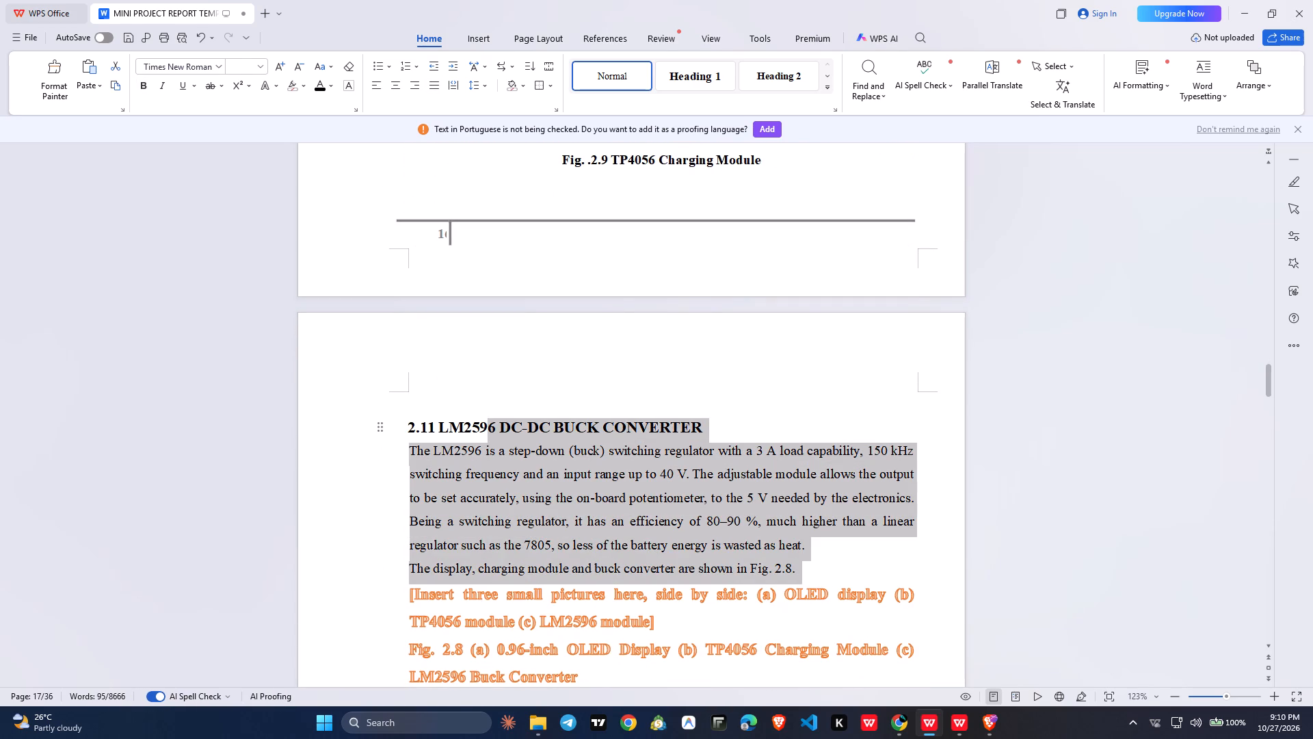
pyautogui.moveTo(482, 432); pyautogui.dragTo(408, 400)
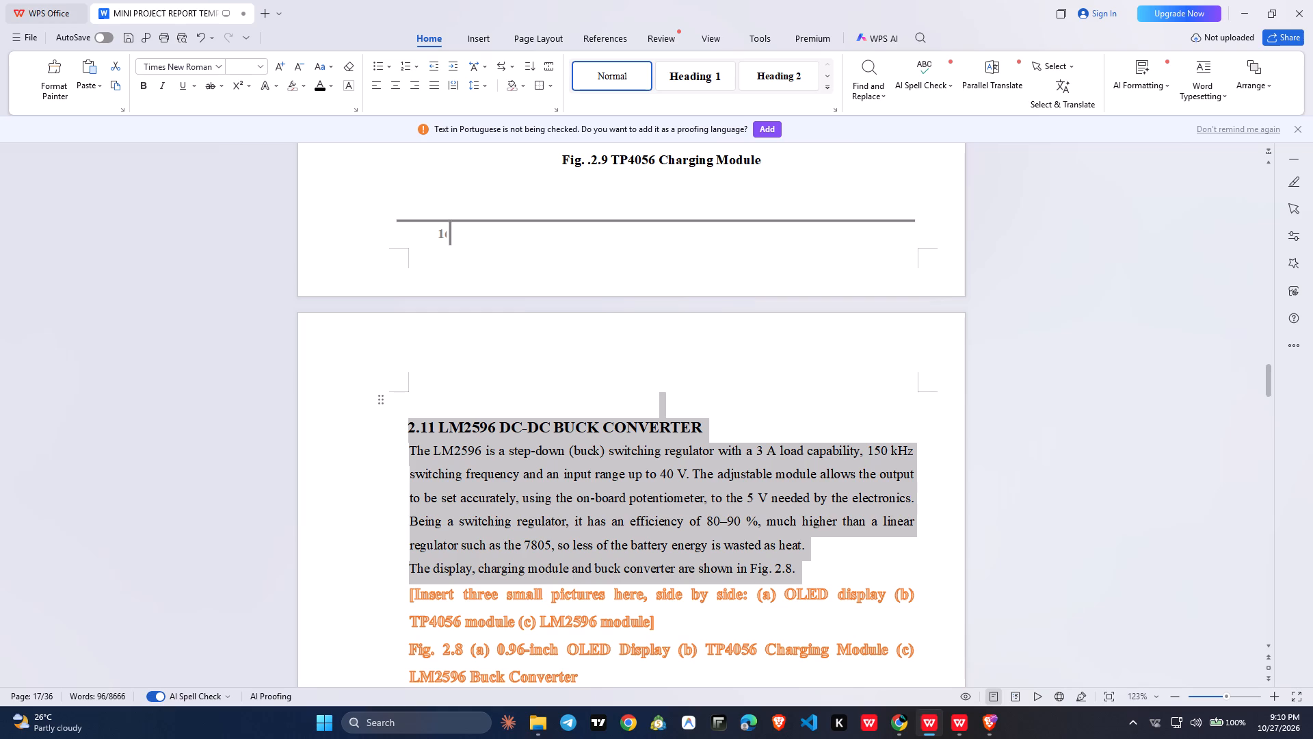
pyautogui.click(671, 361)
pyautogui.click(689, 409)
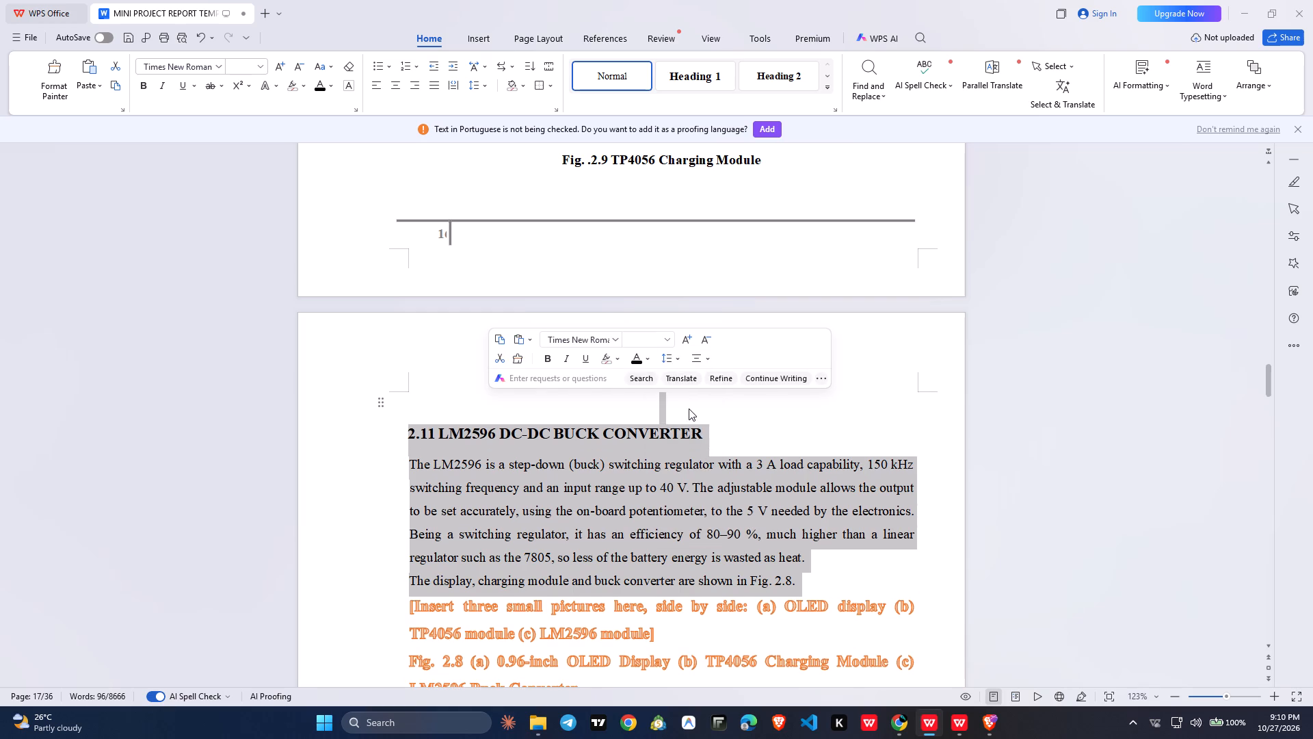
# Delete the orange three-picture placeholder and its Fig. 2.8 caption below the section 2.11 text, leaving no extra blank line.
pyautogui.scroll(-1, 737, 550)
pyautogui.click(817, 491)
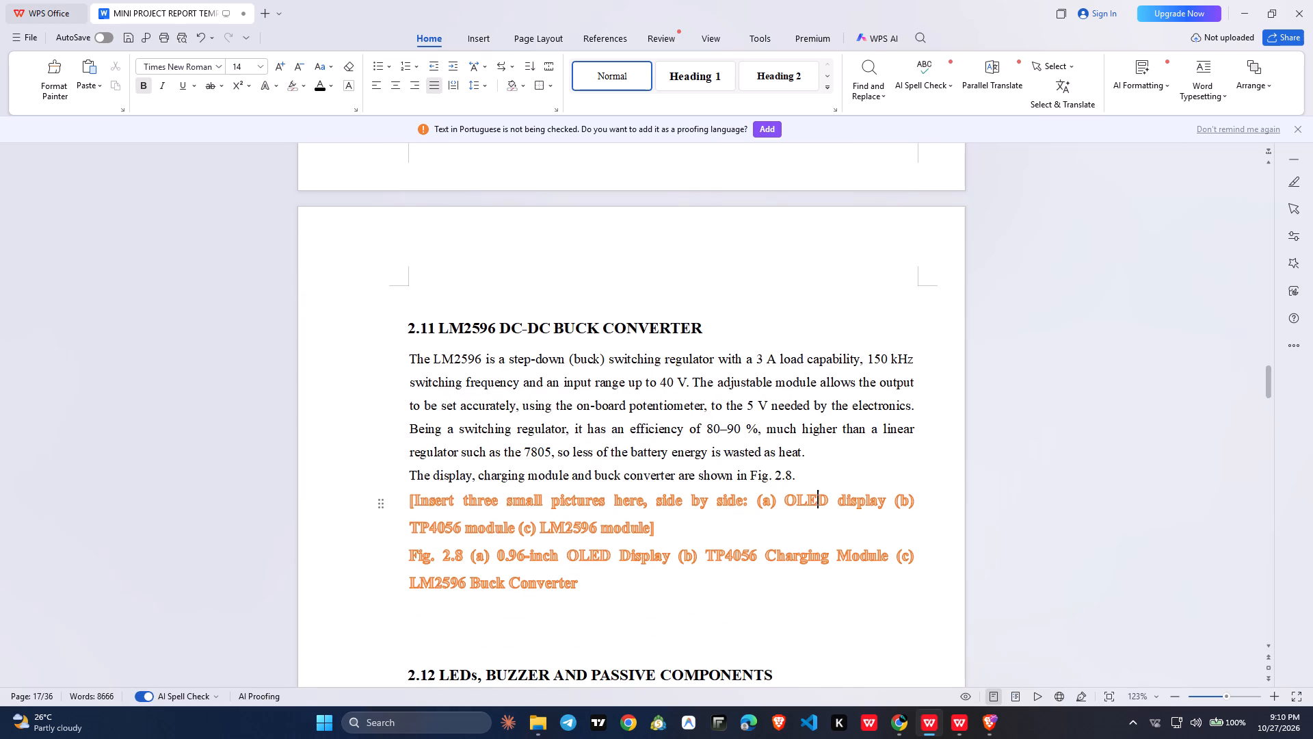
pyautogui.click(800, 480)
pyautogui.press('Return')
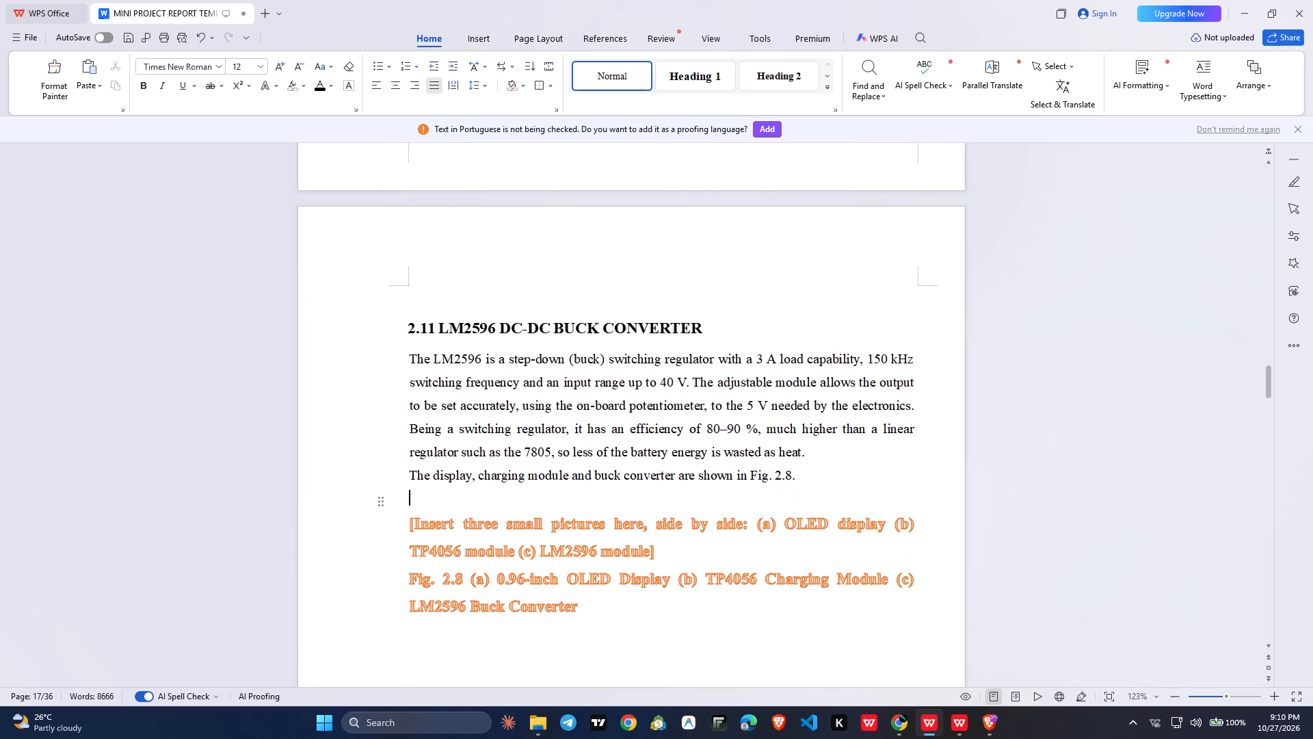
pyautogui.moveTo(587, 636); pyautogui.dragTo(520, 602)
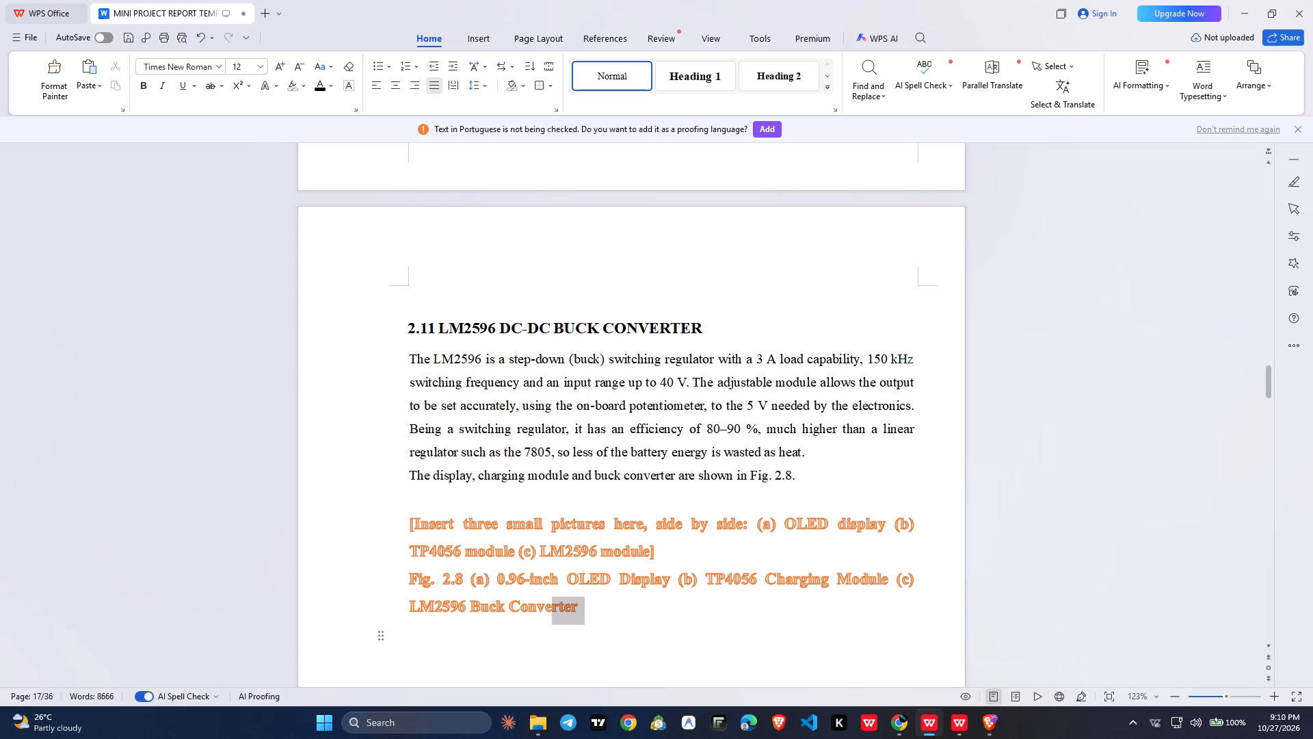
pyautogui.moveTo(520, 602); pyautogui.dragTo(410, 527)
pyautogui.press('BackSpace')
pyautogui.press('BackSpace')
pyautogui.press('BackSpace')
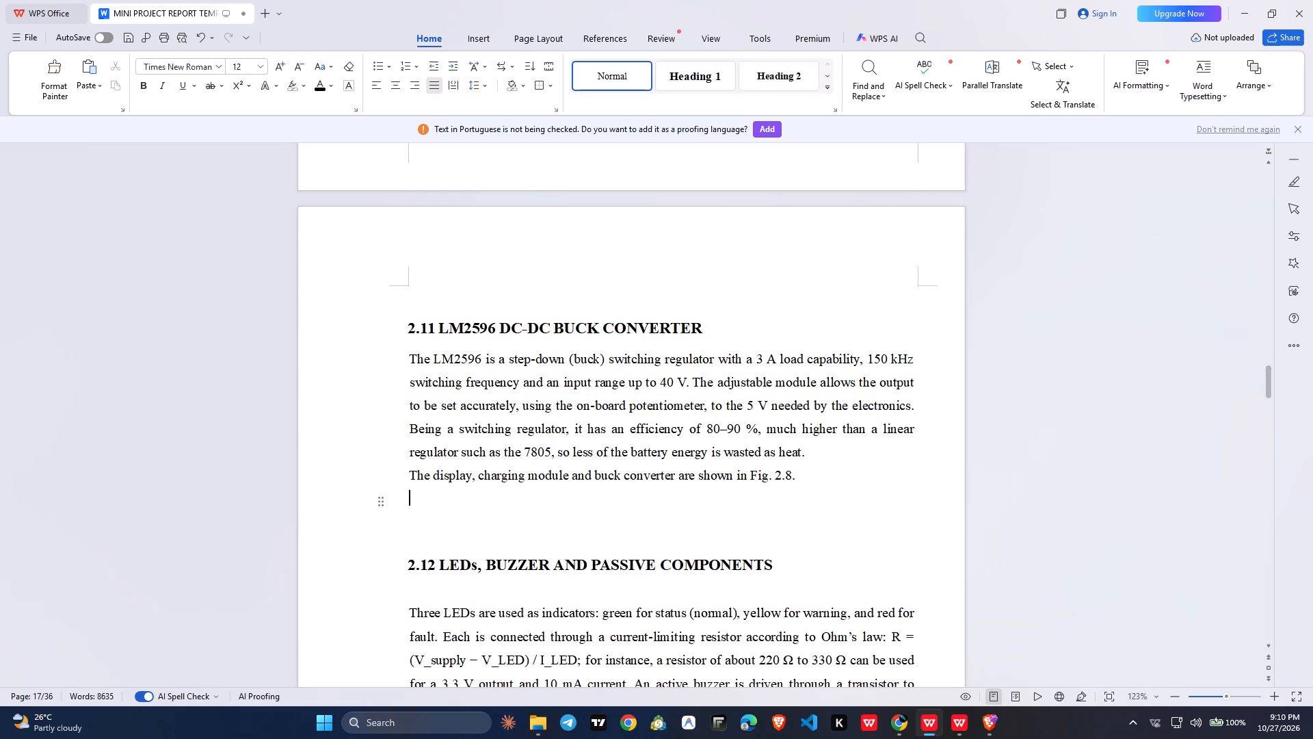
pyautogui.press('BackSpace')
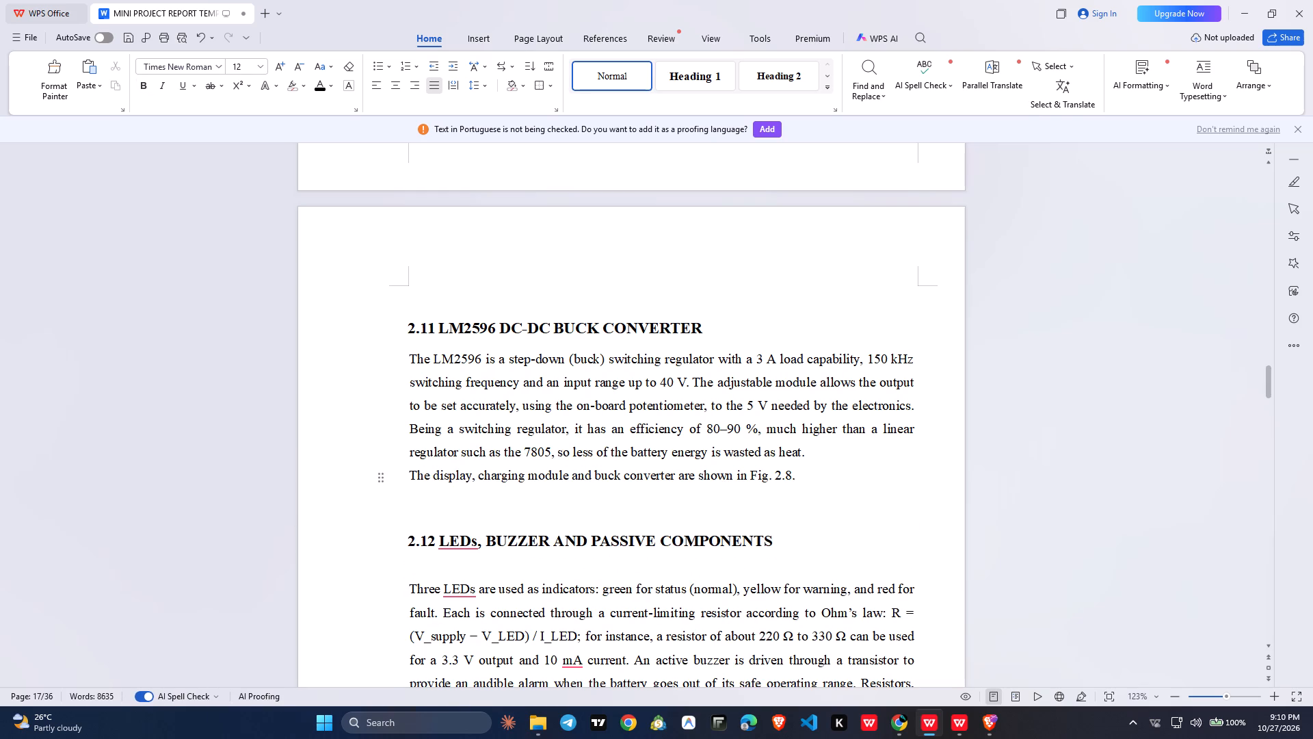
# Copy "LM2596 DC-DC BUCK CONVERTER" from the section 2.11 heading and search for images of it in Google Chrome.
pyautogui.moveTo(438, 326); pyautogui.dragTo(696, 325)
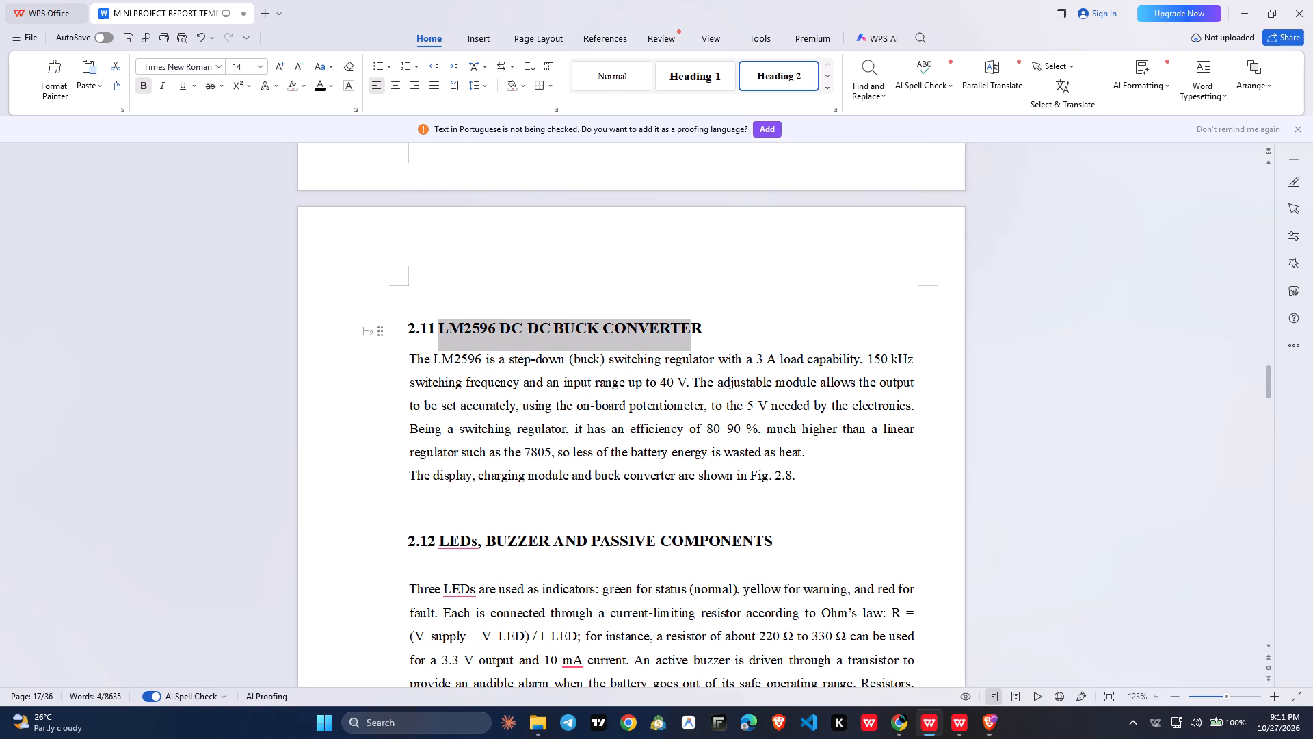
pyautogui.moveTo(696, 325); pyautogui.dragTo(710, 324)
pyautogui.hotkey('ctrl', 'c')
pyautogui.click(903, 738)
pyautogui.click(771, 40)
pyautogui.hotkey('ctrl', 'v')
pyautogui.press('Return')
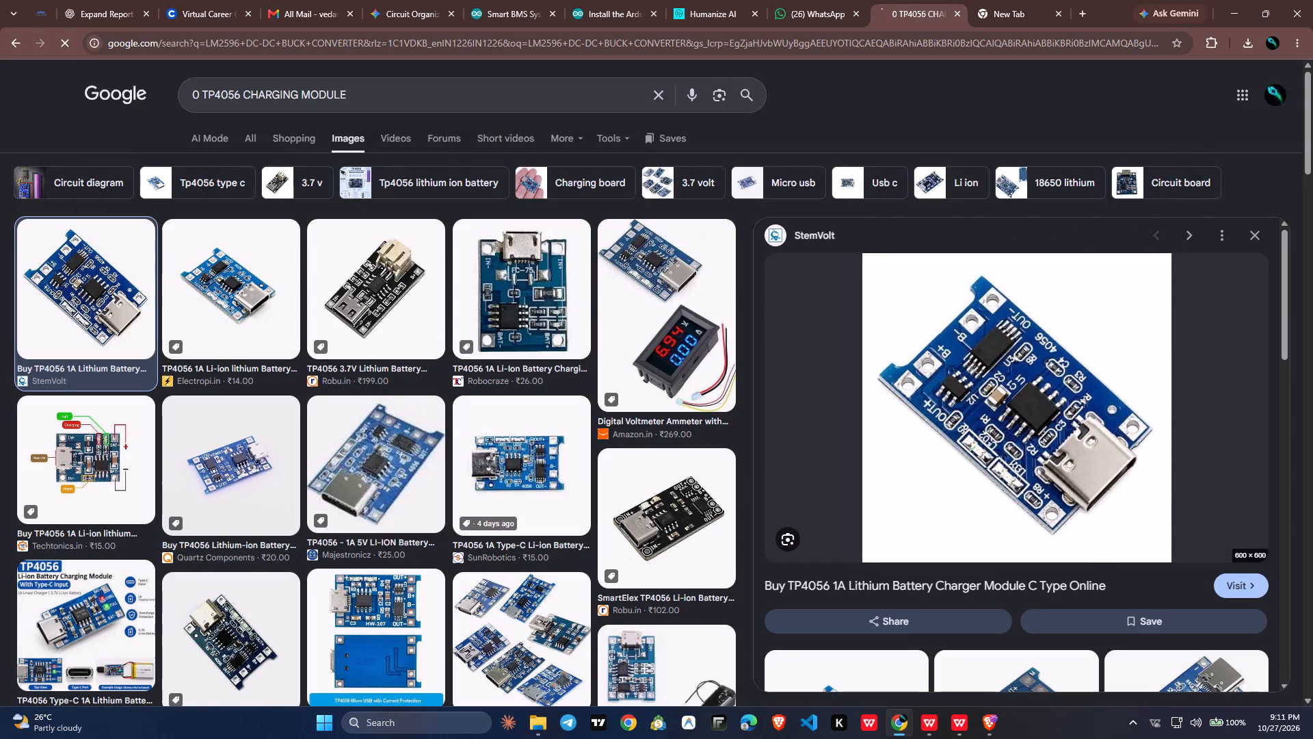
pyautogui.click(341, 144)
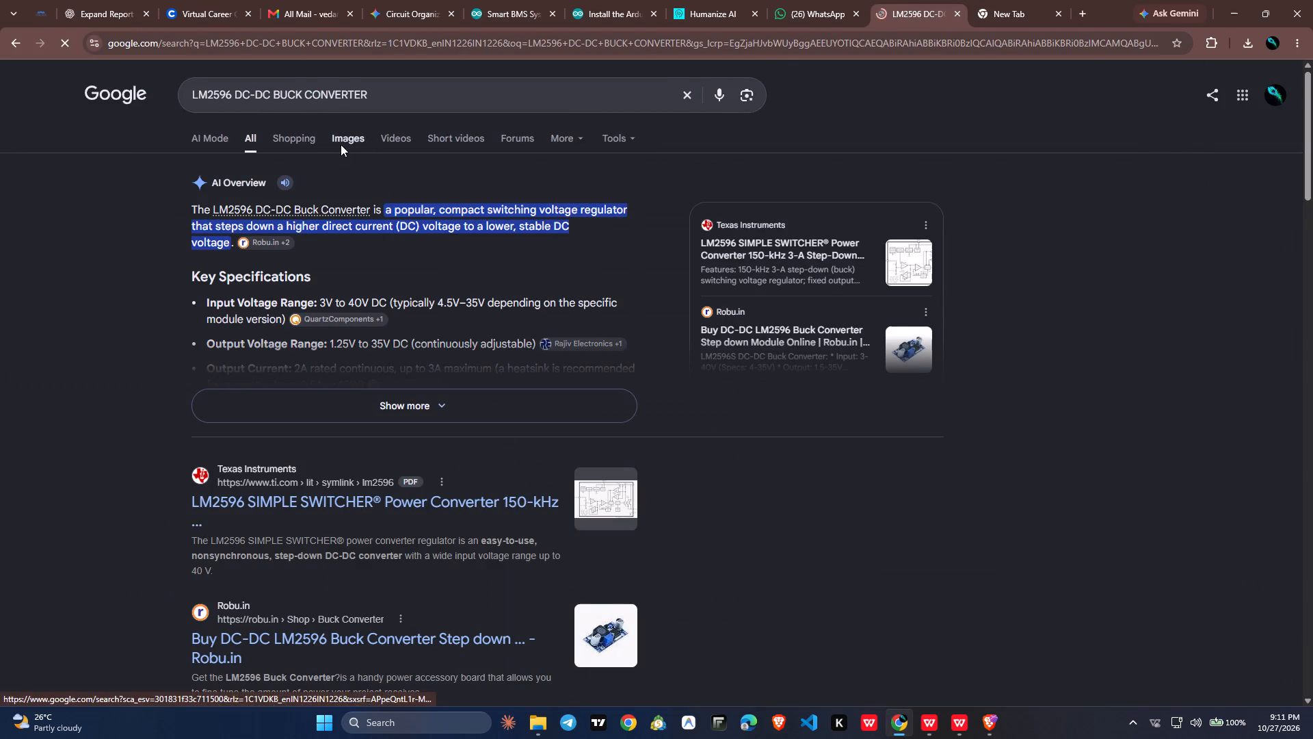
# Find the Flyrobo picture of the blue LM2596 module with the three-digit display and save it to Downloads as images (4).
pyautogui.scroll(-4, 611, 404)
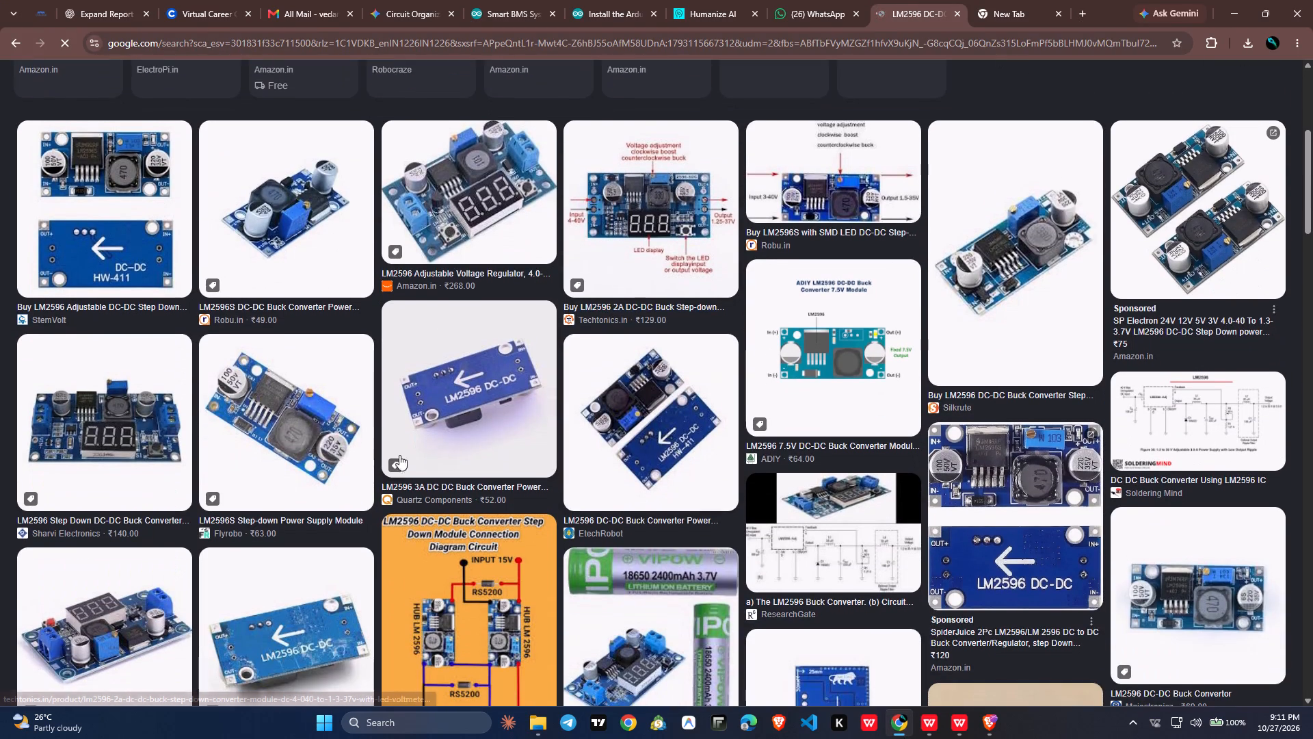
pyautogui.scroll(-1, 361, 462)
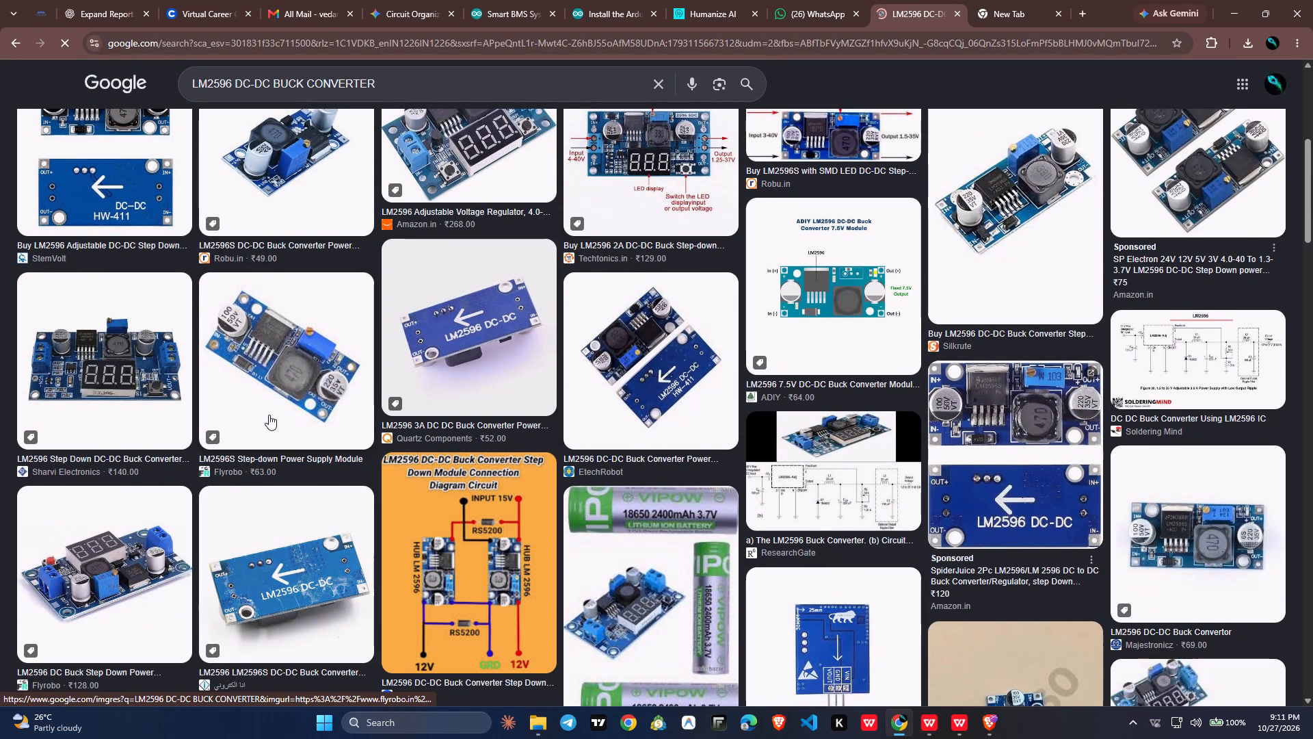
pyautogui.click(105, 582)
pyautogui.rightClick(1037, 348)
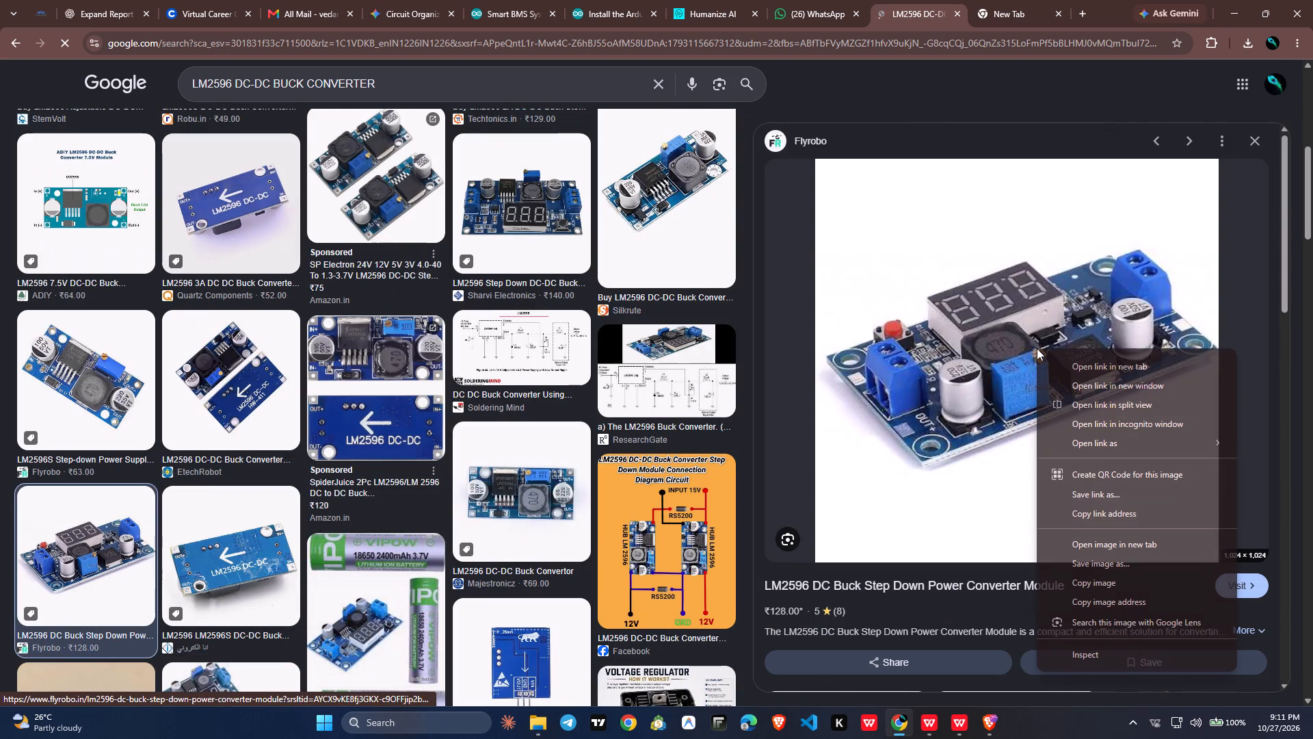
pyautogui.click(1082, 569)
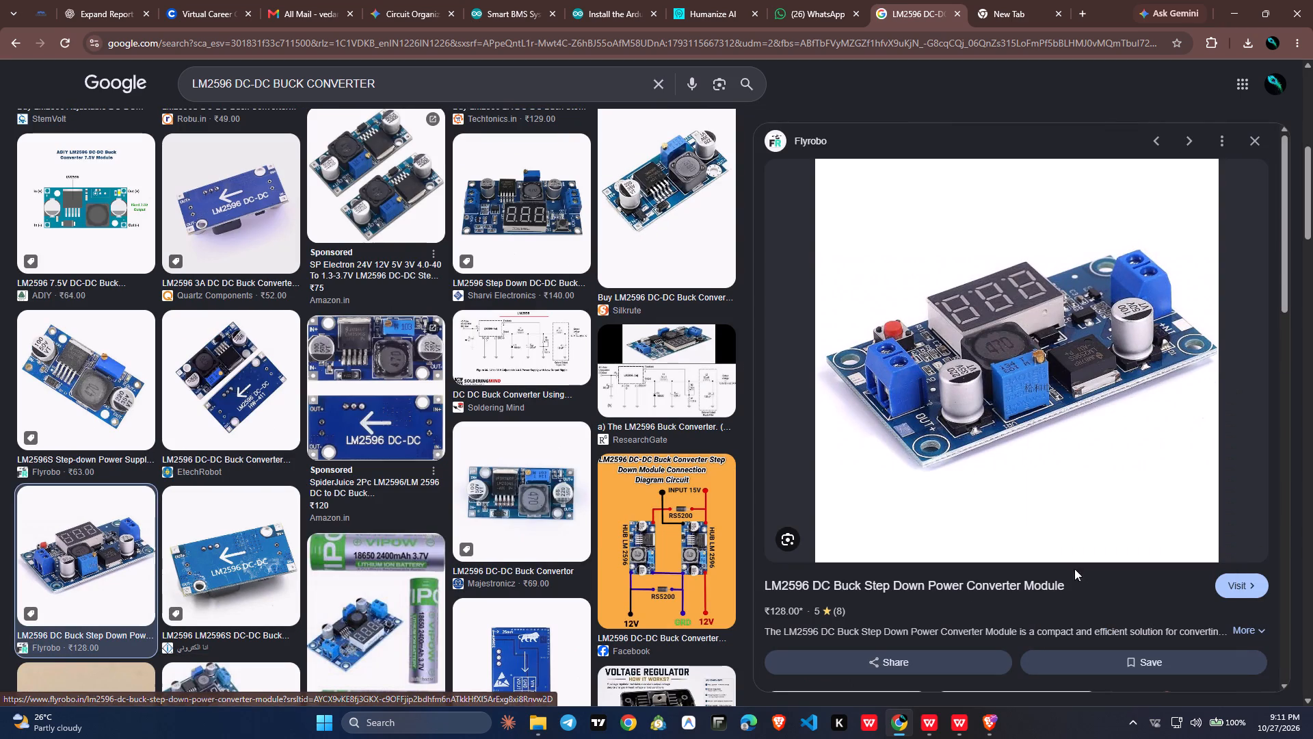
pyautogui.click(546, 334)
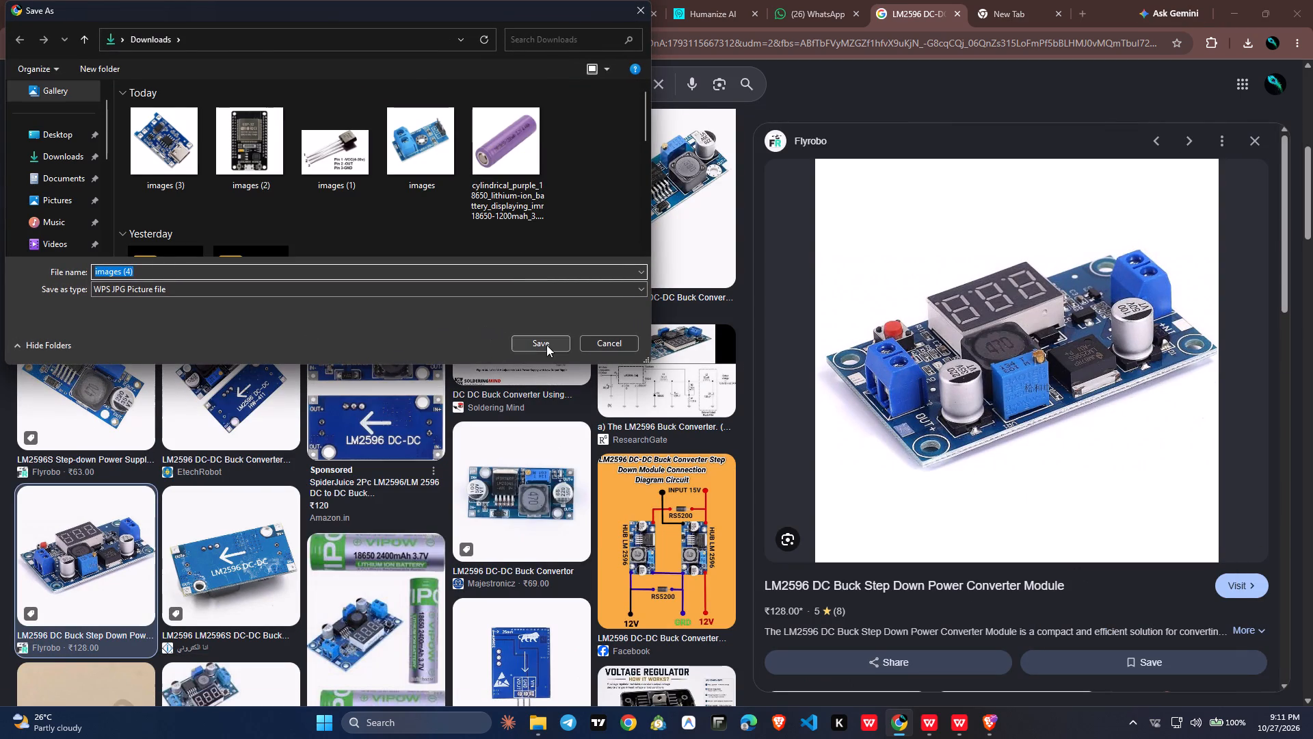
pyautogui.click(546, 345)
# Copy images (4) from Downloads and paste it into the WPS report on a new bold line below the section 2.11 text.
pyautogui.click(535, 732)
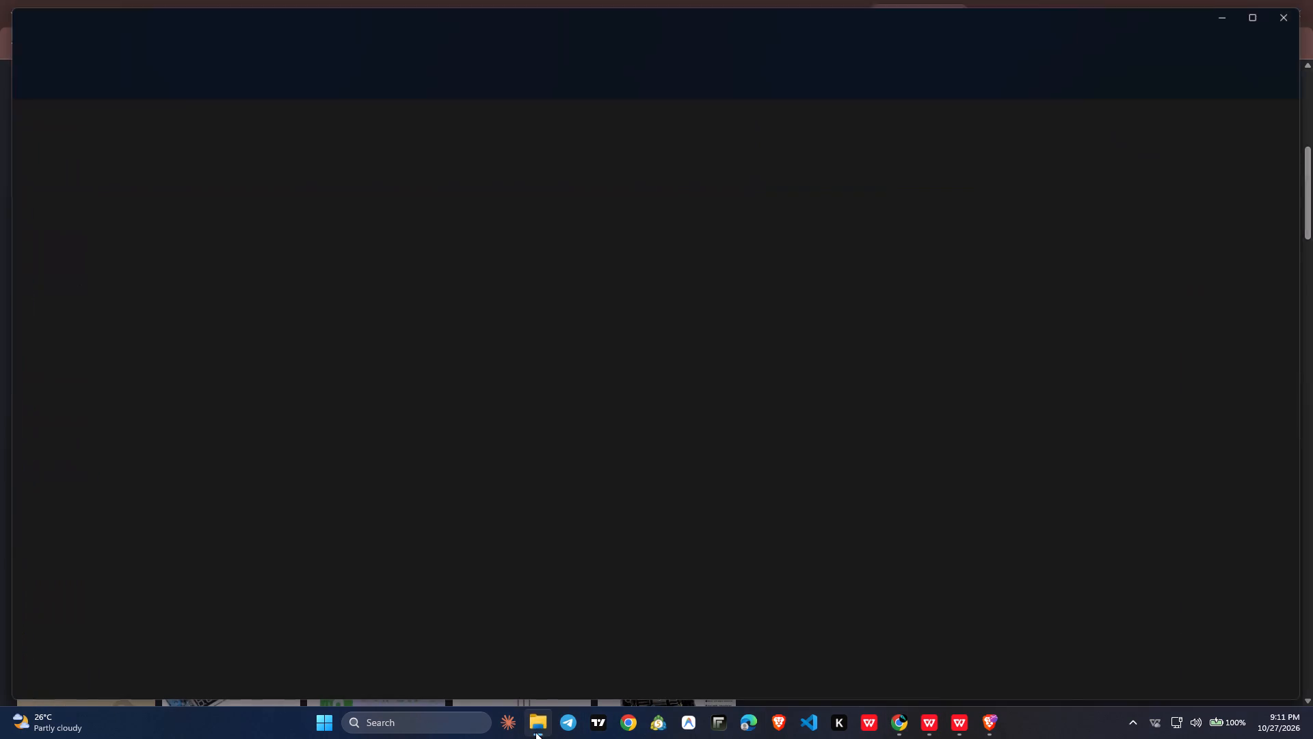
pyautogui.click(157, 166)
pyautogui.hotkey('ctrl', 'c')
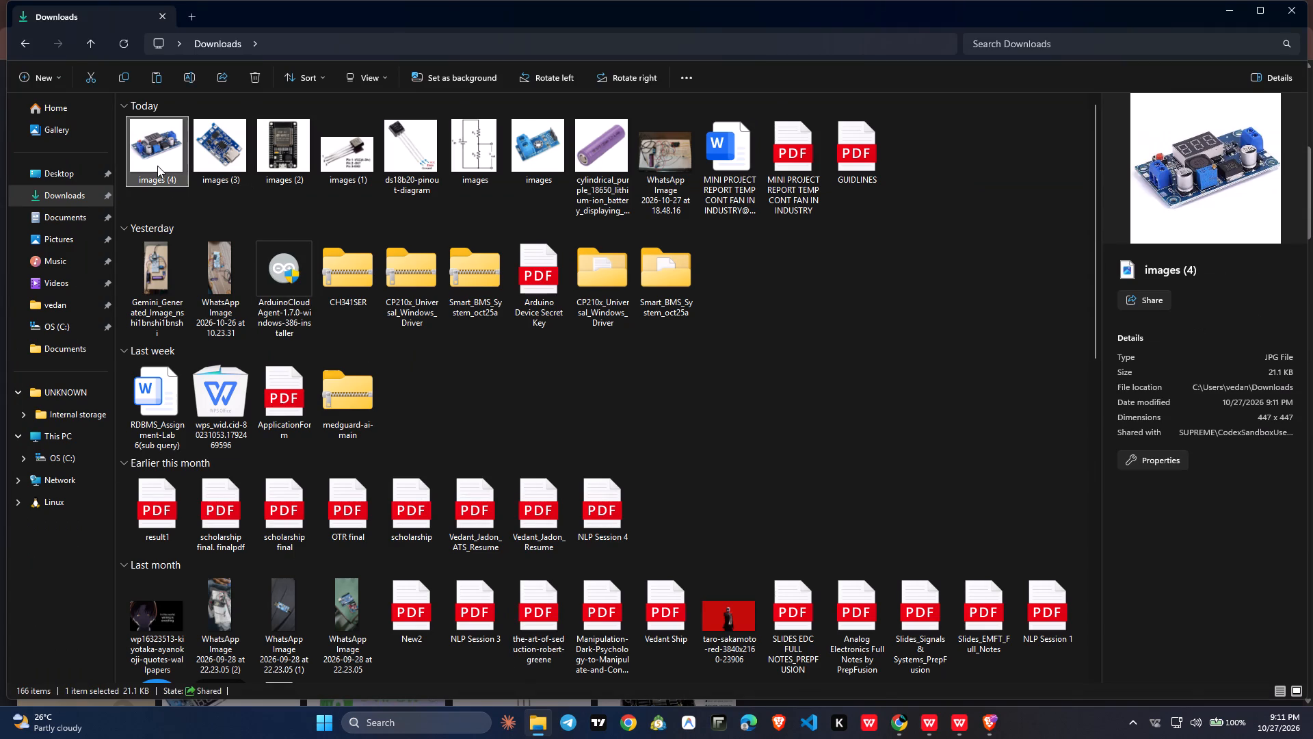
pyautogui.click(901, 718)
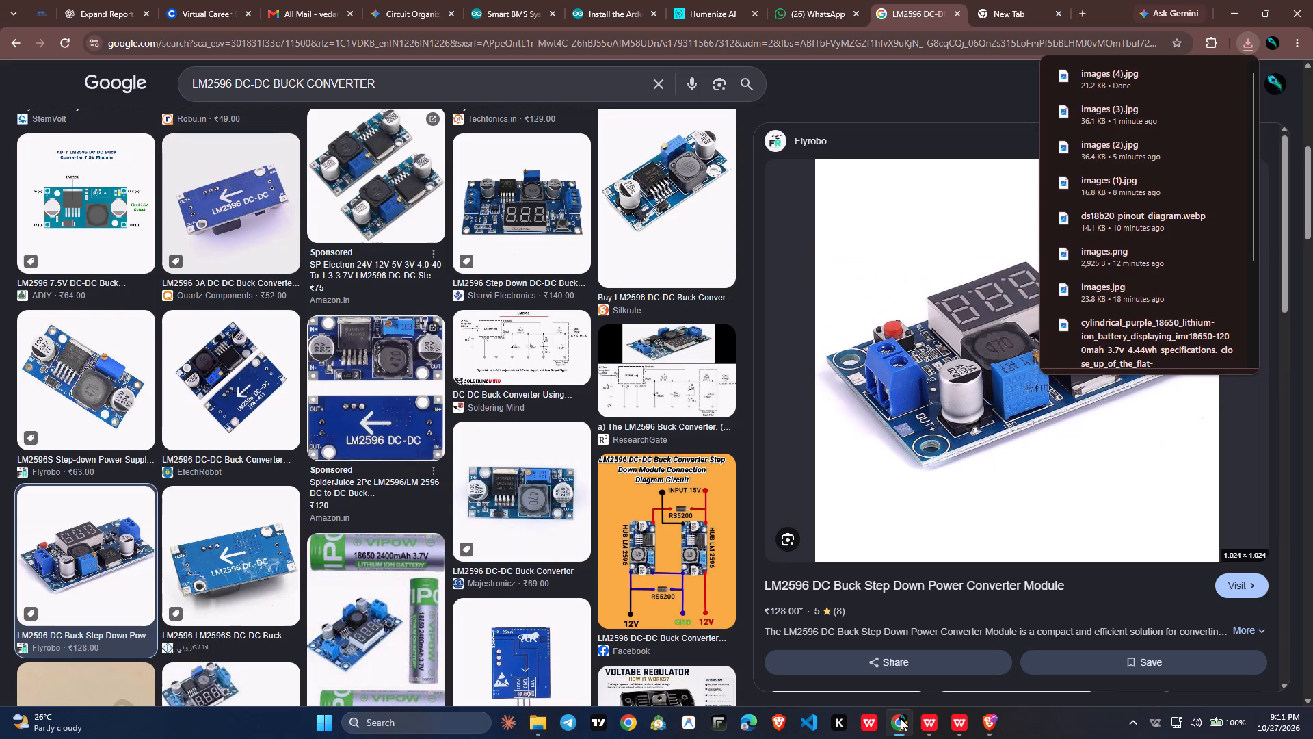
pyautogui.click(901, 718)
pyautogui.click(929, 728)
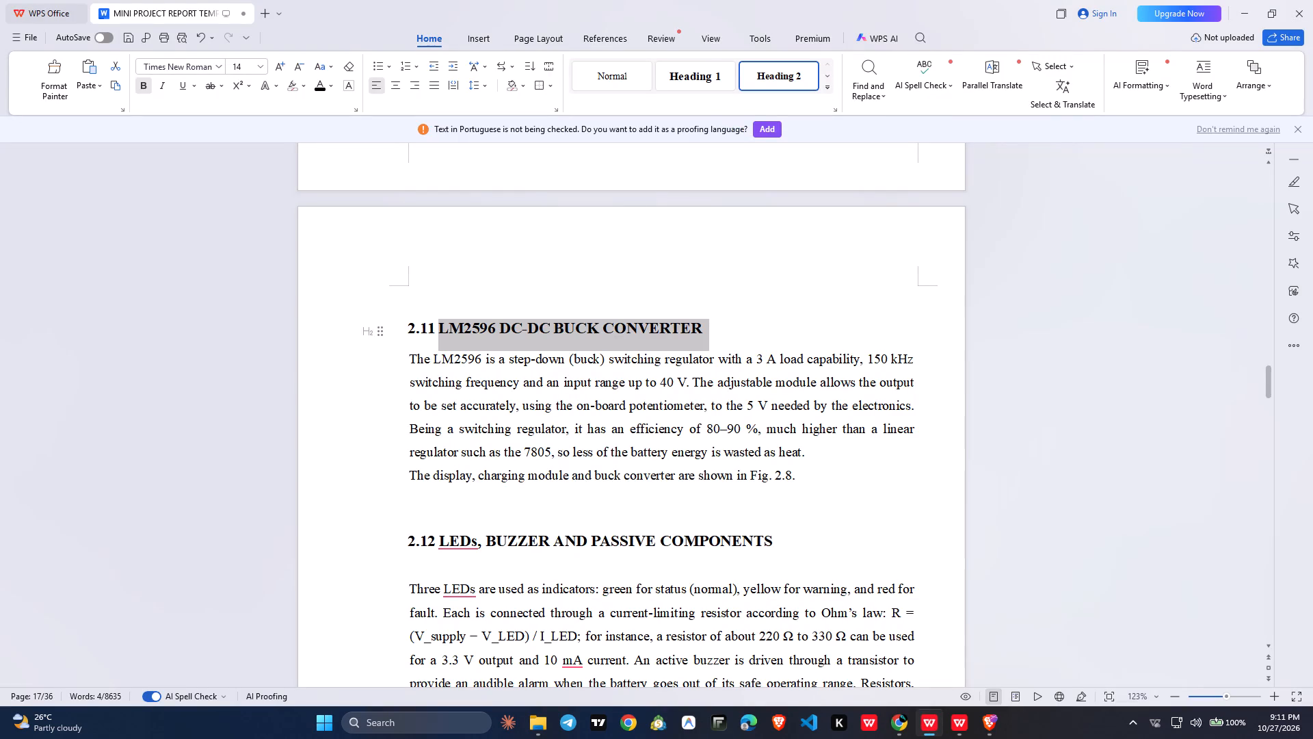
pyautogui.click(791, 479)
pyautogui.click(798, 479)
pyautogui.press('Return')
pyautogui.hotkey('ctrl', 'b')
pyautogui.hotkey('ctrl', 'v')
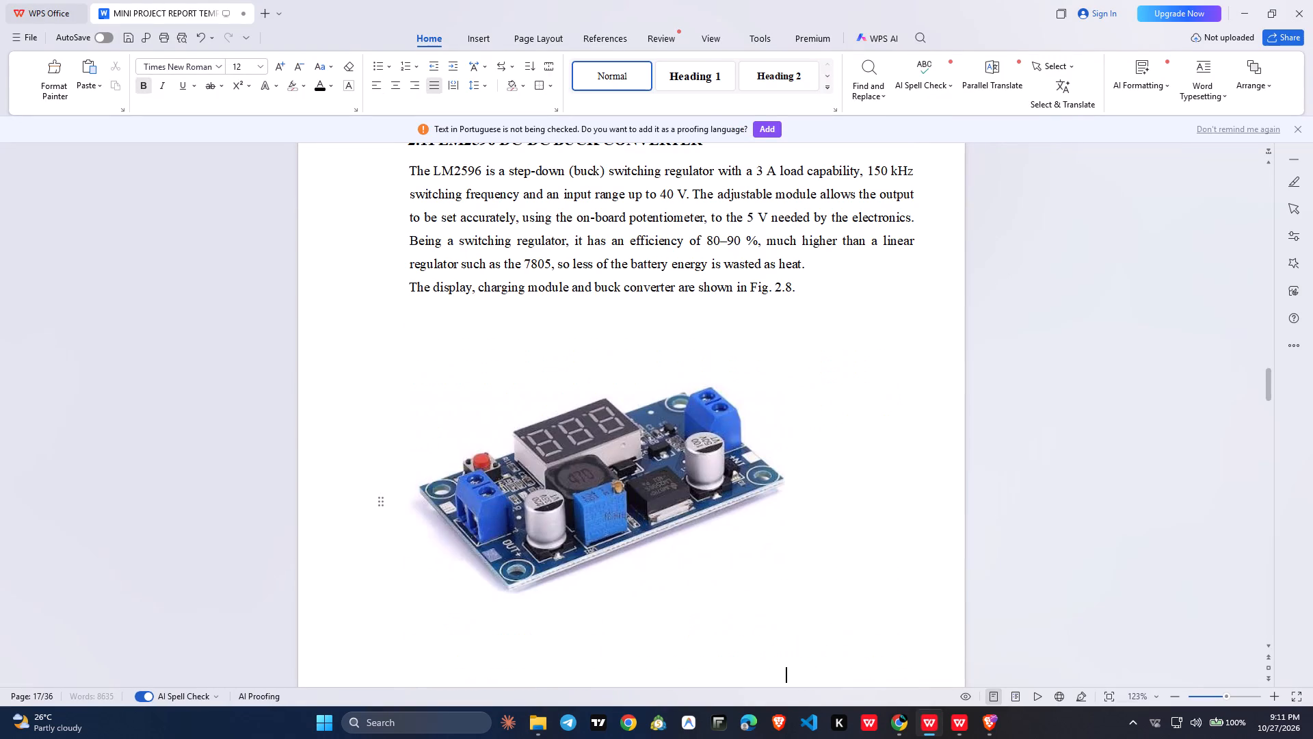
# Shrink the LM2596 buck converter picture proportionally to somewhat under 2 in wide and centre it.
pyautogui.click(705, 428)
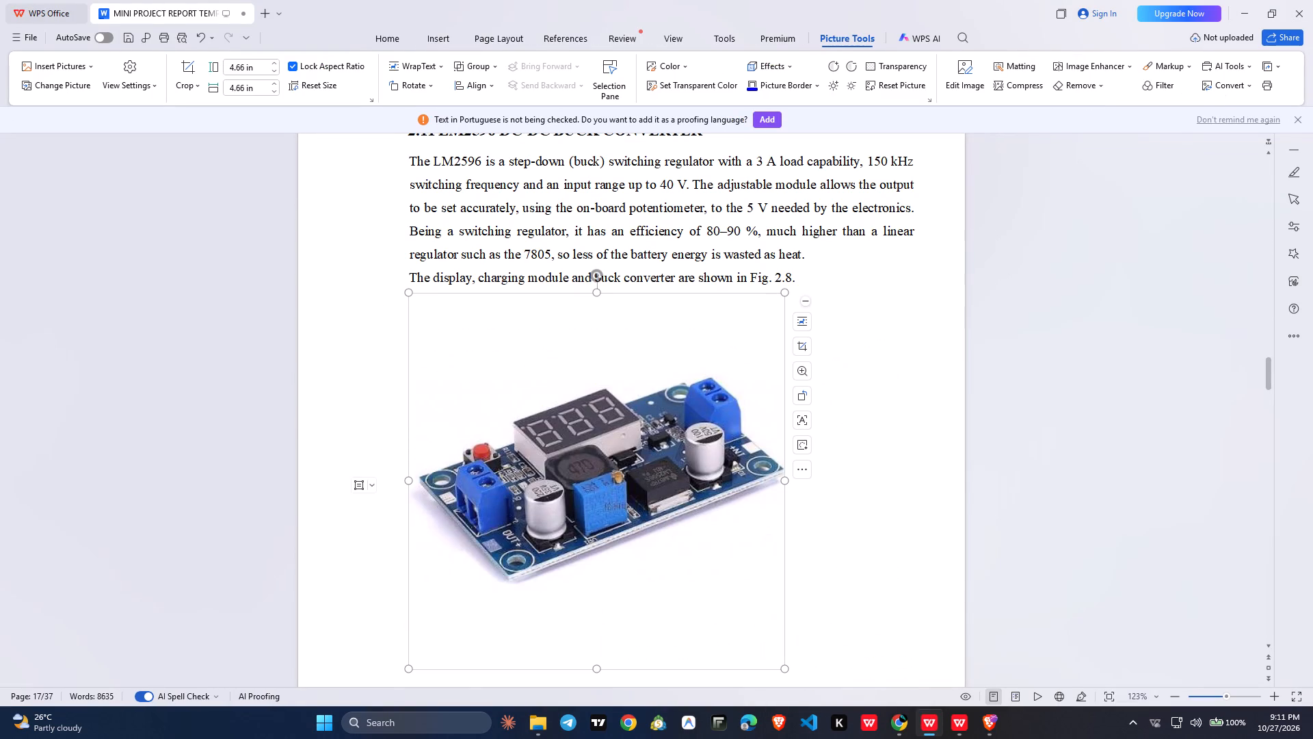
pyautogui.moveTo(409, 669); pyautogui.dragTo(577, 371)
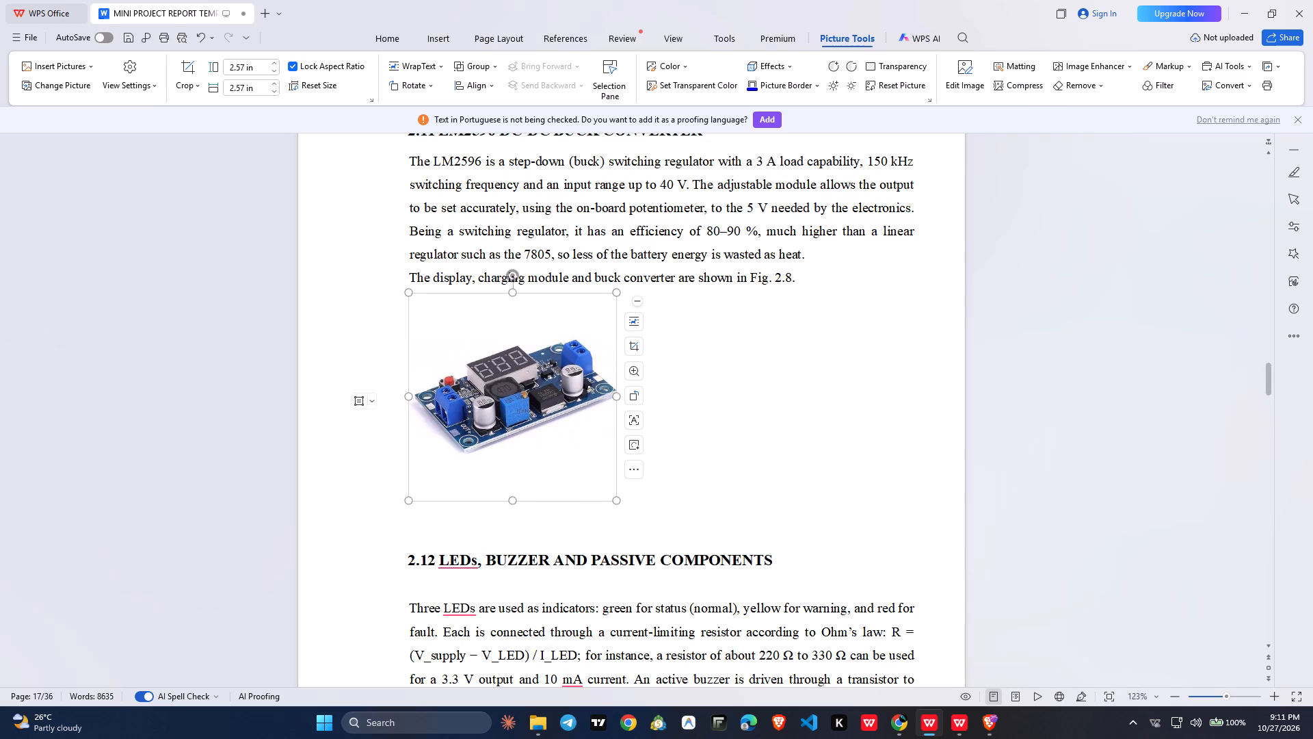
pyautogui.moveTo(409, 501); pyautogui.dragTo(456, 428)
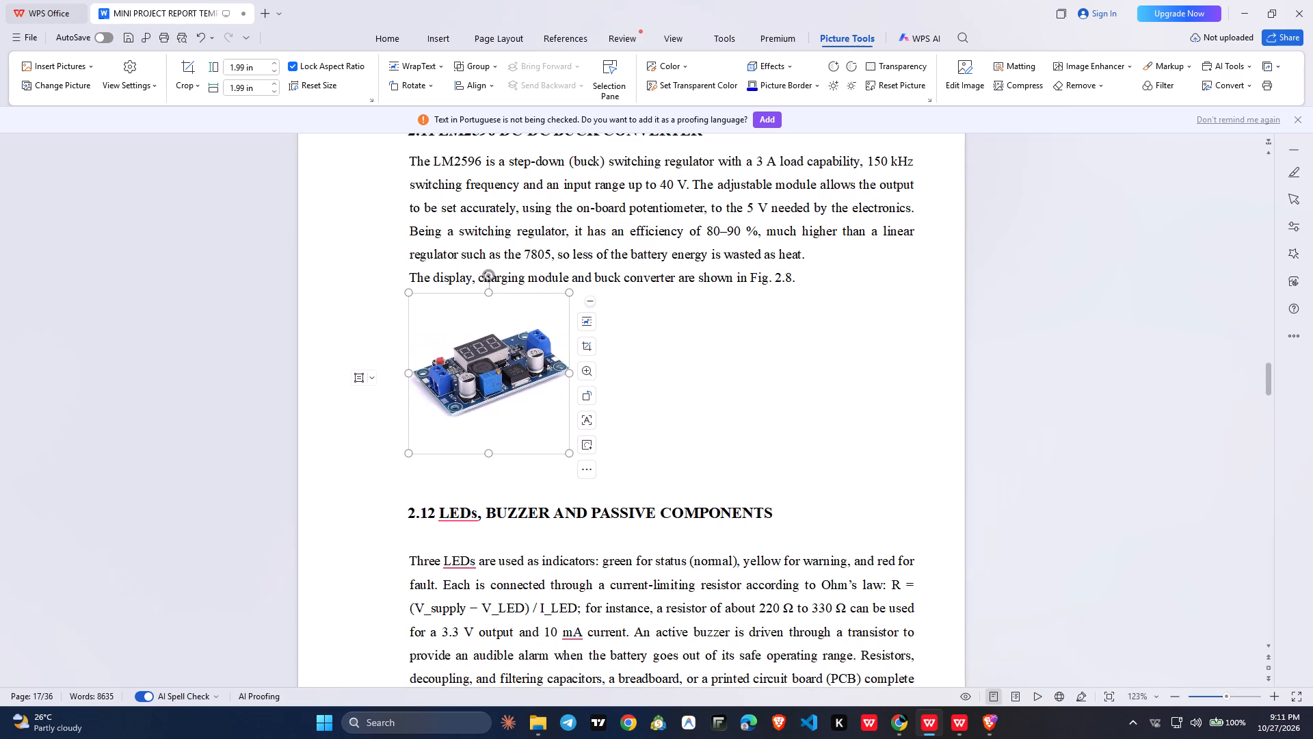
pyautogui.click(397, 44)
pyautogui.click(397, 85)
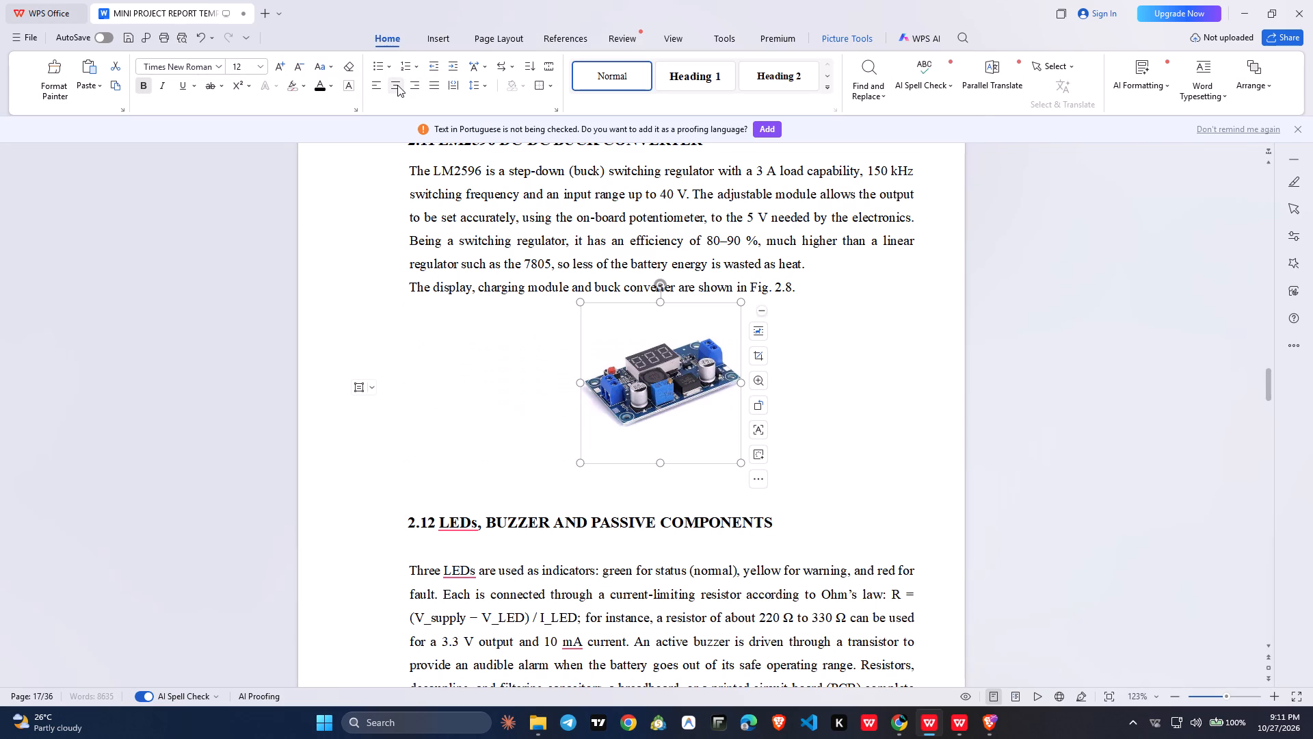
pyautogui.click(673, 528)
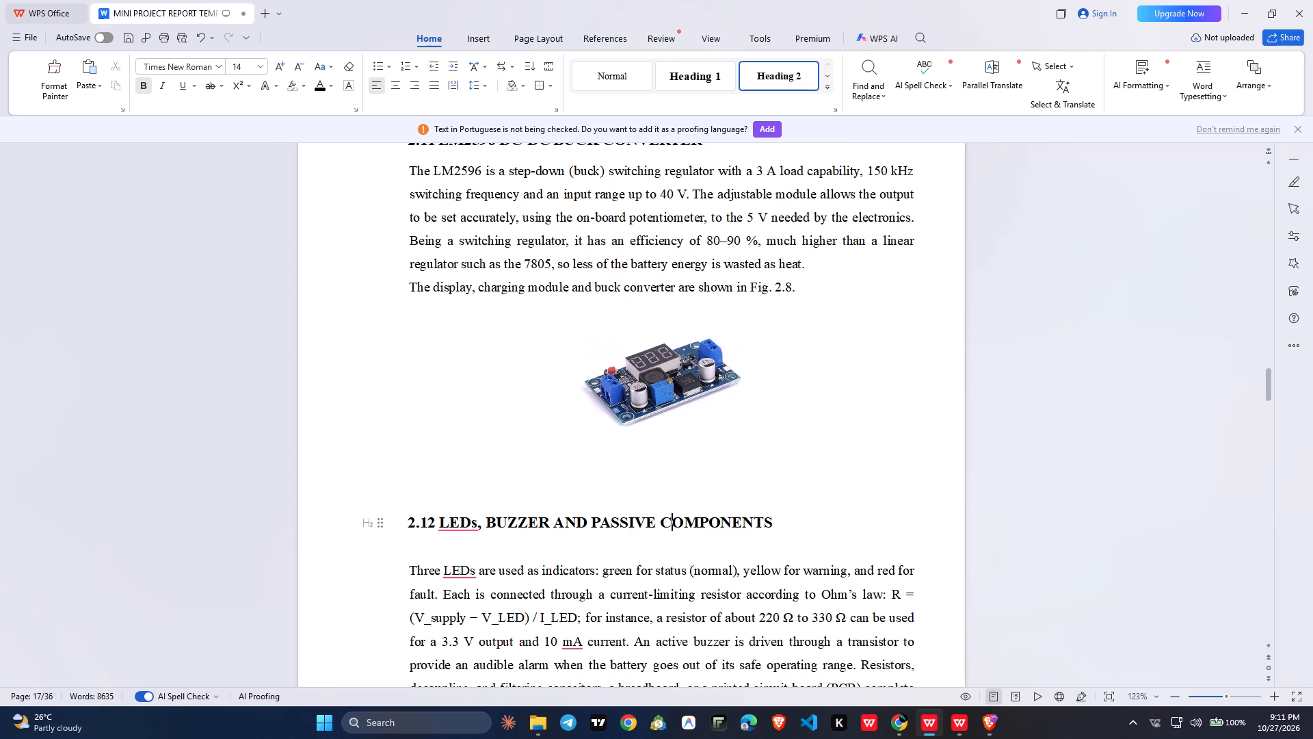
pyautogui.click(700, 431)
pyautogui.moveTo(741, 452); pyautogui.dragTo(713, 380)
# Add the caption "Fig. 2.11 LM2596 DC-DC Buck Converter" on a new line below the buck converter picture.
pyautogui.click(771, 411)
pyautogui.press('Return')
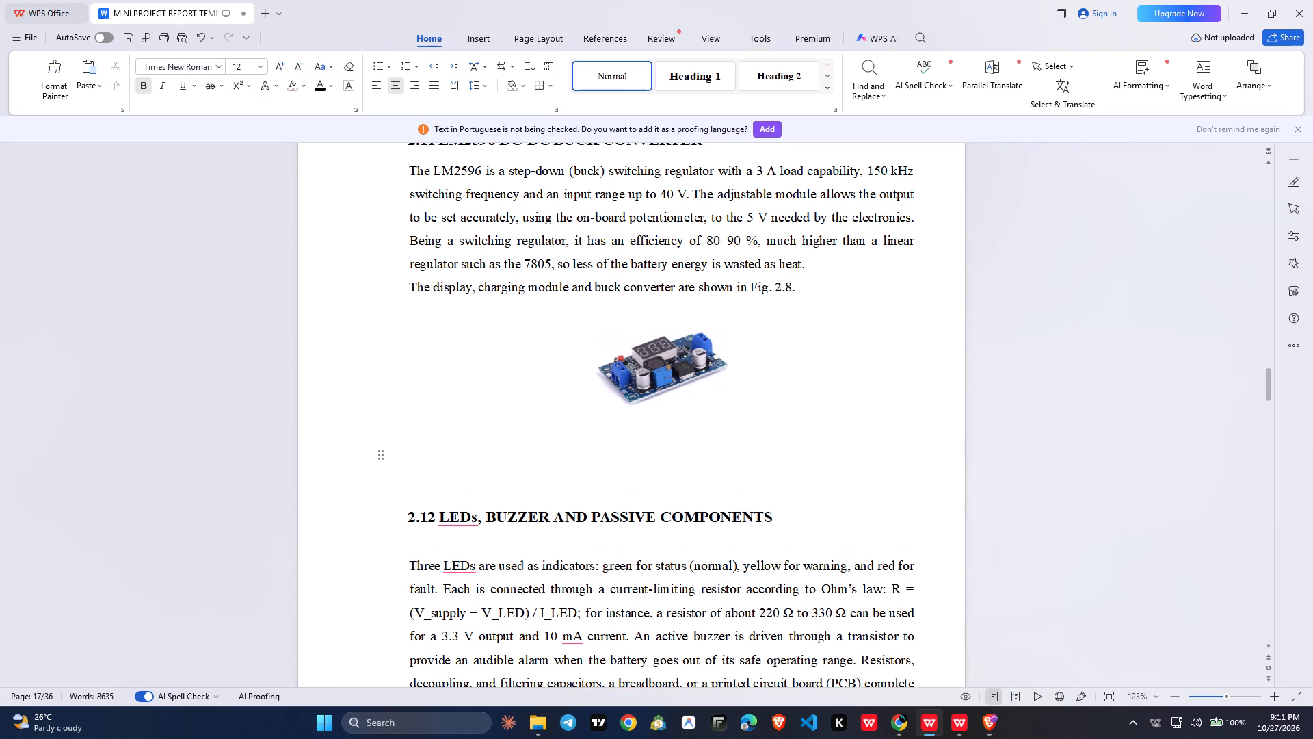
pyautogui.press('f')
pyautogui.press('BackSpace')
pyautogui.write('Fig')
pyautogui.press('space')
pyautogui.press('BackSpace')
pyautogui.write('. 2.')
pyautogui.scroll(1, 771, 411)
pyautogui.write('11')
pyautogui.press('space')
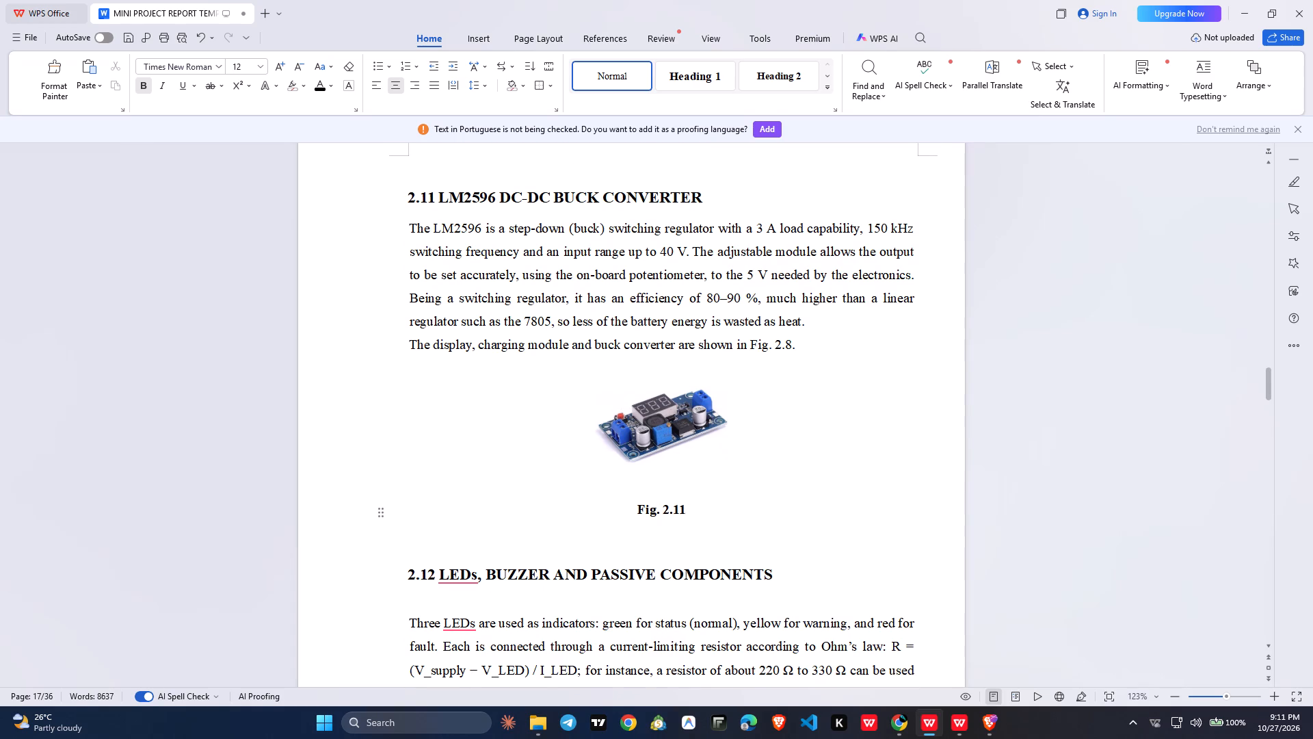
pyautogui.write('LM')
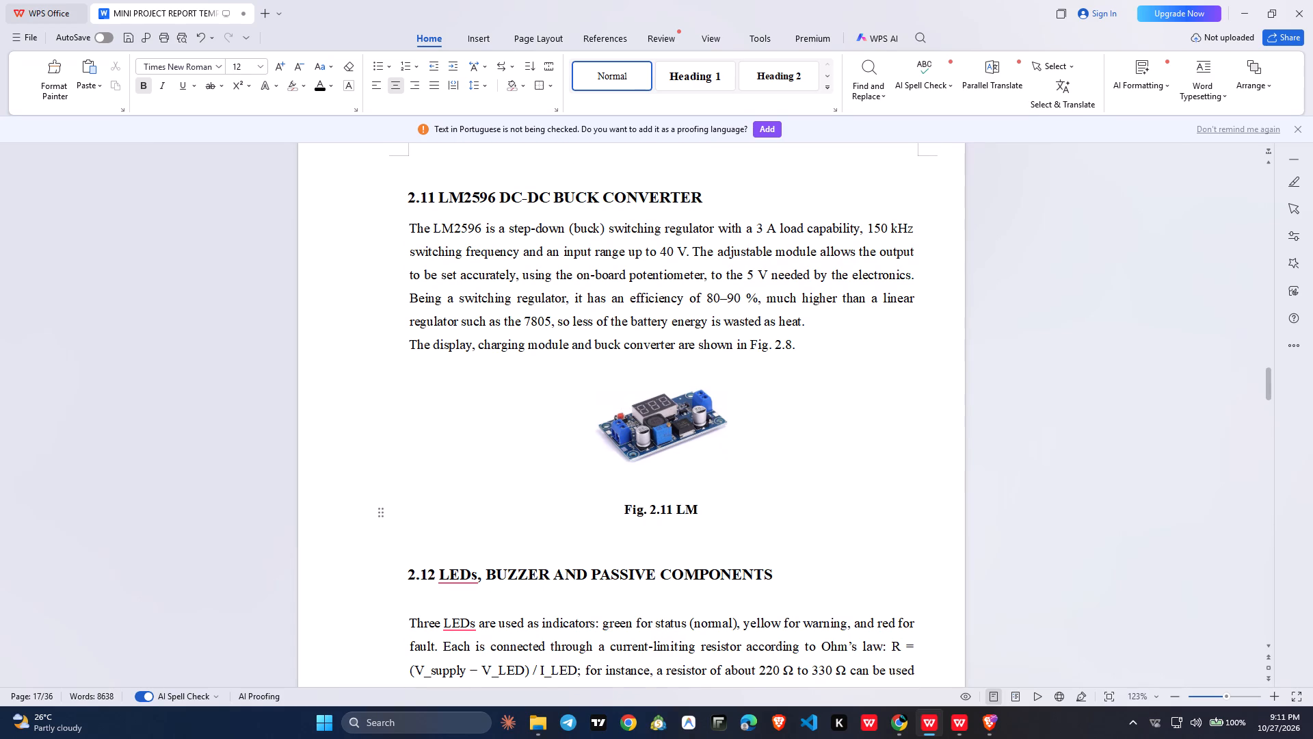
pyautogui.write('25')
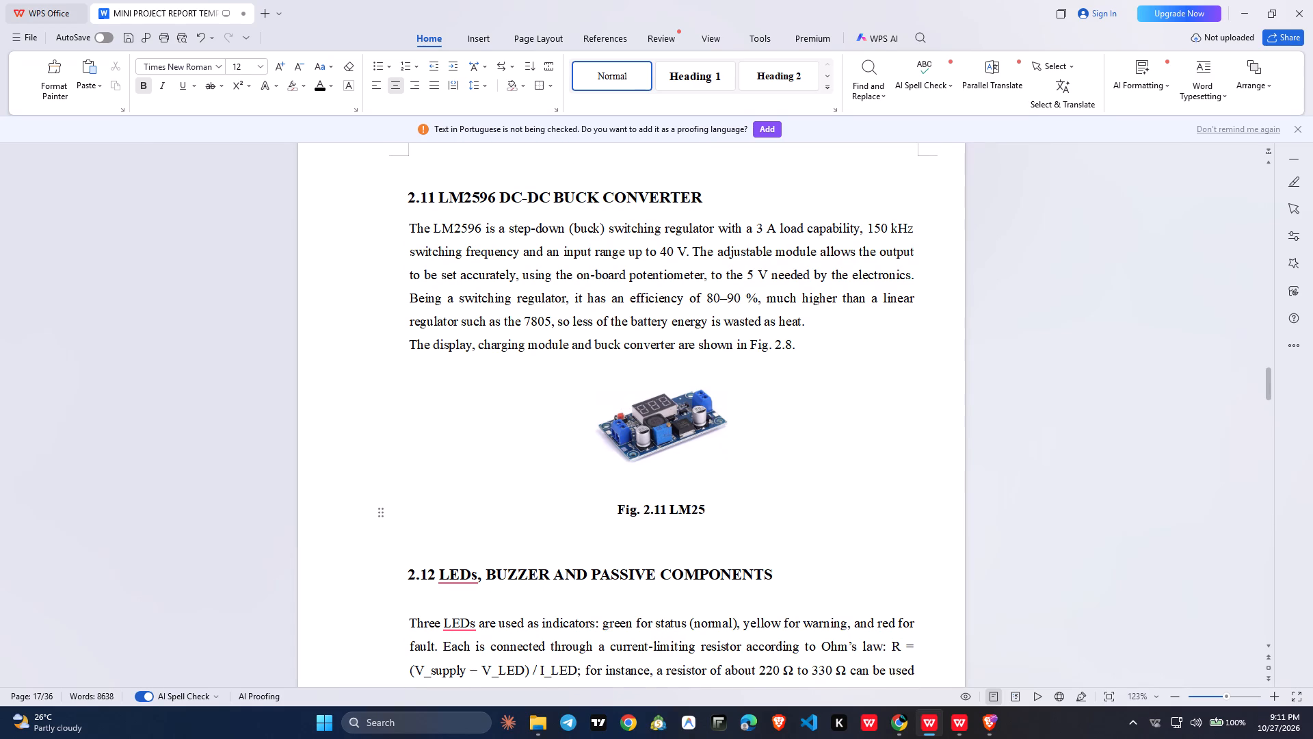
pyautogui.write('96 DC-DC')
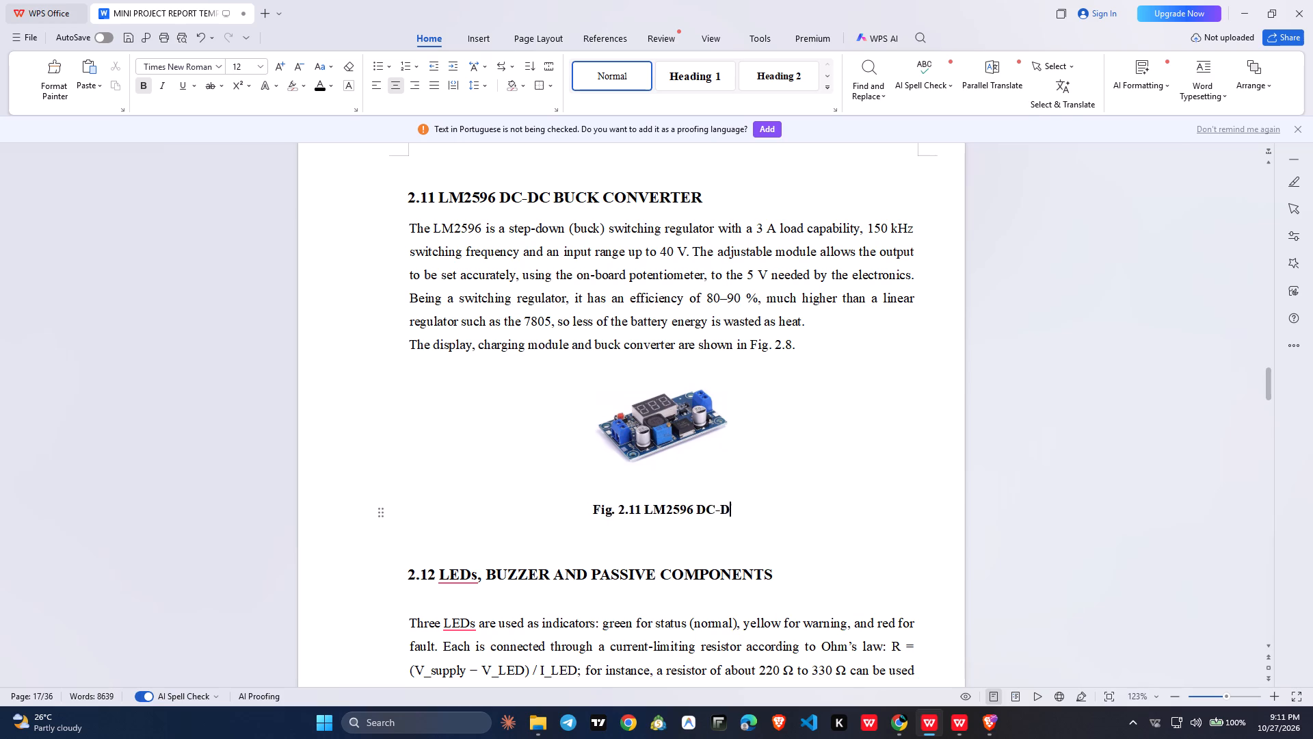
pyautogui.press('space')
pyautogui.write('Buck')
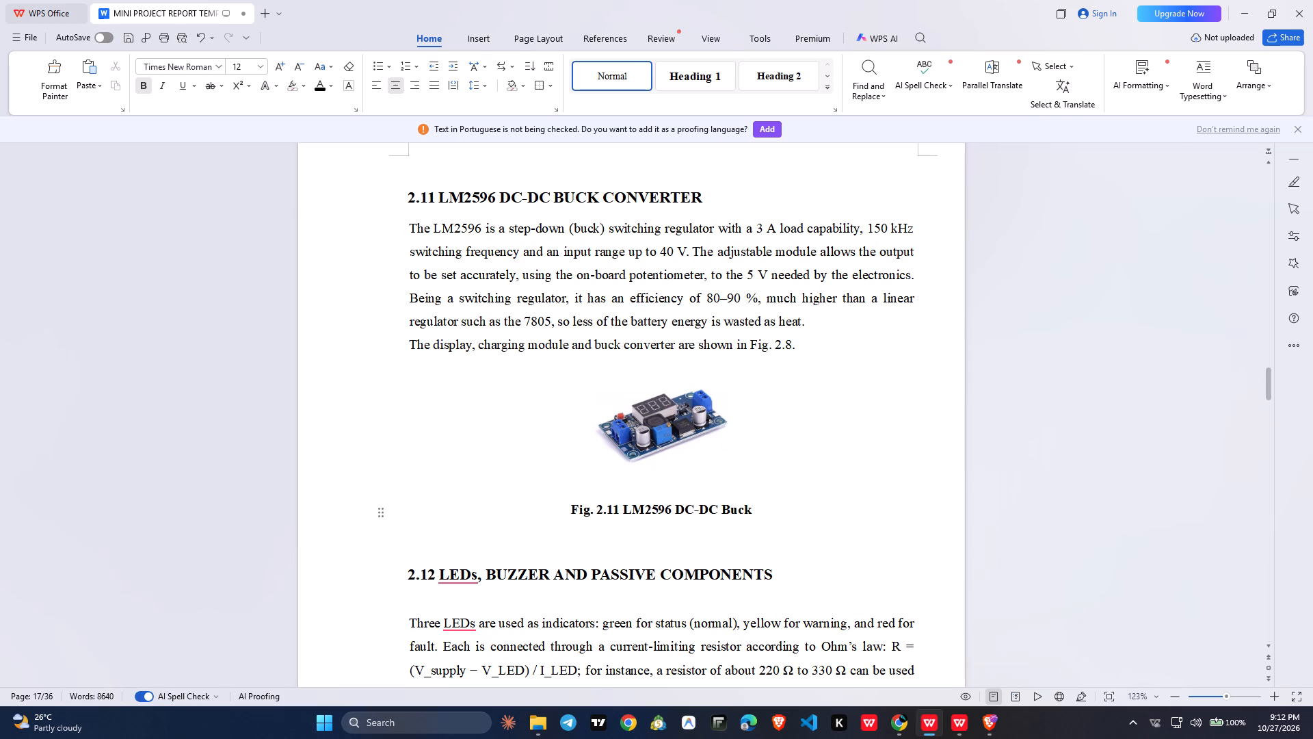
pyautogui.press('space')
pyautogui.write('Co')
pyautogui.write('nvertor')
pyautogui.press('BackSpace')
pyautogui.press('BackSpace')
pyautogui.write('er')
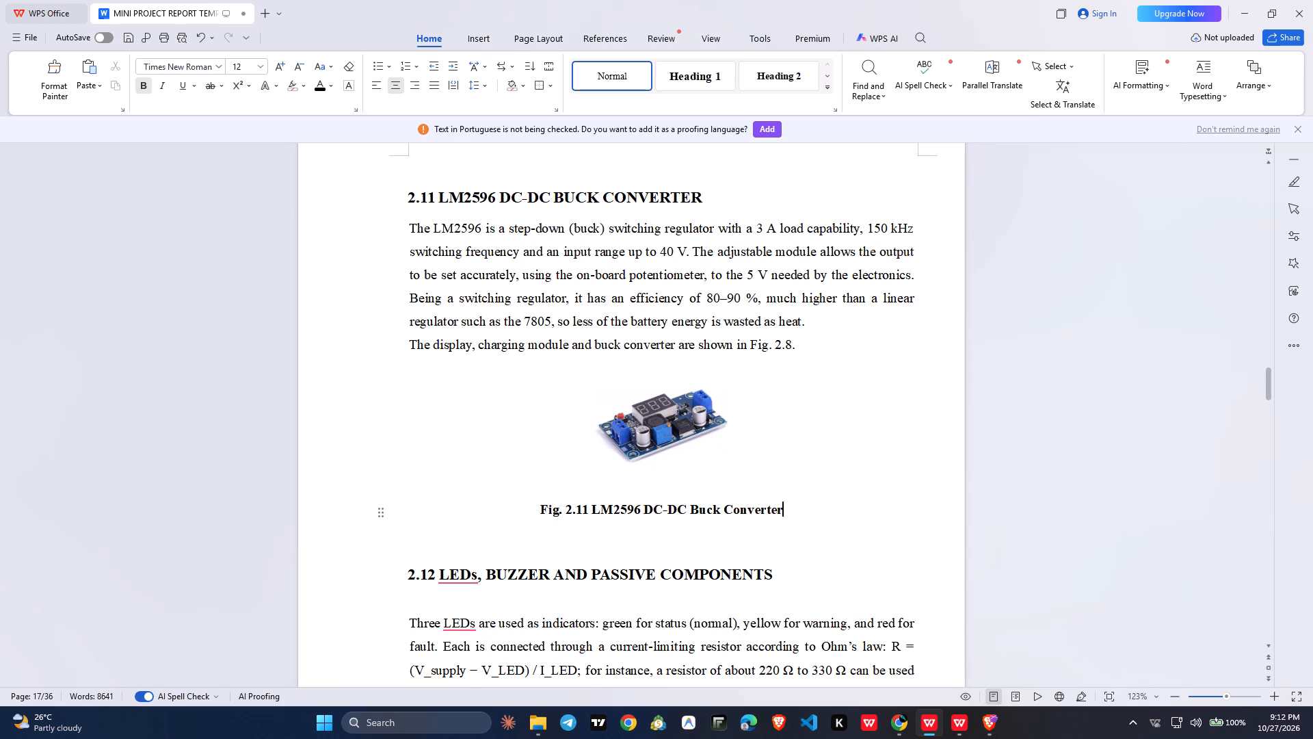
# Change the figure number in the TP4056 Charging Module caption to 2.10.
pyautogui.scroll(8, 771, 411)
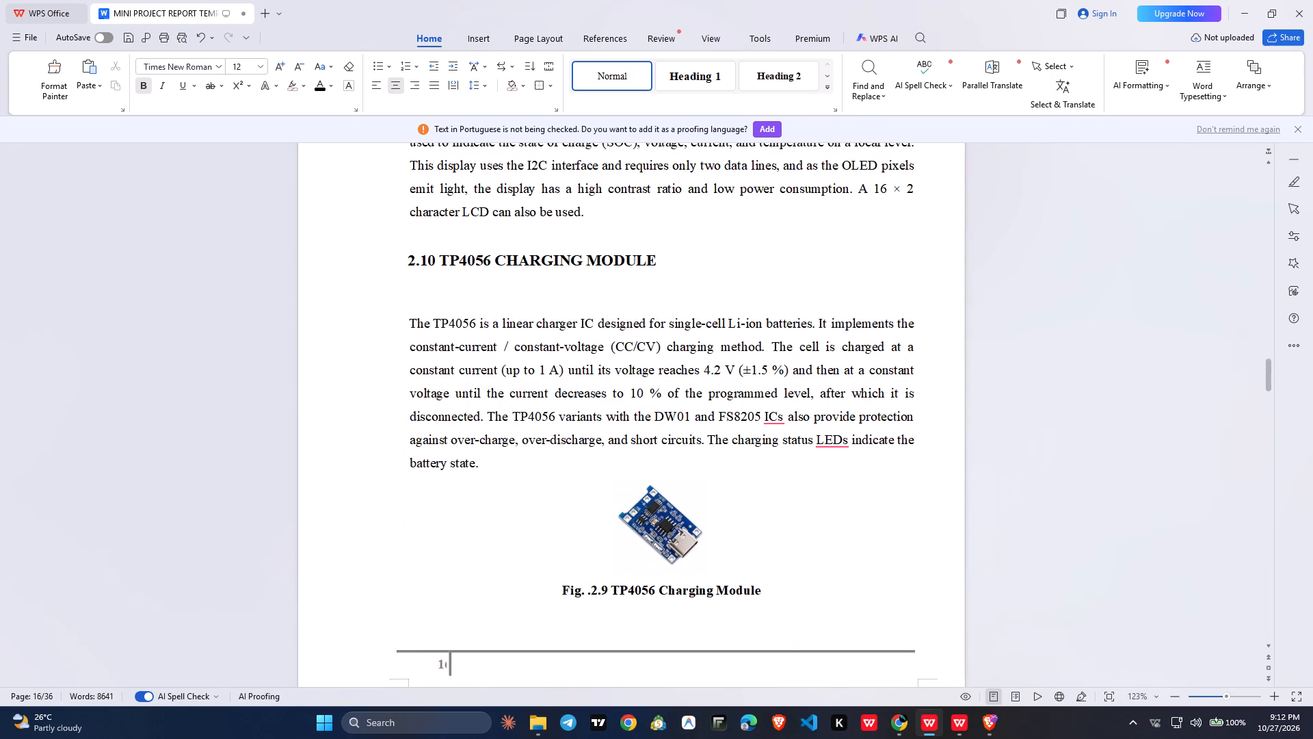
pyautogui.click(604, 595)
pyautogui.press('Right')
pyautogui.press('BackSpace')
pyautogui.write('10')
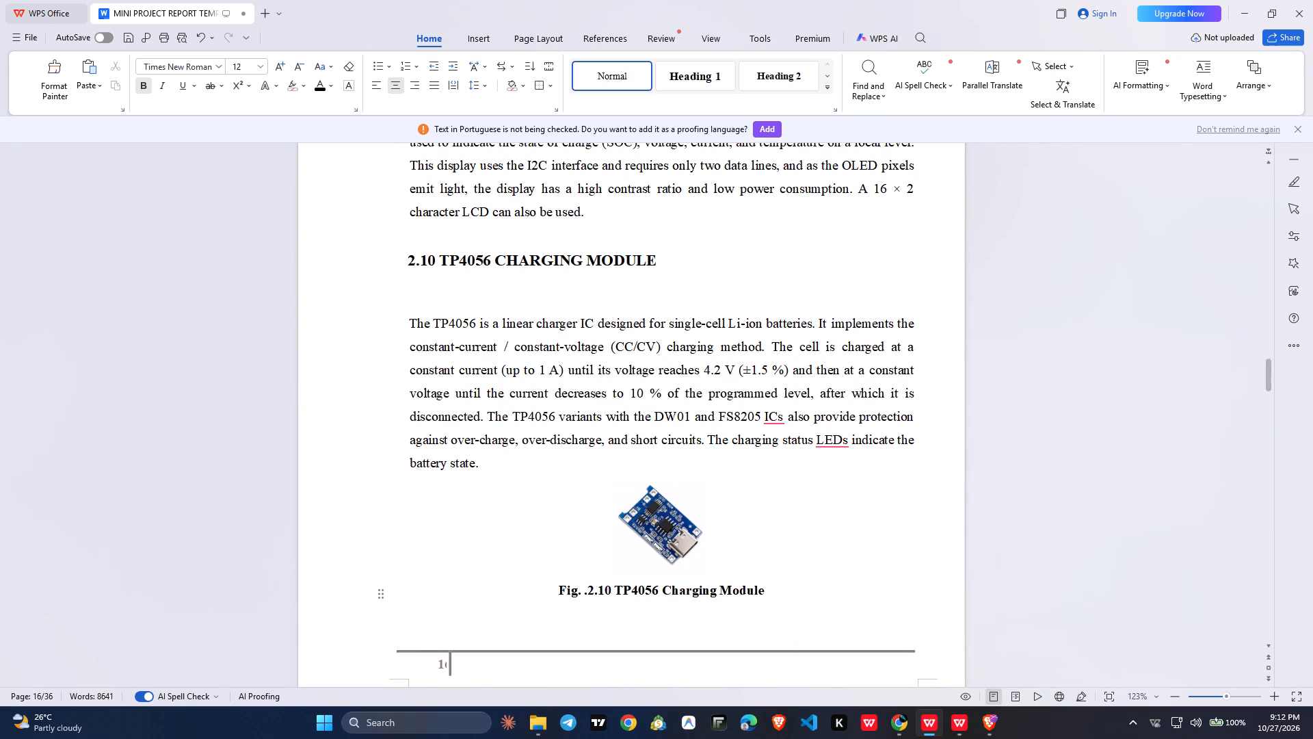
# Add an empty line after the last sentence of the section 2.9 OLED / LCD display text.
pyautogui.scroll(1, 604, 595)
pyautogui.click(593, 359)
pyautogui.press('Return')
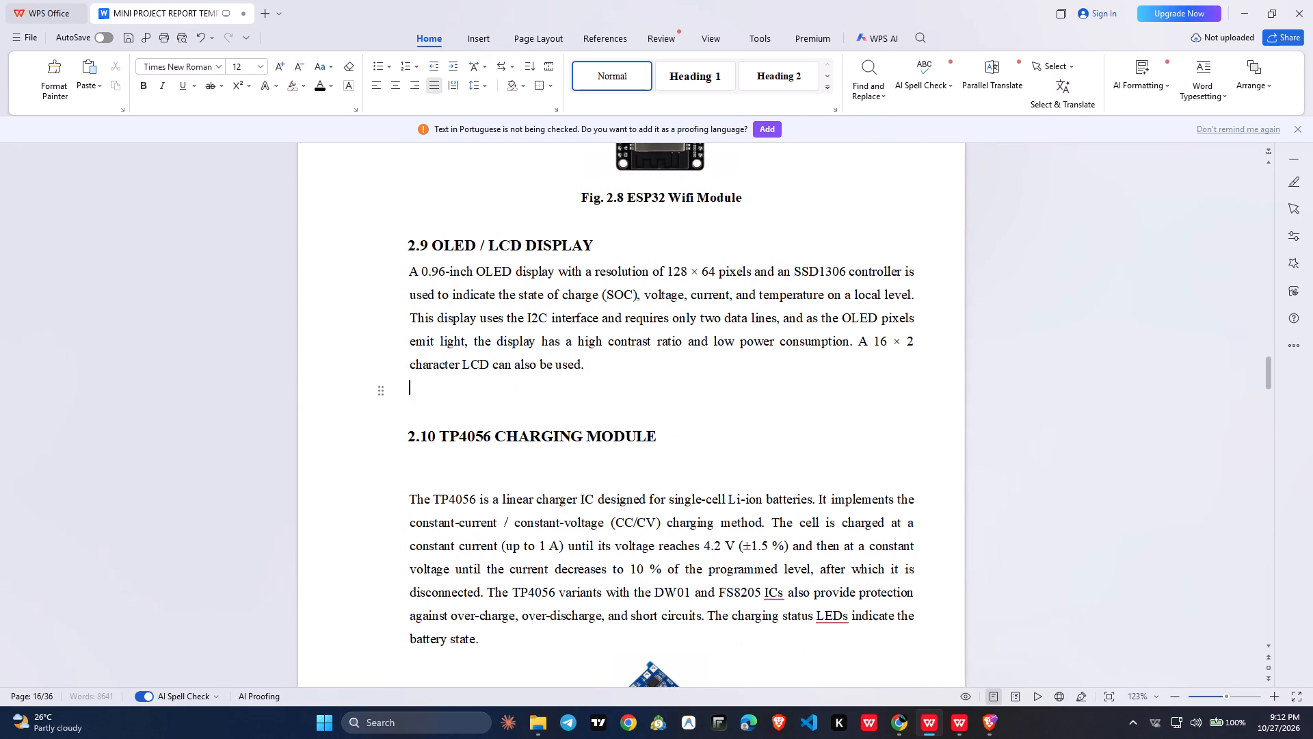
# Select the text "OLED / LCD DISPLAY" in the section 2.9 heading.
pyautogui.moveTo(434, 247); pyautogui.dragTo(607, 244)
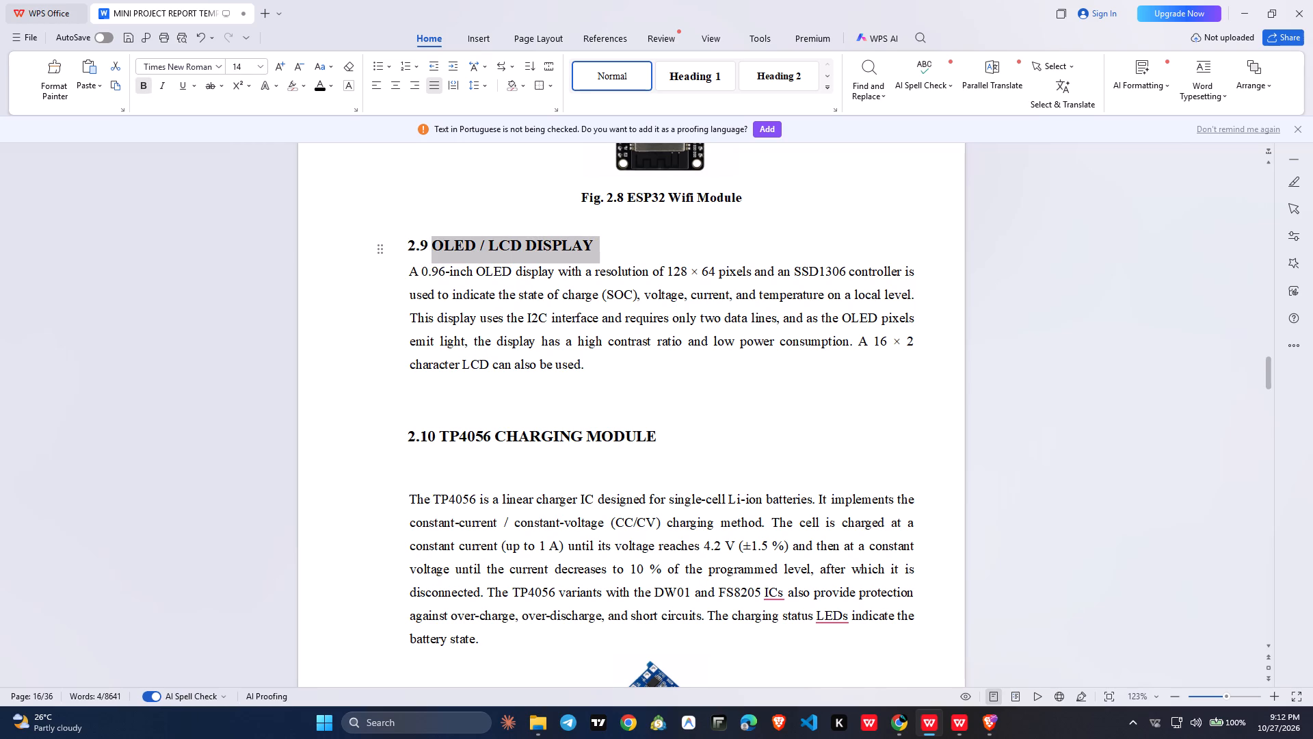
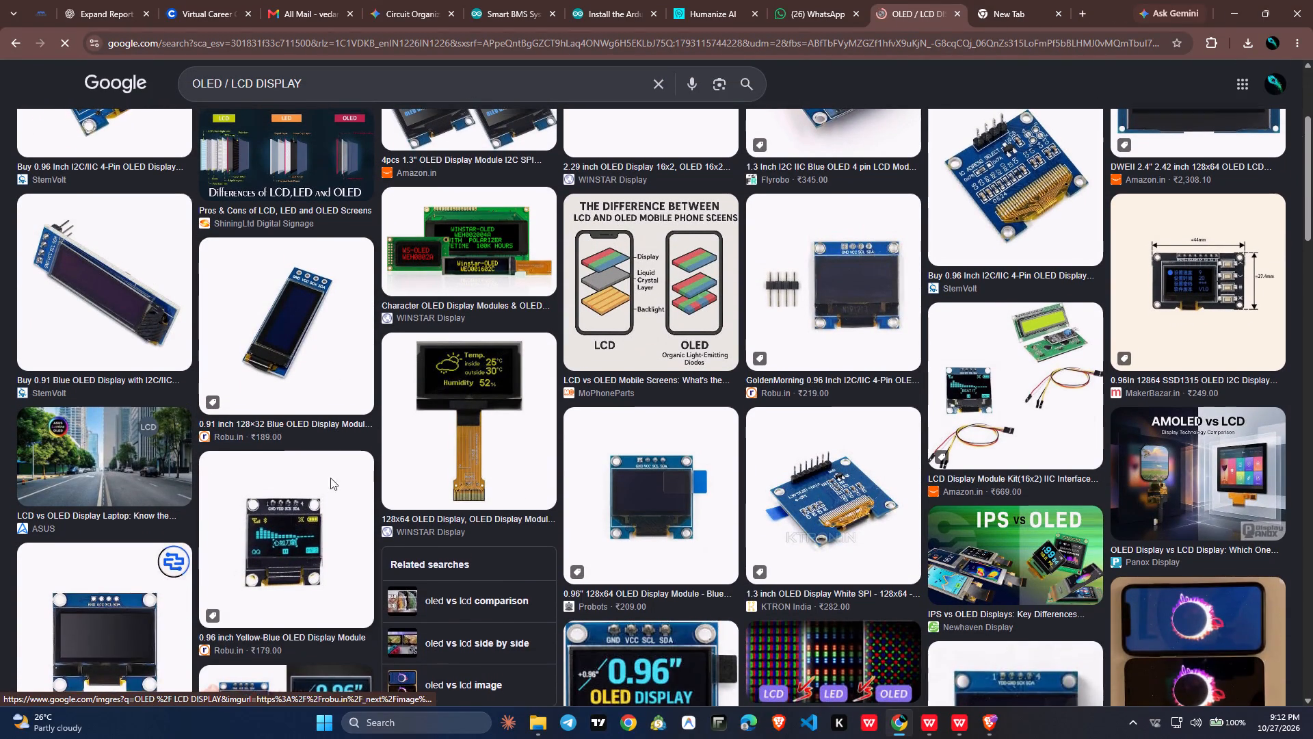
# Examine the OLED / LCD display image results for a suitable picture, previewing the 0.91 inch 128×32 blue OLED module.
pyautogui.scroll(1, 330, 478)
pyautogui.click(293, 470)
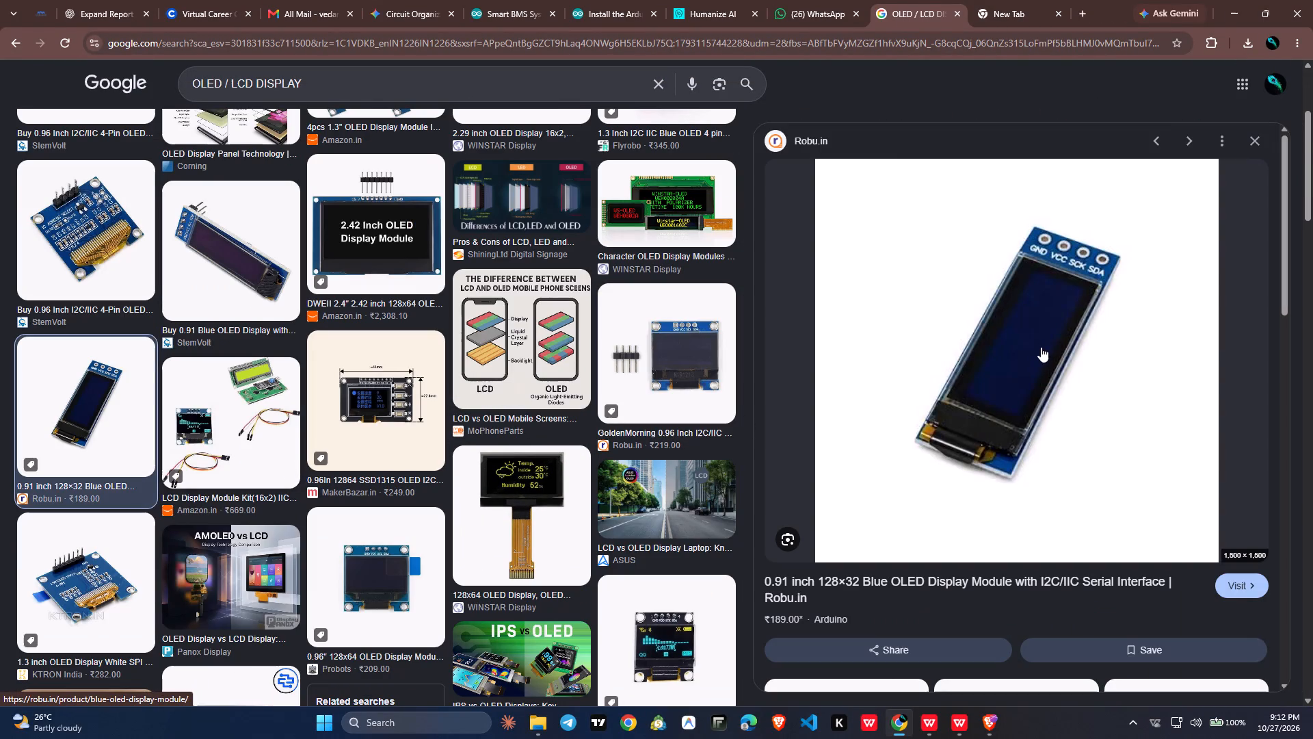
pyautogui.rightClick(1041, 347)
pyautogui.rightClick(1041, 347)
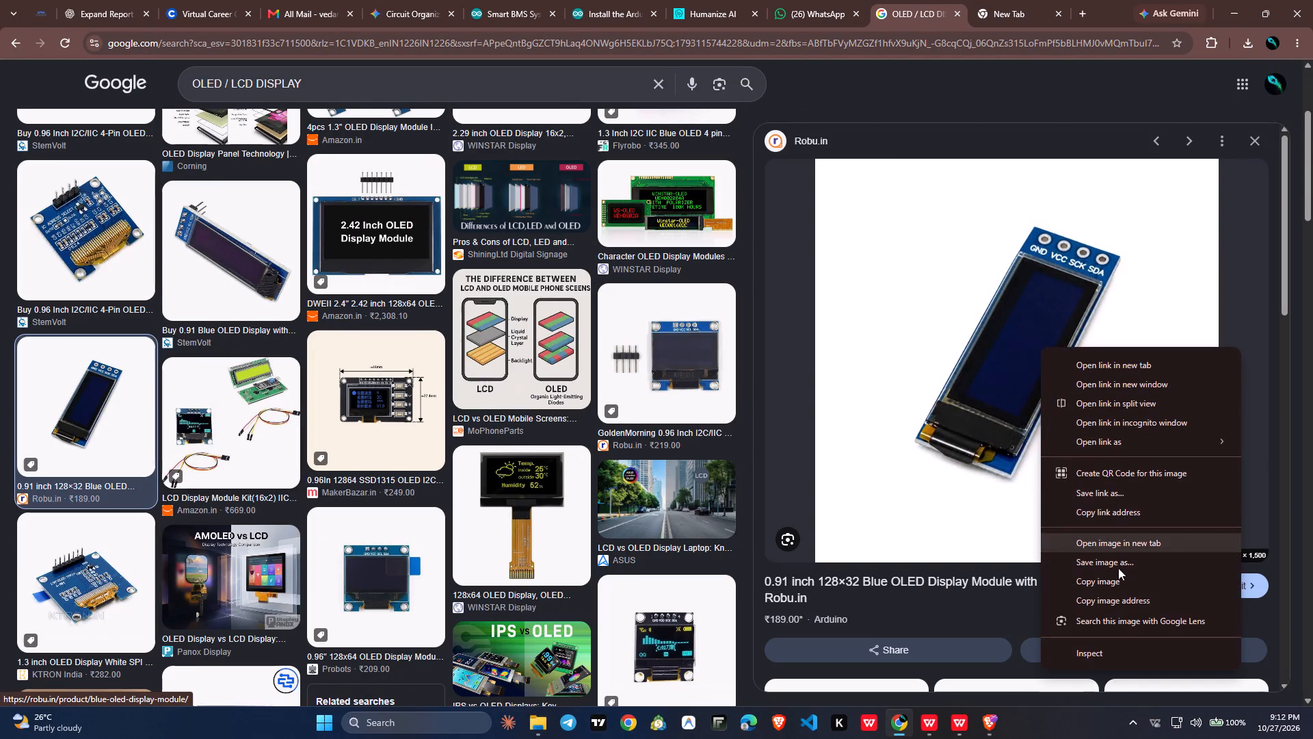
pyautogui.scroll(-2, 845, 367)
pyautogui.scroll(-5, 500, 556)
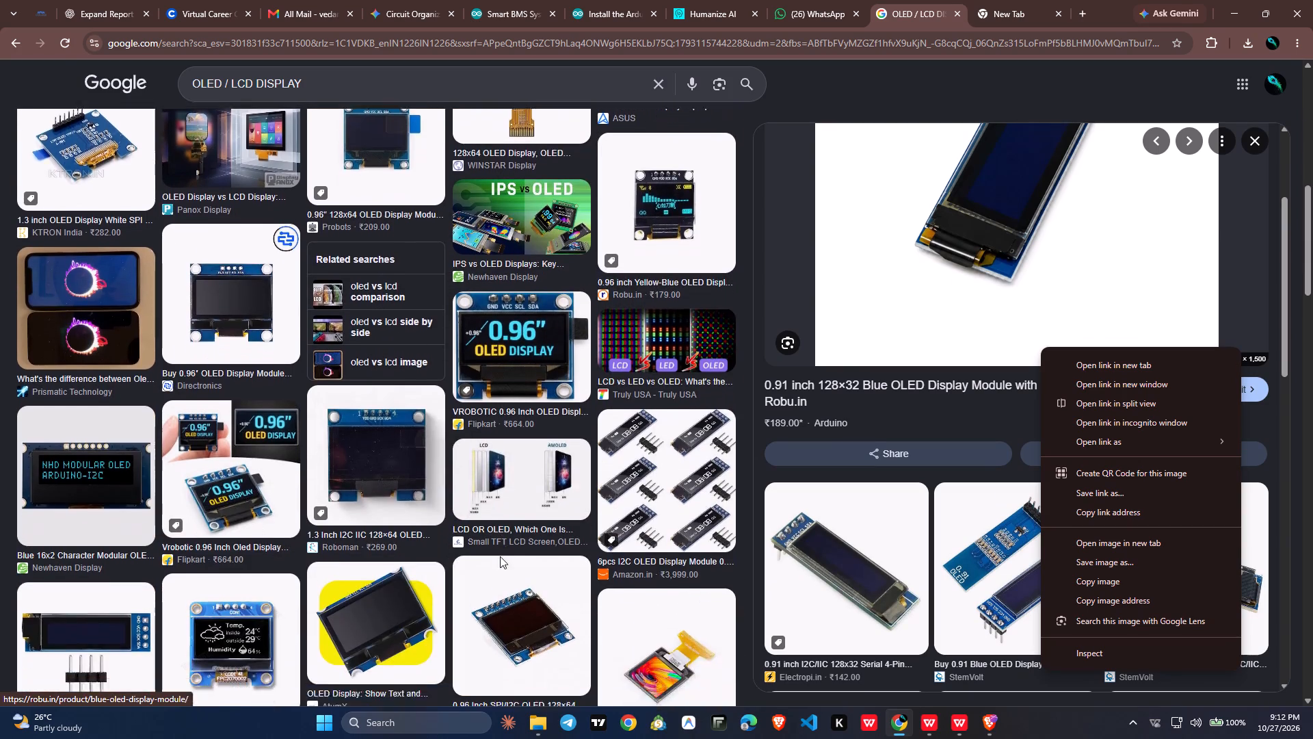
pyautogui.scroll(-5, 500, 556)
pyautogui.scroll(-1, 581, 450)
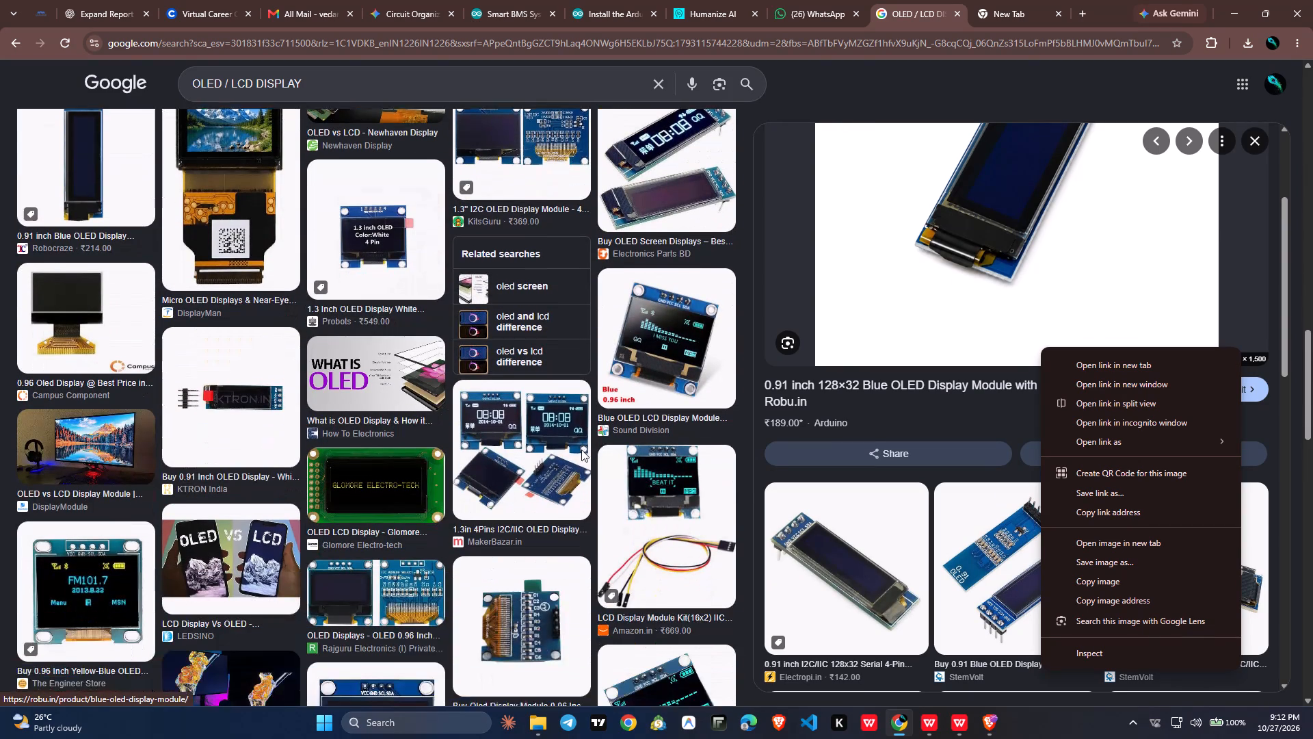
pyautogui.scroll(-1, 581, 450)
# Open the Glomore Electro-tech OLED LCD result and save the related 16x2 1602 OLED Character Display image to Downloads.
pyautogui.click(360, 458)
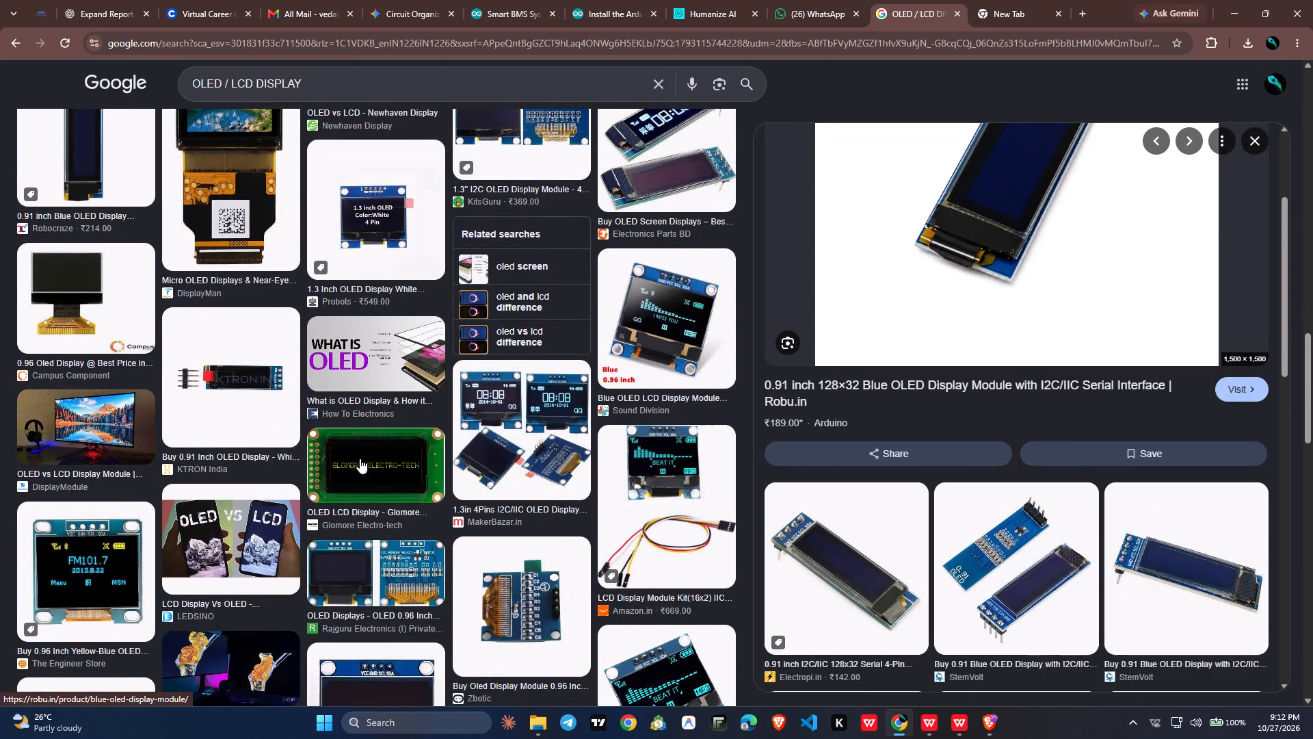
pyautogui.scroll(-1, 893, 538)
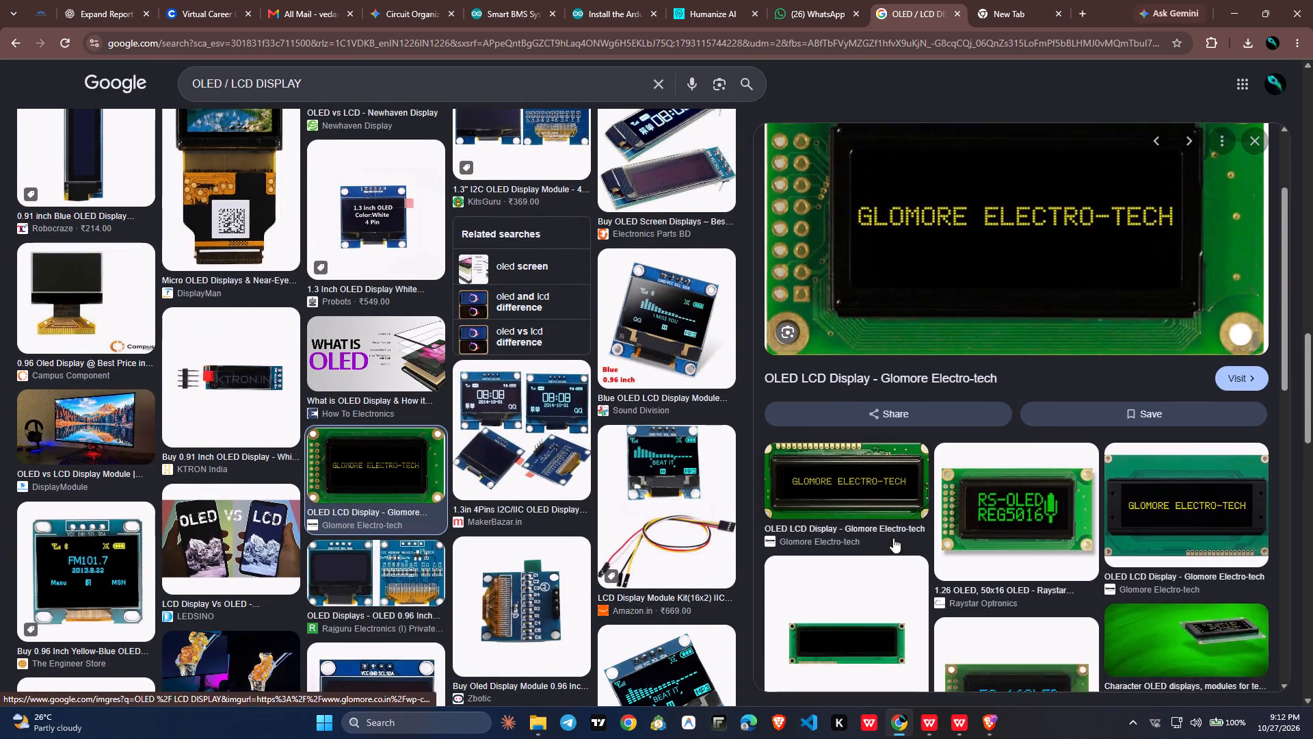
pyautogui.scroll(-1, 893, 538)
pyautogui.click(834, 574)
pyautogui.rightClick(940, 236)
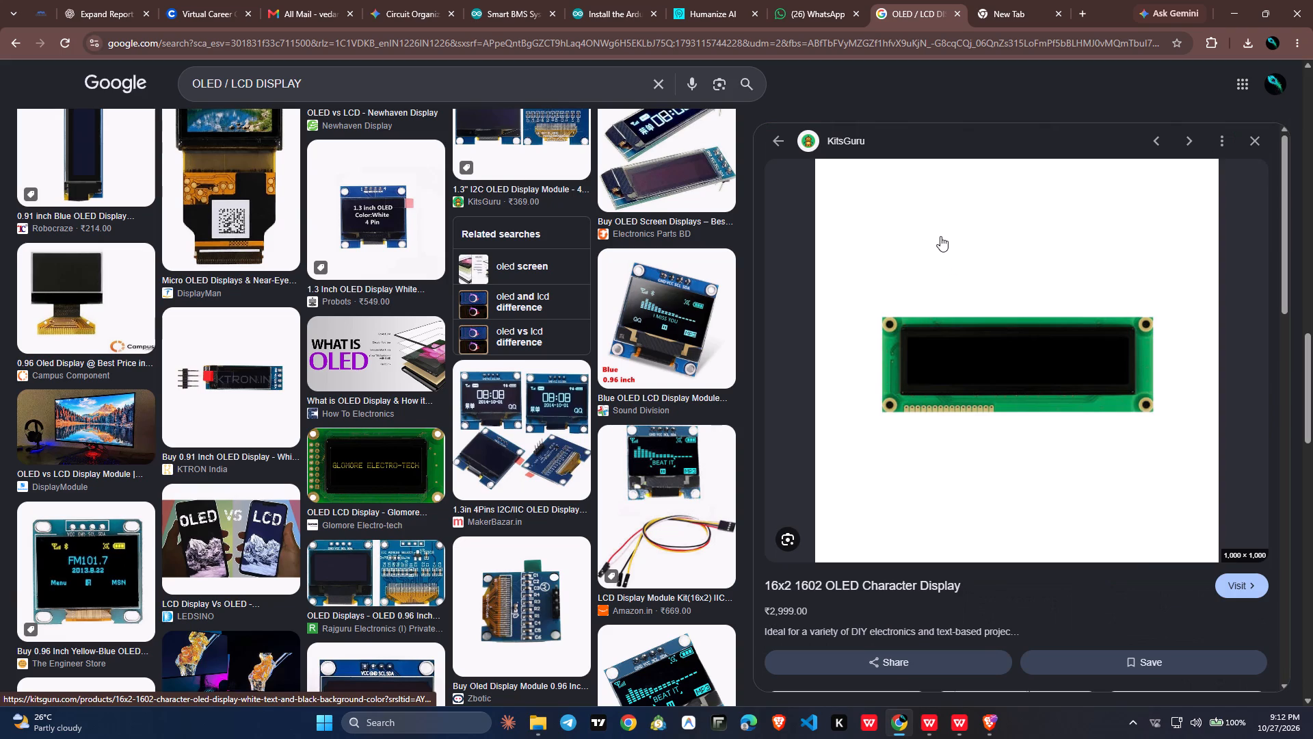
pyautogui.click(1020, 447)
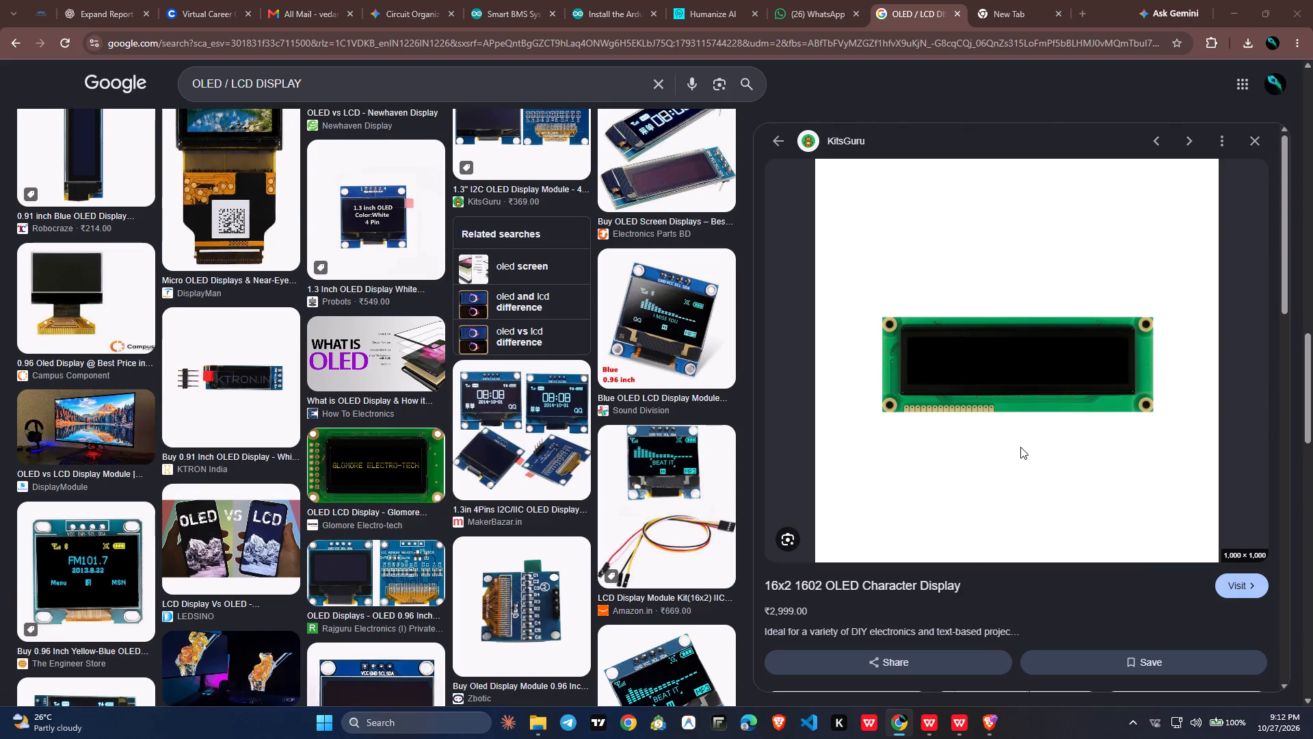
pyautogui.click(542, 341)
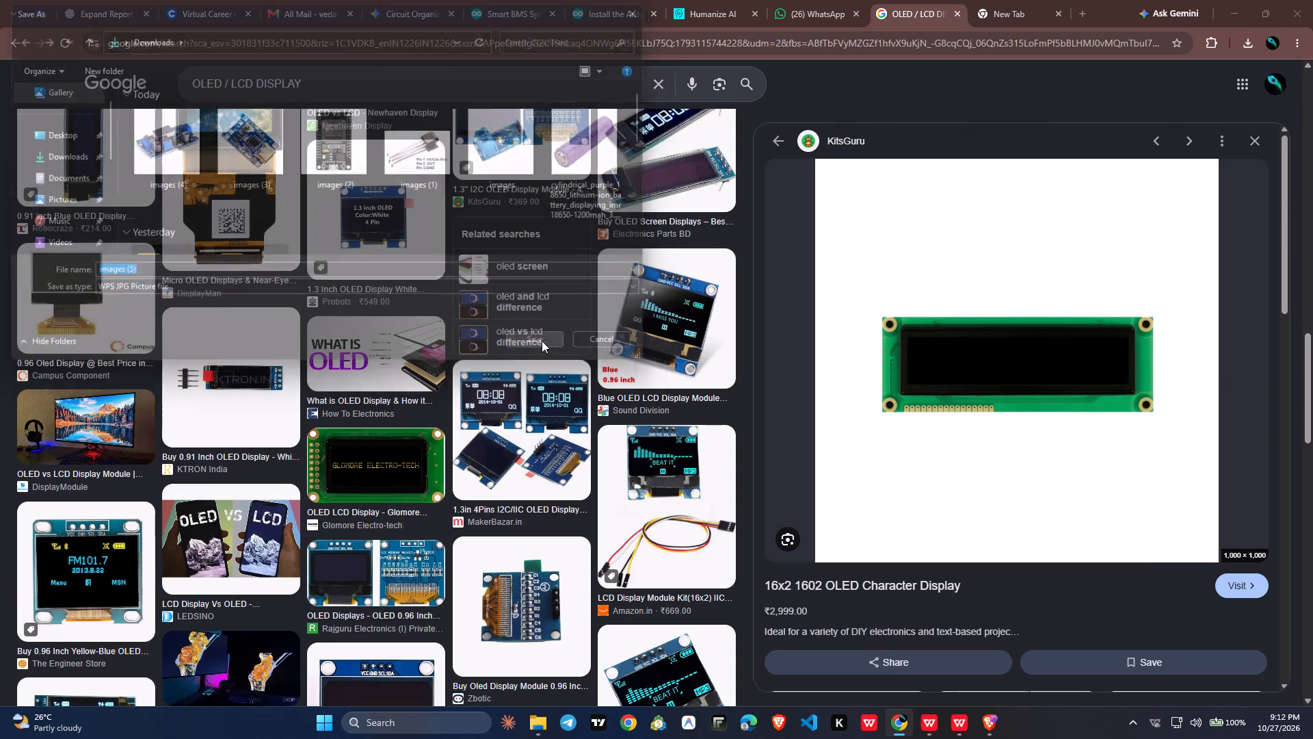
# Copy the saved display image from Downloads and paste it on a new line below the section 2.9 paragraph in the WPS report.
pyautogui.click(1233, 1)
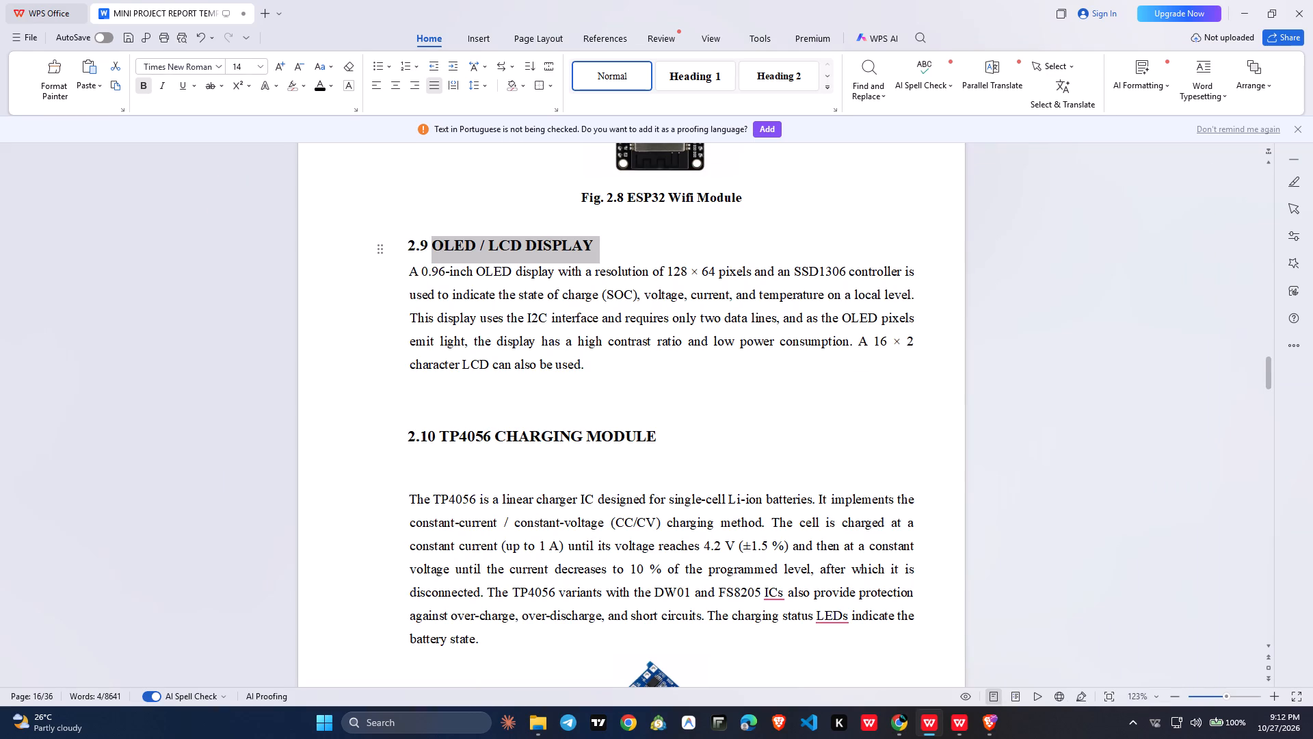
pyautogui.click(535, 729)
pyautogui.click(150, 166)
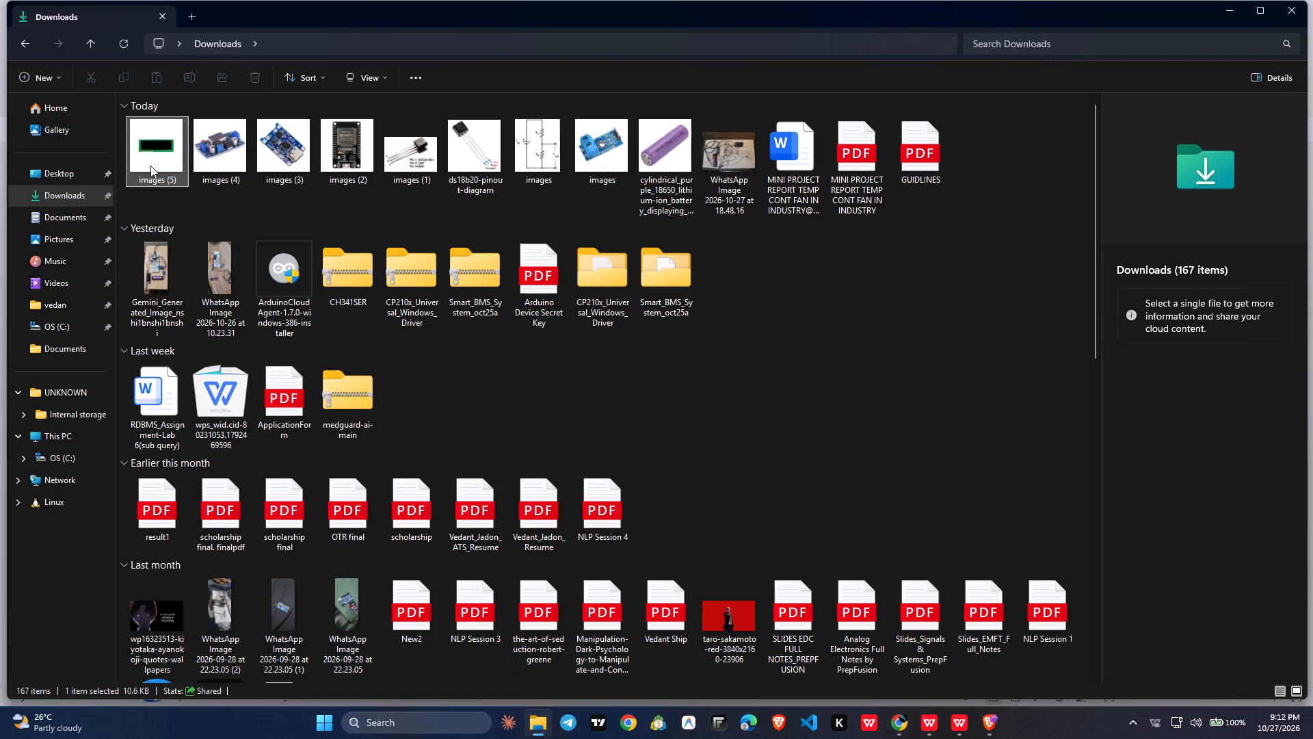
pyautogui.hotkey('ctrl', 'c')
pyautogui.click(923, 735)
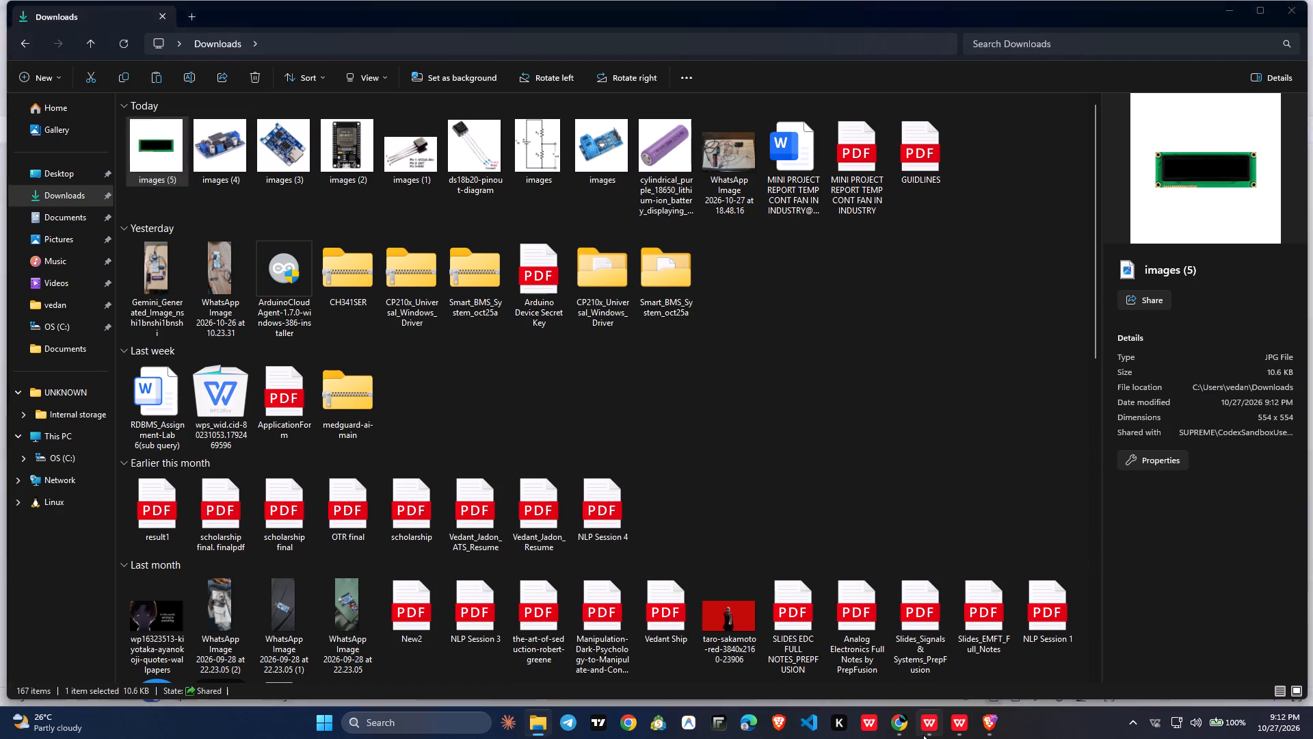
pyautogui.click(592, 371)
pyautogui.press('Return')
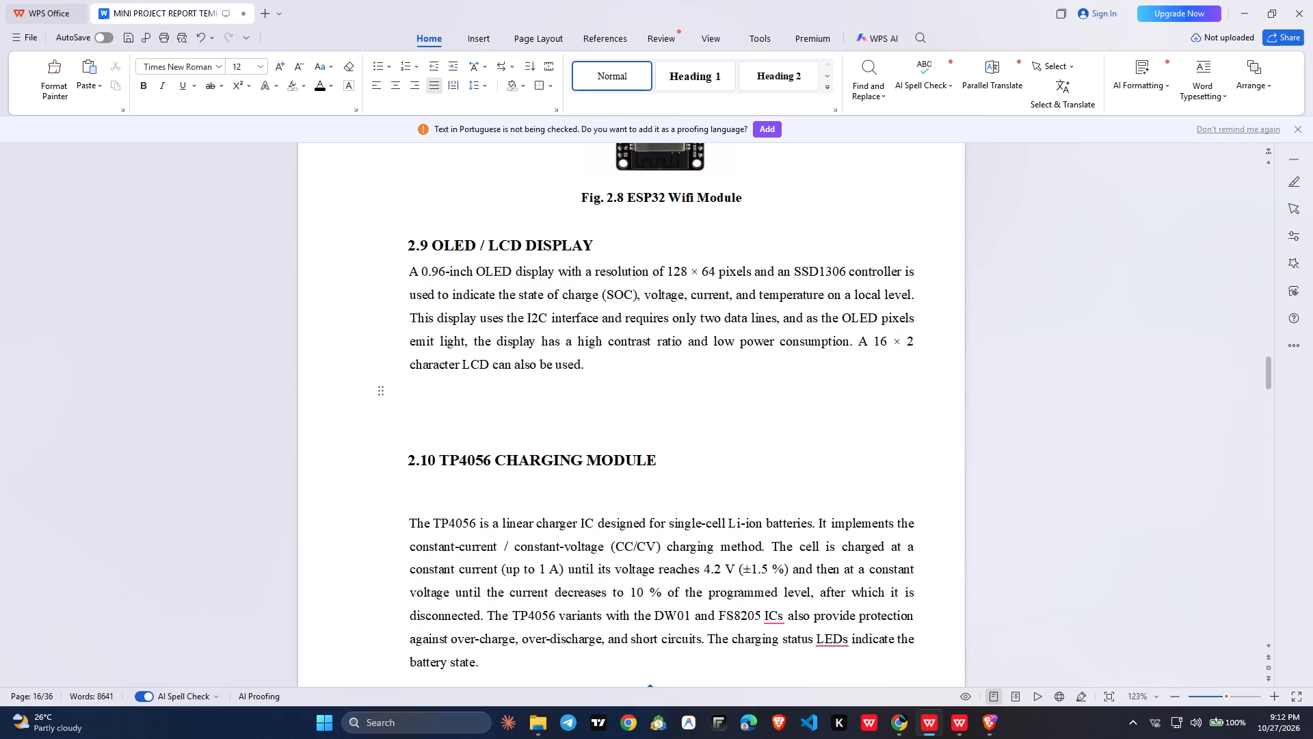
pyautogui.hotkey('ctrl', 'v')
# Shrink the pasted display image to about 3.61 in square and center it below the section 2.9 text.
pyautogui.click(614, 475)
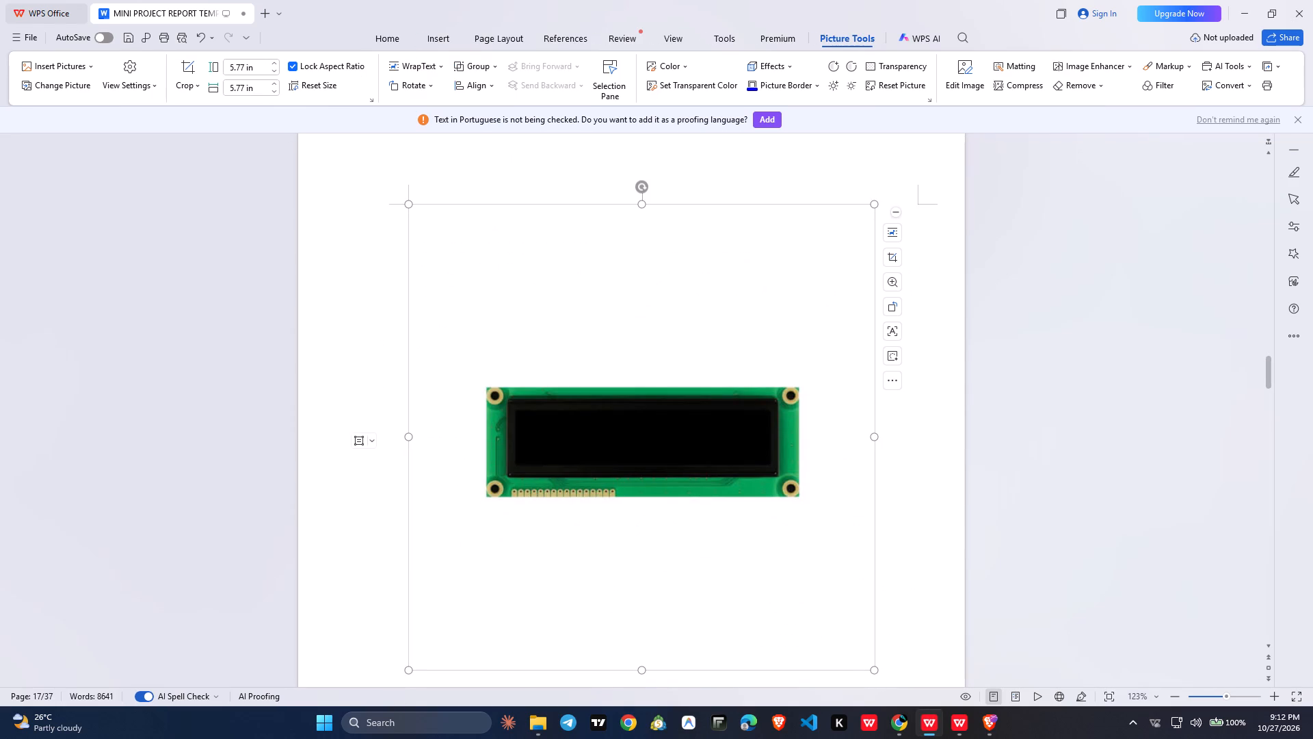
pyautogui.moveTo(408, 671); pyautogui.dragTo(583, 278)
pyautogui.scroll(2, 674, 399)
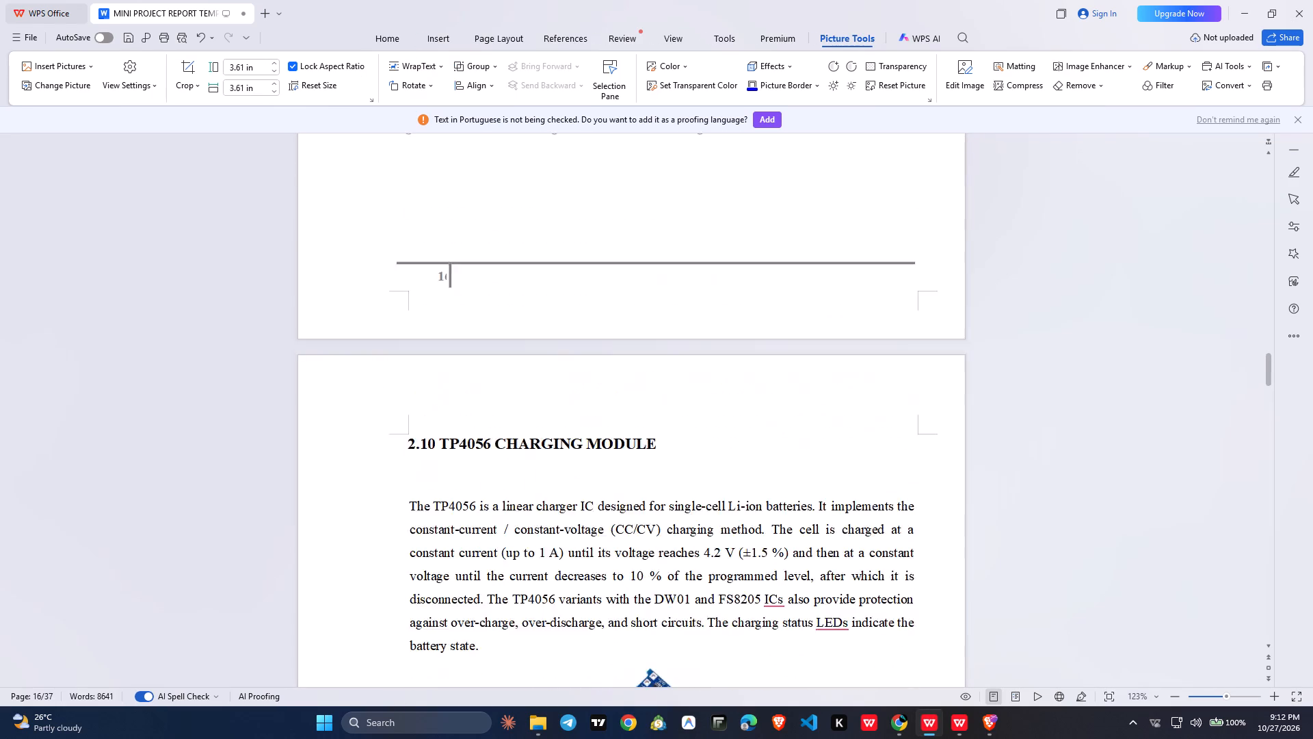
pyautogui.scroll(4, 674, 399)
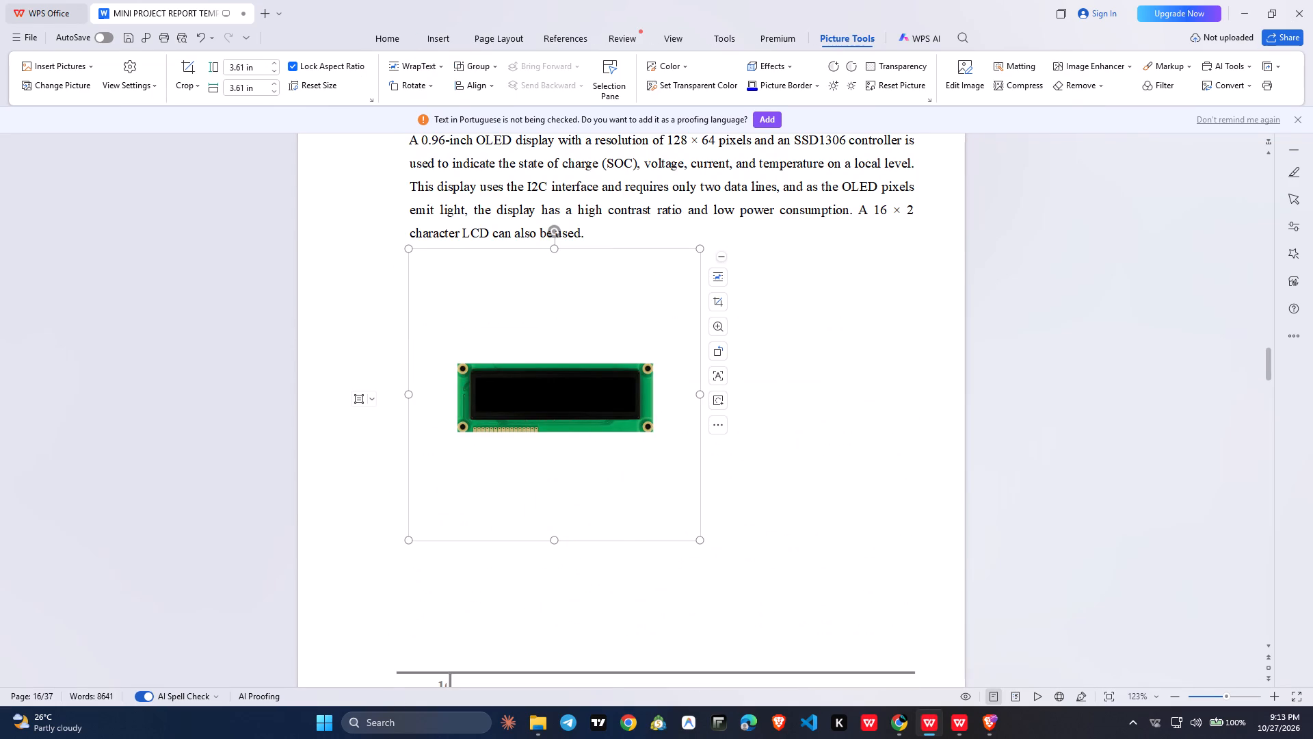
pyautogui.click(382, 40)
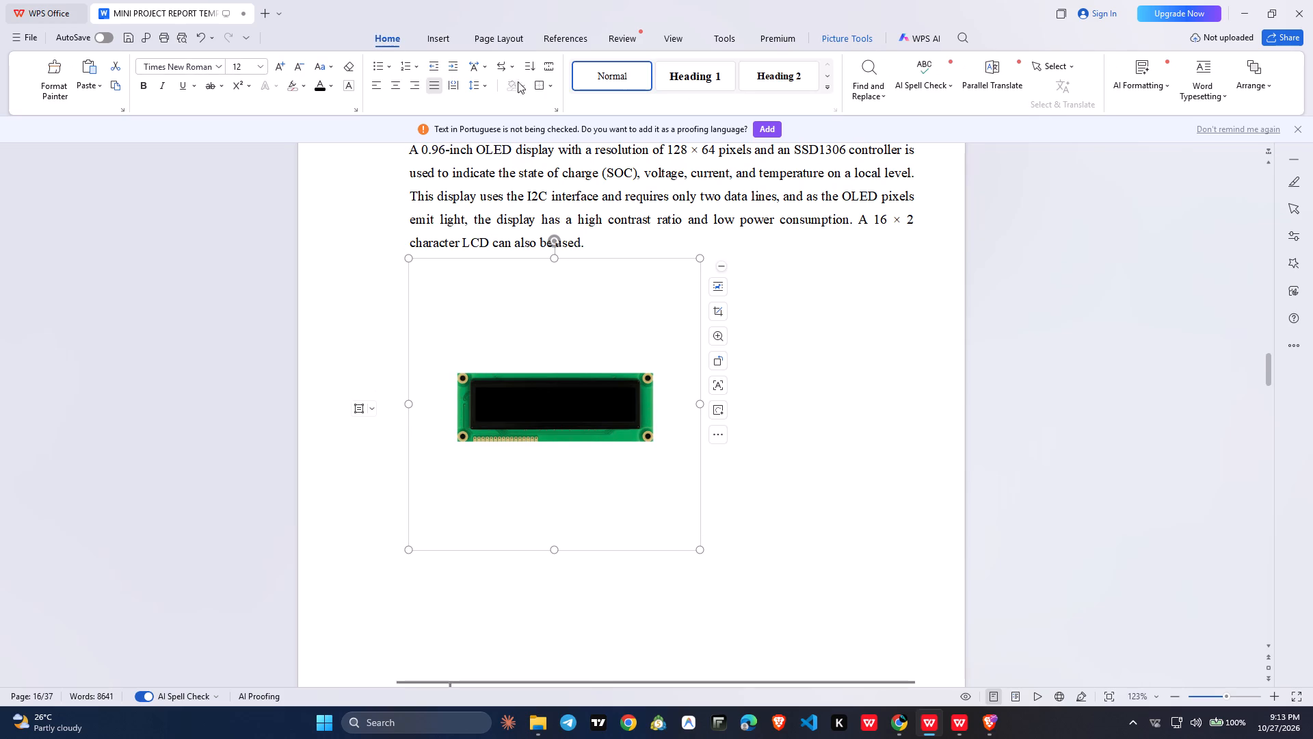
pyautogui.click(402, 84)
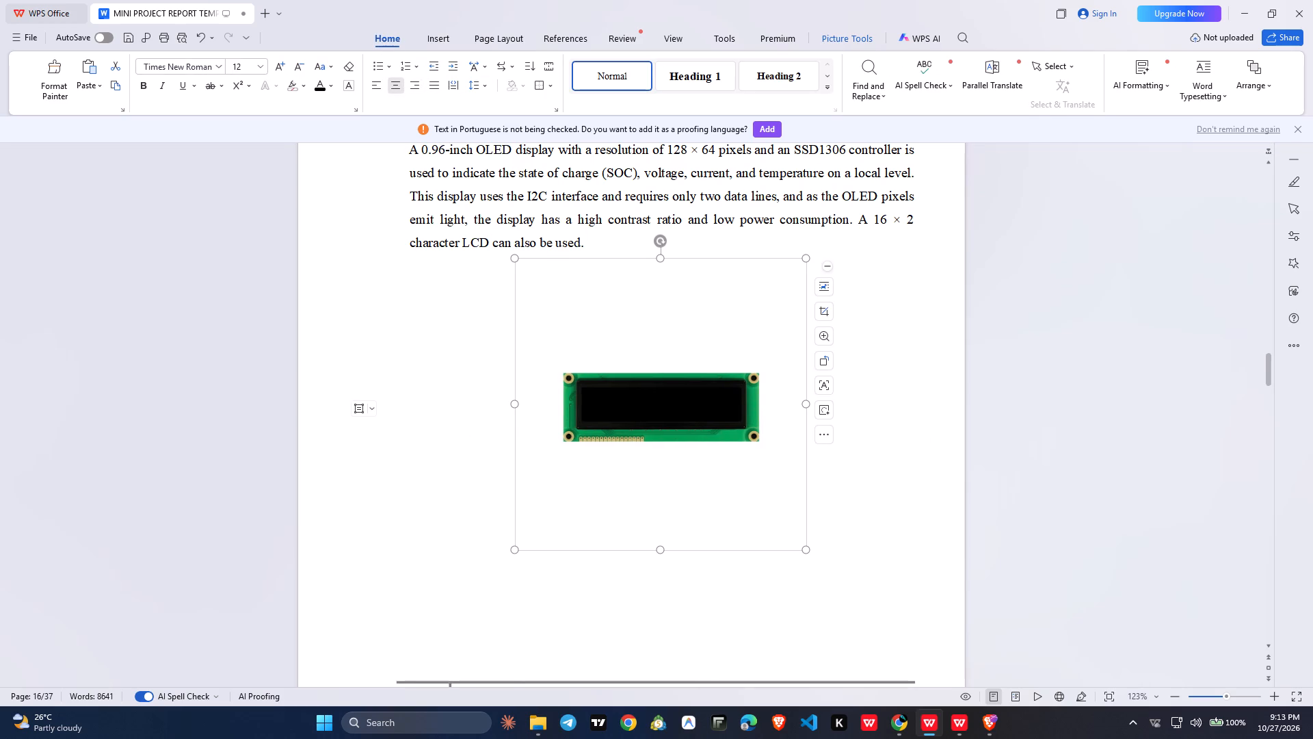
# Shrink the centered display image further to about 1.66 in square.
pyautogui.moveTo(803, 547); pyautogui.dragTo(736, 369)
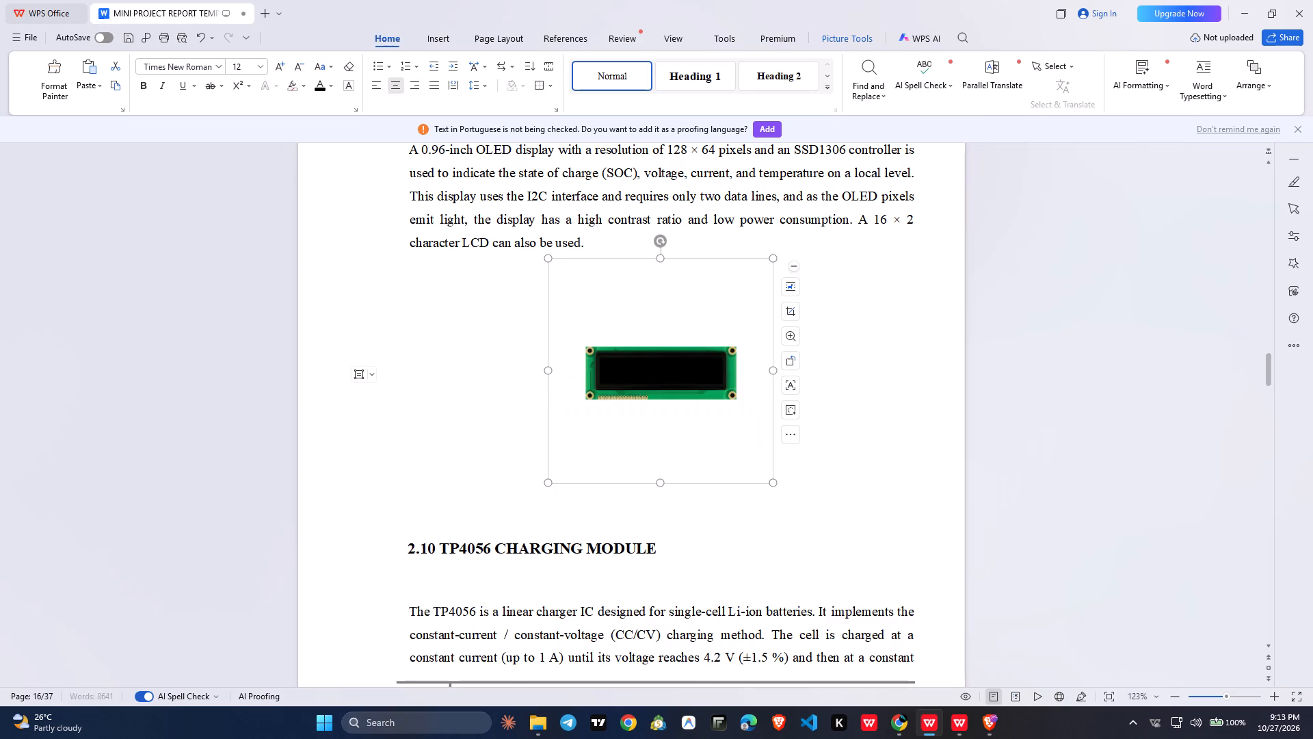
pyautogui.moveTo(771, 482); pyautogui.dragTo(711, 369)
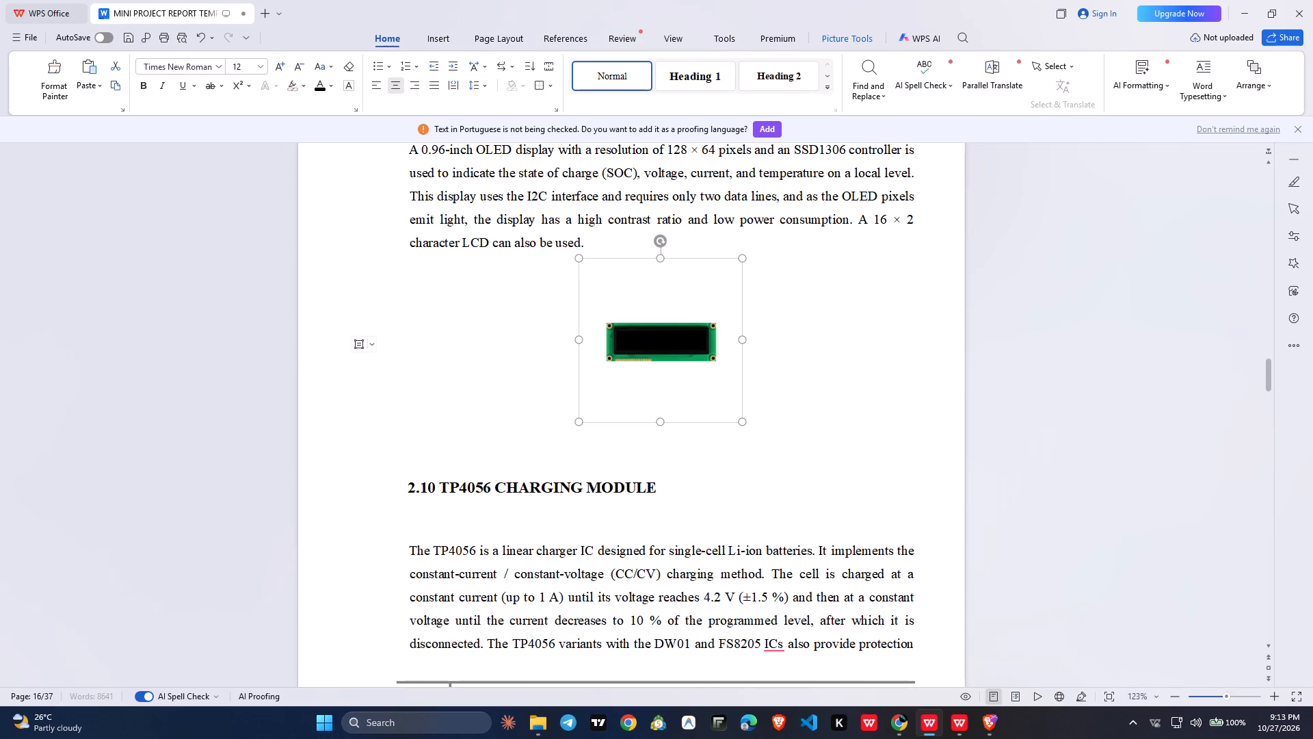
pyautogui.scroll(-3, 744, 564)
pyautogui.scroll(2, 744, 564)
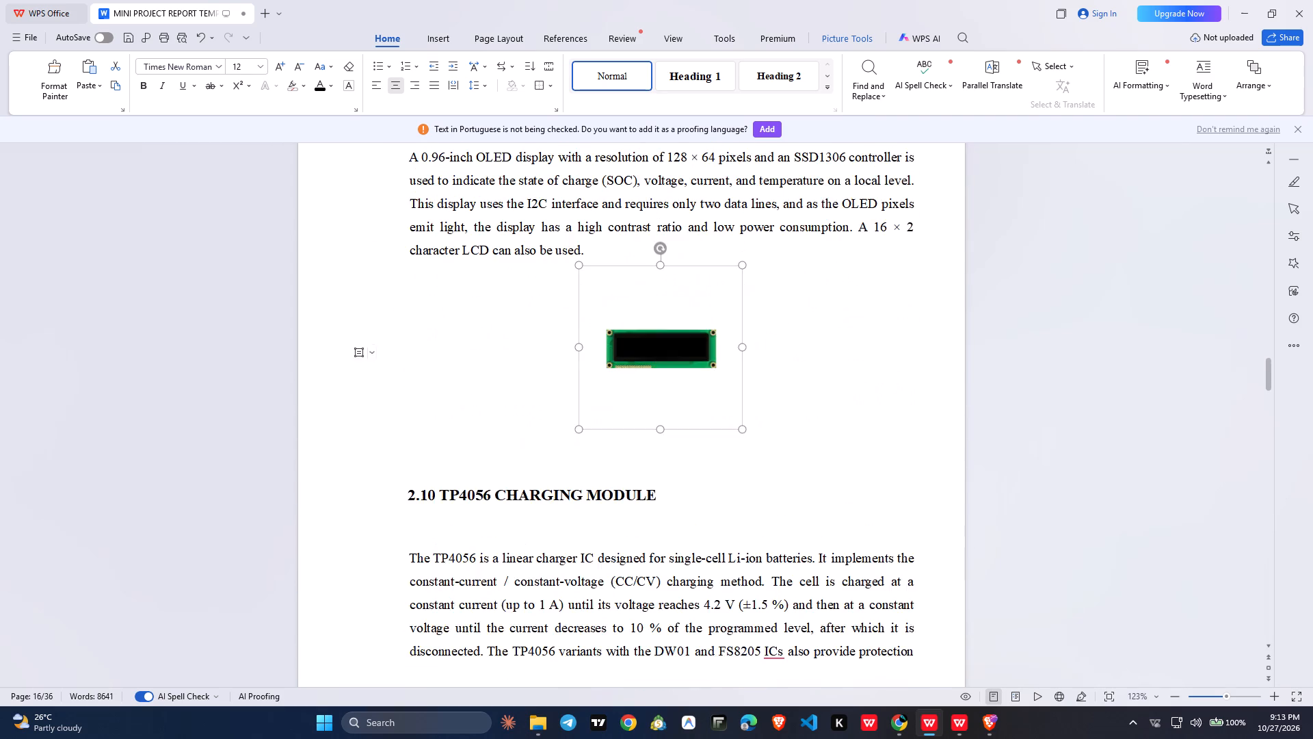
pyautogui.scroll(1, 744, 564)
pyautogui.moveTo(741, 493); pyautogui.dragTo(711, 427)
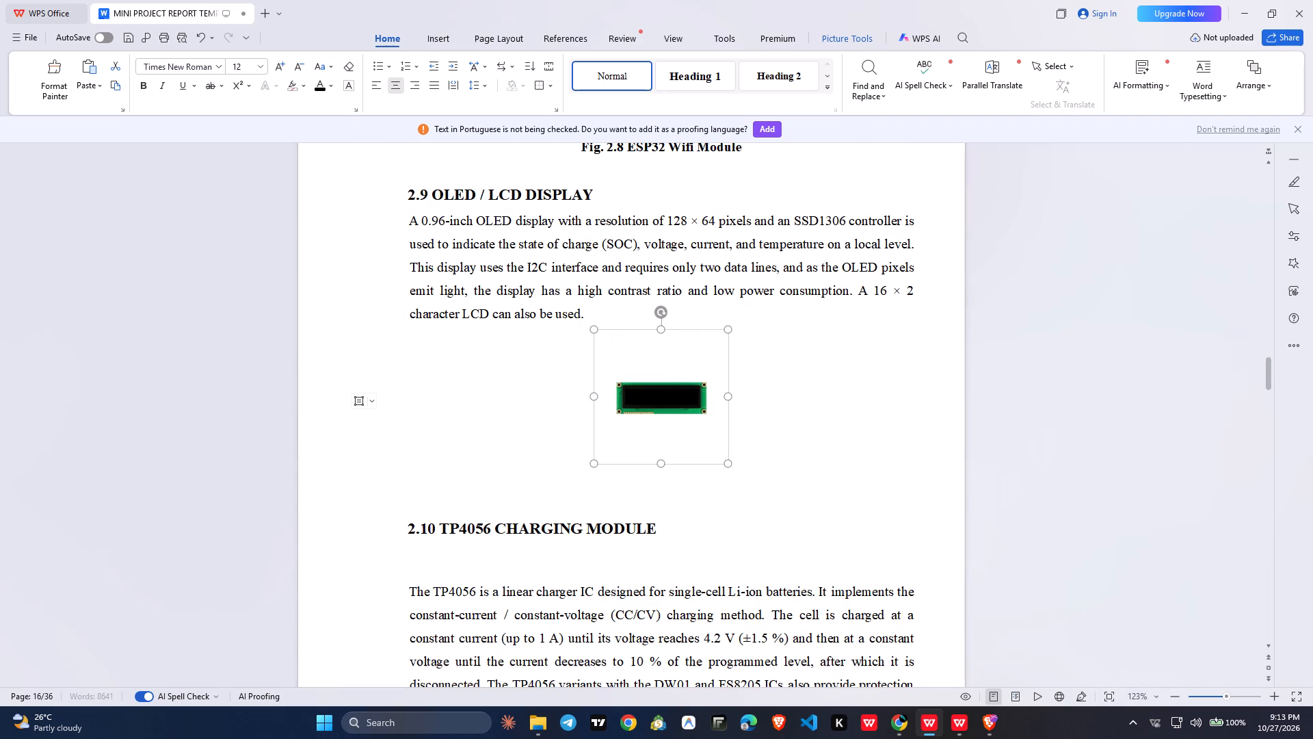
pyautogui.scroll(-6, 751, 465)
pyautogui.scroll(-3, 631, 562)
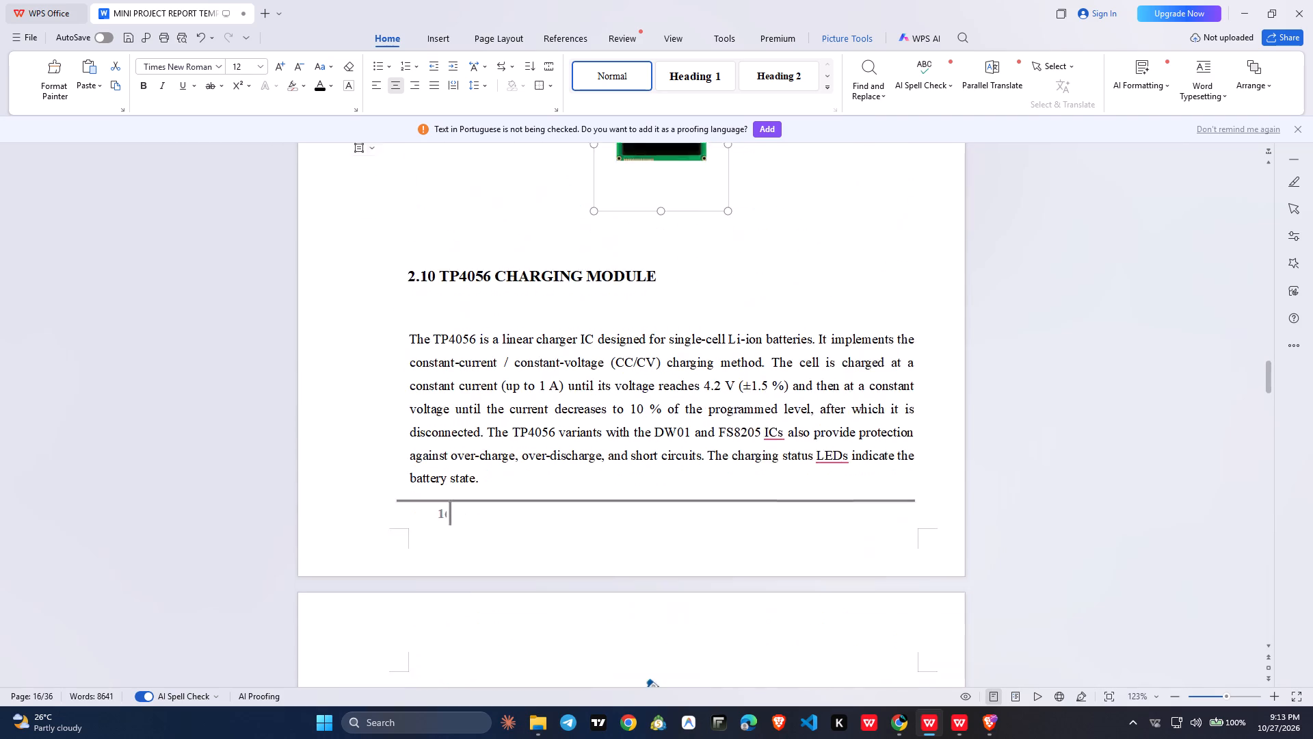
pyautogui.scroll(-2, 631, 562)
pyautogui.scroll(6, 631, 562)
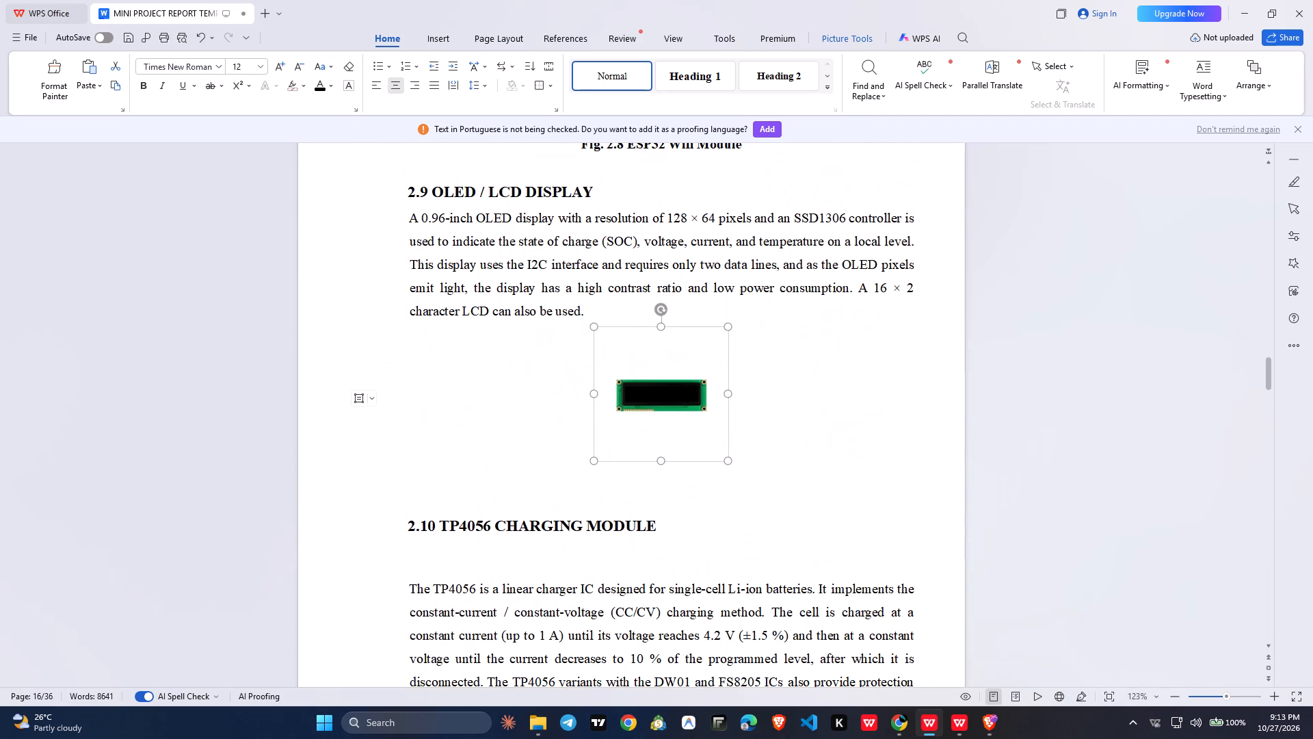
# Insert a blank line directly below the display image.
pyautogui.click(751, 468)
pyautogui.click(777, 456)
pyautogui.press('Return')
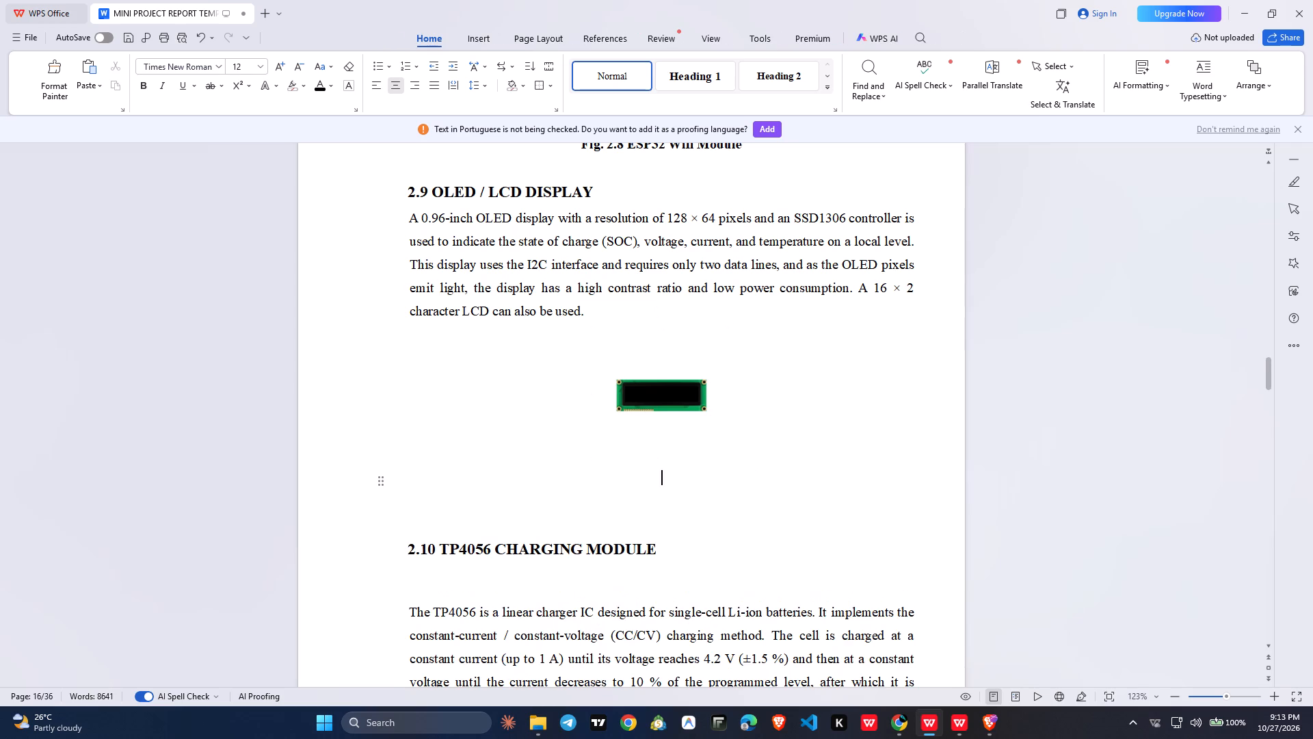
# Reduce the display image in section 2.9 to about 1.49 in square.
pyautogui.scroll(-5, 777, 456)
pyautogui.scroll(4, 694, 575)
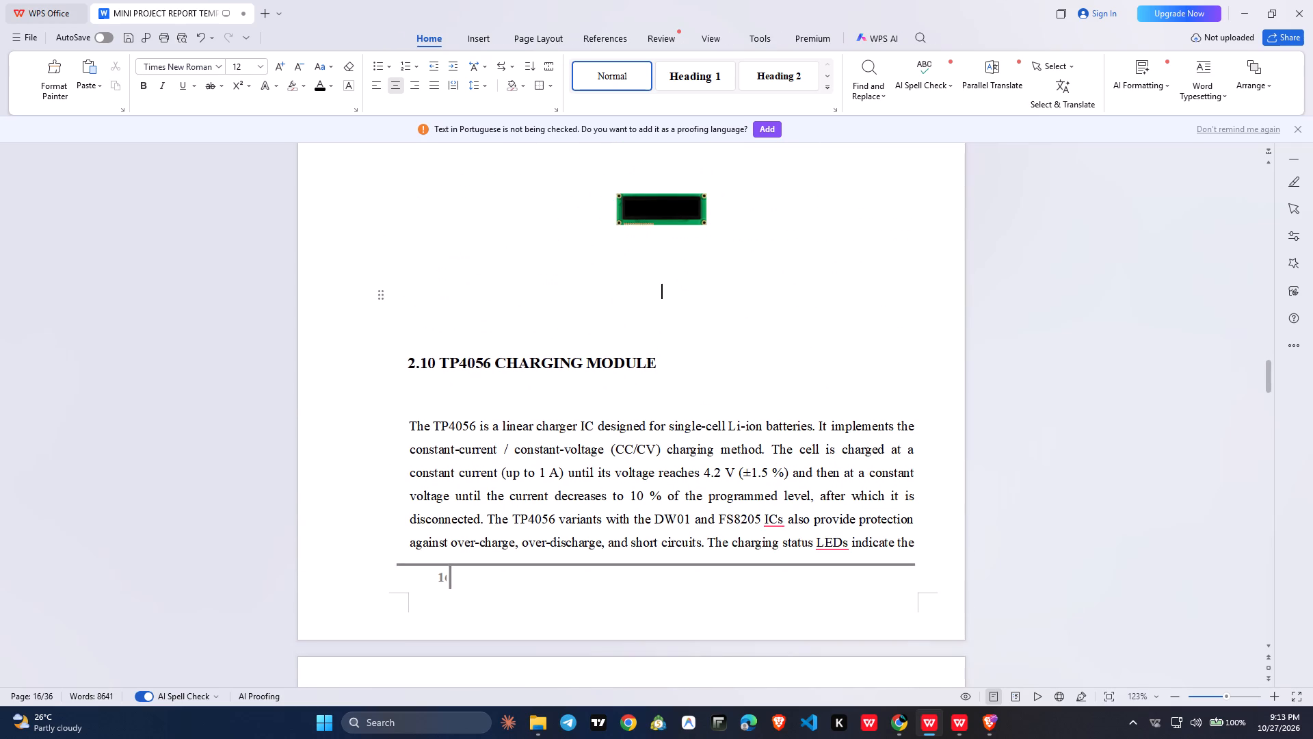
pyautogui.click(647, 237)
pyautogui.moveTo(730, 262); pyautogui.dragTo(719, 234)
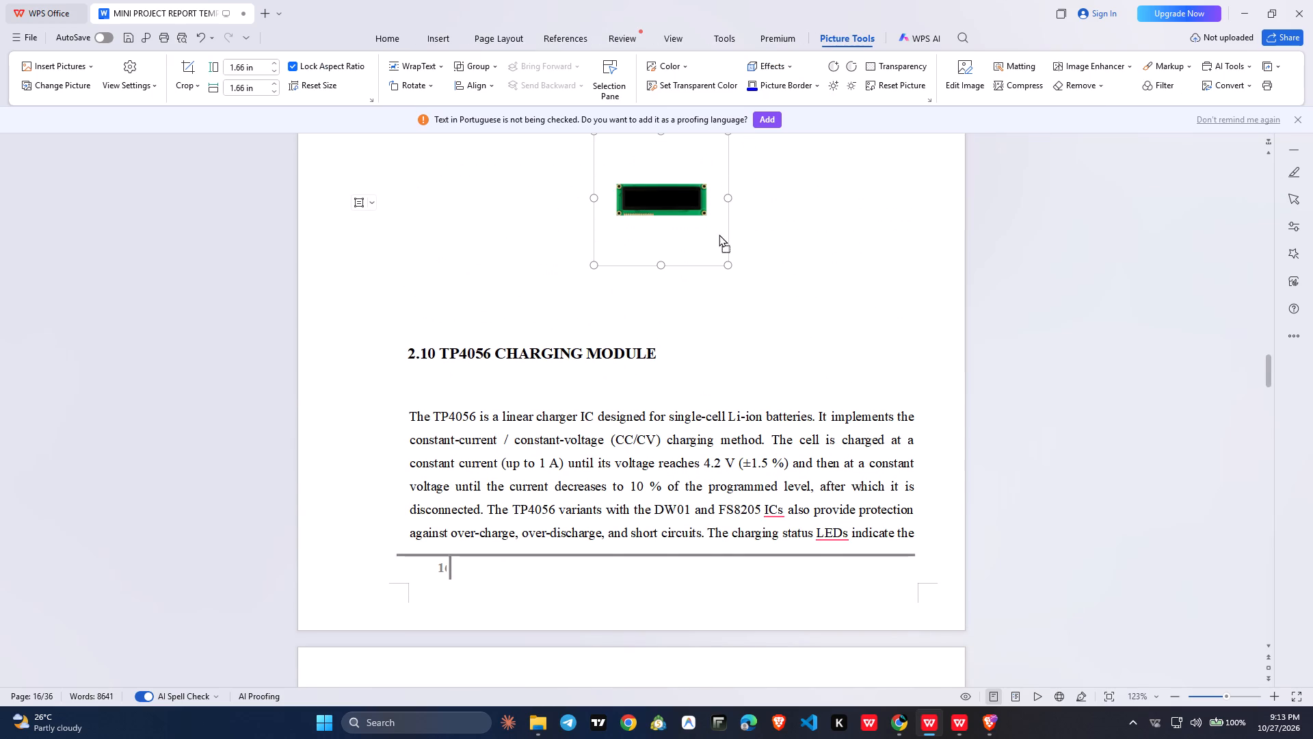
pyautogui.moveTo(719, 234); pyautogui.dragTo(722, 256)
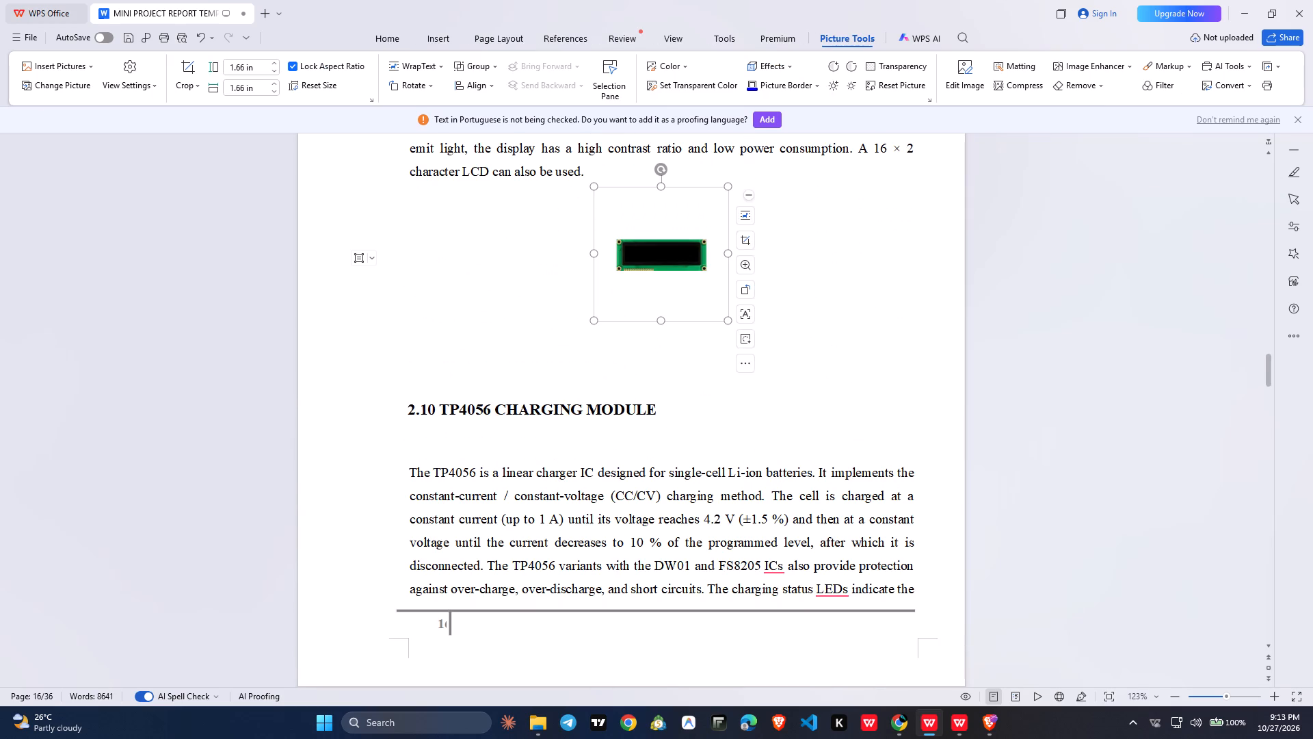
pyautogui.moveTo(726, 322); pyautogui.dragTo(713, 285)
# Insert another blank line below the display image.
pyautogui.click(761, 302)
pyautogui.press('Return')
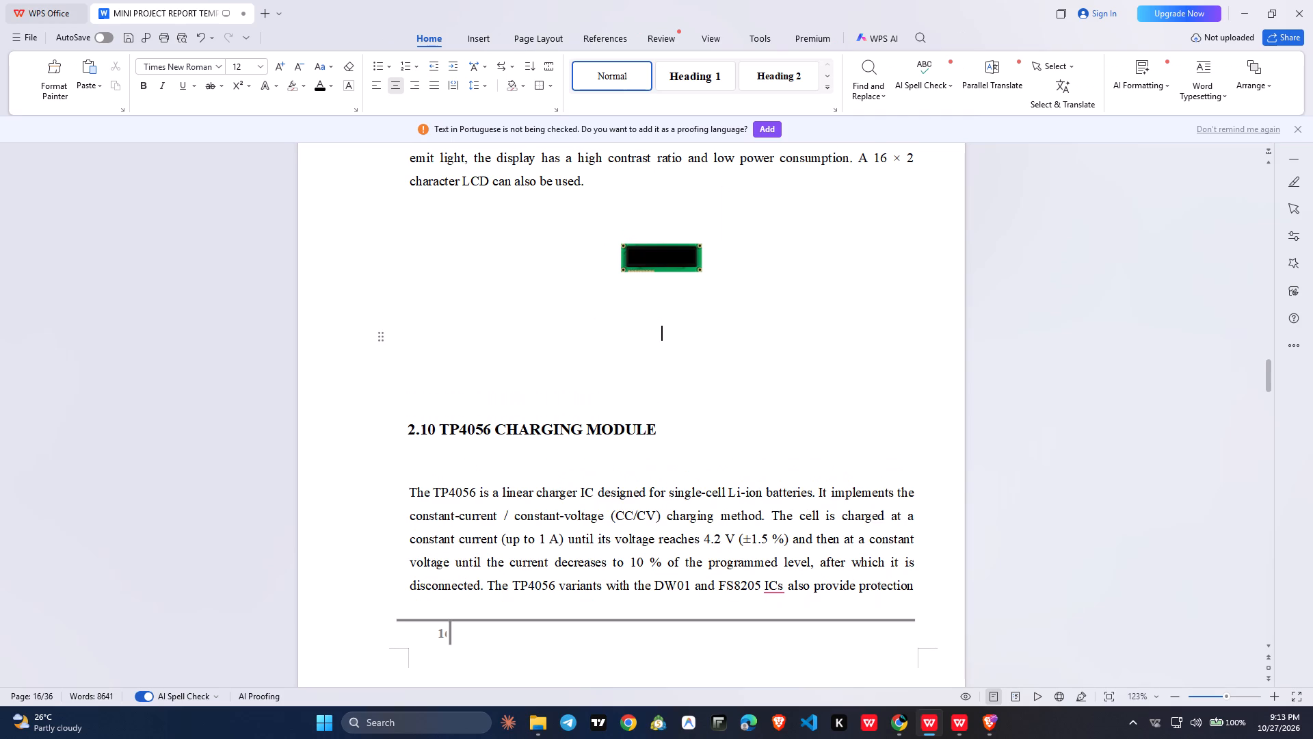
# Delete the surplus blank lines between the display image and the 2.10 TP4056 CHARGING MODULE heading, leaving one.
pyautogui.scroll(-4, 761, 302)
pyautogui.scroll(4, 747, 336)
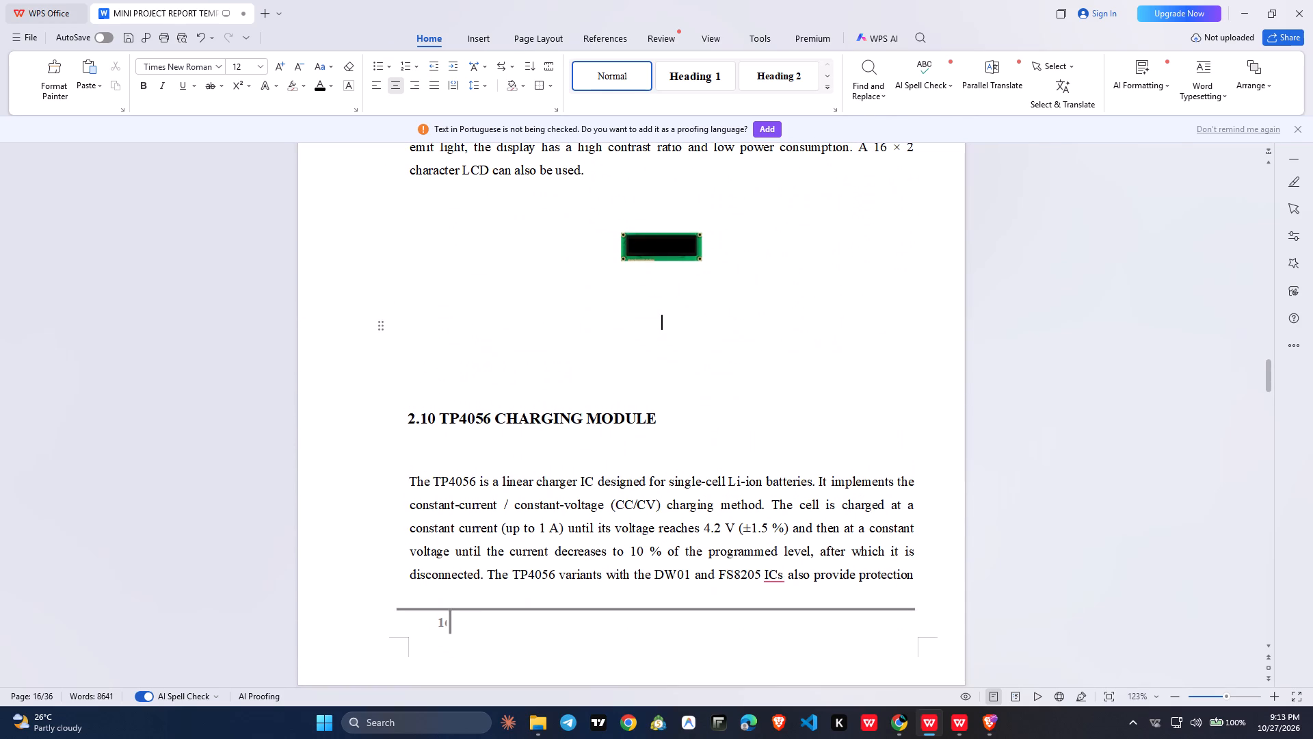
pyautogui.moveTo(470, 391); pyautogui.dragTo(436, 347)
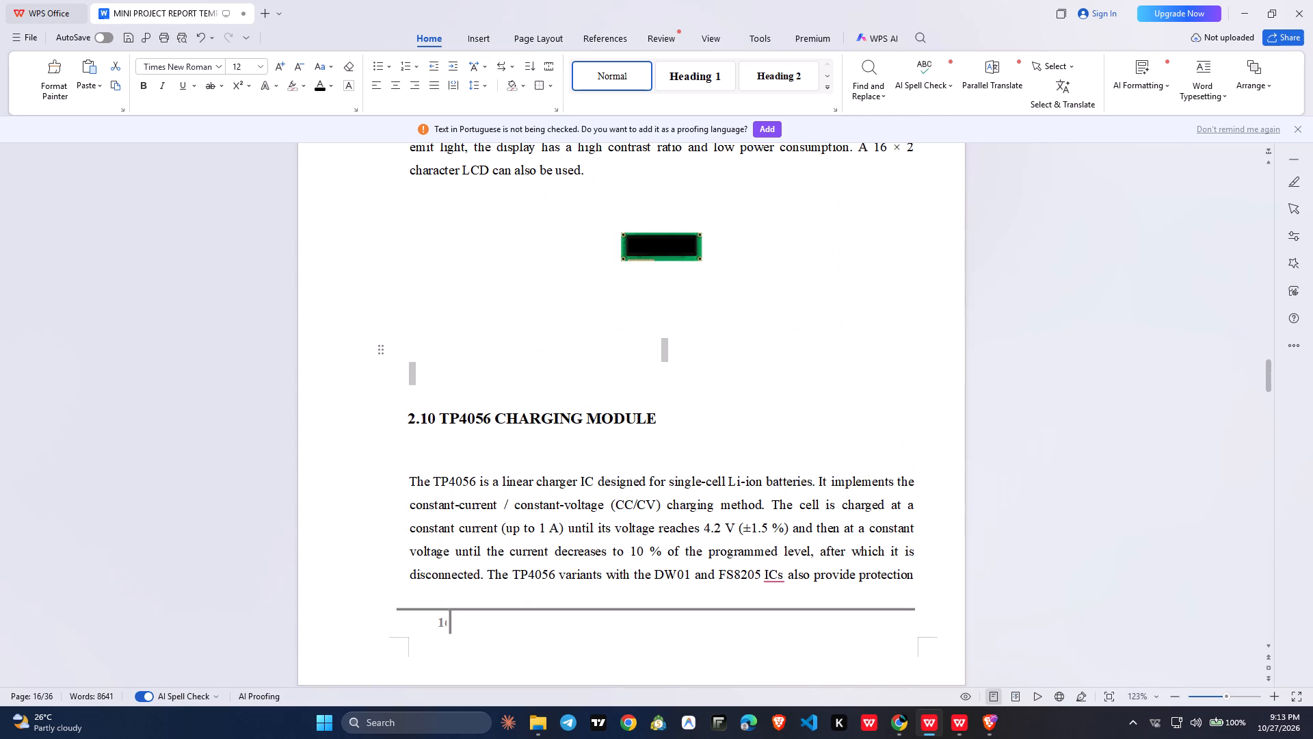
pyautogui.moveTo(436, 347); pyautogui.dragTo(436, 346)
pyautogui.press('BackSpace')
pyautogui.press('BackSpace')
pyautogui.press('BackSpace')
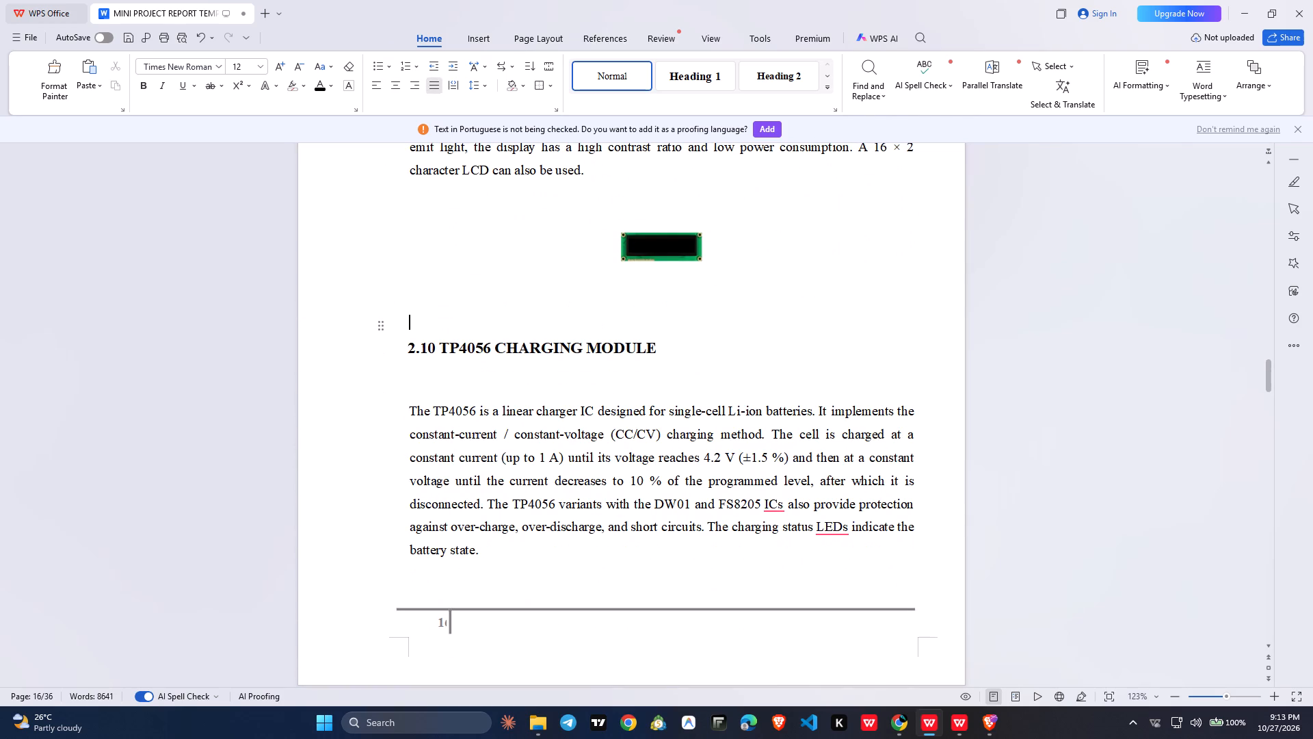
# Shrink the display image slightly more, to about 1.32 in square.
pyautogui.click(682, 281)
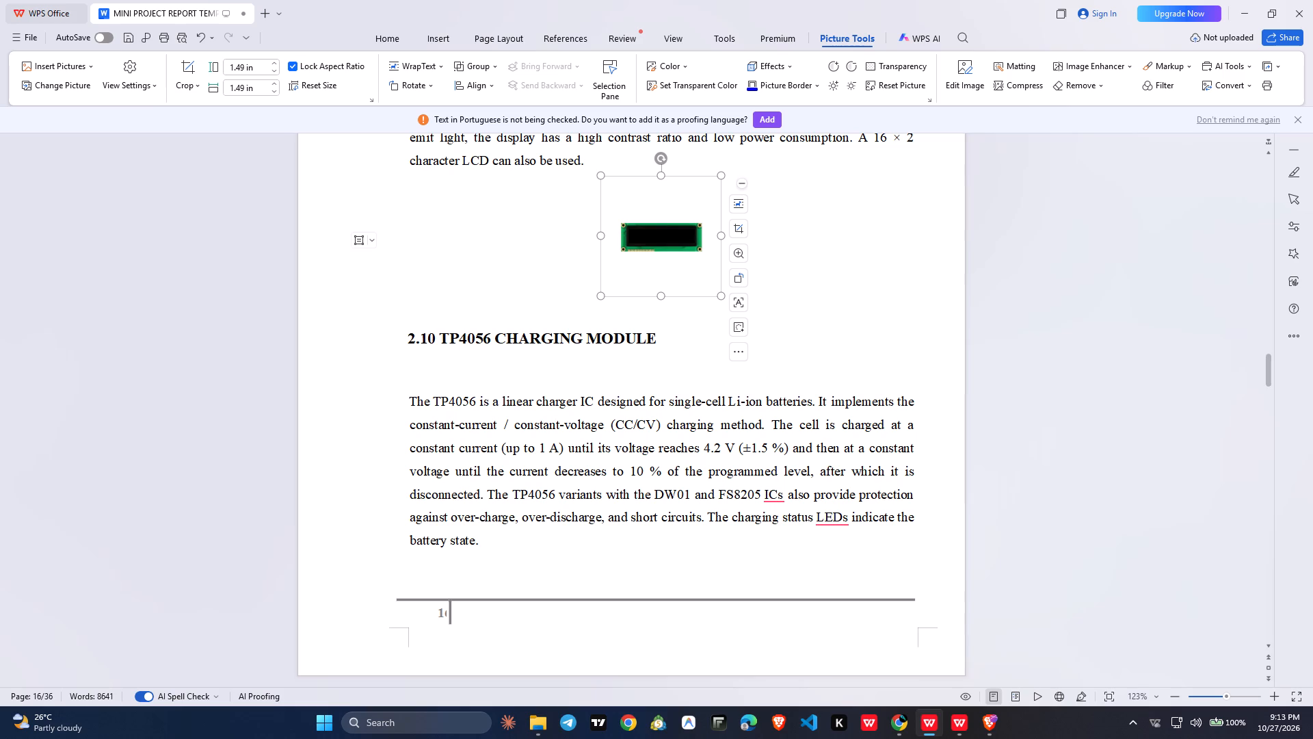
pyautogui.moveTo(721, 295); pyautogui.dragTo(706, 268)
# Add the caption "Fig. 2.9 LCD Display" on a new line below the display image in section 2.9.
pyautogui.click(907, 272)
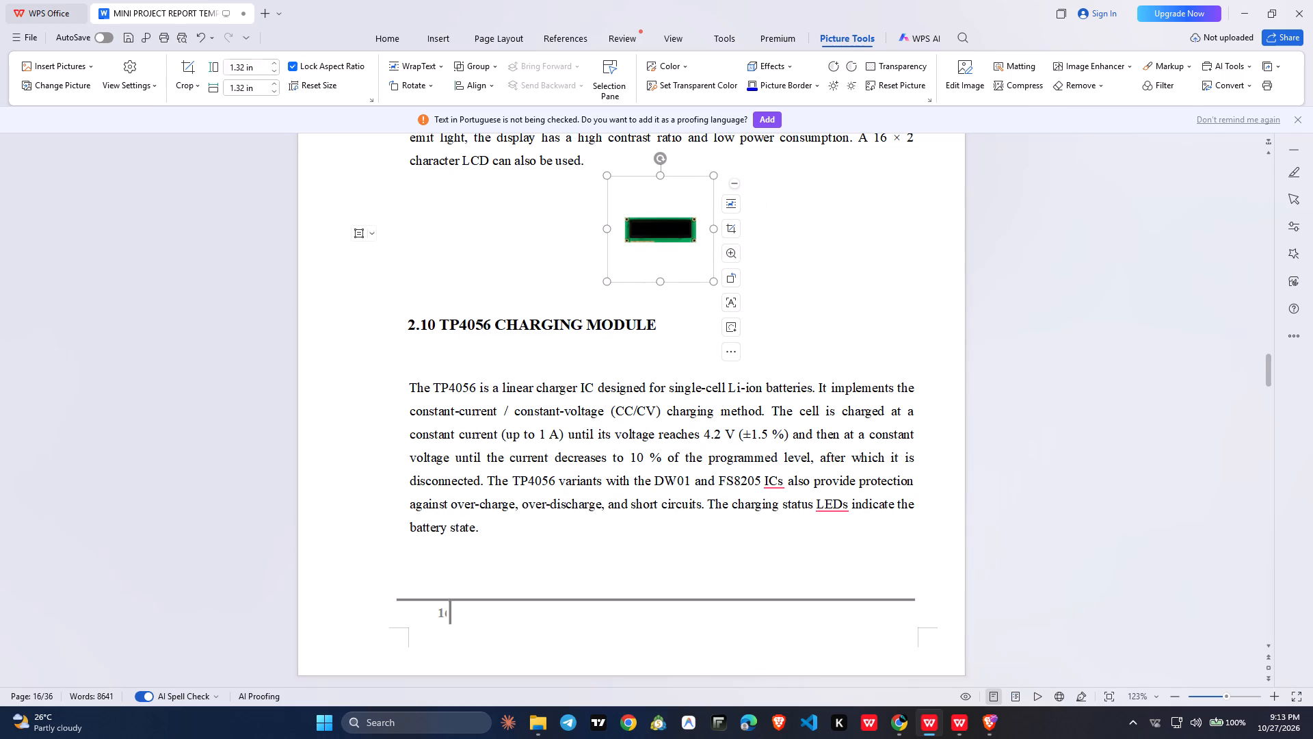
pyautogui.press('Return')
pyautogui.write('FIg')
pyautogui.press('BackSpace')
pyautogui.press('BackSpace')
pyautogui.write('if')
pyautogui.press('BackSpace')
pyautogui.write('g.')
pyautogui.press('space')
pyautogui.press('2')
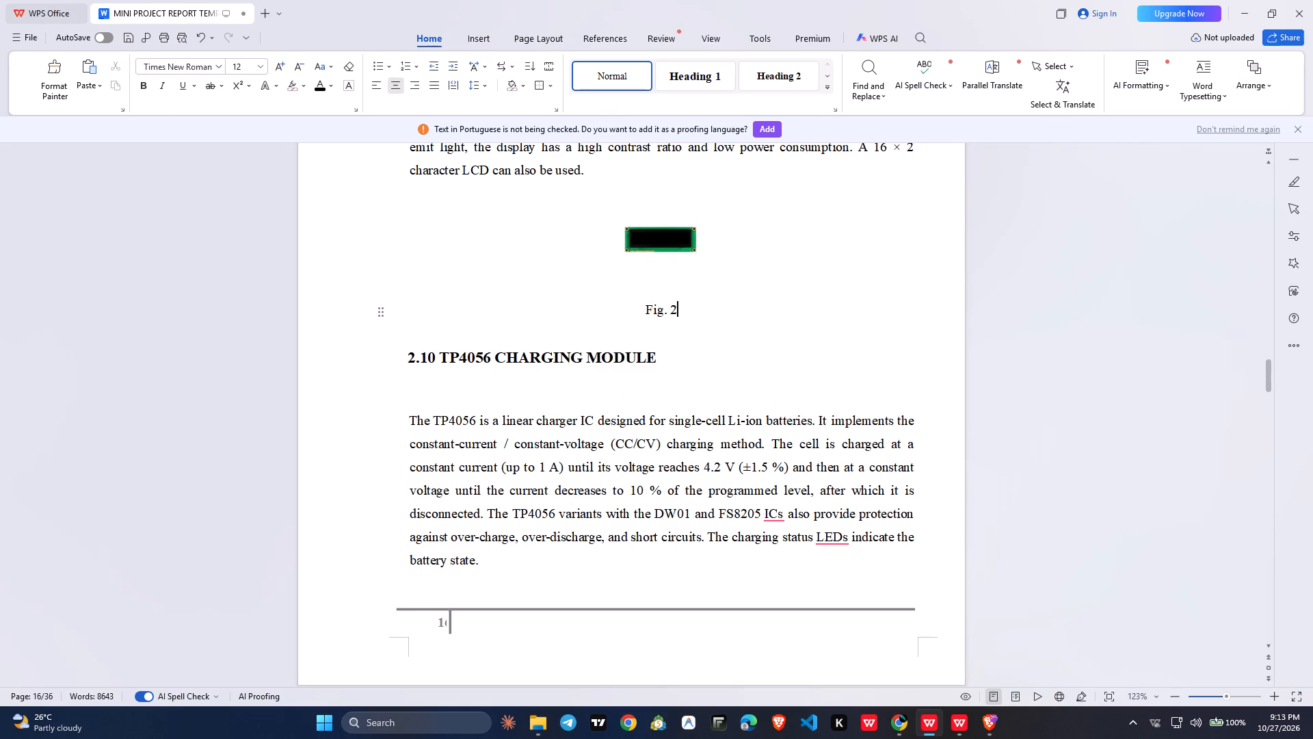
pyautogui.write('.1')
pyautogui.press('BackSpace')
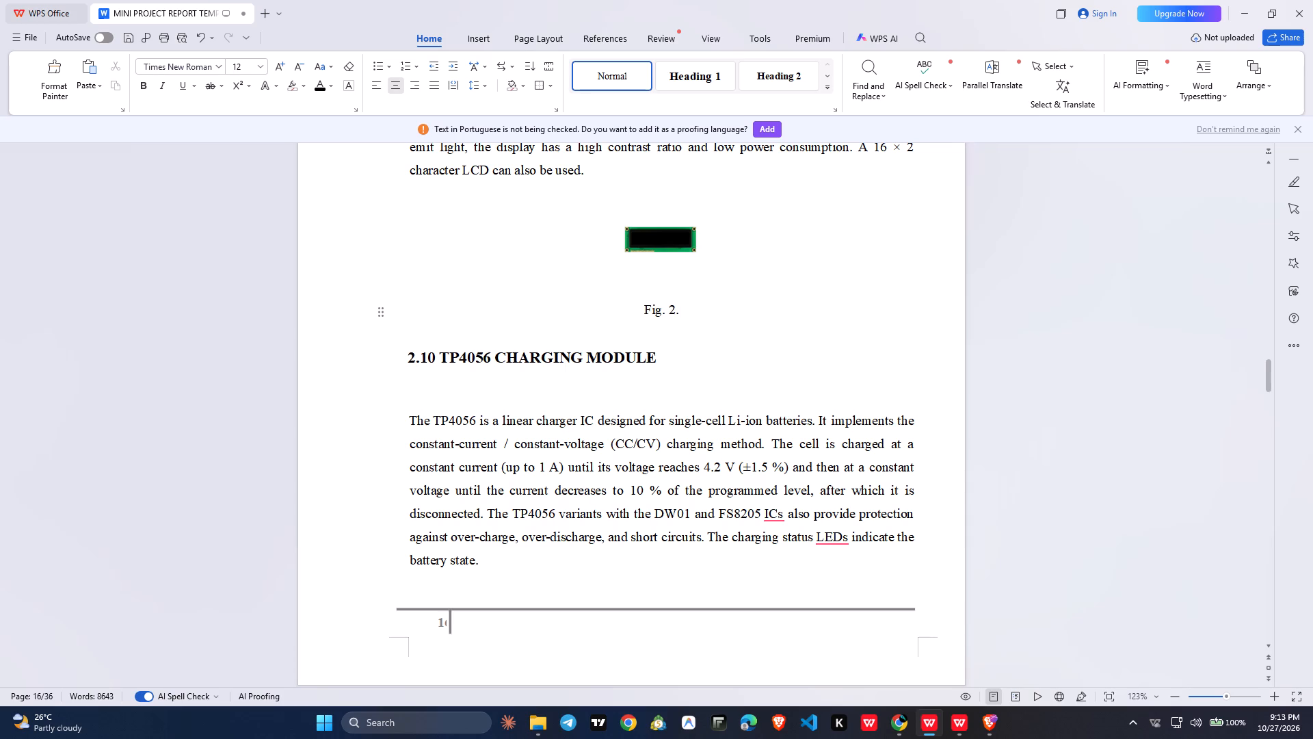
pyautogui.write('9')
pyautogui.press('space')
pyautogui.scroll(2, 900, 276)
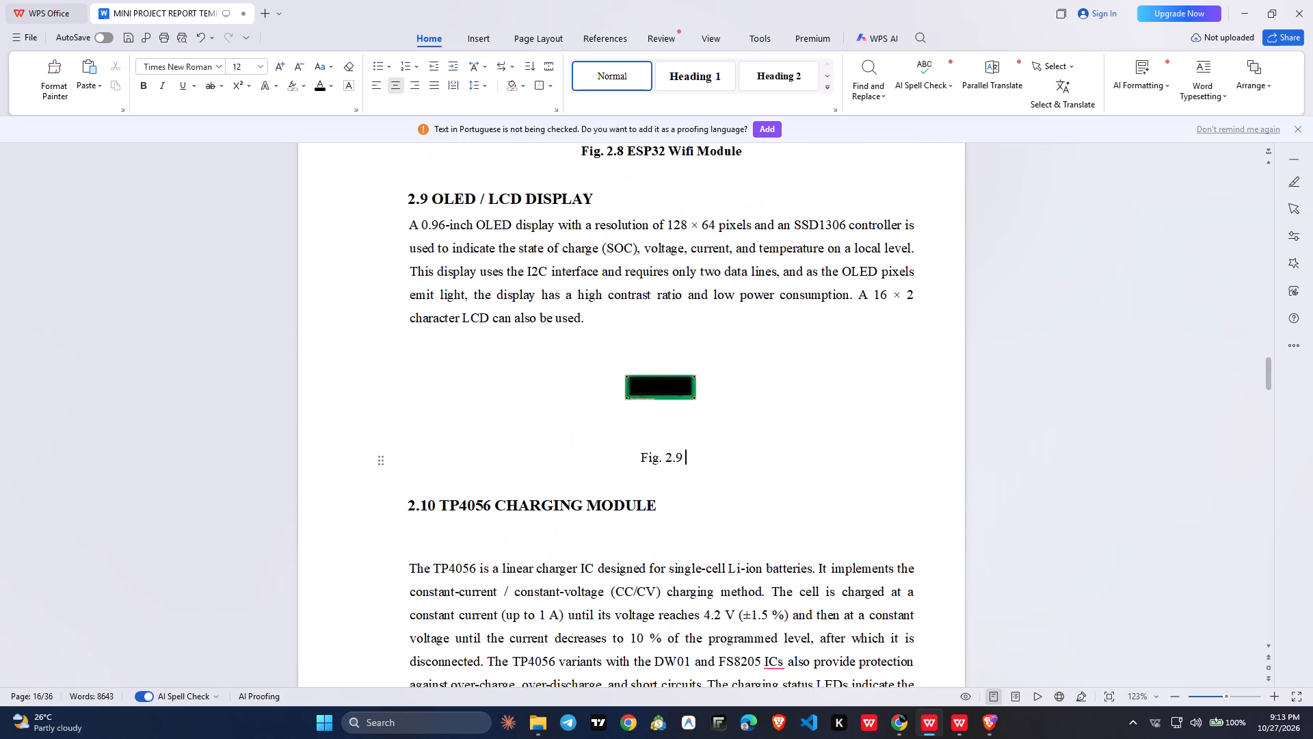
pyautogui.hotkey('shift', 'l')
pyautogui.hotkey('shift', 'BackSpace')
pyautogui.hotkey('shift', 'o')
pyautogui.press('BackSpace')
pyautogui.write('LCD Display')
# Make the whole "Fig. 2.9 LCD Display" caption bold.
pyautogui.moveTo(740, 477); pyautogui.dragTo(717, 455)
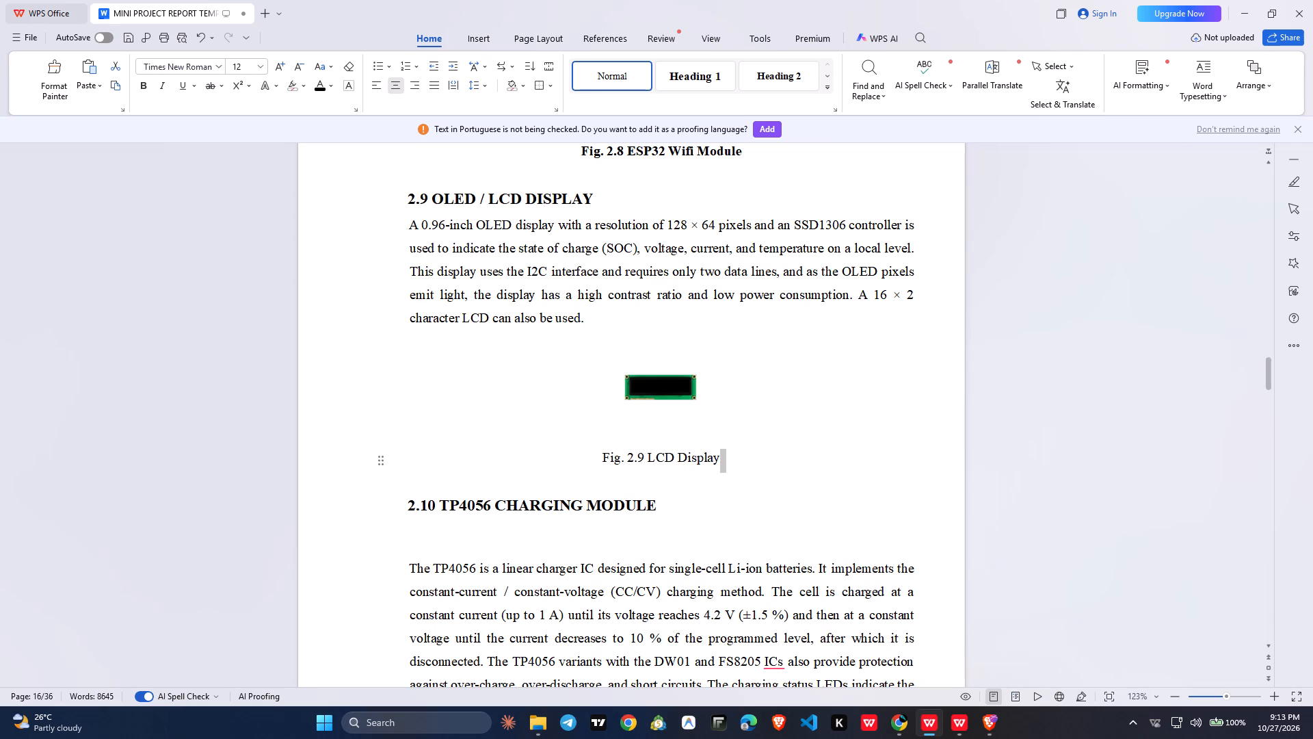
pyautogui.click(717, 455)
pyautogui.moveTo(717, 455); pyautogui.dragTo(598, 457)
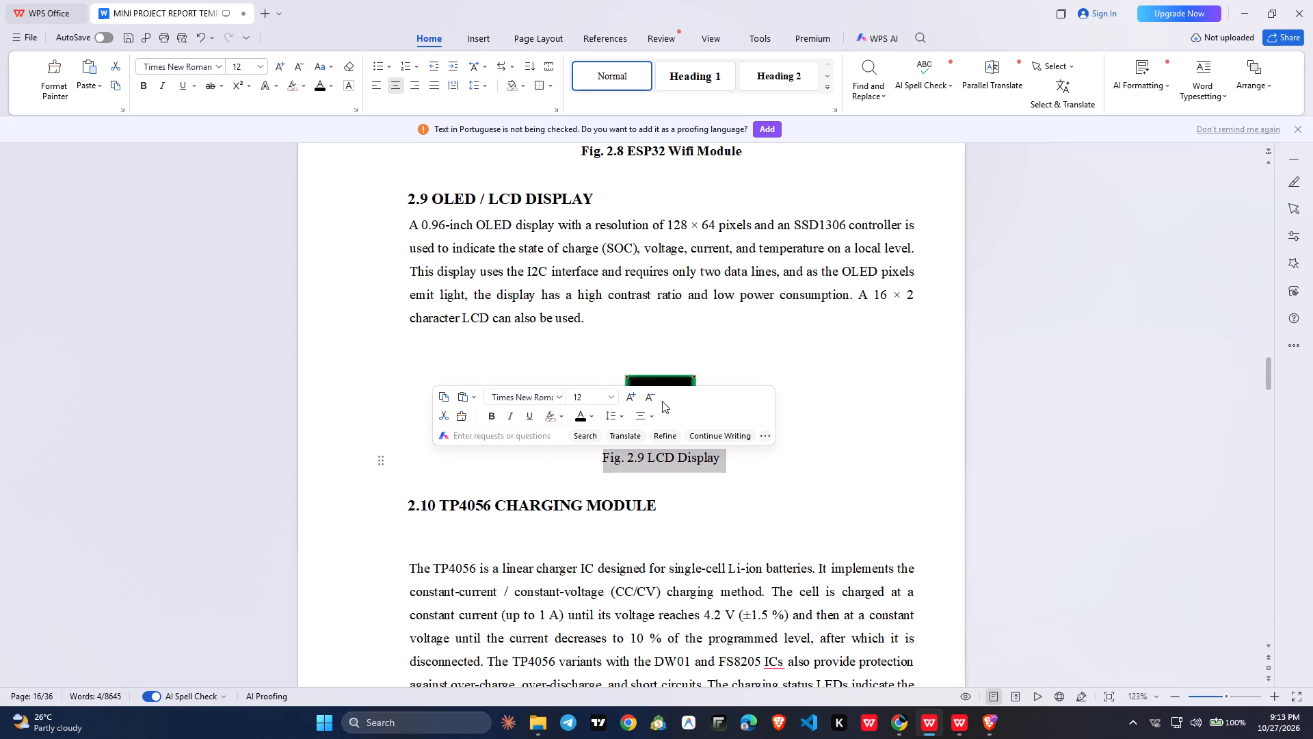
pyautogui.click(492, 417)
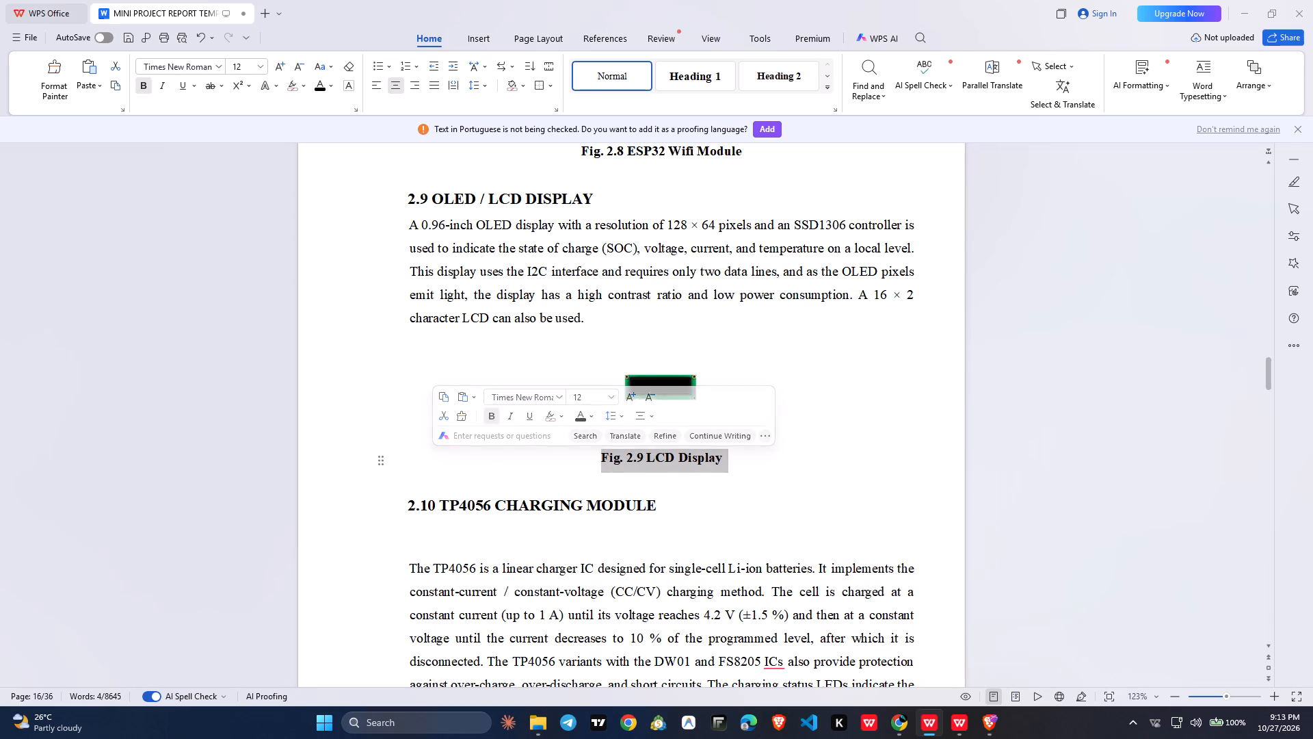
# Remove the blank line between the 2.10 TP4056 CHARGING MODULE heading and its paragraph, keeping the heading text intact.
pyautogui.click(527, 593)
pyautogui.click(470, 551)
pyautogui.press('\\')
pyautogui.press('BackSpace')
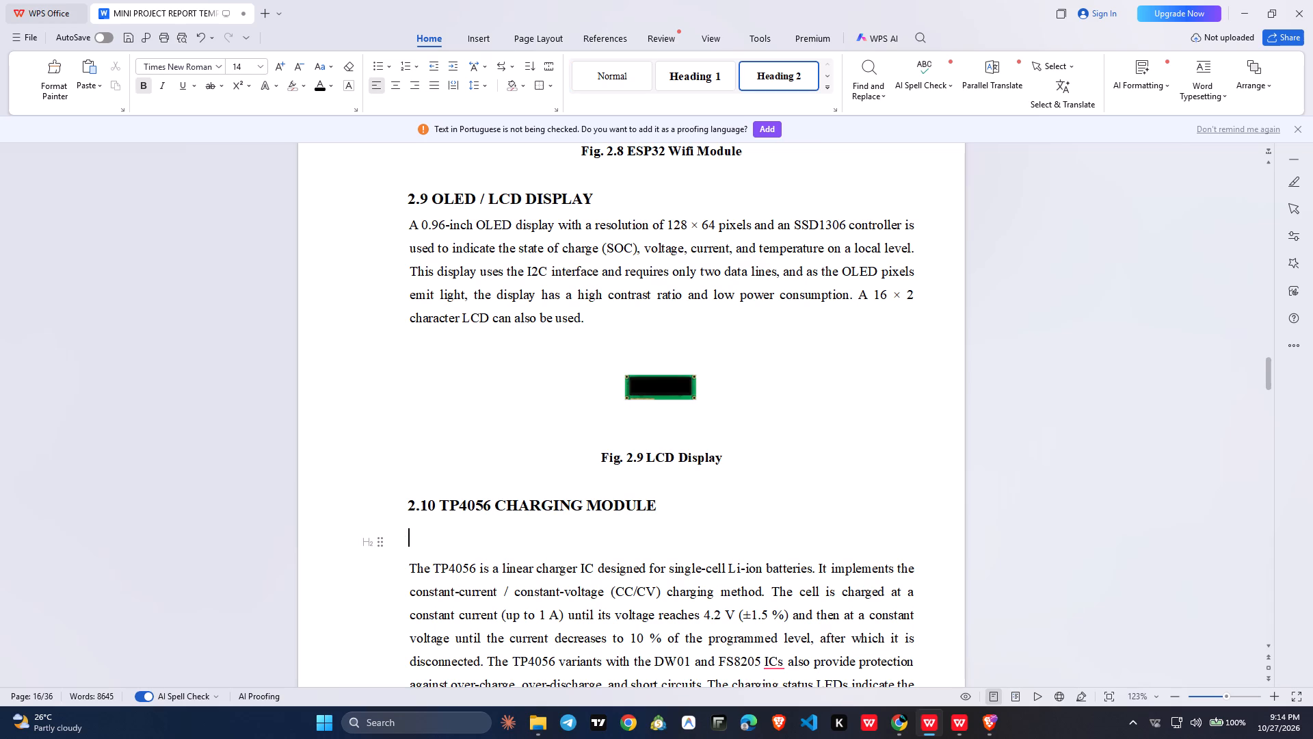
pyautogui.press('BackSpace')
pyautogui.press('BackSpace')
pyautogui.scroll(-3, 470, 551)
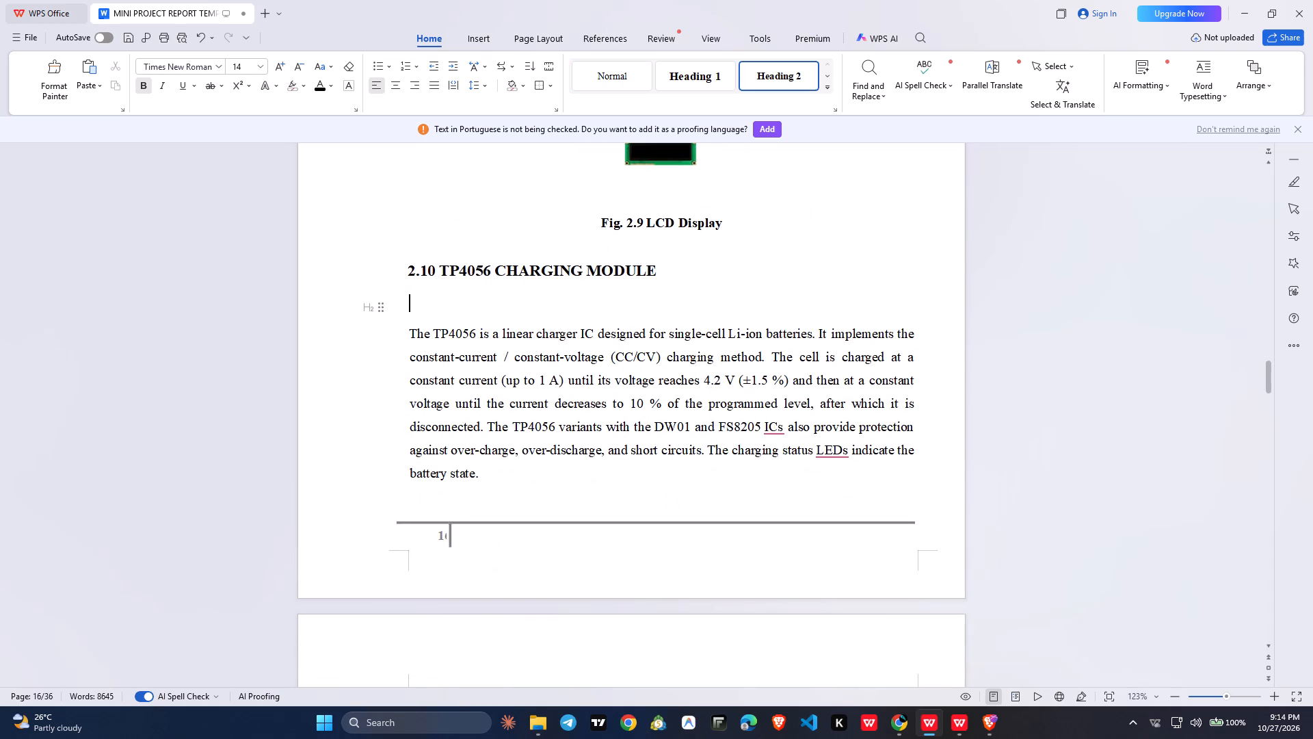
pyautogui.press('BackSpace')
pyautogui.press('BackSpace')
pyautogui.press('Return')
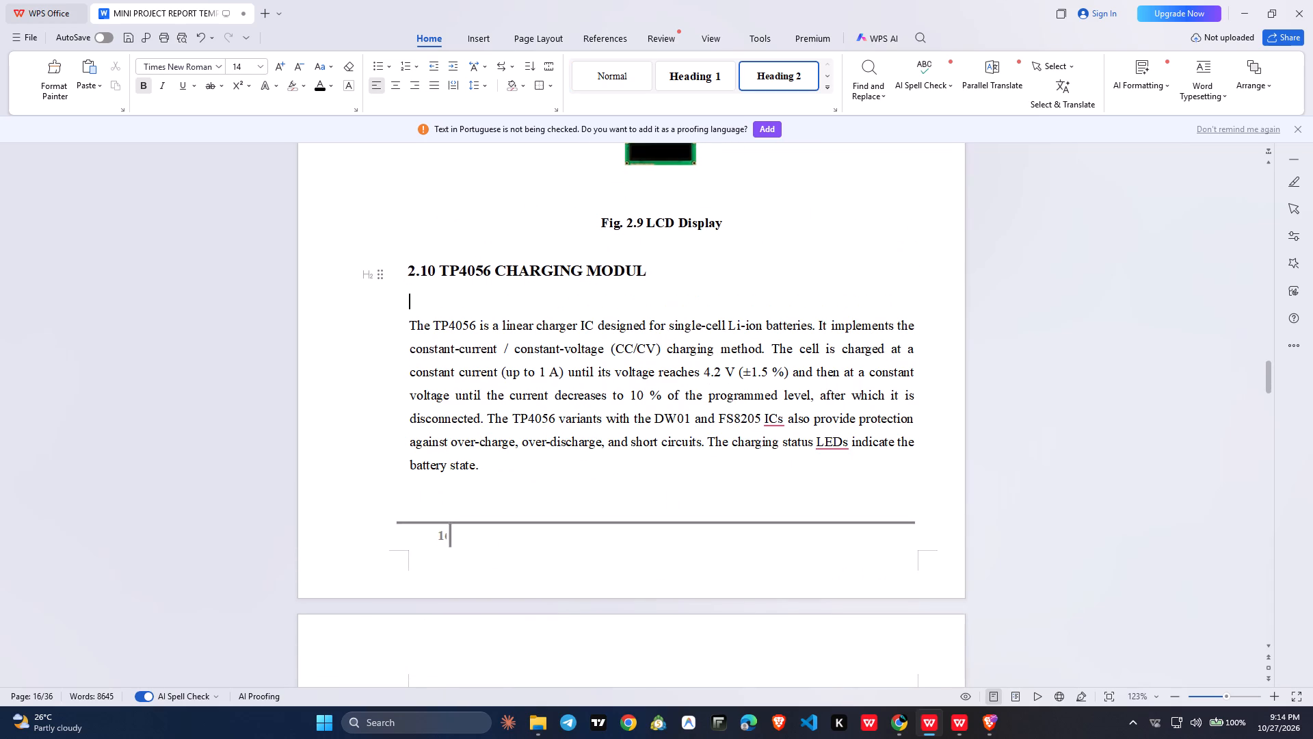
pyautogui.press('BackSpace')
pyautogui.press('BackSpace')
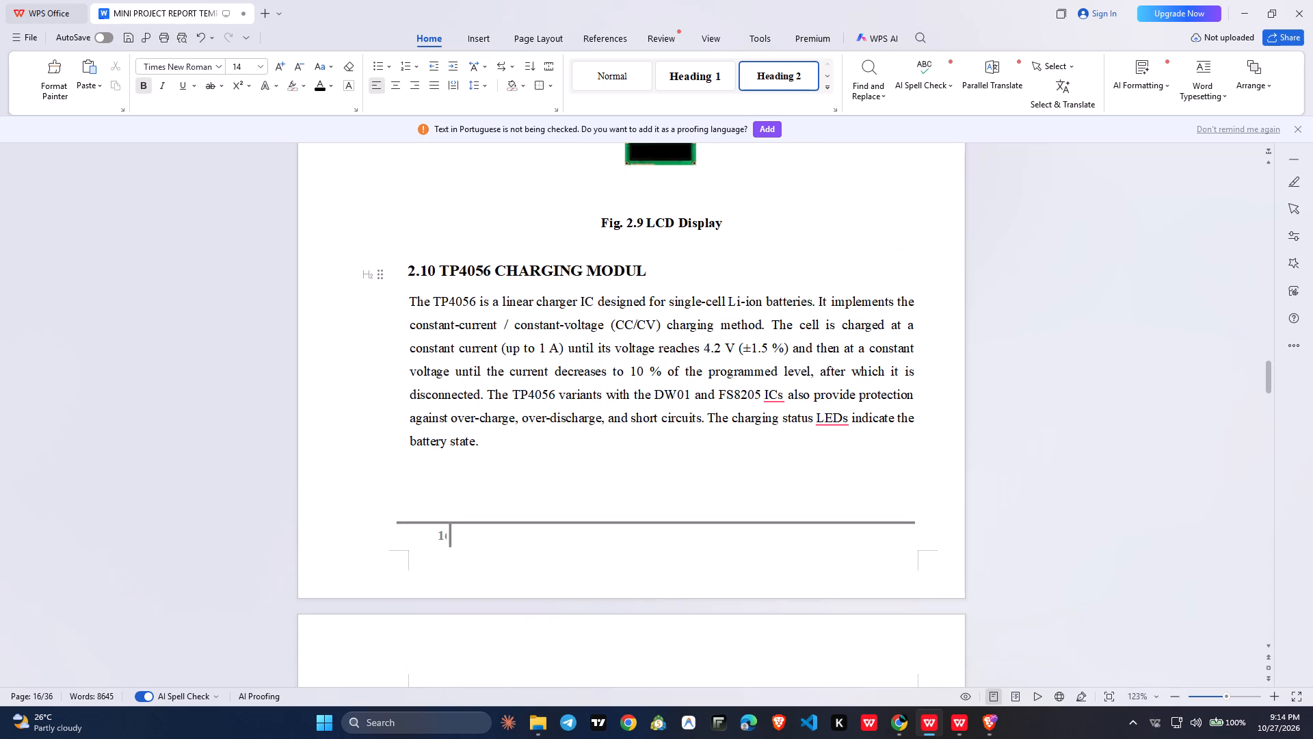
pyautogui.hotkey('shift', 'e')
pyautogui.click(468, 486)
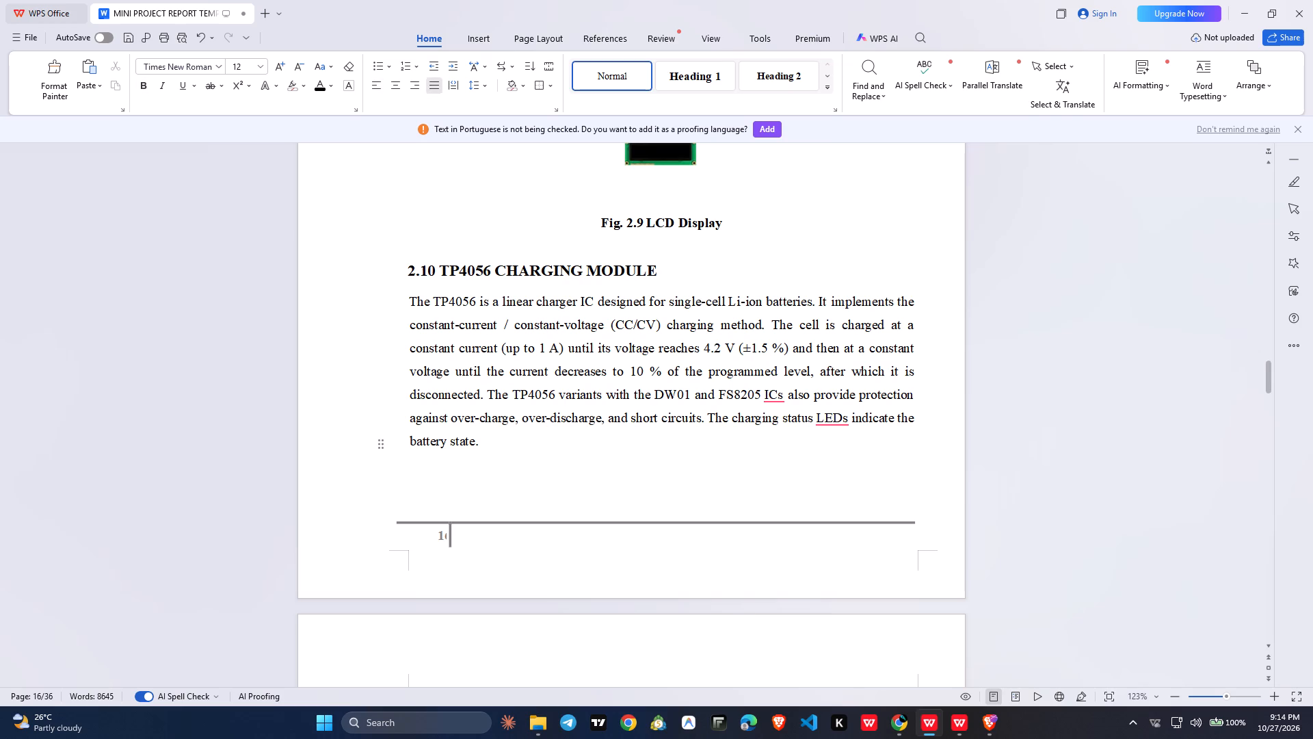
# Delete the surplus blank lines between the TP4056 Charging Module caption and the 2.11 heading, leaving one small blank line.
pyautogui.scroll(-3, 442, 579)
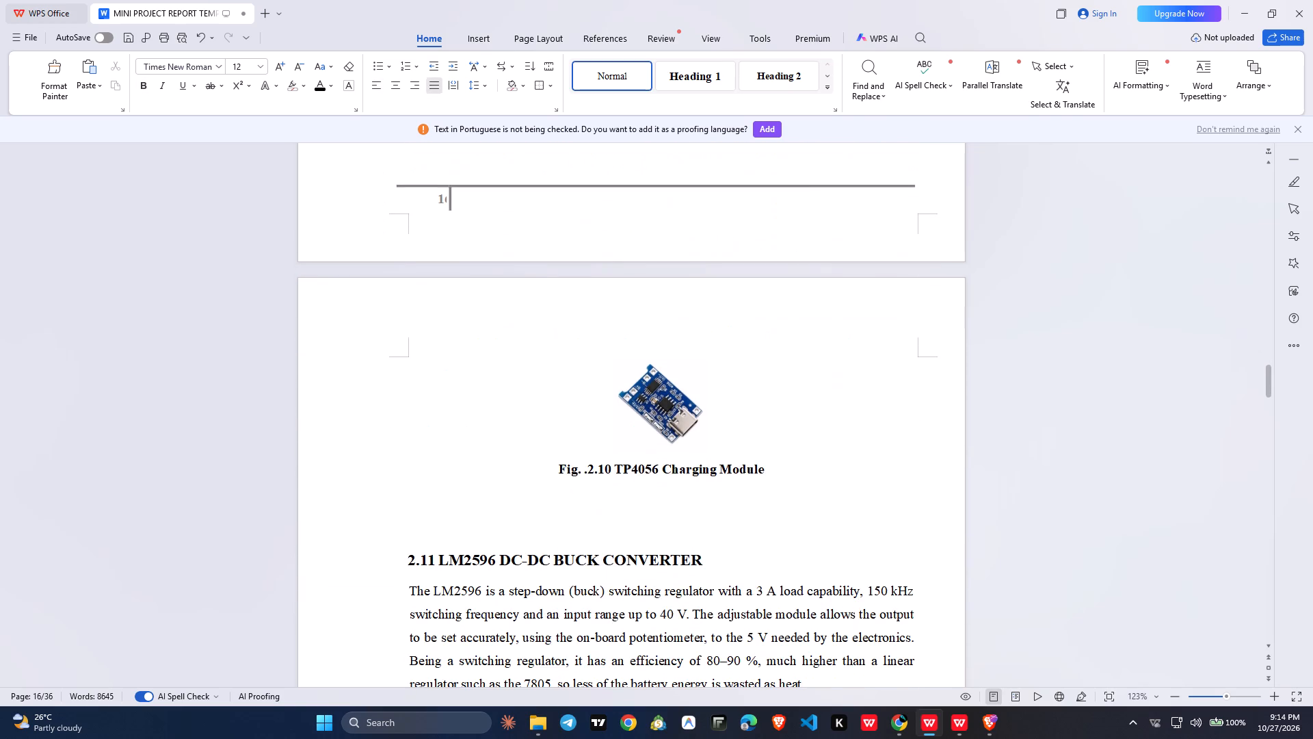
pyautogui.scroll(-1, 568, 612)
pyautogui.click(455, 463)
pyautogui.press('BackSpace')
pyautogui.press('BackSpace')
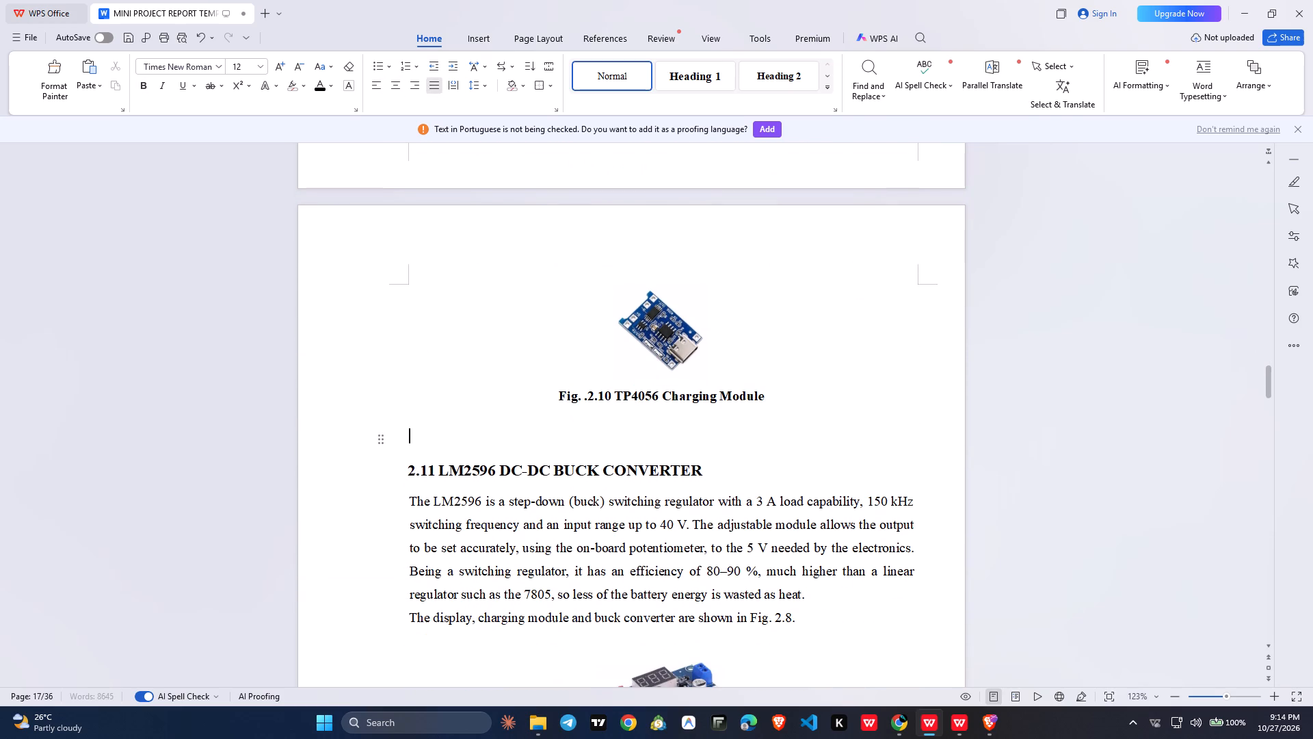
pyautogui.press('BackSpace')
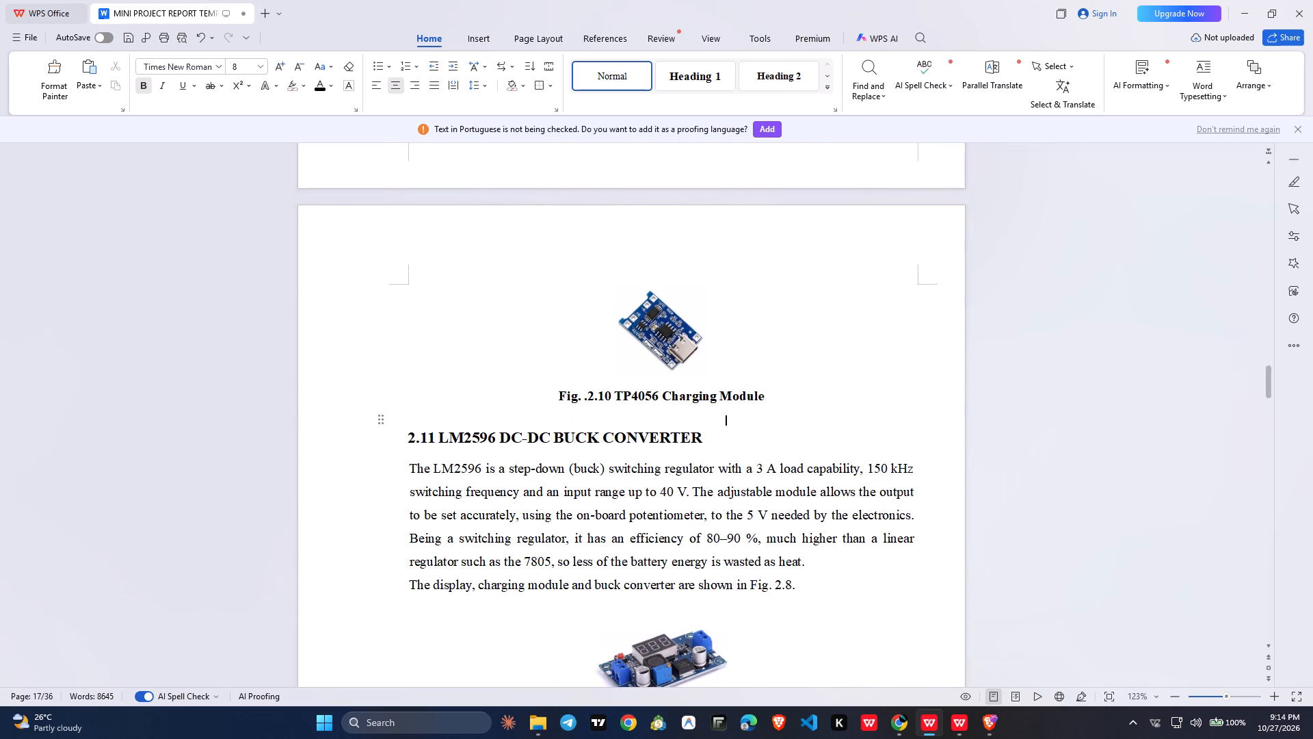
# Set the line spacing to 1.5 from the last line of section 2.9's paragraph through section 2.11's text.
pyautogui.moveTo(825, 593); pyautogui.dragTo(486, 298)
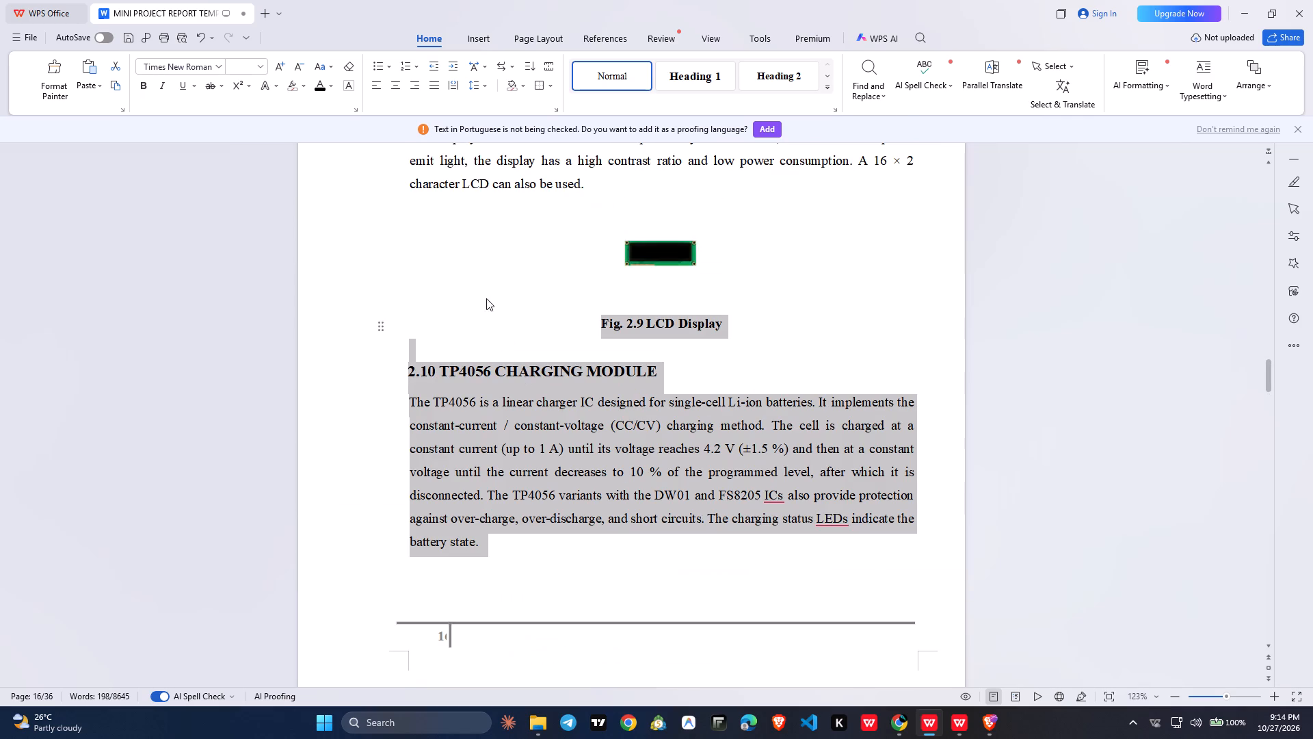
pyautogui.moveTo(486, 298); pyautogui.dragTo(470, 191)
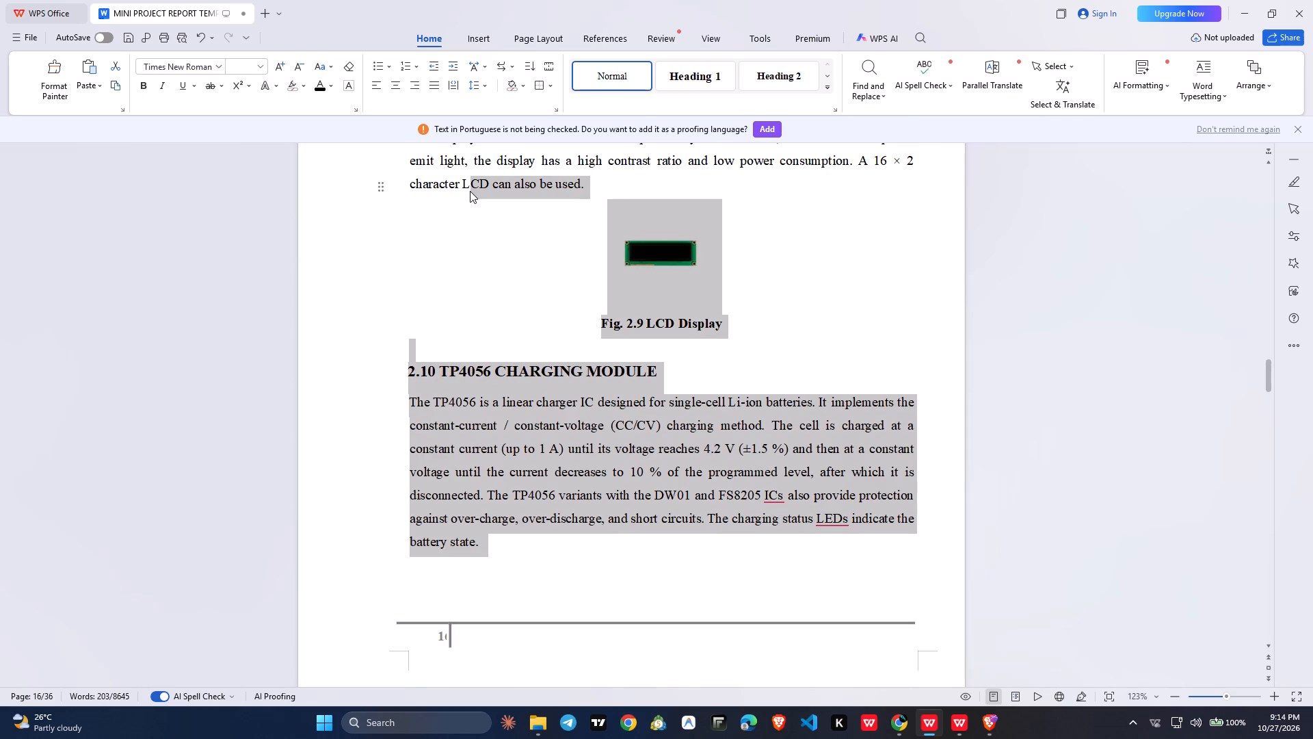
pyautogui.click(480, 141)
pyautogui.click(501, 200)
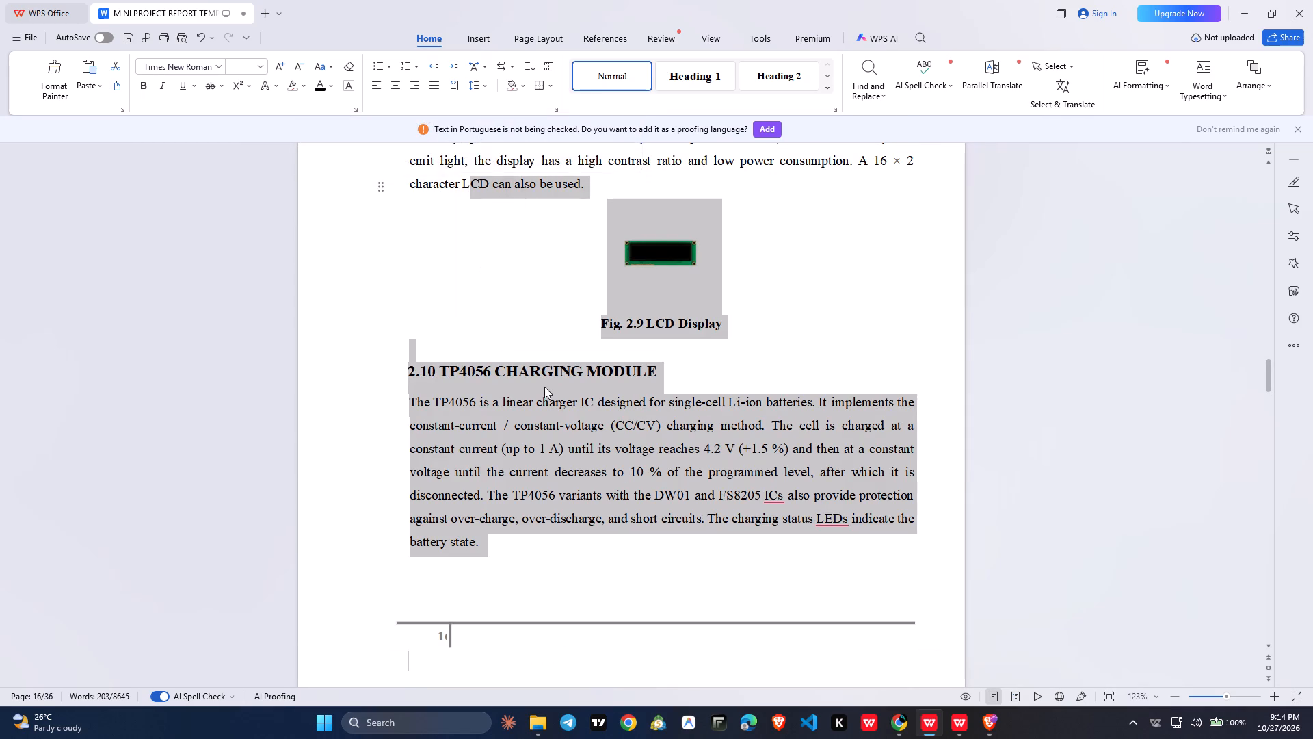
pyautogui.click(544, 387)
# Set the line spacing of the 2.12 LEDs, BUZZER AND PASSIVE COMPONENTS heading and its paragraph to 1.5.
pyautogui.scroll(-7, 544, 387)
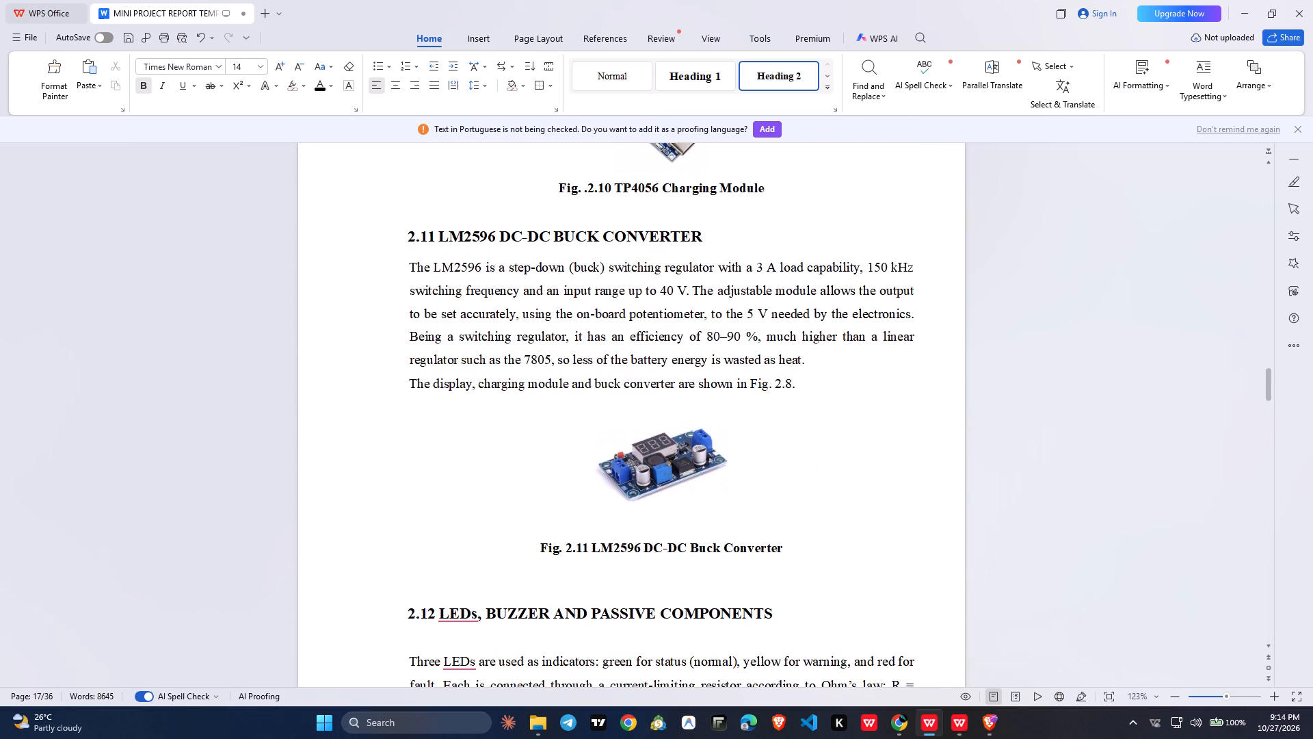
pyautogui.scroll(-5, 626, 474)
pyautogui.moveTo(503, 499); pyautogui.dragTo(408, 336)
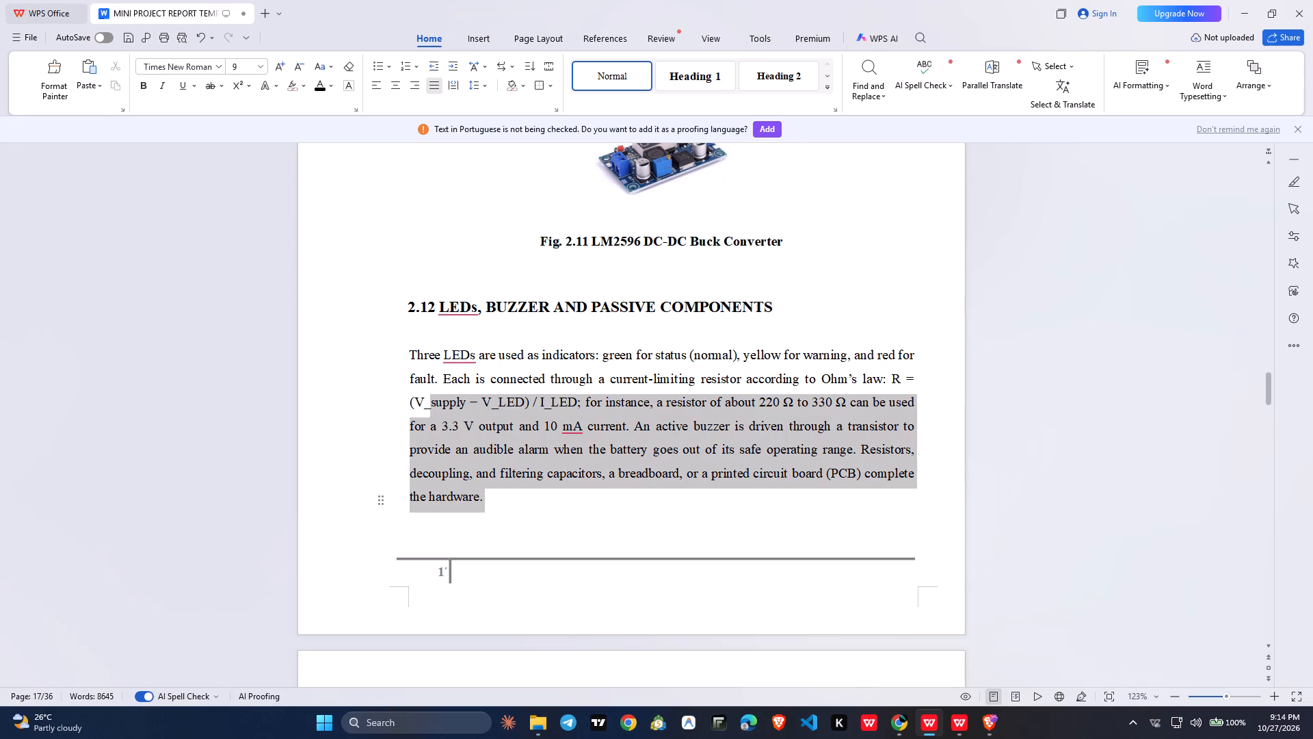
pyautogui.moveTo(408, 336); pyautogui.dragTo(393, 294)
pyautogui.click(420, 248)
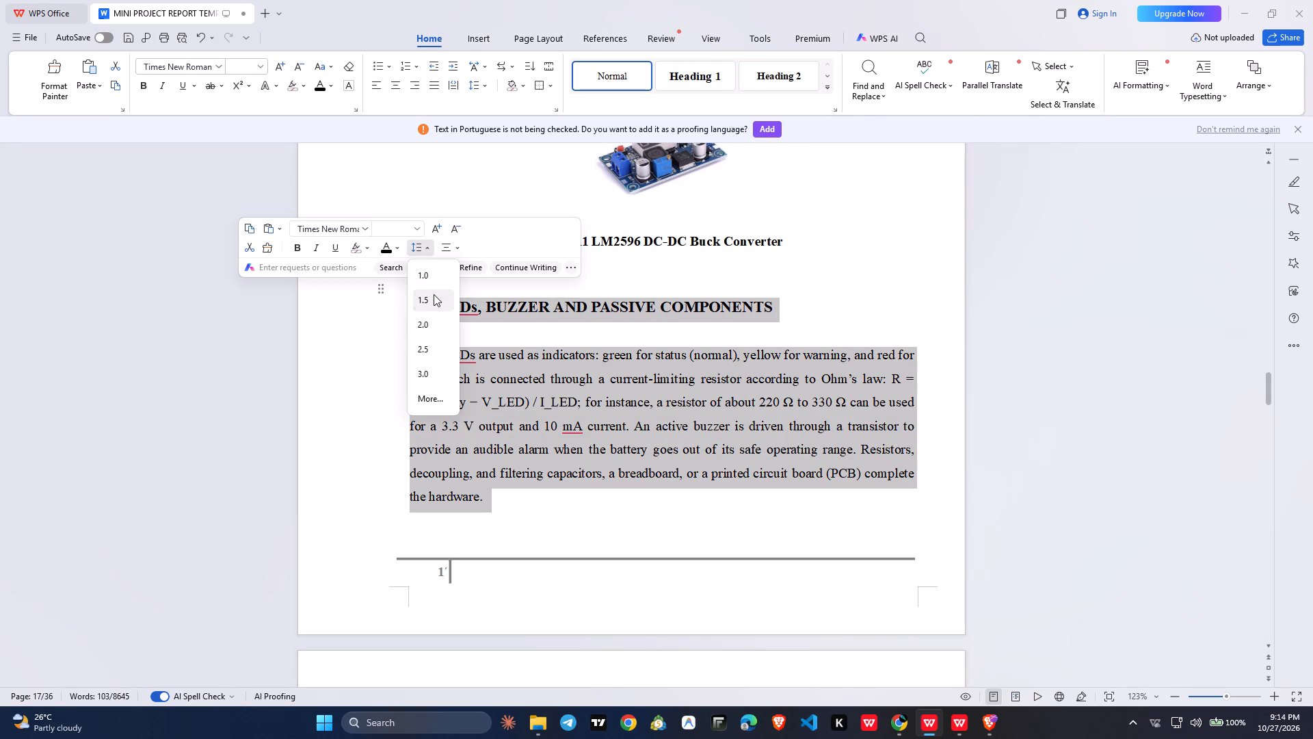
pyautogui.click(434, 294)
pyautogui.click(529, 441)
pyautogui.scroll(1, 529, 441)
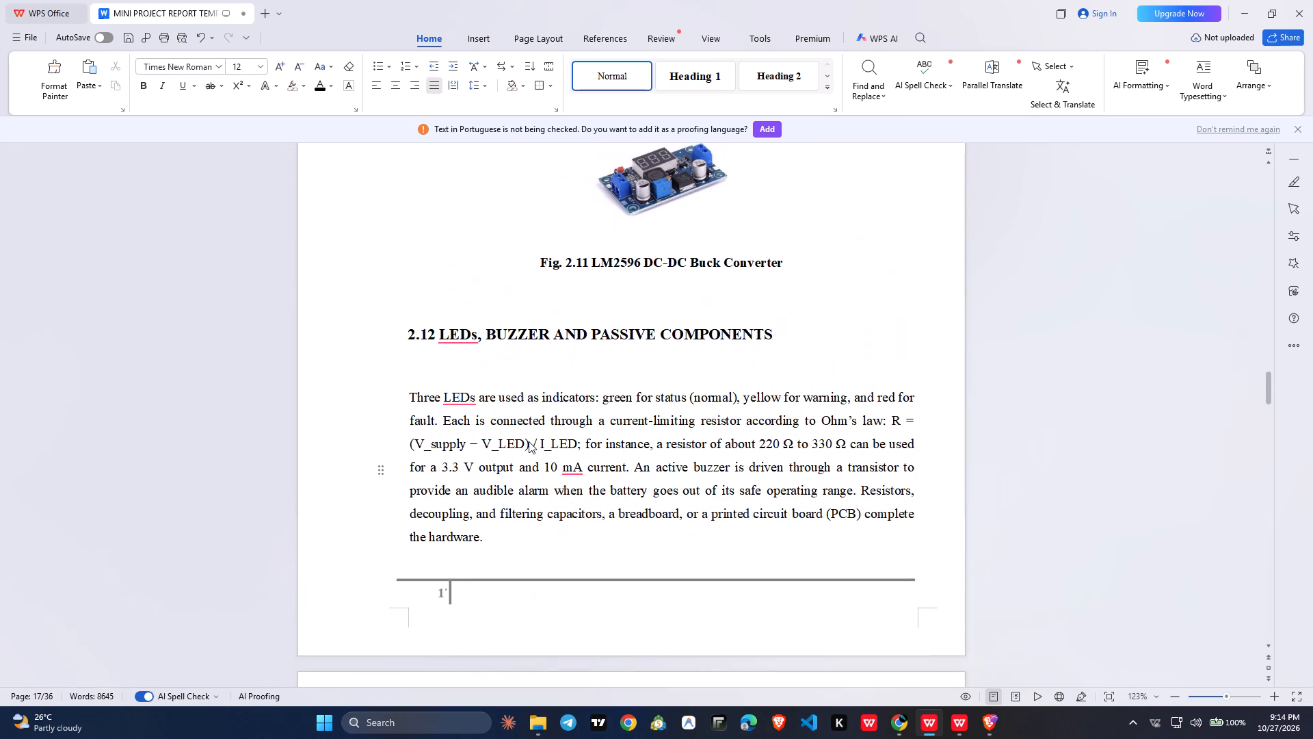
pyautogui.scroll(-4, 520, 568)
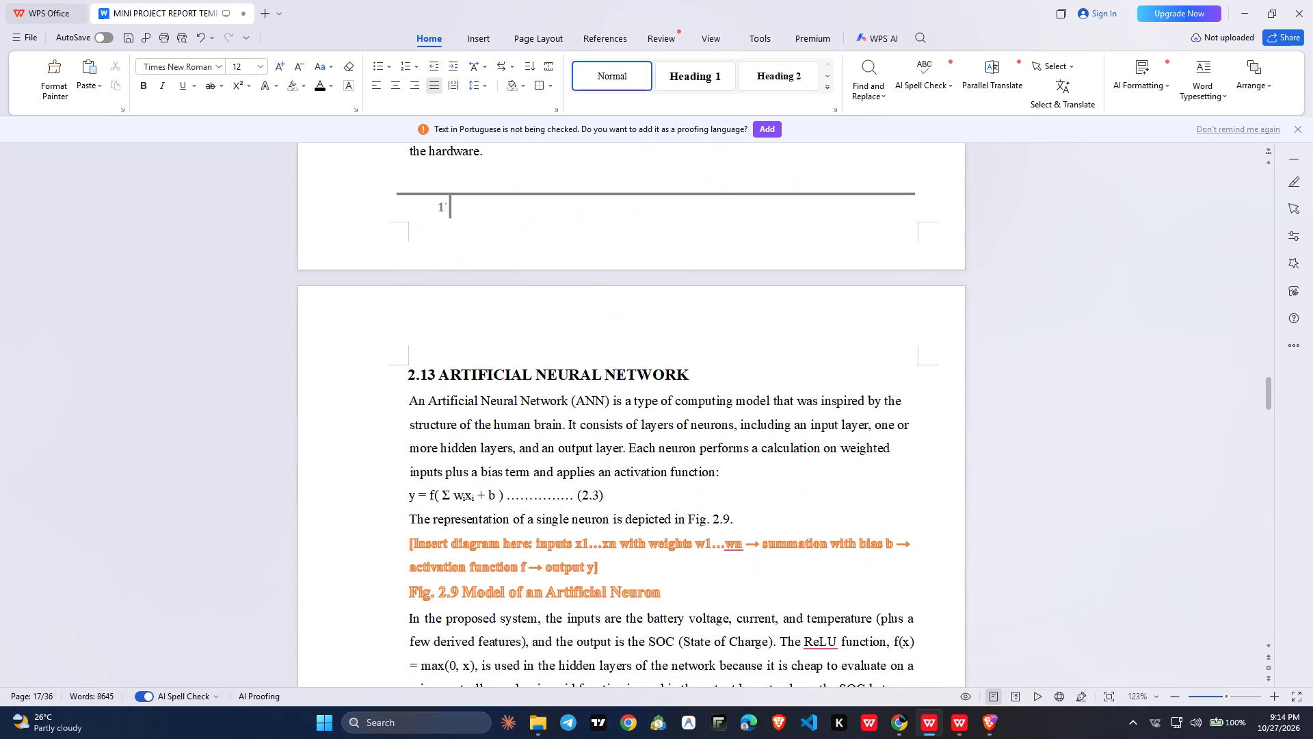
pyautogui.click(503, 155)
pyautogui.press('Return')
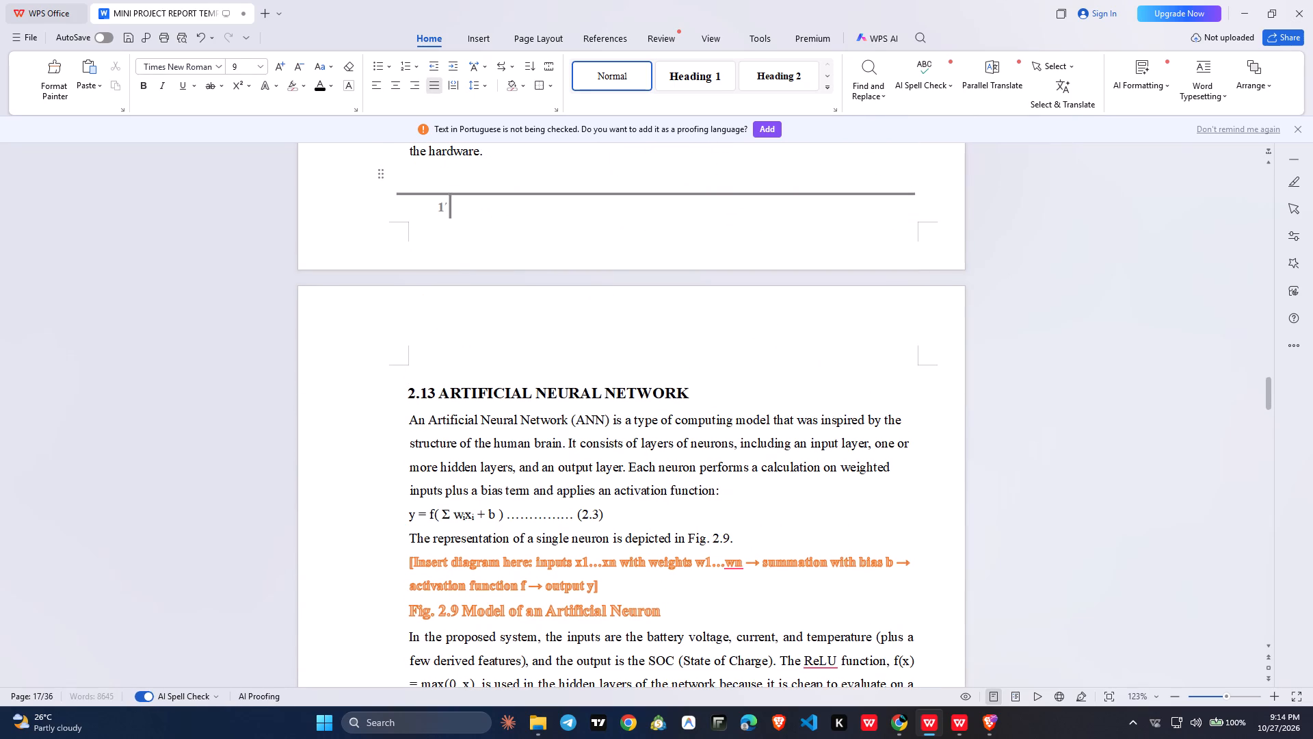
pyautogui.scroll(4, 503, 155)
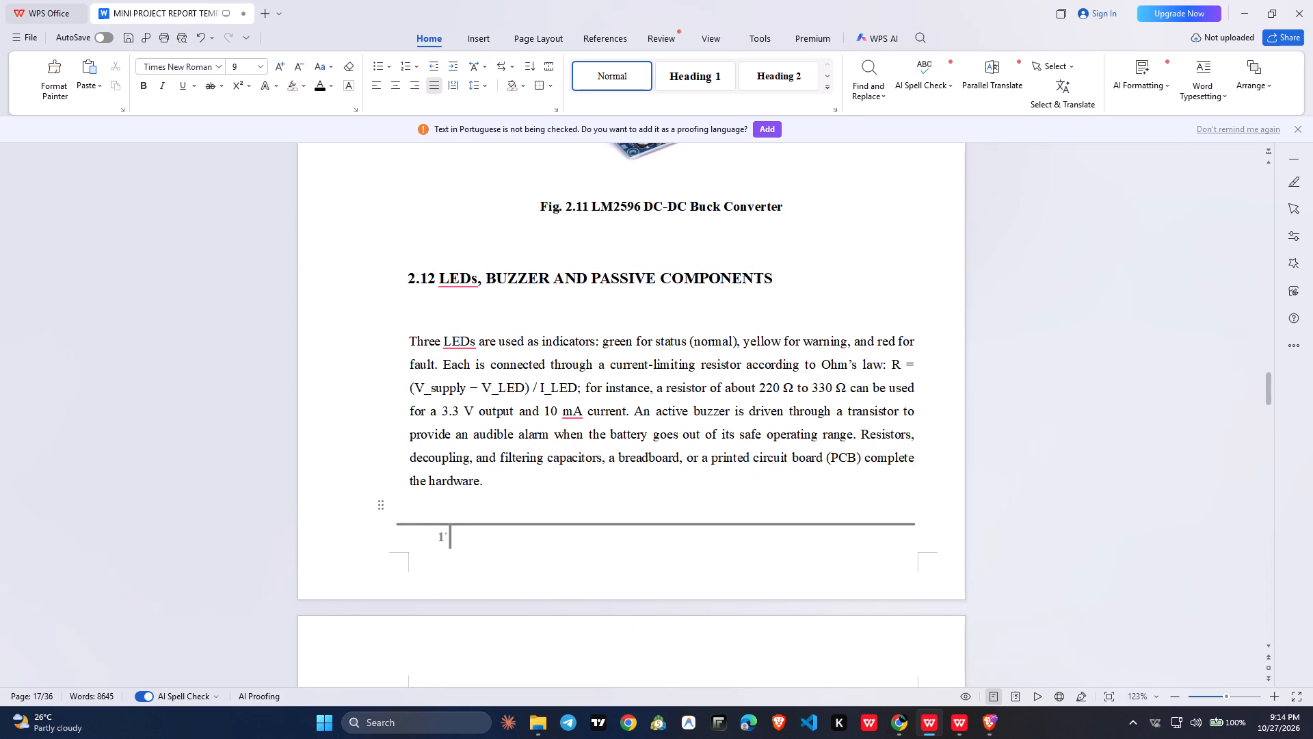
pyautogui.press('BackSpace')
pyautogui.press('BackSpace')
# Set the line spacing to 1.5 from the 2.13 ARTIFICIAL NEURAL NETWORK heading through the sentence referring to Fig. 2.9.
pyautogui.scroll(-3, 481, 582)
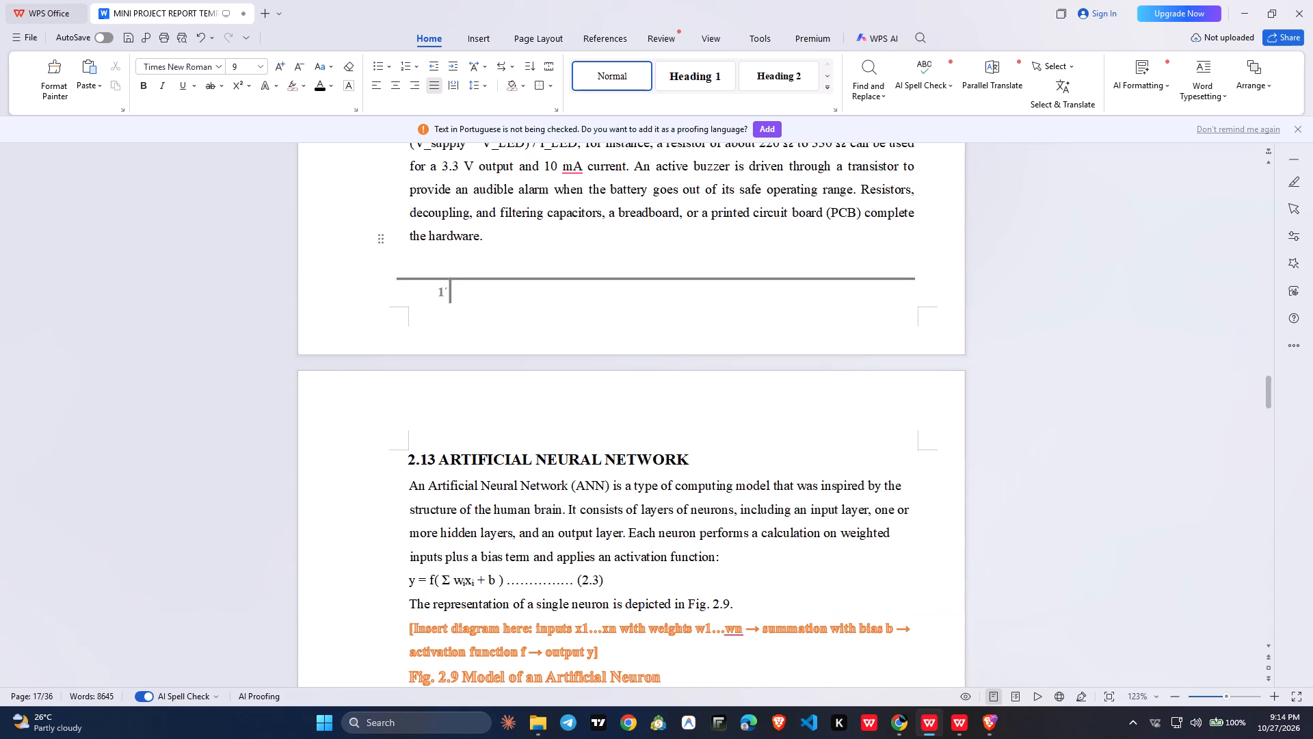
pyautogui.moveTo(747, 606); pyautogui.dragTo(348, 444)
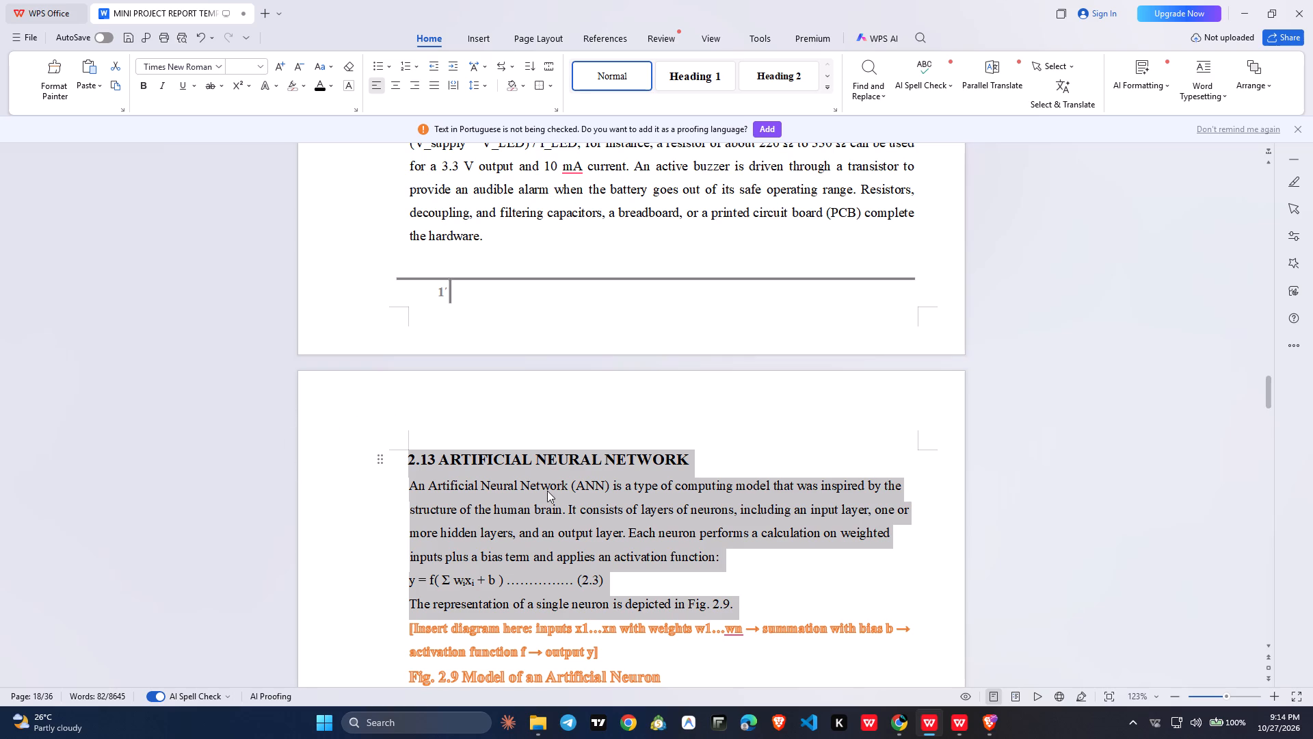
pyautogui.click(547, 494)
pyautogui.moveTo(749, 606); pyautogui.dragTo(416, 448)
pyautogui.moveTo(416, 448); pyautogui.dragTo(403, 455)
pyautogui.click(419, 415)
pyautogui.click(432, 468)
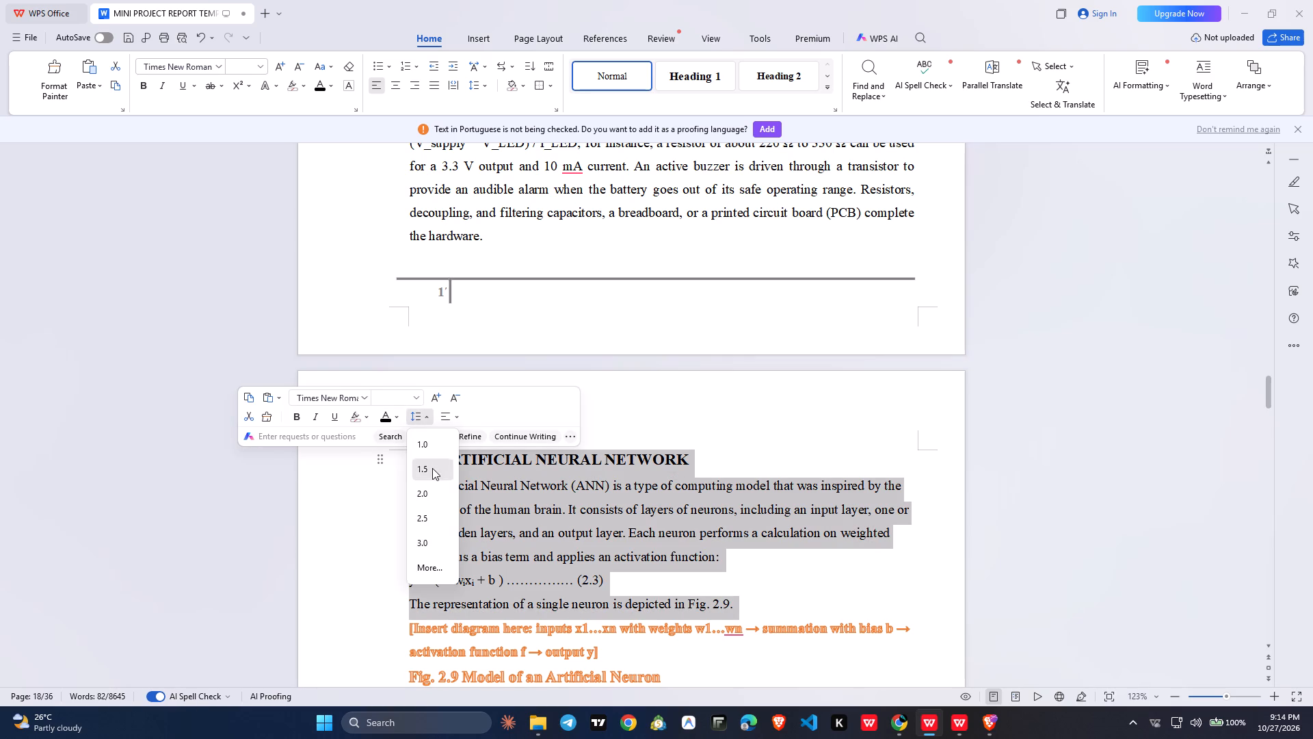
pyautogui.click(715, 584)
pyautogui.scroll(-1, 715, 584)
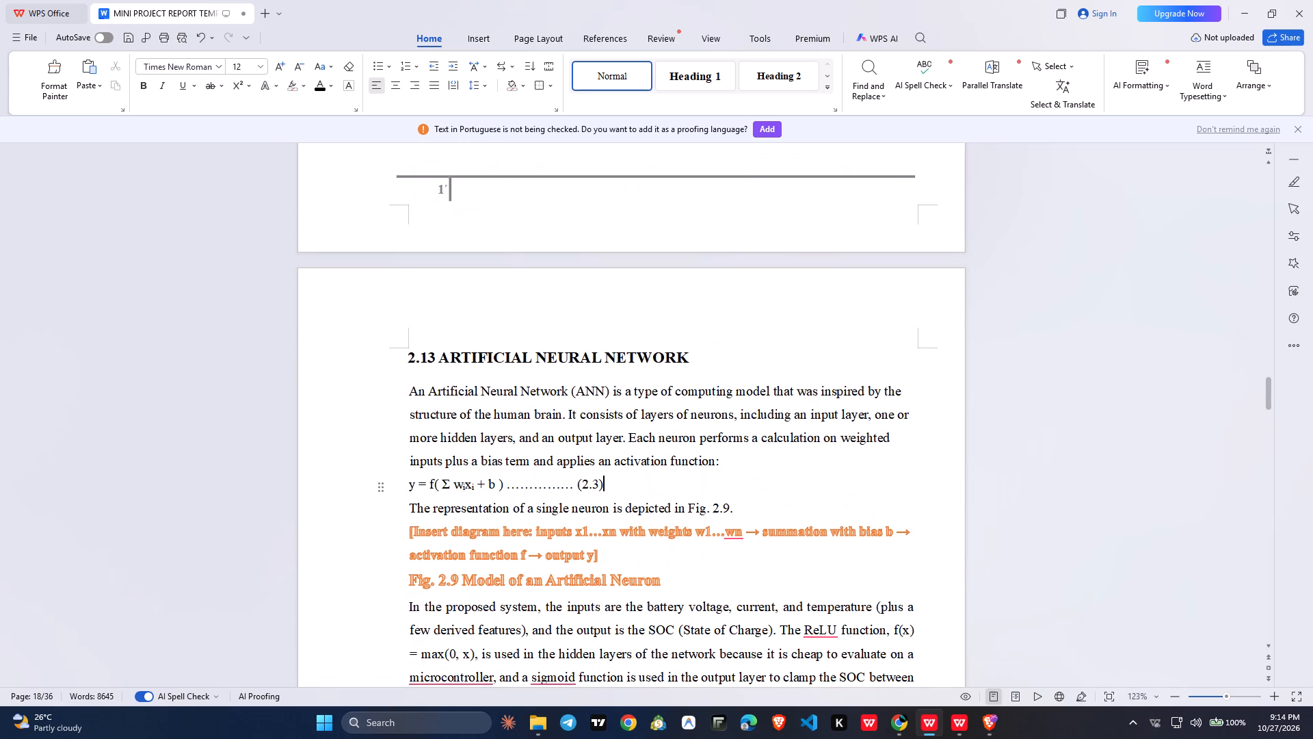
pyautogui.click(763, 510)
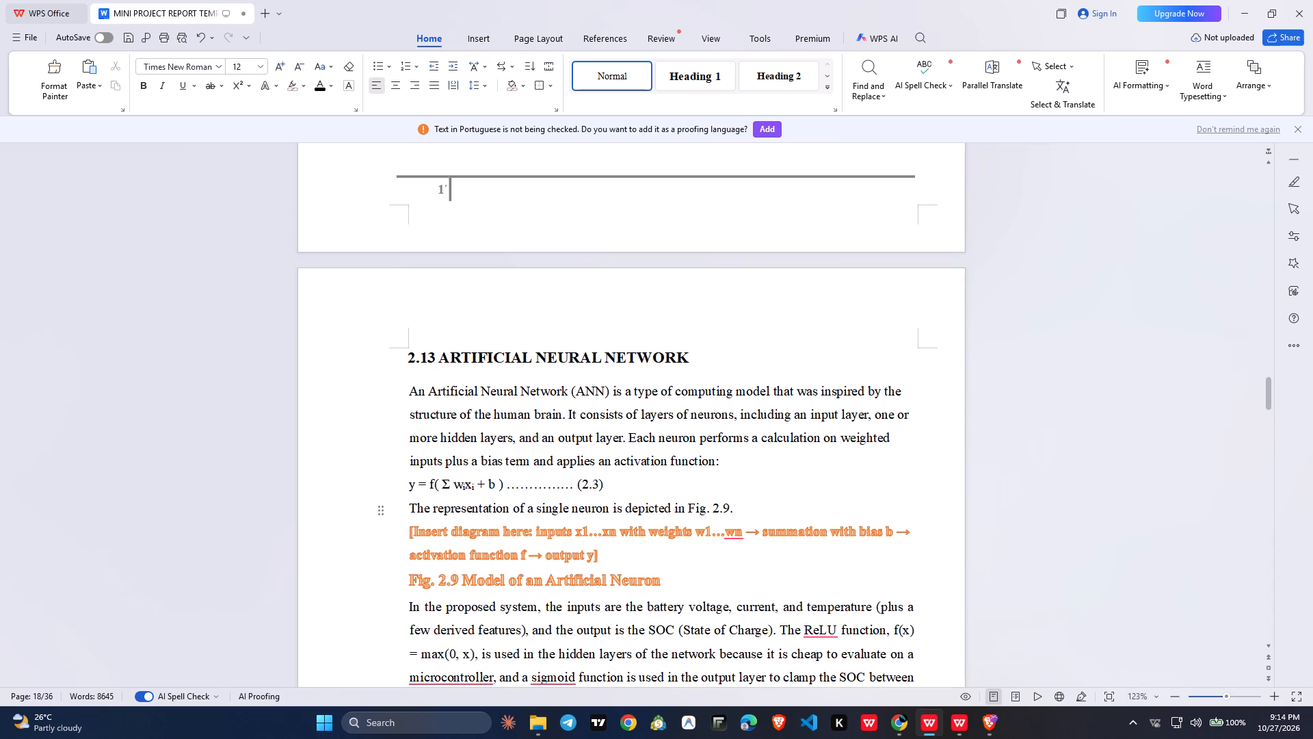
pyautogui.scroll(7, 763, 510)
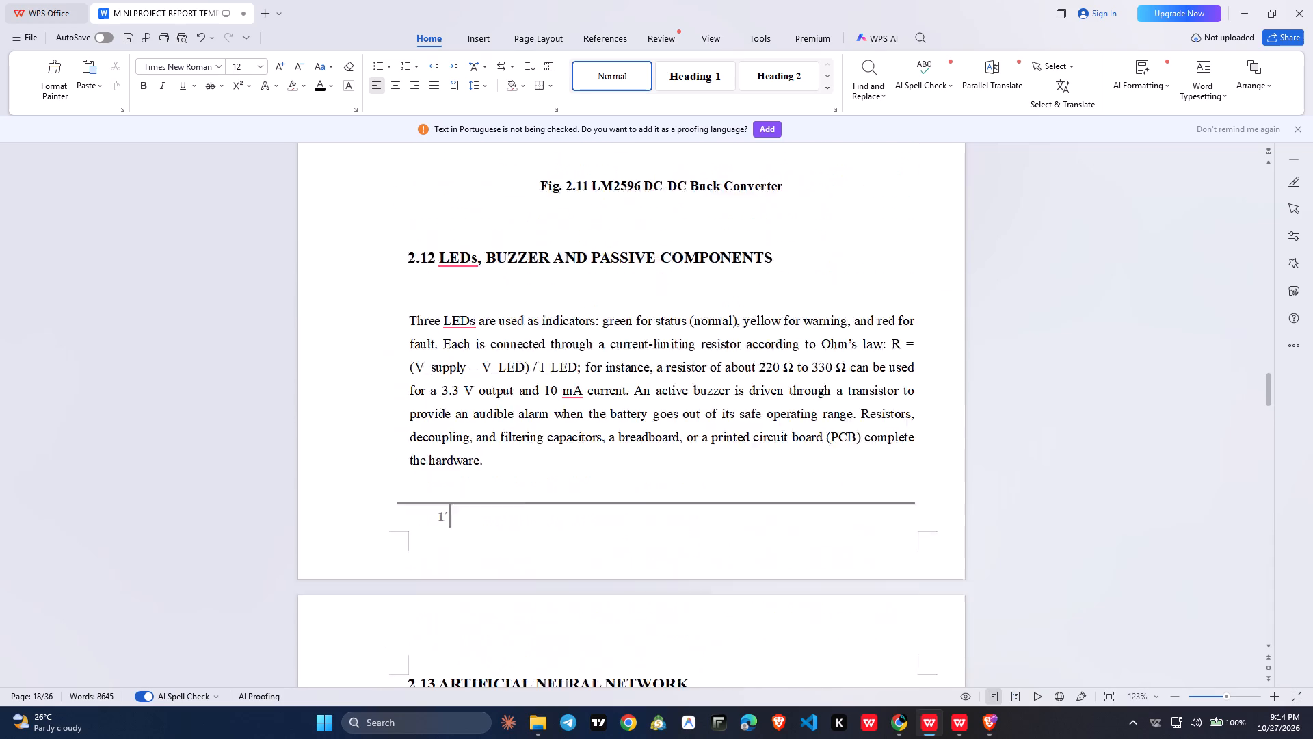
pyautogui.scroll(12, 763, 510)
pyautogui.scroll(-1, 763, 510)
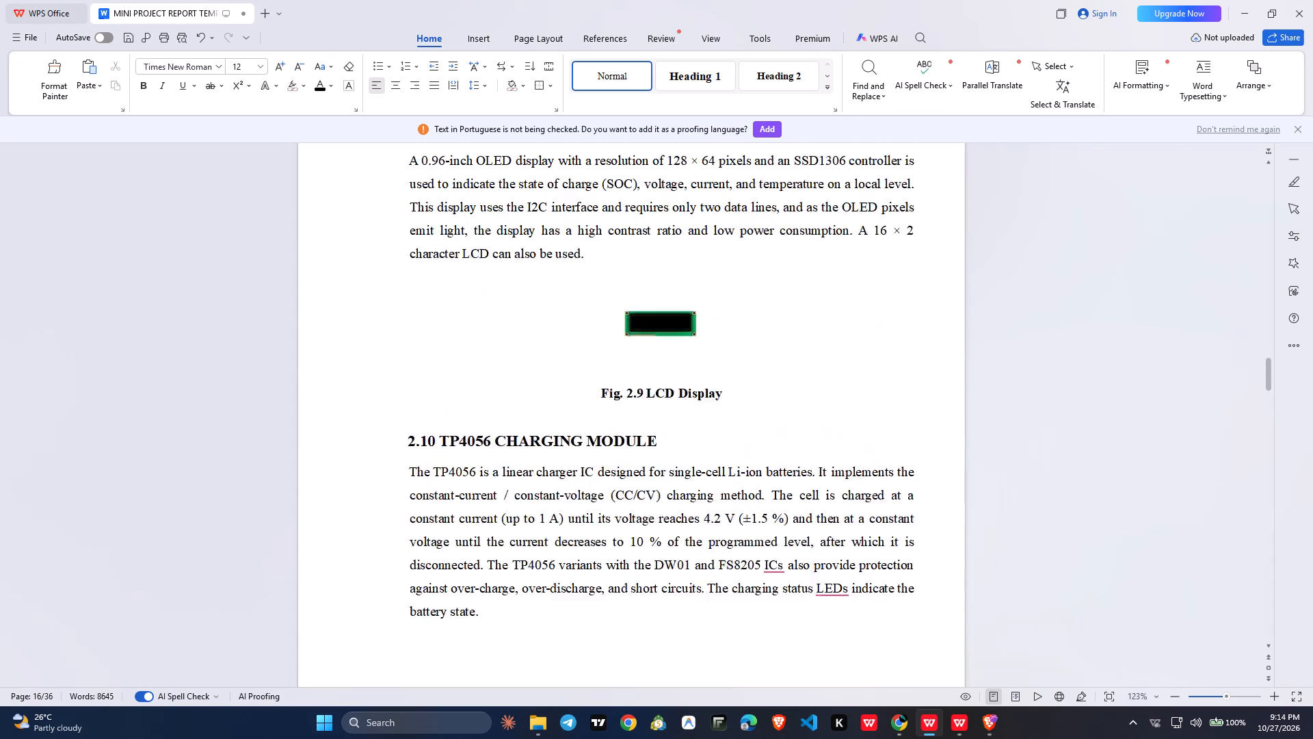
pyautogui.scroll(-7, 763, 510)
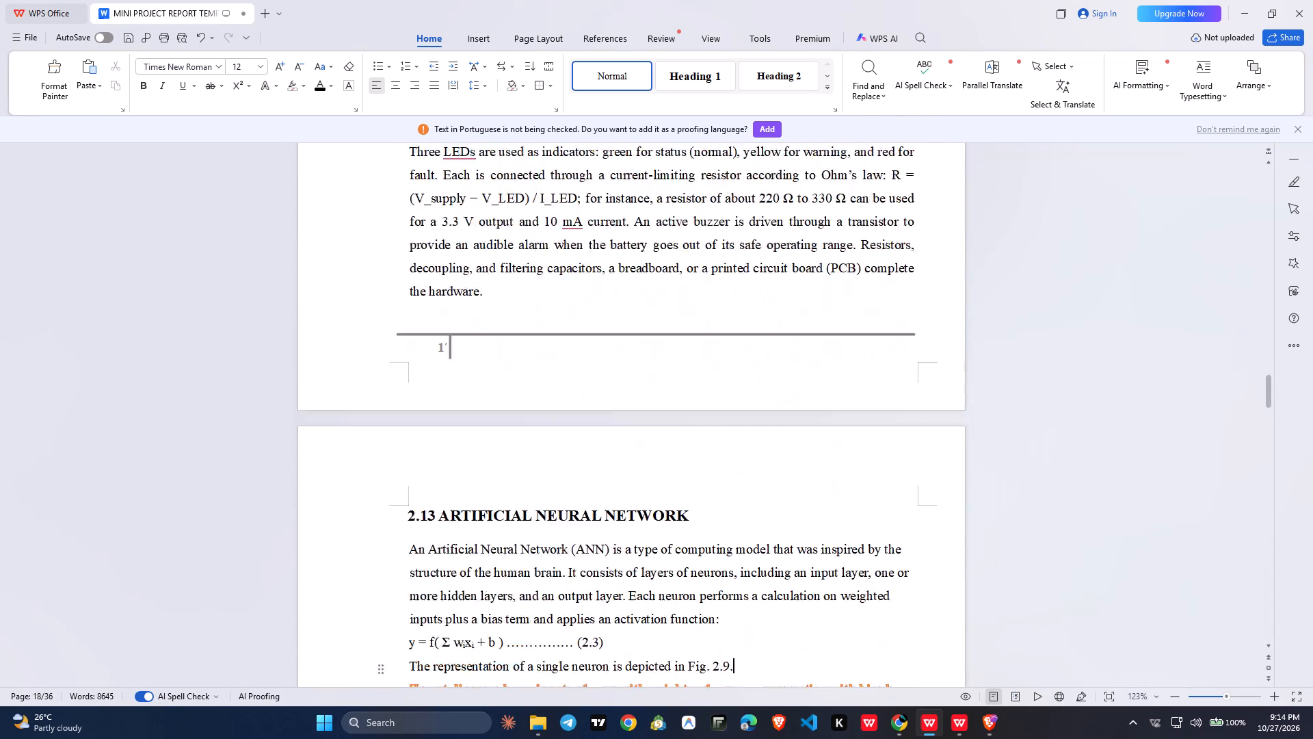
# Copy ARTIFICIAL NEURAL NETWORK from the 2.13 heading, search Google Images for it in Chrome, and return to the report.
pyautogui.scroll(-3, 763, 510)
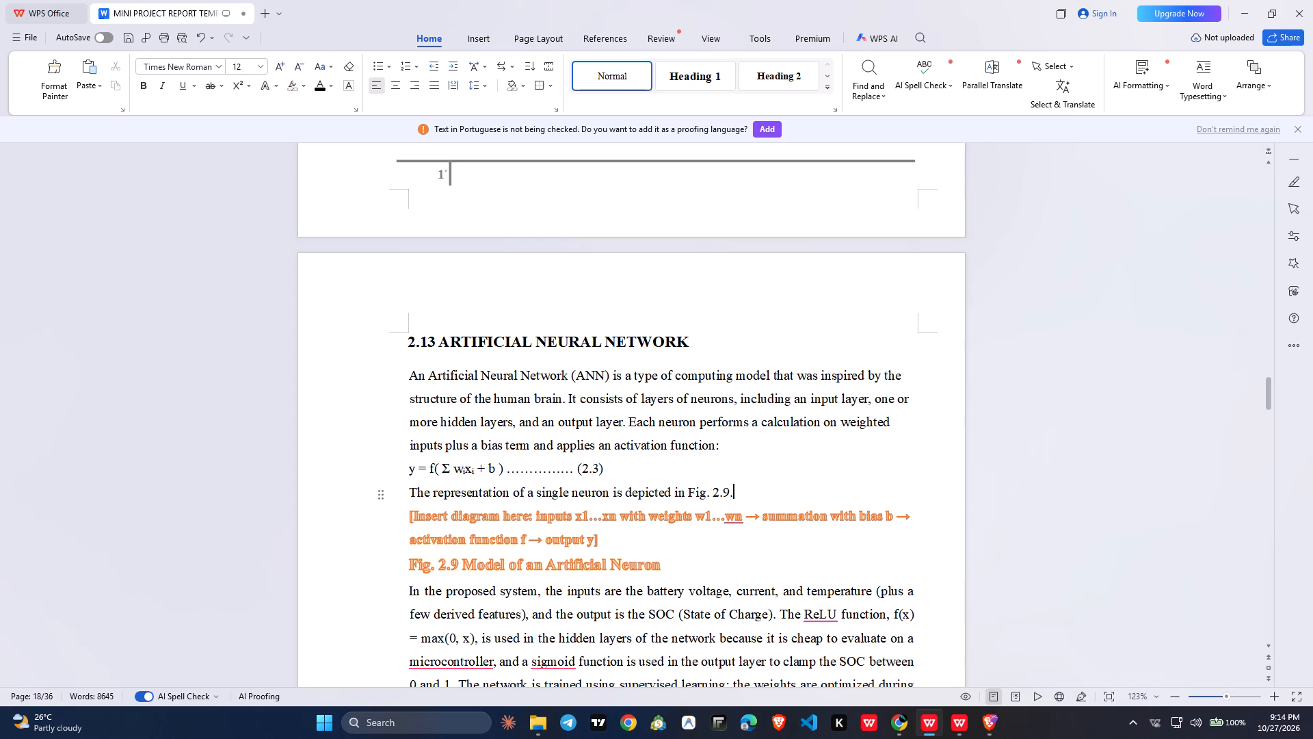
pyautogui.scroll(1, 706, 461)
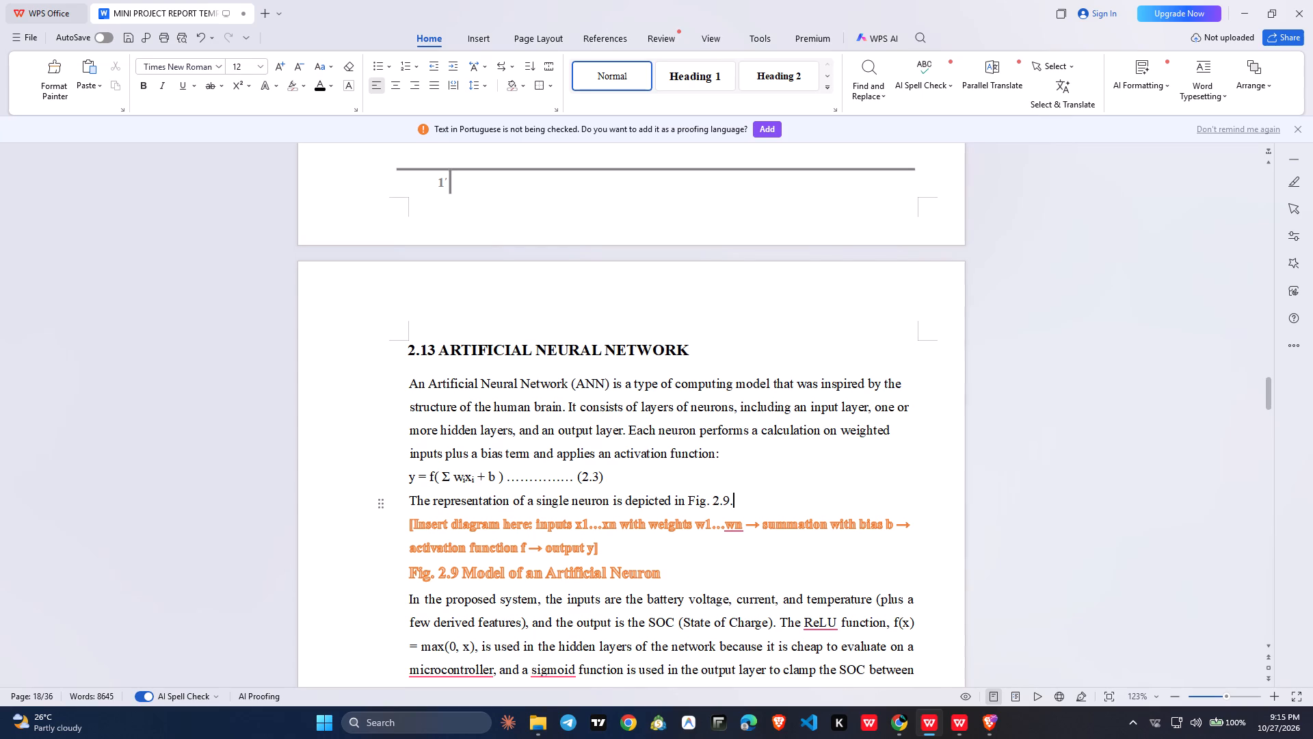
pyautogui.moveTo(737, 517); pyautogui.dragTo(466, 376)
pyautogui.click(466, 376)
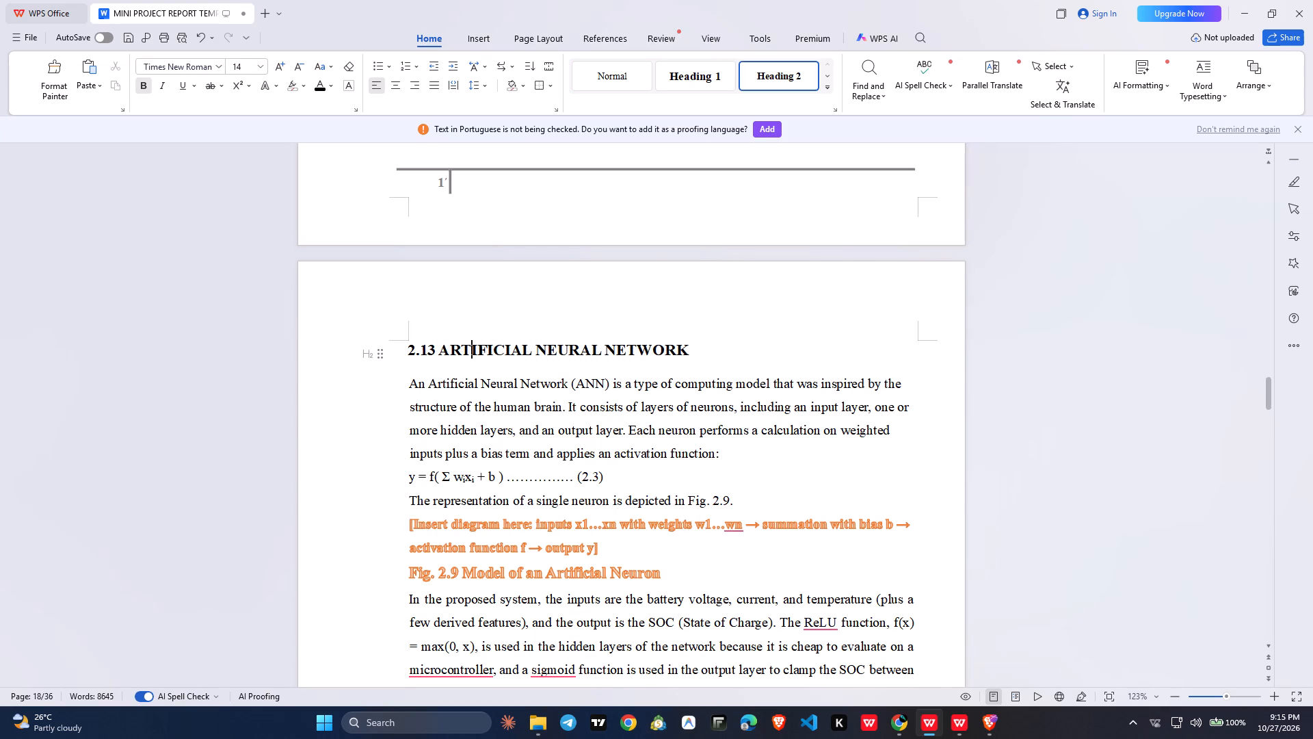
pyautogui.moveTo(443, 352); pyautogui.dragTo(700, 339)
pyautogui.hotkey('ctrl', 'c')
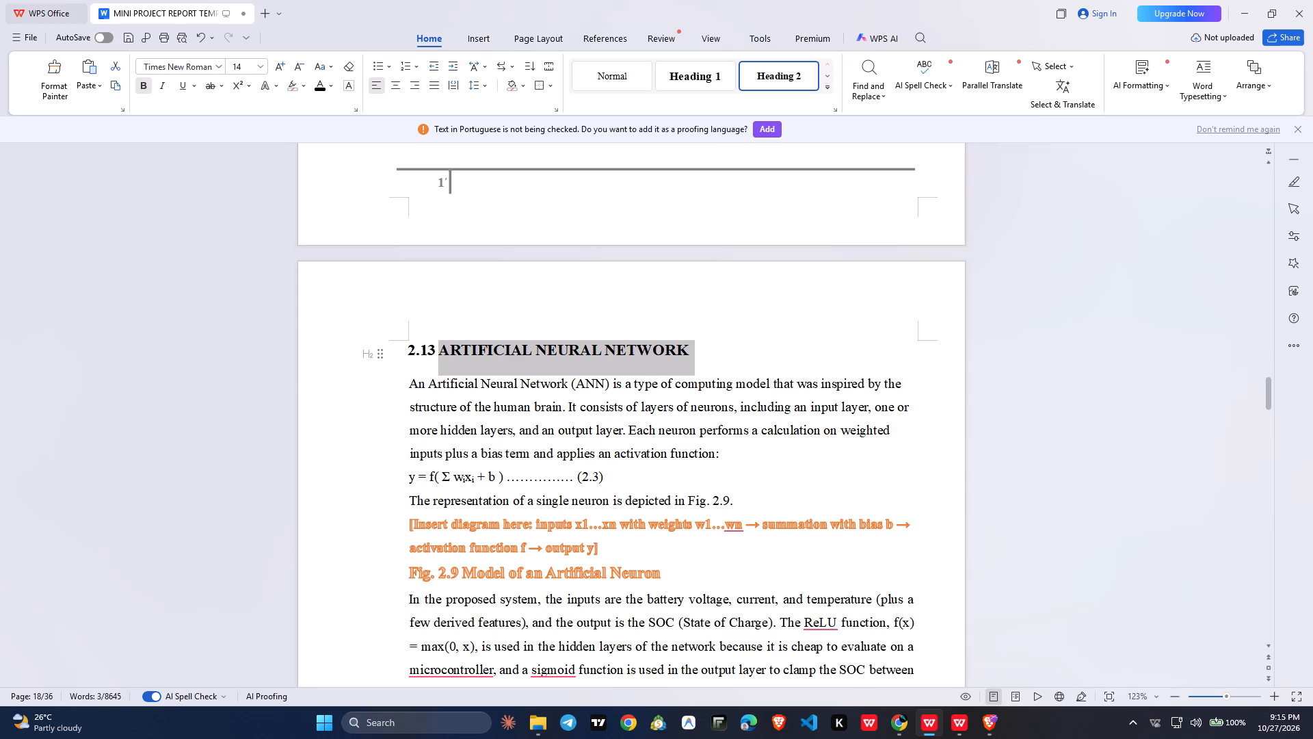
pyautogui.click(907, 724)
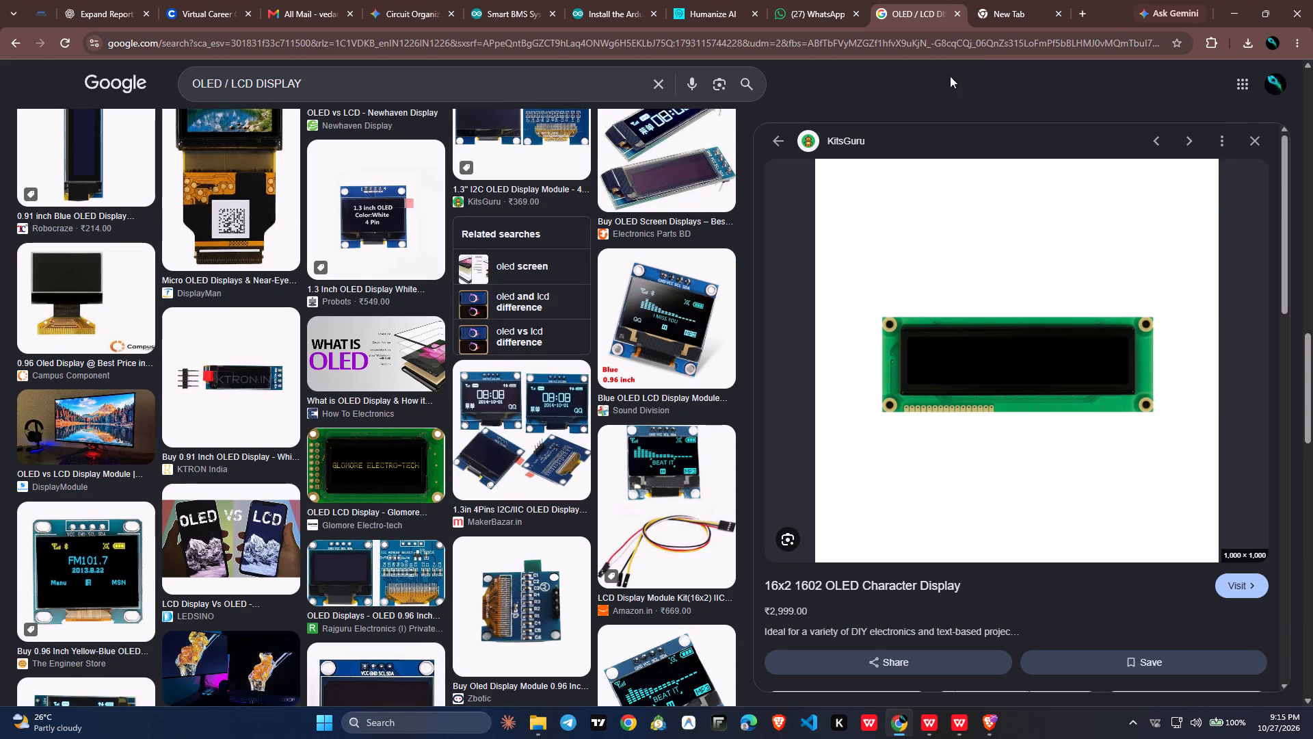
pyautogui.click(867, 44)
pyautogui.hotkey('ctrl', 'v')
pyautogui.press('Return')
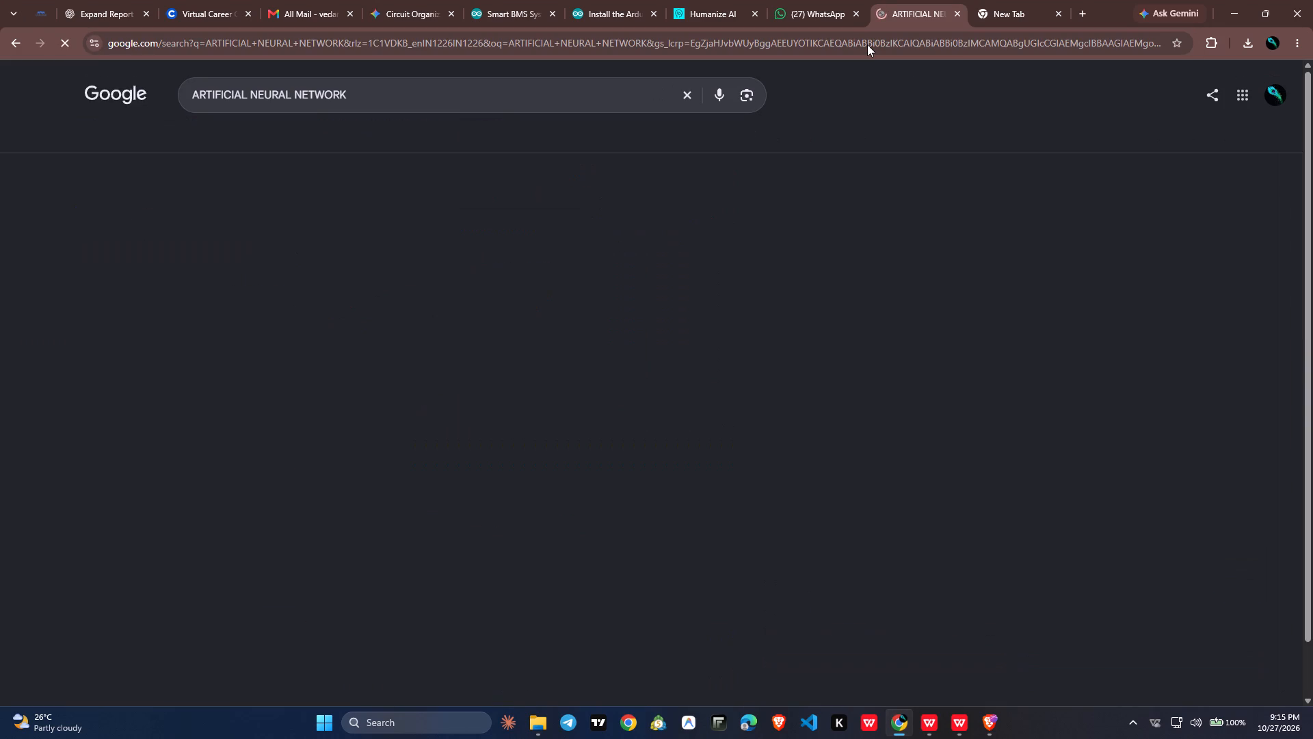
pyautogui.click(299, 129)
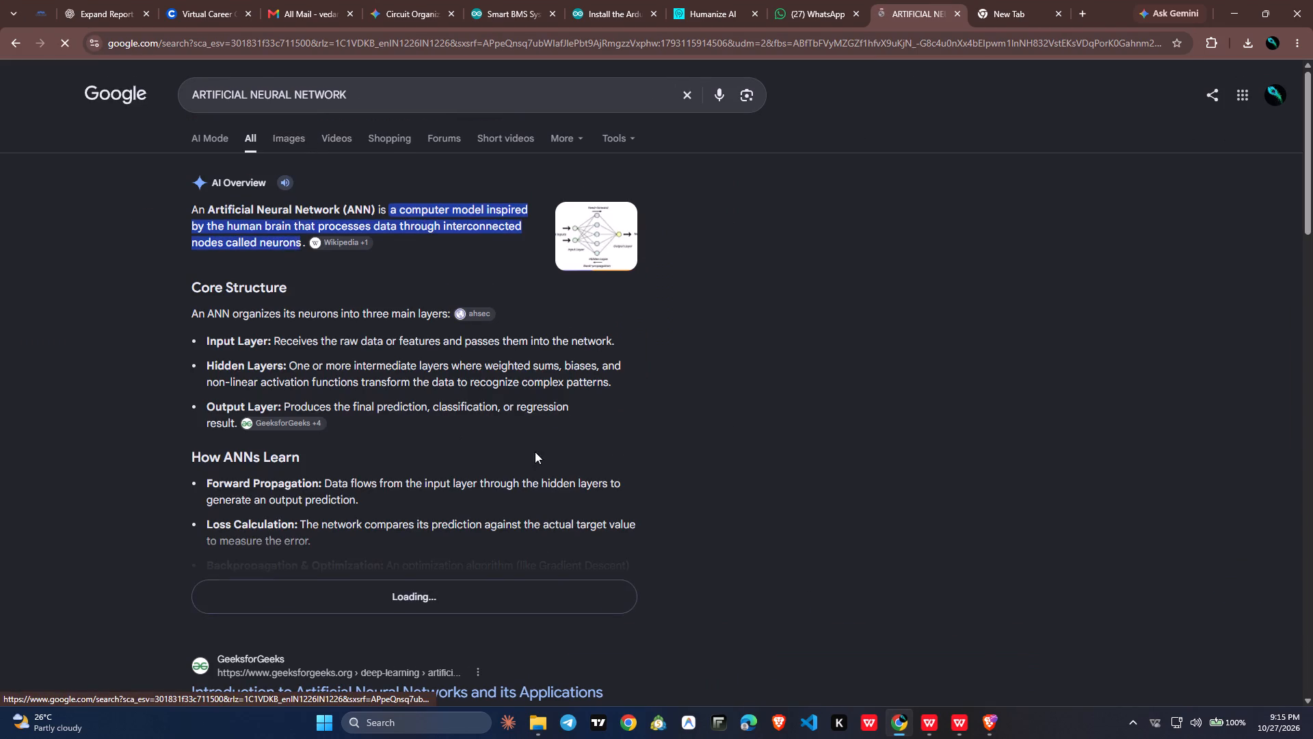
pyautogui.click(1236, 7)
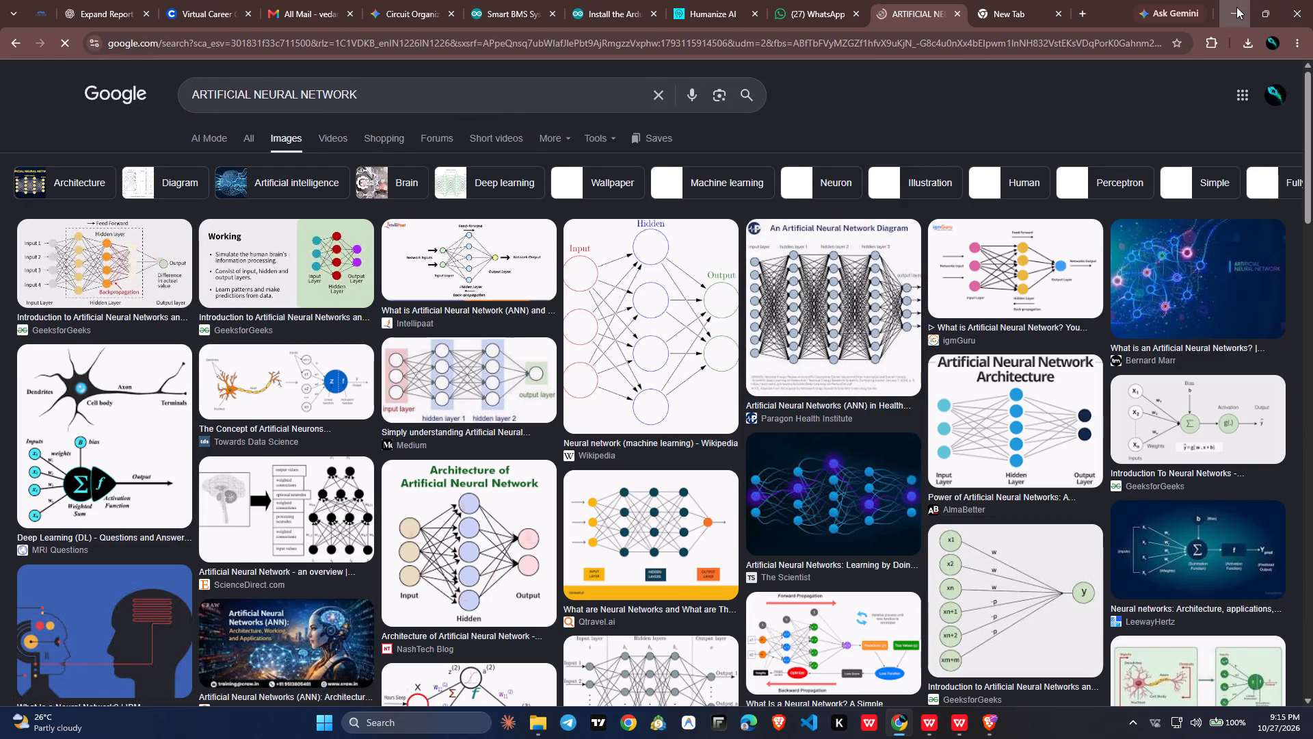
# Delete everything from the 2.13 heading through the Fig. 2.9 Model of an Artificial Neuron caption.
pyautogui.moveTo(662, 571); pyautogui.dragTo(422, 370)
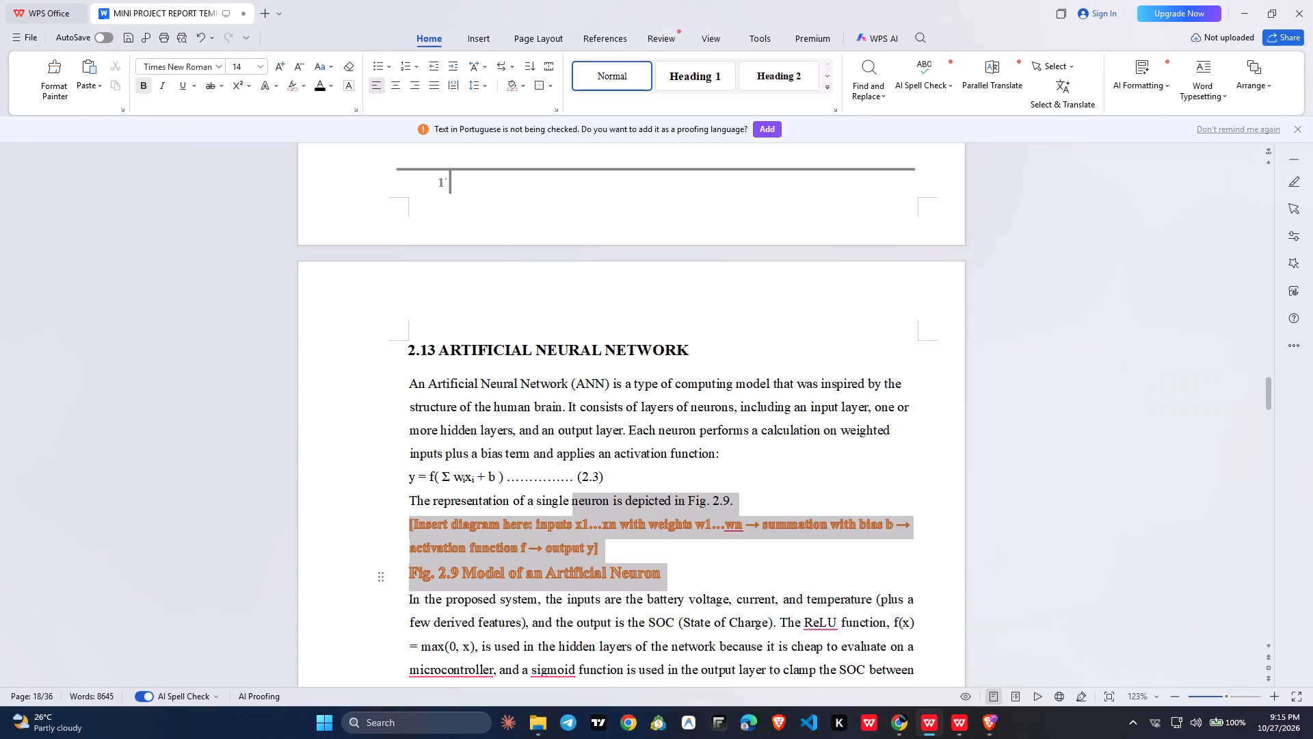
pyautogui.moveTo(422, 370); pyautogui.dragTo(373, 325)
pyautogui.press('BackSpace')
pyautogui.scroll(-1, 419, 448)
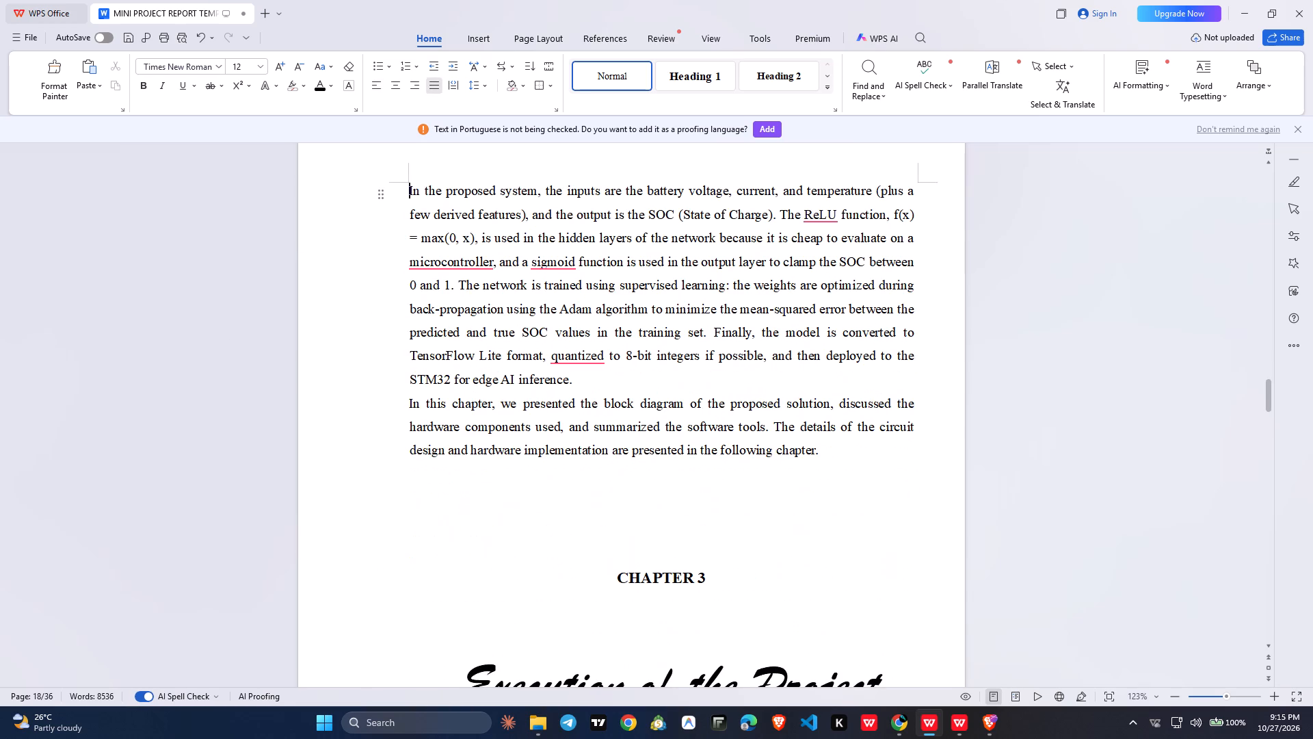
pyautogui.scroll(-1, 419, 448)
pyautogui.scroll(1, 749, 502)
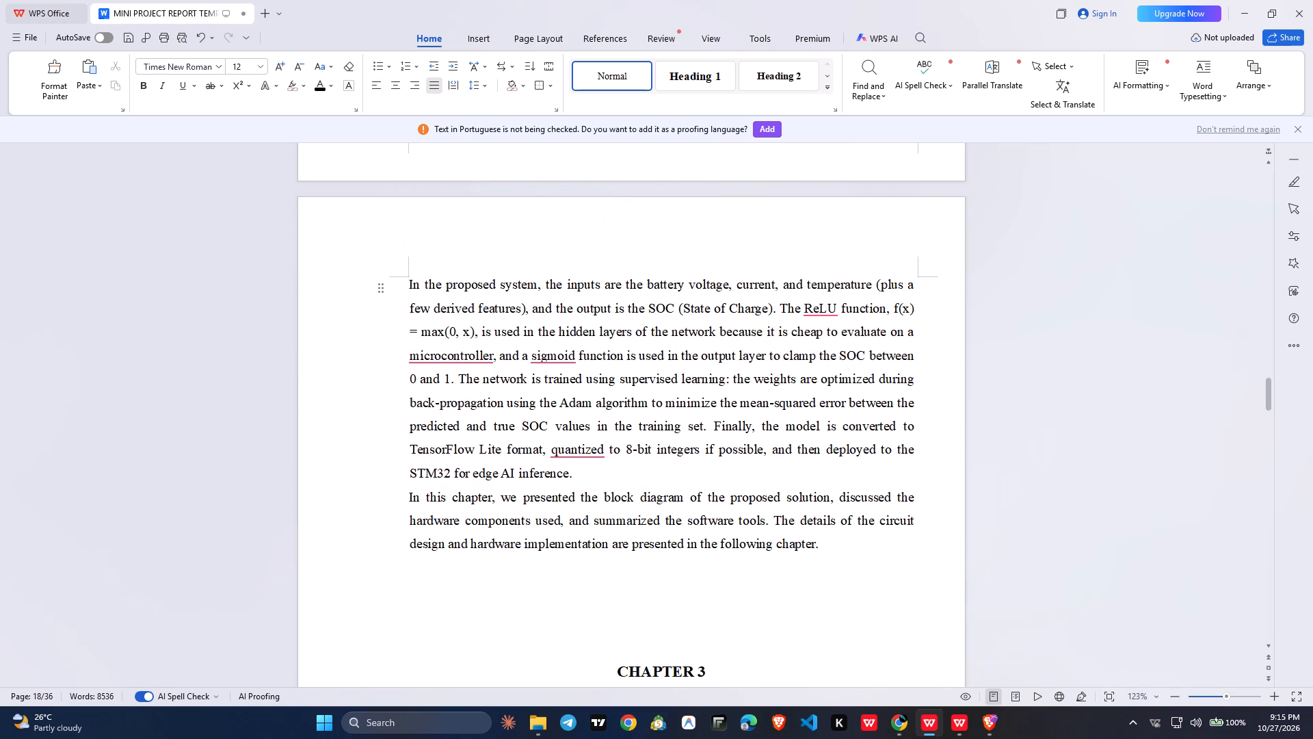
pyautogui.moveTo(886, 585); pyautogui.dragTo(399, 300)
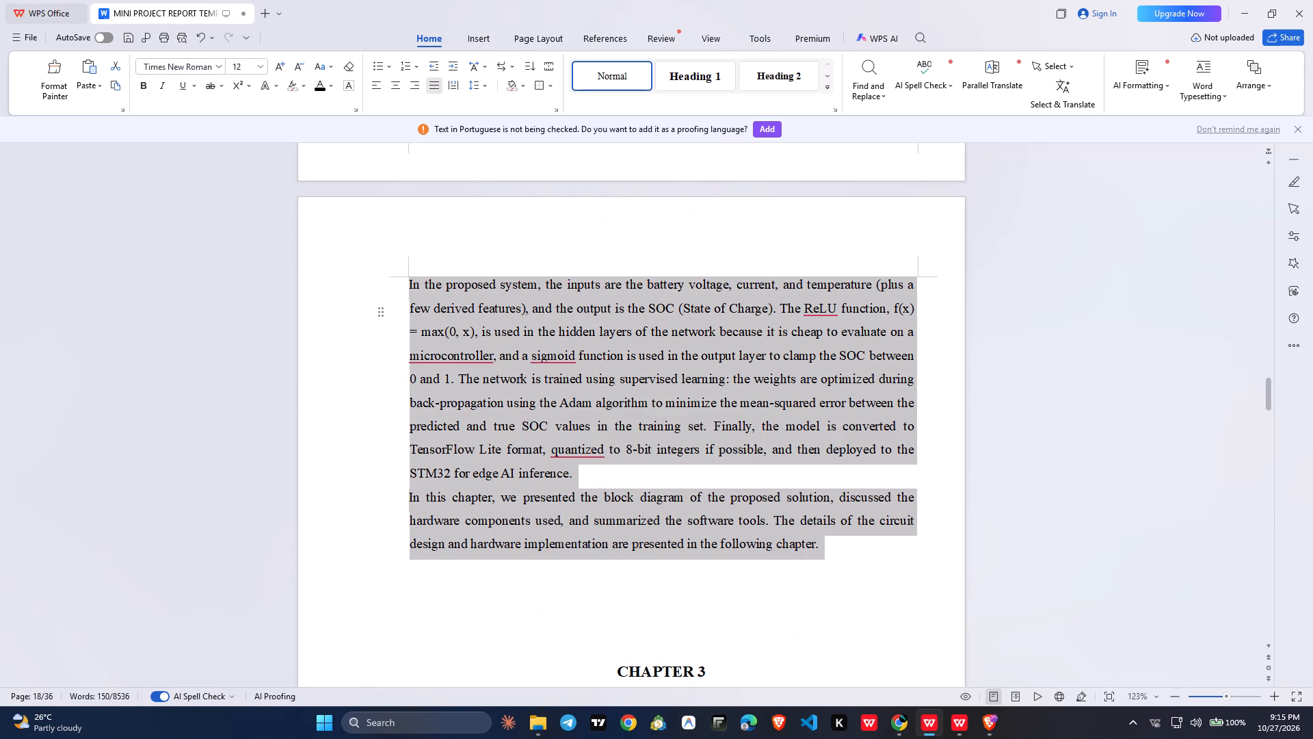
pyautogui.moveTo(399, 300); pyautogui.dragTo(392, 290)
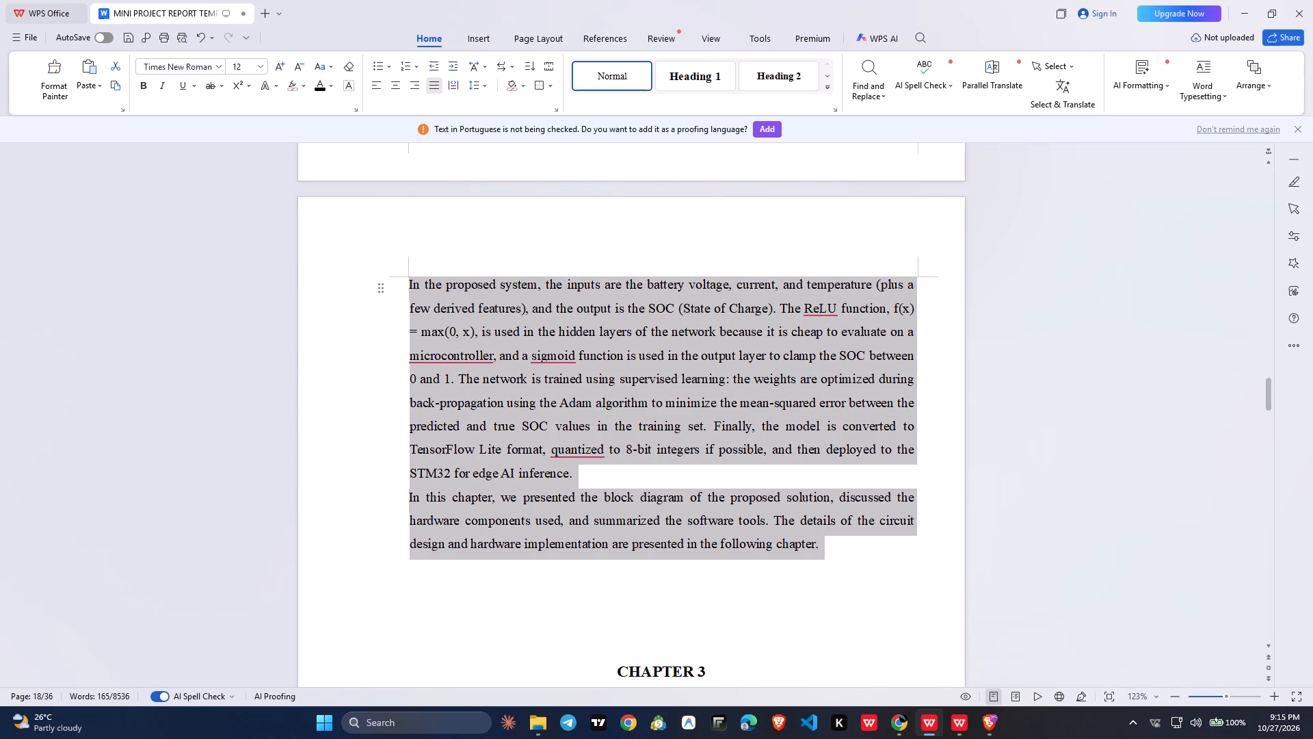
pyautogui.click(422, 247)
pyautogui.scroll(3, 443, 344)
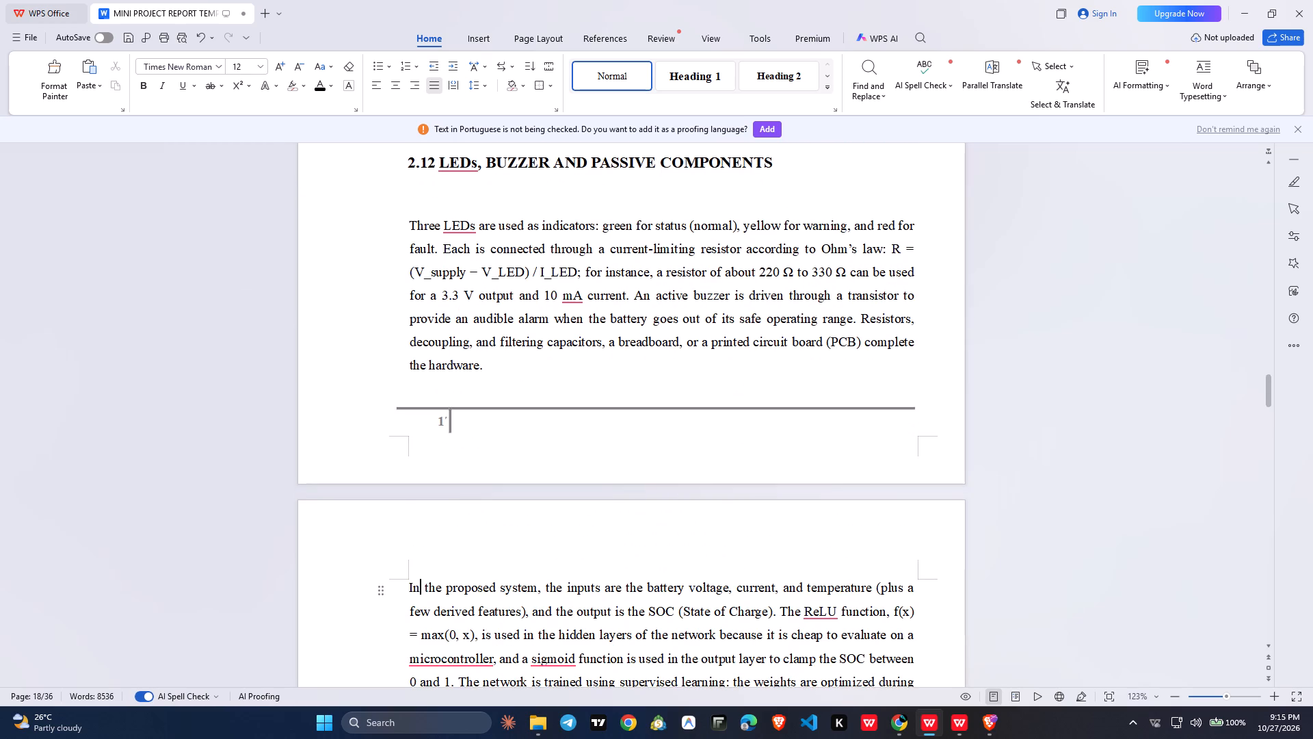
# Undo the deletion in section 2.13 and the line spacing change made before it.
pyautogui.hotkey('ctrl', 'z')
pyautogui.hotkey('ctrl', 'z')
# Examine section 2.13's text, equation, figure placeholder and caption down to the paragraph before Chapter 3.
pyautogui.scroll(-5, 443, 344)
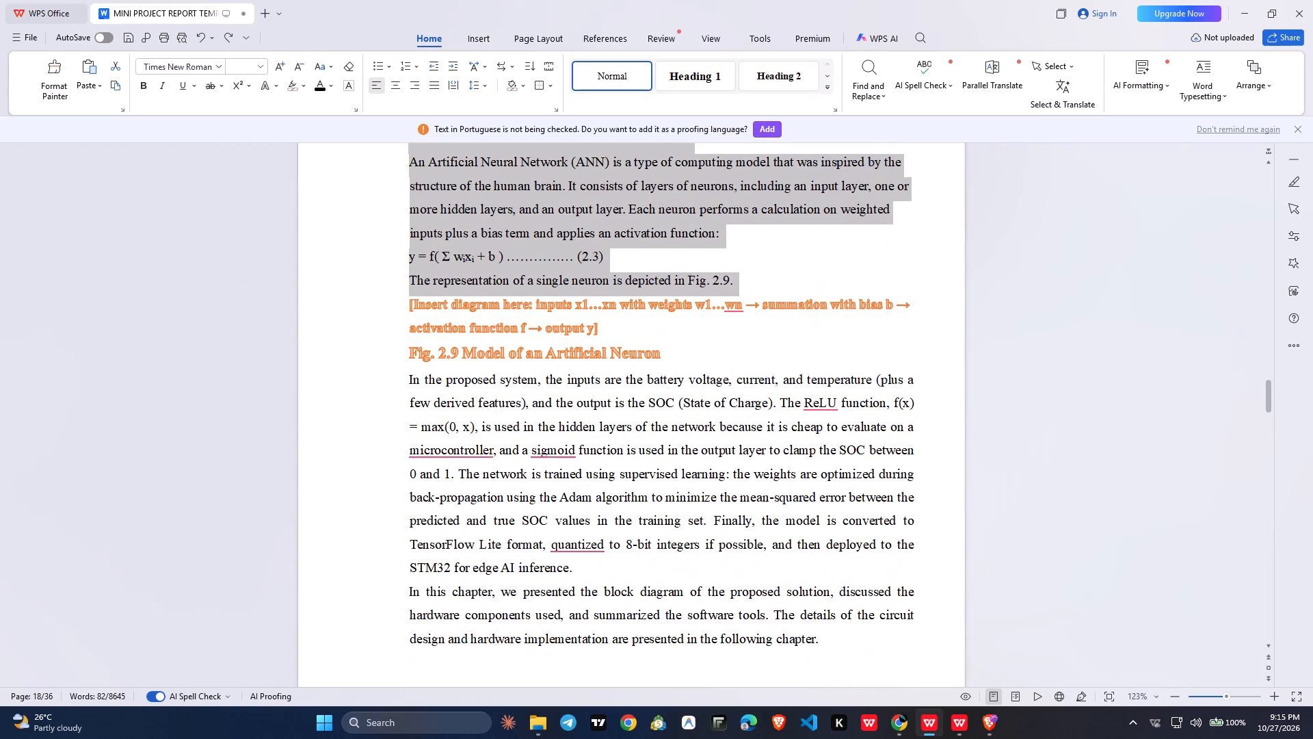
pyautogui.scroll(-1, 443, 344)
pyautogui.click(470, 471)
pyautogui.scroll(-1, 881, 623)
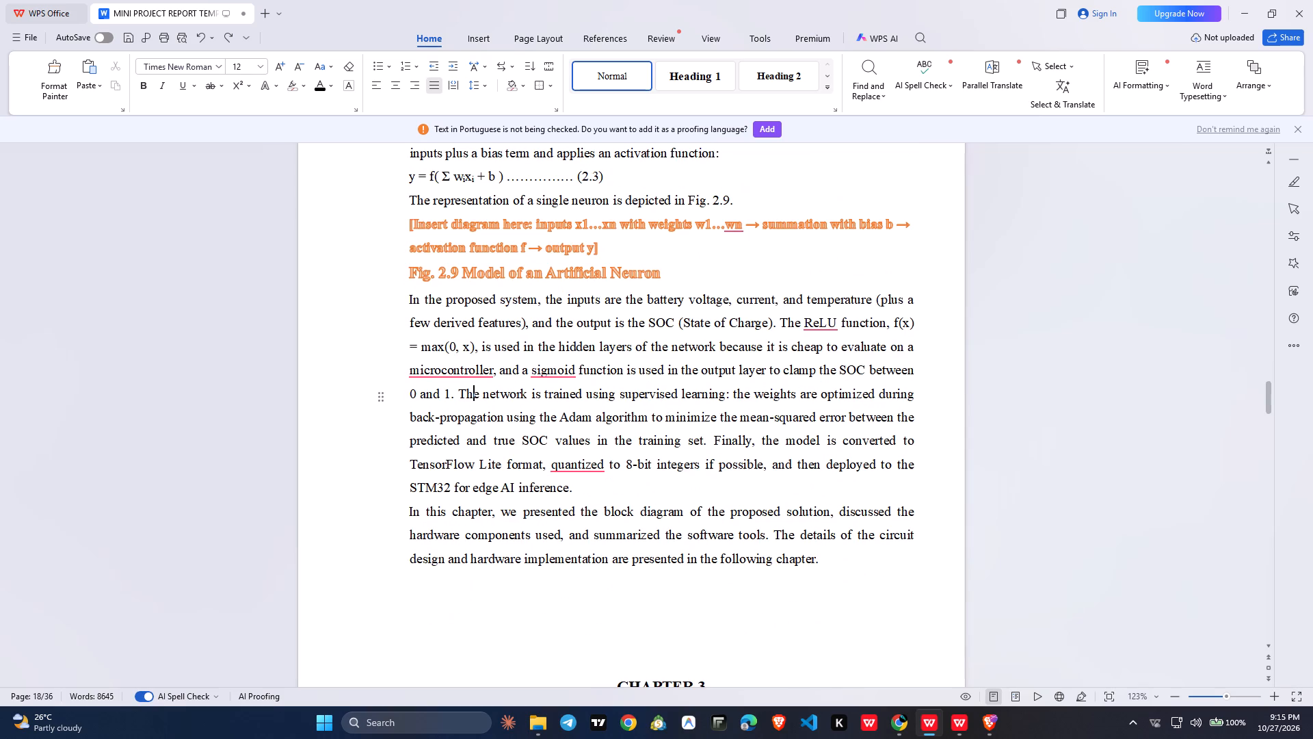
pyautogui.moveTo(843, 572); pyautogui.dragTo(546, 471)
pyautogui.click(546, 471)
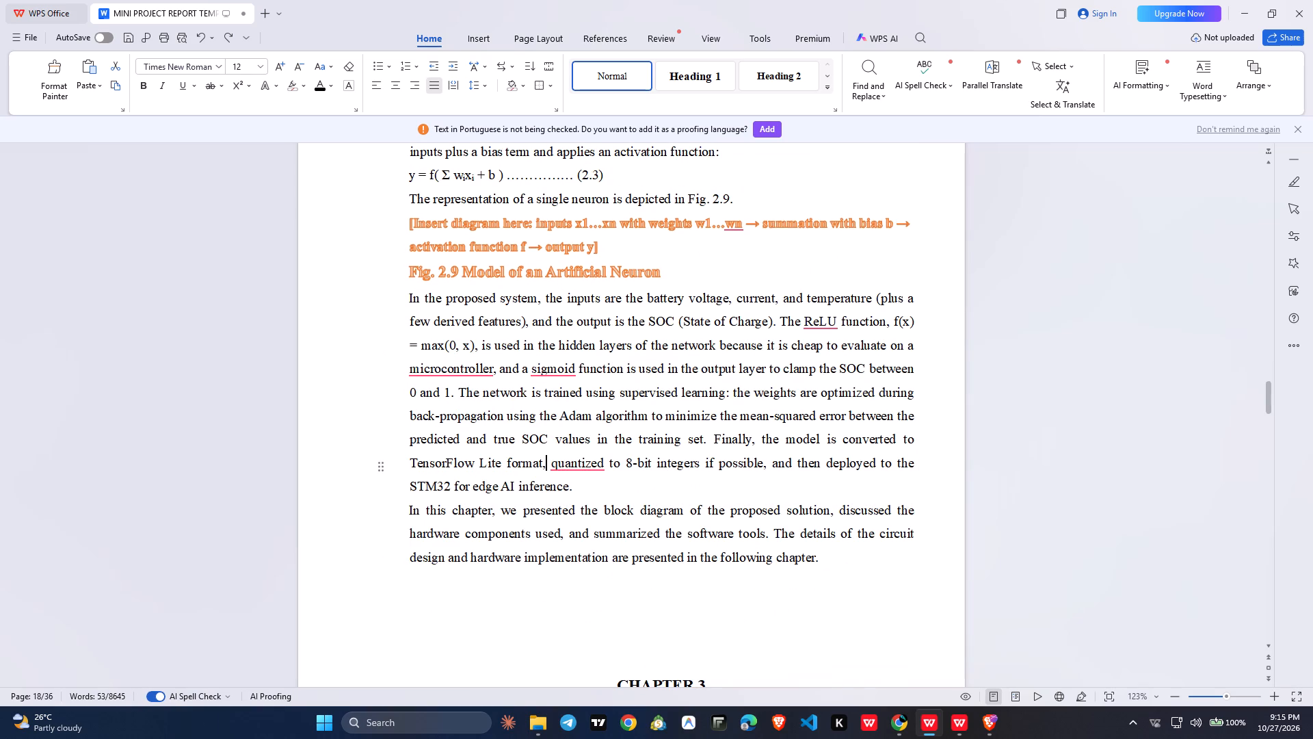
pyautogui.scroll(4, 546, 471)
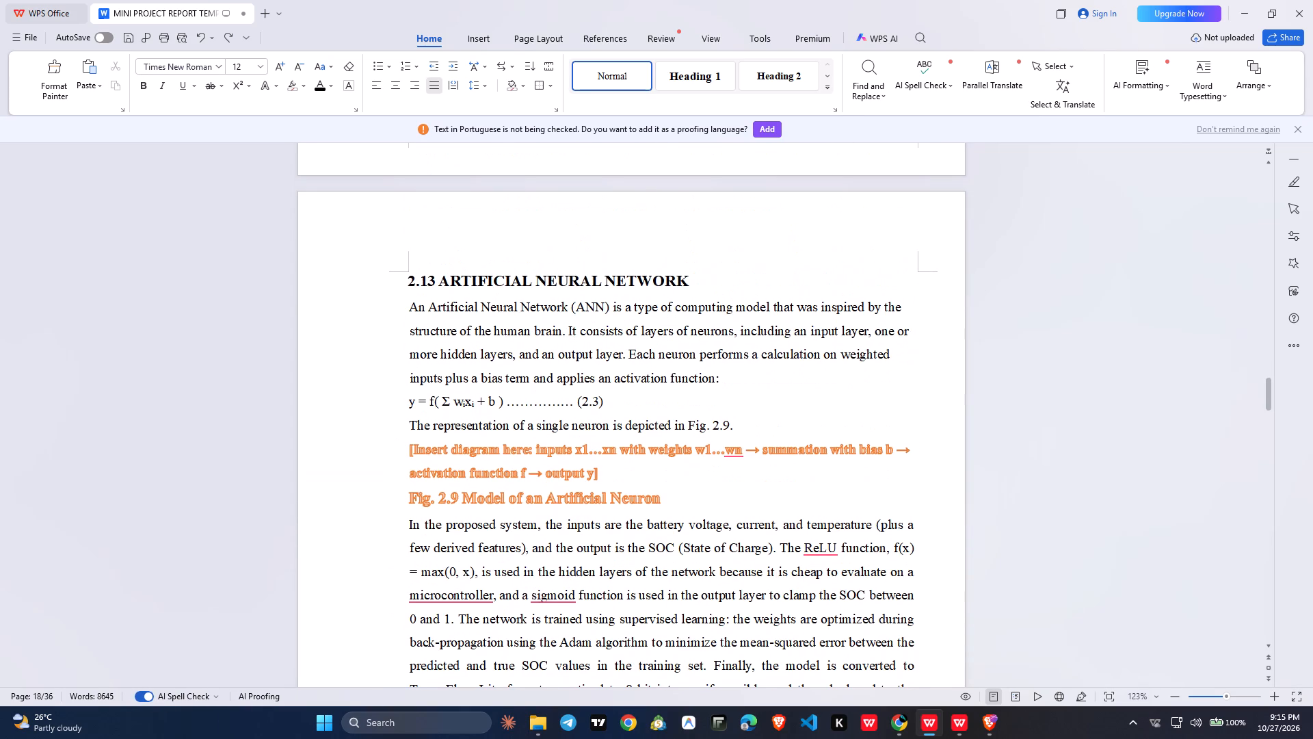
pyautogui.scroll(-1, 427, 370)
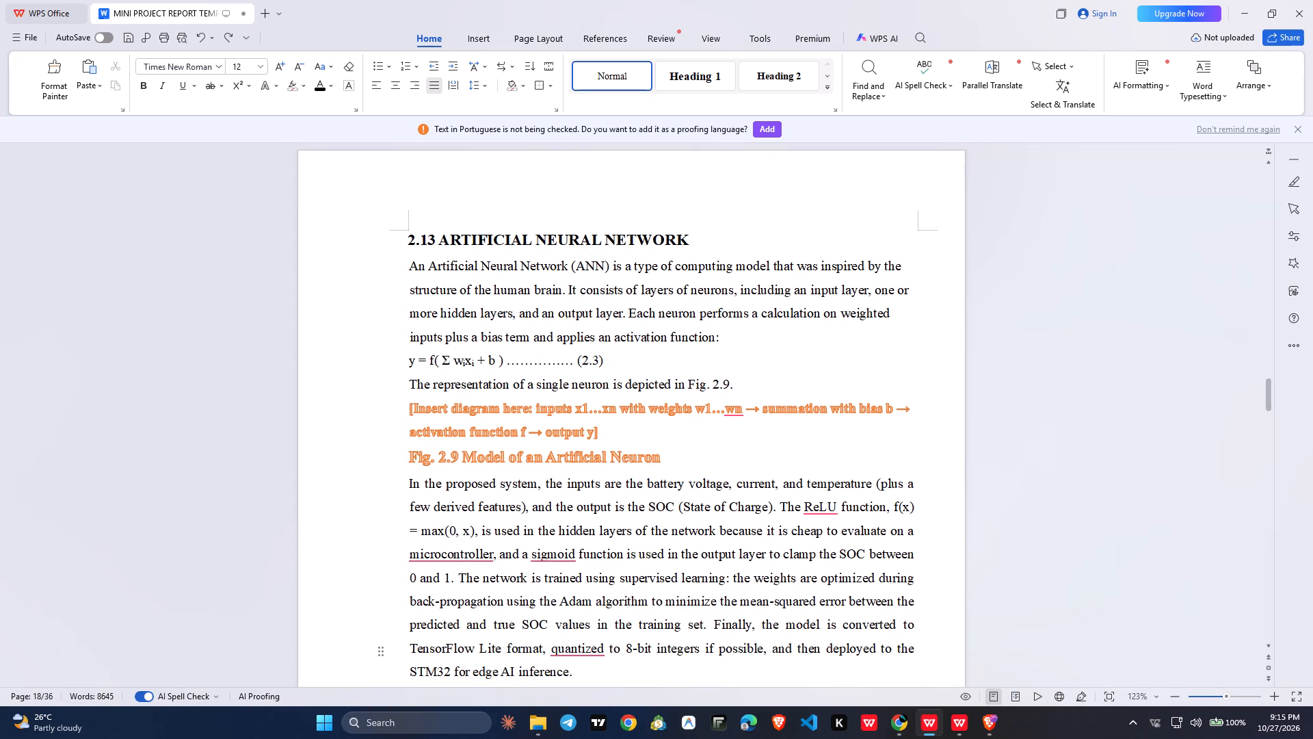
pyautogui.scroll(-1, 545, 476)
pyautogui.moveTo(554, 452); pyautogui.dragTo(710, 449)
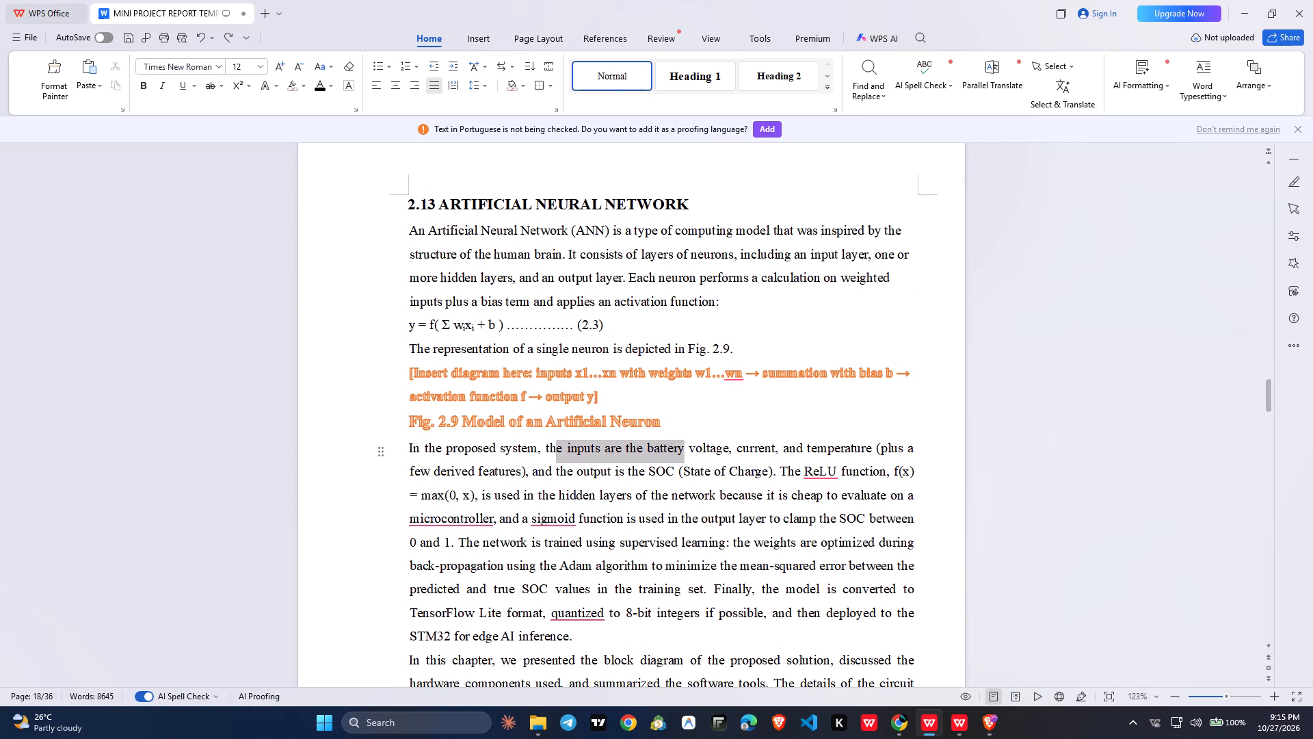
pyautogui.moveTo(710, 449); pyautogui.dragTo(730, 449)
pyautogui.click(730, 449)
pyautogui.scroll(-2, 704, 534)
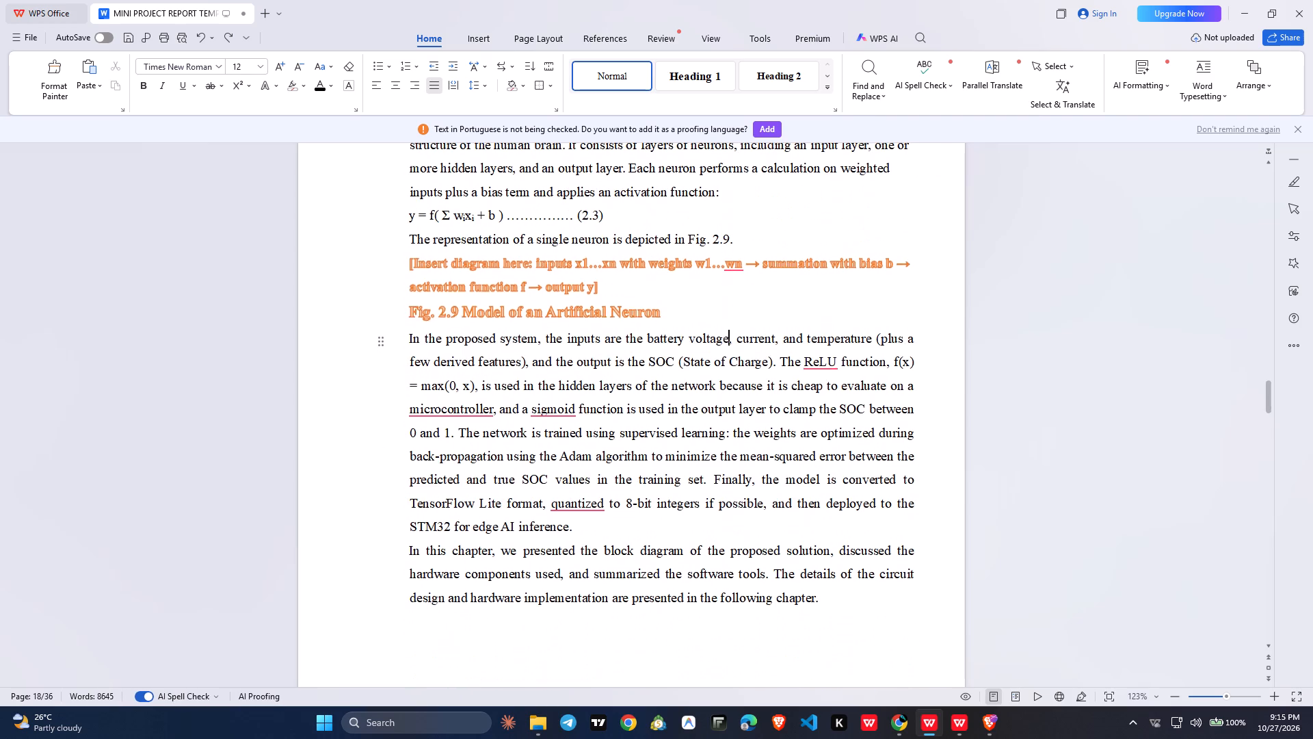
pyautogui.scroll(1, 793, 584)
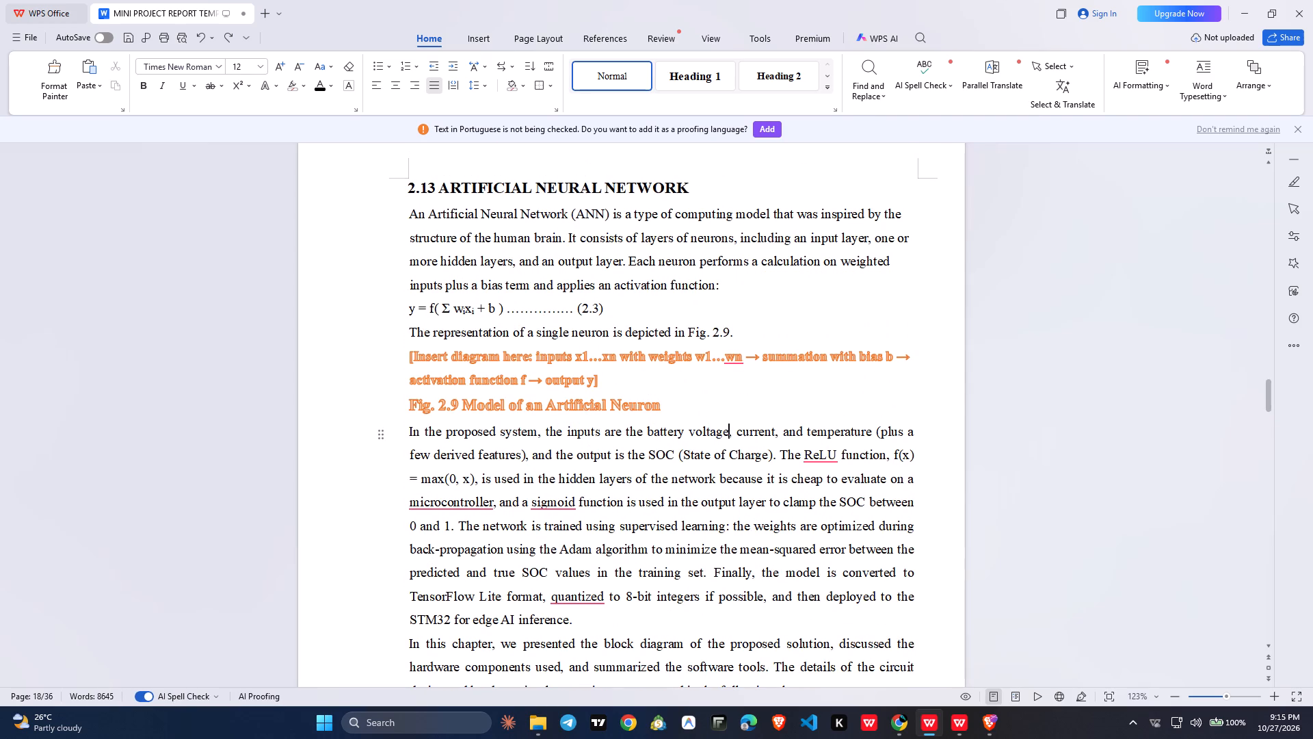
# Delete the sentence referring to Fig. 2.9, the diagram placeholder, the Fig. 2.9 caption and the empty line they leave.
pyautogui.moveTo(667, 407); pyautogui.dragTo(414, 330)
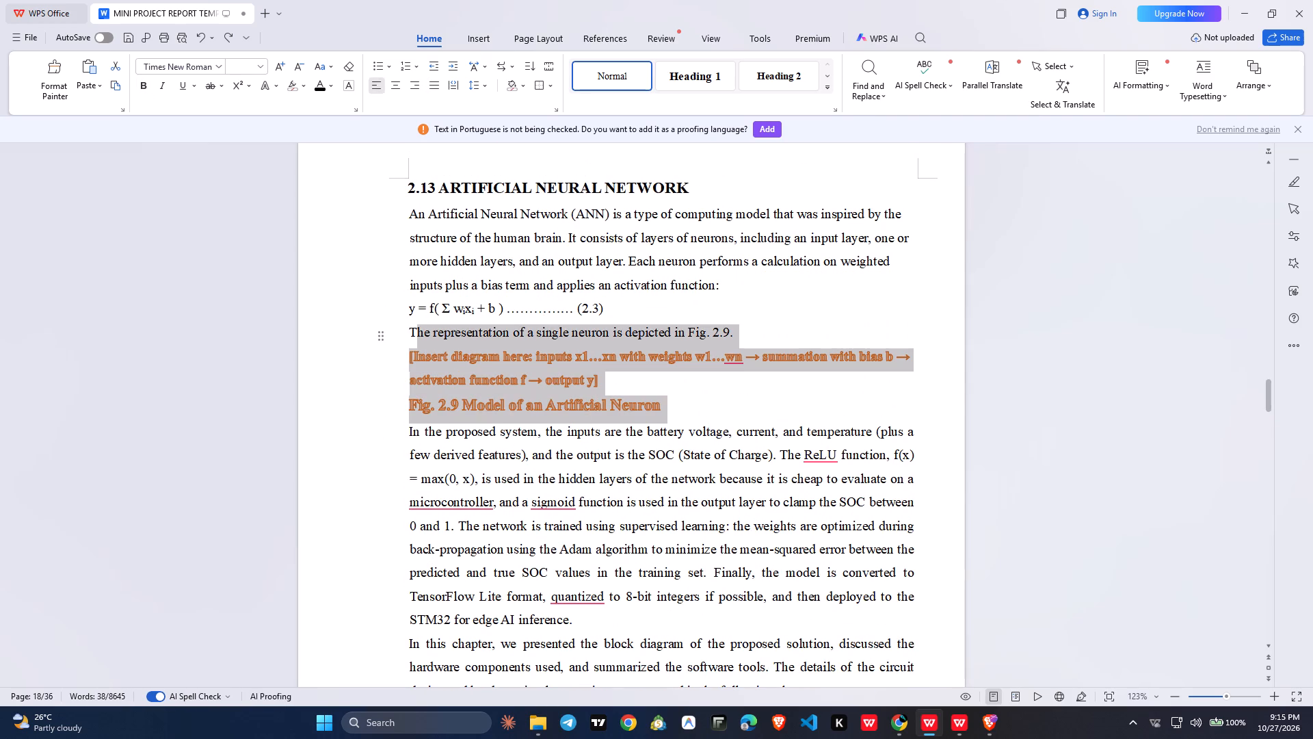
pyautogui.moveTo(414, 330); pyautogui.dragTo(413, 346)
pyautogui.press('BackSpace')
pyautogui.press('BackSpace')
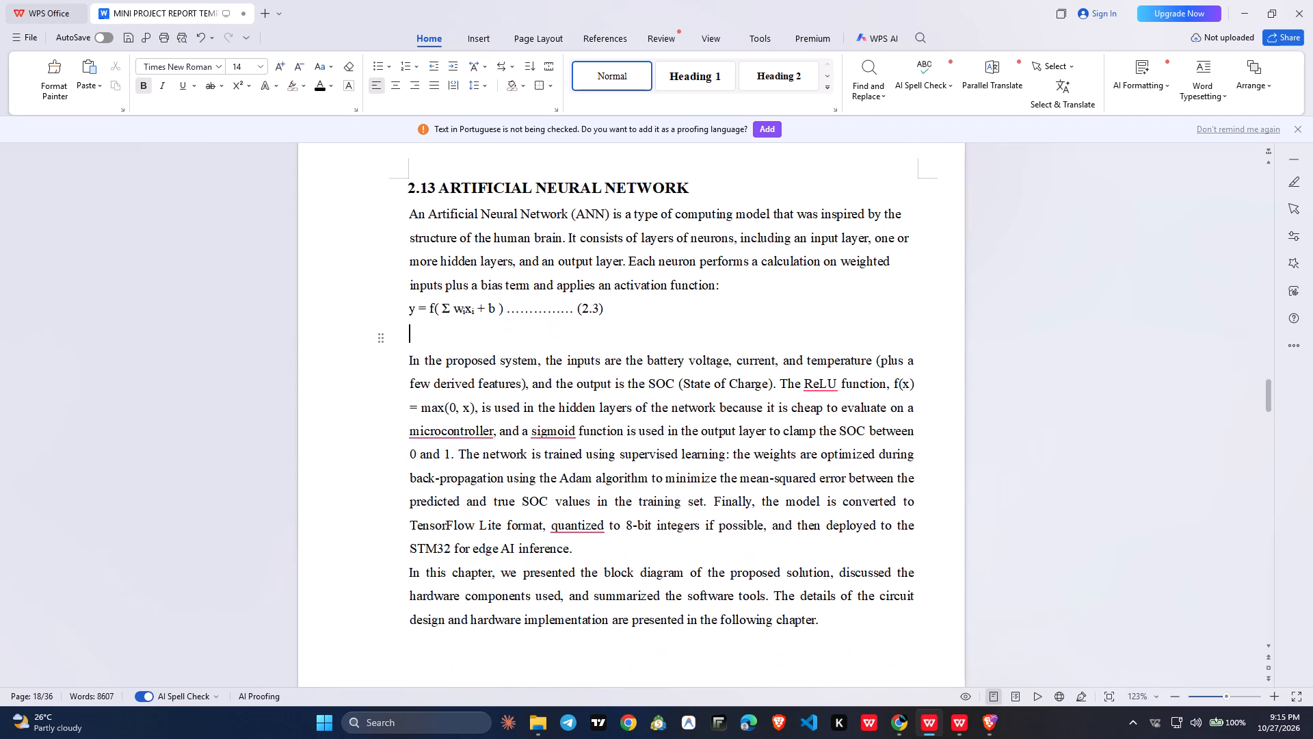
pyautogui.press('BackSpace')
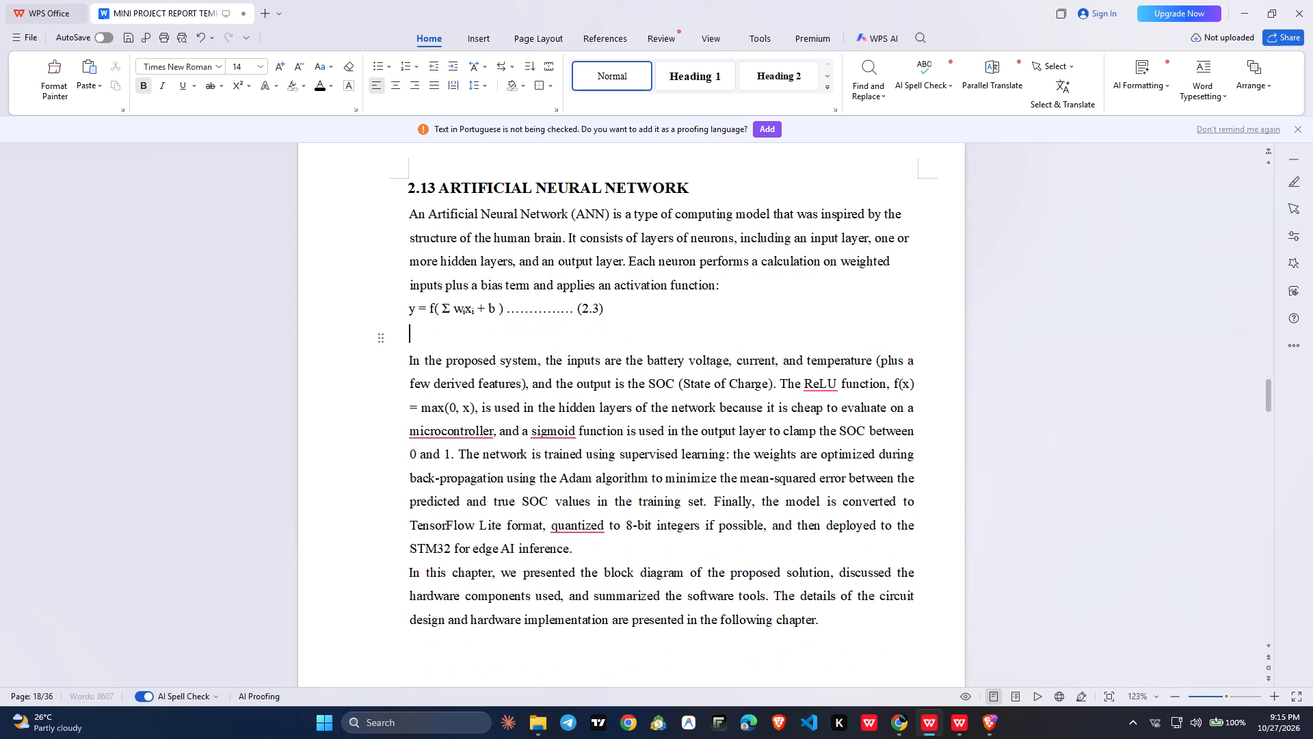
pyautogui.press('BackSpace')
# Add a period after equation number (2.3) in section 2.13.
pyautogui.press('/')
pyautogui.press('BackSpace')
pyautogui.press('.')
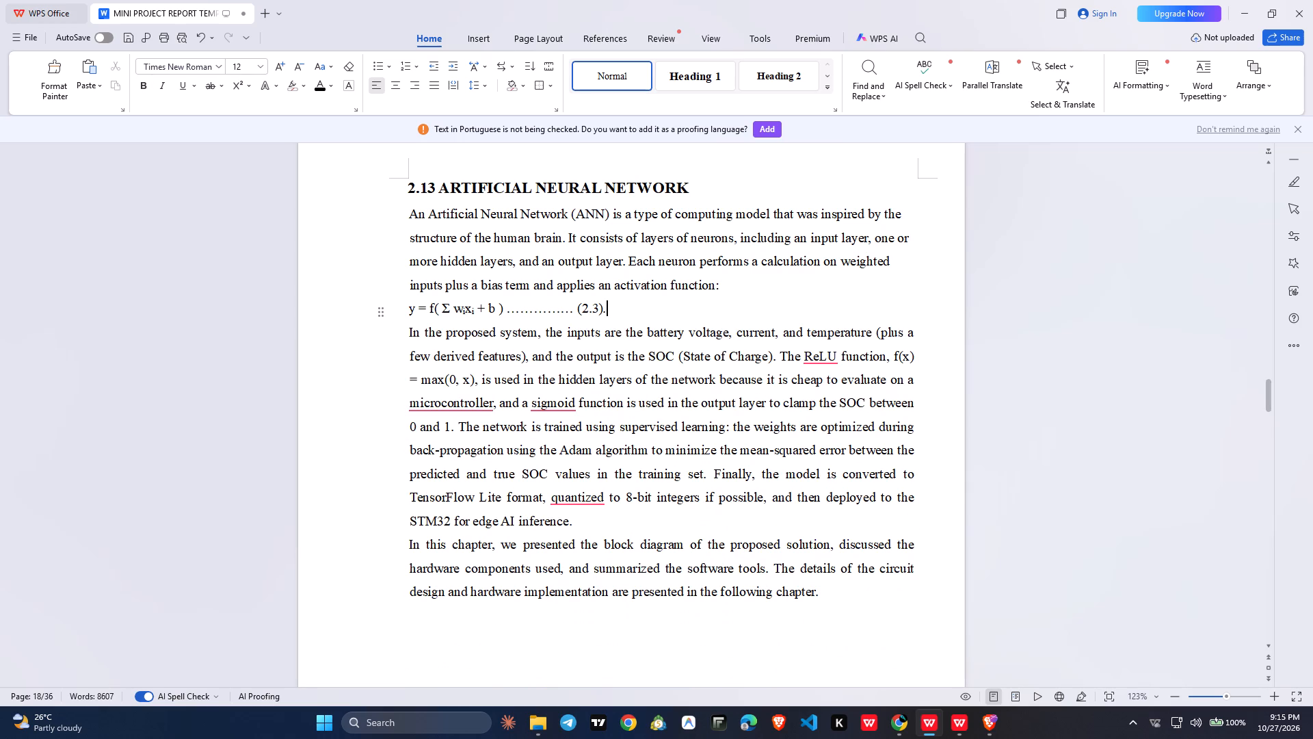
# Set the line spacing to 1.5 from the 2.13 ARTIFICIAL NEURAL NETWORK heading through the paragraph closing the chapter.
pyautogui.click(847, 600)
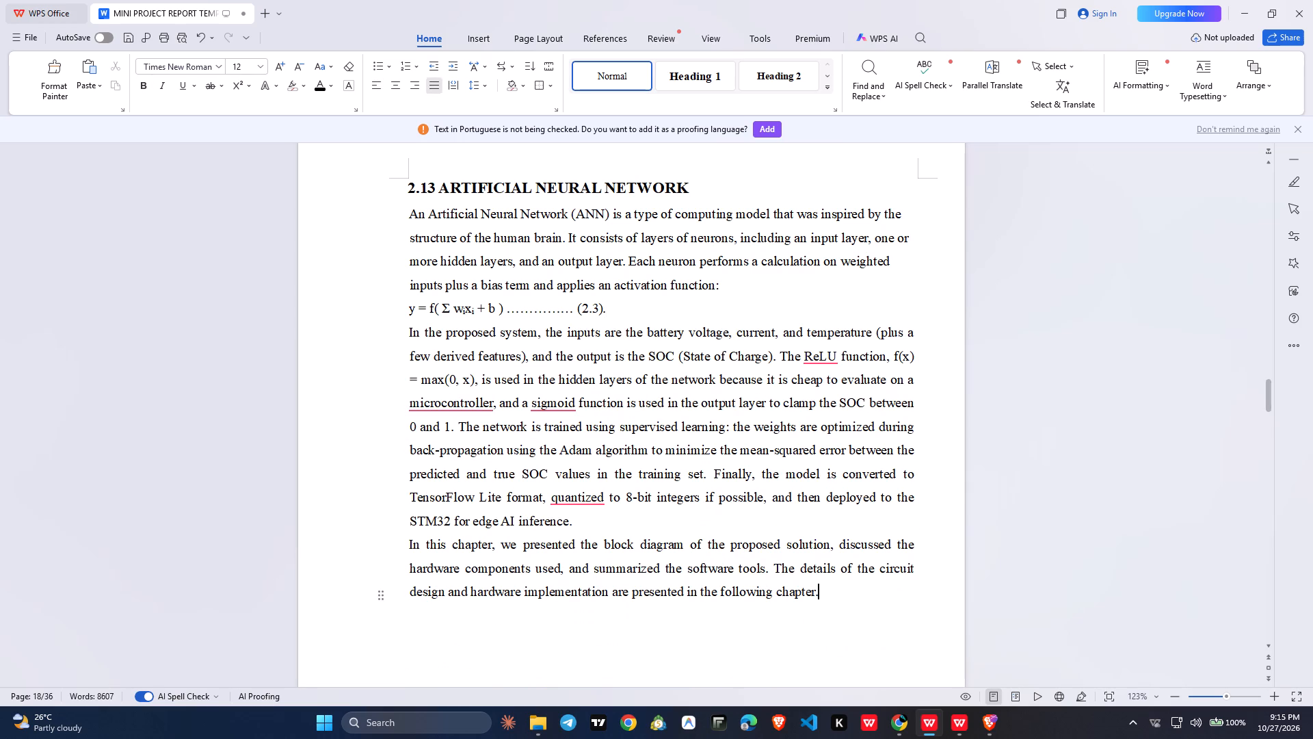
pyautogui.moveTo(835, 604); pyautogui.dragTo(373, 220)
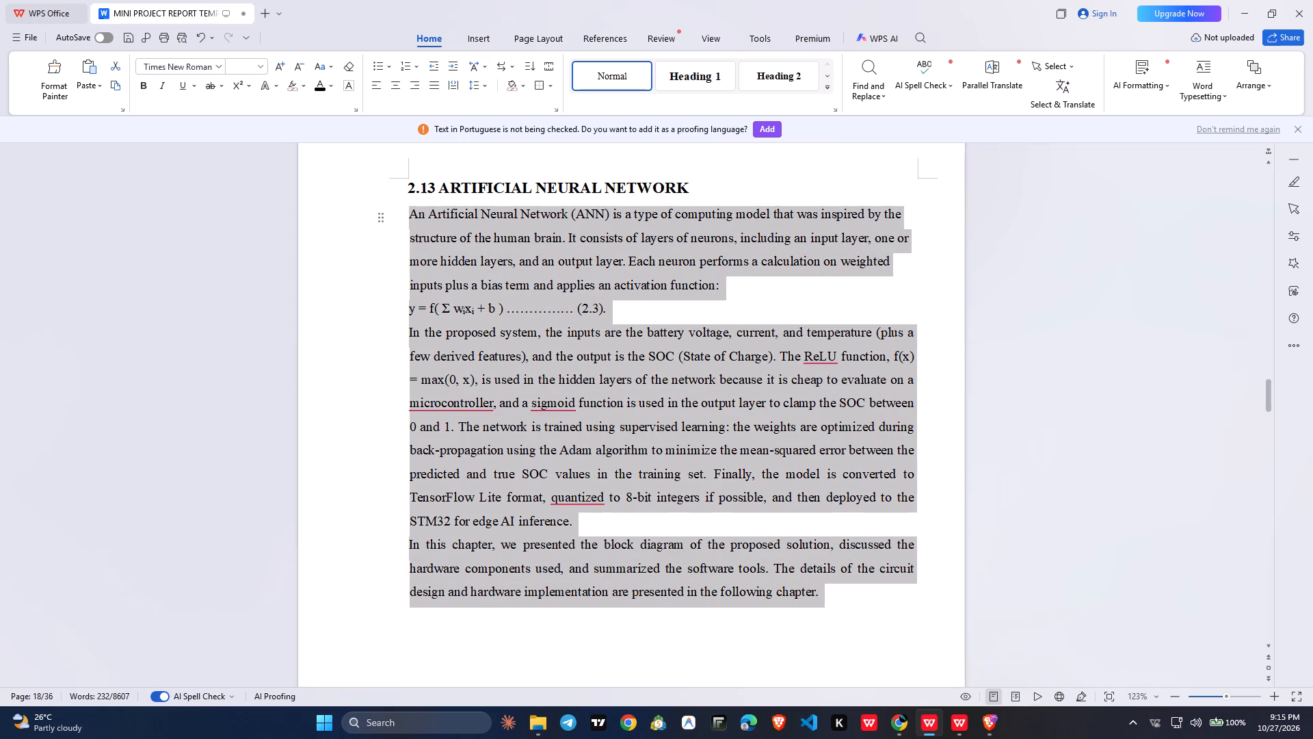
pyautogui.moveTo(373, 220); pyautogui.dragTo(366, 164)
pyautogui.click(418, 146)
pyautogui.click(441, 201)
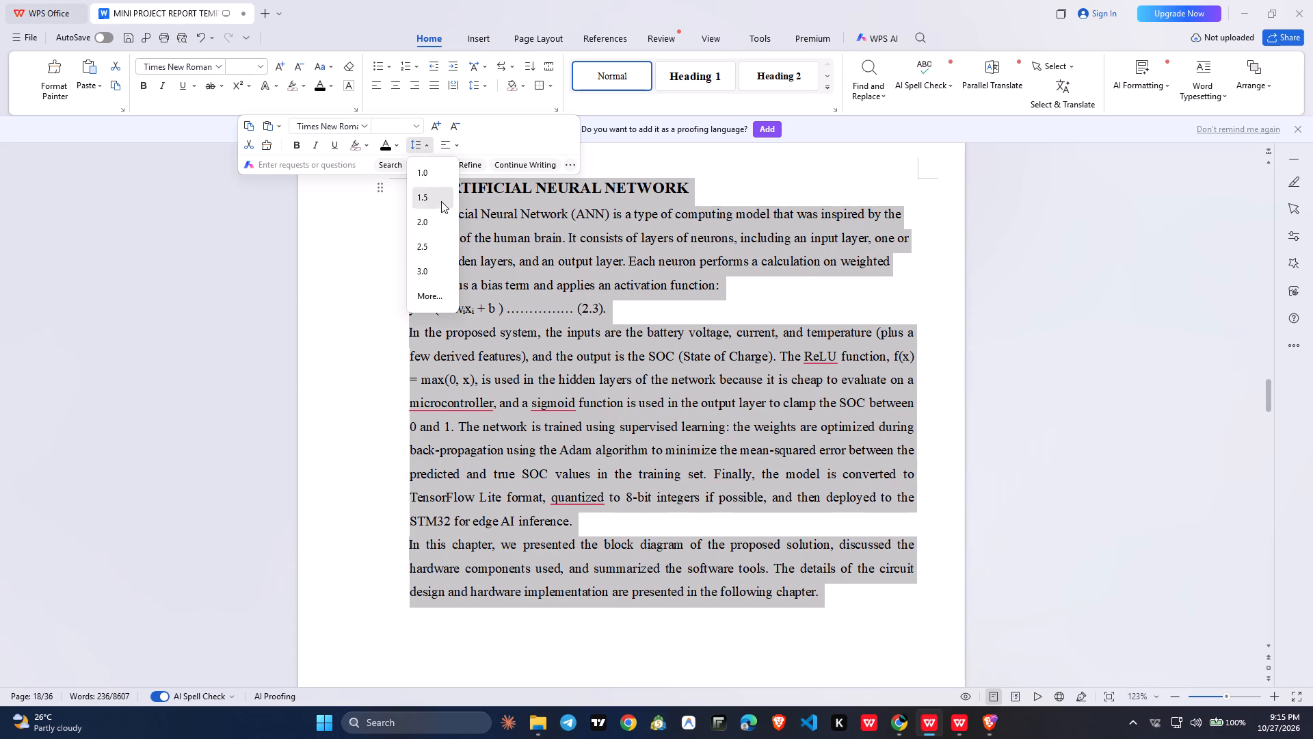
pyautogui.click(668, 500)
# Set the line spacing to 1.5 from the last lines of 2.13's ANN paragraph through the Chapter 3 title Execution of the Project Hardware.
pyautogui.scroll(-3, 668, 500)
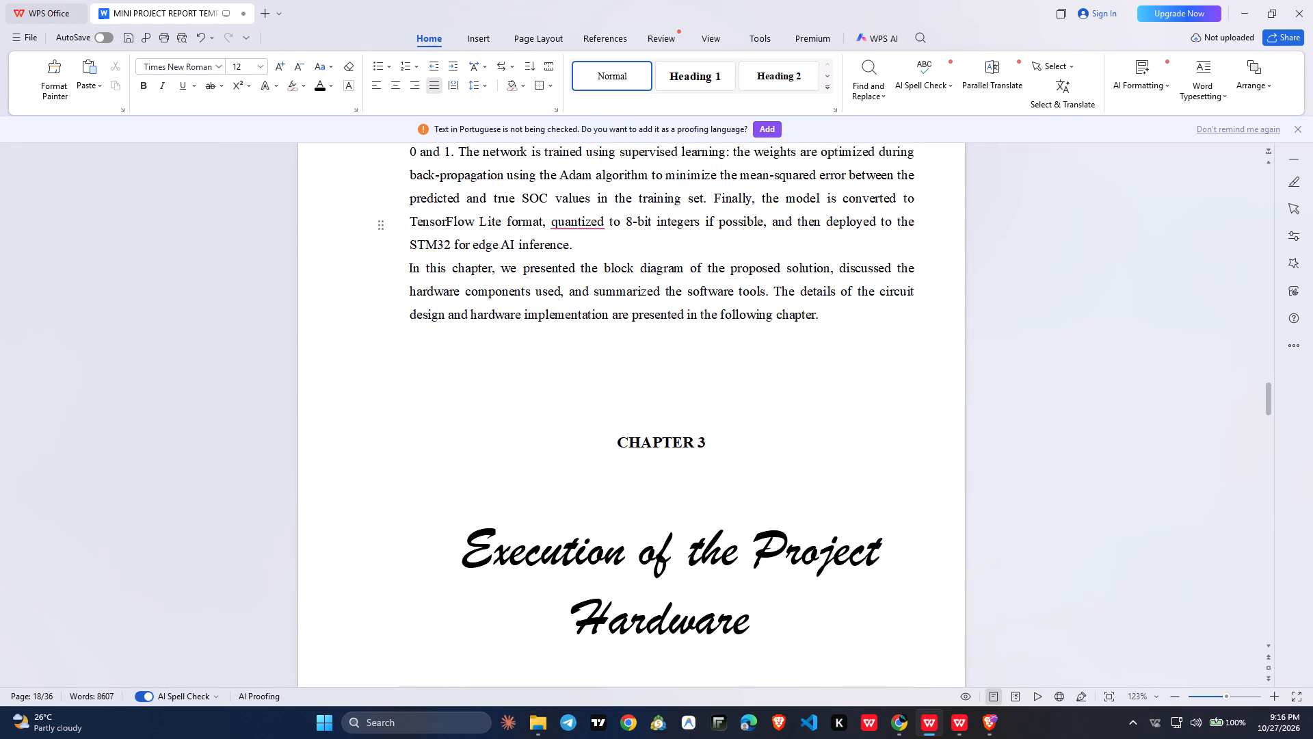
pyautogui.scroll(-4, 598, 434)
pyautogui.scroll(1, 598, 434)
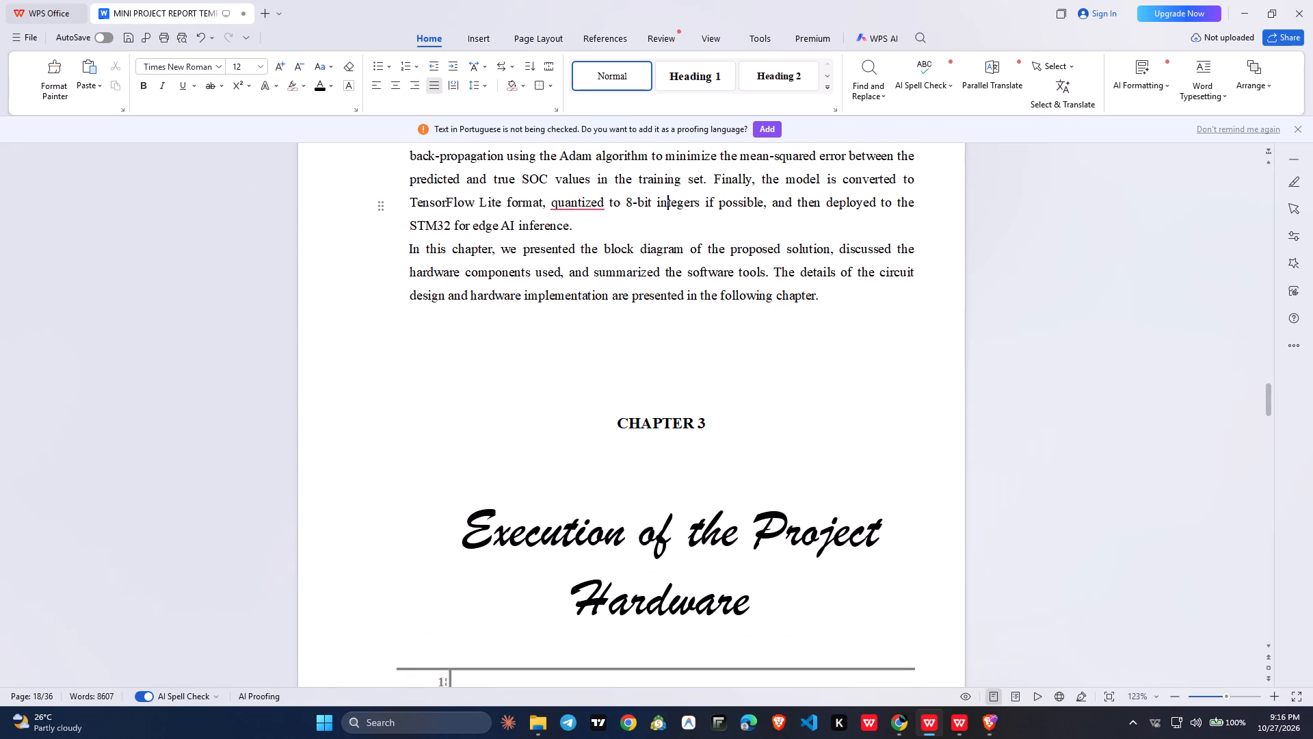
pyautogui.moveTo(782, 614); pyautogui.dragTo(478, 189)
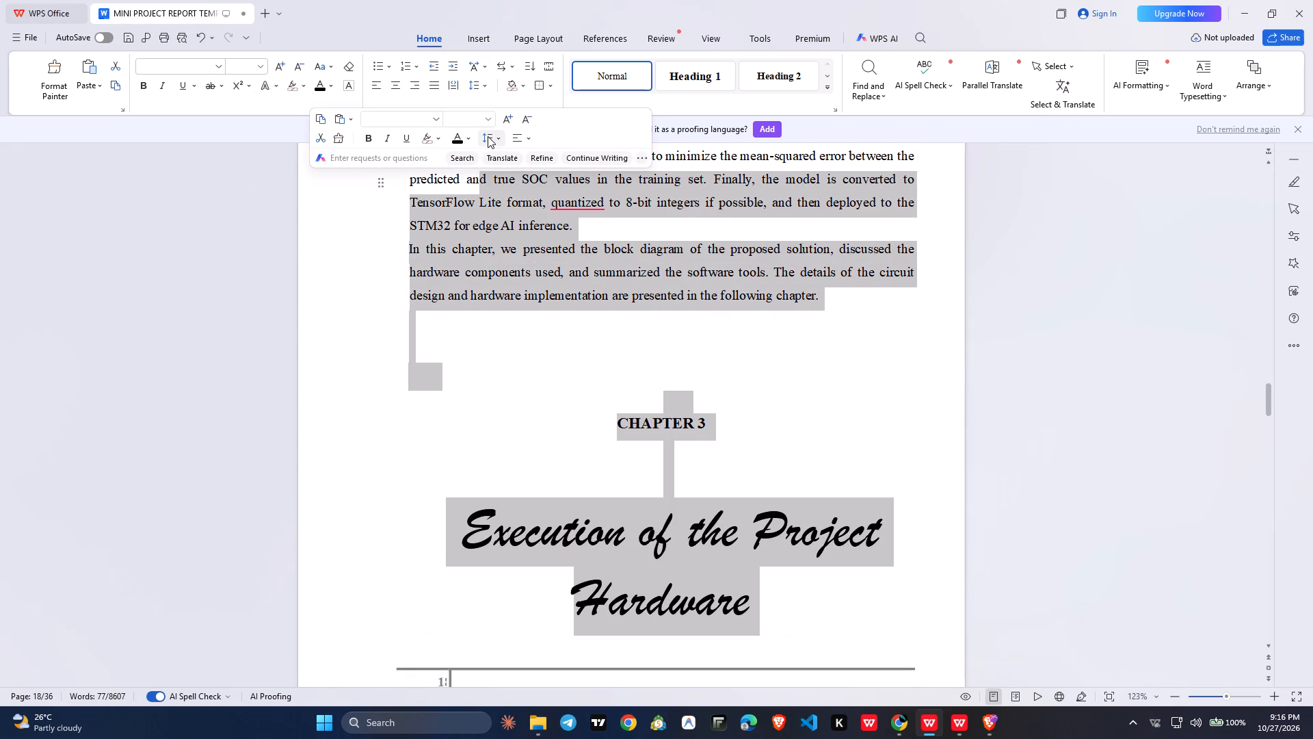
pyautogui.click(488, 136)
pyautogui.click(505, 192)
pyautogui.click(599, 429)
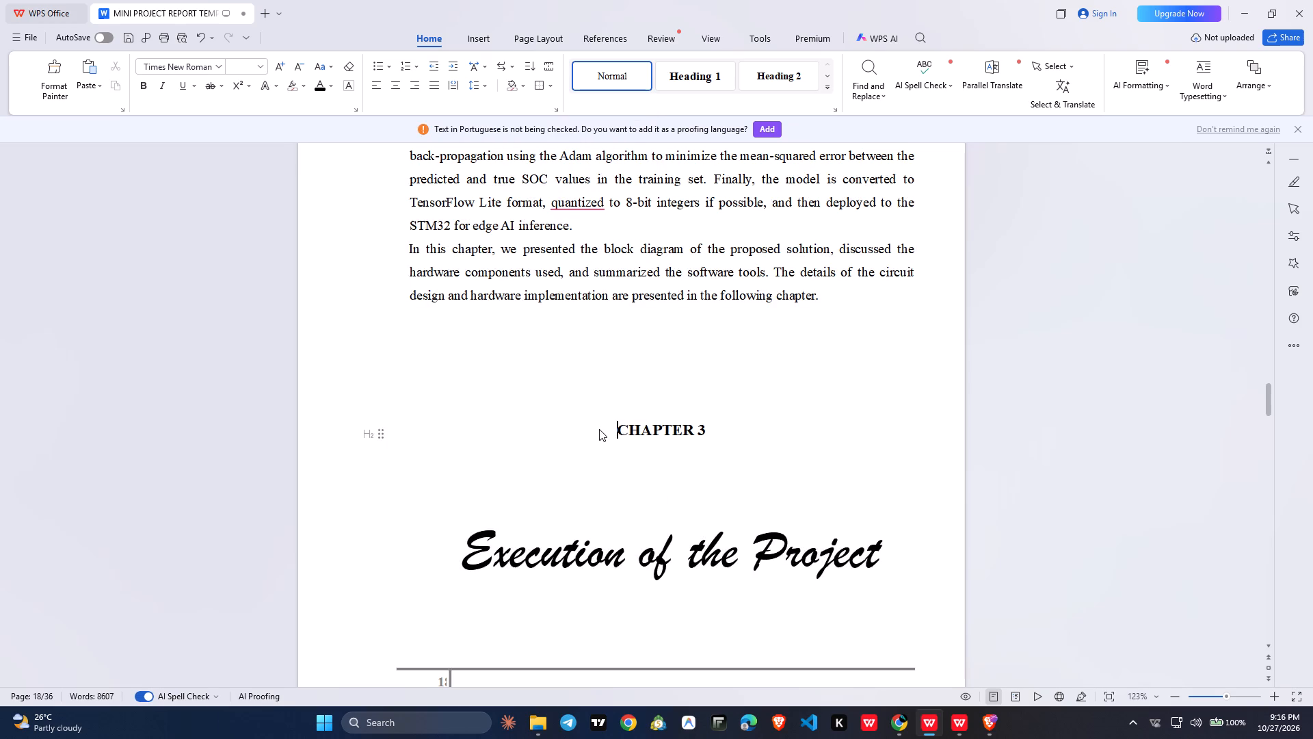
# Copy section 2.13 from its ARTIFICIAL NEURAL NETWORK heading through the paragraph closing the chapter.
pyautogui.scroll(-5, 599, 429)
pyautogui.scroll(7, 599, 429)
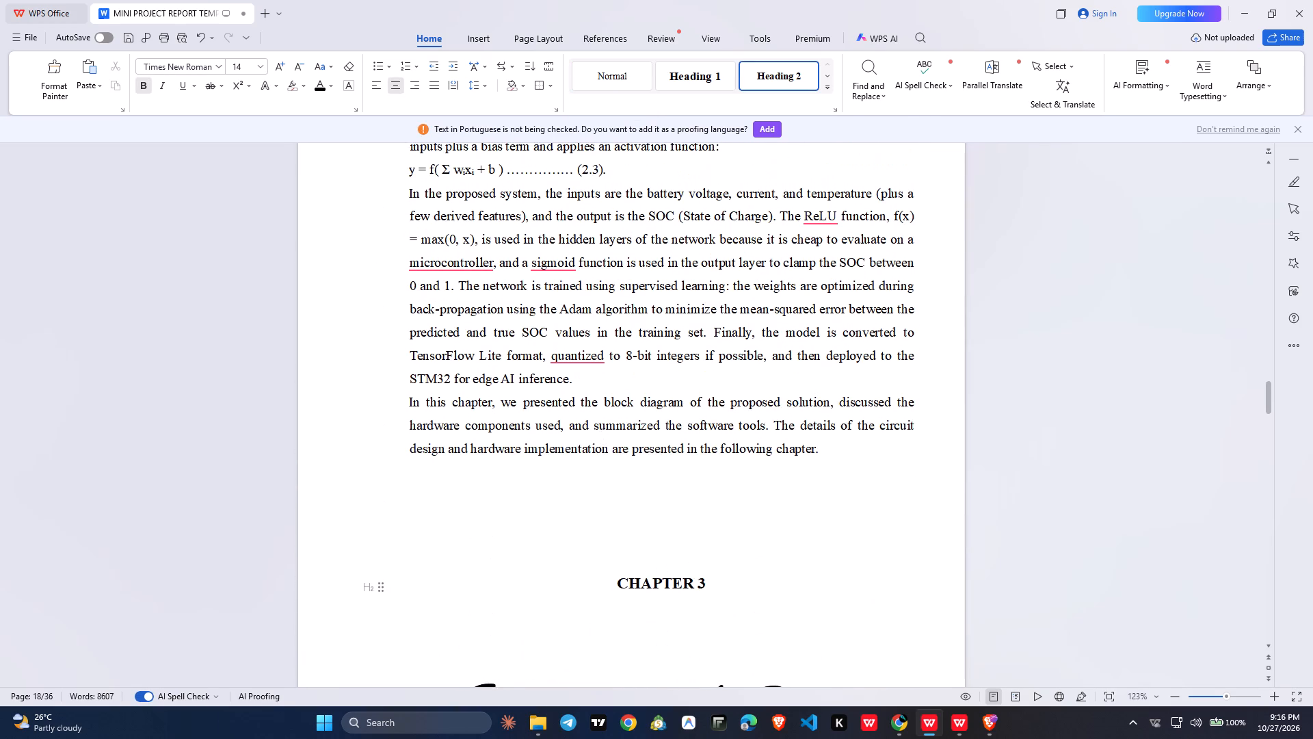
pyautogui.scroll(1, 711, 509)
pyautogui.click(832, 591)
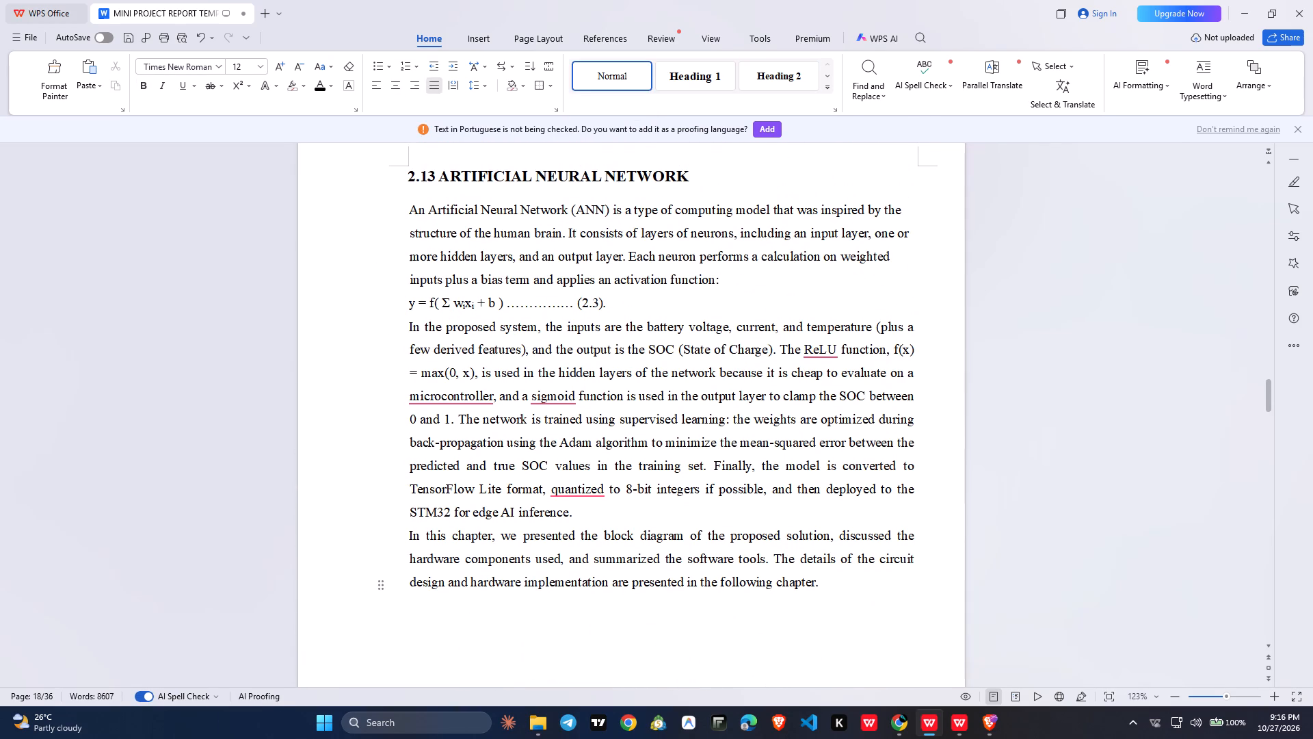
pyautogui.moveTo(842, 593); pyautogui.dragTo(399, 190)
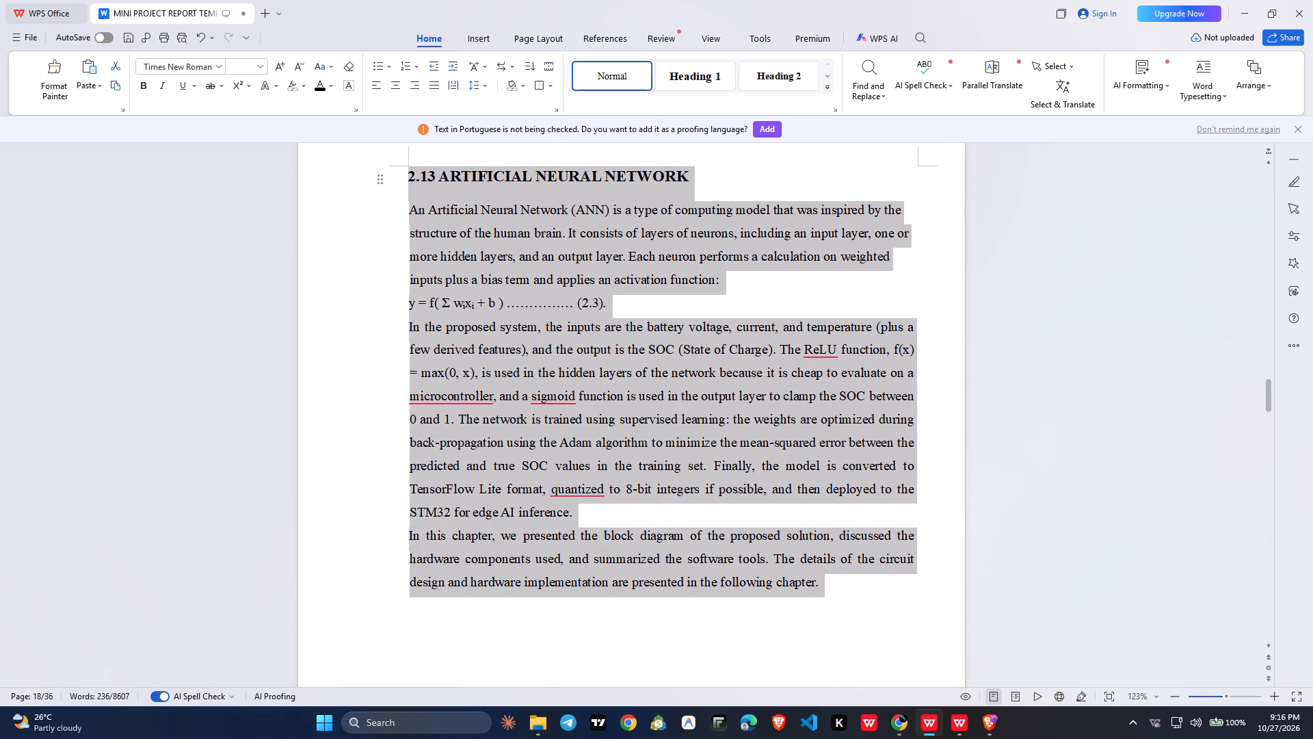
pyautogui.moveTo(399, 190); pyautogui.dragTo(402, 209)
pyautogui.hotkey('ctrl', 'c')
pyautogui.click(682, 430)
# Set the line spacing to 1.5 from the Hardware title line through the paragraph under 3.2 CIRCUIT DIAGRAM OF THE HARDWARE.
pyautogui.scroll(-1, 682, 430)
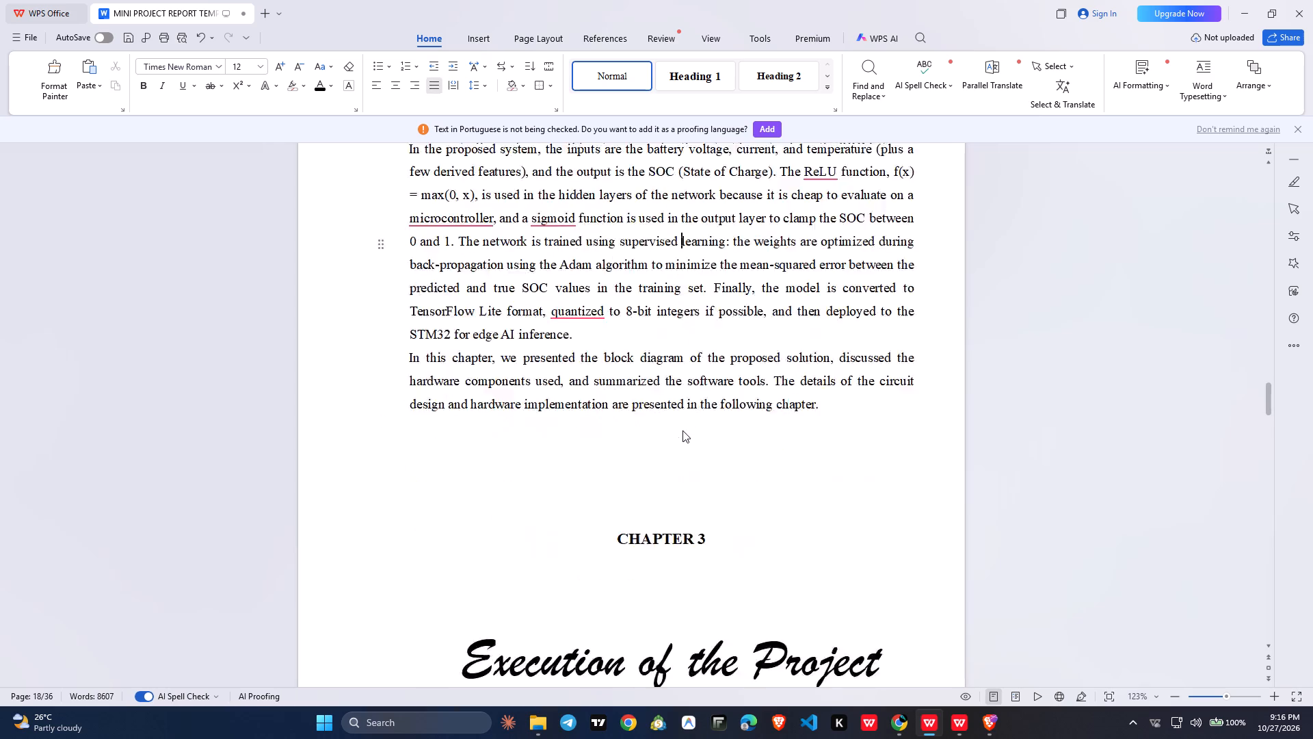
pyautogui.scroll(-7, 682, 430)
pyautogui.scroll(1, 682, 430)
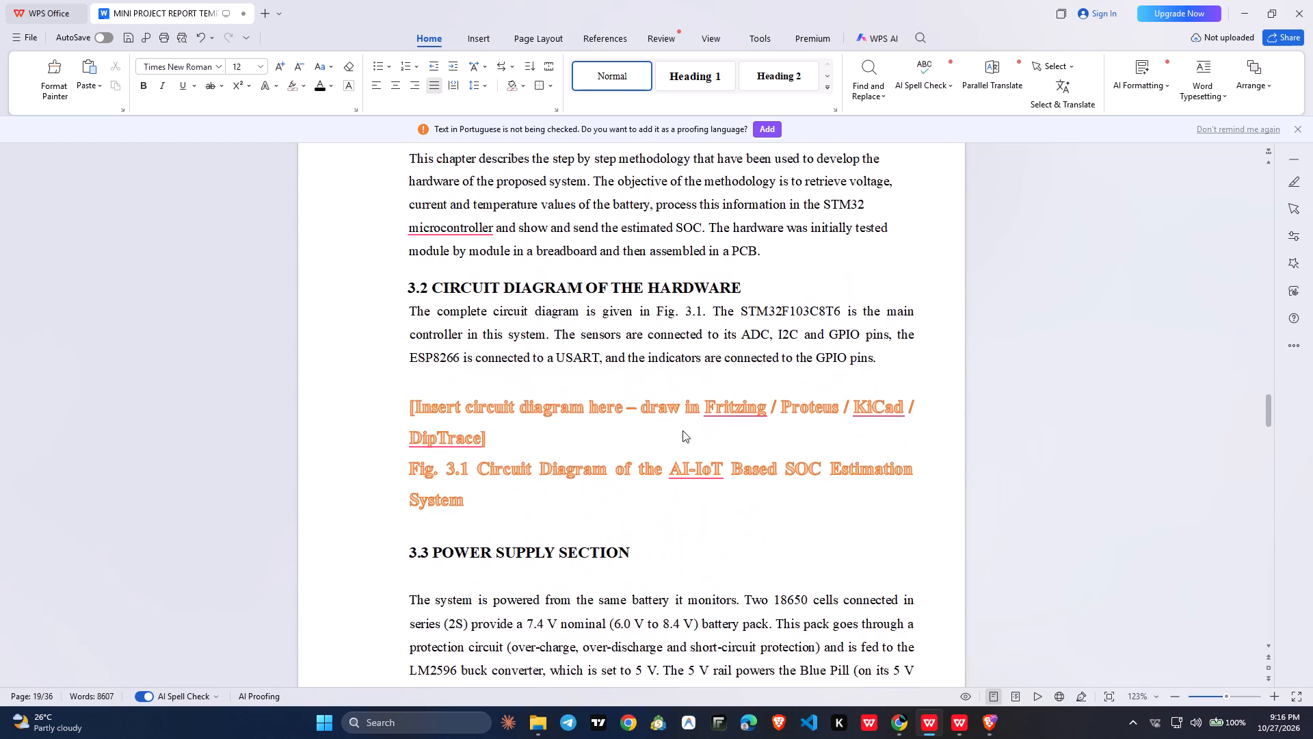
pyautogui.scroll(1, 682, 430)
pyautogui.click(644, 558)
pyautogui.scroll(-1, 659, 616)
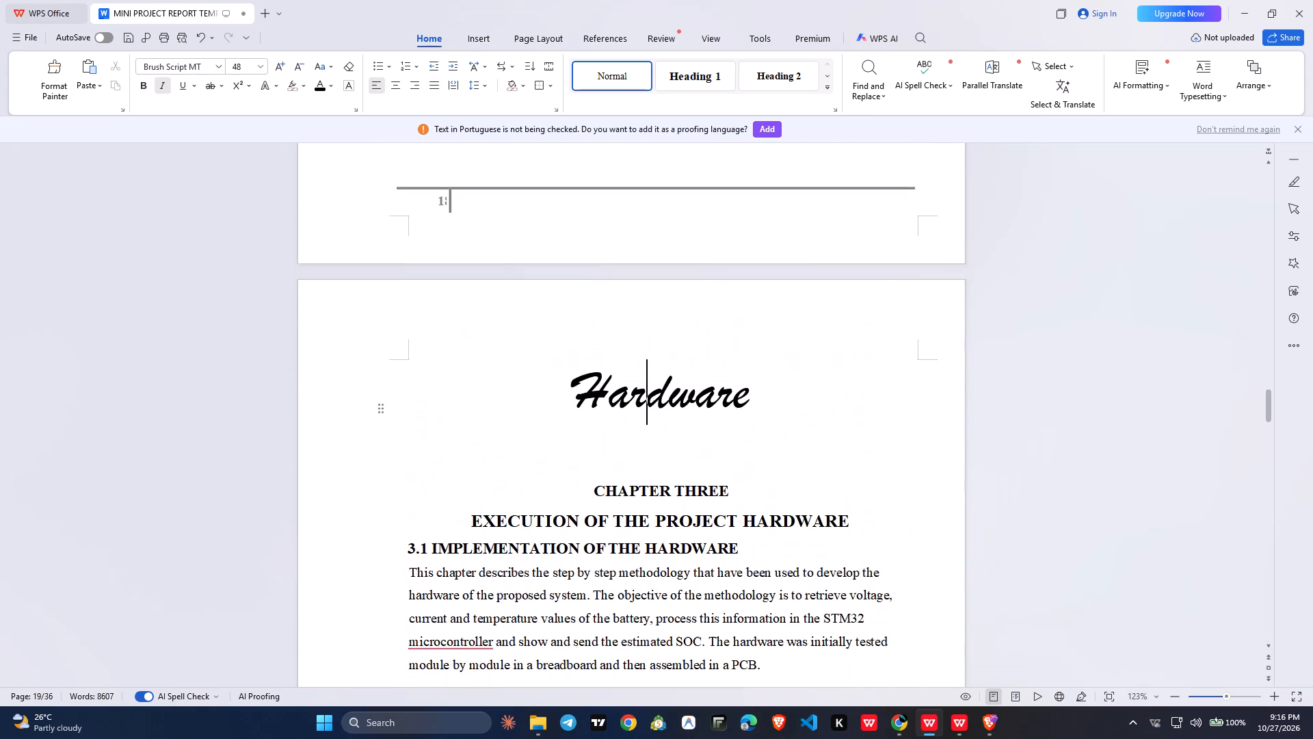
pyautogui.scroll(-4, 661, 604)
pyautogui.moveTo(905, 590); pyautogui.dragTo(564, 173)
pyautogui.click(589, 116)
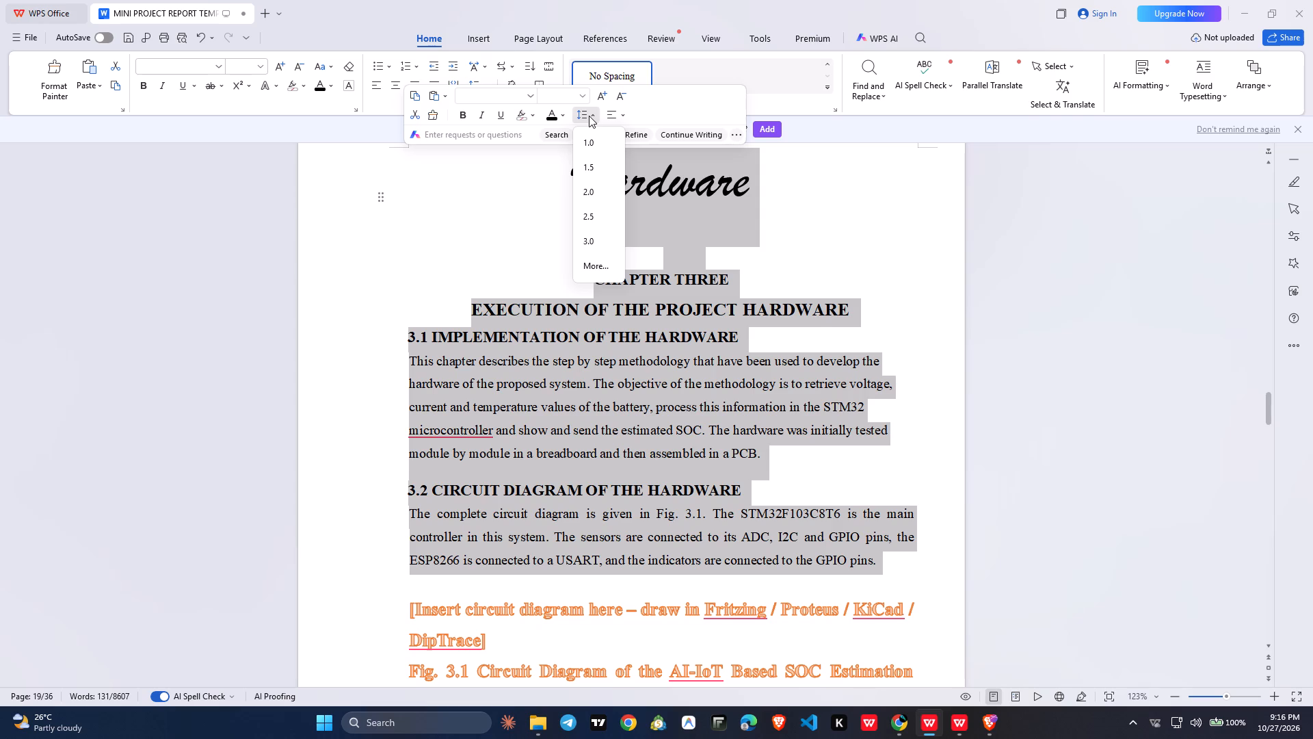
pyautogui.click(599, 168)
pyautogui.click(652, 371)
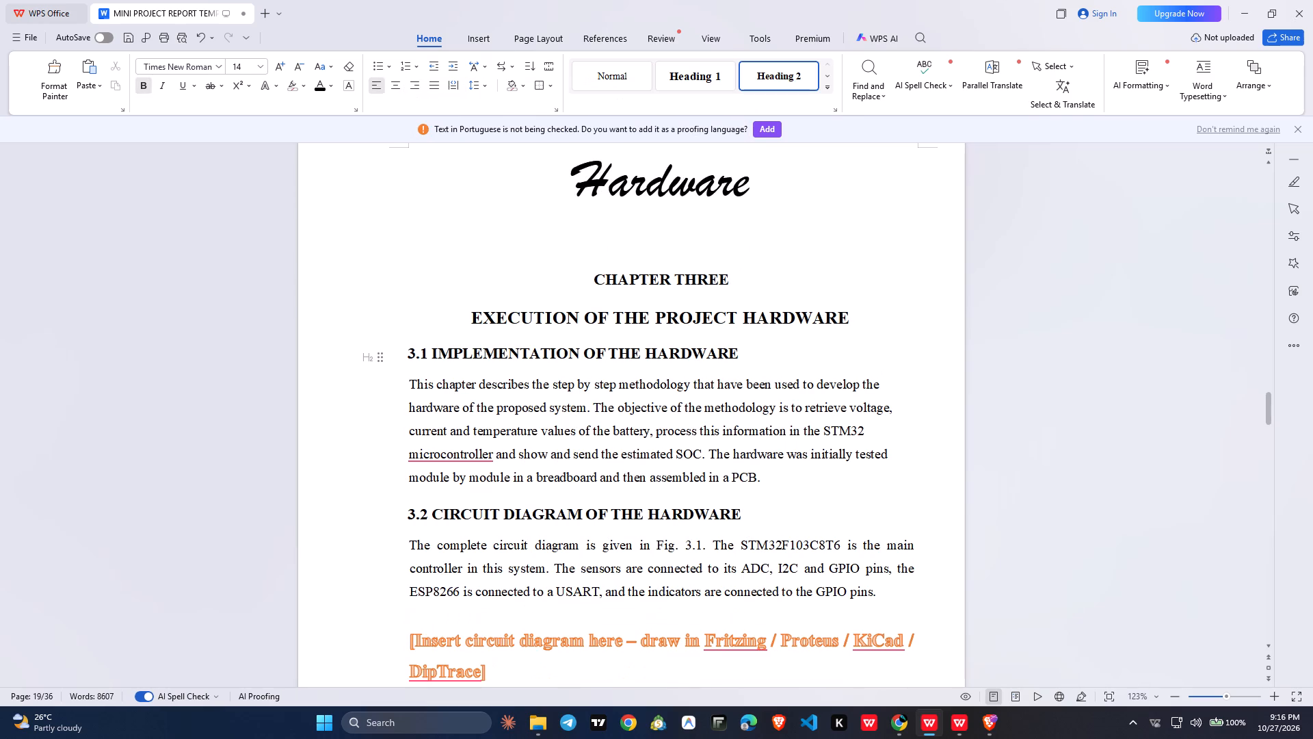
# Copy the circuit diagram placeholder and Fig. 3.1 caption in section 3.2, and remove both from the report.
pyautogui.scroll(-3, 754, 521)
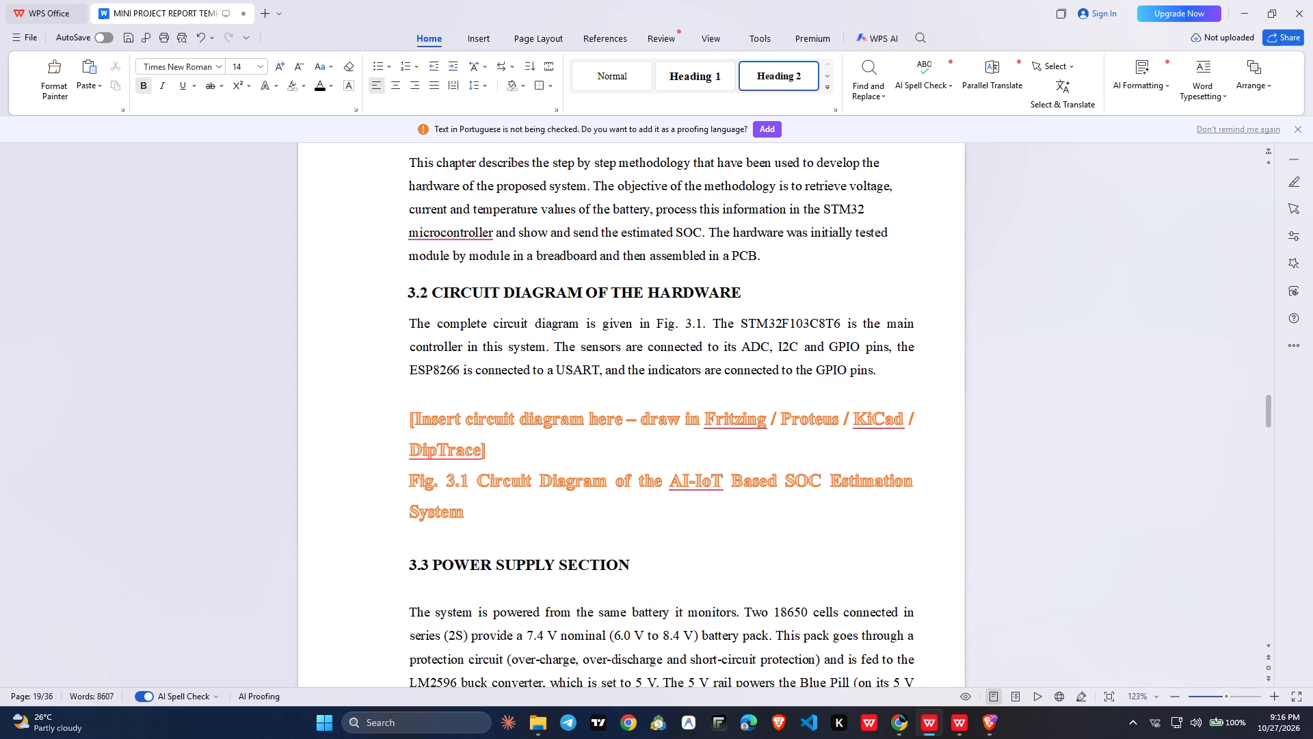
pyautogui.moveTo(477, 519); pyautogui.dragTo(475, 480)
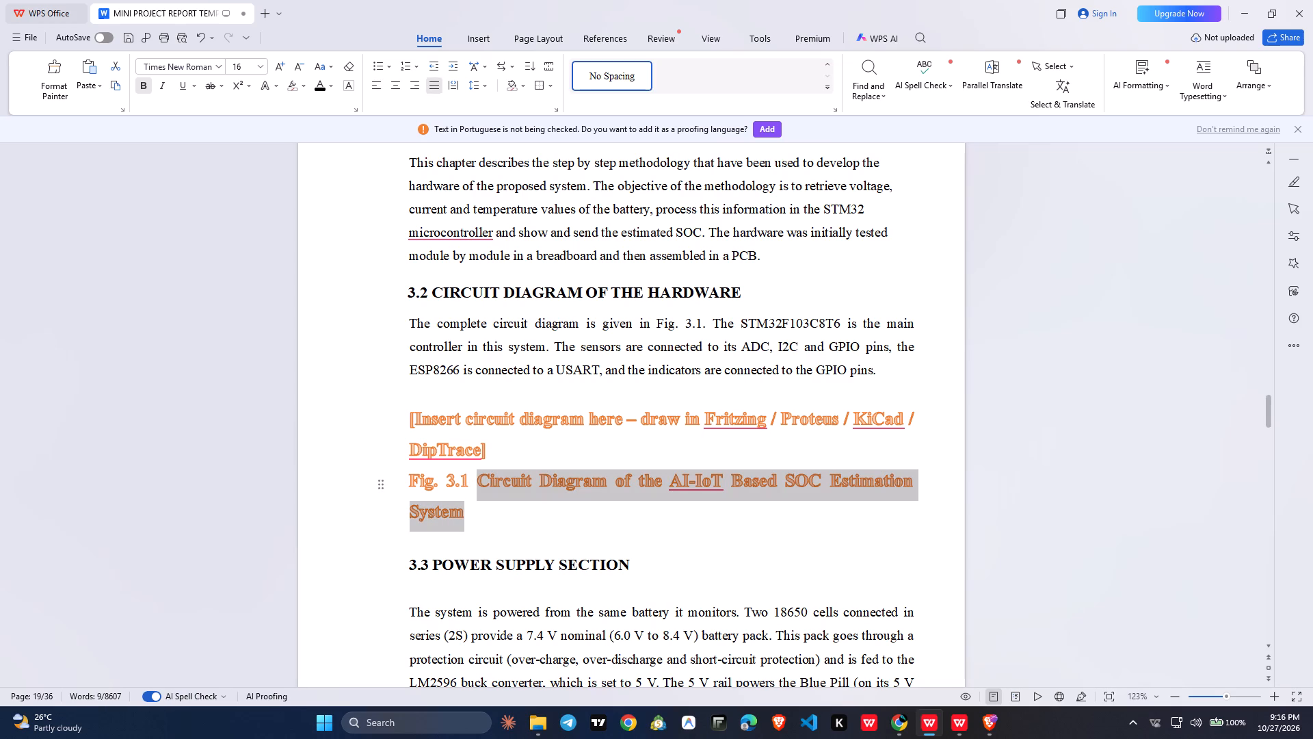
pyautogui.hotkey('ctrl', 'c')
pyautogui.click(512, 517)
pyautogui.moveTo(486, 526); pyautogui.dragTo(401, 425)
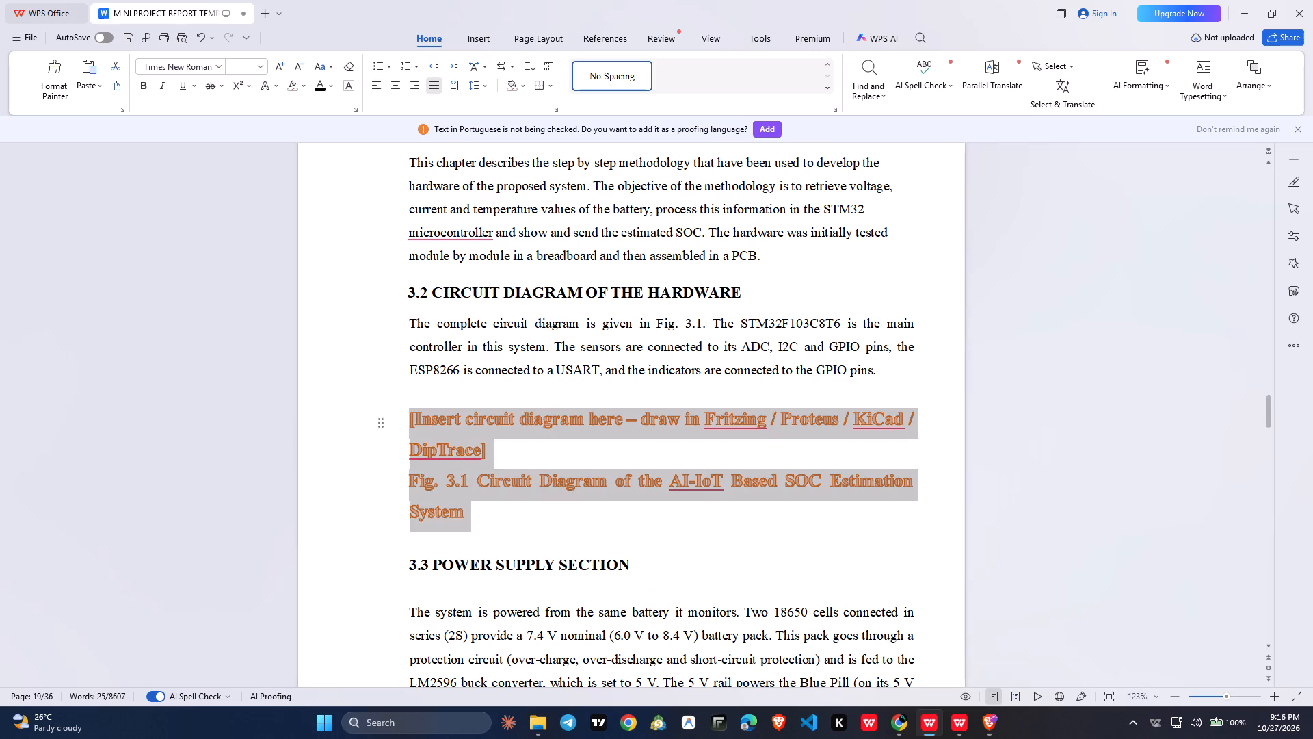